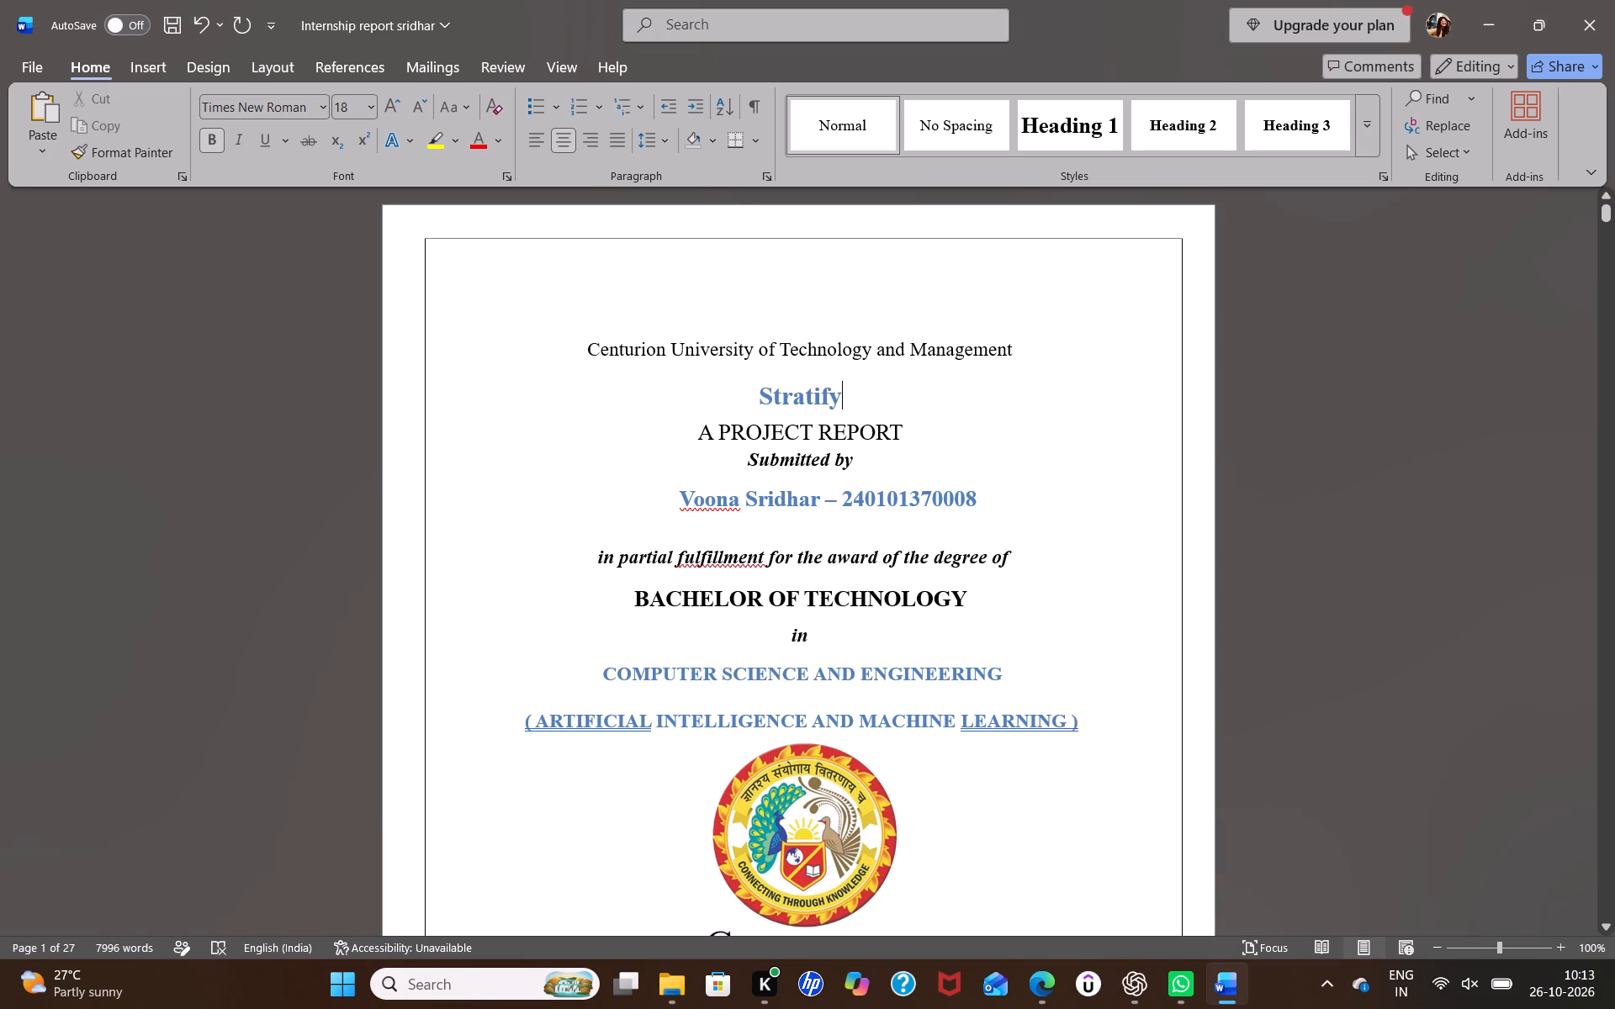
Replace the student name under "Submitted by" on the cover page with the report author's own name.
{"action": "left_click", "coordinate": [824, 493]}
{"action": "key", "text": "BackSpace"}
{"action": "key", "text": "BackSpace"}
{"action": "key", "text": "BackSpace"}
{"action": "key", "text": "BackSpace"}
{"action": "key", "text": "BackSpace"}
{"action": "key", "text": "BackSpace"}
{"action": "key", "text": "BackSpace"}
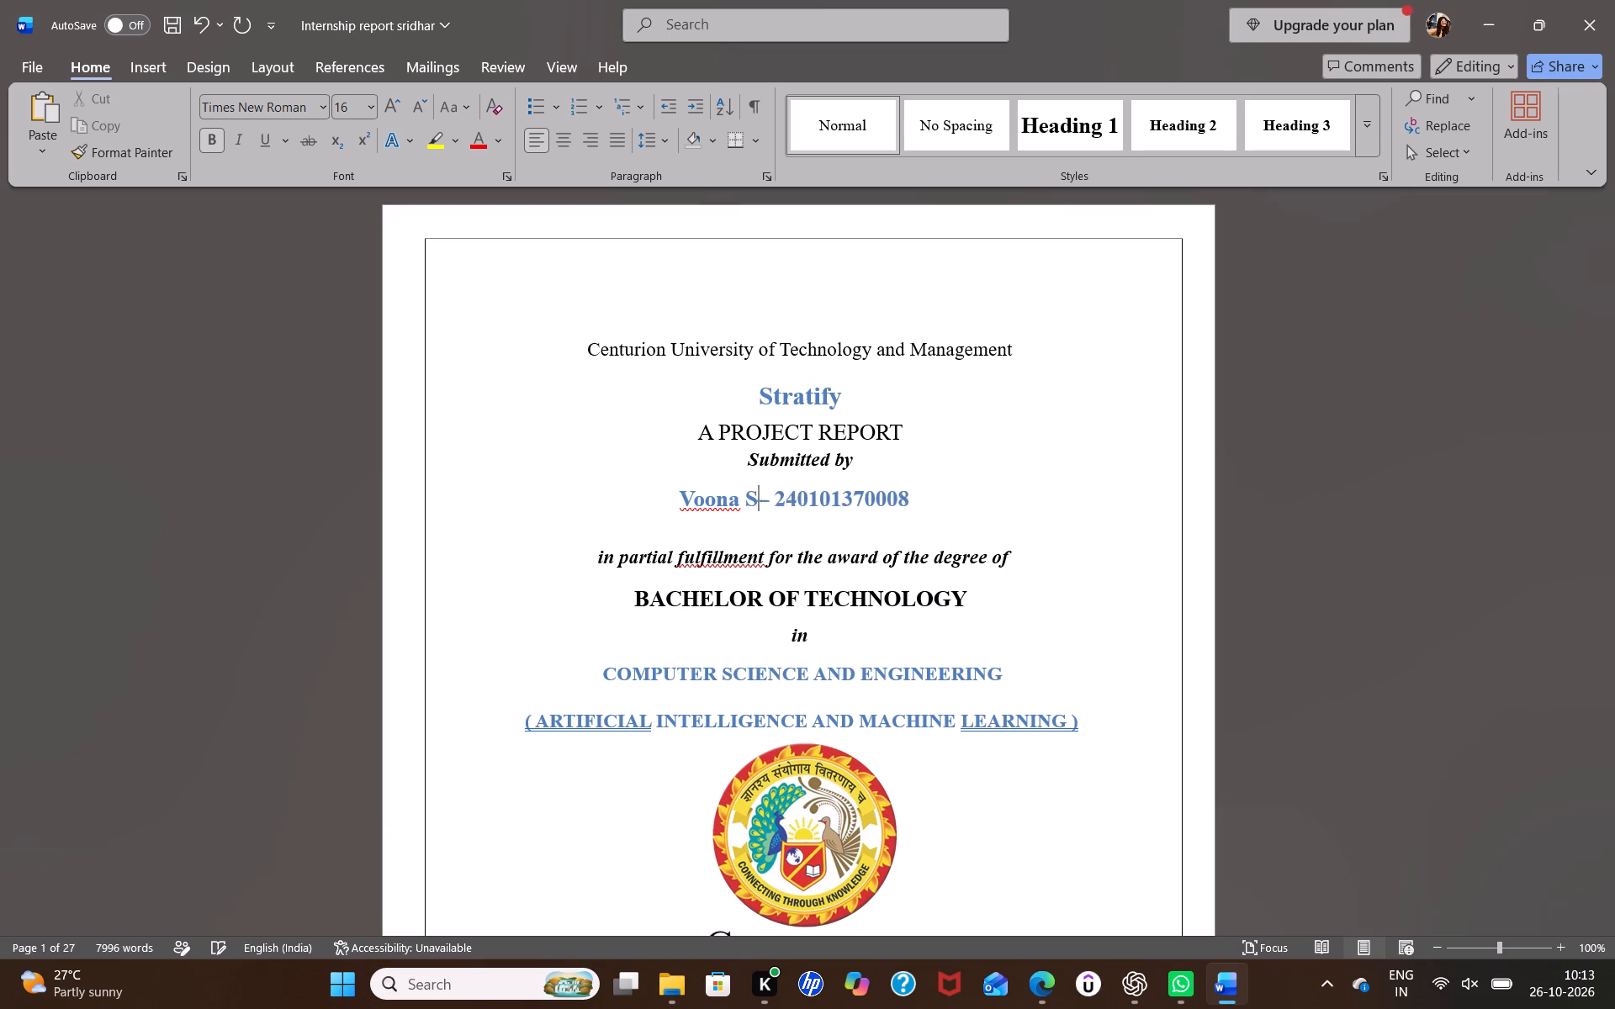
{"action": "key", "text": "BackSpace"}
{"action": "key", "text": "BackSpace"}
{"action": "key", "text": "BackSpace"}
{"action": "key", "text": "BackSpace"}
{"action": "key", "text": "BackSpace"}
{"action": "key", "text": "BackSpace"}
{"action": "key", "text": "BackSpace"}
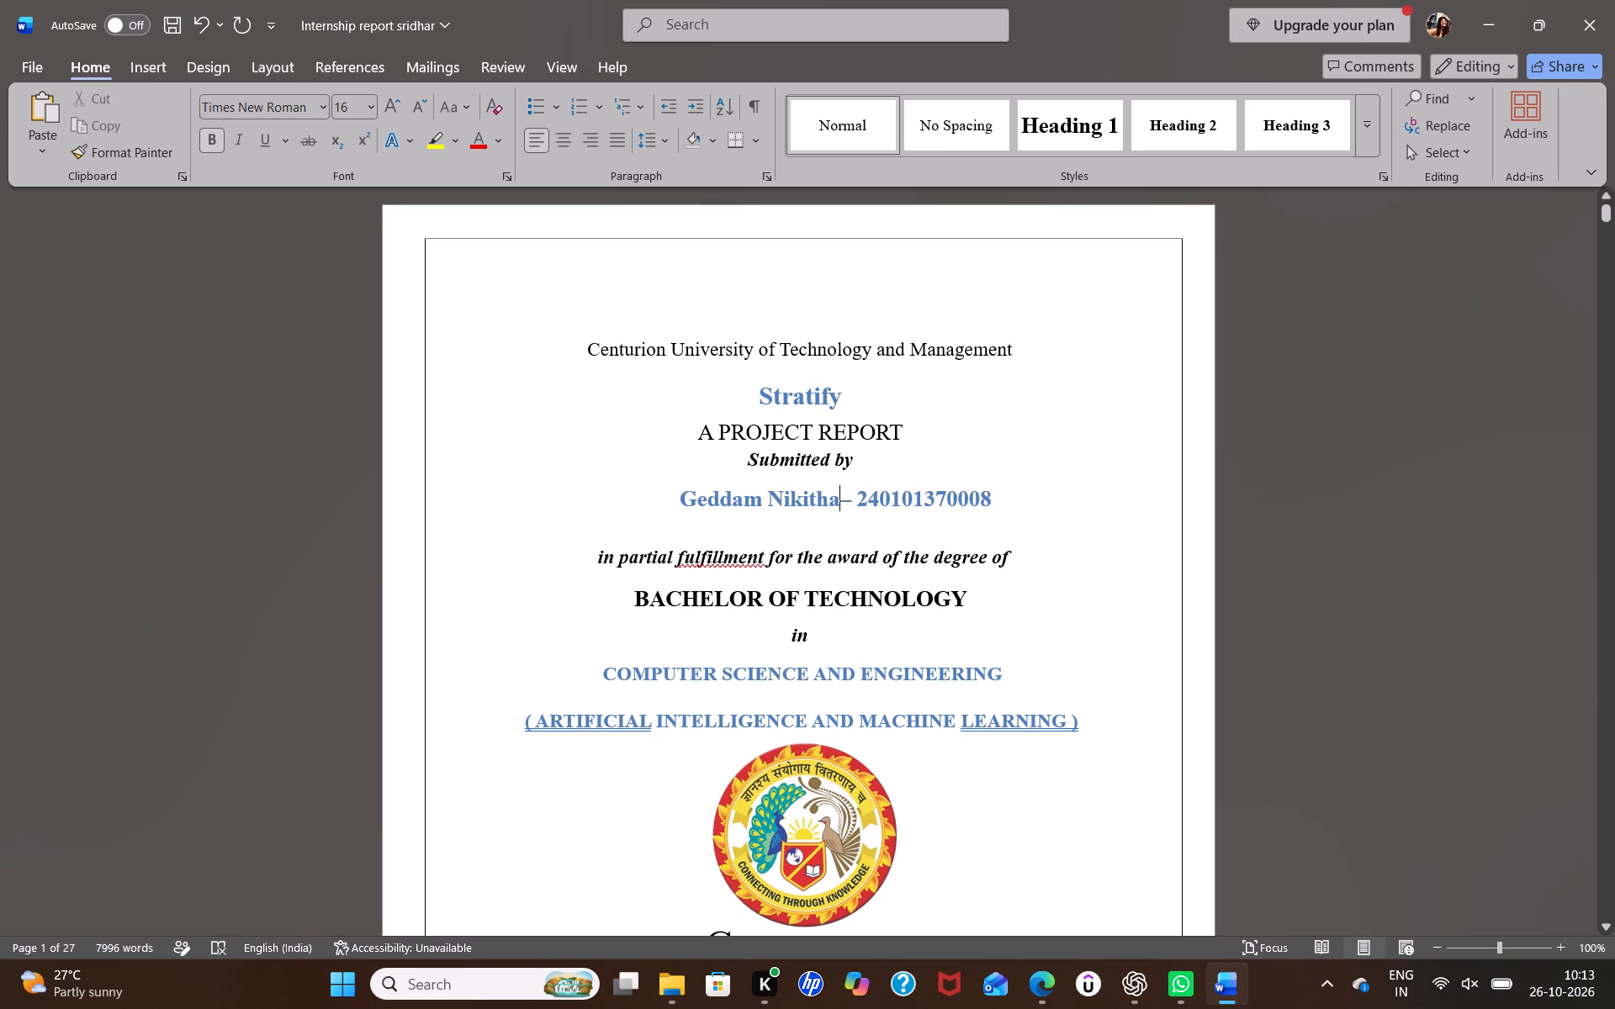
Remove the indentation before the student name line on the cover page and pad it with spaces to centre it under "Submitted by".
{"action": "left_click", "coordinate": [673, 495]}
{"action": "key", "text": "Right"}
{"action": "key", "text": "BackSpace"}
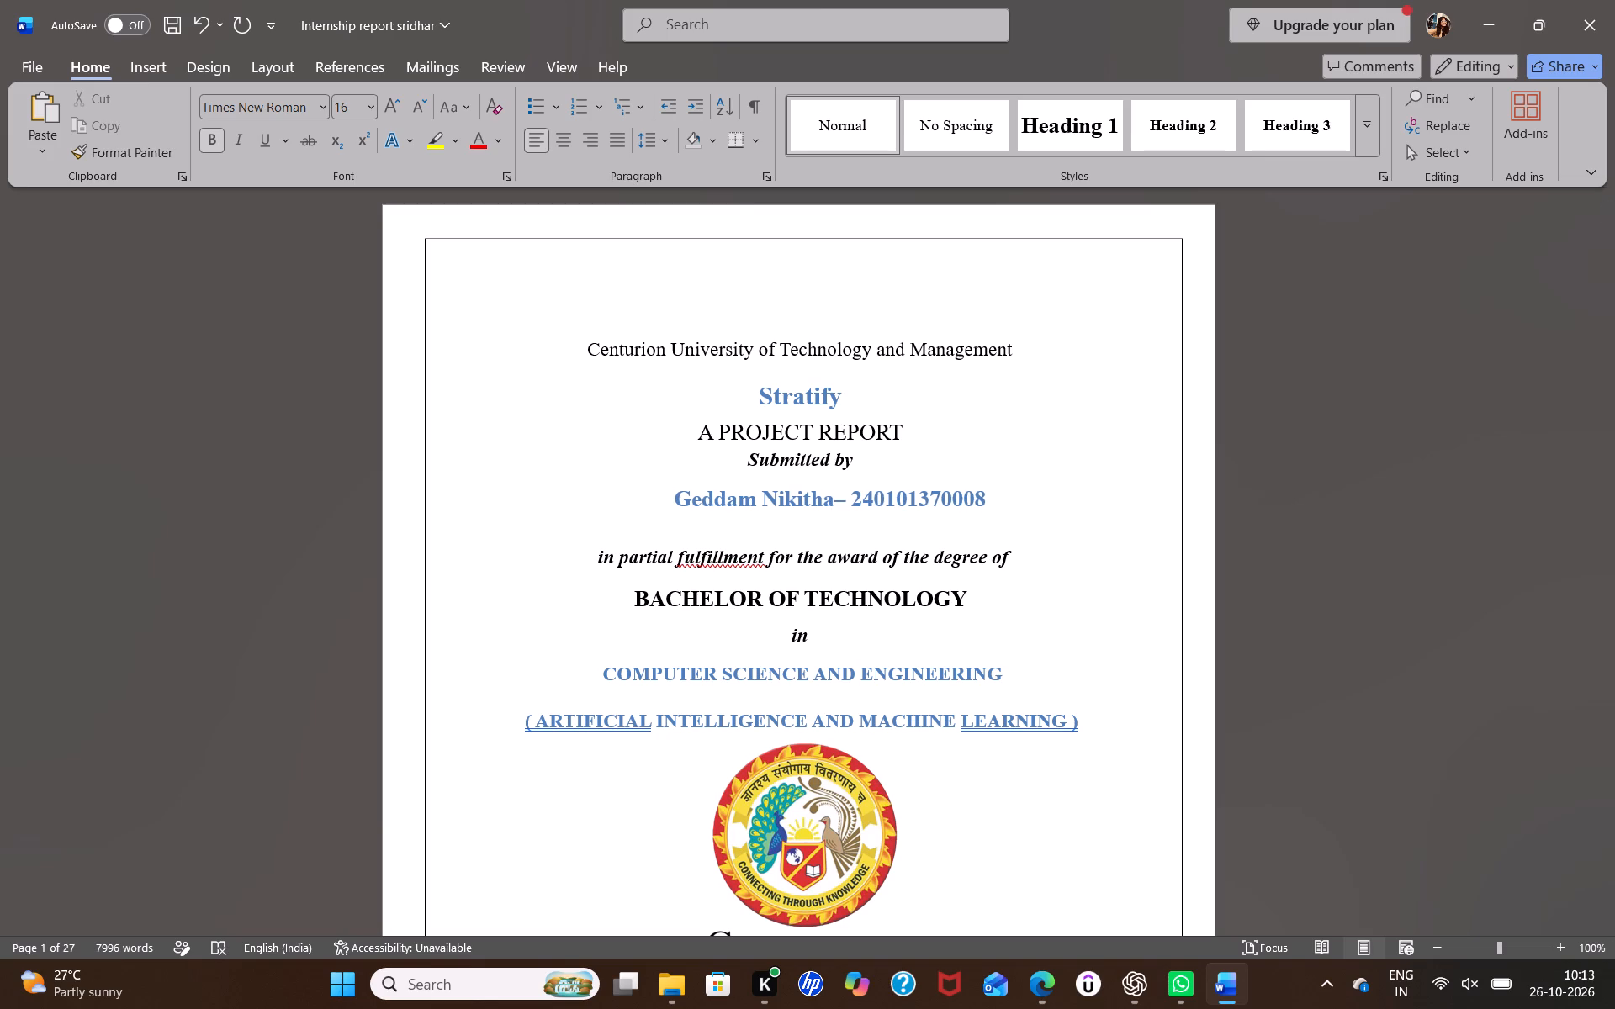
{"action": "key", "text": "BackSpace"}
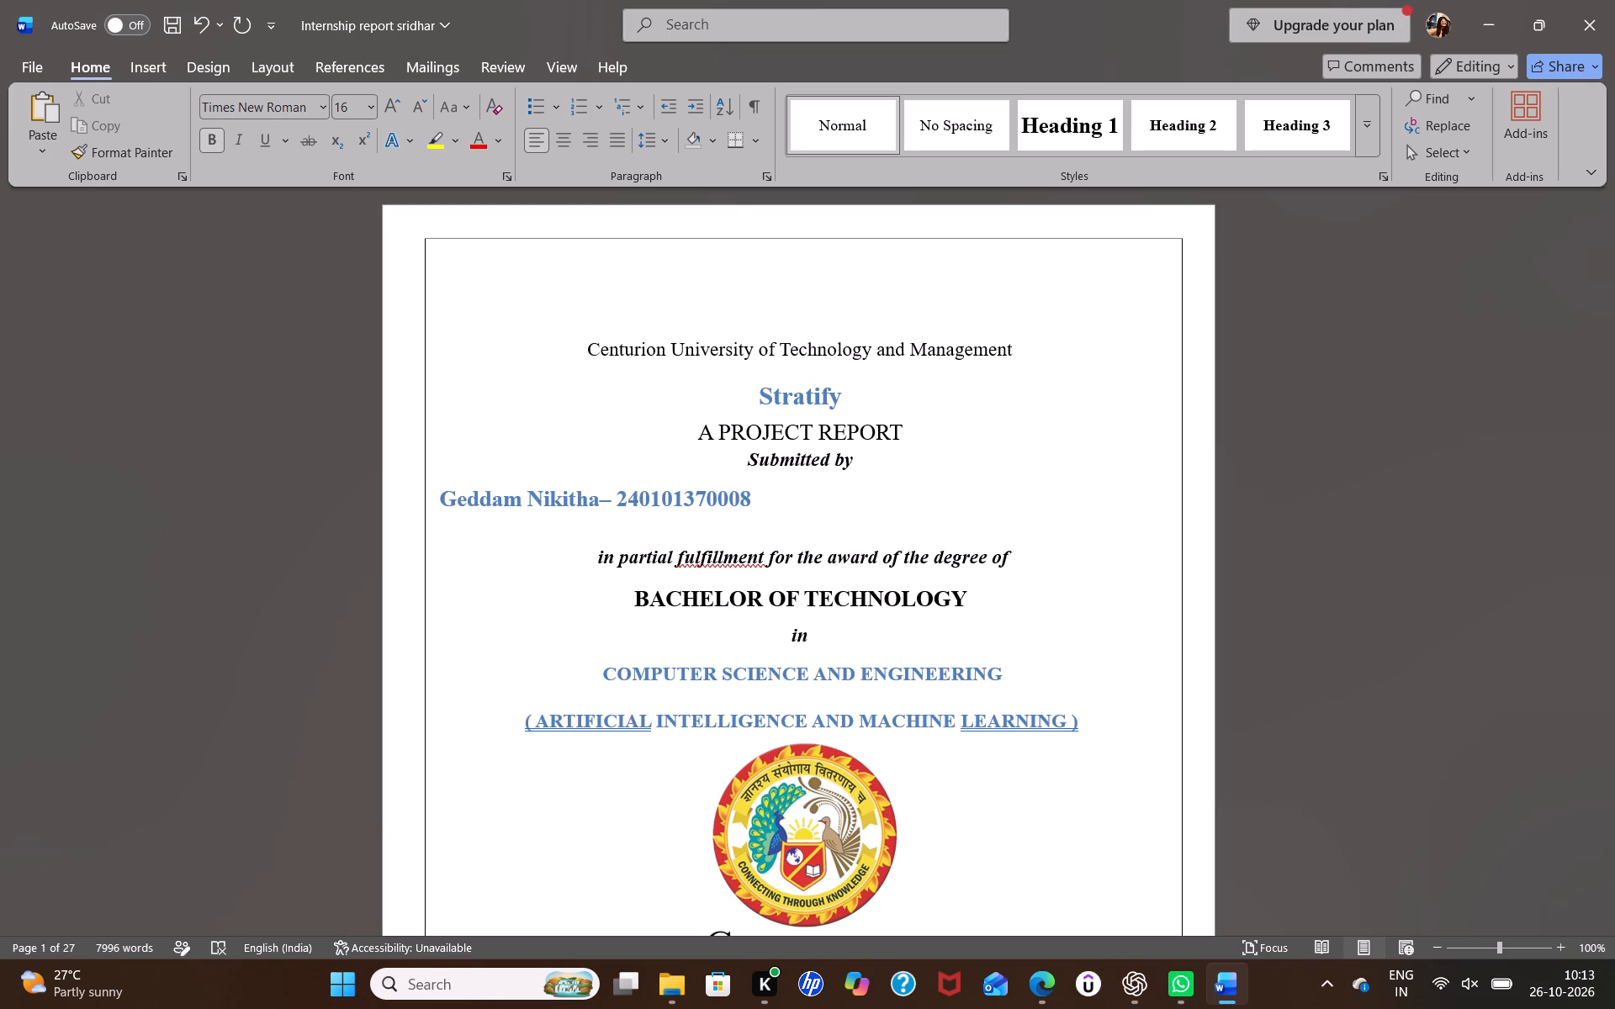
{"action": "key", "text": "space"}
{"action": "key", "text": "space"}
{"action": "key", "text": "space"}
{"action": "key", "text": "space"}
{"action": "key", "text": "space"}
{"action": "key", "text": "space"}
{"action": "key", "text": "space"}
{"action": "key", "text": "space"}
{"action": "key", "text": "space"}
{"action": "key", "text": "space"}
{"action": "key", "text": "space"}
{"action": "key", "text": "space"}
{"action": "key", "text": "space"}
{"action": "key", "text": "space"}
{"action": "key", "text": "space"}
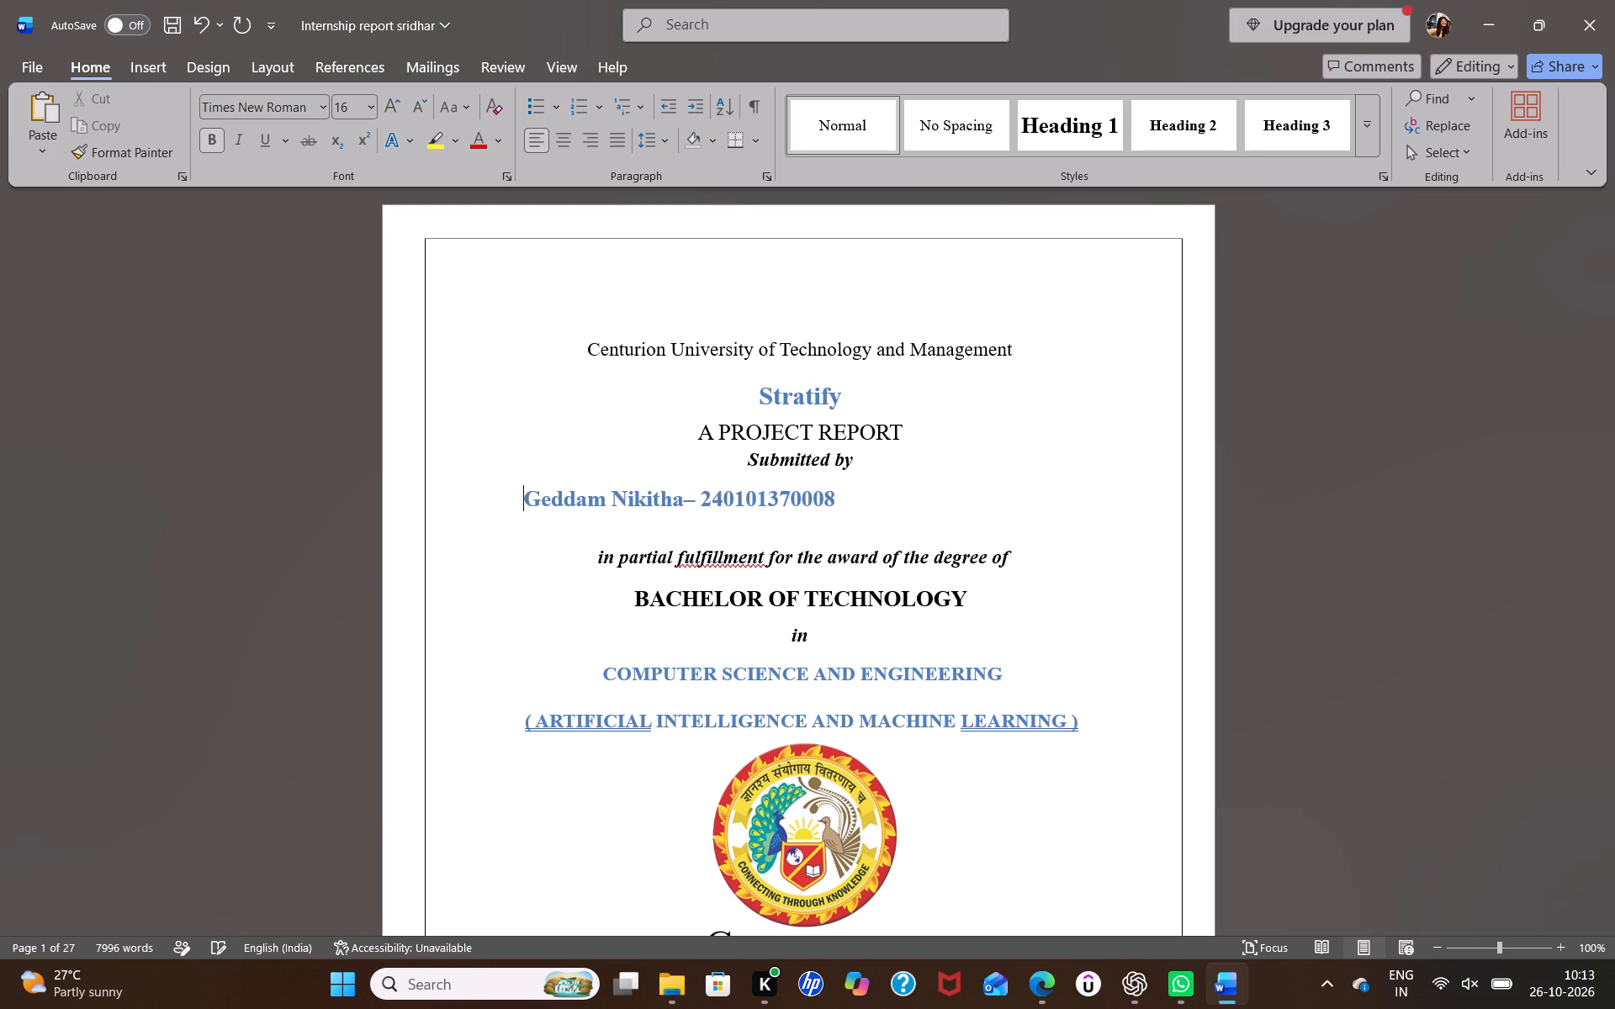
{"action": "key", "text": "space"}
{"action": "key", "text": "space"}
{"action": "key", "text": "space"}
{"action": "key", "text": "space"}
{"action": "key", "text": "space"}
{"action": "key", "text": "space"}
{"action": "key", "text": "space"}
{"action": "key", "text": "space"}
{"action": "key", "text": "space"}
{"action": "key", "text": "space"}
{"action": "key", "text": "space"}
{"action": "key", "text": "space"}
{"action": "key", "text": "space"}
{"action": "key", "text": "space"}
{"action": "key", "text": "space"}
{"action": "key", "text": "space"}
{"action": "key", "text": "space"}
{"action": "key", "text": "space"}
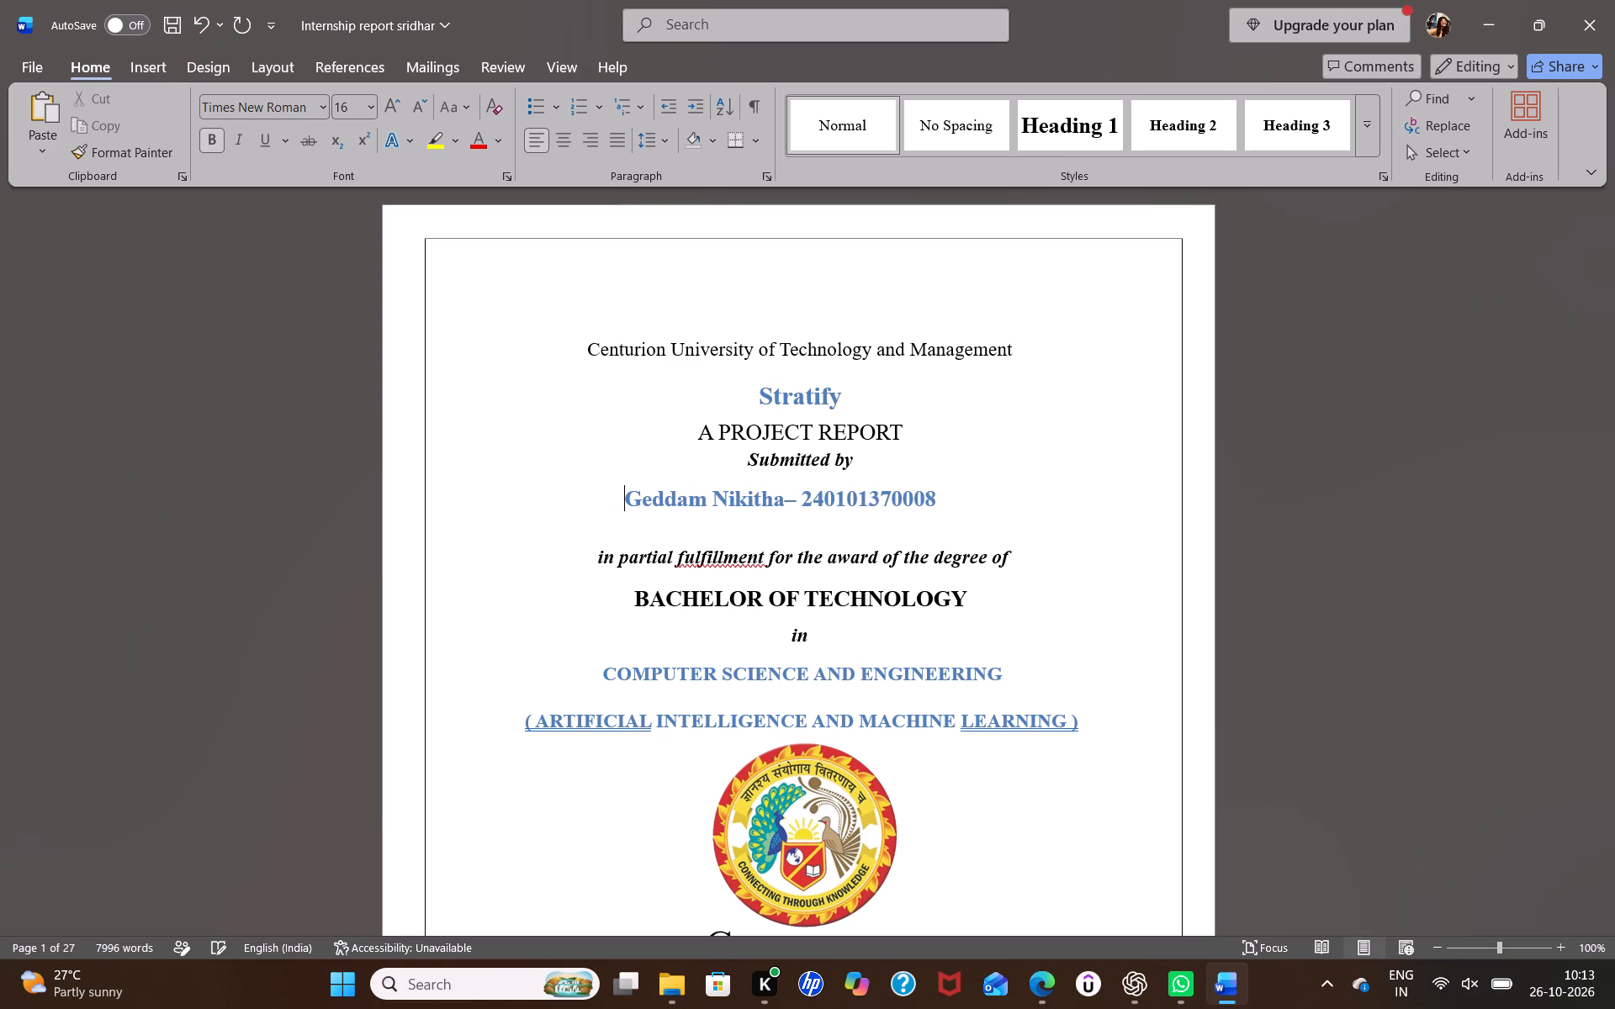
{"action": "key", "text": "space"}
{"action": "key", "text": "space"}
{"action": "key", "text": "space"}
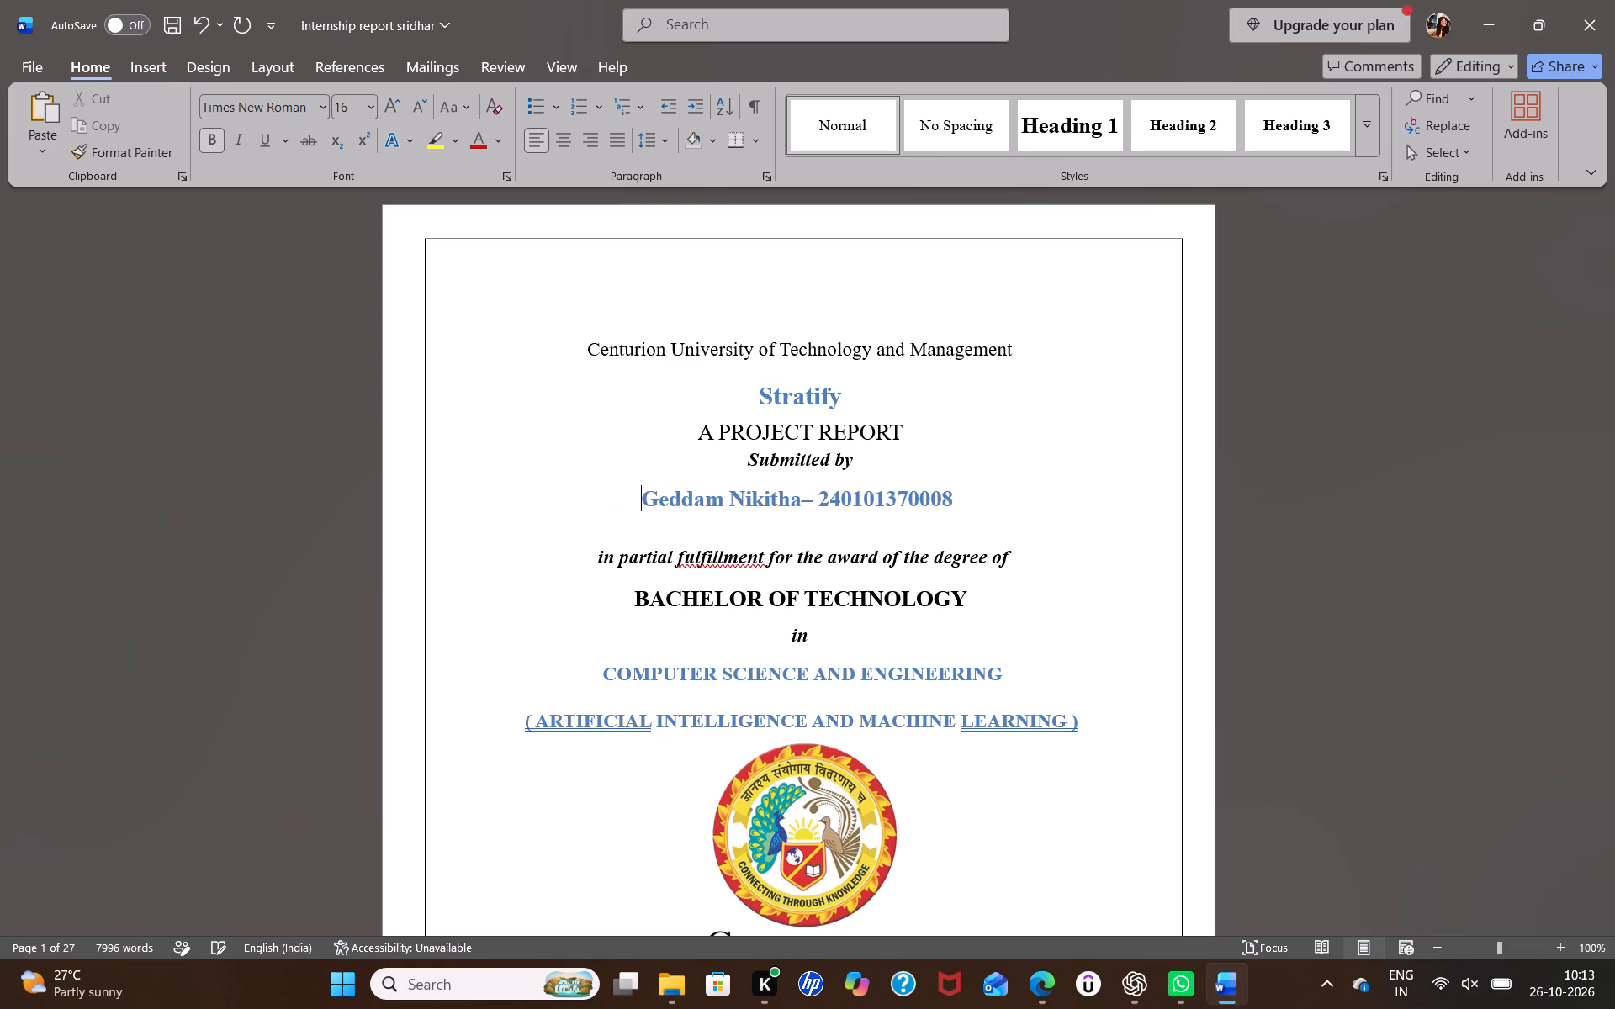
{"action": "key", "text": "BackSpace"}
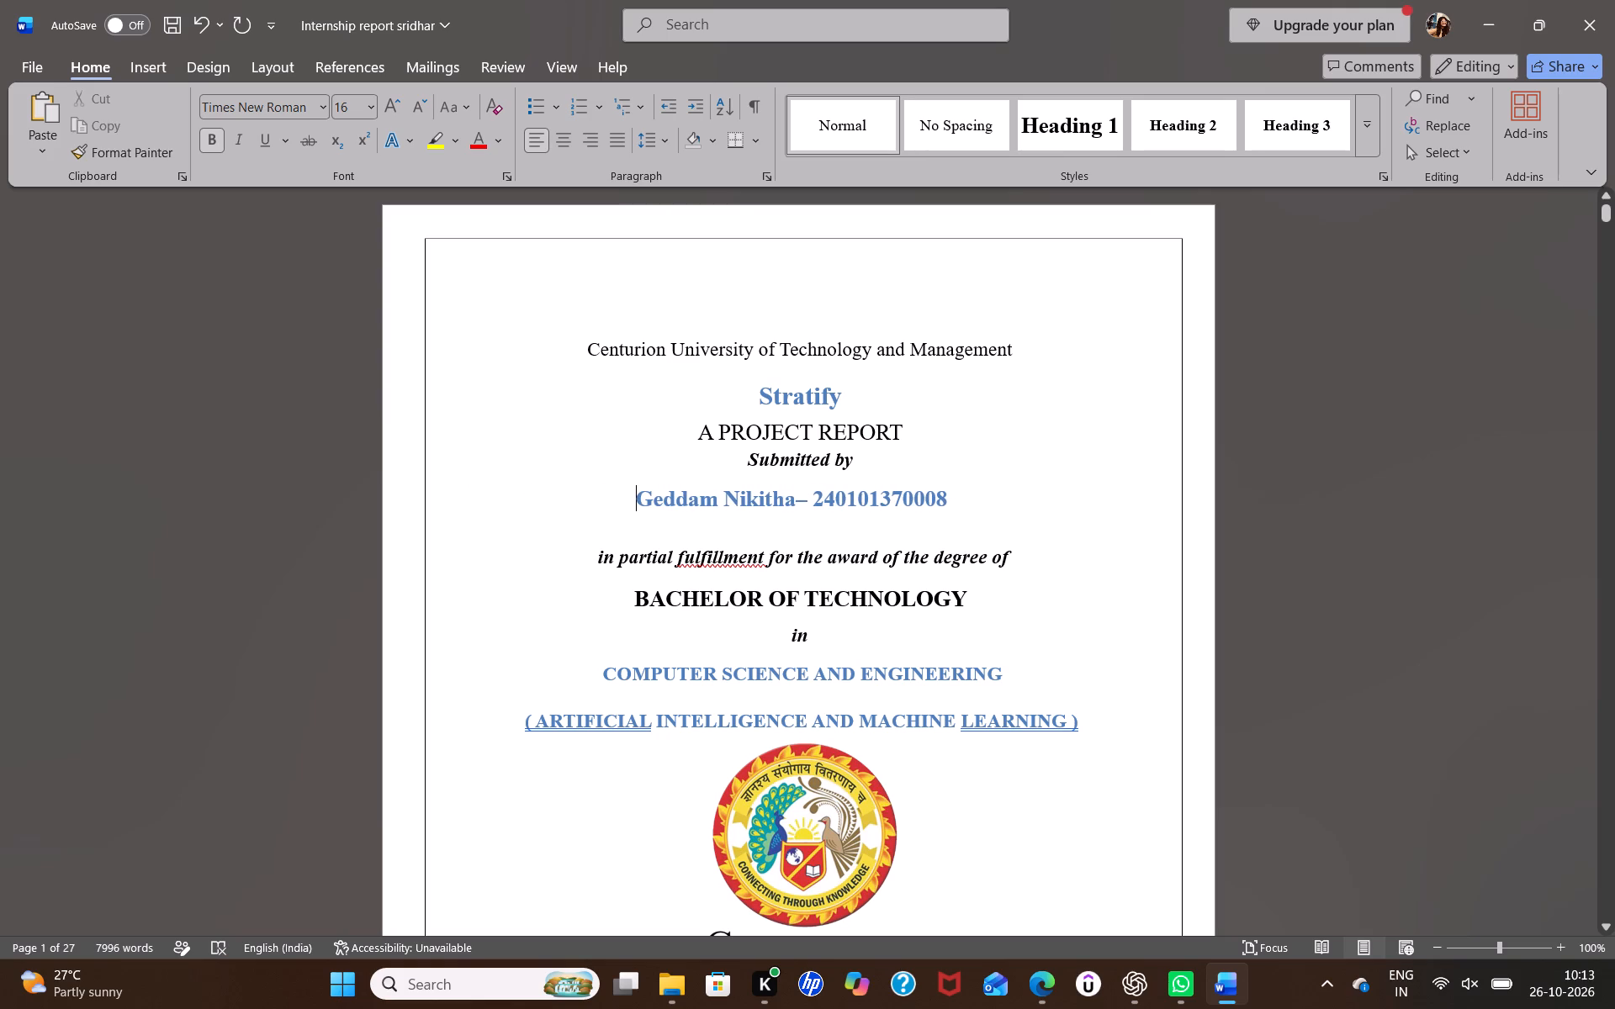
Change the final digit of the registration number beside the student name on the cover page to 7.
{"action": "left_click", "coordinate": [972, 489]}
{"action": "key", "text": "BackSpace"}
{"action": "key", "text": "BackSpace"}
{"action": "key", "text": "7"}
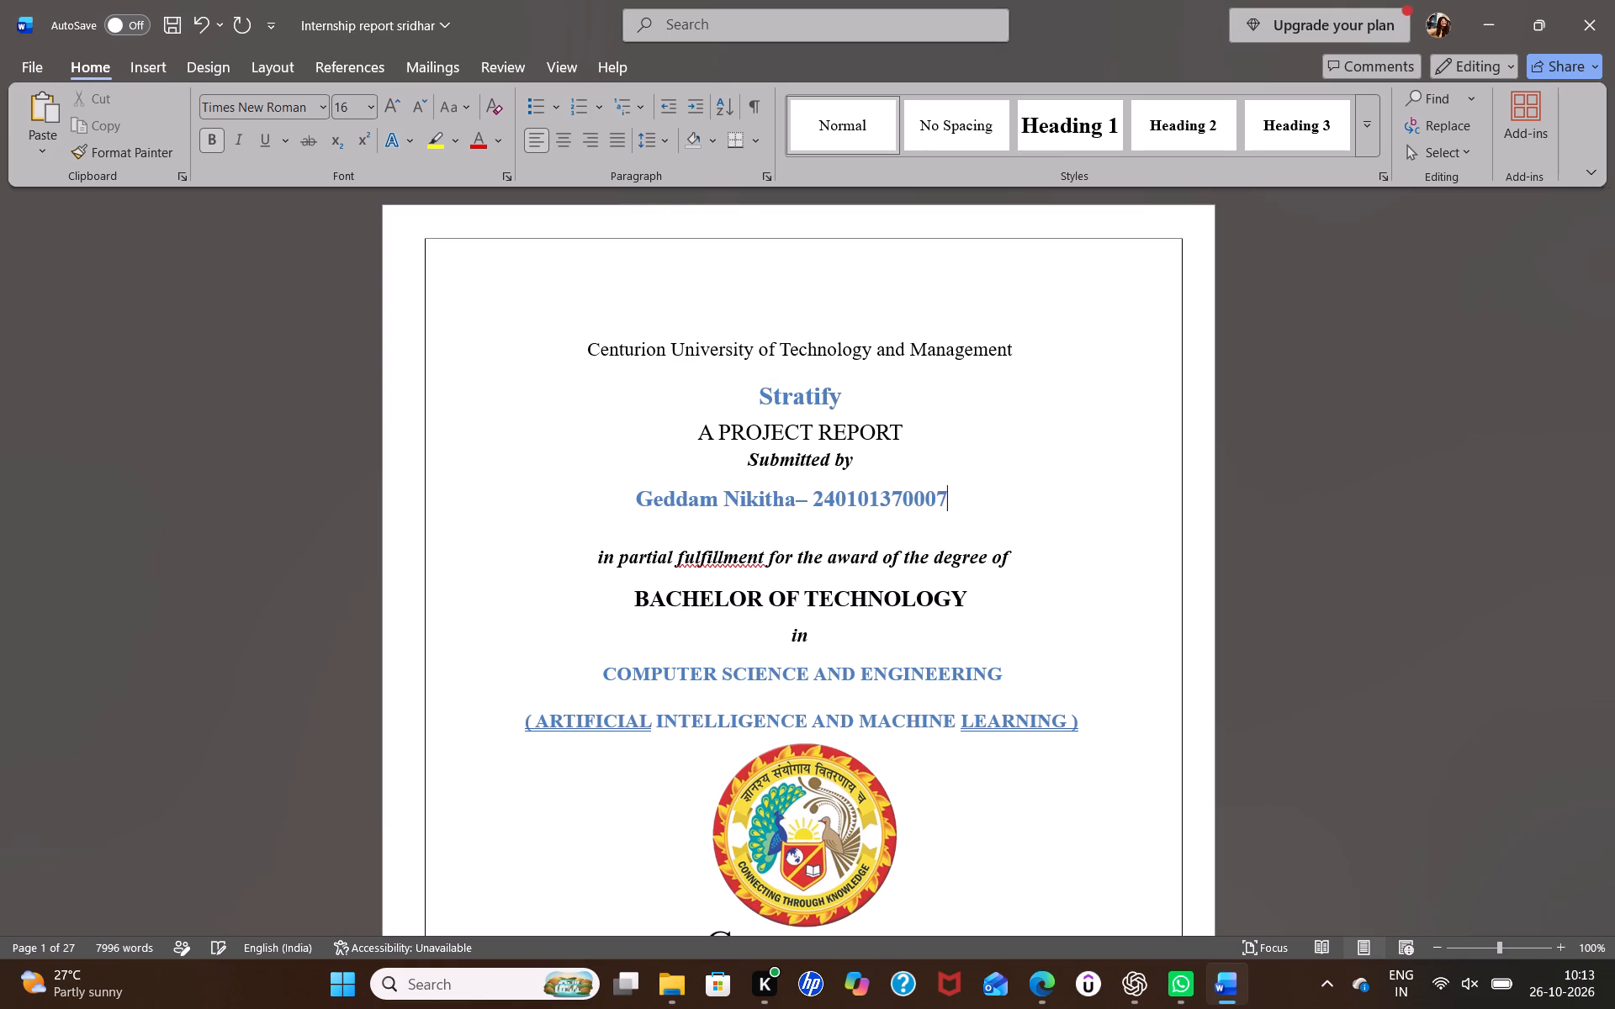
Look over the report's opening pages, from the cover to the internship certificate, ending with several pages side by side at 50% zoom.
{"action": "scroll", "coordinate": [940, 603], "scroll_direction": "down", "scroll_amount": 1}
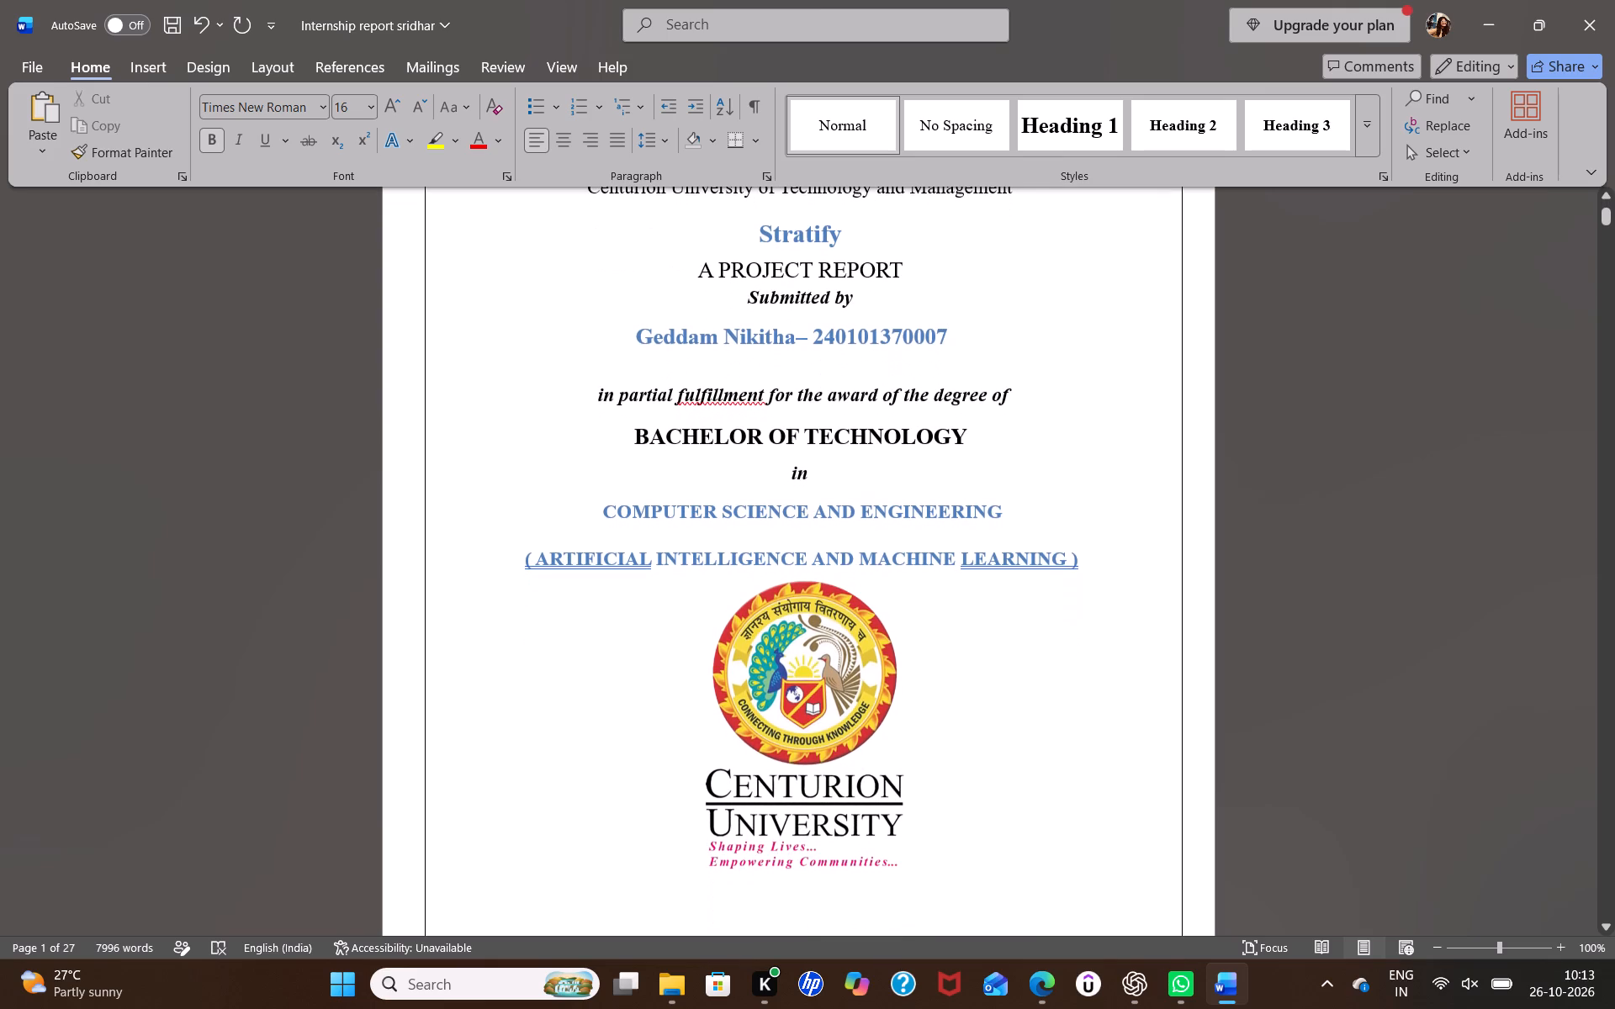
{"action": "scroll", "coordinate": [940, 603], "scroll_direction": "down", "scroll_amount": 1}
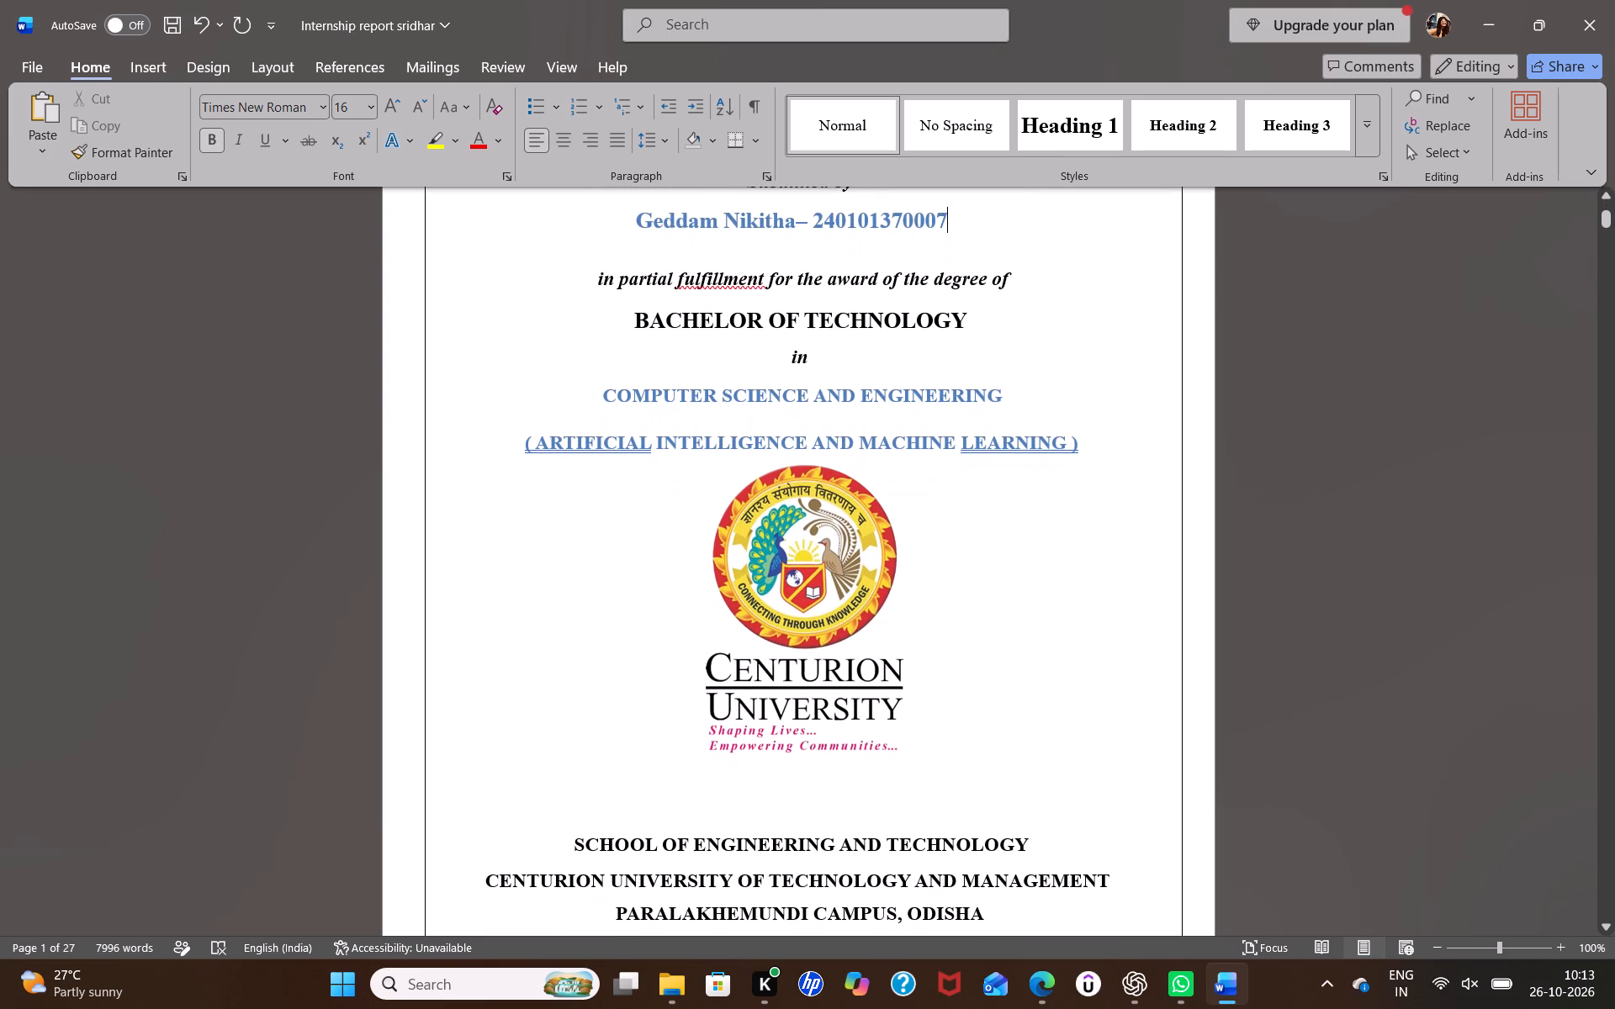
{"action": "scroll", "coordinate": [940, 603], "scroll_direction": "down", "scroll_amount": 4}
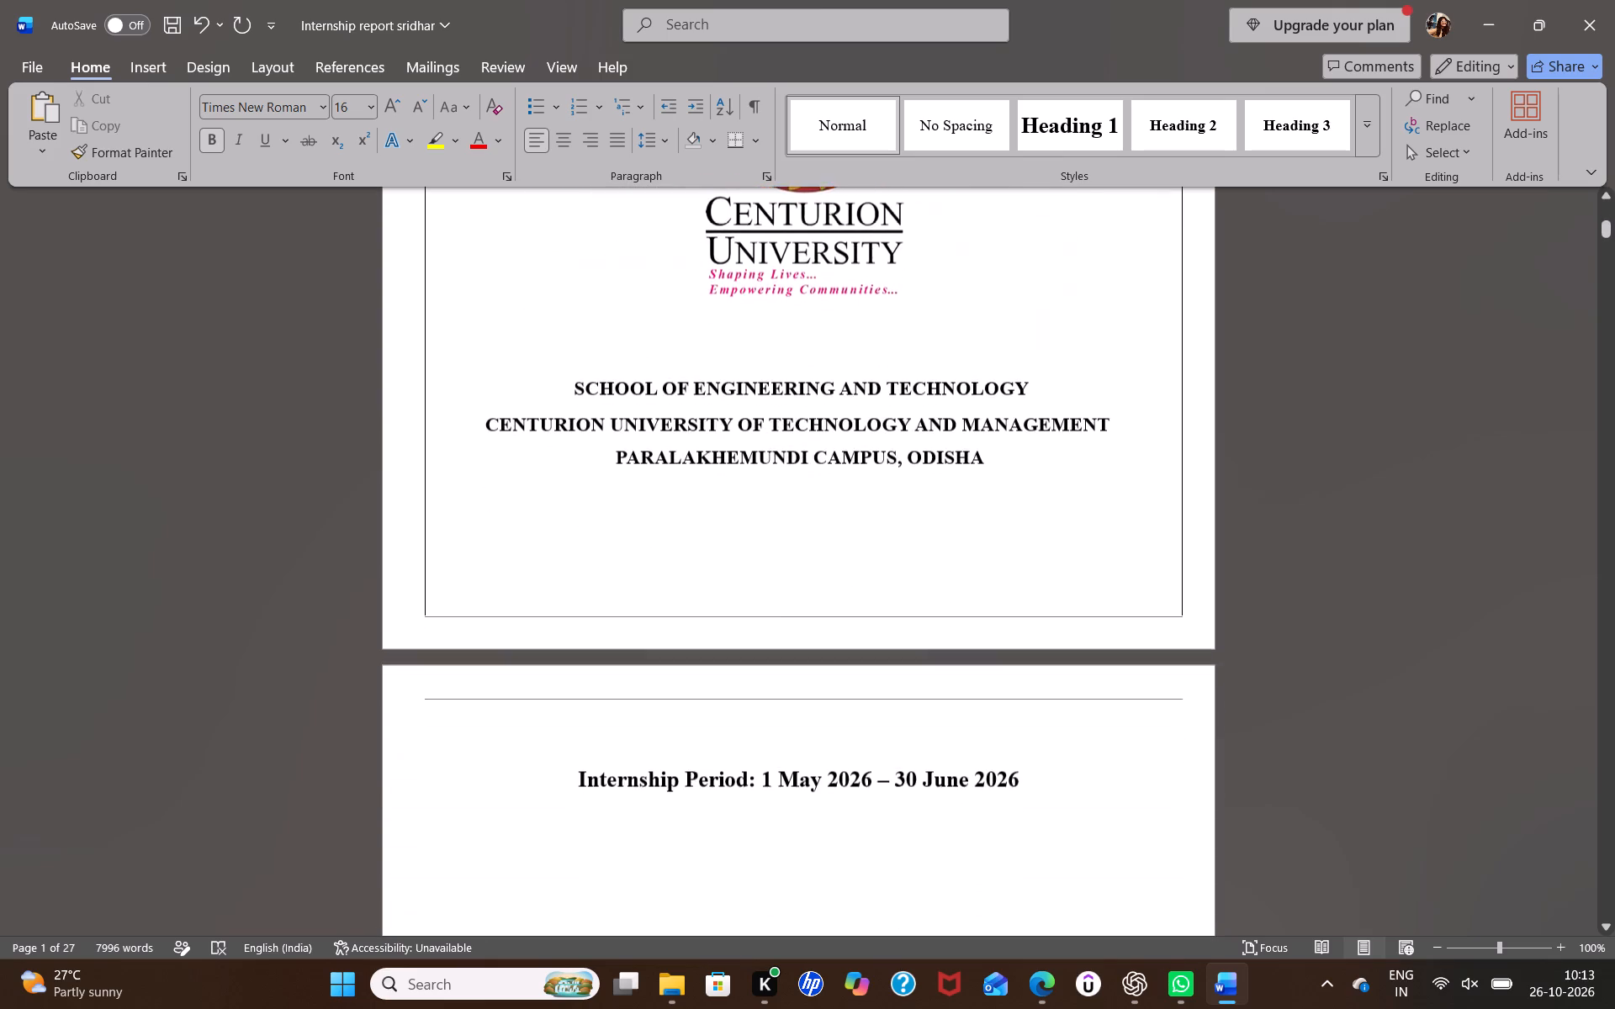
{"action": "scroll", "coordinate": [940, 603], "scroll_direction": "down", "scroll_amount": 6}
{"action": "scroll", "coordinate": [940, 603], "scroll_direction": "up", "scroll_amount": 1}
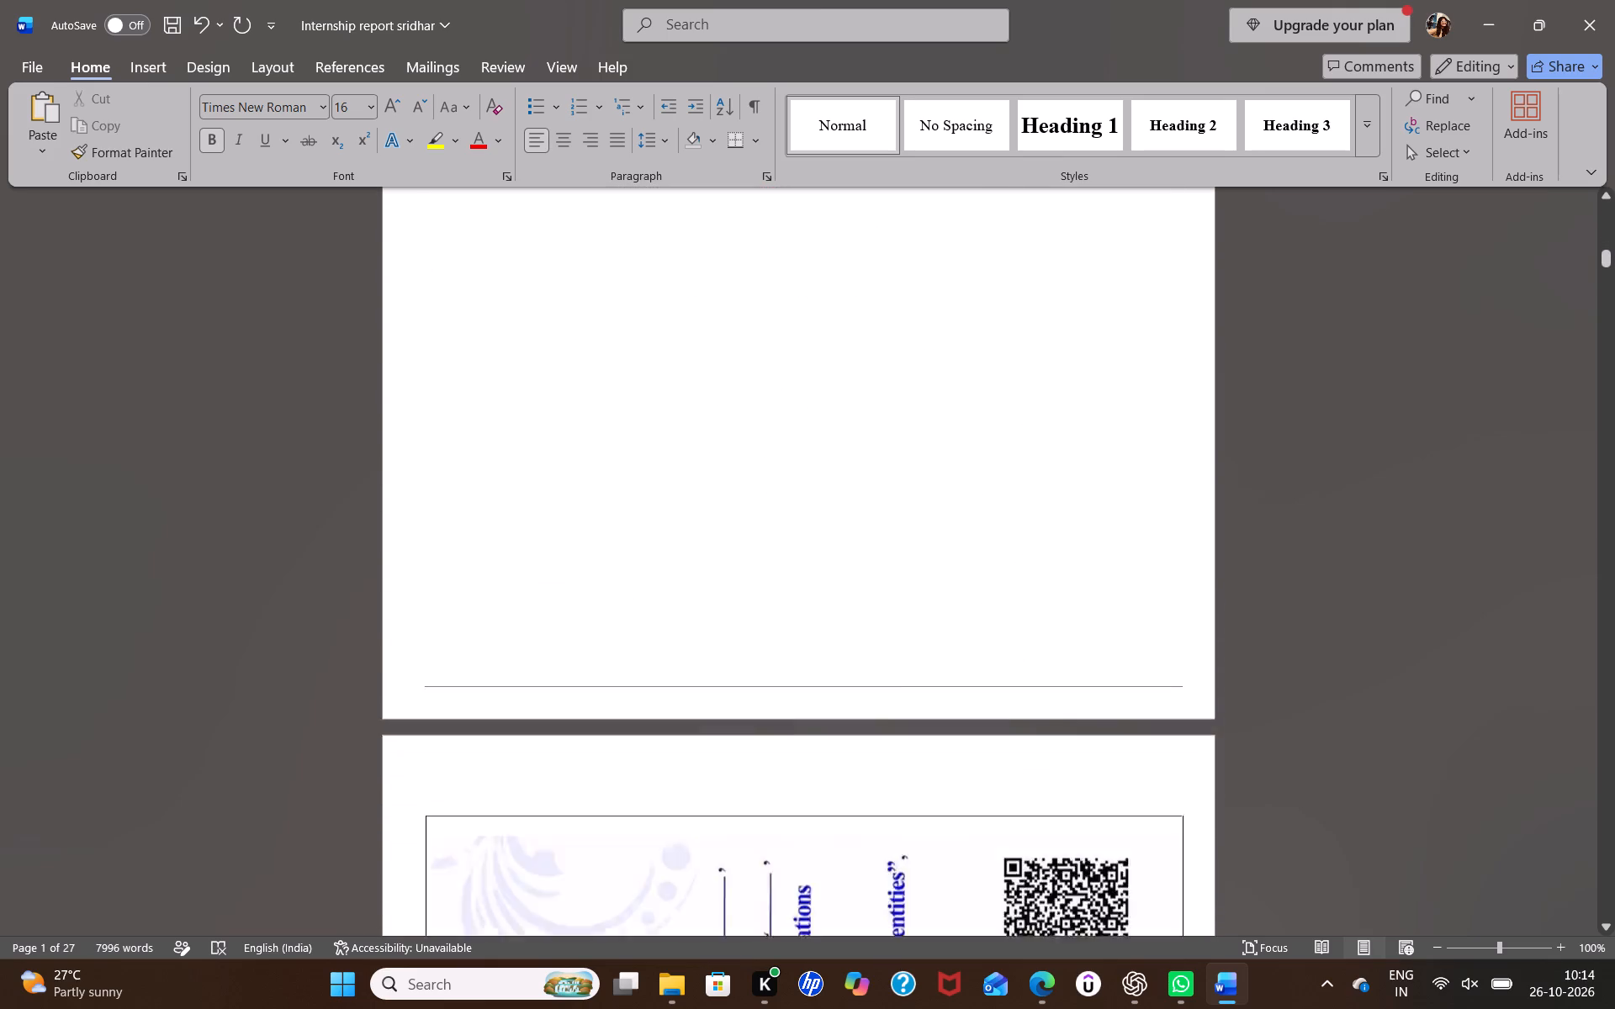
{"action": "scroll", "coordinate": [940, 603], "scroll_direction": "up", "scroll_amount": 6}
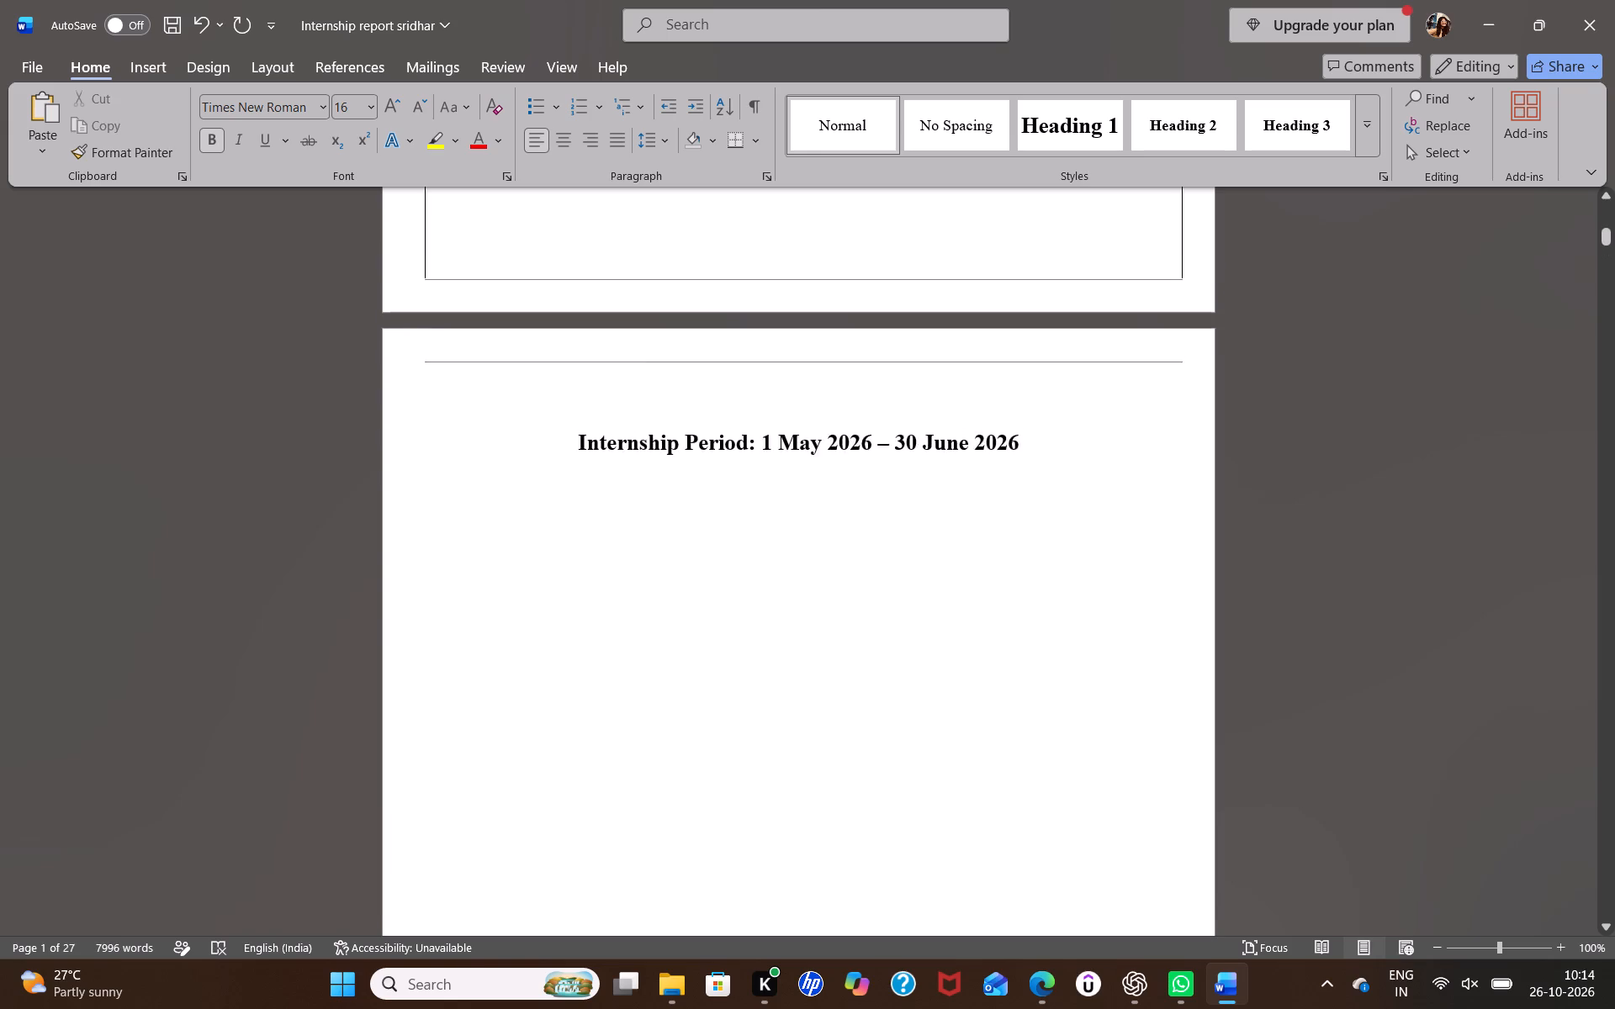
{"action": "scroll", "coordinate": [940, 603], "scroll_direction": "up", "scroll_amount": 5}
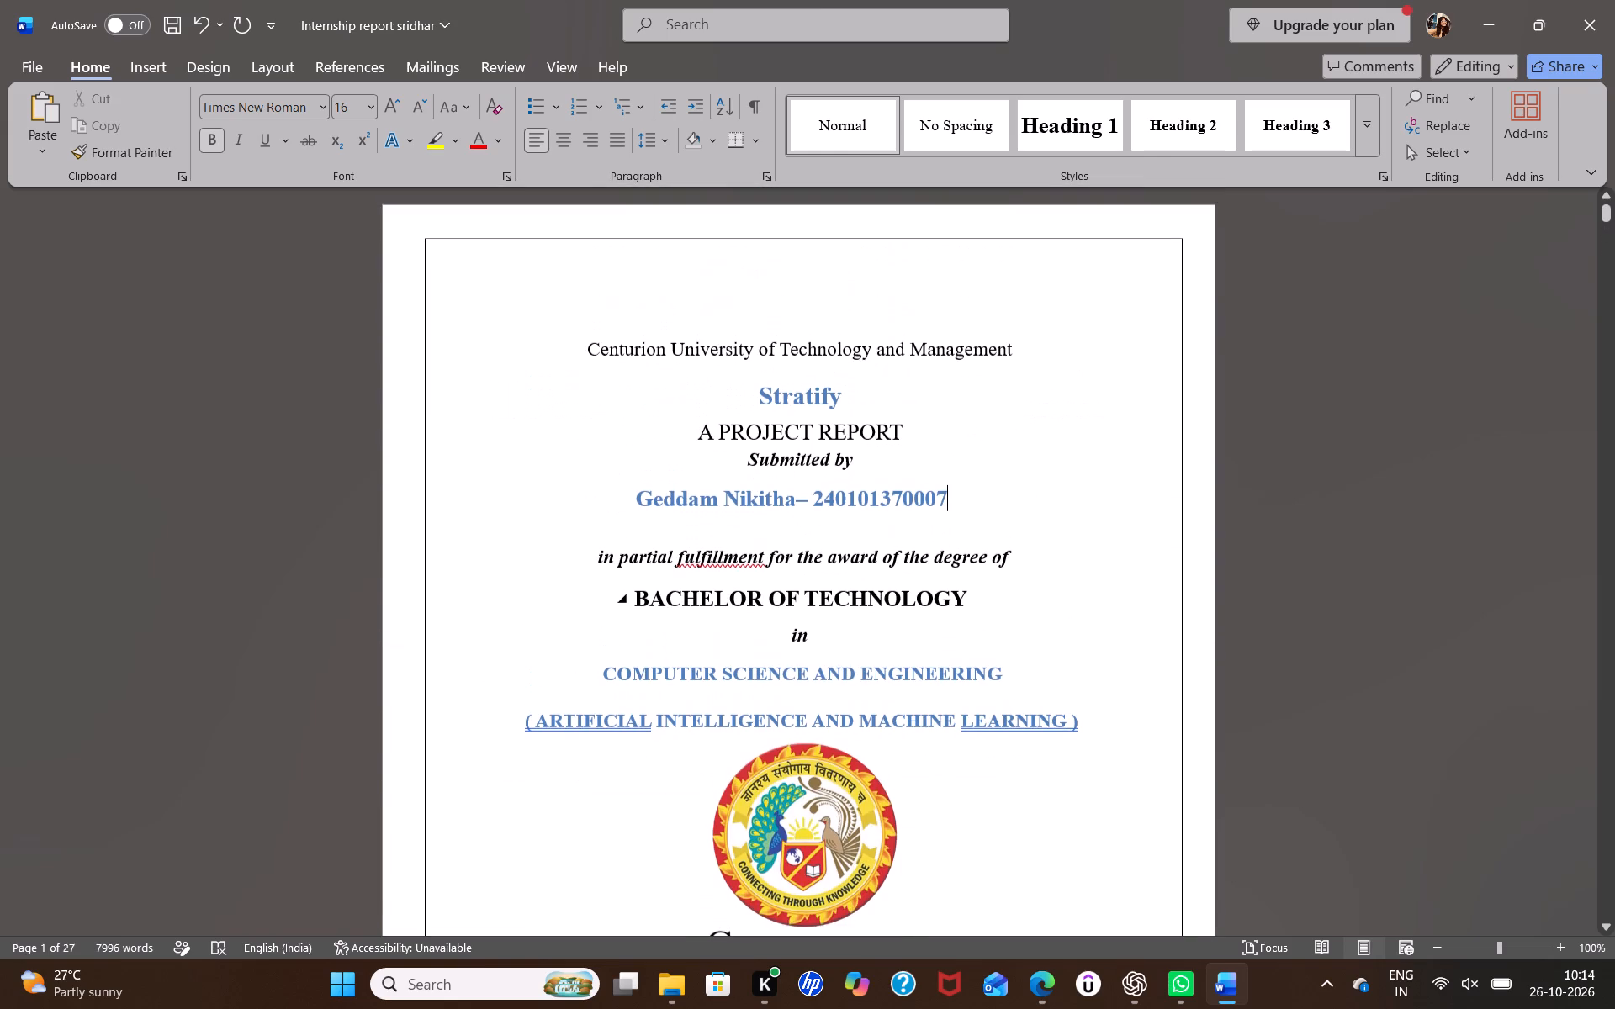
{"action": "scroll", "coordinate": [940, 603], "scroll_direction": "up", "scroll_amount": 7}
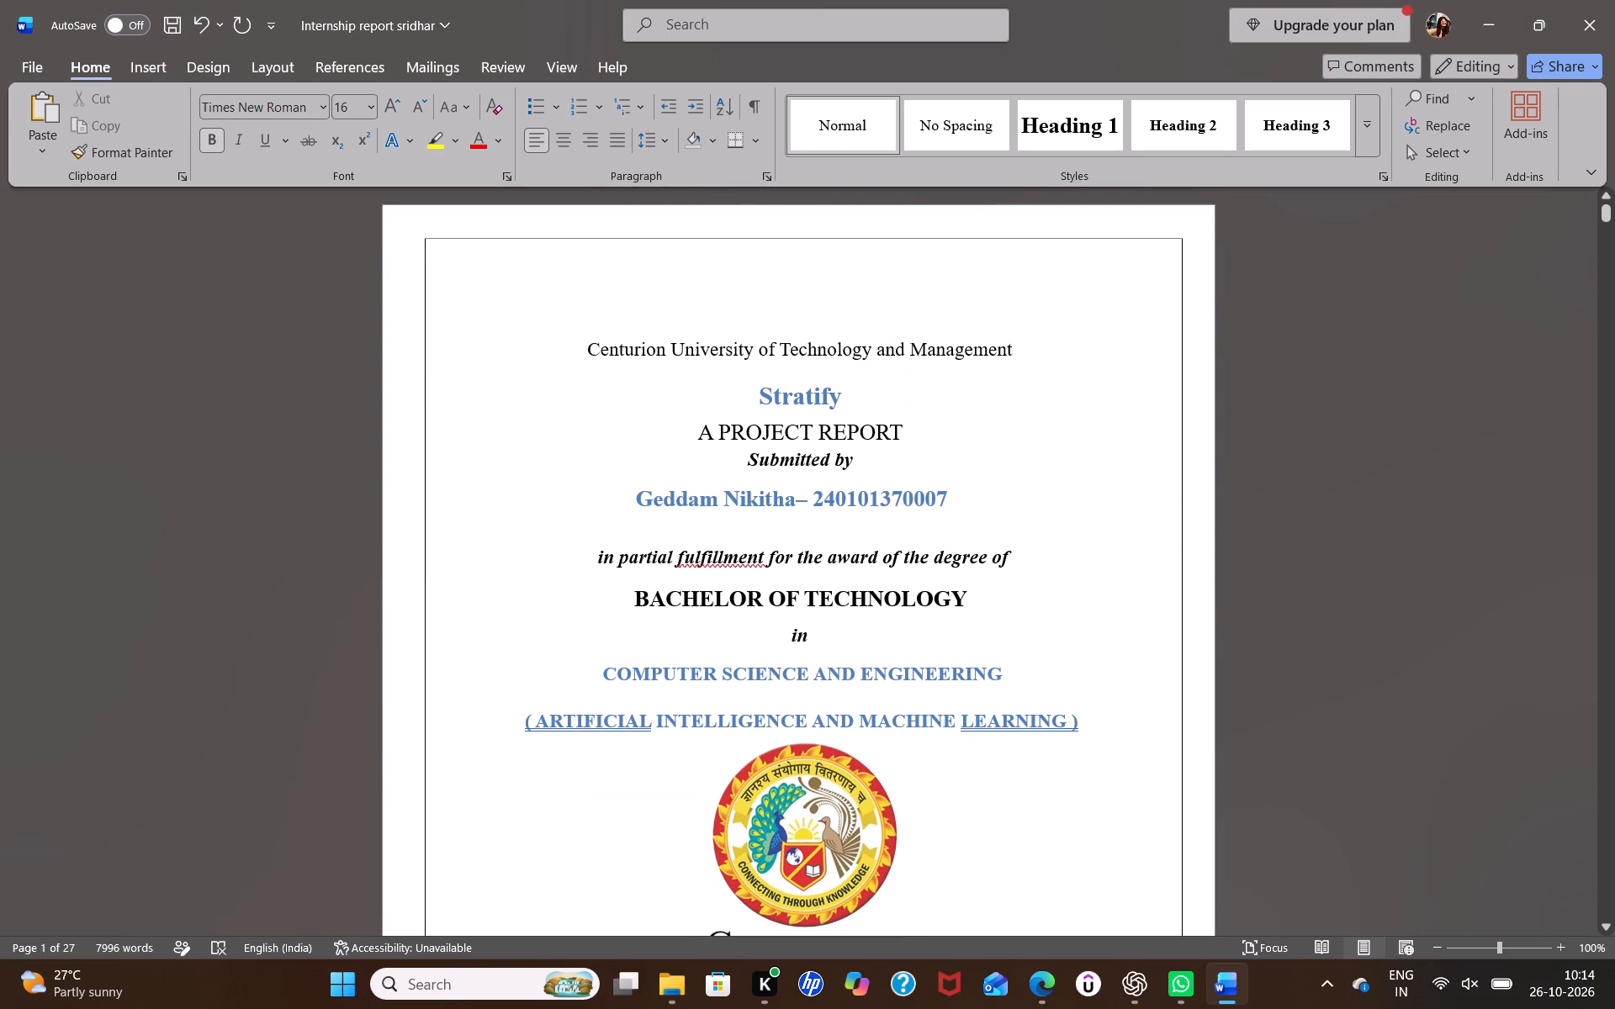
{"action": "scroll", "coordinate": [707, 821], "scroll_direction": "down", "scroll_amount": 1}
{"action": "scroll", "coordinate": [707, 821], "scroll_direction": "up", "scroll_amount": 1, "text": "ctrl"}
{"action": "scroll", "coordinate": [707, 821], "scroll_direction": "down", "scroll_amount": 2, "text": "ctrl"}
{"action": "scroll", "coordinate": [707, 821], "scroll_direction": "down", "scroll_amount": 2}
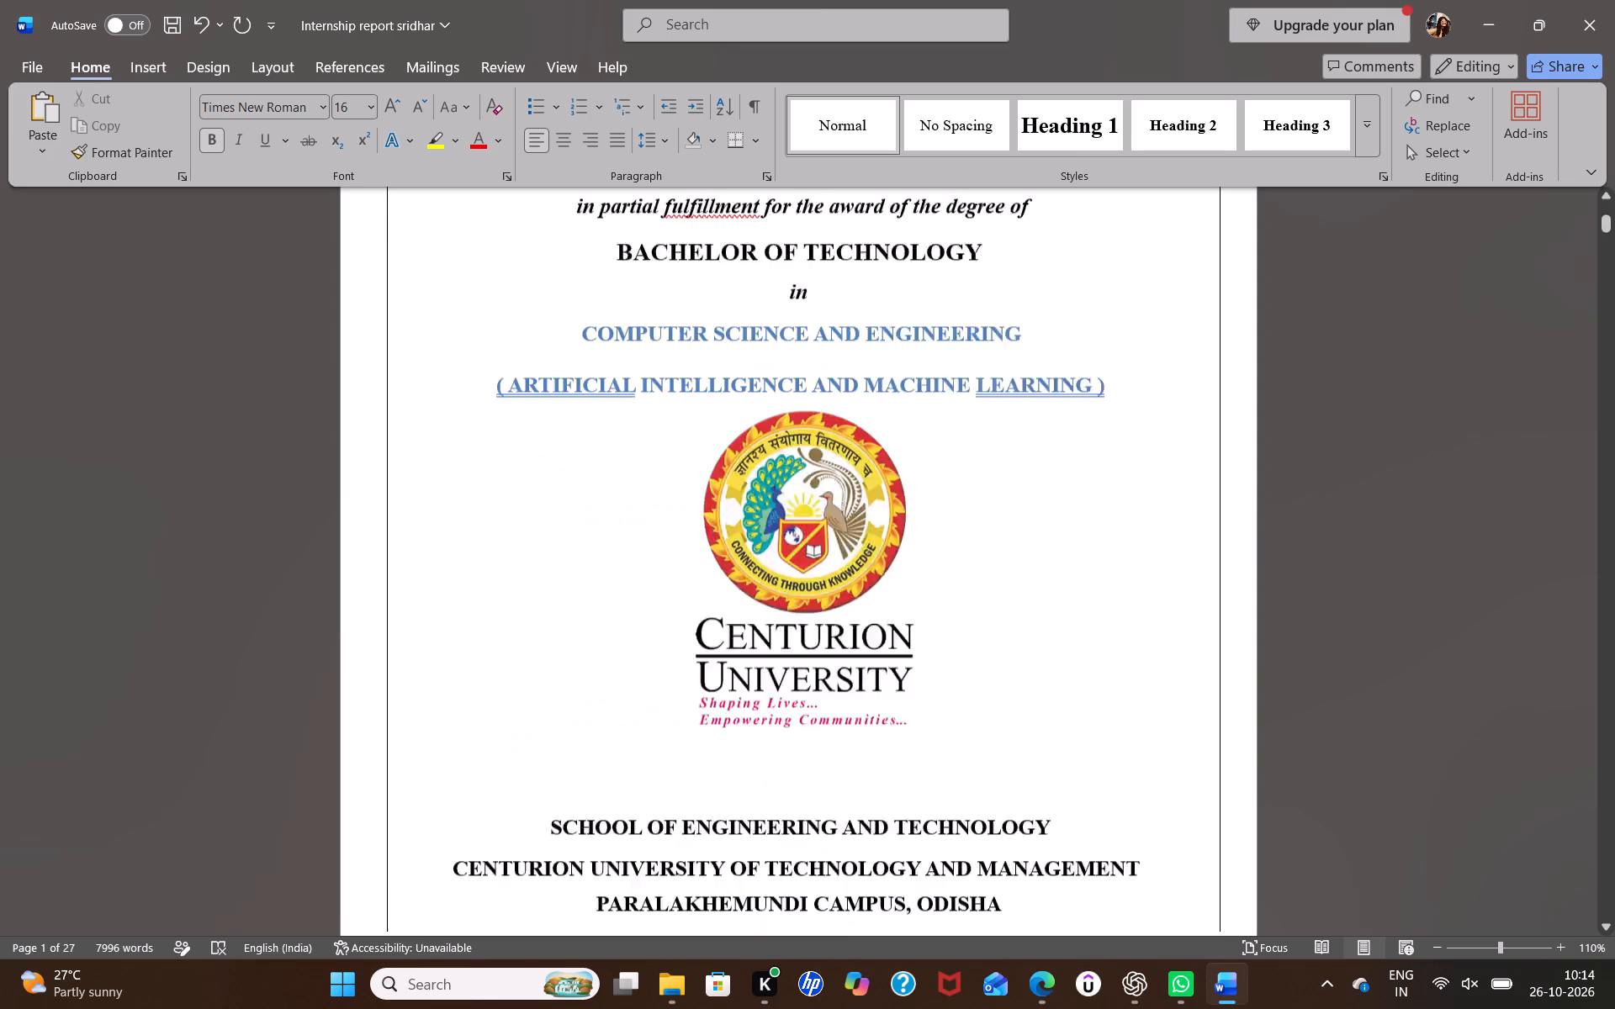
{"action": "scroll", "coordinate": [707, 821], "scroll_direction": "down", "scroll_amount": 2}
{"action": "scroll", "coordinate": [707, 821], "scroll_direction": "down", "scroll_amount": 8, "text": "ctrl"}
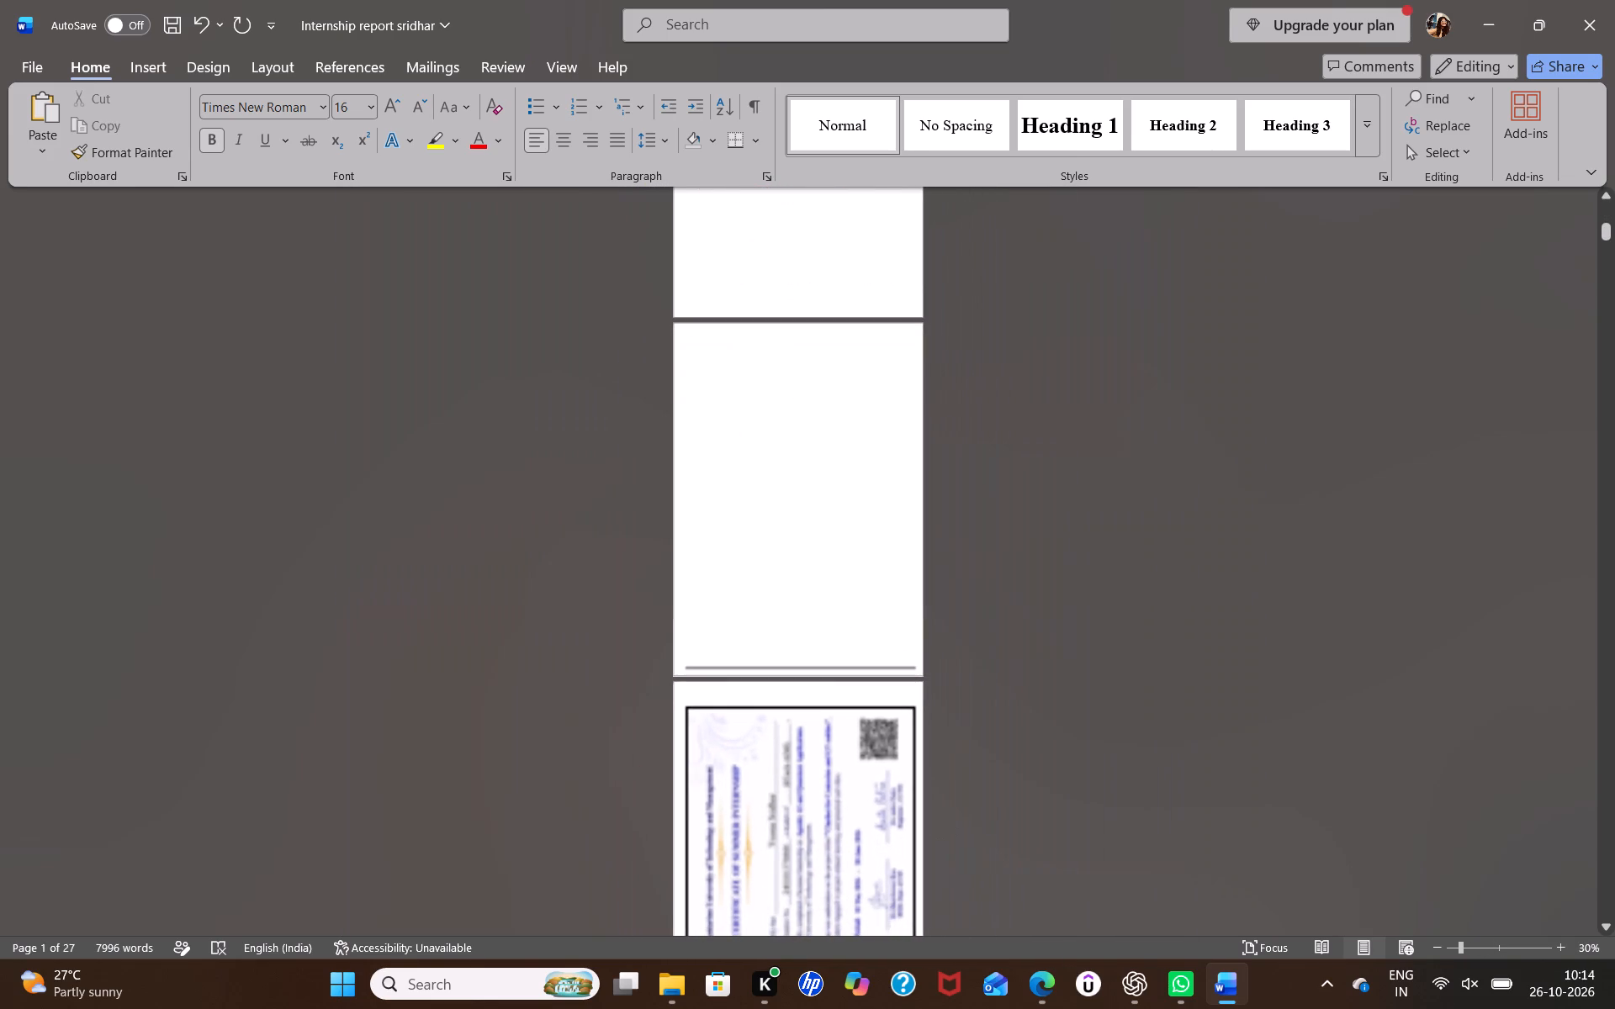
{"action": "scroll", "coordinate": [707, 821], "scroll_direction": "down", "scroll_amount": 5}
{"action": "scroll", "coordinate": [707, 821], "scroll_direction": "up", "scroll_amount": 4, "text": "ctrl"}
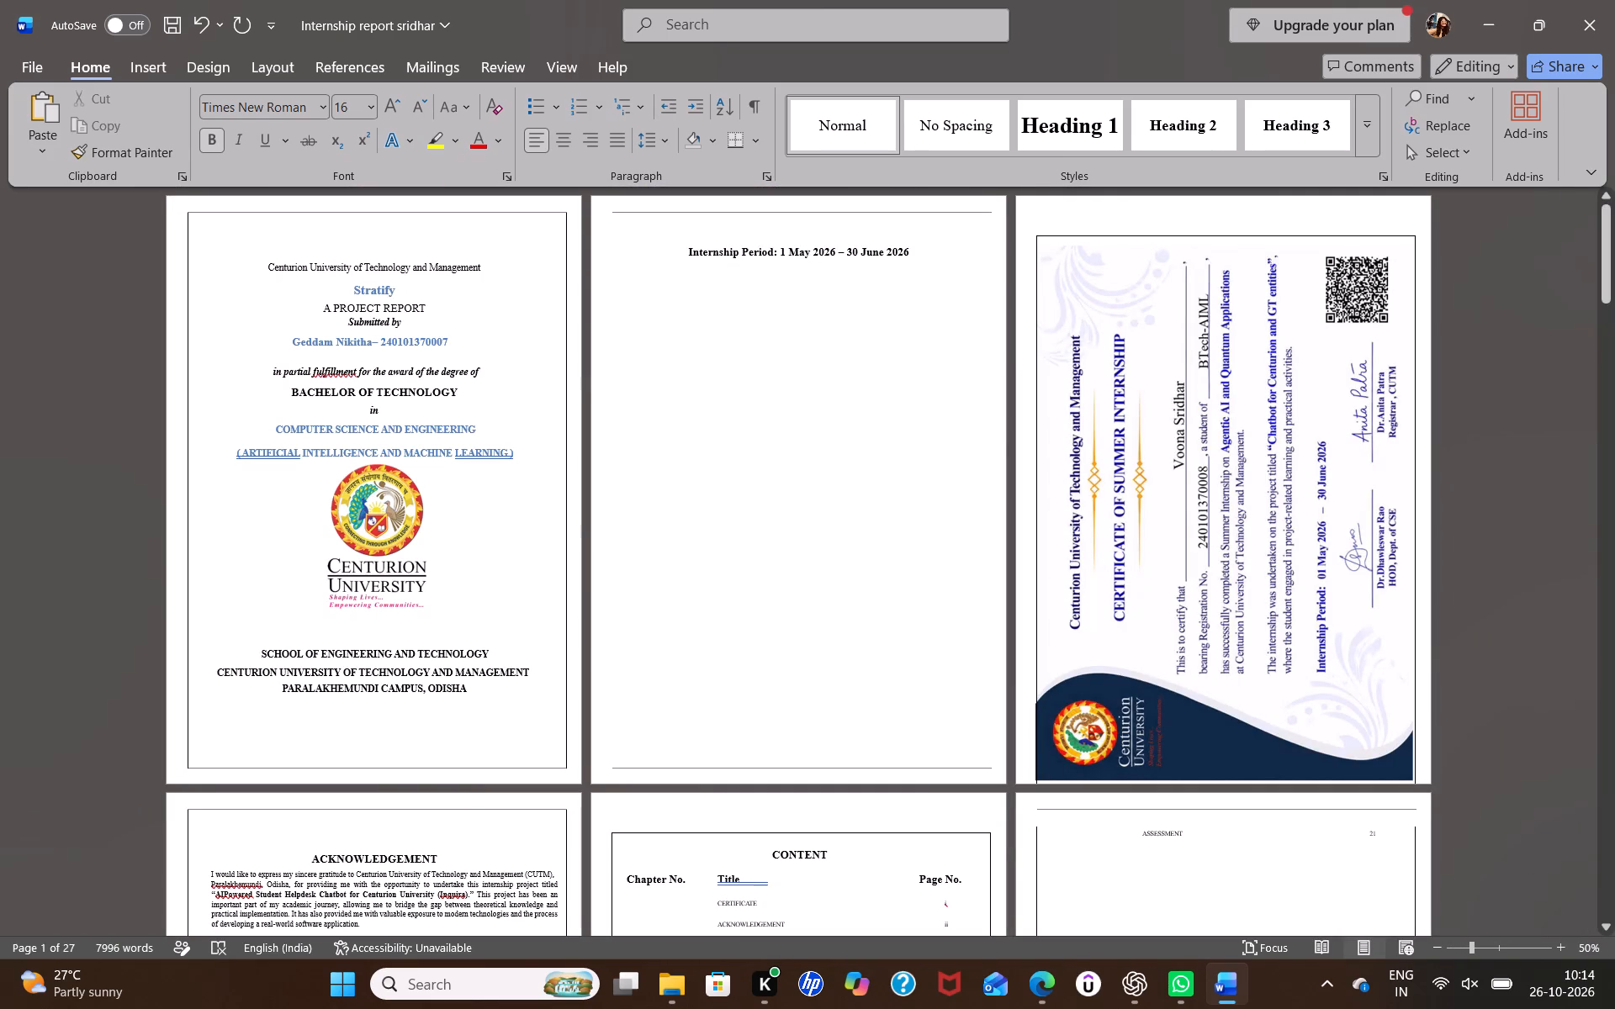
Delete blank space at the bottom of the cover page, below the Paralakhemundi campus line.
{"action": "left_click", "coordinate": [336, 727]}
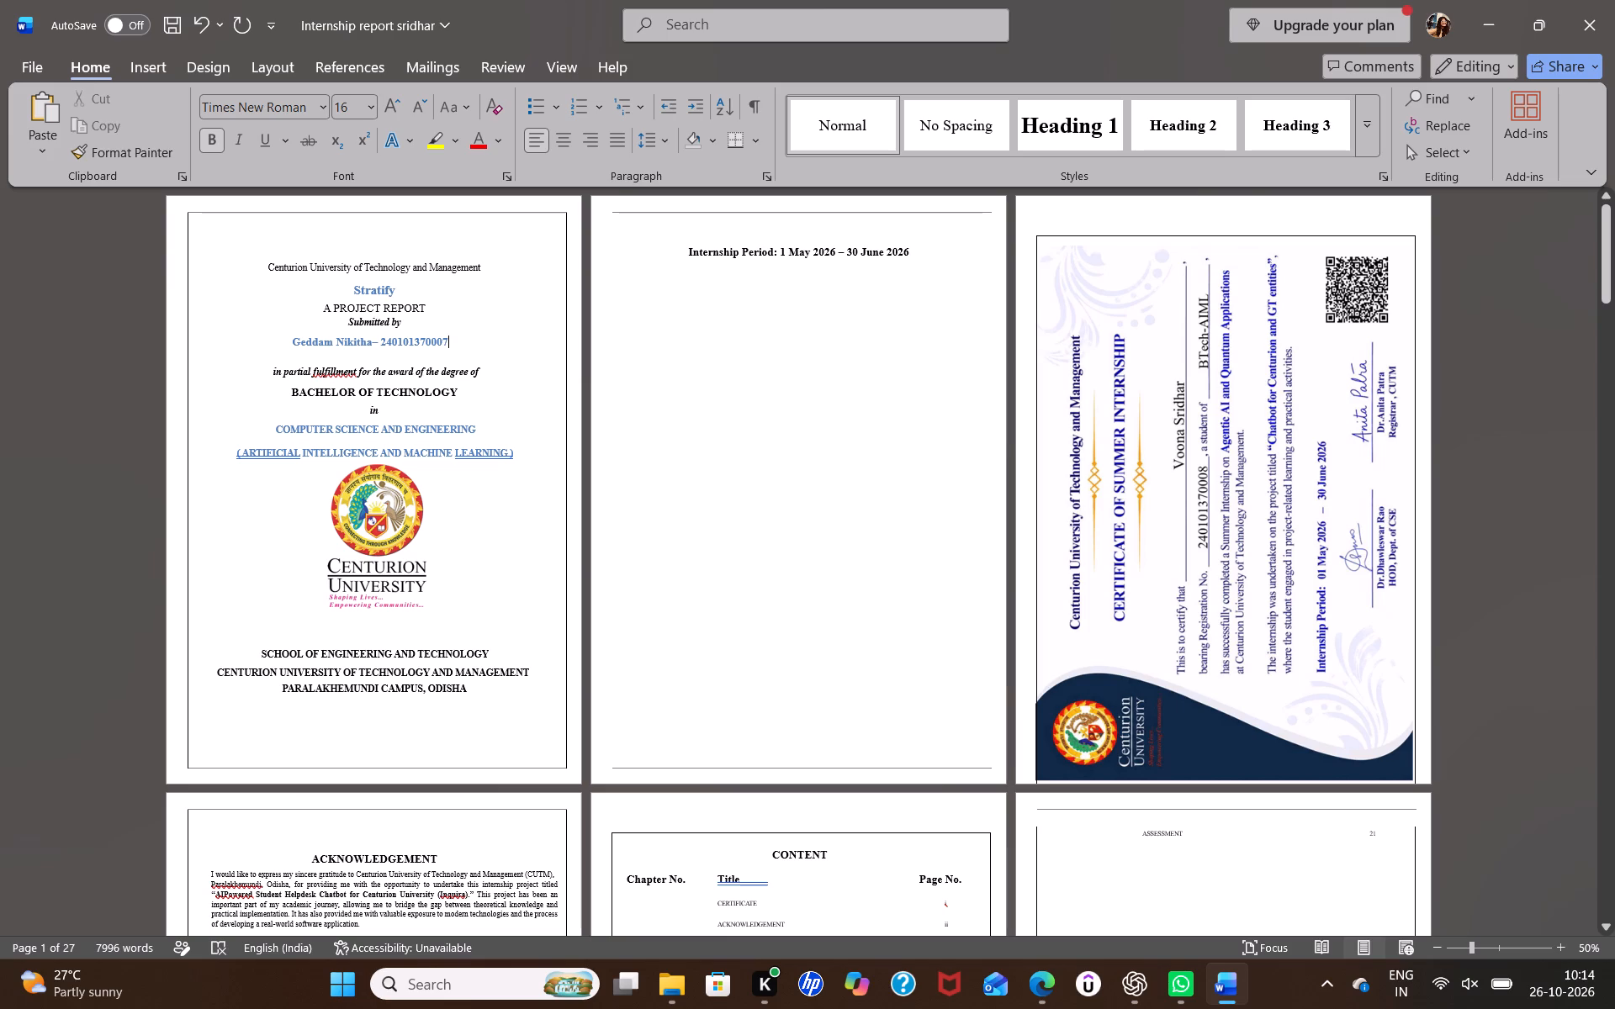
{"action": "key", "text": "BackSpace"}
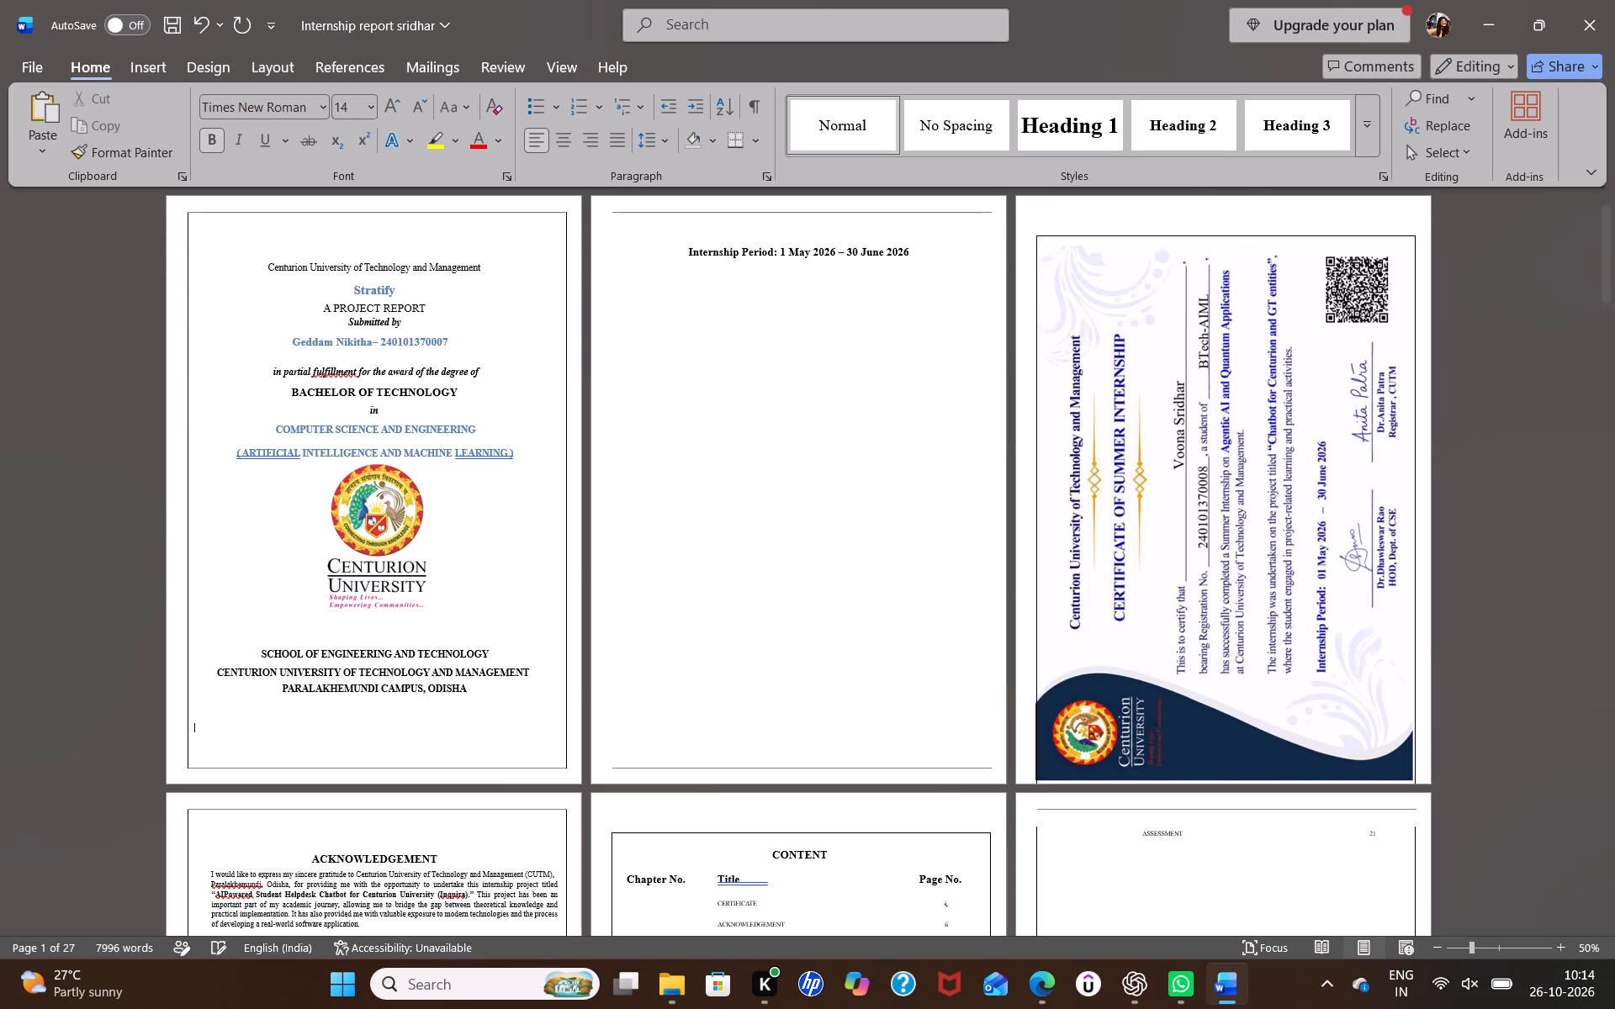
{"action": "key", "text": "BackSpace"}
{"action": "key", "text": "BackSpace"}
{"action": "key", "text": "BackSpace"}
{"action": "key", "text": "BackSpace"}
Undo all edits made so far, back to the report's originally opened version with the old project title and student details.
{"action": "left_click", "coordinate": [679, 247]}
{"action": "left_click", "coordinate": [691, 250]}
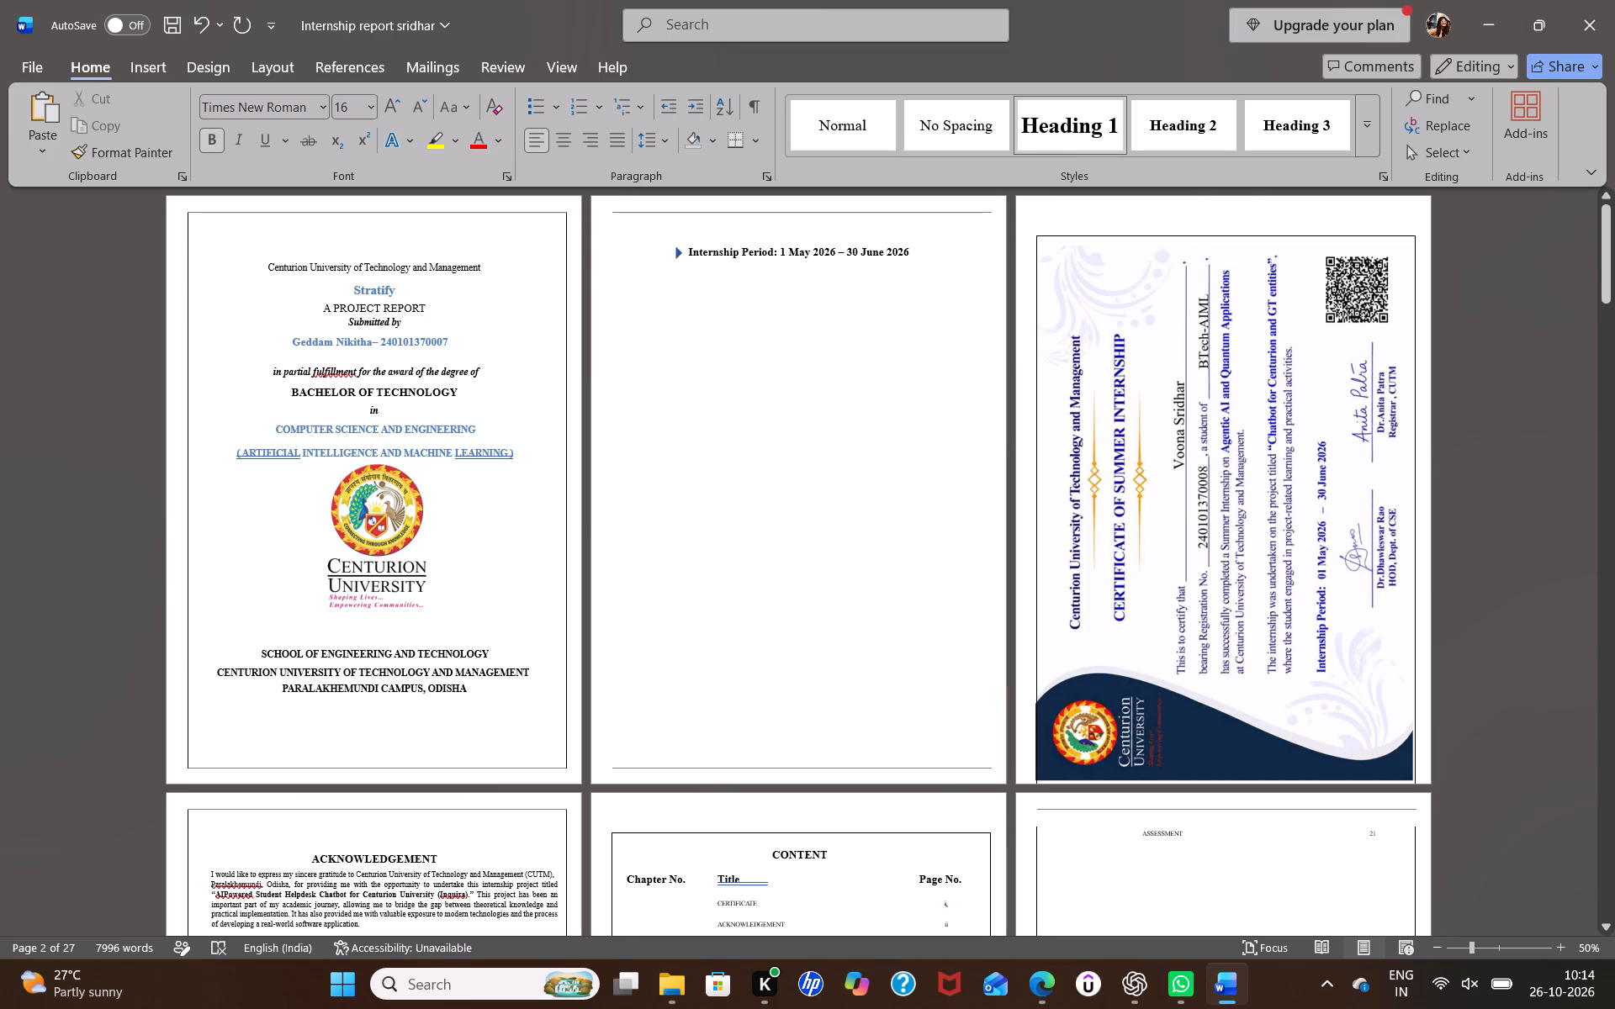
{"action": "key", "text": "ctrl+z"}
{"action": "key", "text": "ctrl+z"}
{"action": "key", "text": "ctrl+z"}
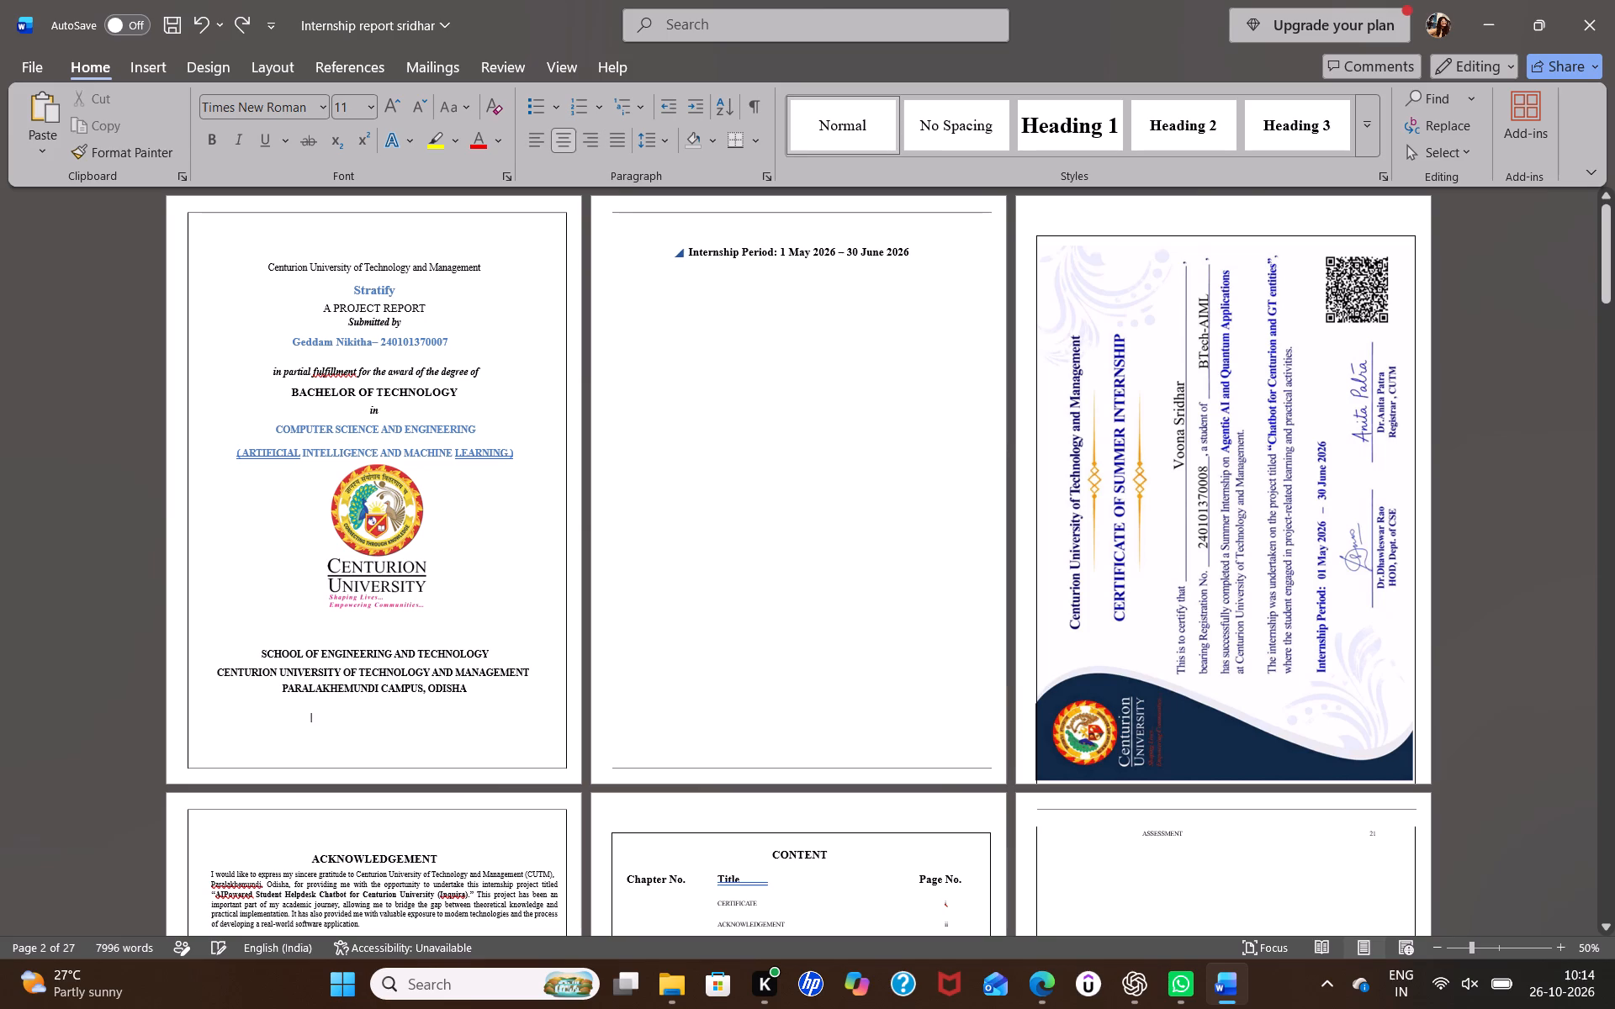
{"action": "key", "text": "ctrl+z"}
{"action": "key", "text": "ctrl+z"}
{"action": "key", "text": "ctrl+z"}
{"action": "key", "text": "ctrl+z"}
{"action": "key", "text": "ctrl+z"}
{"action": "key", "text": "ctrl+z"}
{"action": "key", "text": "ctrl+z"}
{"action": "key", "text": "ctrl+z"}
{"action": "key", "text": "ctrl+z"}
{"action": "key", "text": "ctrl+z"}
{"action": "key", "text": "ctrl+z"}
{"action": "key", "text": "ctrl+z"}
{"action": "key", "text": "ctrl+z"}
{"action": "key", "text": "ctrl+z"}
{"action": "key", "text": "ctrl+z"}
{"action": "key", "text": "ctrl+z"}
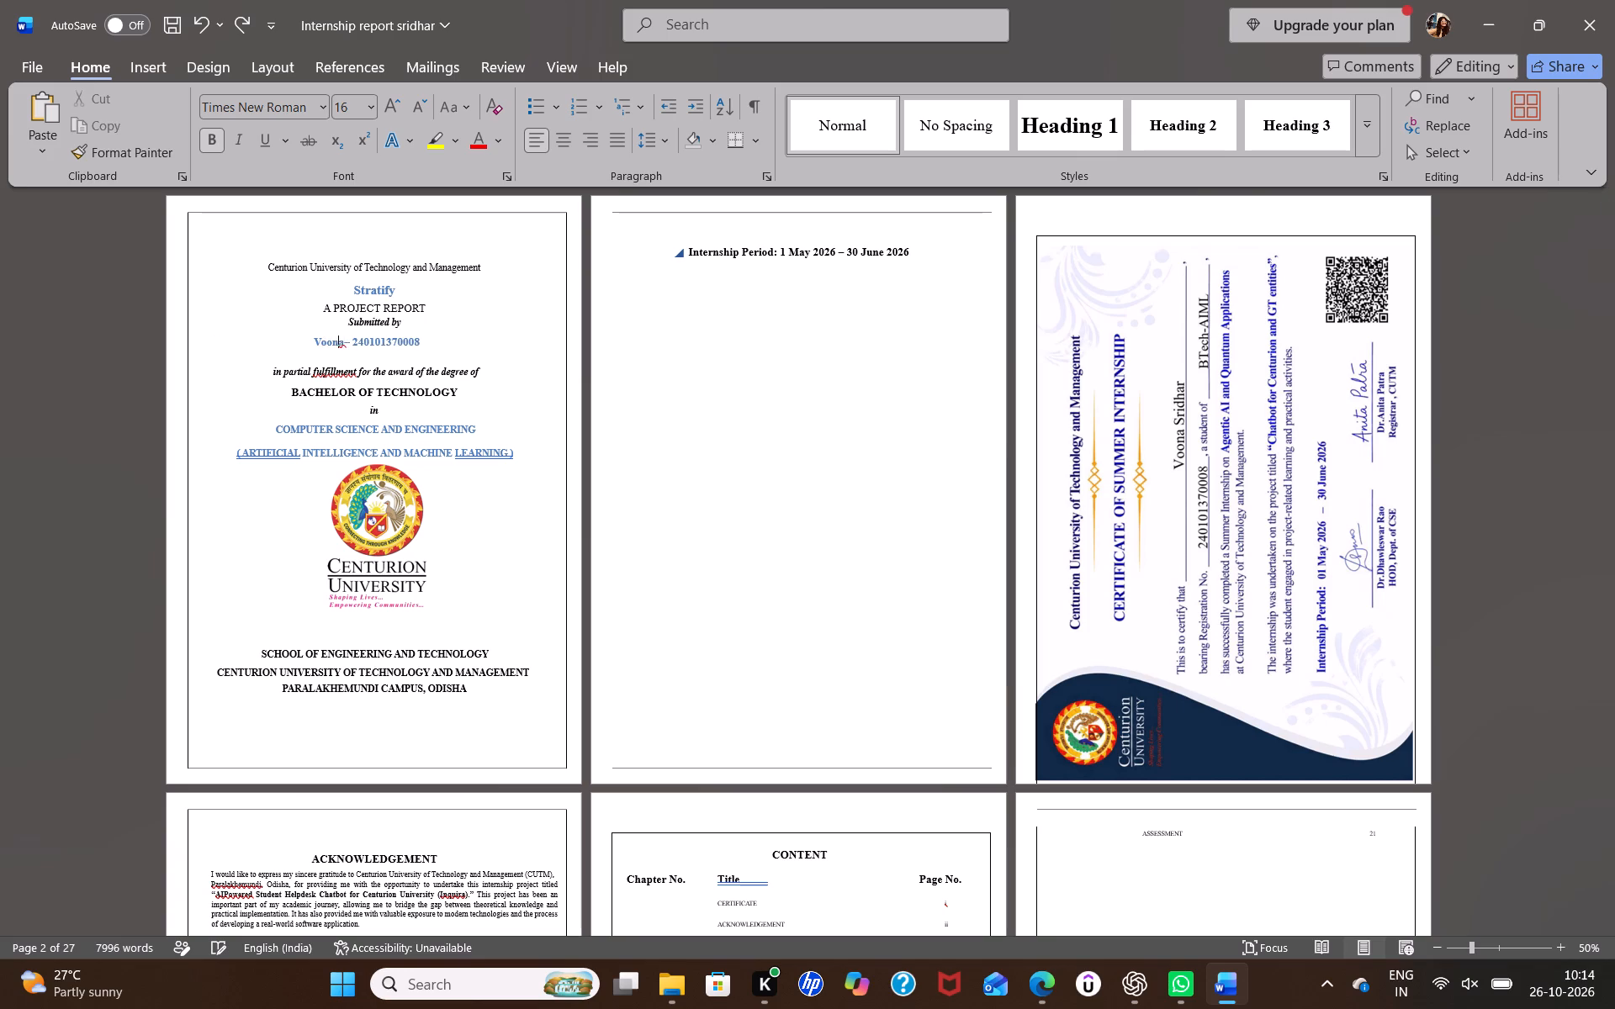
{"action": "key", "text": "ctrl+z"}
{"action": "key", "text": "ctrl+z"}
{"action": "key", "text": "ctrl+z"}
{"action": "key", "text": "ctrl+z"}
{"action": "key", "text": "ctrl+z"}
{"action": "key", "text": "ctrl+z"}
{"action": "key", "text": "ctrl+z"}
{"action": "key", "text": "ctrl+z"}
{"action": "key", "text": "ctrl+z"}
{"action": "key", "text": "ctrl+z"}
{"action": "key", "text": "ctrl+z"}
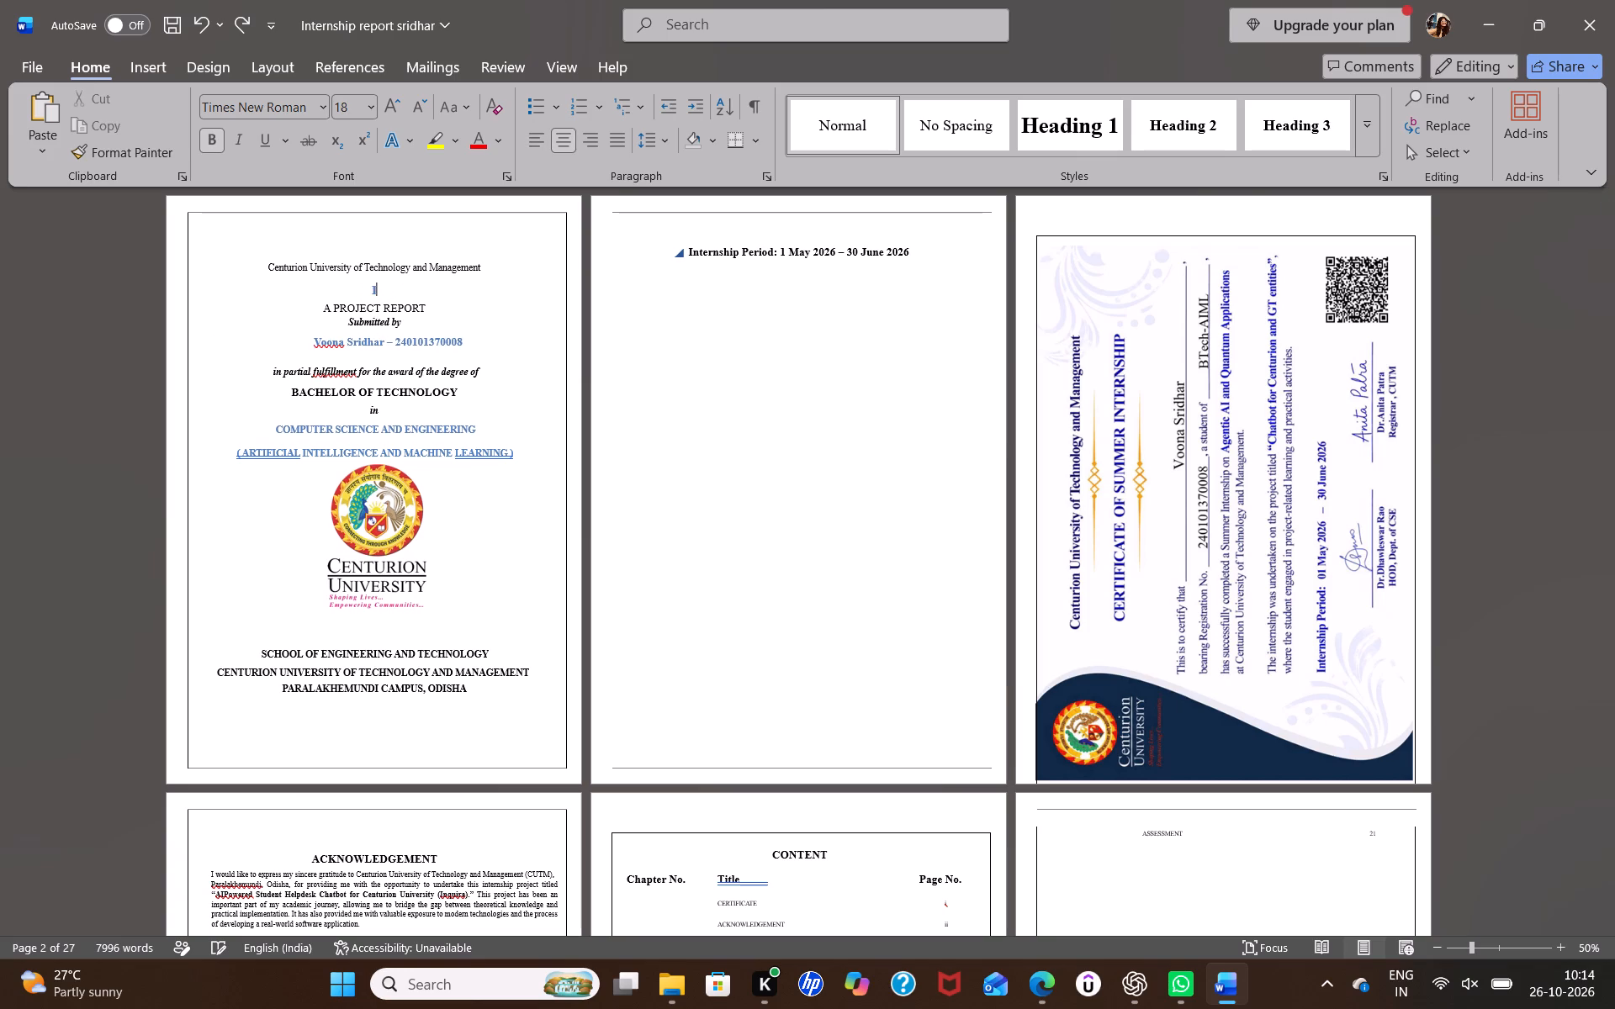
{"action": "key", "text": "ctrl+z"}
{"action": "key", "text": "ctrl+z"}
{"action": "key", "text": "ctrl+z"}
{"action": "key", "text": "ctrl+z"}
{"action": "key", "text": "ctrl+z"}
{"action": "key", "text": "ctrl+z"}
{"action": "key", "text": "ctrl+z"}
{"action": "key", "text": "ctrl+z"}
{"action": "key", "text": "ctrl+z"}
{"action": "key", "text": "ctrl+z"}
{"action": "key", "text": "ctrl+z"}
{"action": "key", "text": "ctrl+z"}
{"action": "key", "text": "ctrl+z"}
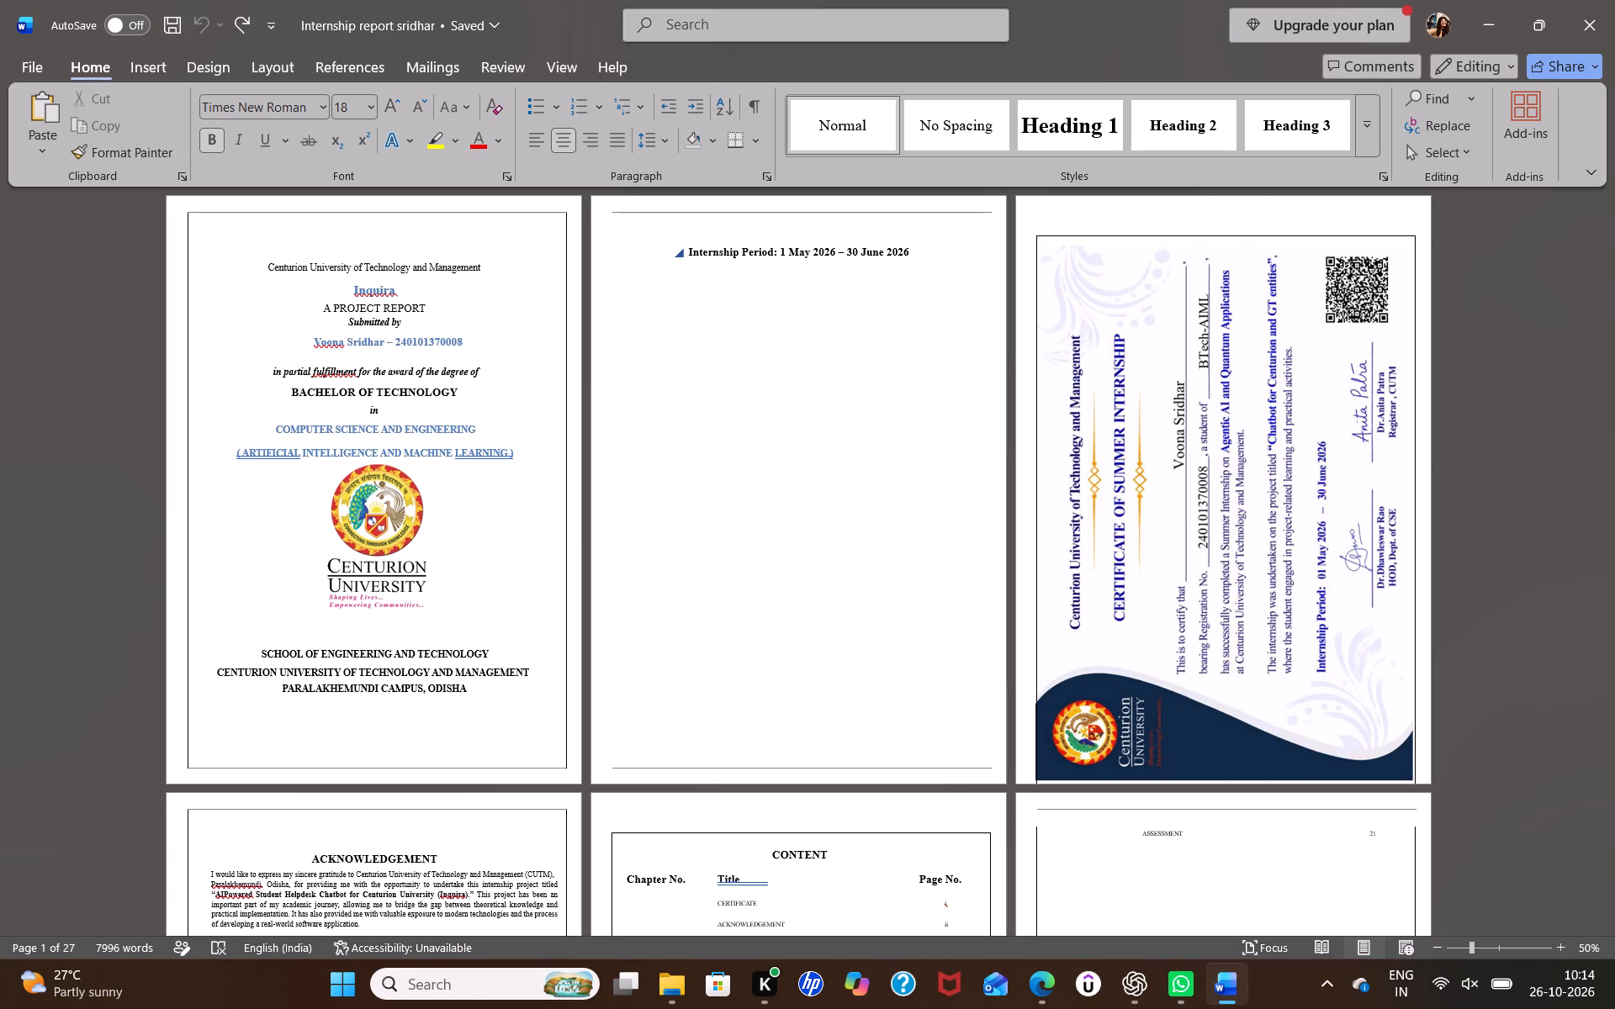
Pull the Internship Period line from the second page back onto the cover page, centred below the Paralakhemundi campus line, without its bullet.
{"action": "left_click", "coordinate": [691, 248]}
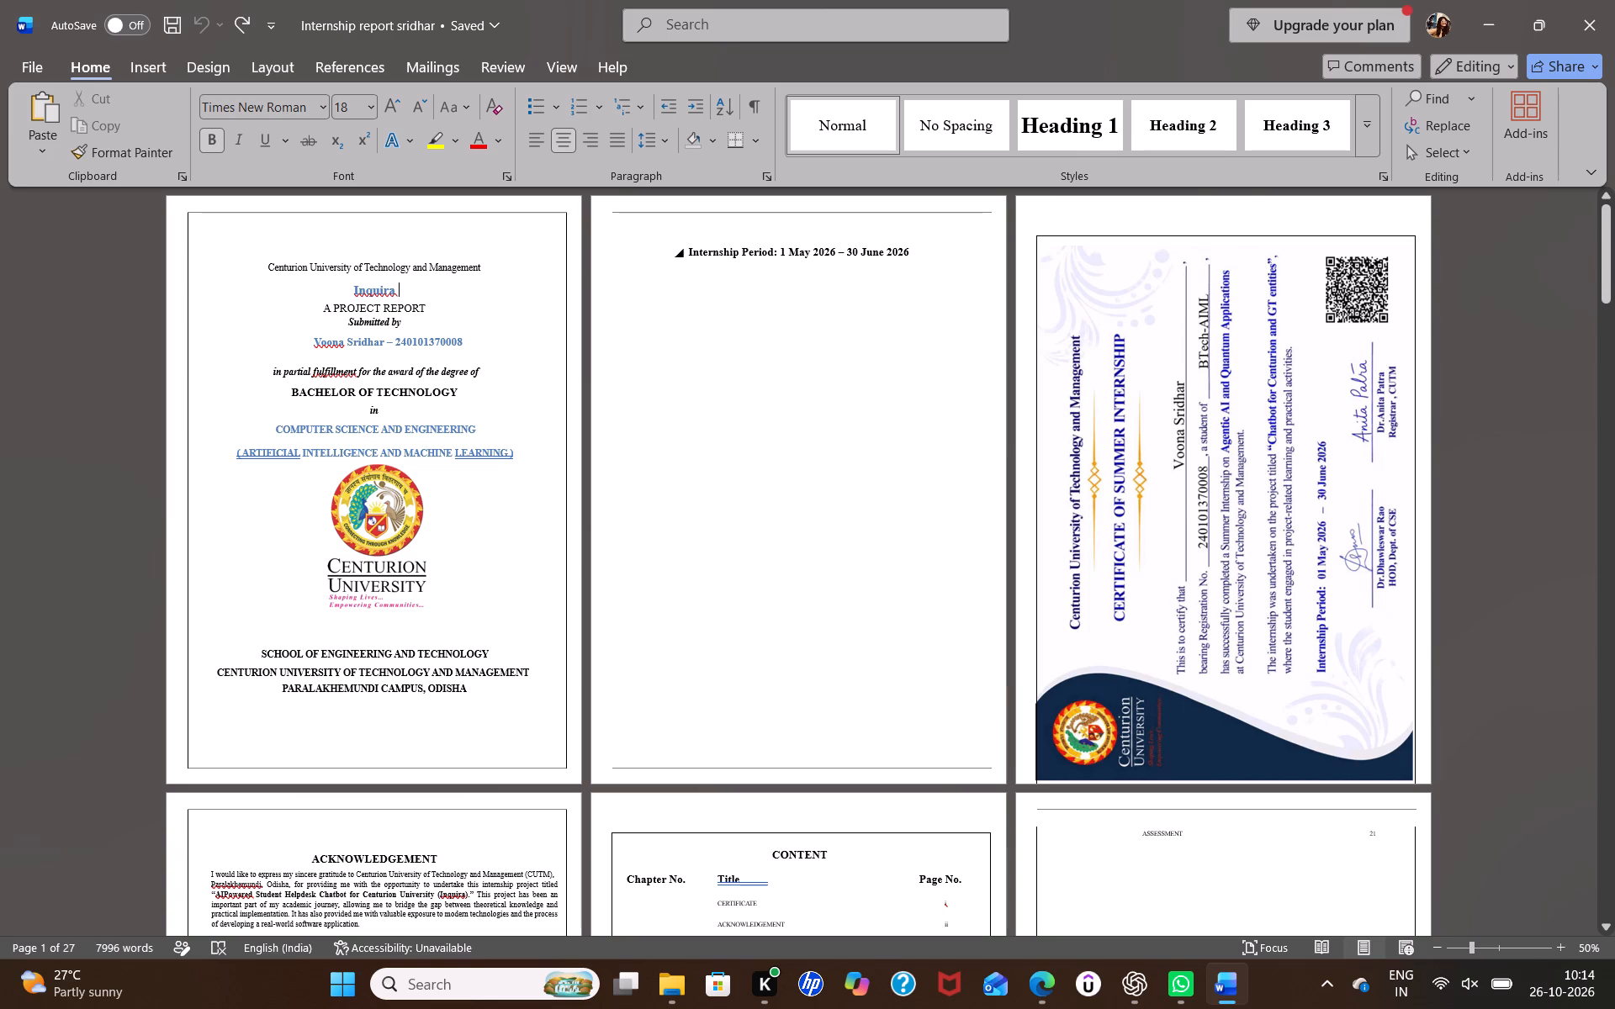
{"action": "key", "text": "BackSpace"}
{"action": "key", "text": "BackSpace"}
{"action": "key", "text": "BackSpace"}
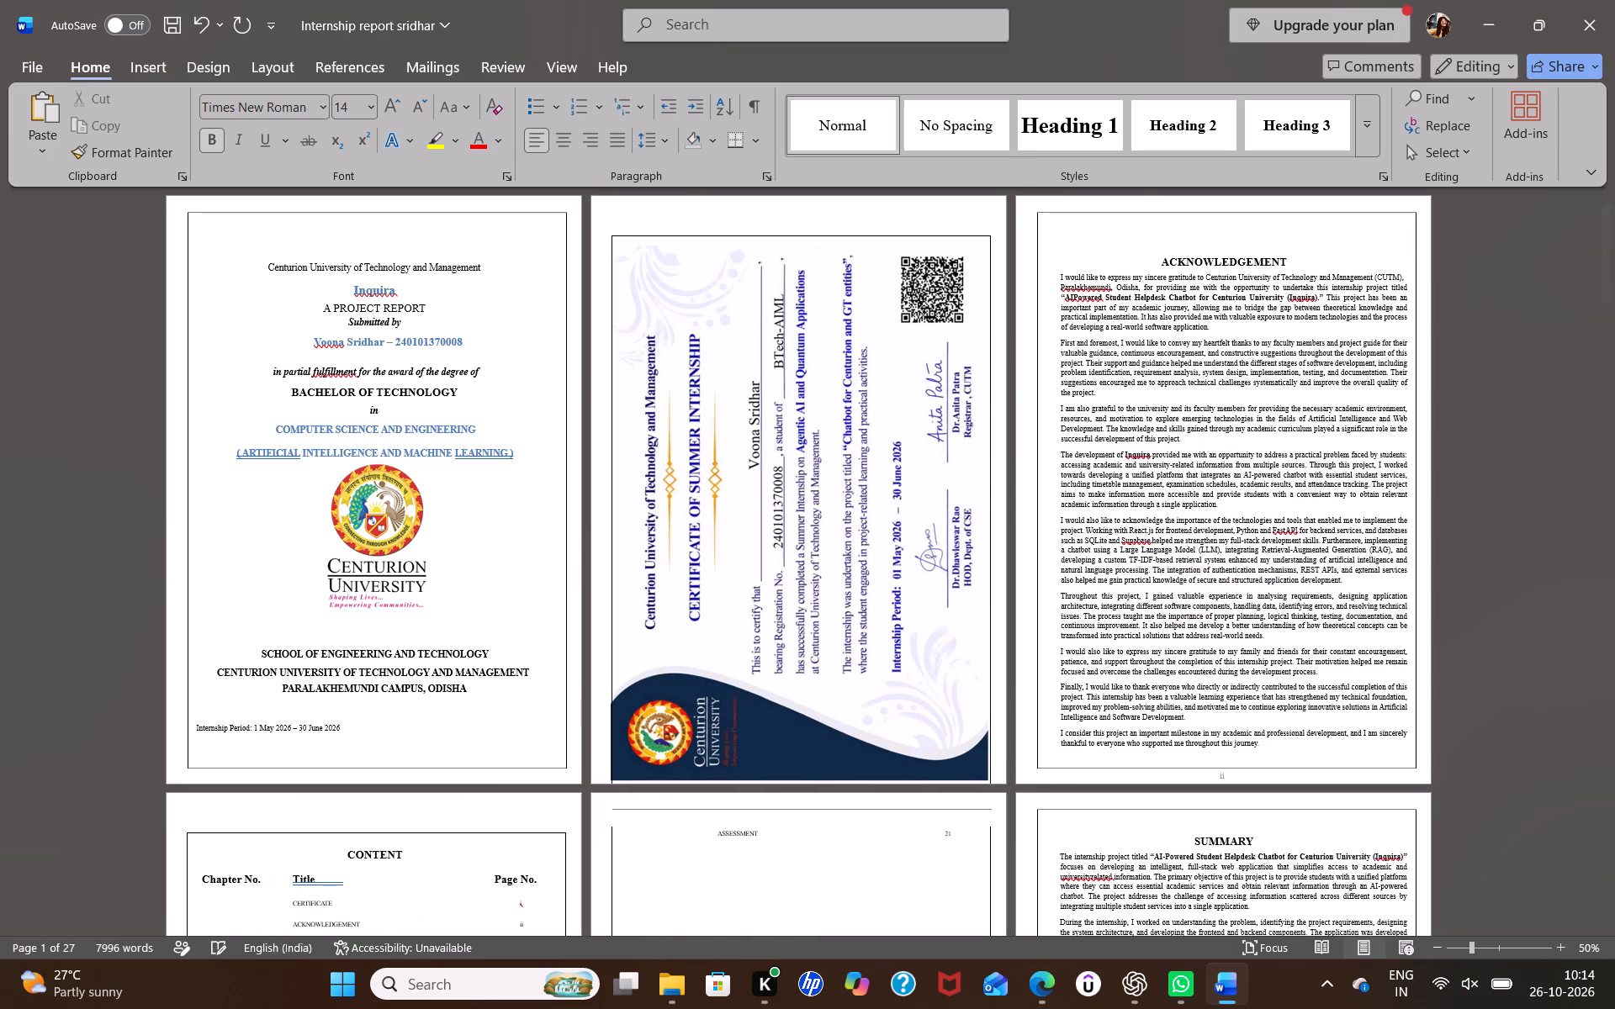
{"action": "key", "text": "BackSpace"}
{"action": "key", "text": "BackSpace"}
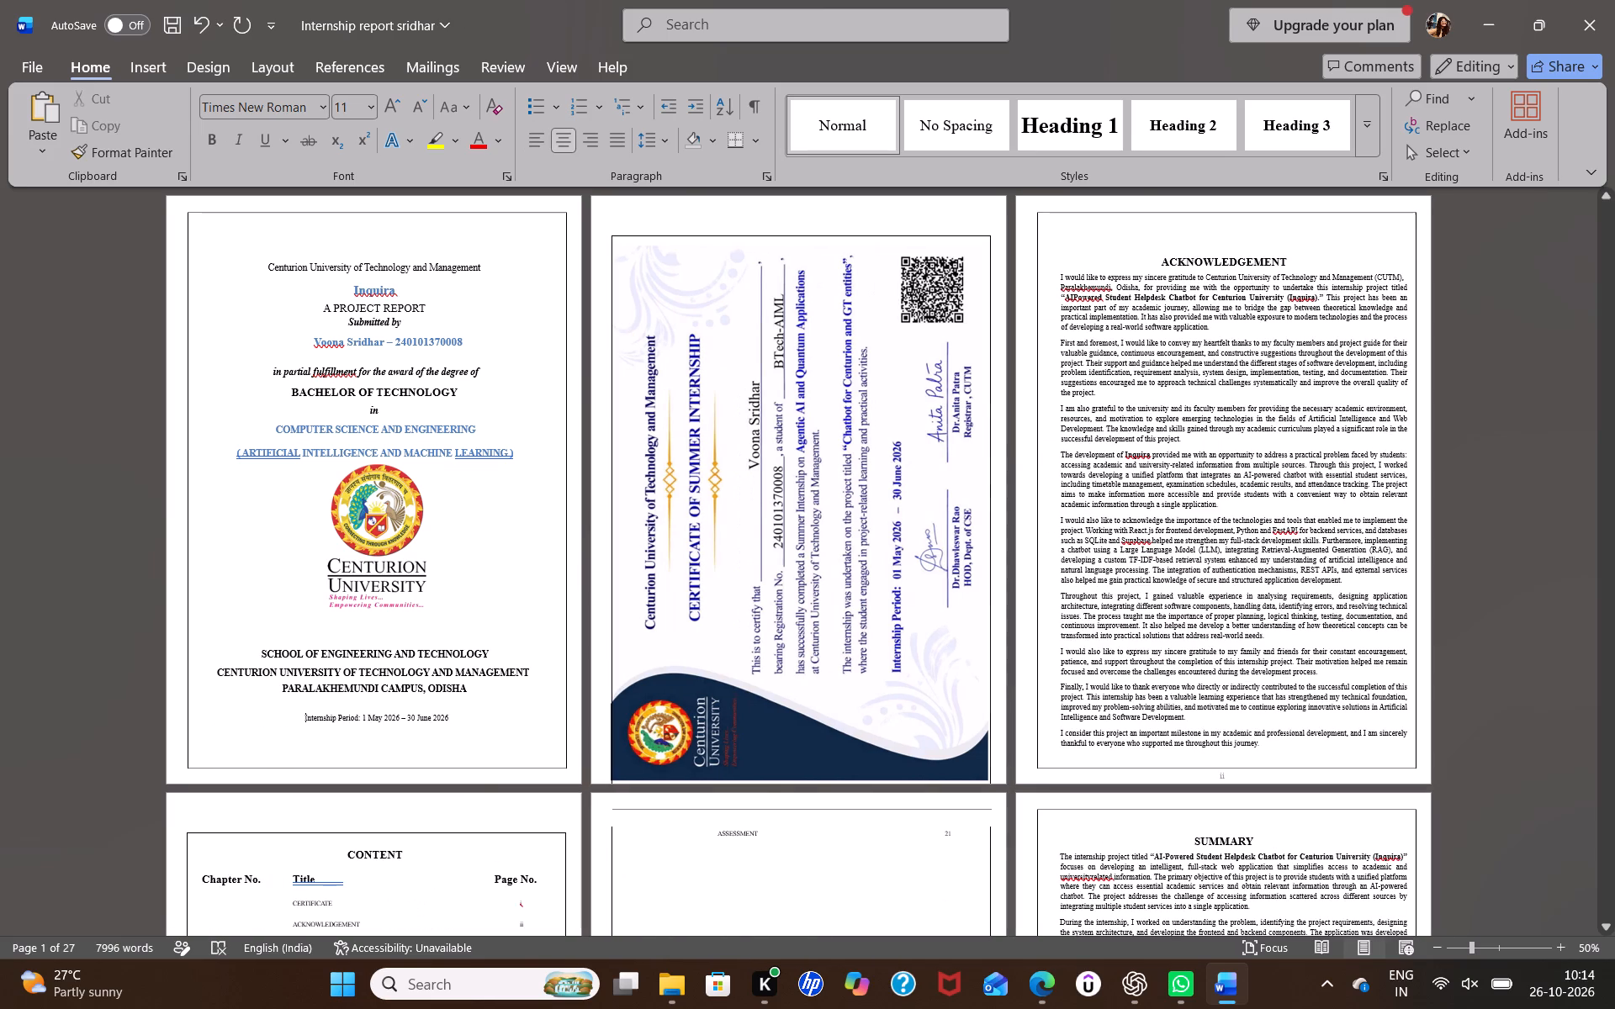
Format the Internship Period line at the bottom of the cover page as bold Times New Roman at 18 pt.
{"action": "scroll", "coordinate": [418, 619], "scroll_direction": "up", "scroll_amount": 3, "text": "ctrl"}
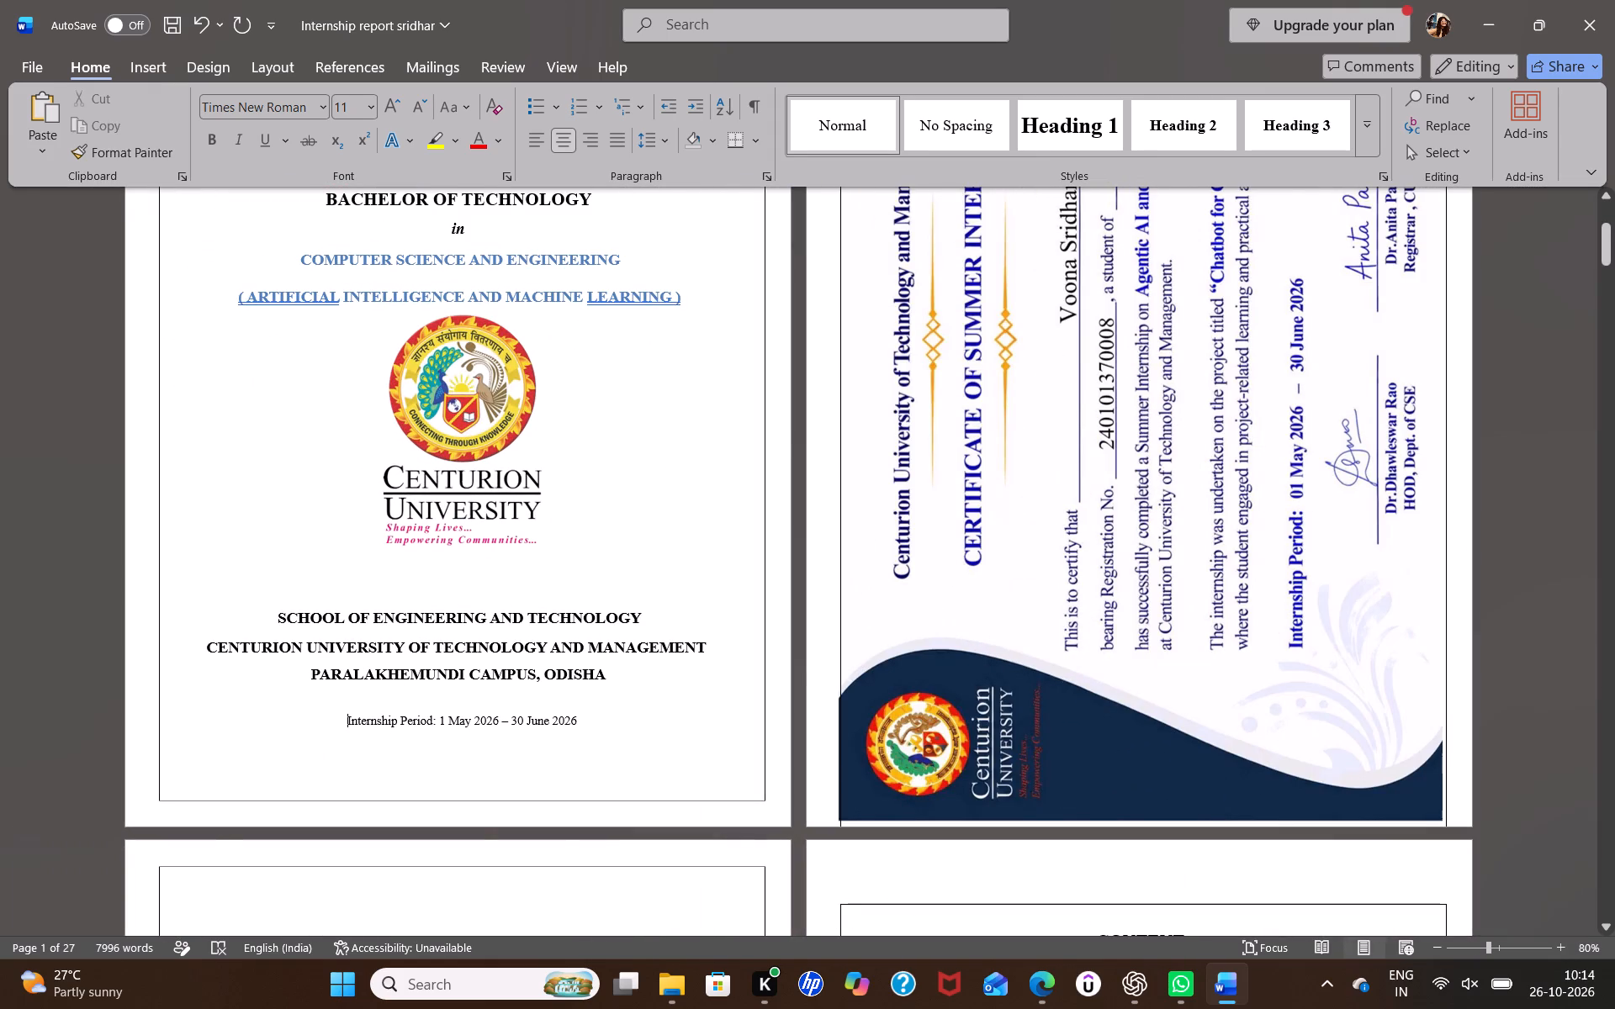
{"action": "right_click_drag", "start_coordinate": [349, 726], "coordinate": [507, 746]}
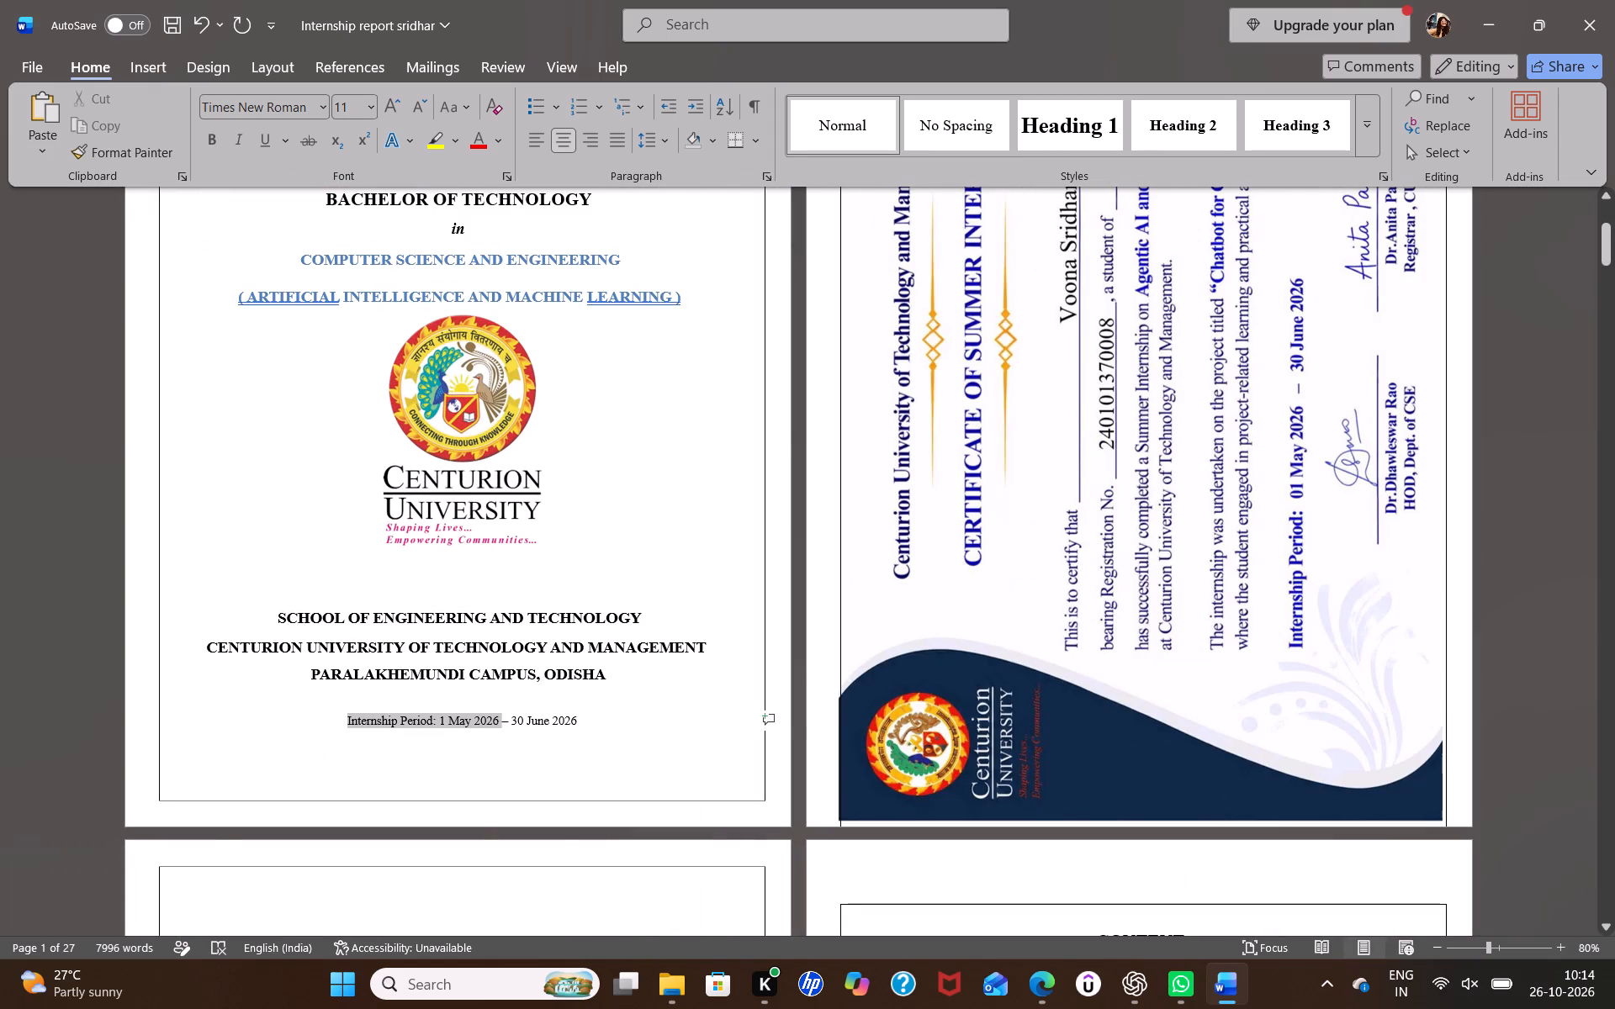
{"action": "right_click_drag", "start_coordinate": [507, 746], "coordinate": [586, 742]}
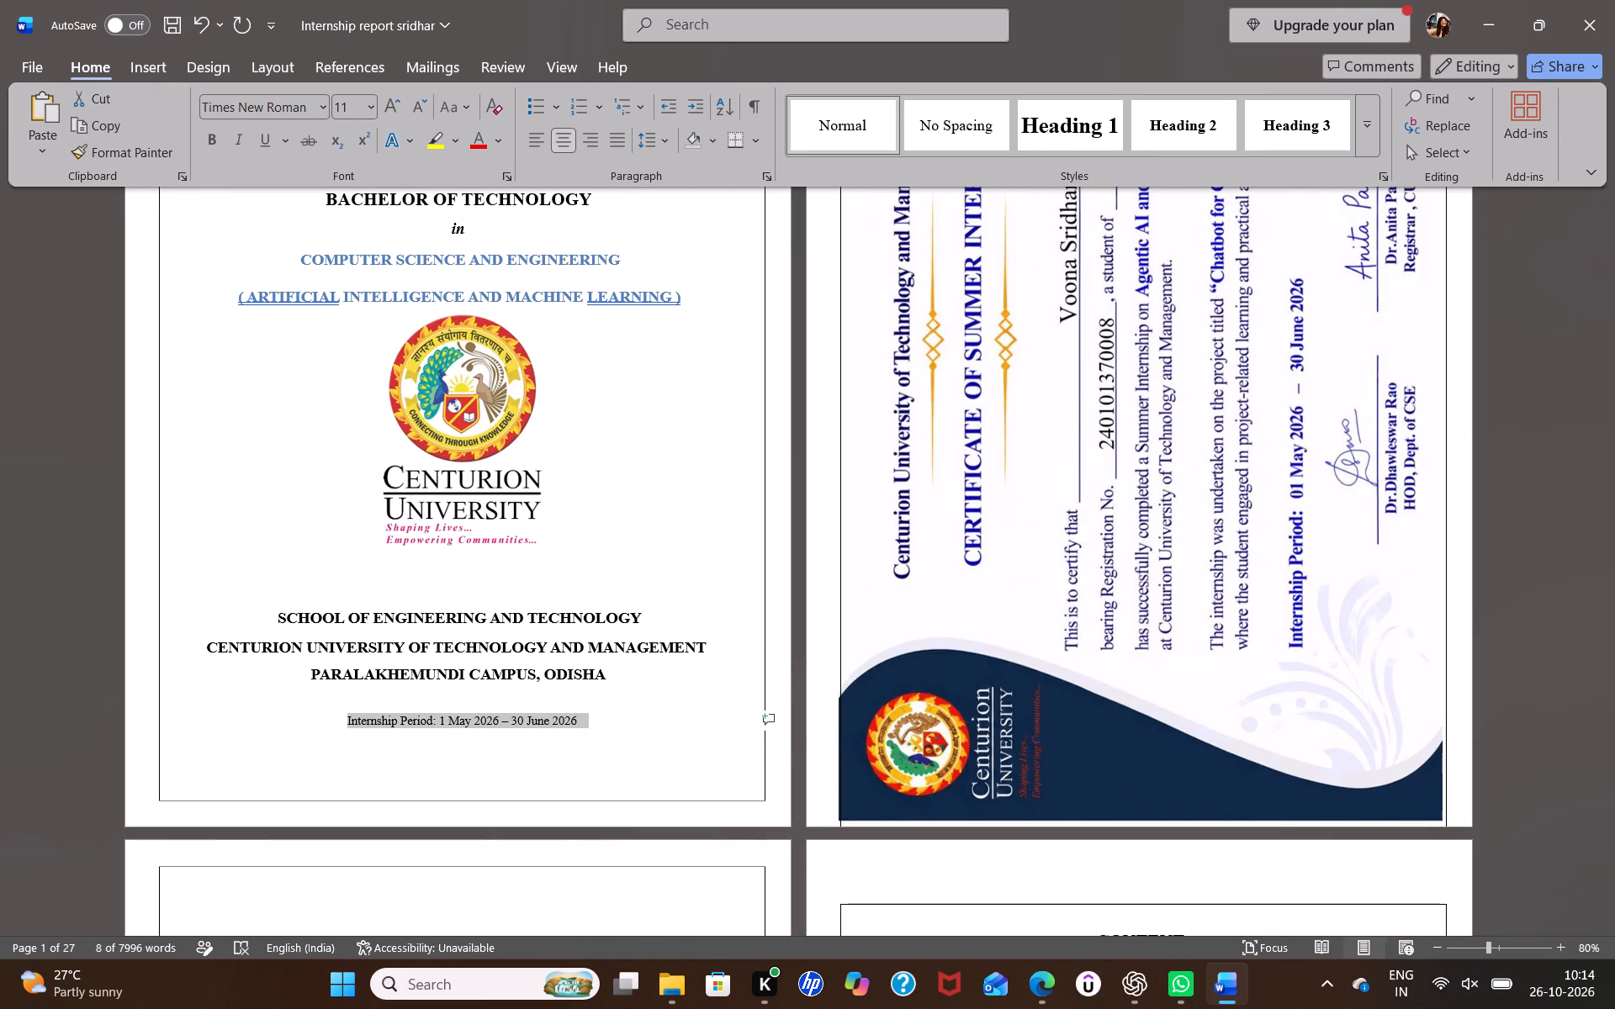
{"action": "left_click", "coordinate": [321, 103]}
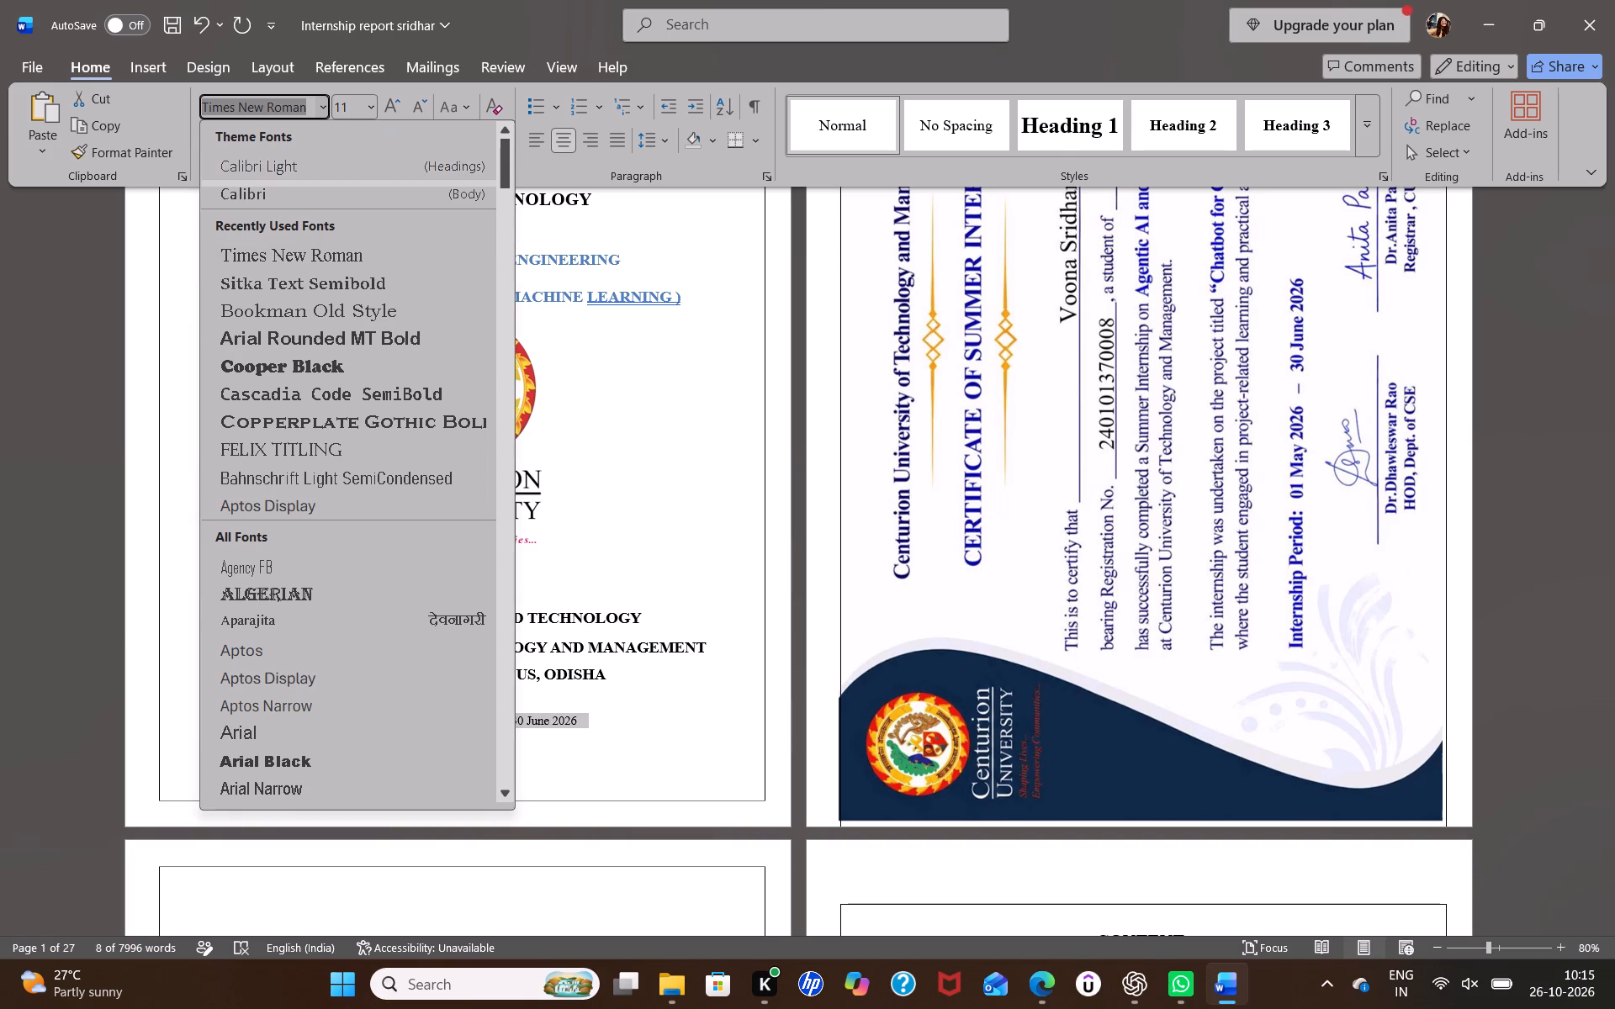
{"action": "left_click", "coordinate": [341, 250]}
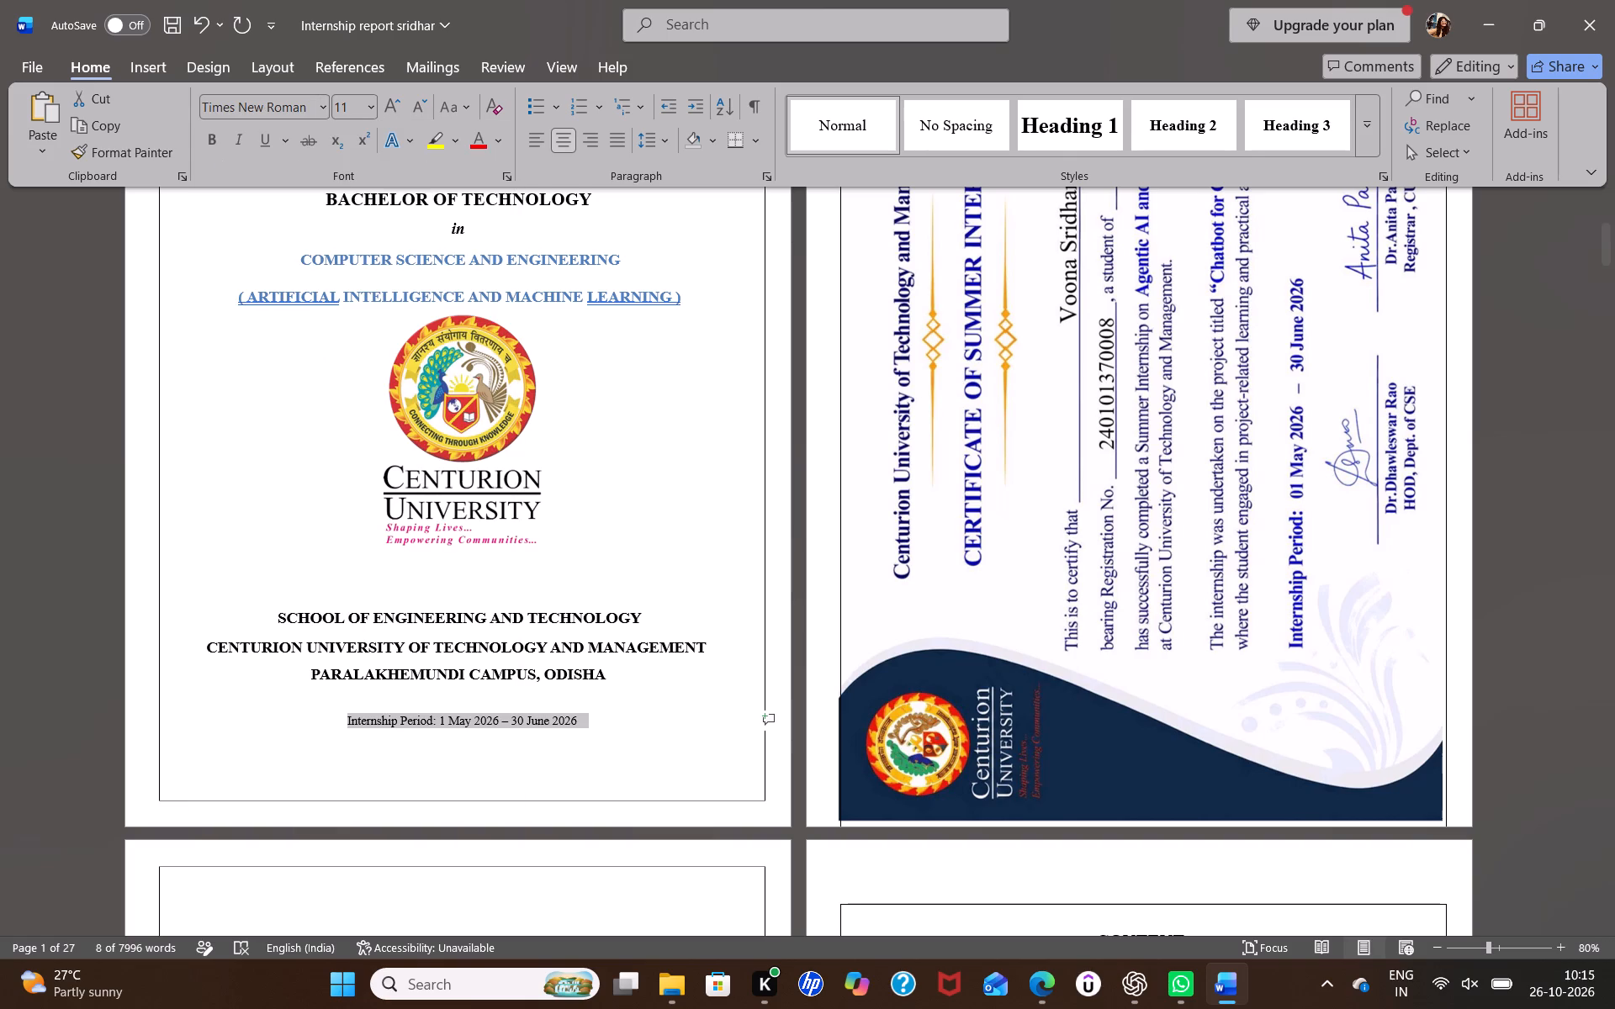
{"action": "left_click", "coordinate": [209, 134]}
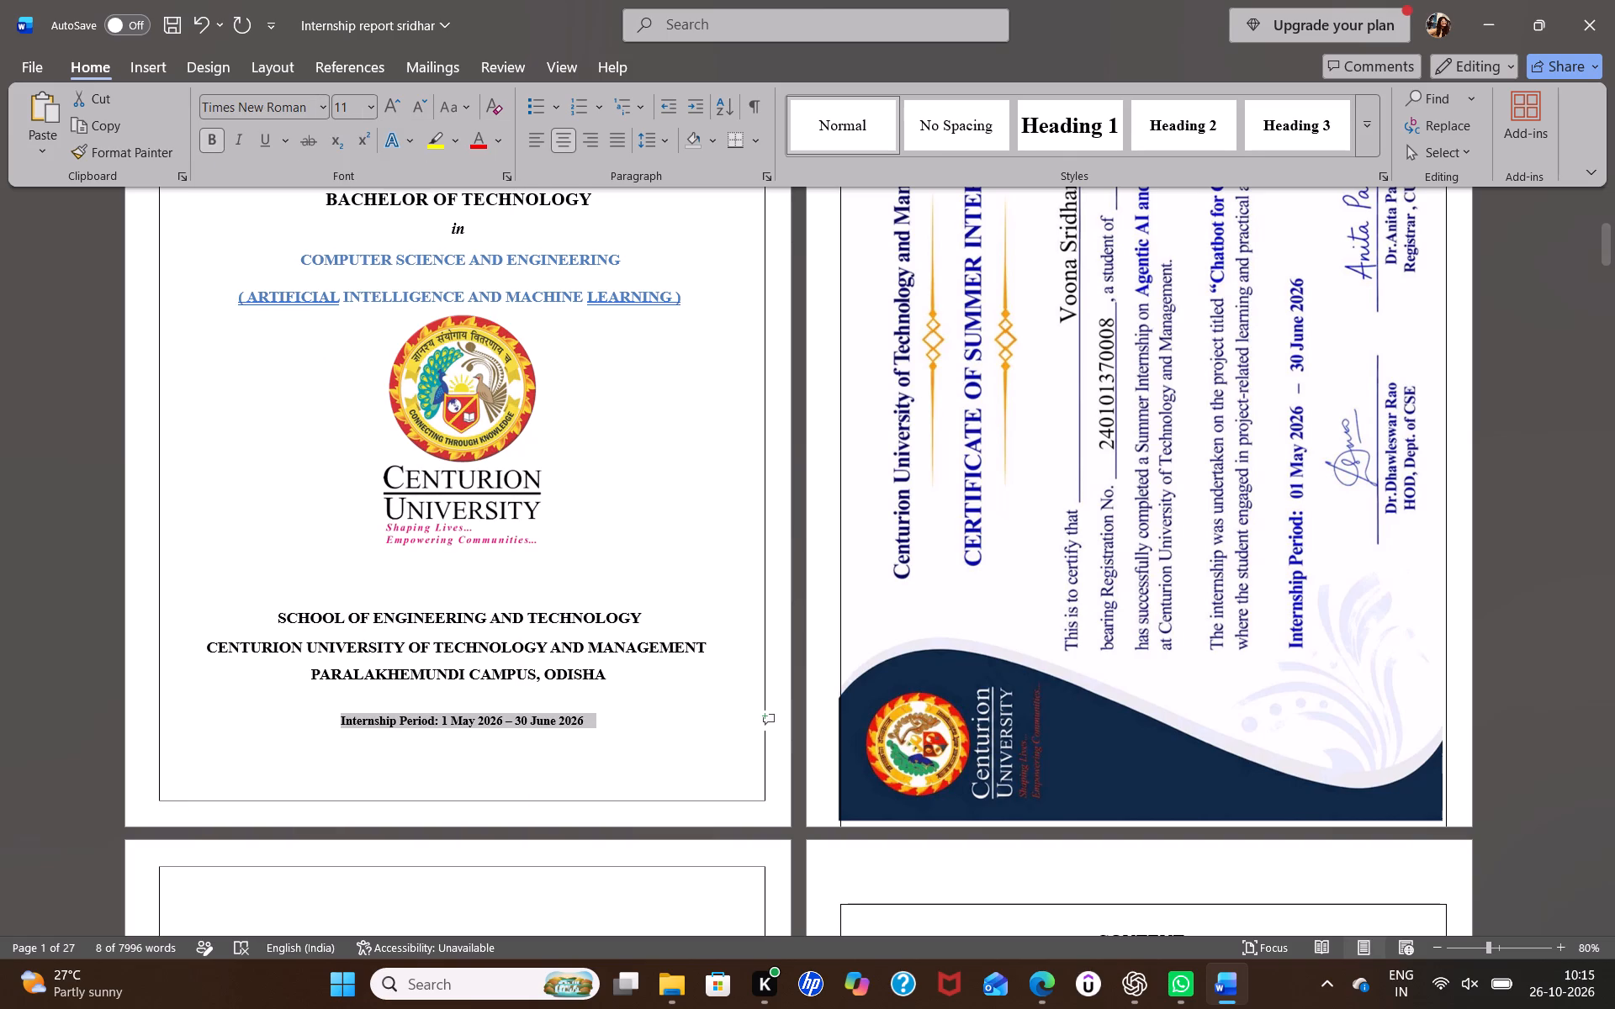
{"action": "left_click", "coordinate": [367, 109]}
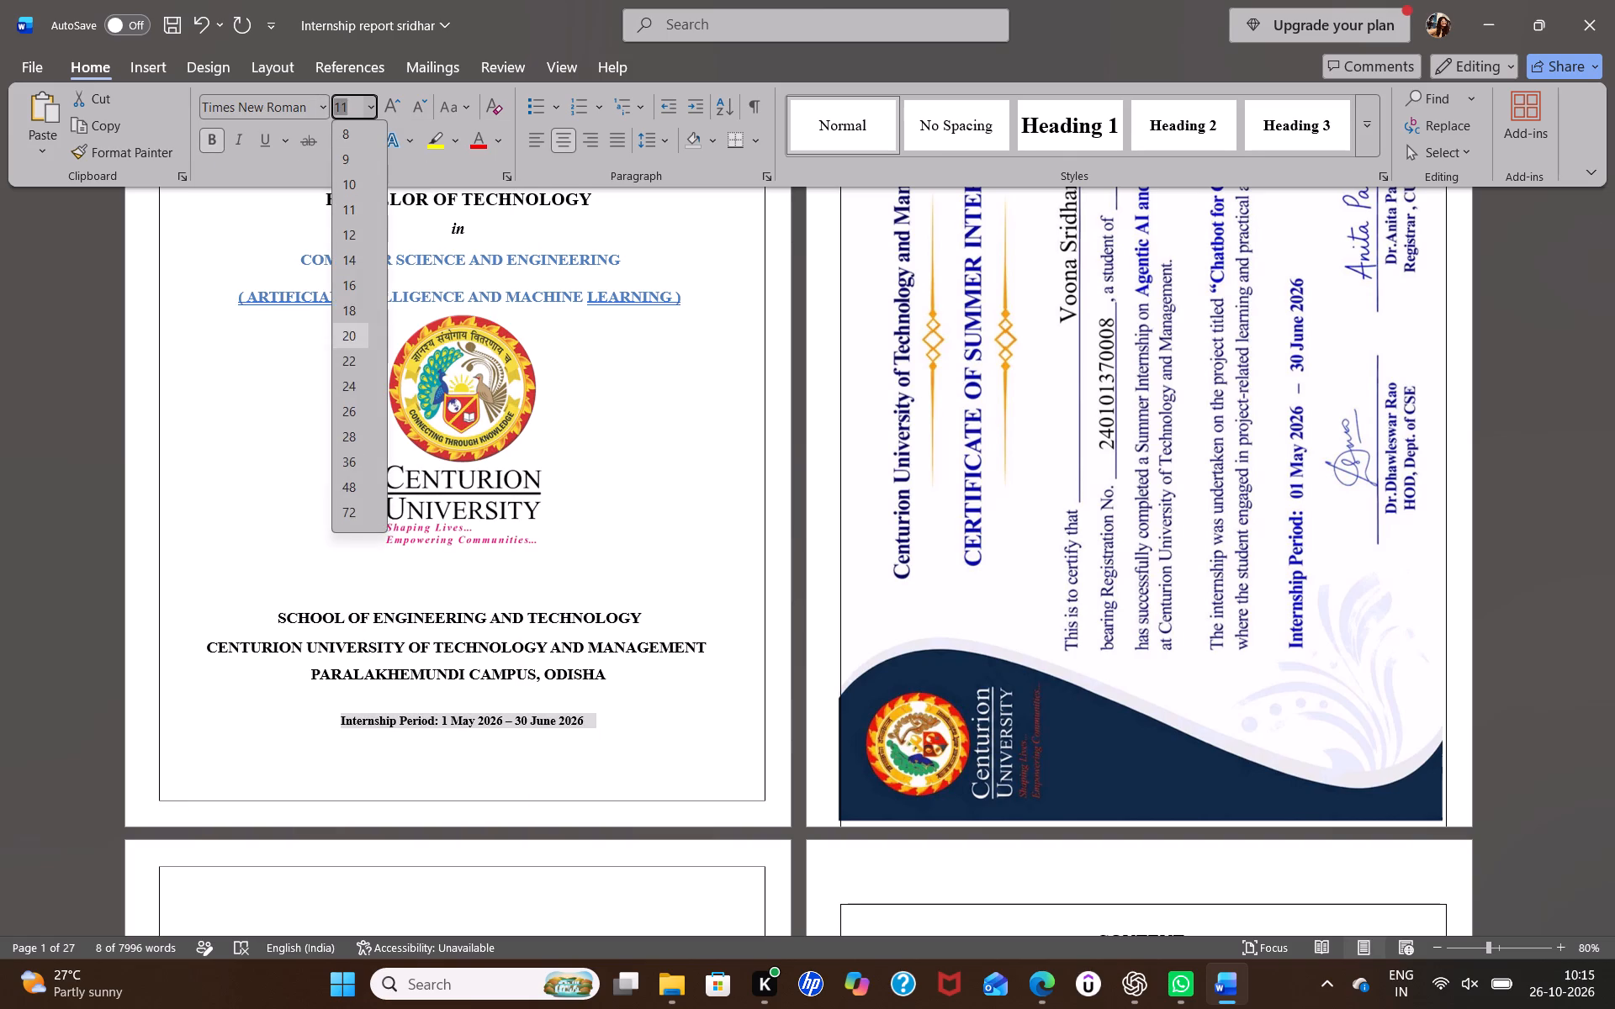
{"action": "left_click", "coordinate": [358, 303]}
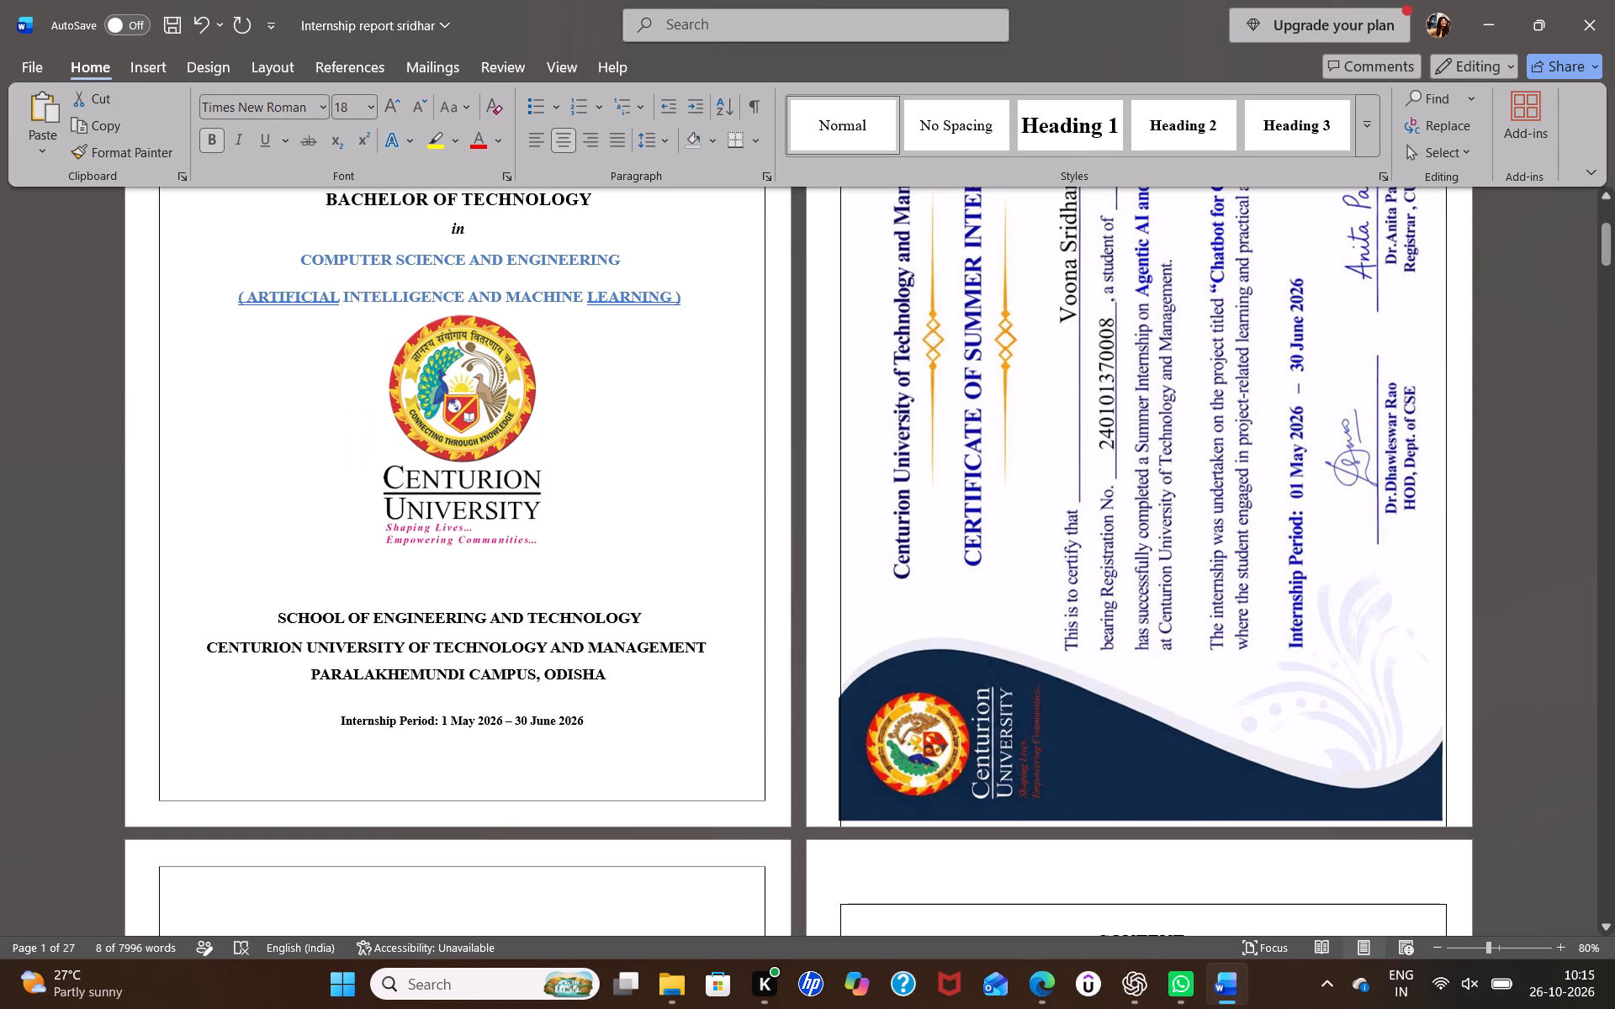
{"action": "left_click", "coordinate": [553, 529]}
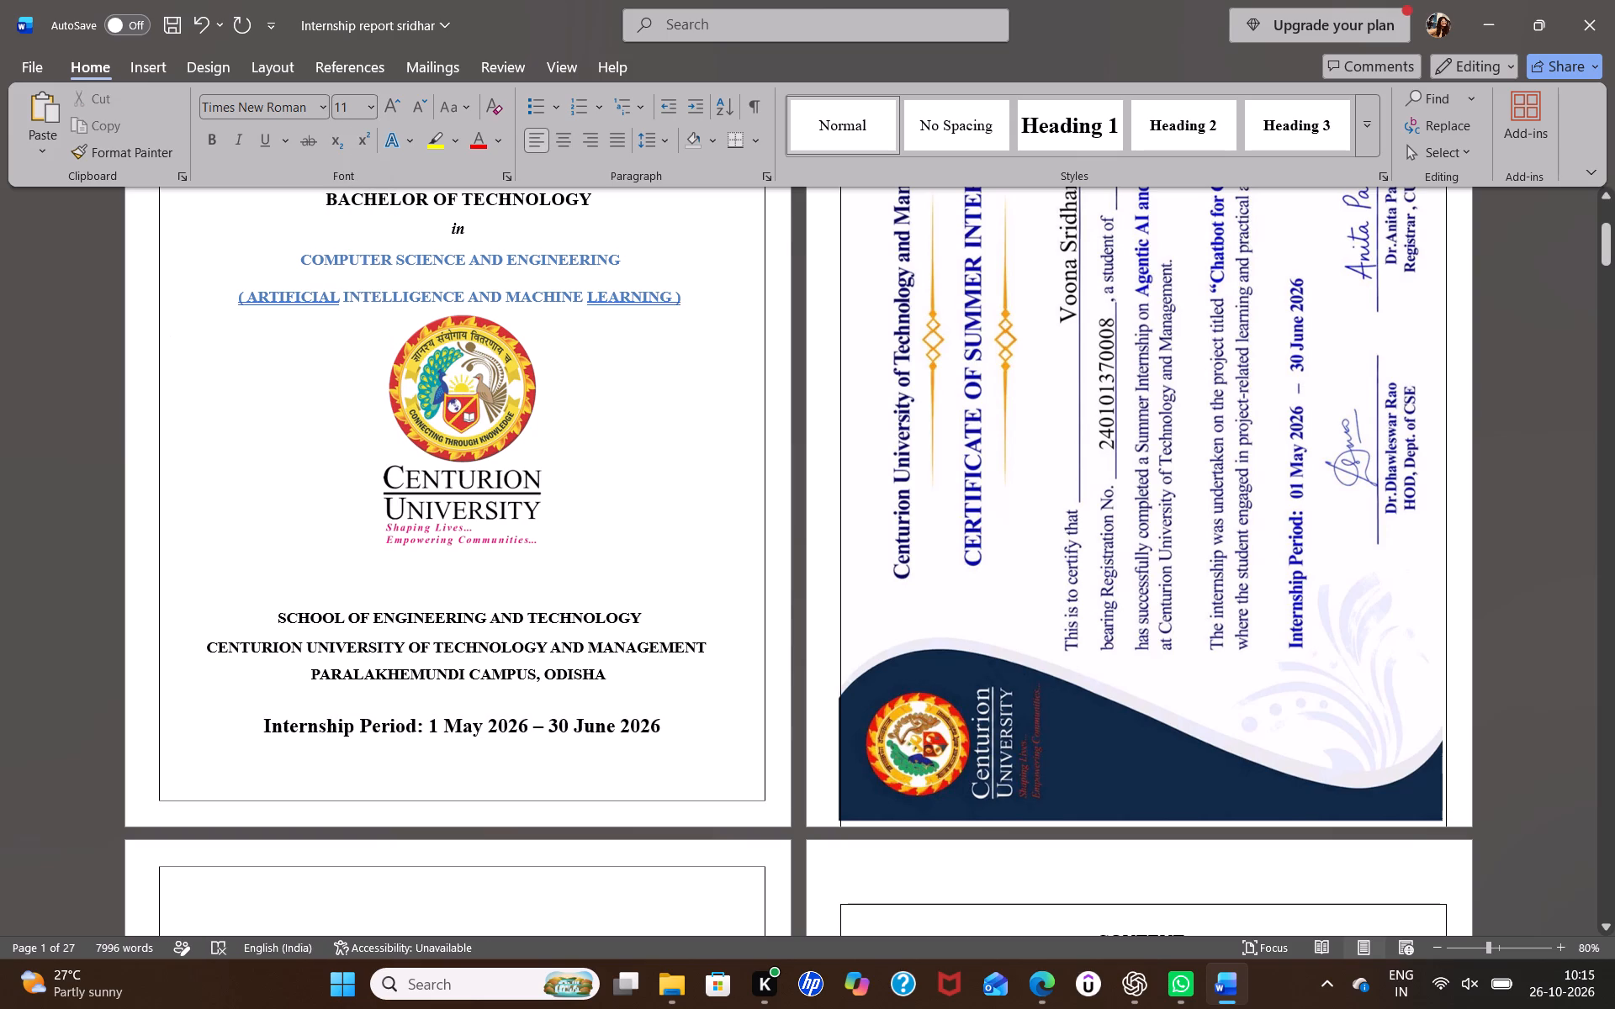
Replace the project title above "A PROJECT REPORT" on the cover page with "Stratify".
{"action": "scroll", "coordinate": [553, 529], "scroll_direction": "up", "scroll_amount": 3}
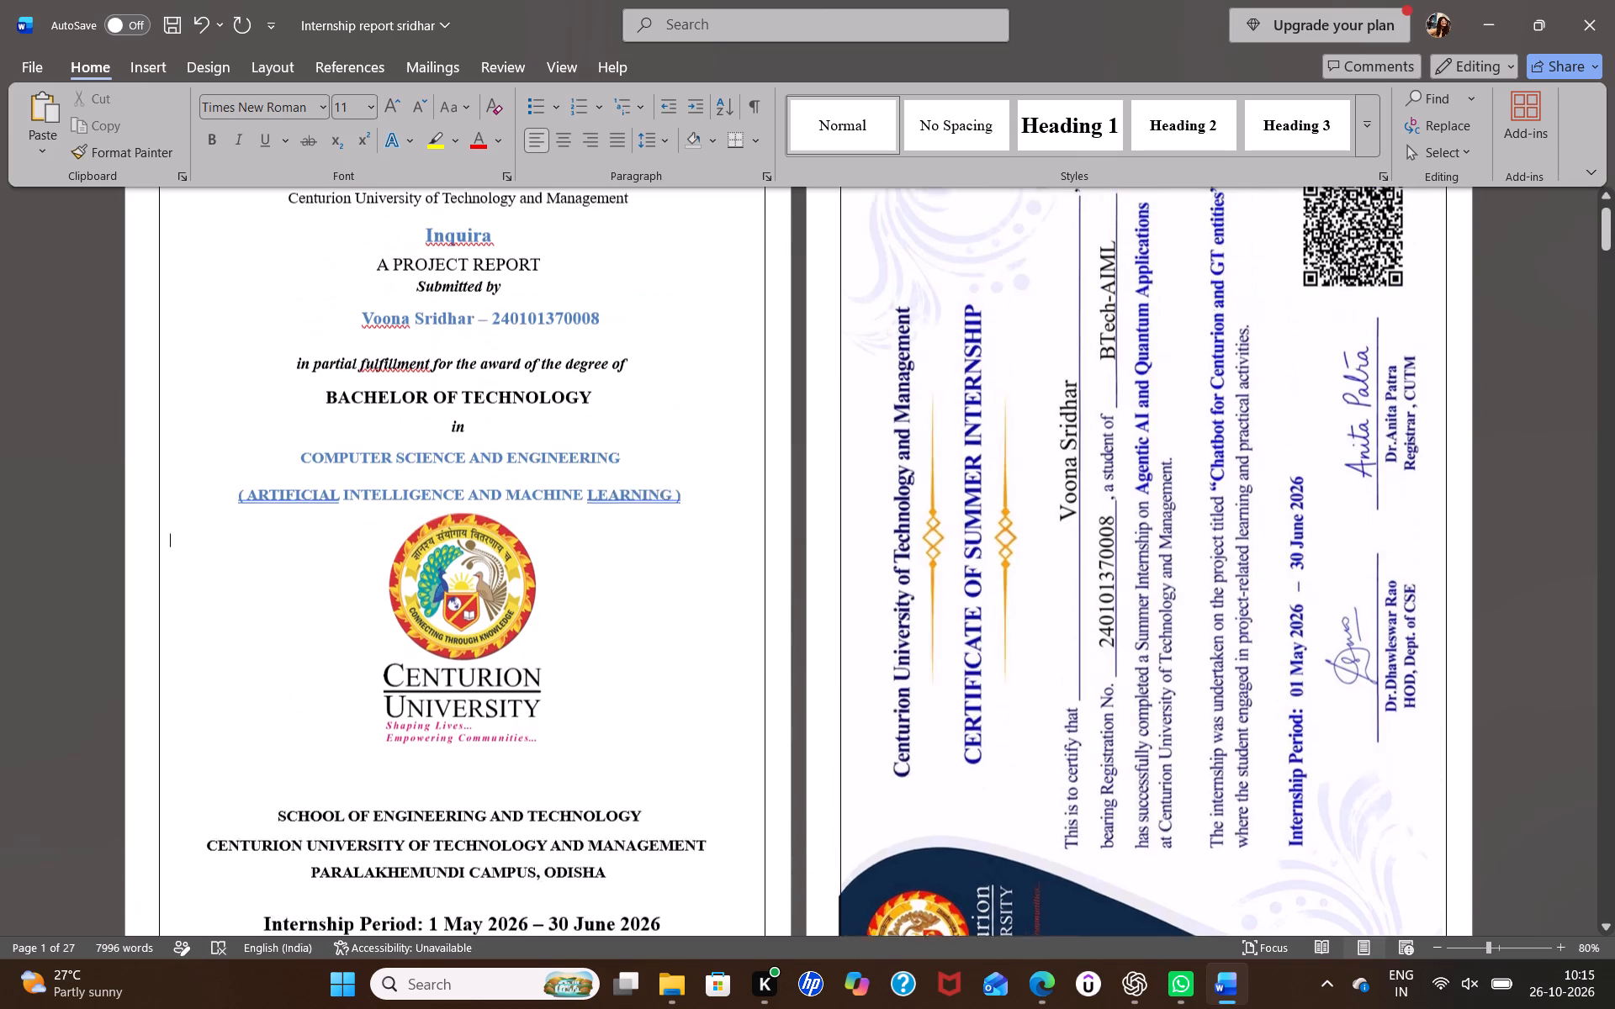
{"action": "left_click", "coordinate": [507, 298]}
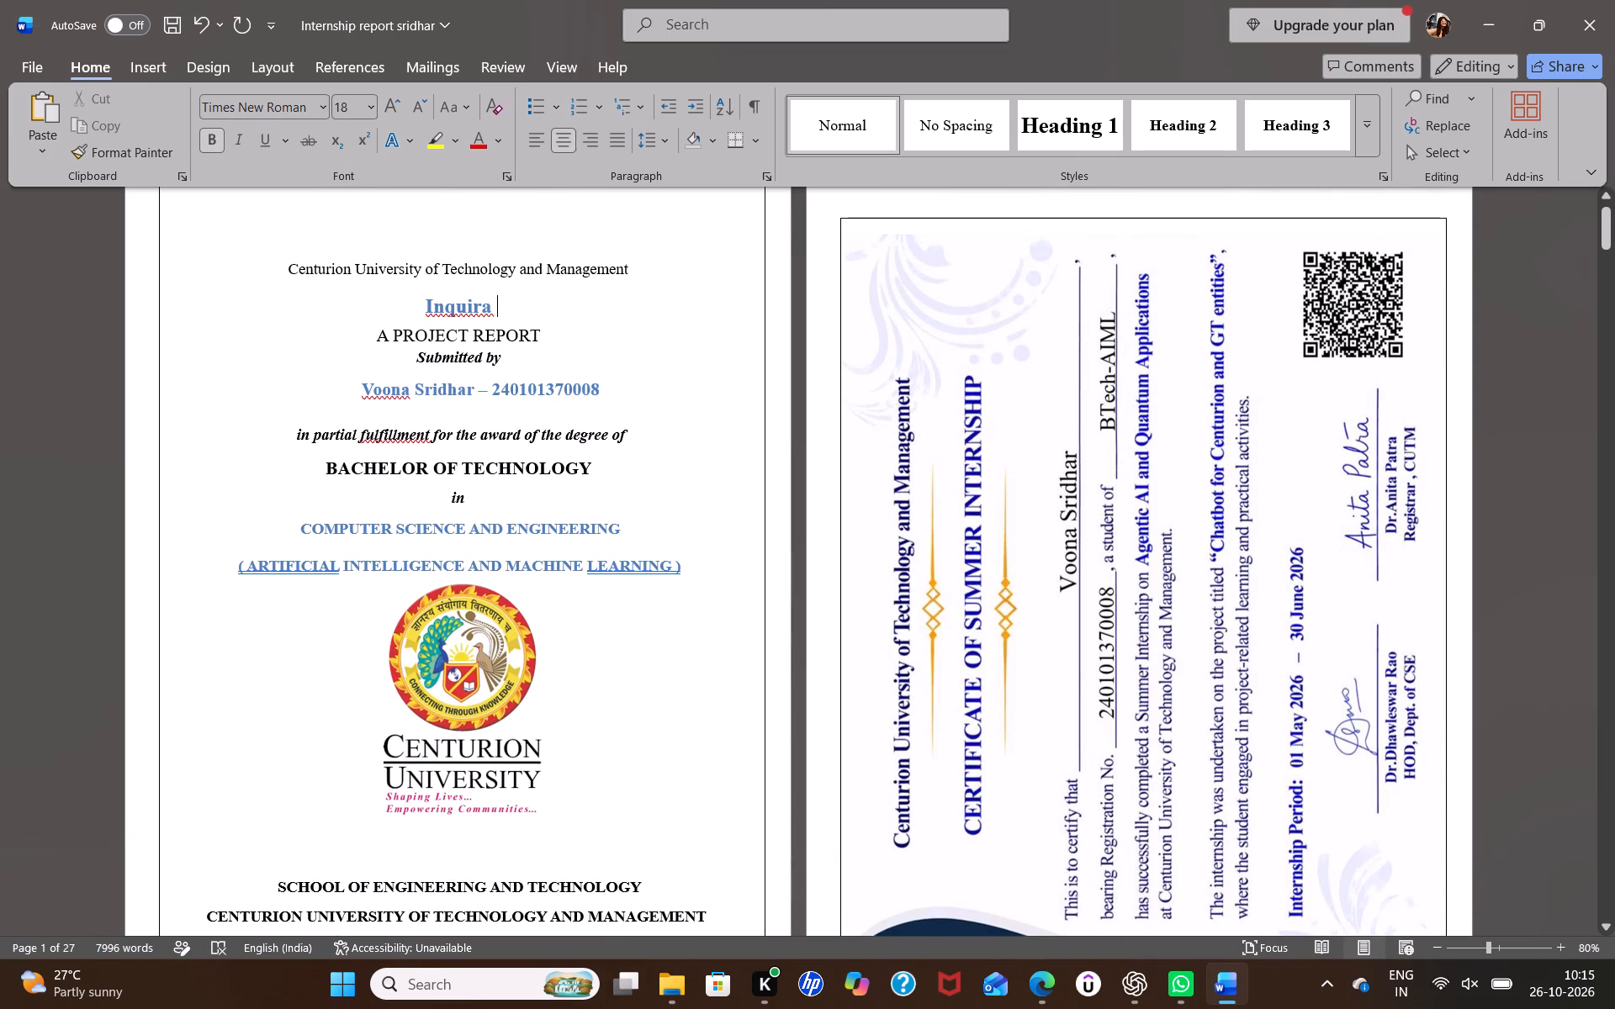
{"action": "key", "text": "BackSpace"}
{"action": "key", "text": "BackSpace"}
{"action": "key", "text": "BackSpace"}
{"action": "key", "text": "BackSpace"}
{"action": "key", "text": "BackSpace"}
{"action": "key", "text": "BackSpace"}
{"action": "key", "text": "BackSpace"}
{"action": "key", "text": "BackSpace"}
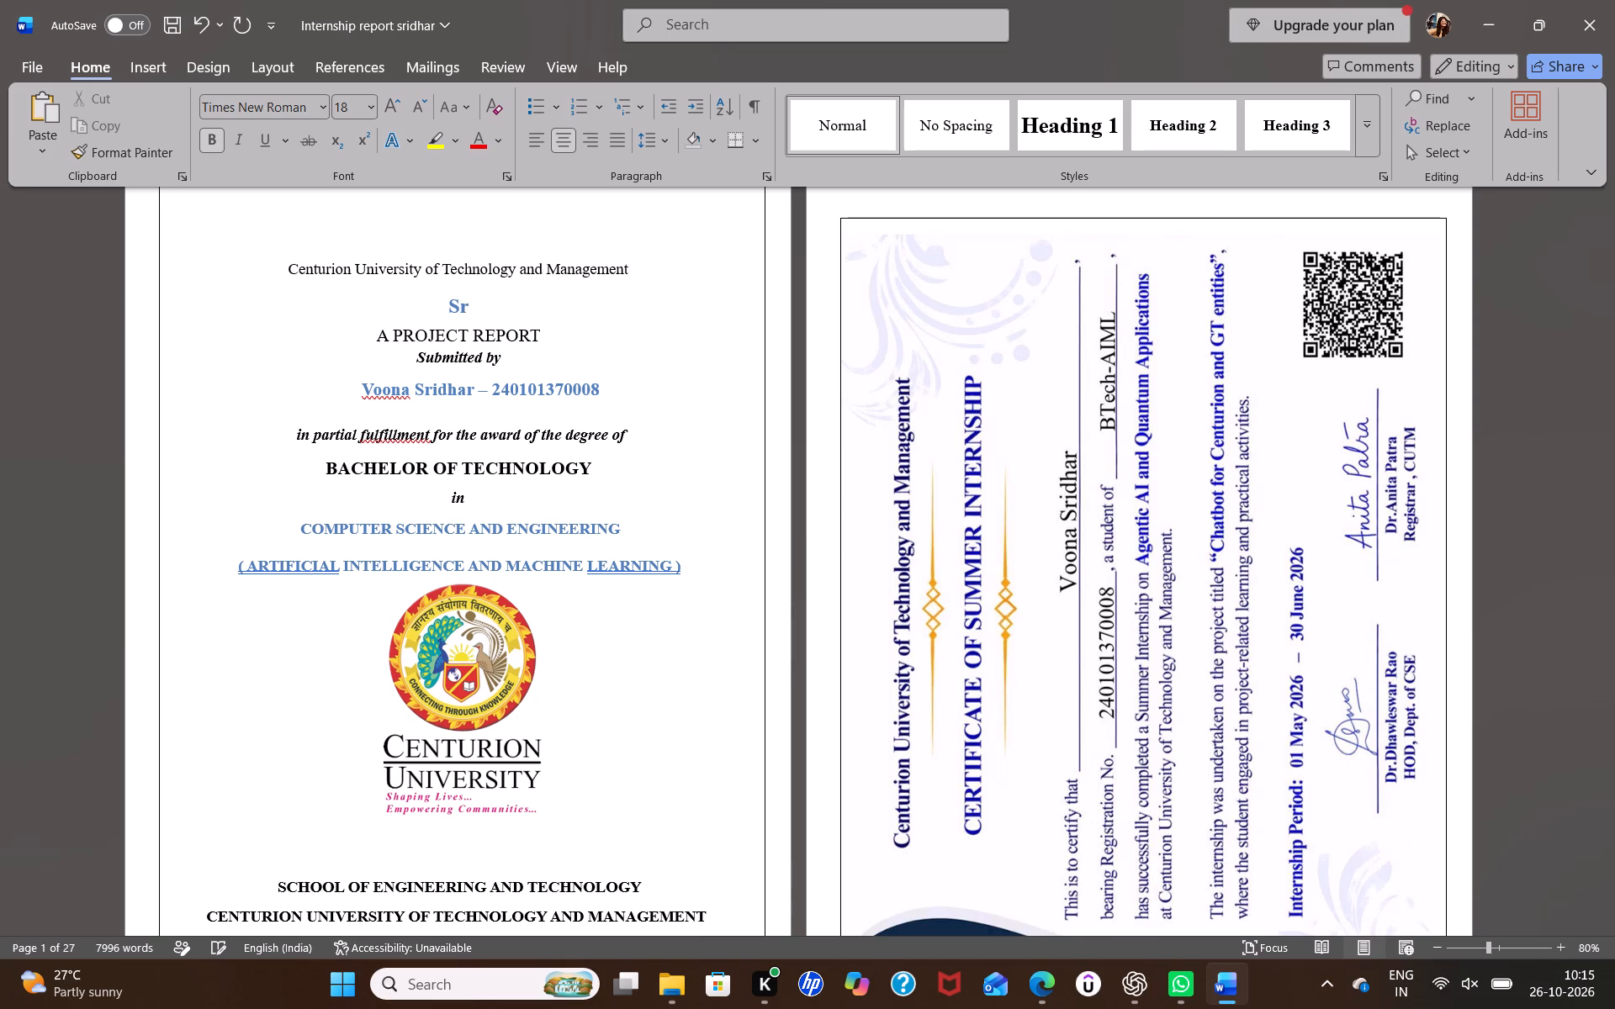
{"action": "key", "text": "BackSpace"}
{"action": "type", "text": "tratify"}
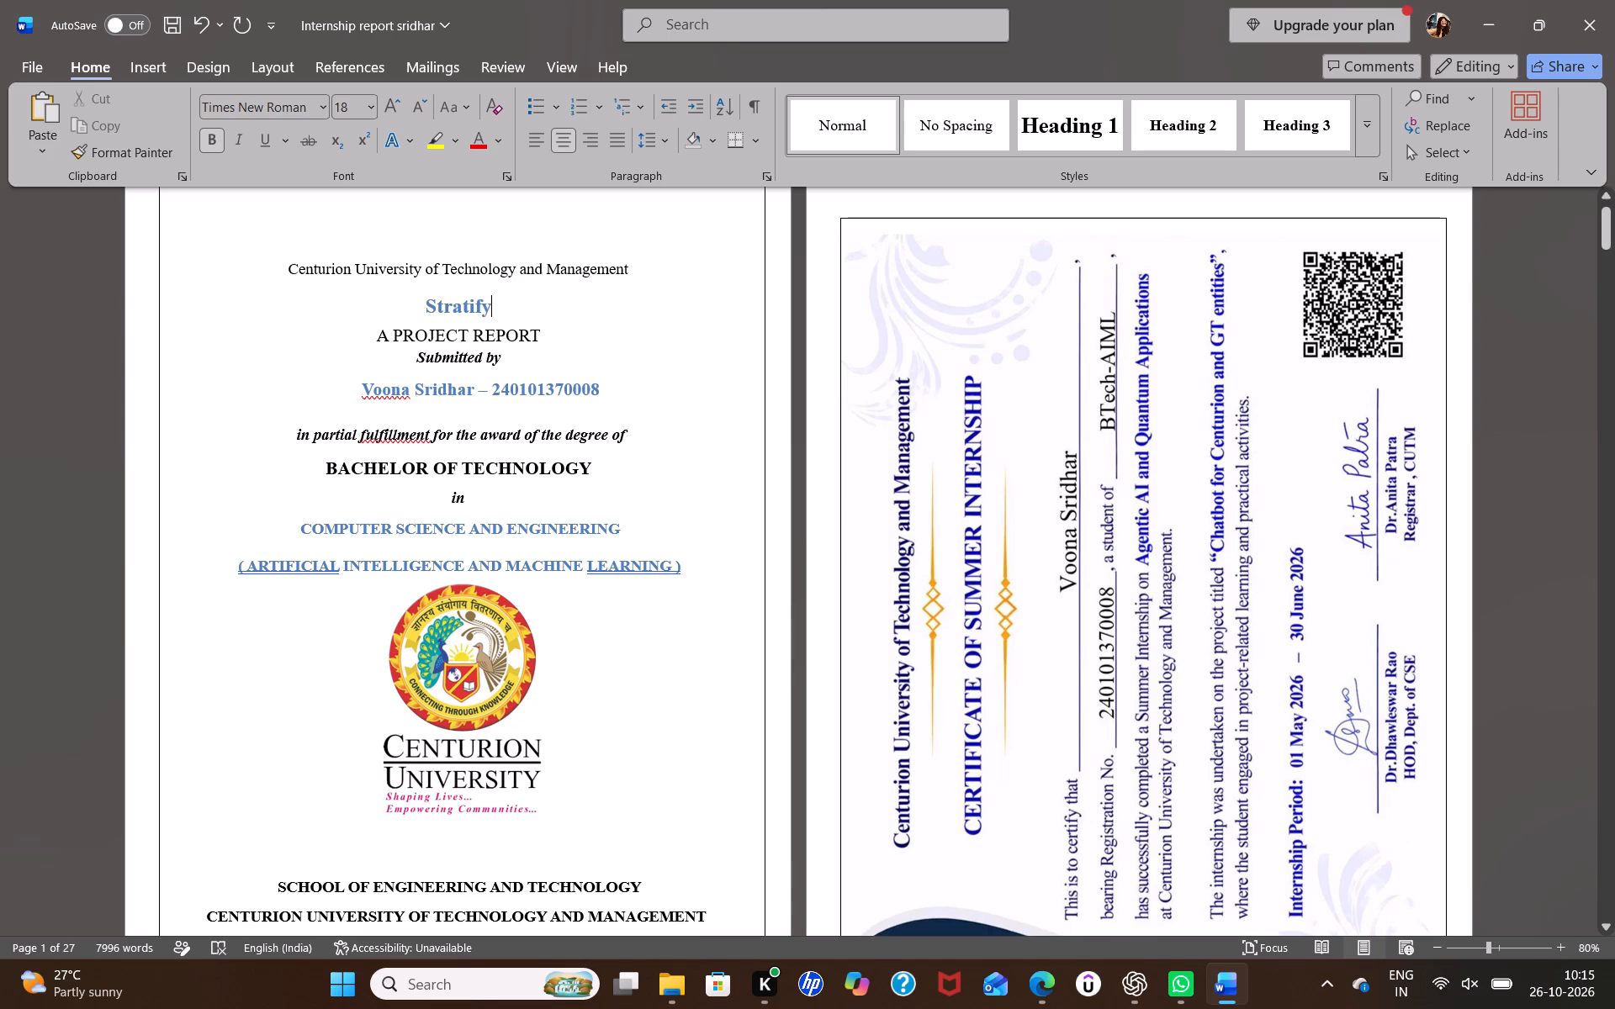
Replace the classmate's name under "Submitted by" on the cover page with the report author's name.
{"action": "left_click", "coordinate": [472, 385]}
{"action": "key", "text": "BackSpace"}
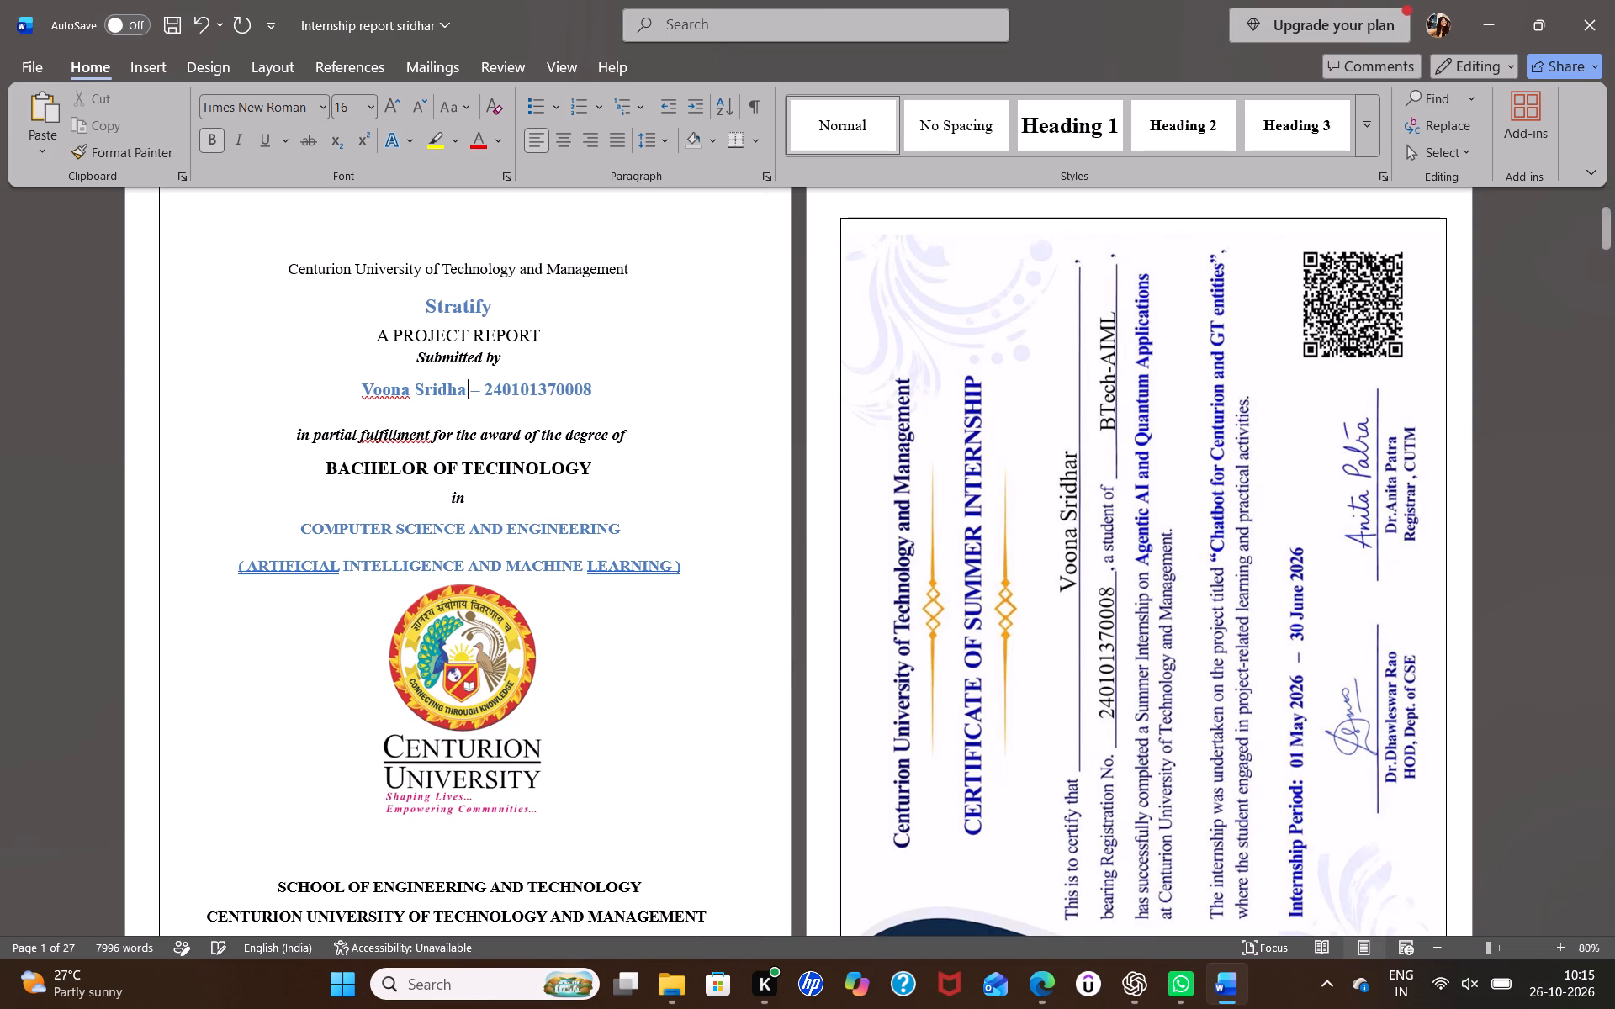
{"action": "key", "text": "BackSpace"}
{"action": "key", "text": "BackSpace"}
{"action": "key", "text": "BackSpace"}
{"action": "key", "text": "BackSpace"}
{"action": "key", "text": "BackSpace"}
{"action": "key", "text": "BackSpace"}
{"action": "key", "text": "BackSpace"}
{"action": "key", "text": "BackSpace"}
{"action": "key", "text": "BackSpace"}
{"action": "key", "text": "BackSpace"}
{"action": "key", "text": "BackSpace"}
{"action": "key", "text": "BackSpace"}
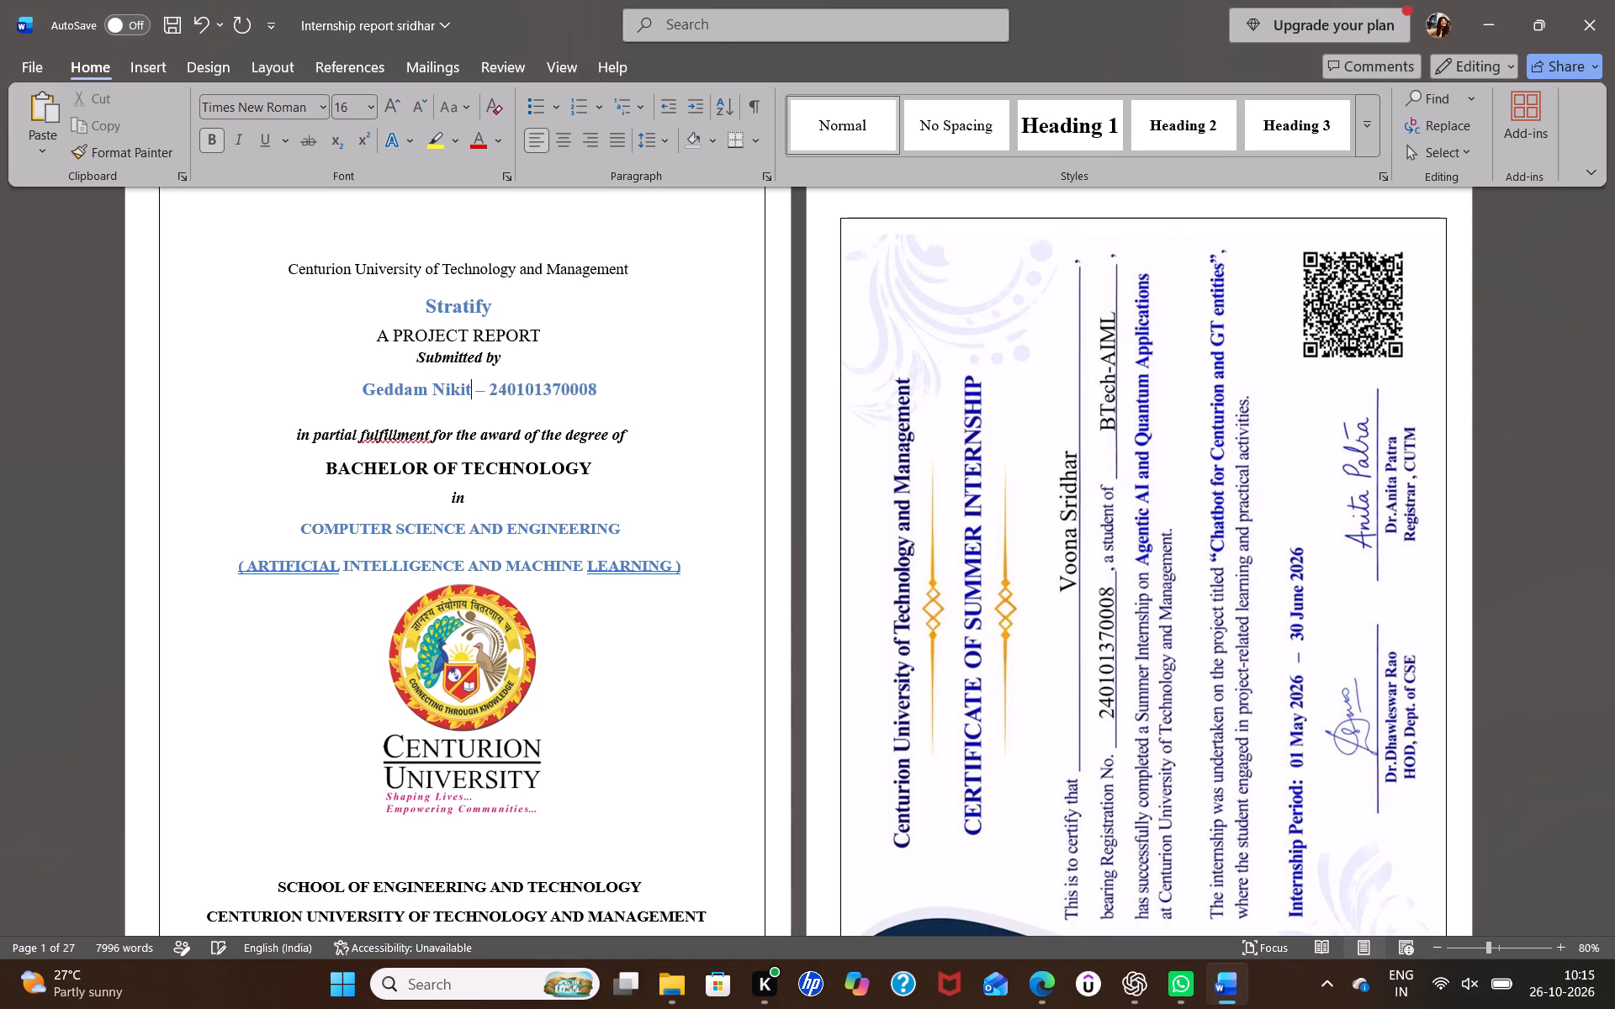
Delete one space in front of the student name on the cover page.
{"action": "key", "text": "Left"}
{"action": "key", "text": "Left"}
{"action": "key", "text": "Left"}
{"action": "key", "text": "Left"}
{"action": "key", "text": "Left"}
{"action": "key", "text": "Left"}
{"action": "key", "text": "Left"}
{"action": "key", "text": "Left"}
{"action": "key", "text": "Left"}
{"action": "key", "text": "Left"}
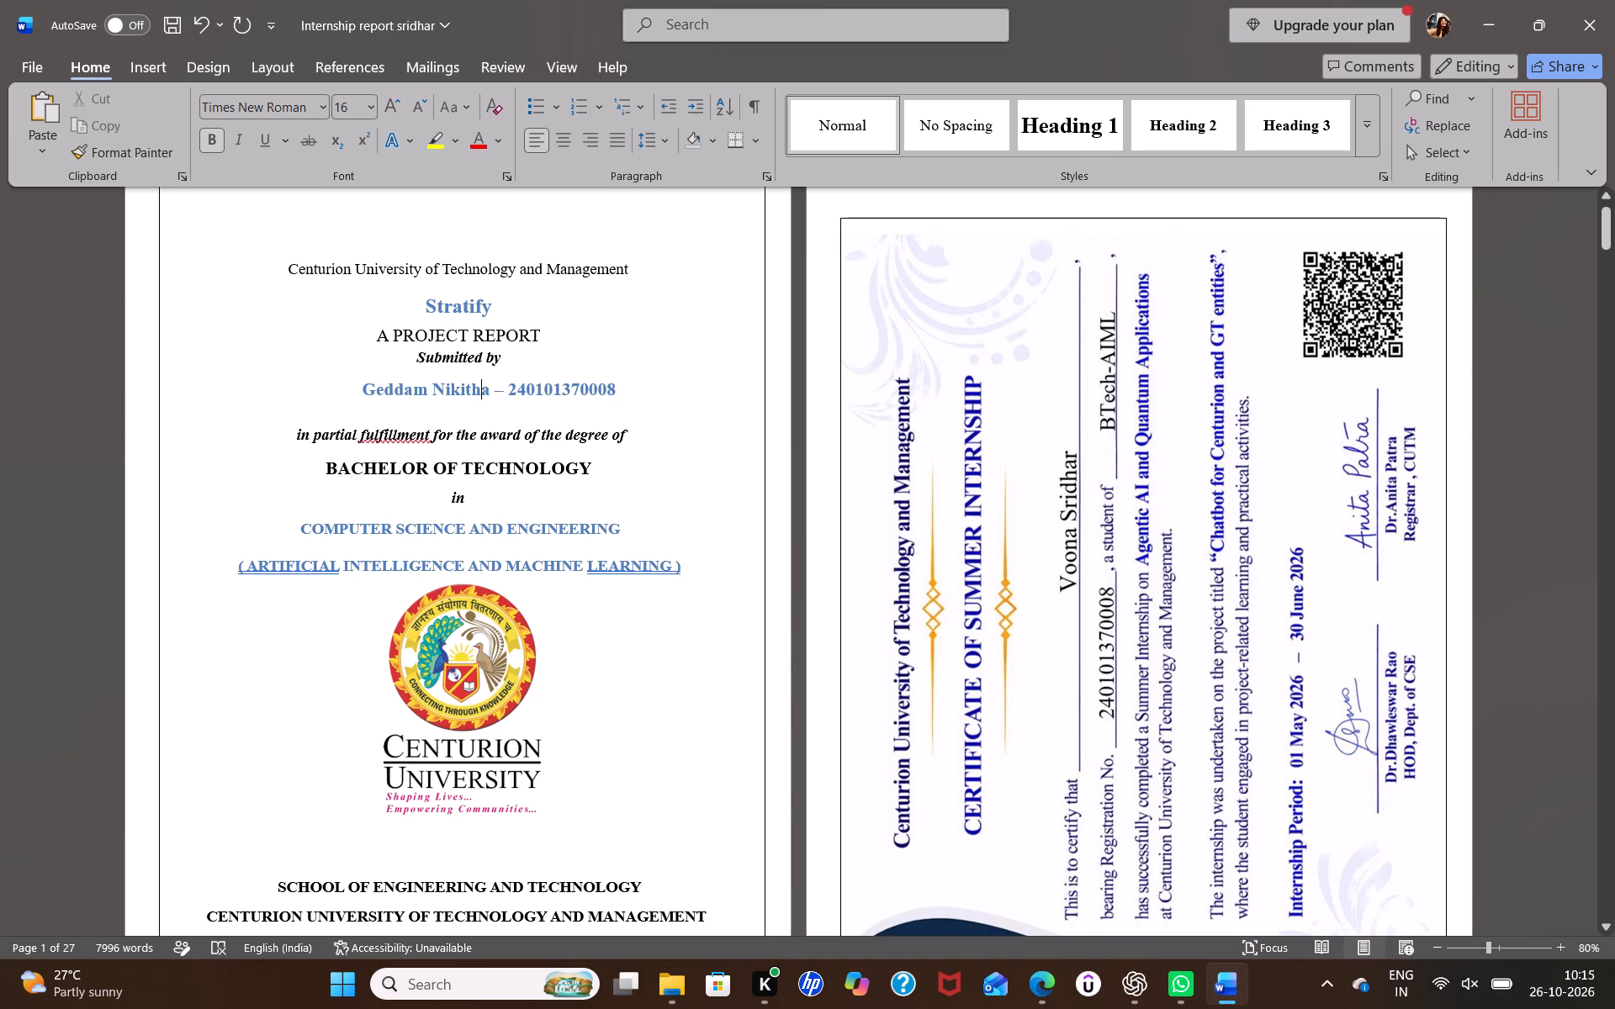
{"action": "key", "text": "Left"}
{"action": "key", "text": "Left"}
{"action": "key", "text": "Left"}
{"action": "key", "text": "Left"}
{"action": "key", "text": "BackSpace"}
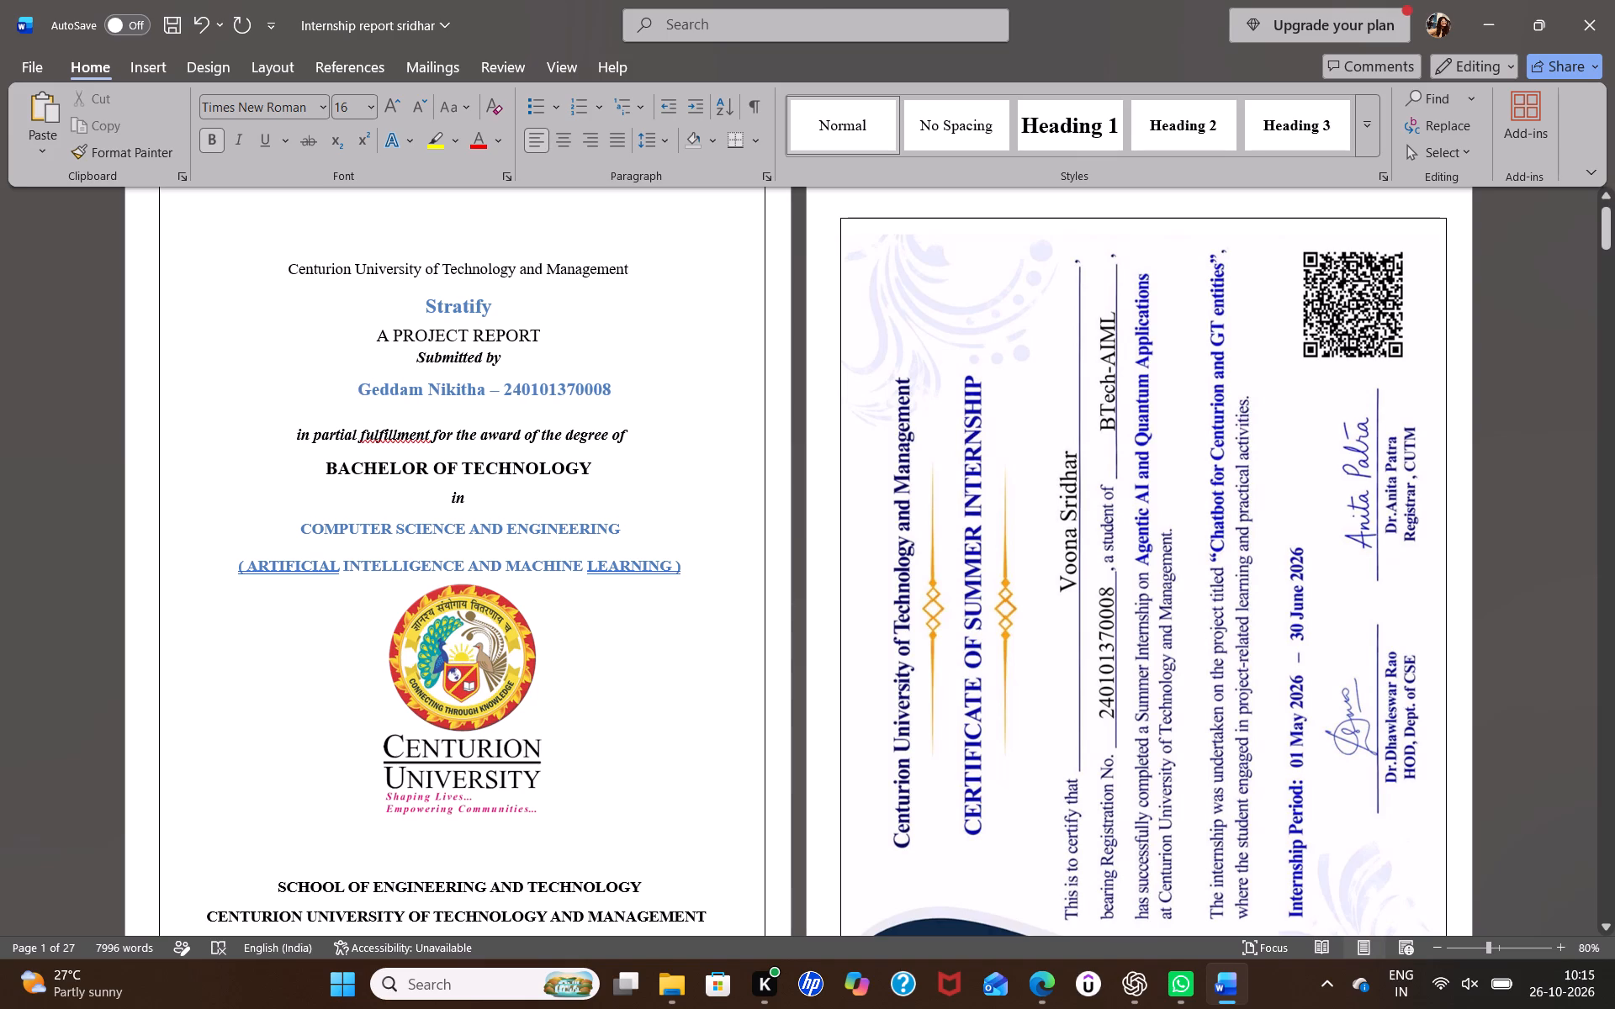
Change the final digit of the registration number beside the student name on the cover page to 7.
{"action": "left_click", "coordinate": [617, 383]}
{"action": "key", "text": "BackSpace"}
{"action": "key", "text": "BackSpace"}
{"action": "key", "text": "7"}
Remove the indentation before the student name line and pad it with spaces to centre it under "Submitted by".
{"action": "left_click", "coordinate": [355, 391]}
{"action": "key", "text": "BackSpace"}
{"action": "key", "text": "space"}
{"action": "key", "text": "space"}
{"action": "key", "text": "space"}
{"action": "key", "text": "space"}
{"action": "key", "text": "space"}
{"action": "key", "text": "space"}
{"action": "key", "text": "space"}
{"action": "key", "text": "space"}
{"action": "key", "text": "space"}
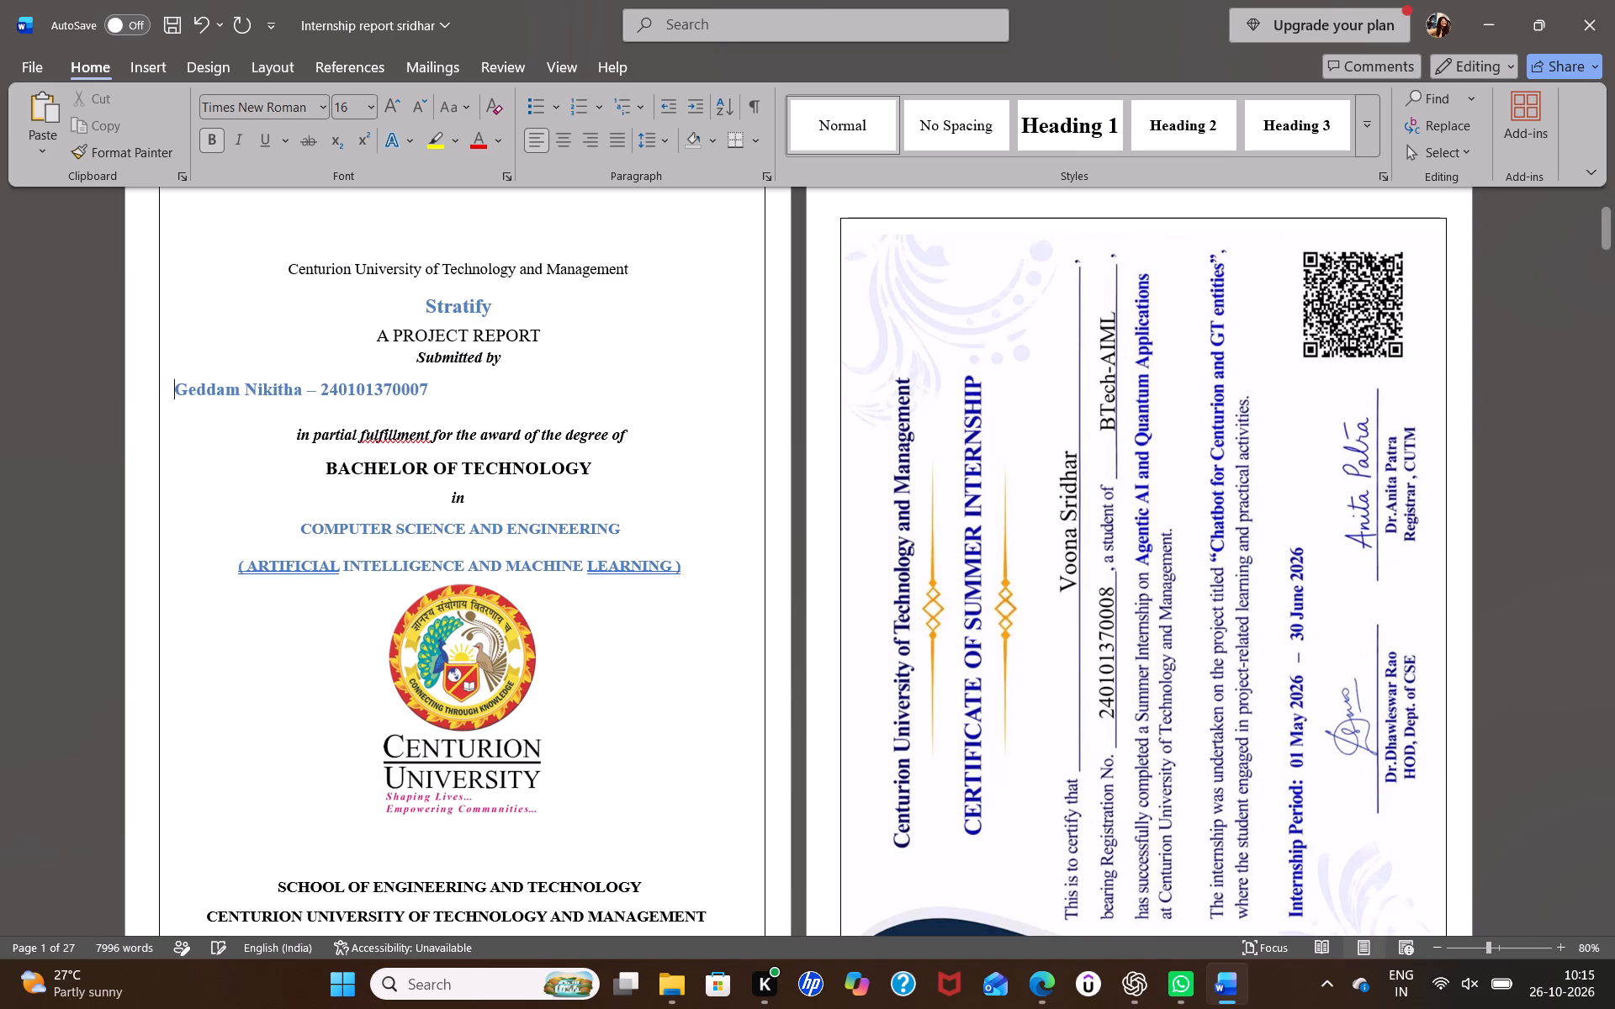
{"action": "key", "text": "space"}
{"action": "key", "text": "space"}
{"action": "key", "text": "space"}
{"action": "key", "text": "space"}
{"action": "key", "text": "space"}
{"action": "key", "text": "space"}
{"action": "key", "text": "space"}
{"action": "key", "text": "space"}
{"action": "key", "text": "space"}
{"action": "key", "text": "space"}
{"action": "key", "text": "space"}
{"action": "key", "text": "space"}
{"action": "key", "text": "space"}
{"action": "key", "text": "space"}
{"action": "key", "text": "space"}
{"action": "key", "text": "space"}
{"action": "key", "text": "space"}
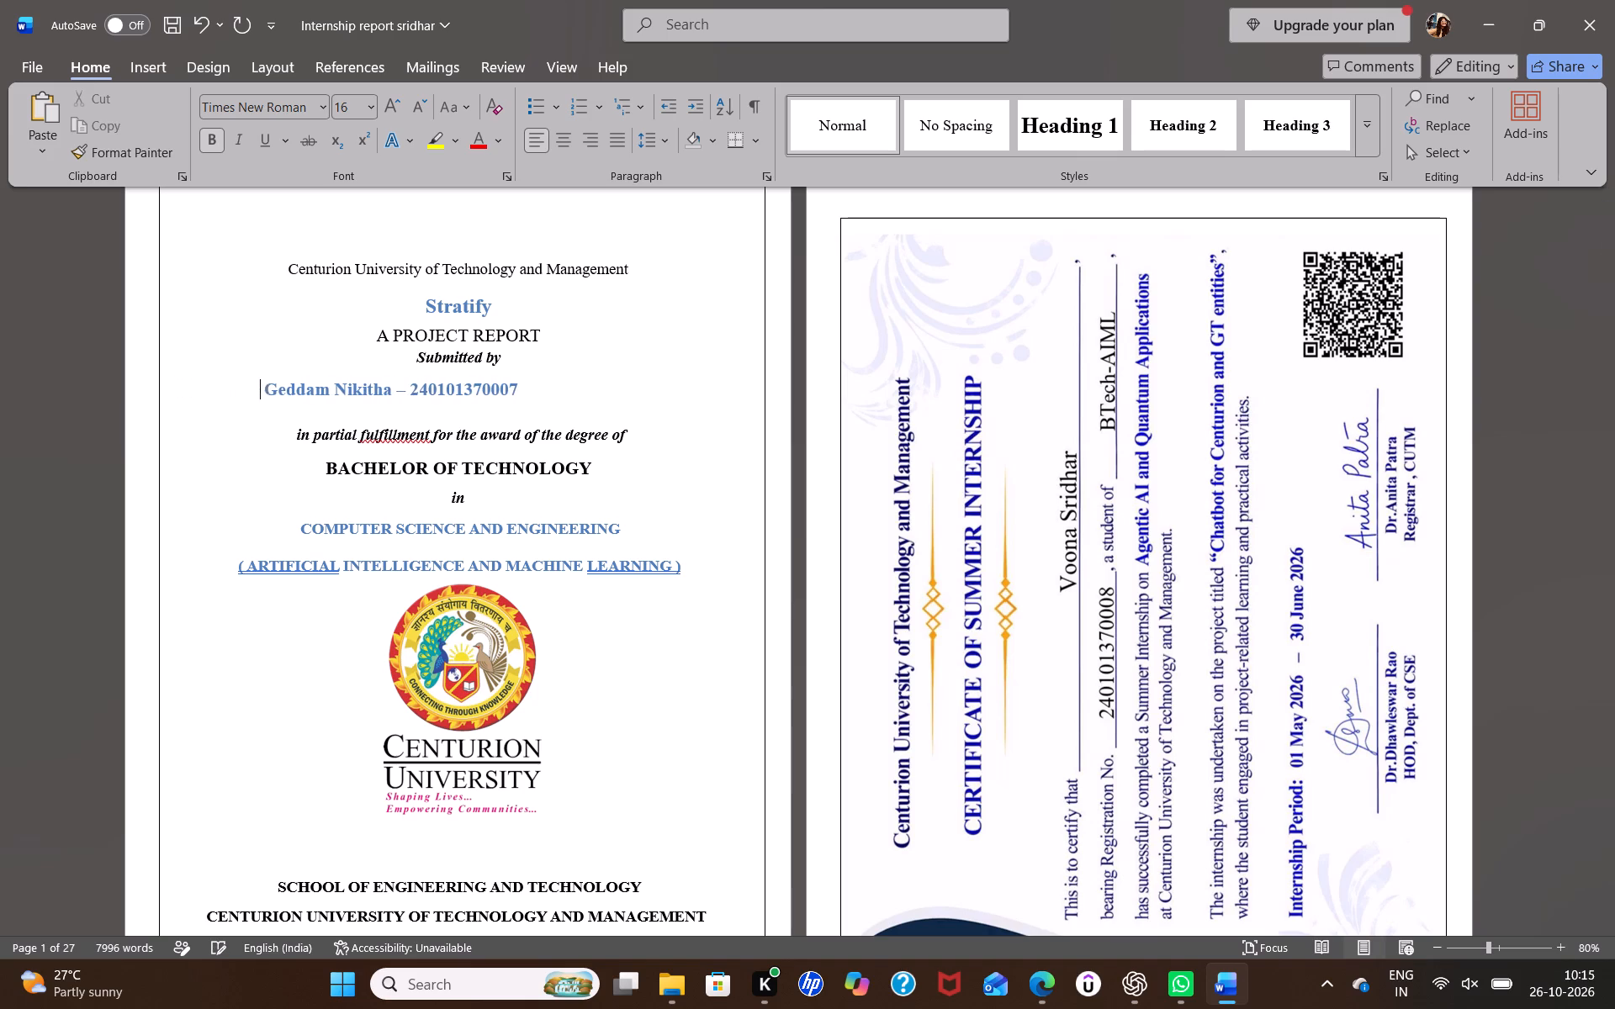
{"action": "key", "text": "space"}
{"action": "key", "text": "space"}
{"action": "key", "text": "space"}
{"action": "key", "text": "space"}
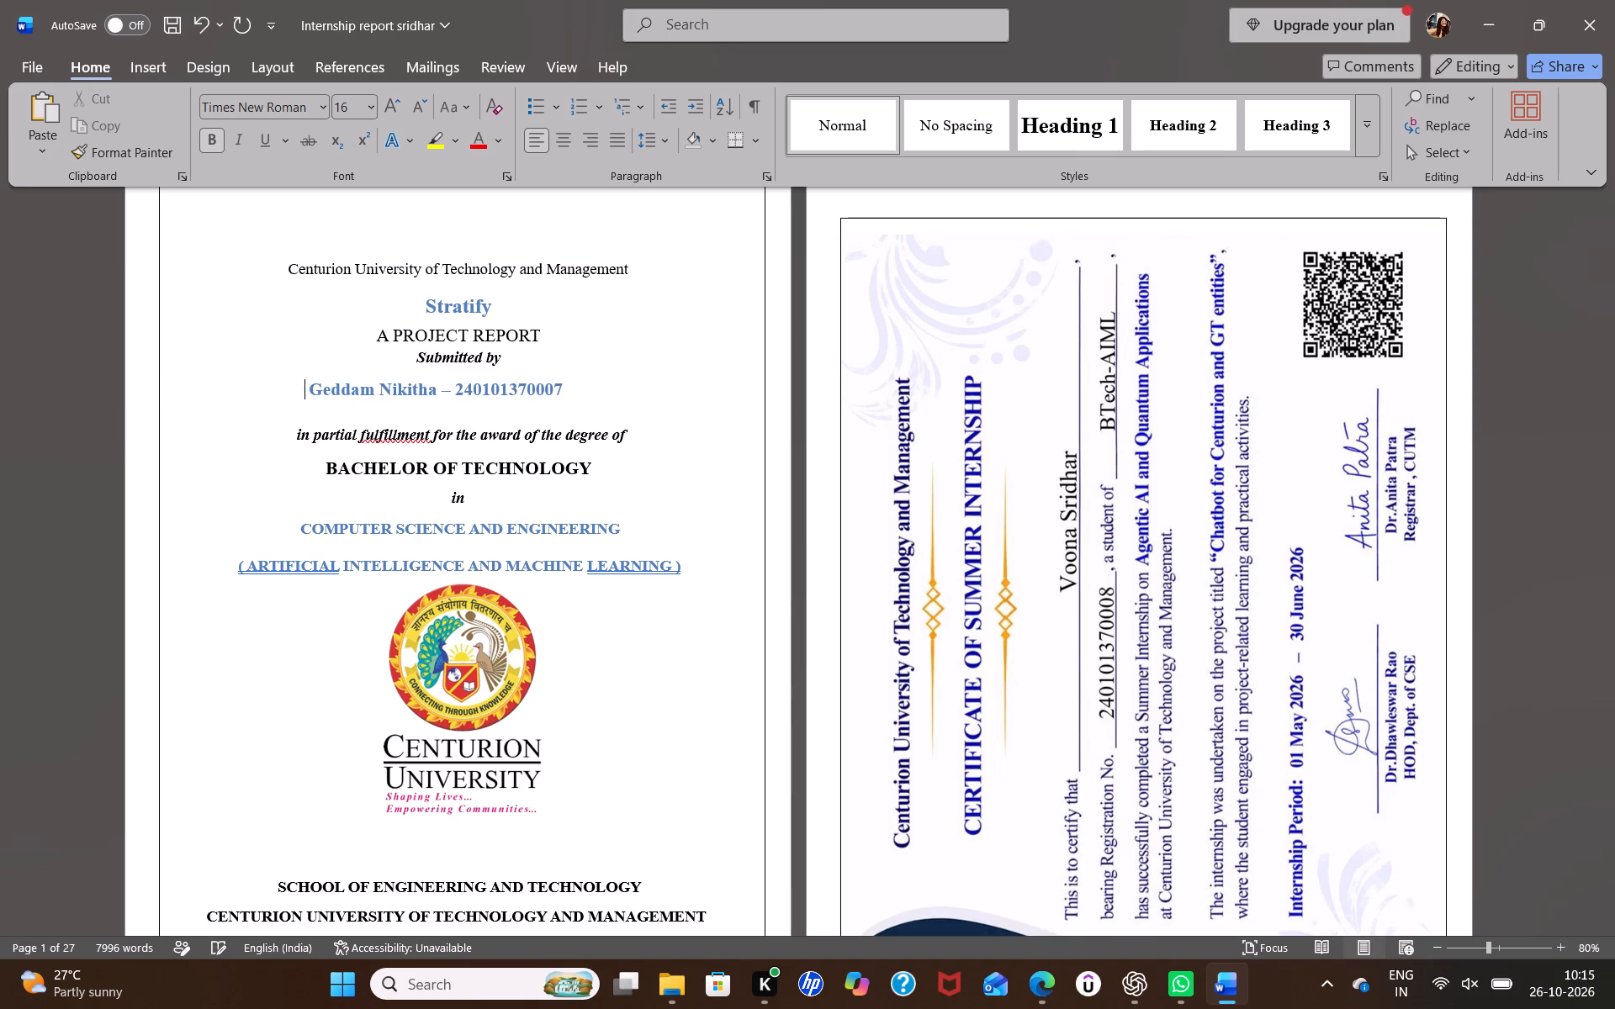
{"action": "key", "text": "space"}
{"action": "key", "text": "space"}
{"action": "key", "text": "space"}
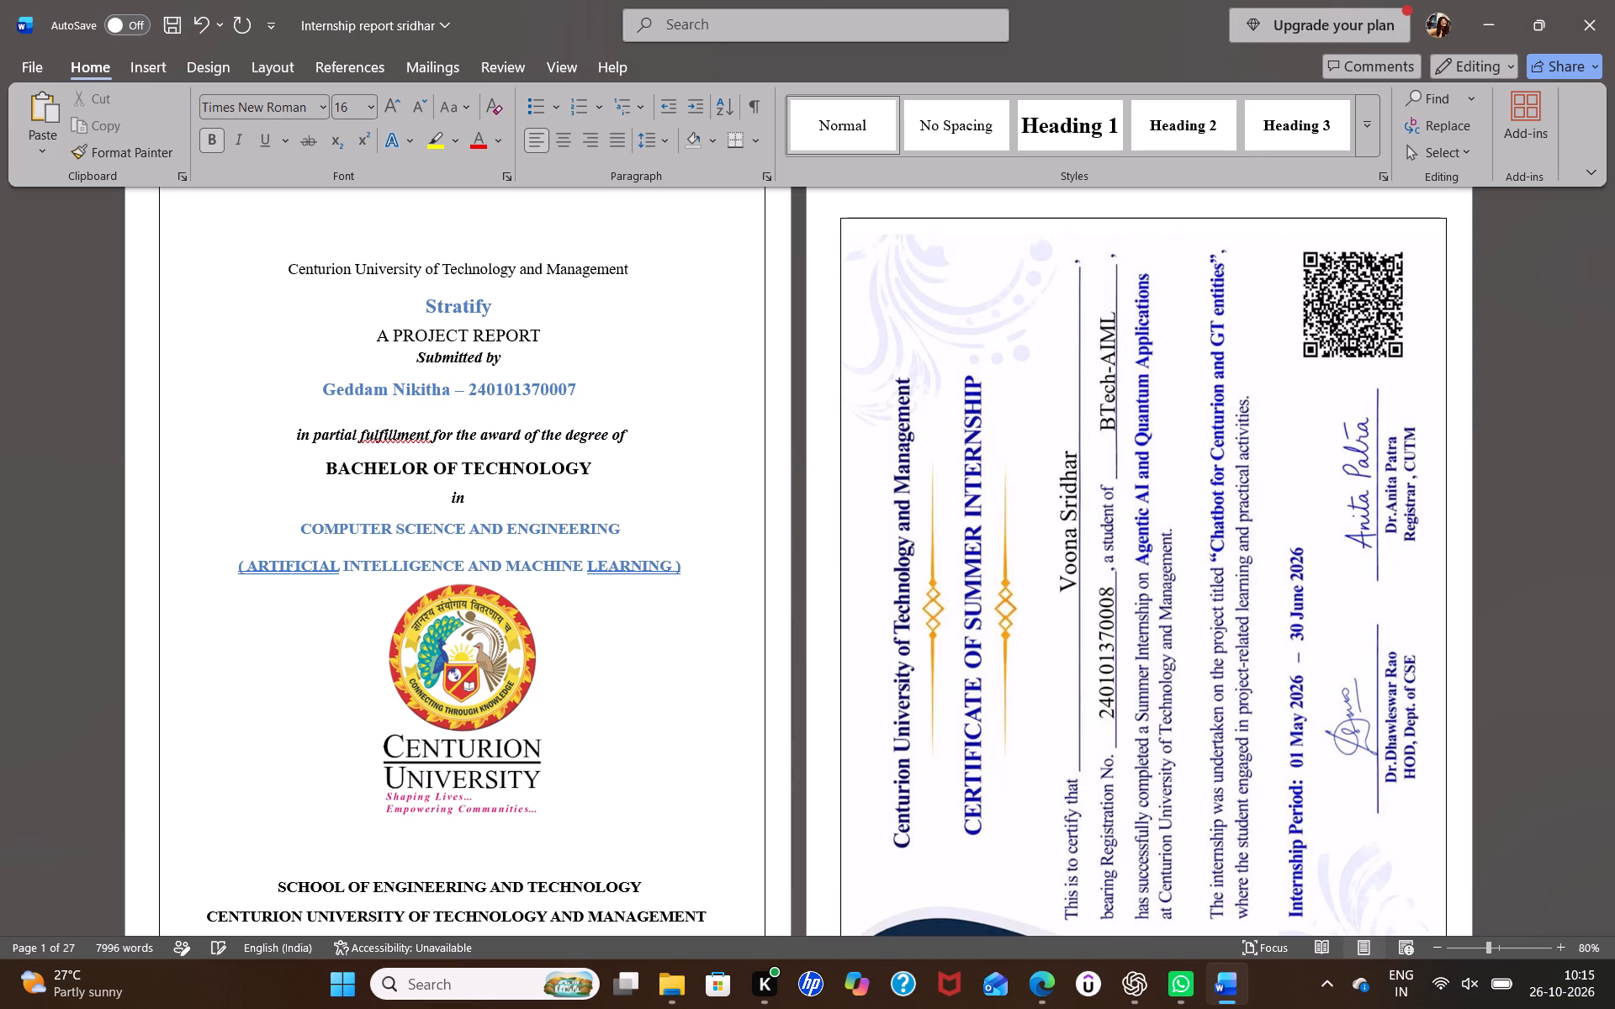
Add one more space before the student name line under "Submitted by" on the cover page.
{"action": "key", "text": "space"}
{"action": "scroll", "coordinate": [416, 502], "scroll_direction": "down", "scroll_amount": 2}
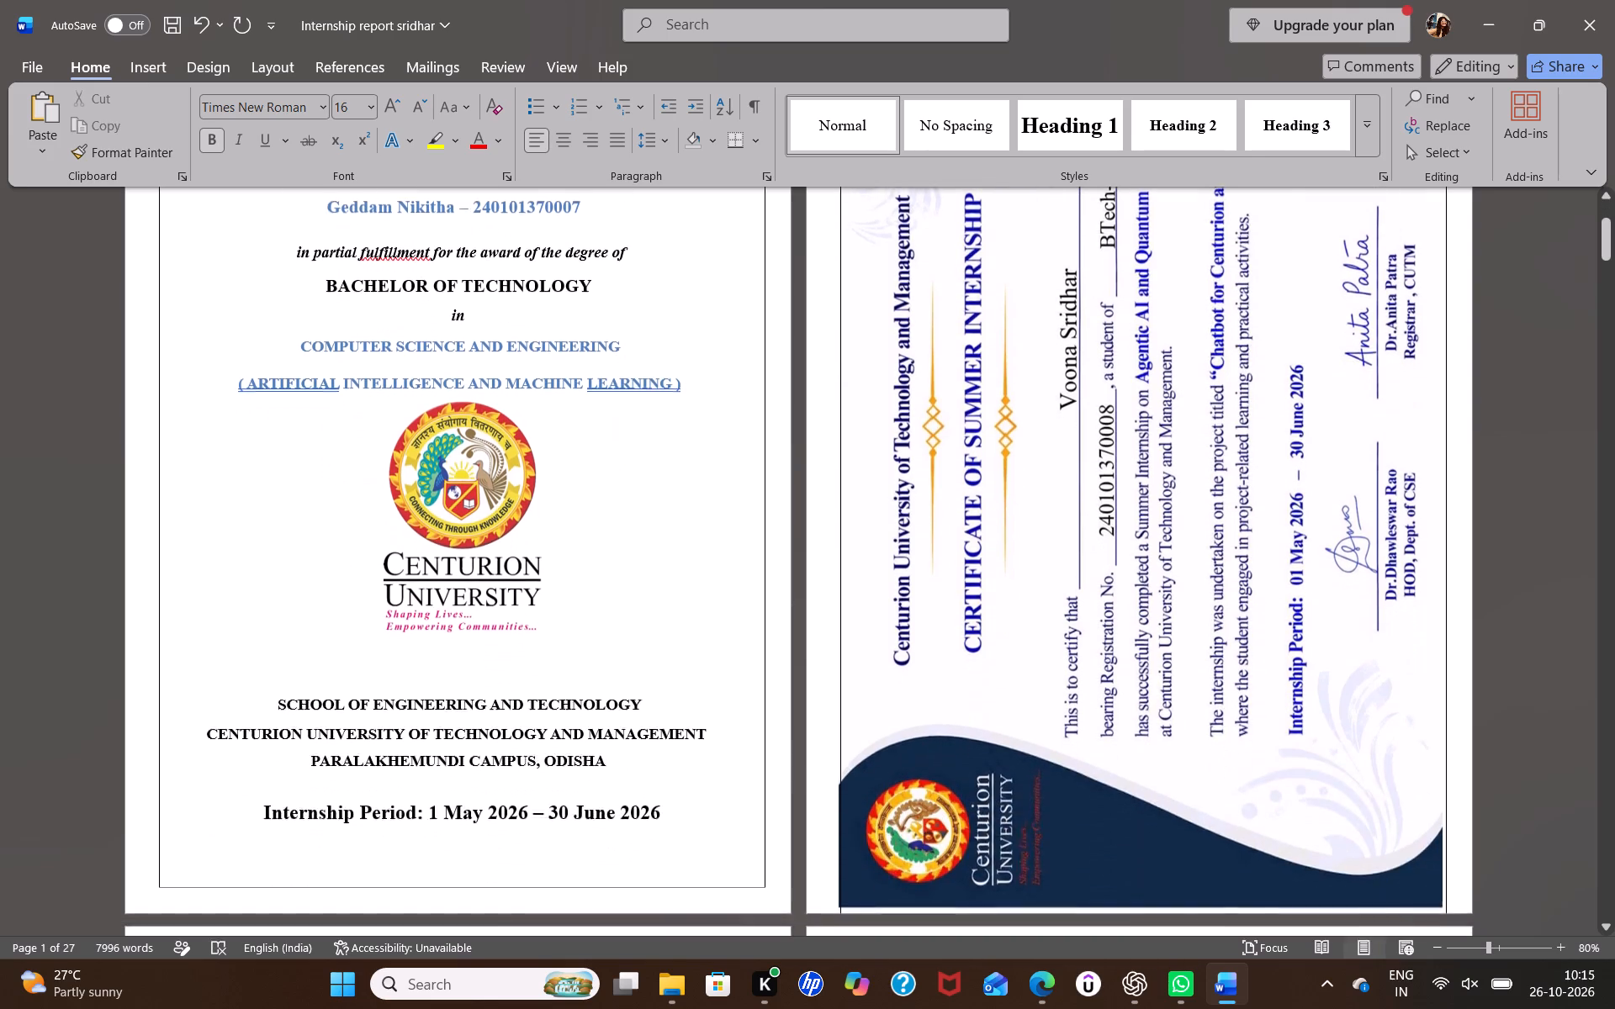
{"action": "scroll", "coordinate": [416, 502], "scroll_direction": "down", "scroll_amount": 2}
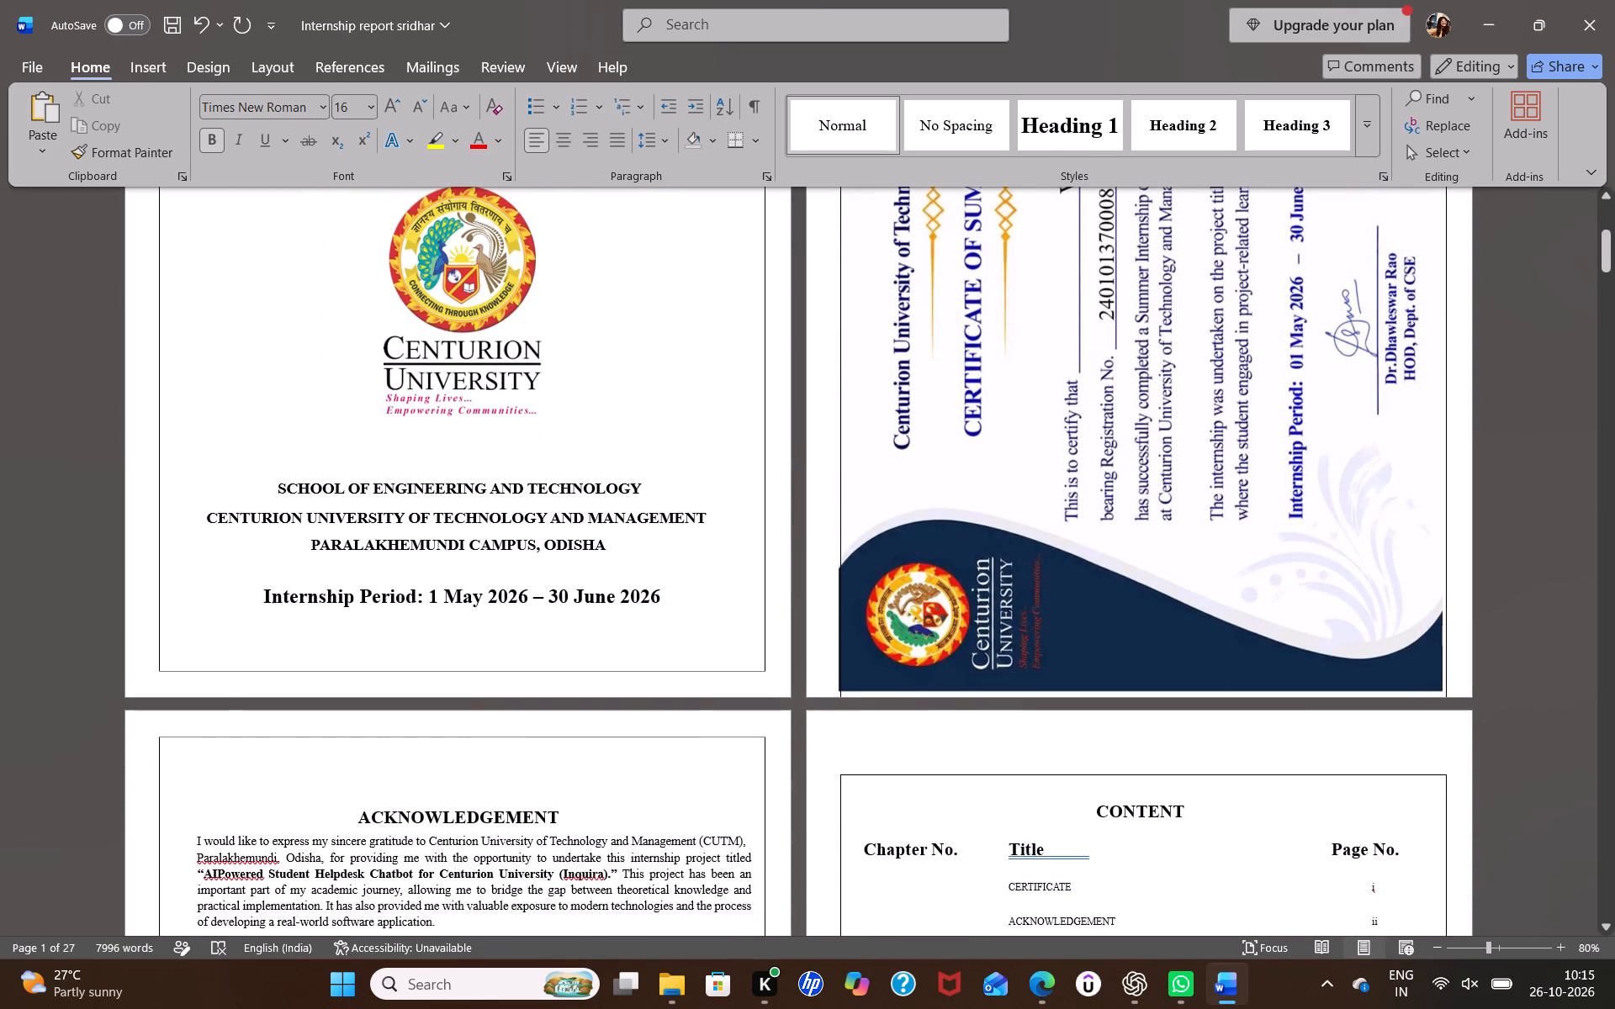
{"action": "scroll", "coordinate": [416, 502], "scroll_direction": "down", "scroll_amount": 4}
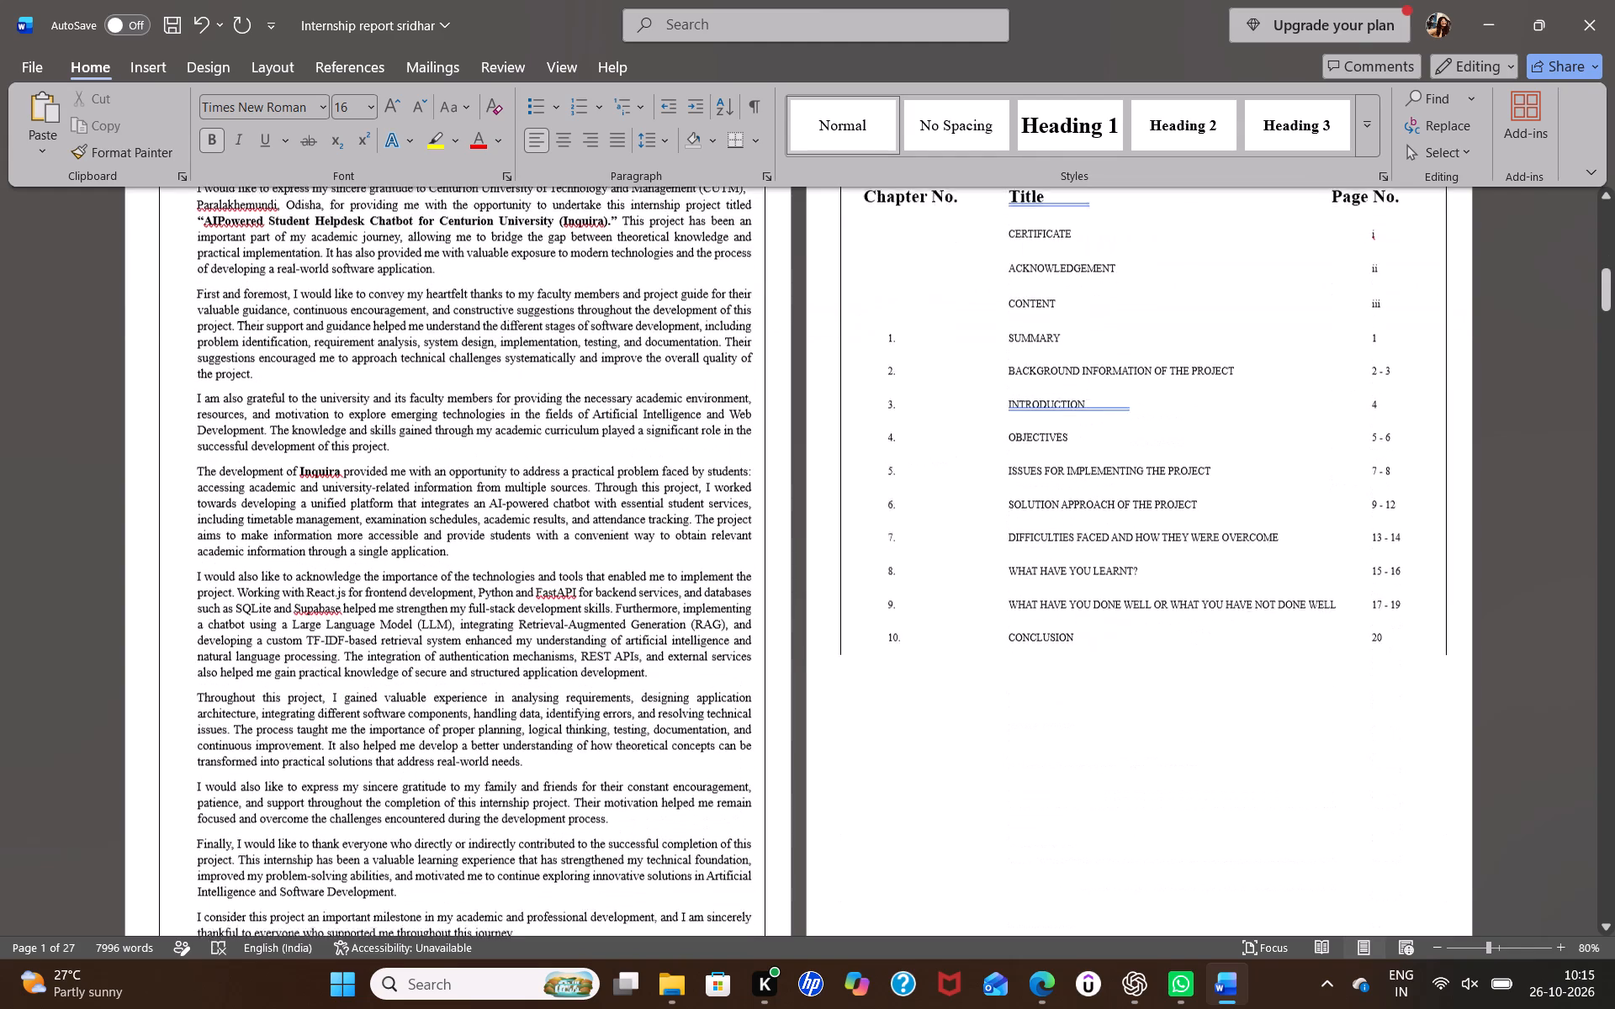
{"action": "scroll", "coordinate": [416, 502], "scroll_direction": "down", "scroll_amount": 4}
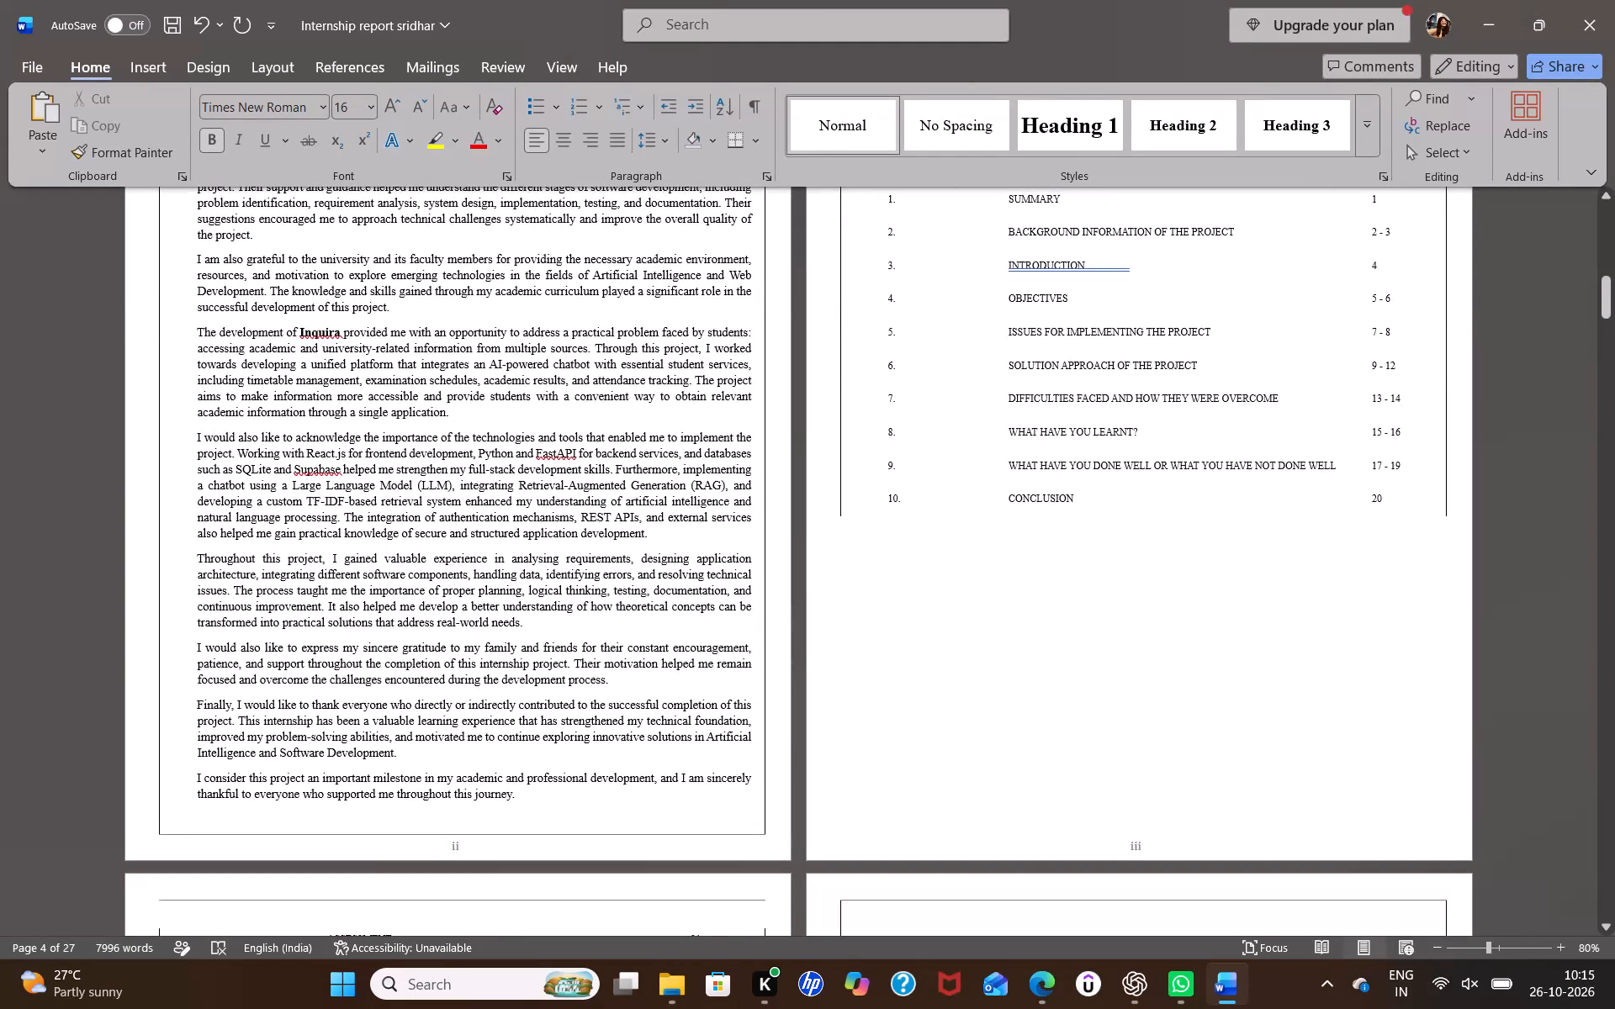
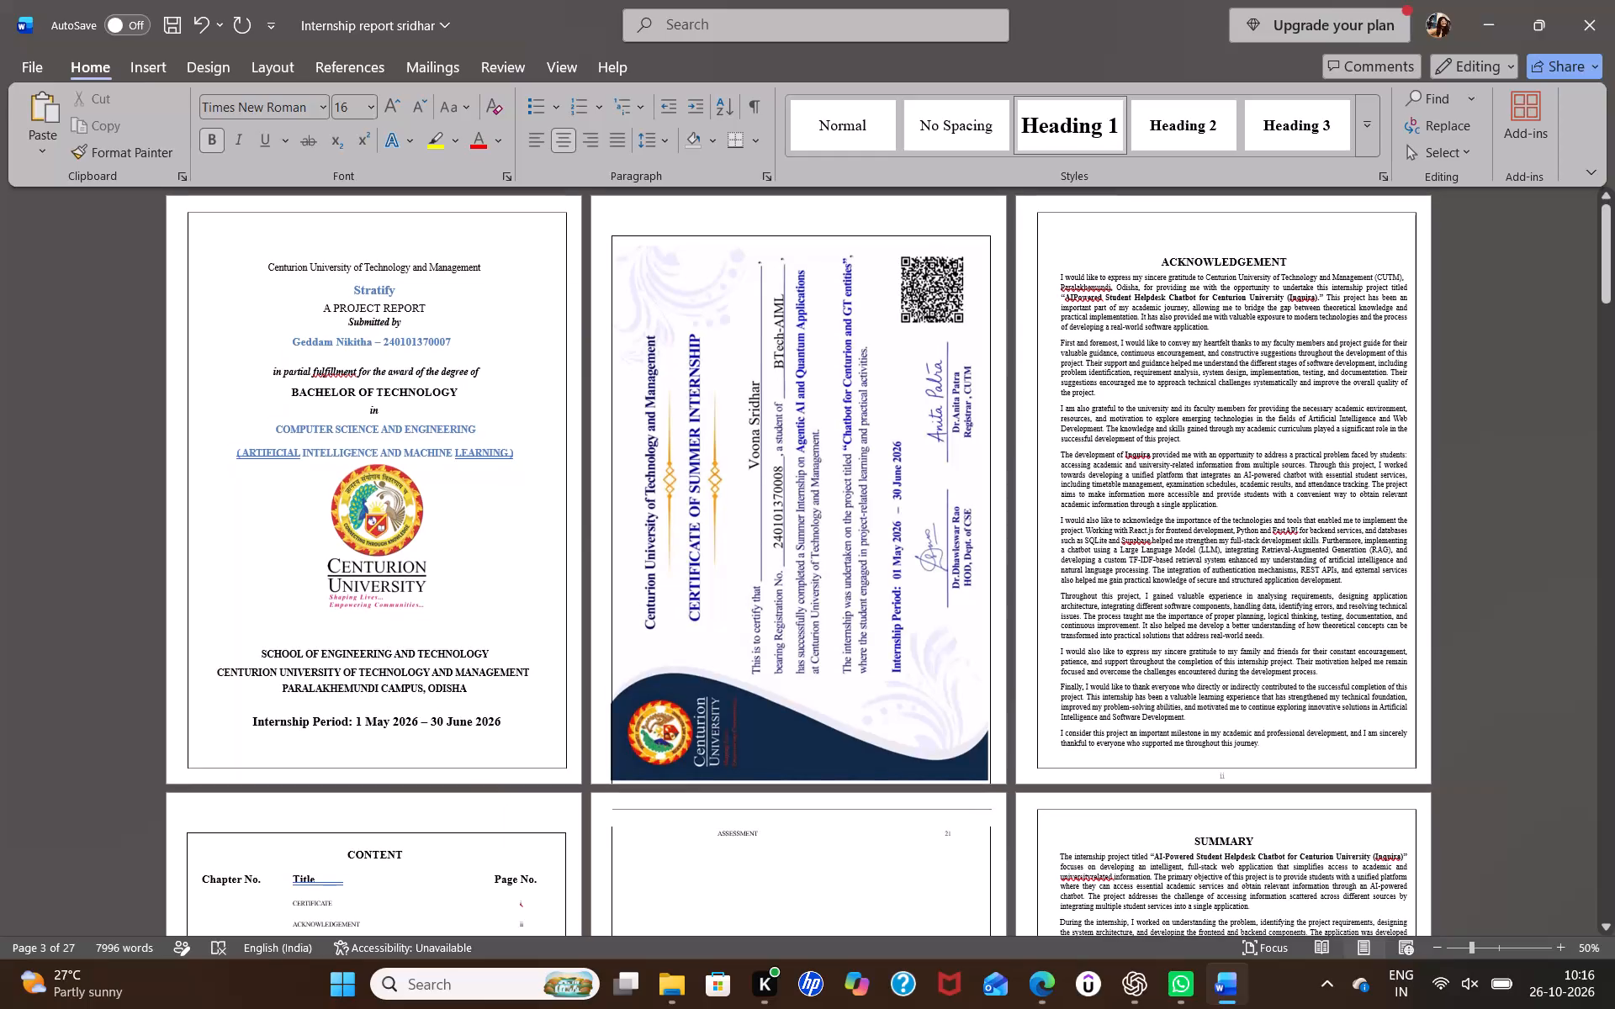
Cut the classmate's internship certificate image from the page after the cover.
{"action": "right_click", "coordinate": [785, 318]}
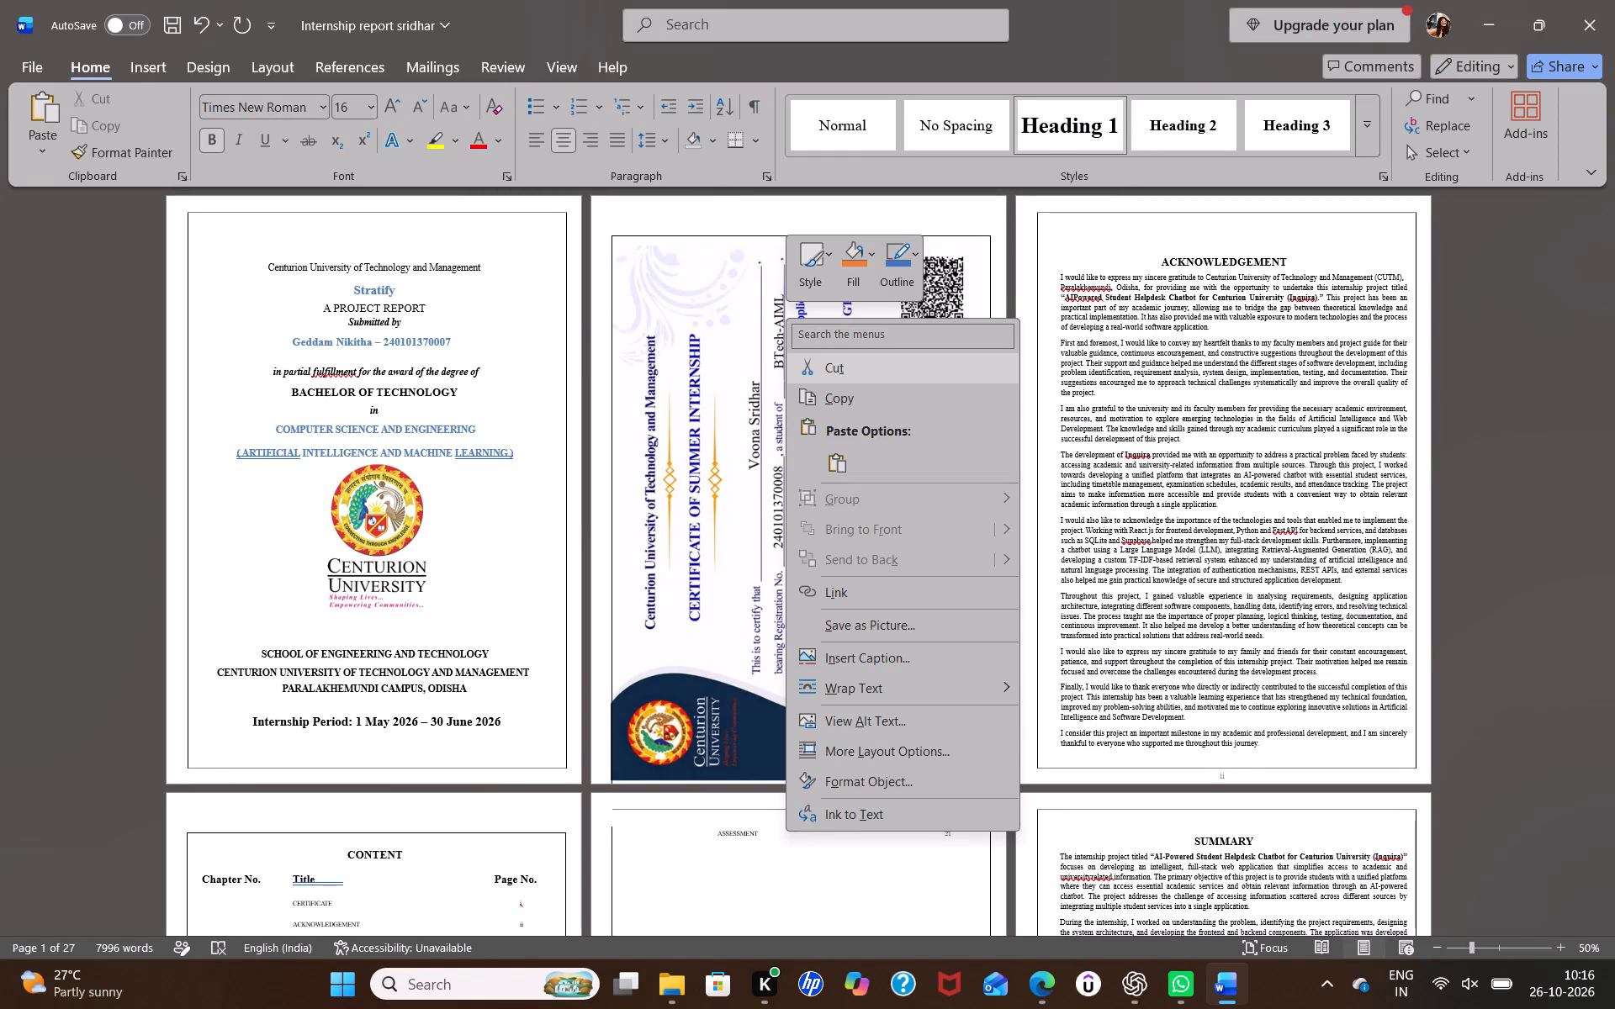
{"action": "left_click", "coordinate": [841, 374]}
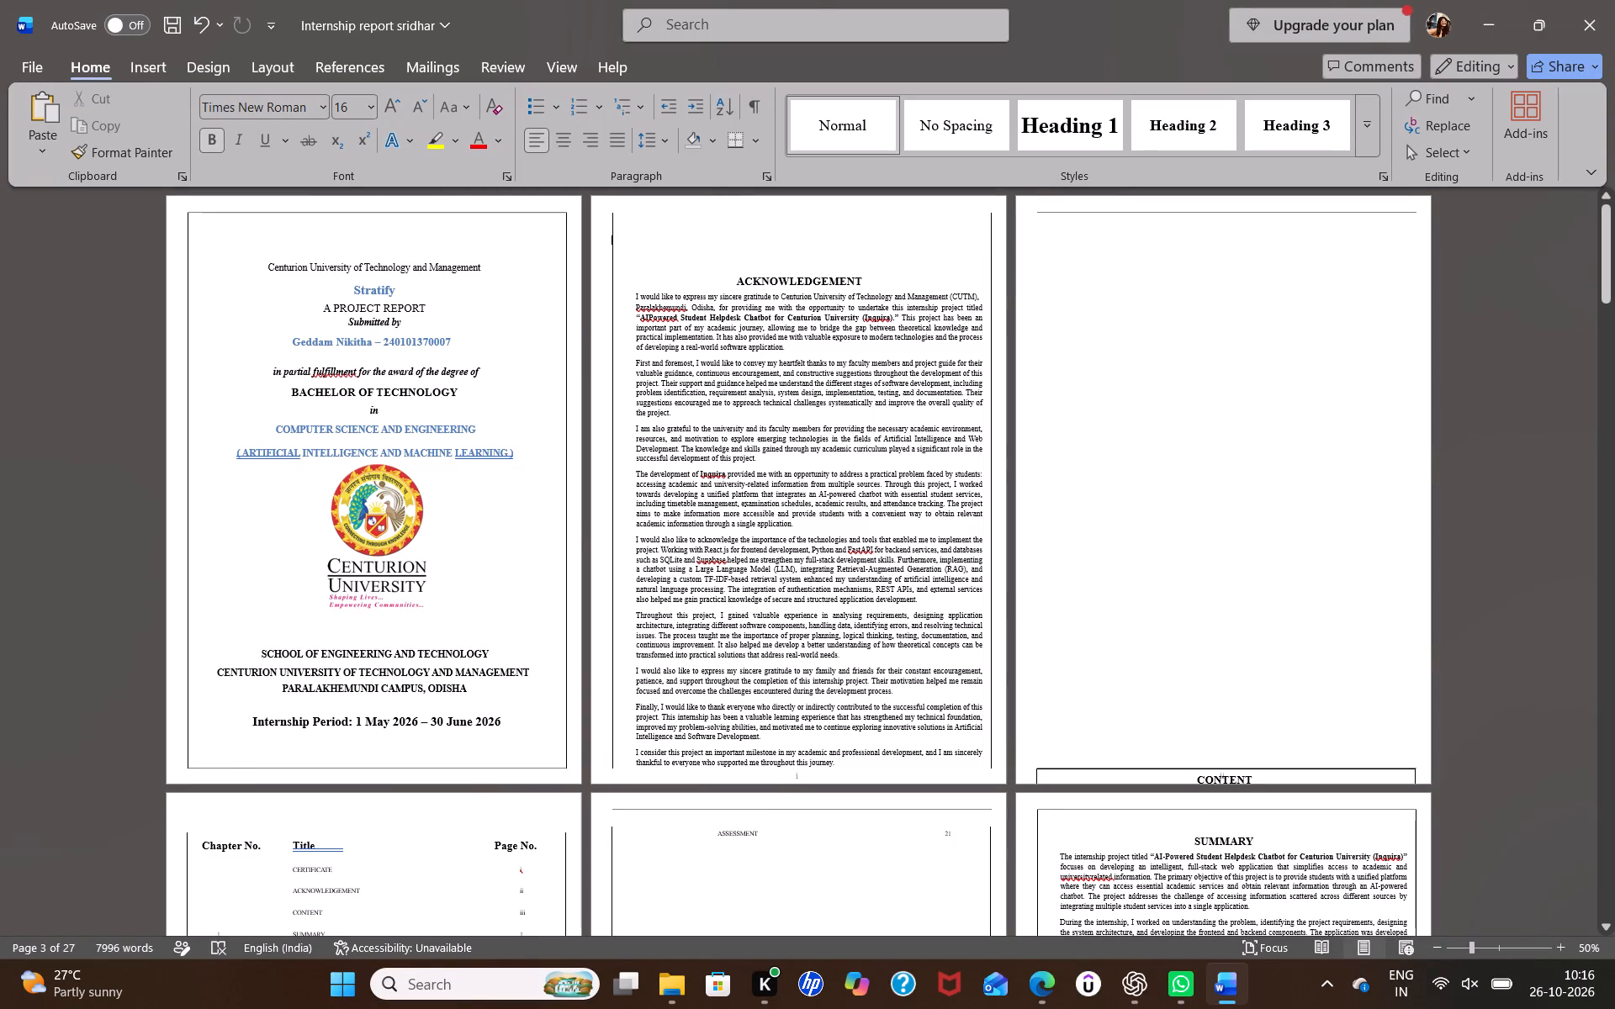
Undo the deletion of the internship certificate image on the page after the cover.
{"action": "key", "text": "ctrl+z"}
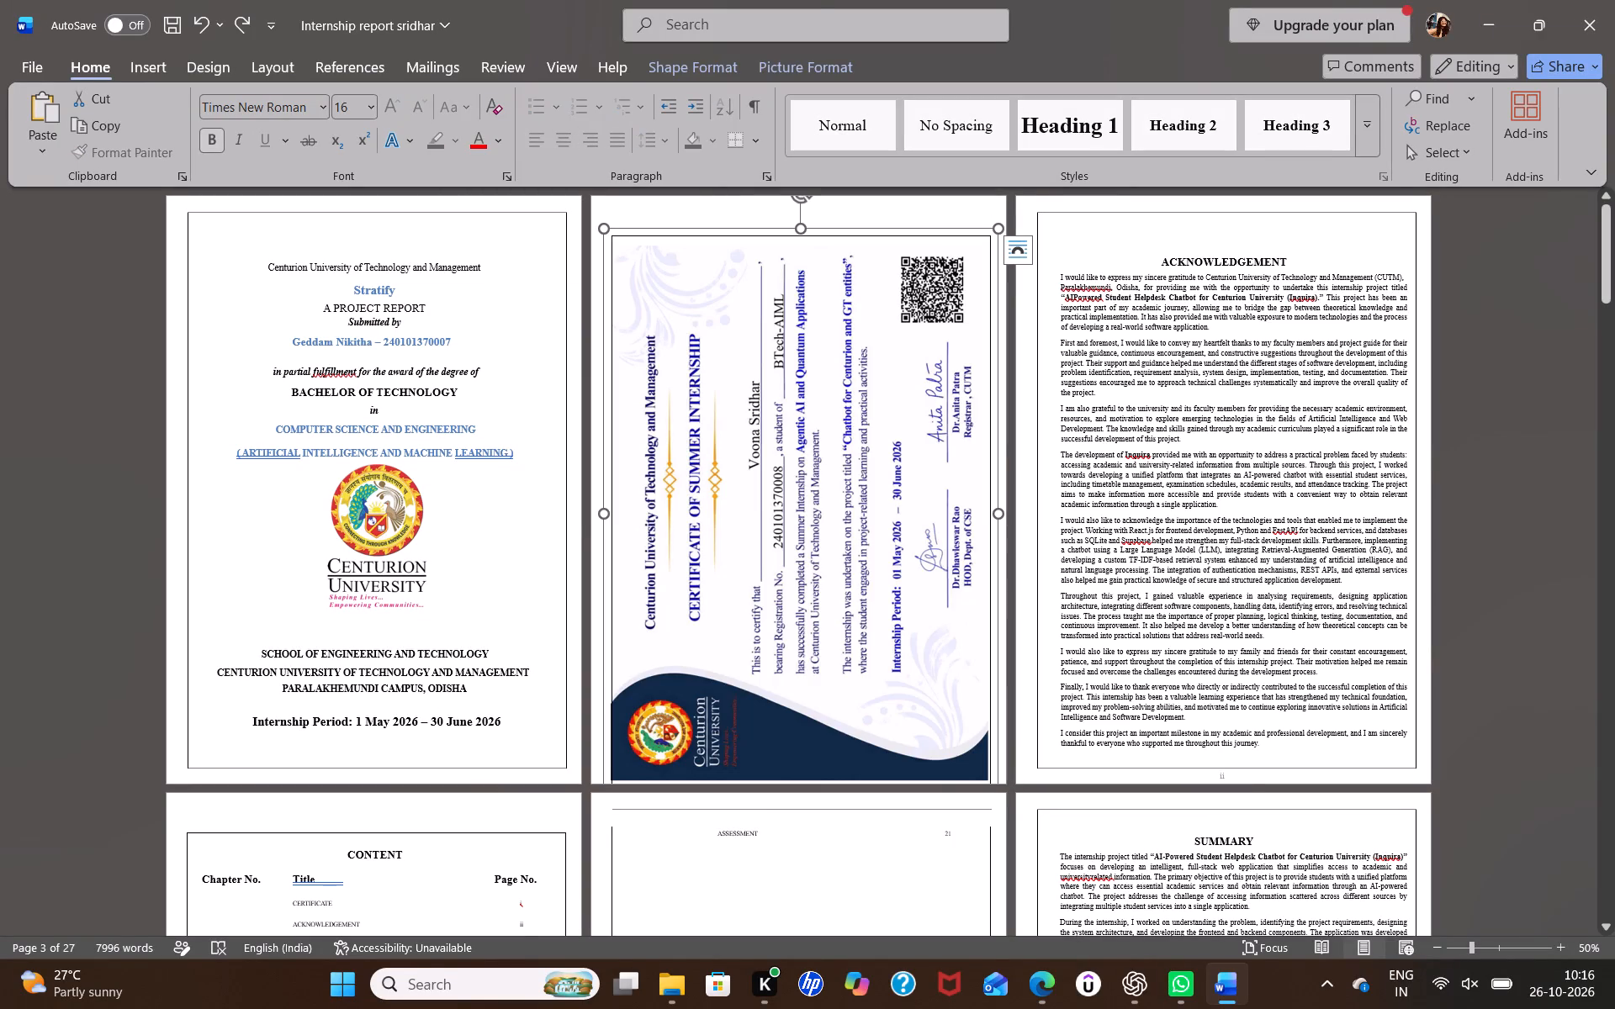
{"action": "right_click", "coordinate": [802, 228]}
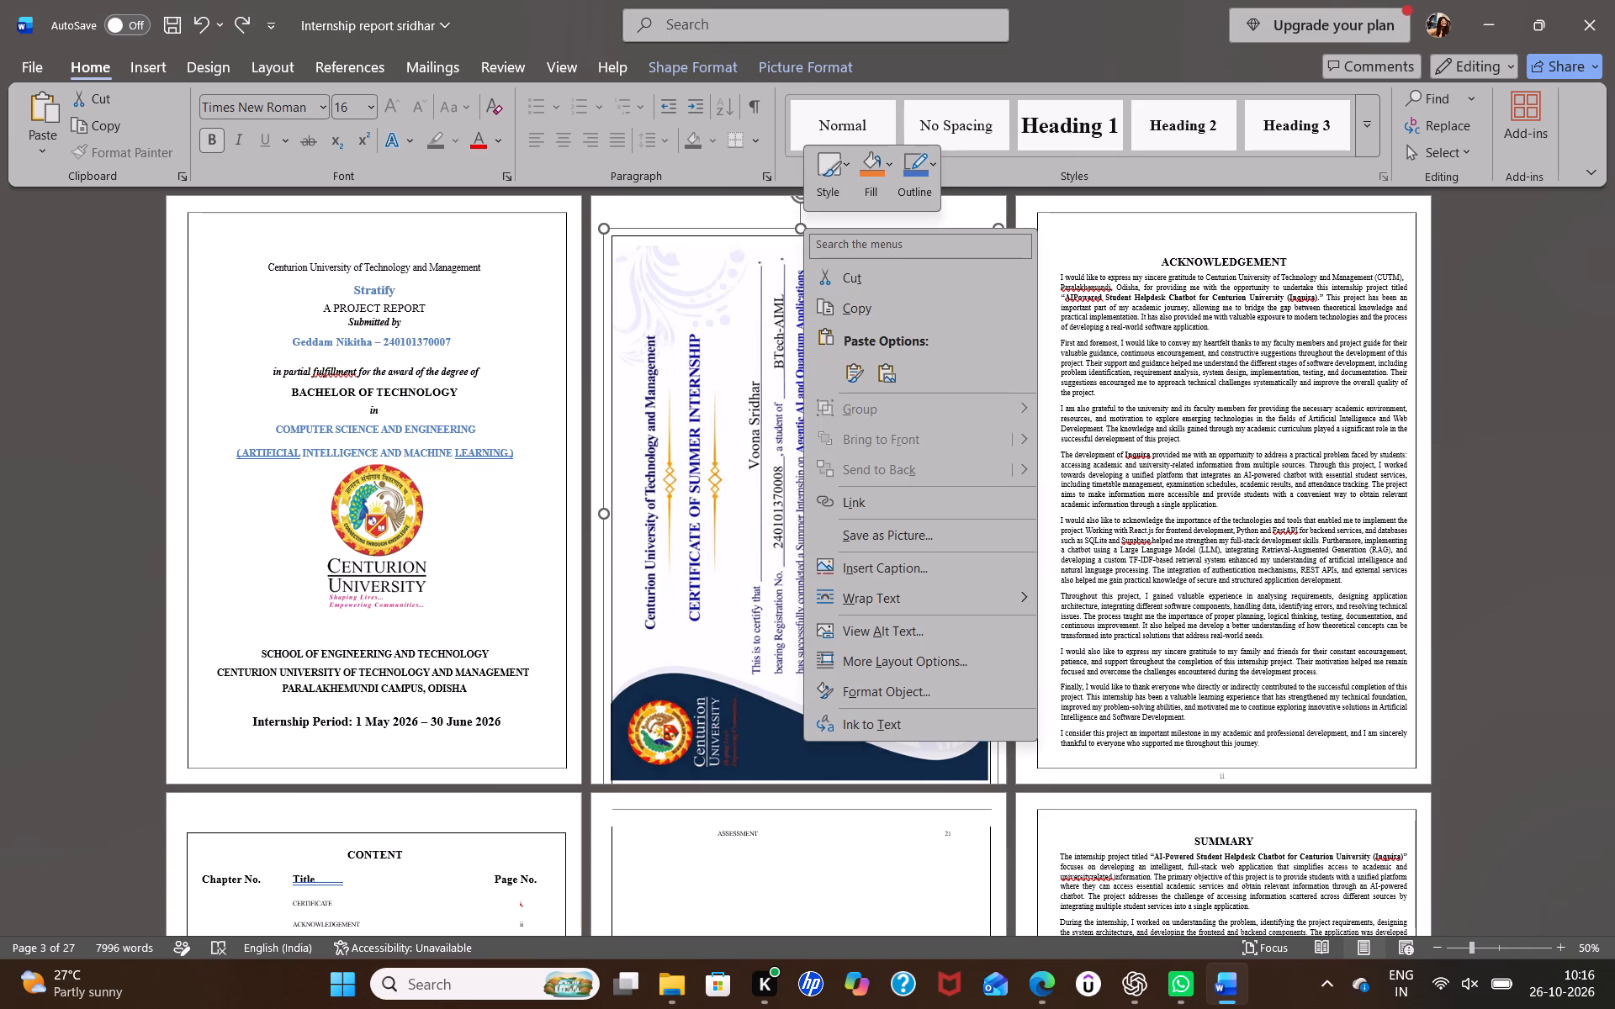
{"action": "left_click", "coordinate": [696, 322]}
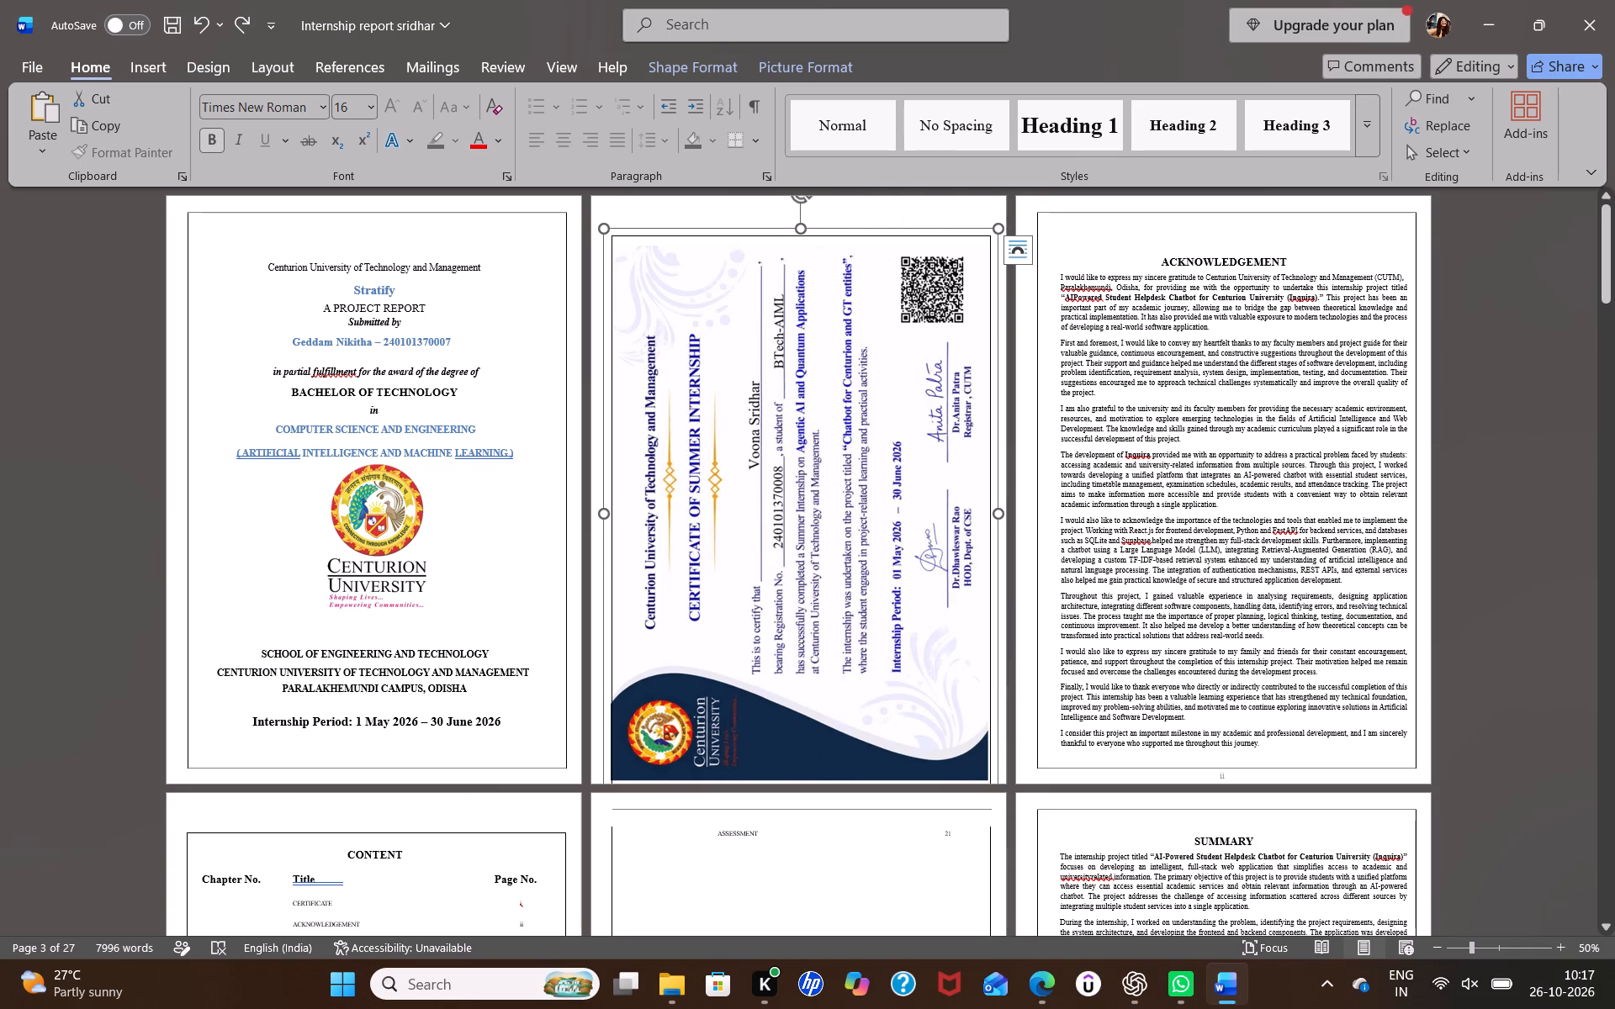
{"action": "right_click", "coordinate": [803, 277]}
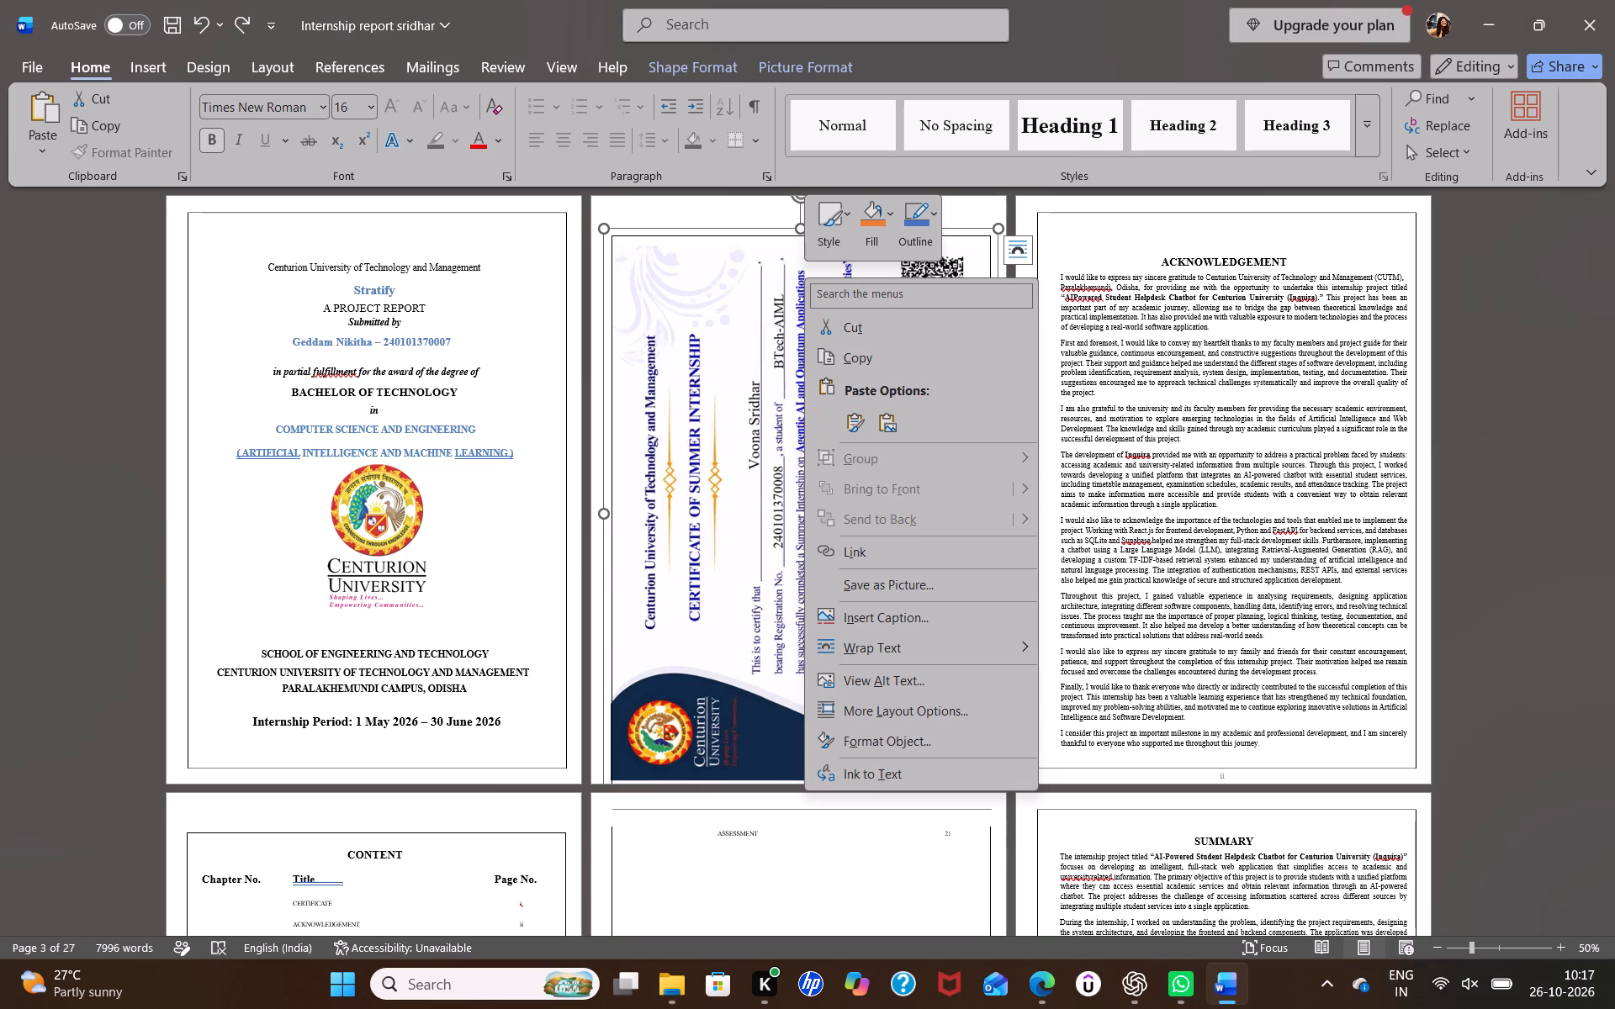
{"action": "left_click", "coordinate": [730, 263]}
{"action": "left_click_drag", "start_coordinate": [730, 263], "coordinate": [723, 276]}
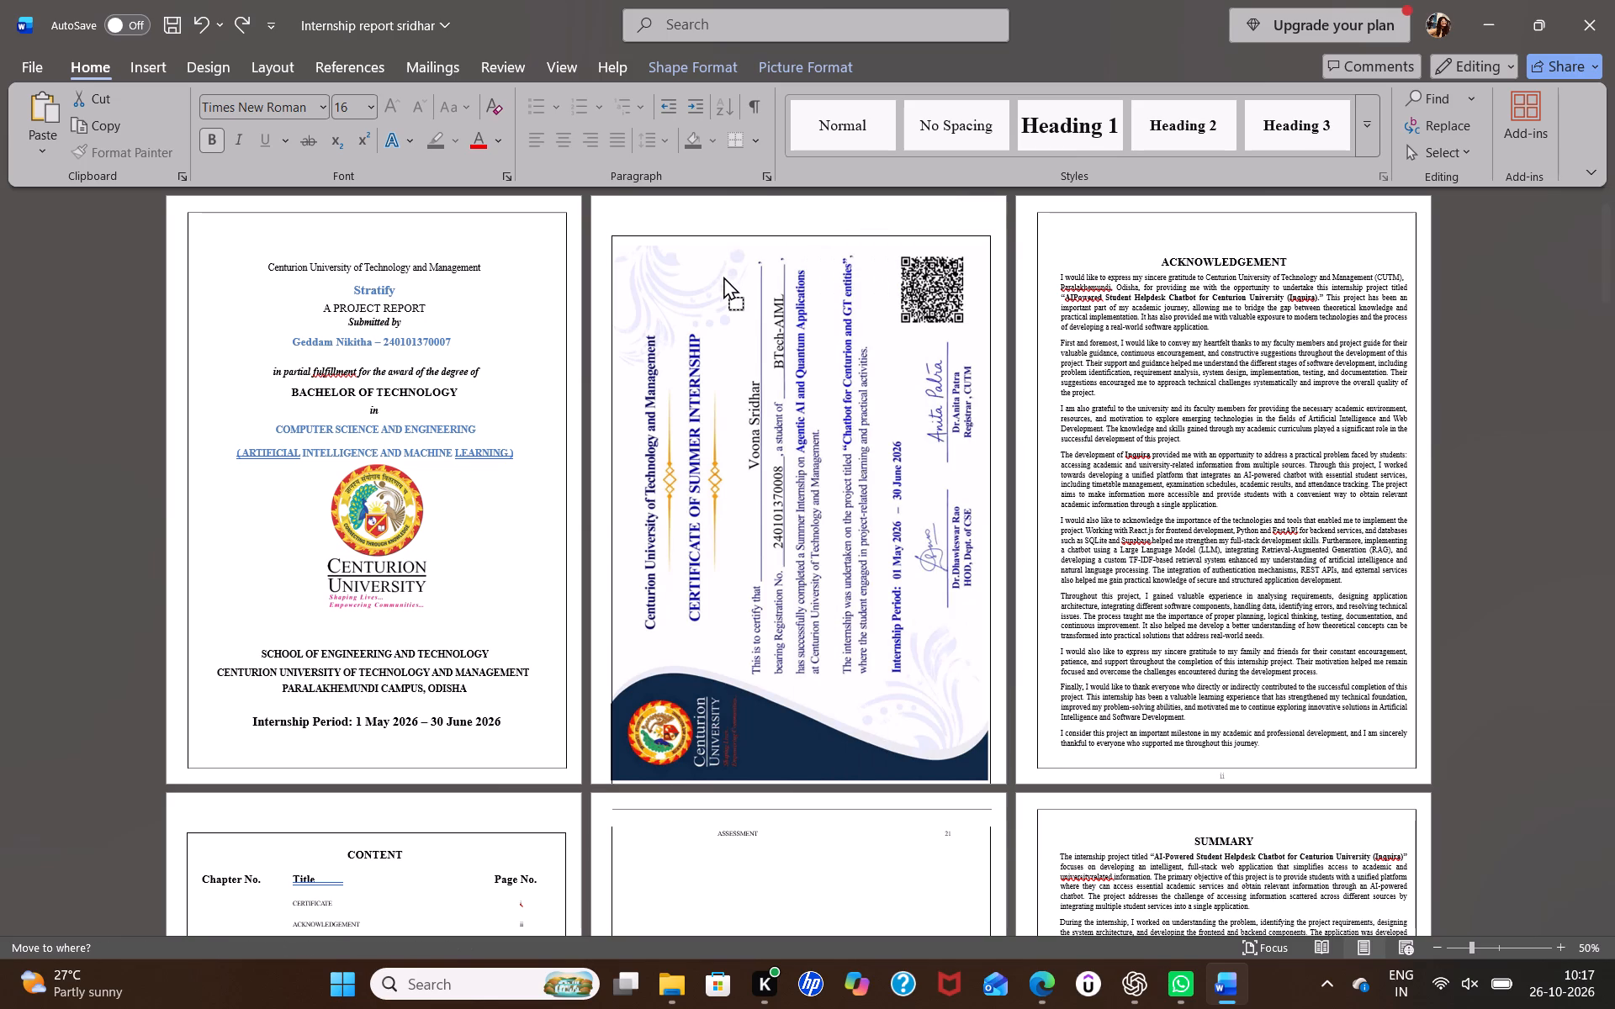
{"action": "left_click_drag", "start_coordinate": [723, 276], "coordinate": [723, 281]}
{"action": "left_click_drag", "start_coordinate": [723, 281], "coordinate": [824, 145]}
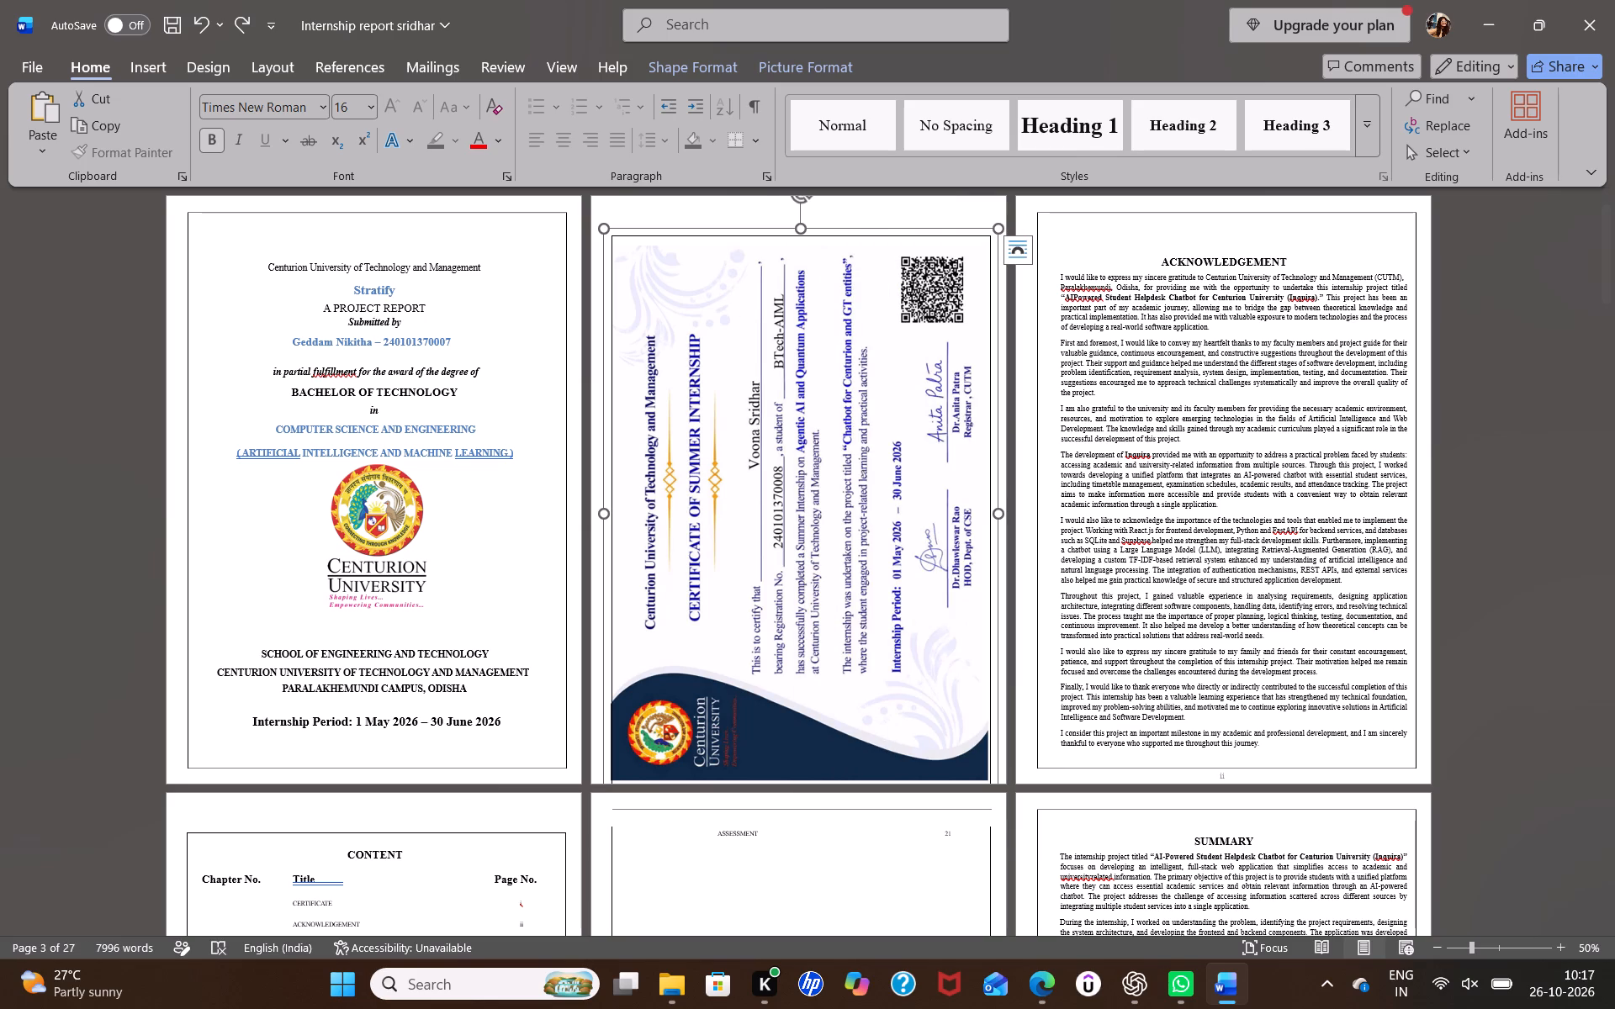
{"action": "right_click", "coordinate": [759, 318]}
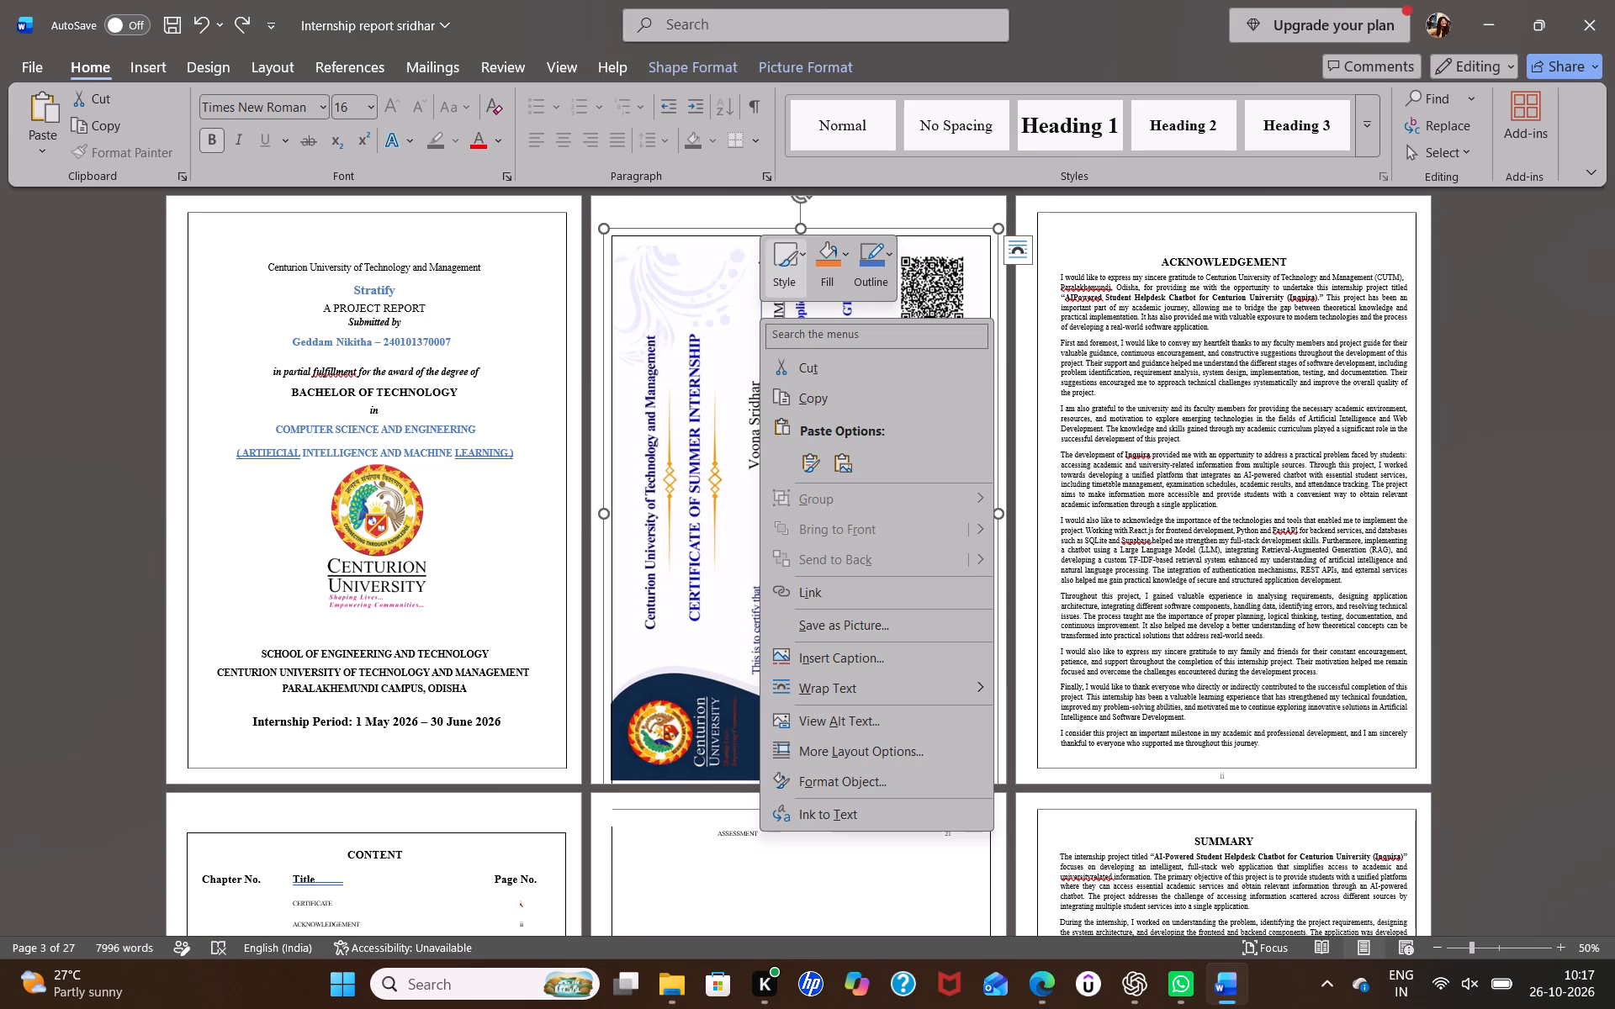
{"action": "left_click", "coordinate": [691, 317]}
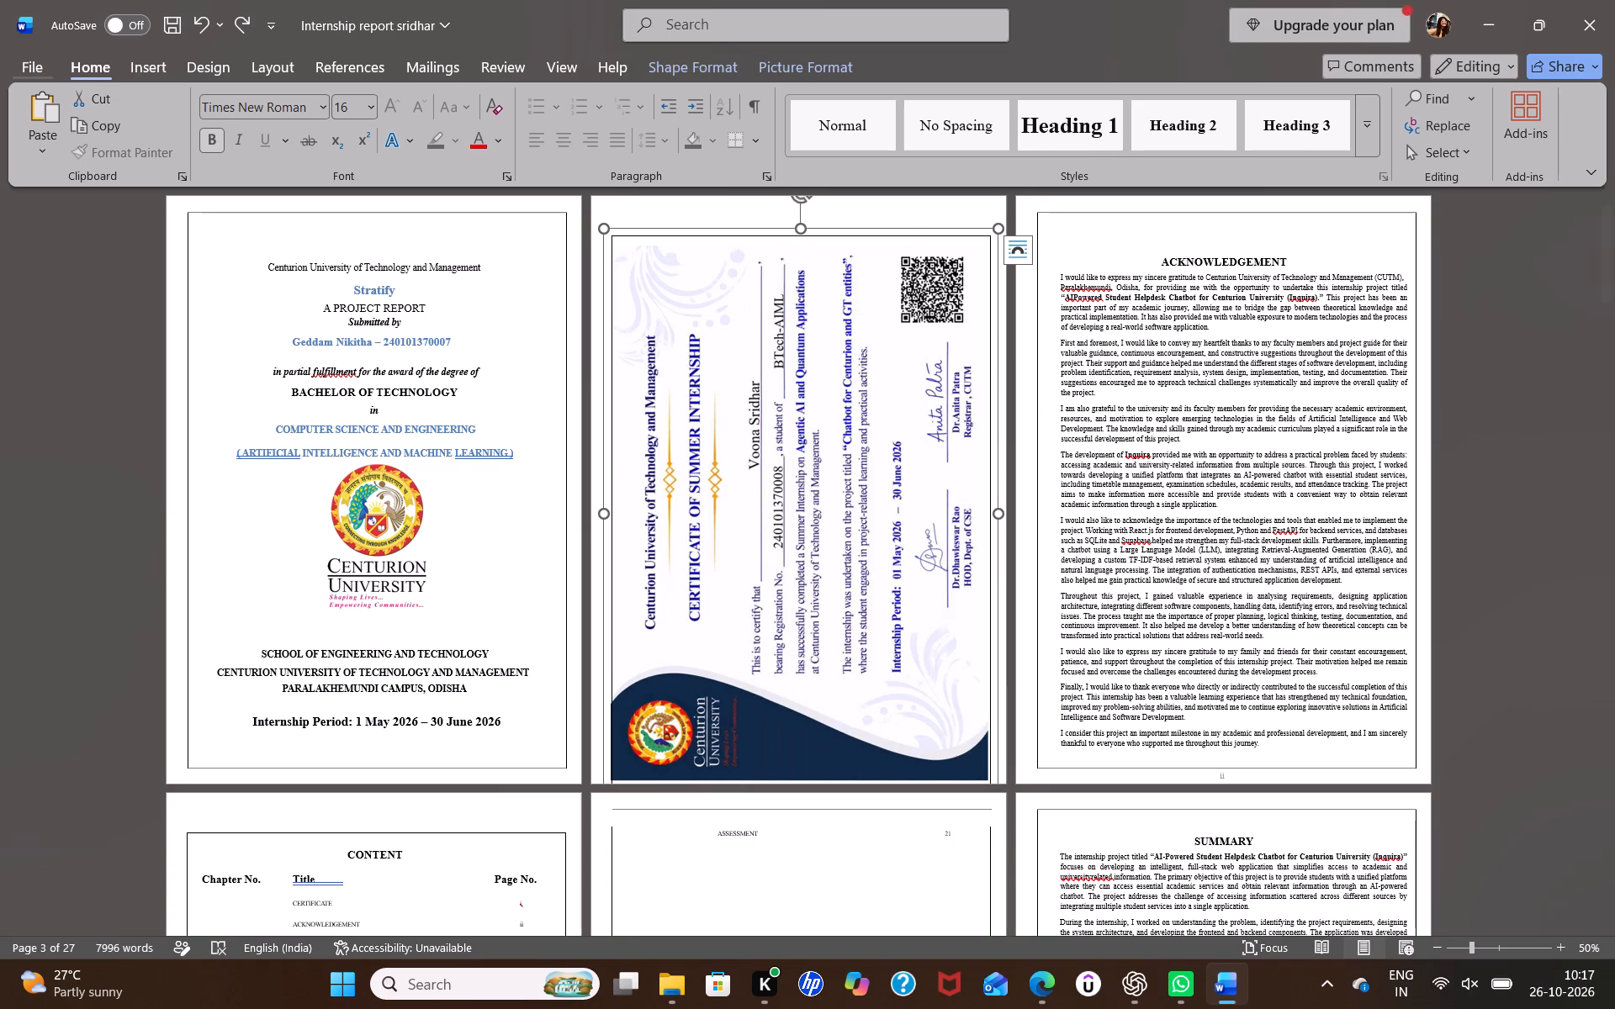
With the certificate image selected, start inserting a picture from this device and browse Downloads, Home and Gallery for a replacement.
{"action": "left_click", "coordinate": [150, 58]}
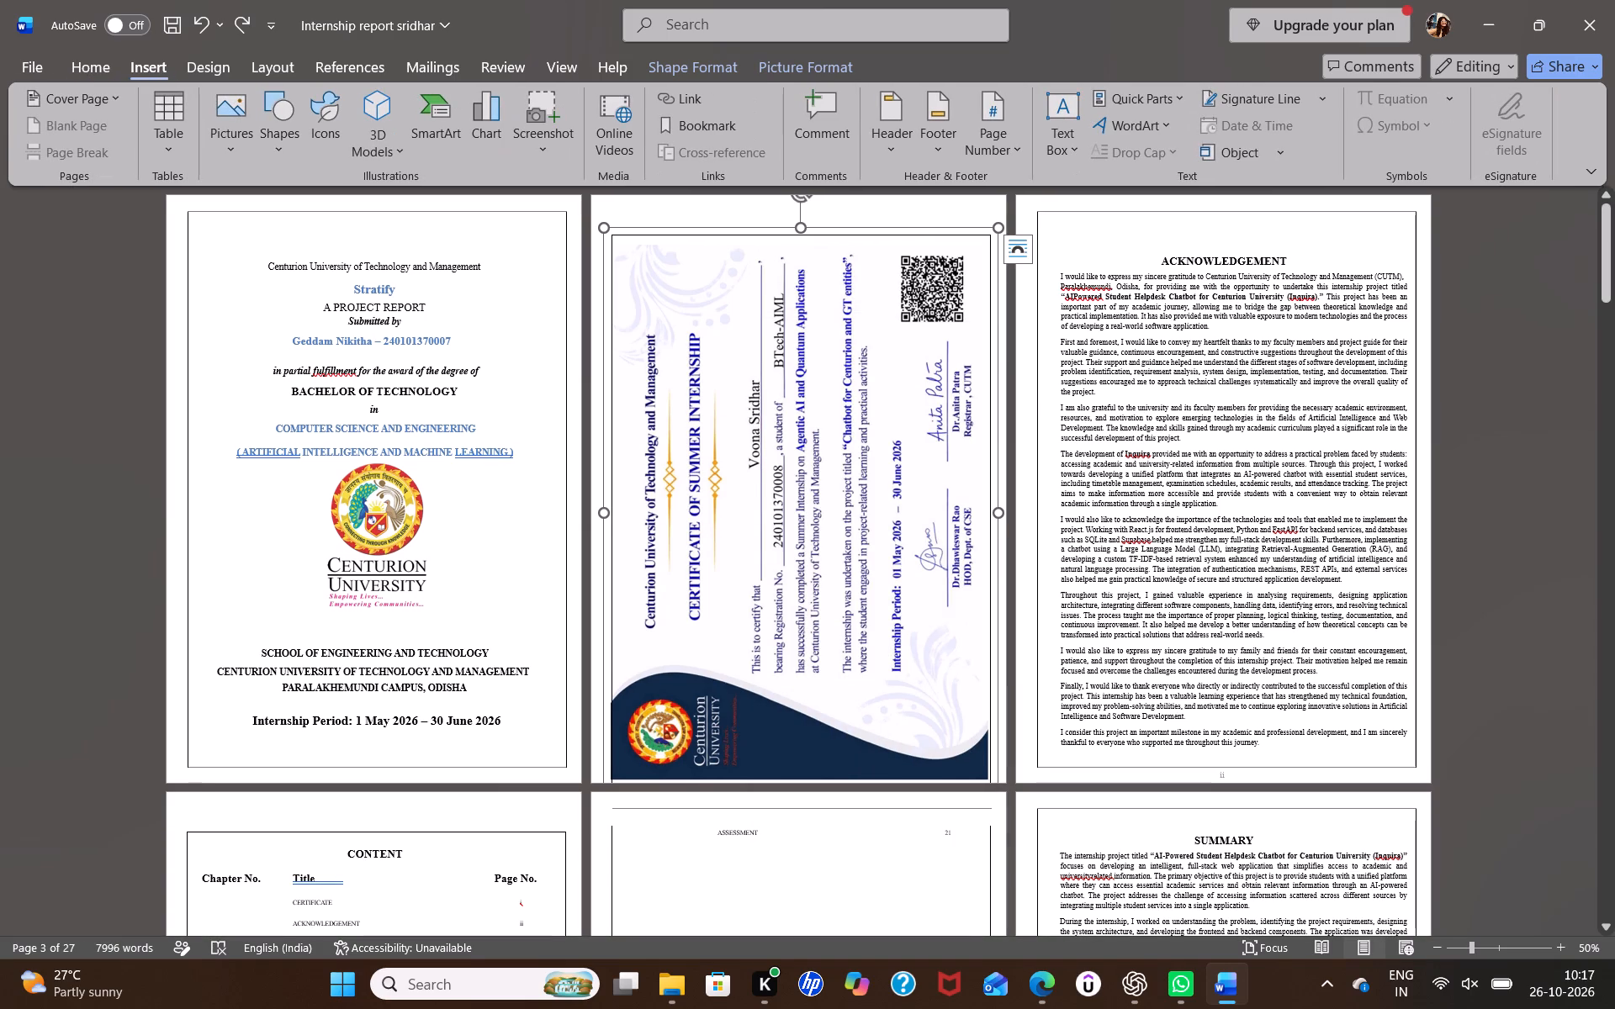
{"action": "left_click", "coordinate": [712, 335]}
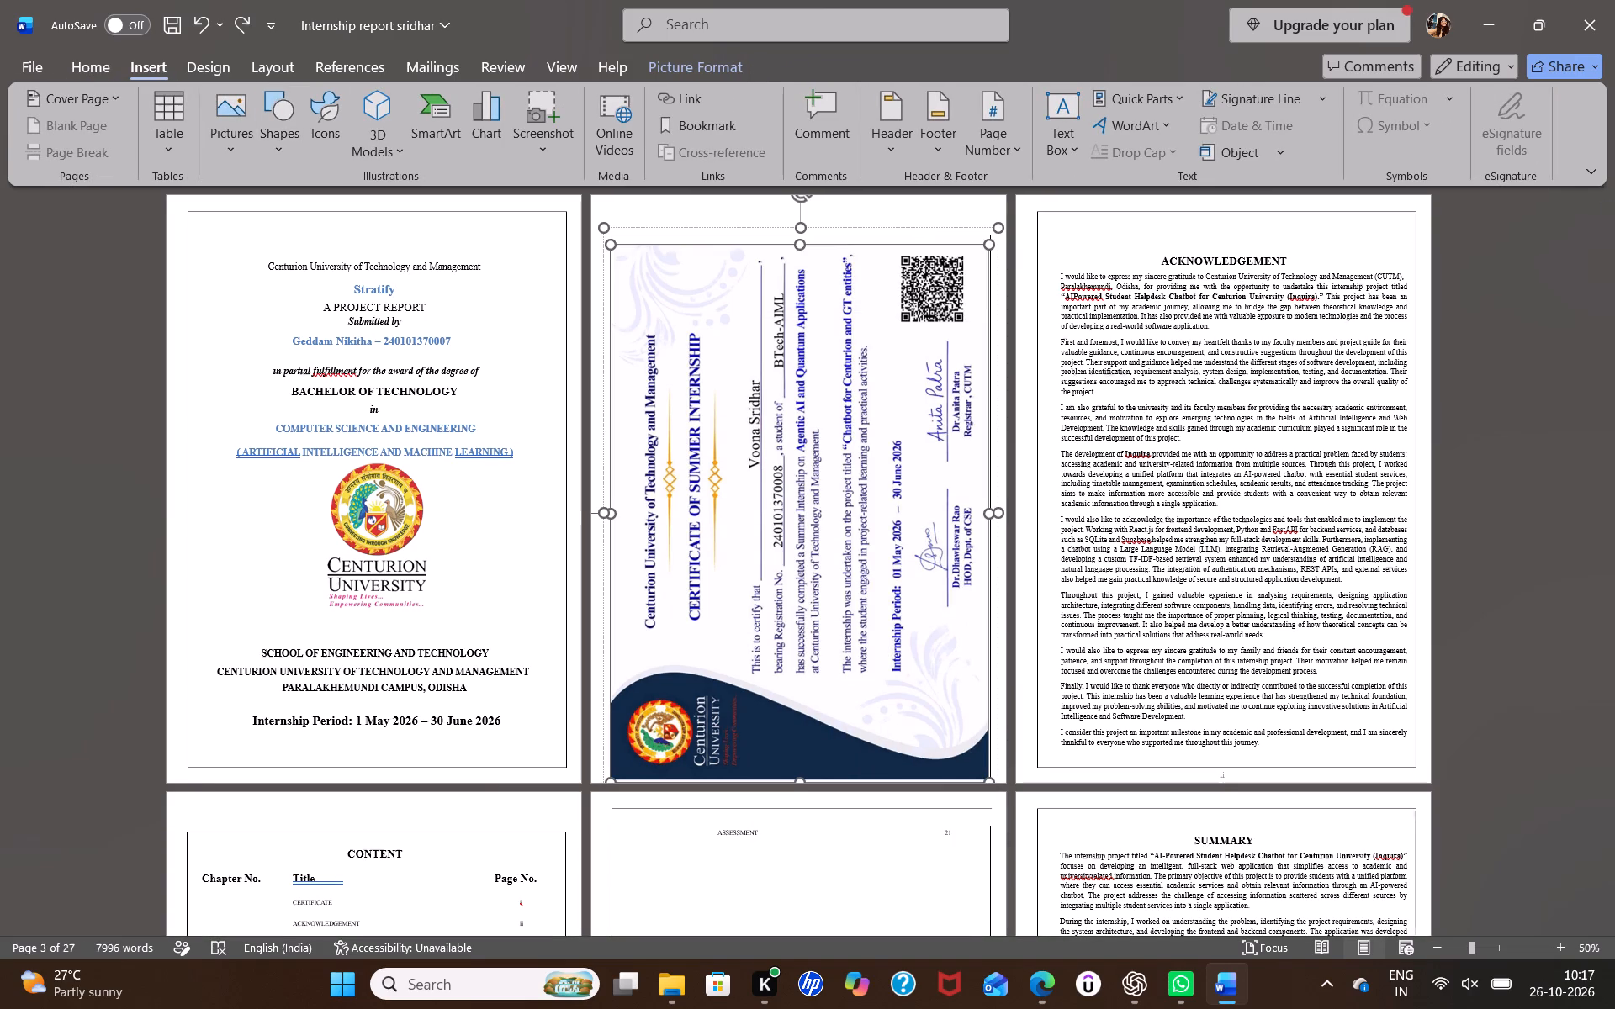
{"action": "left_click", "coordinate": [233, 111]}
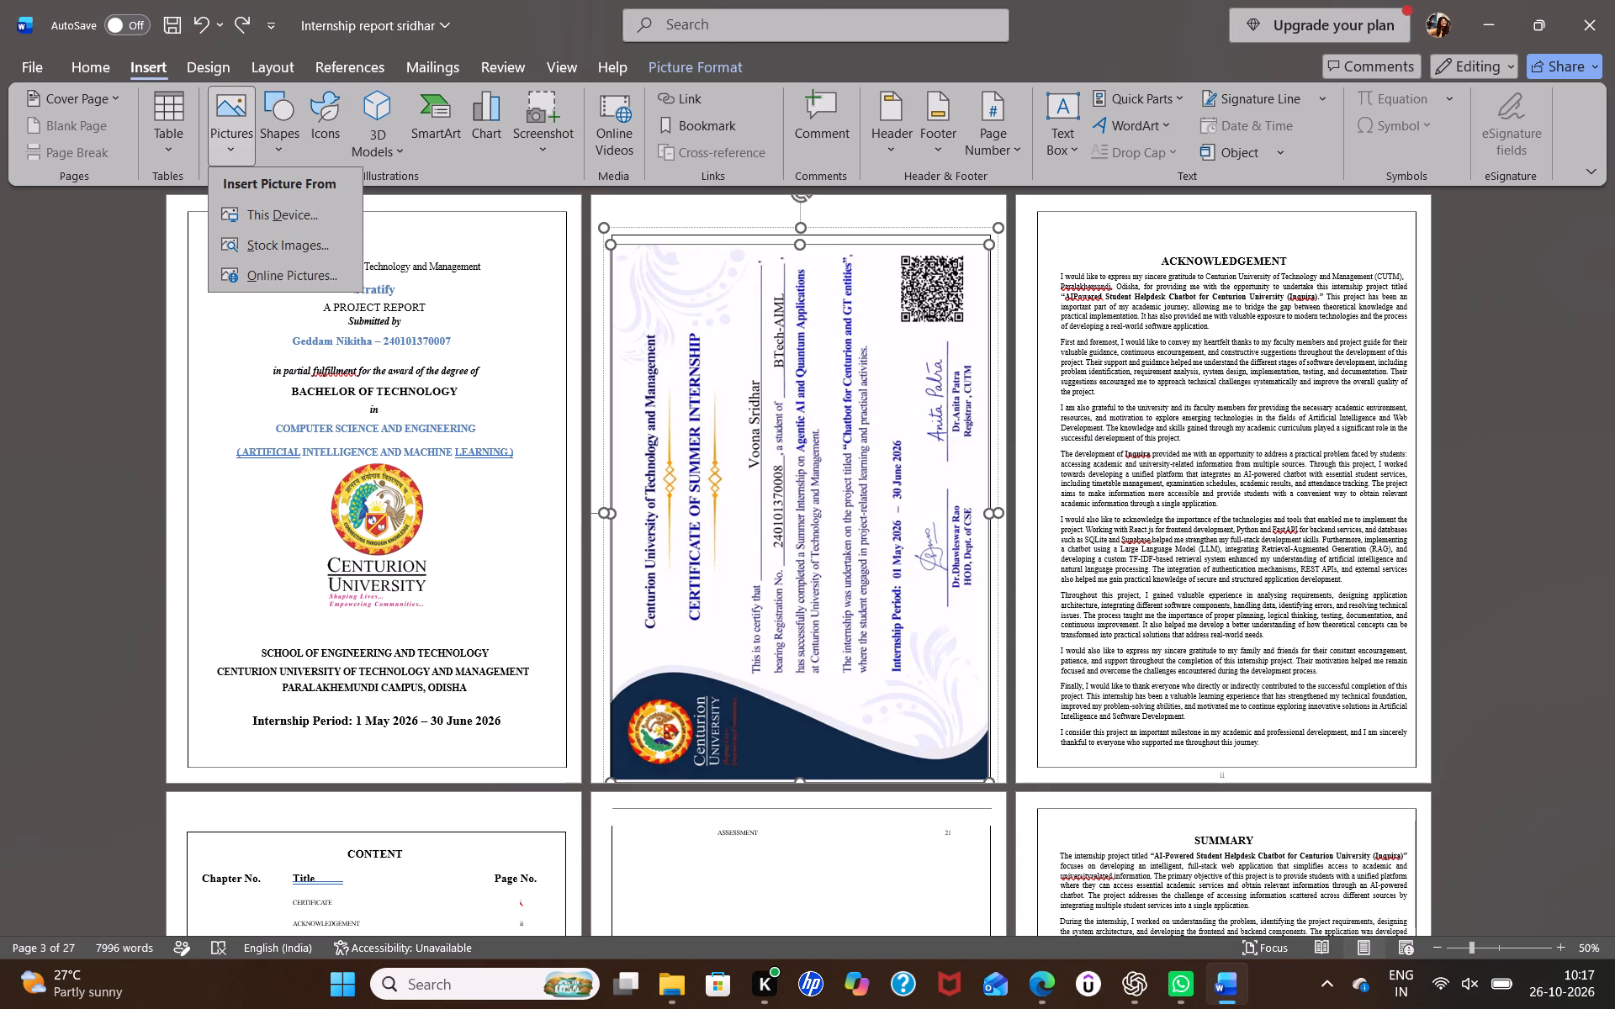
{"action": "left_click", "coordinate": [283, 212]}
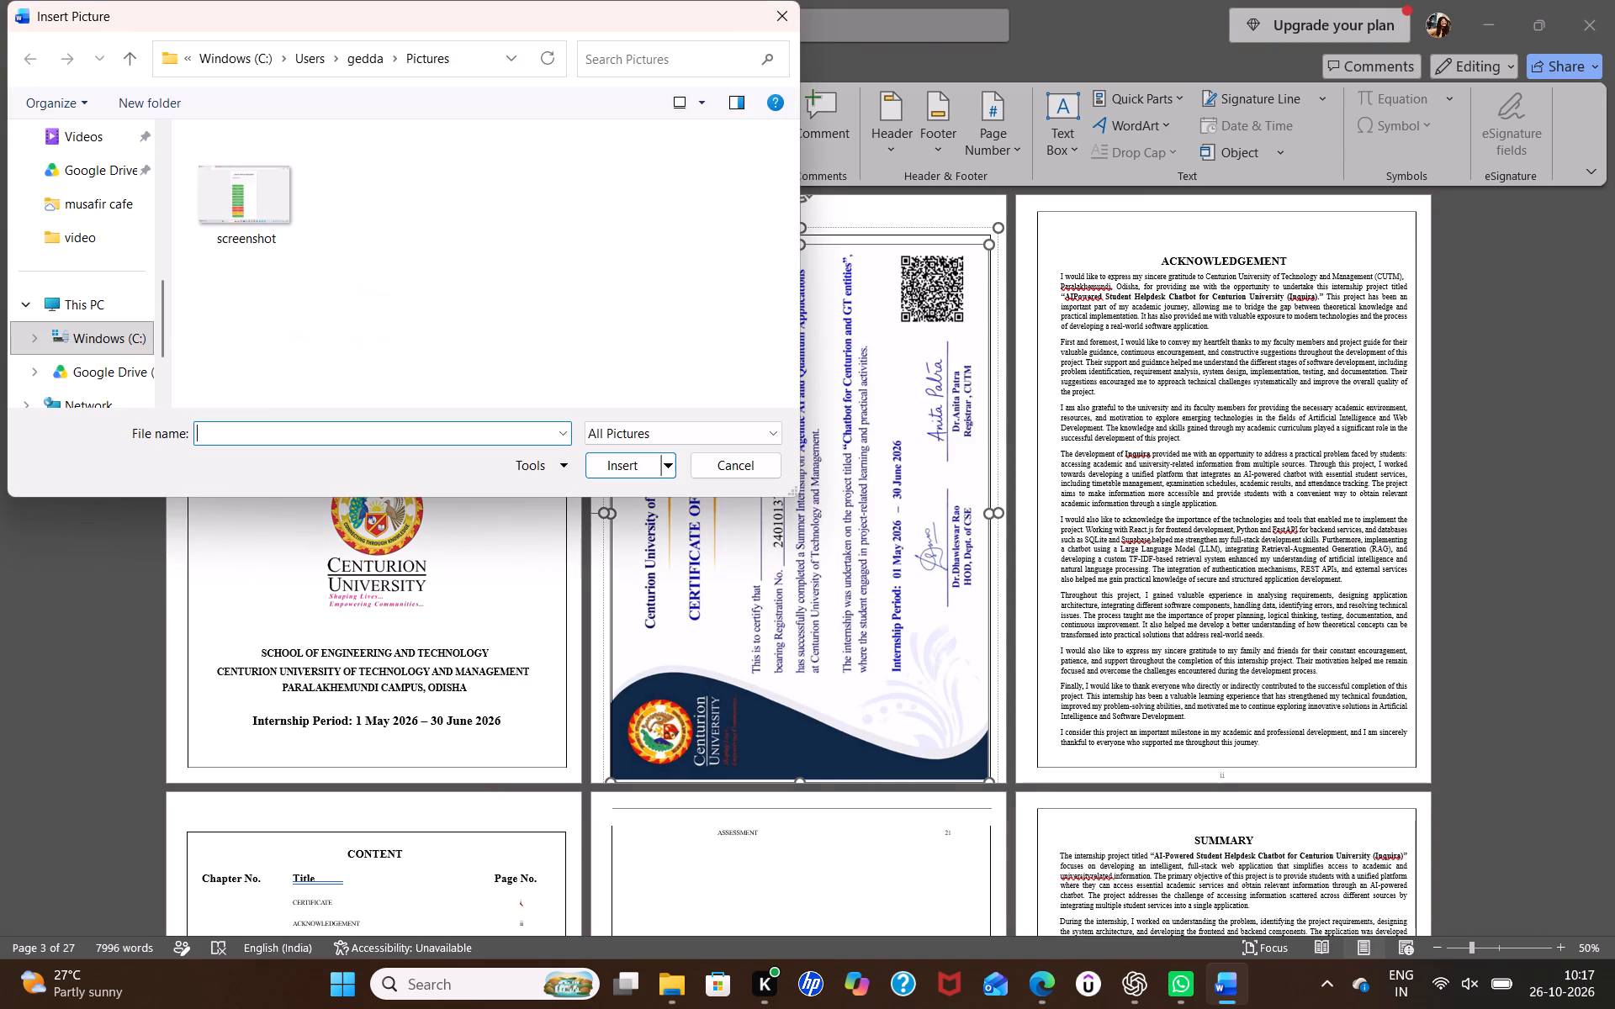
{"action": "scroll", "coordinate": [140, 292], "scroll_direction": "up", "scroll_amount": 1}
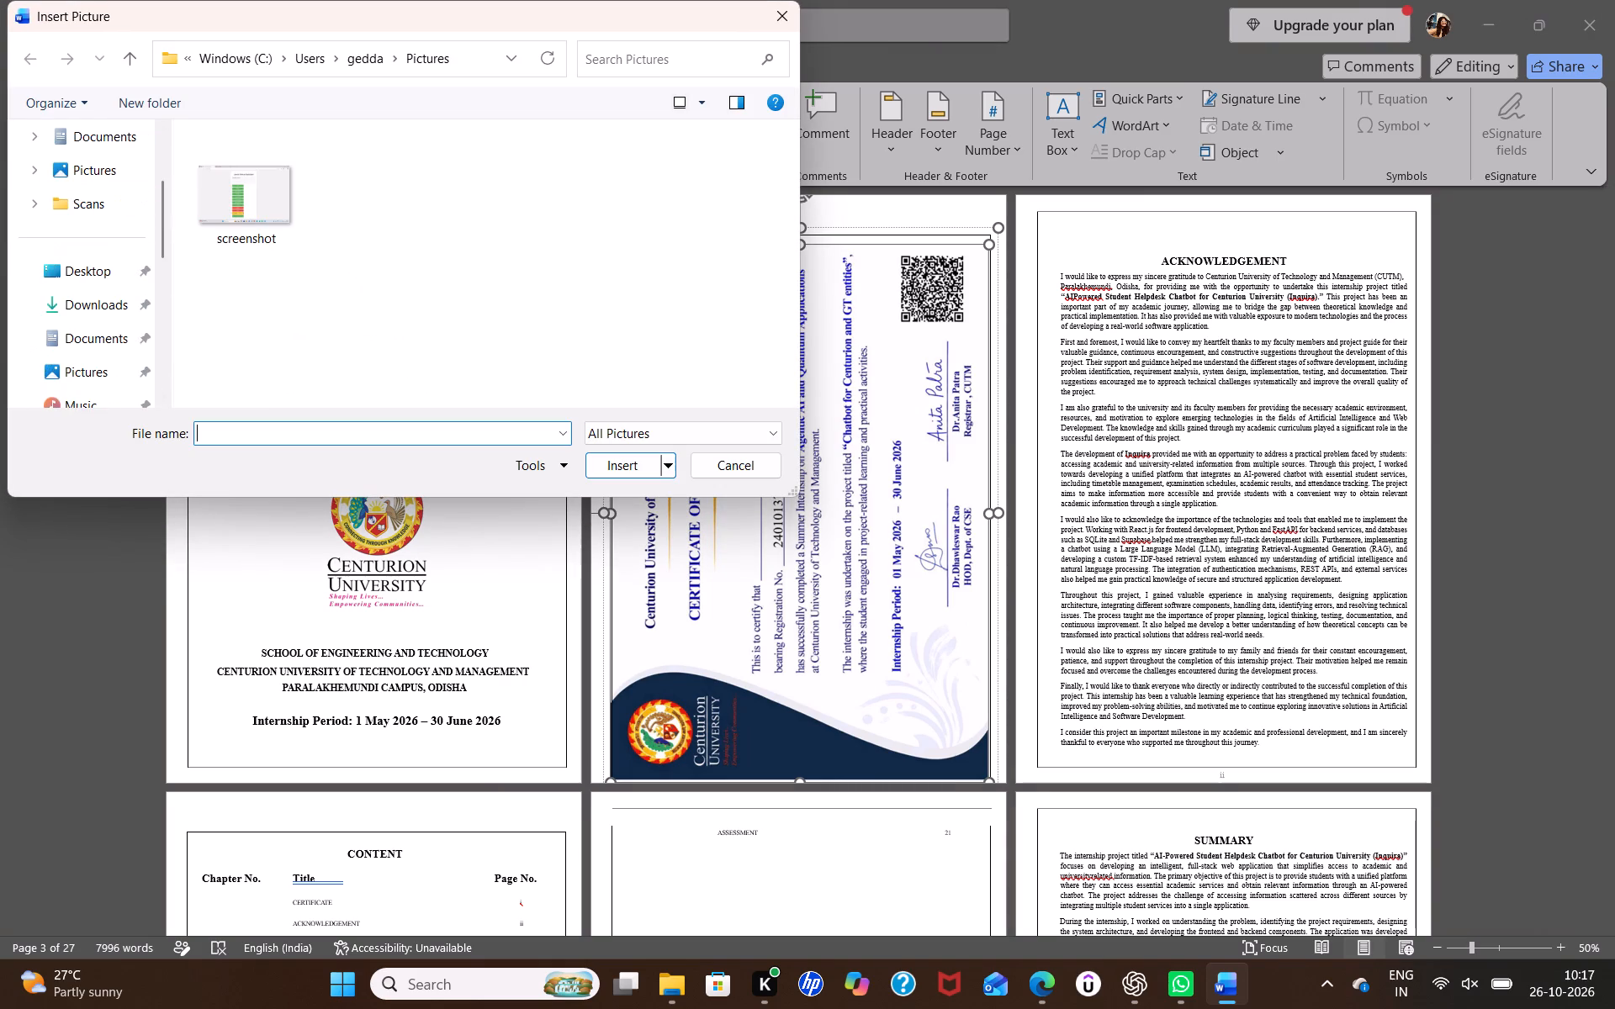
{"action": "scroll", "coordinate": [140, 292], "scroll_direction": "up", "scroll_amount": 1}
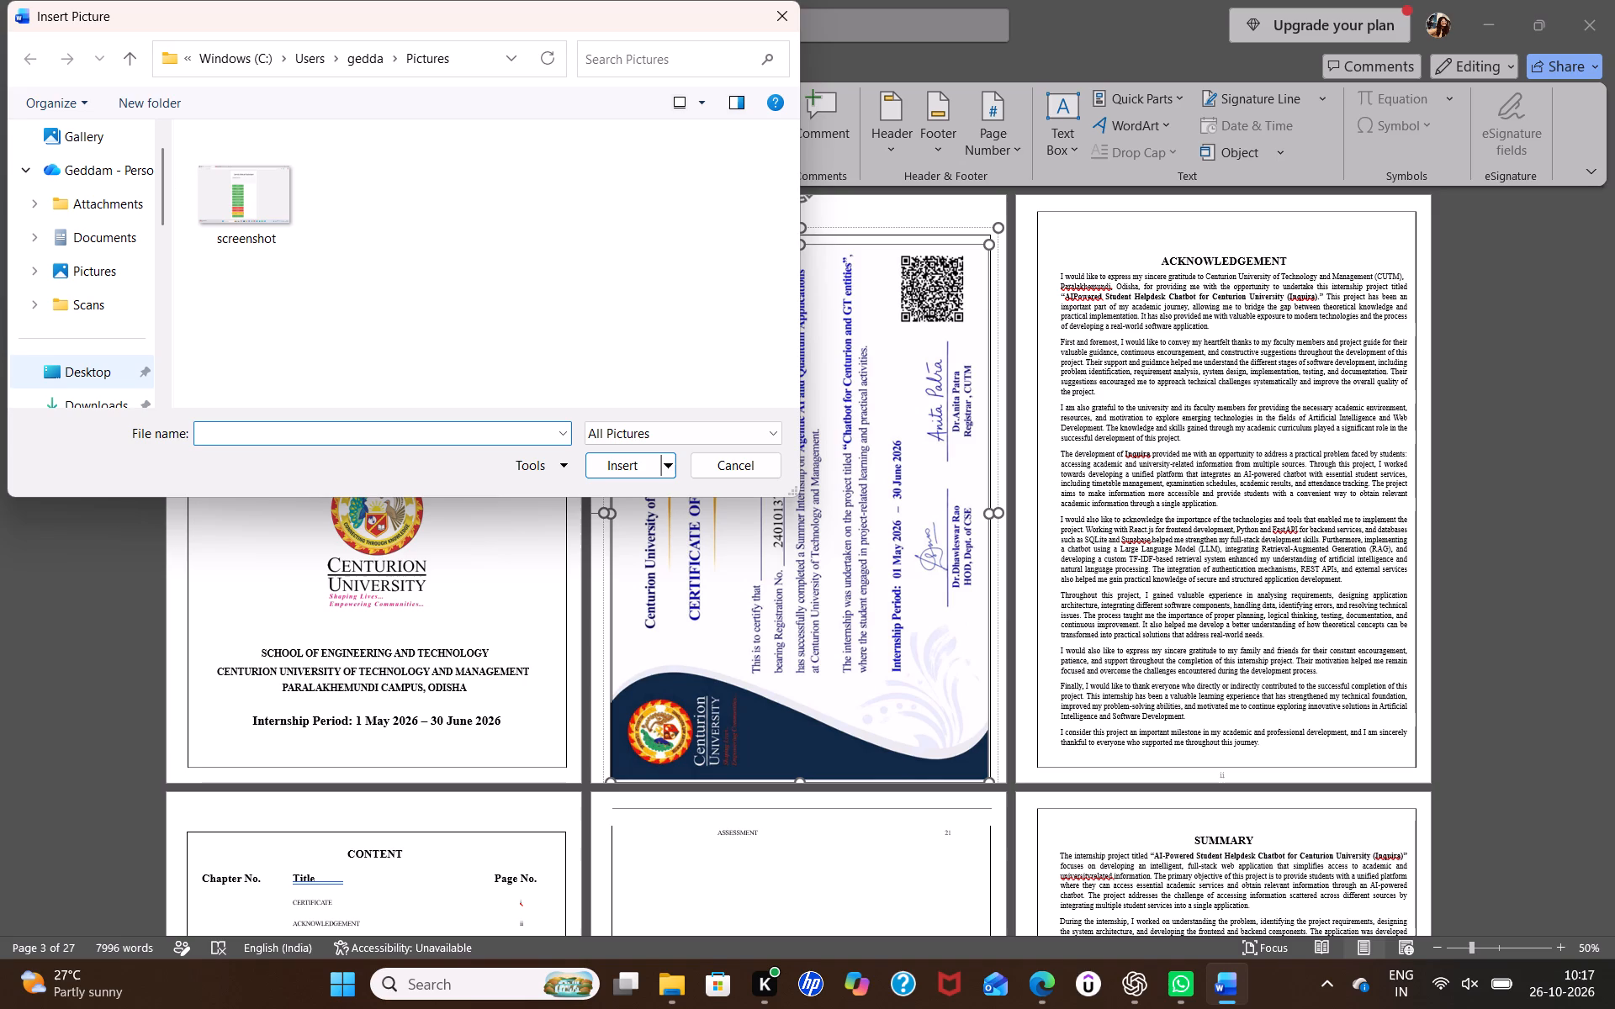
{"action": "scroll", "coordinate": [103, 376], "scroll_direction": "down", "scroll_amount": 2}
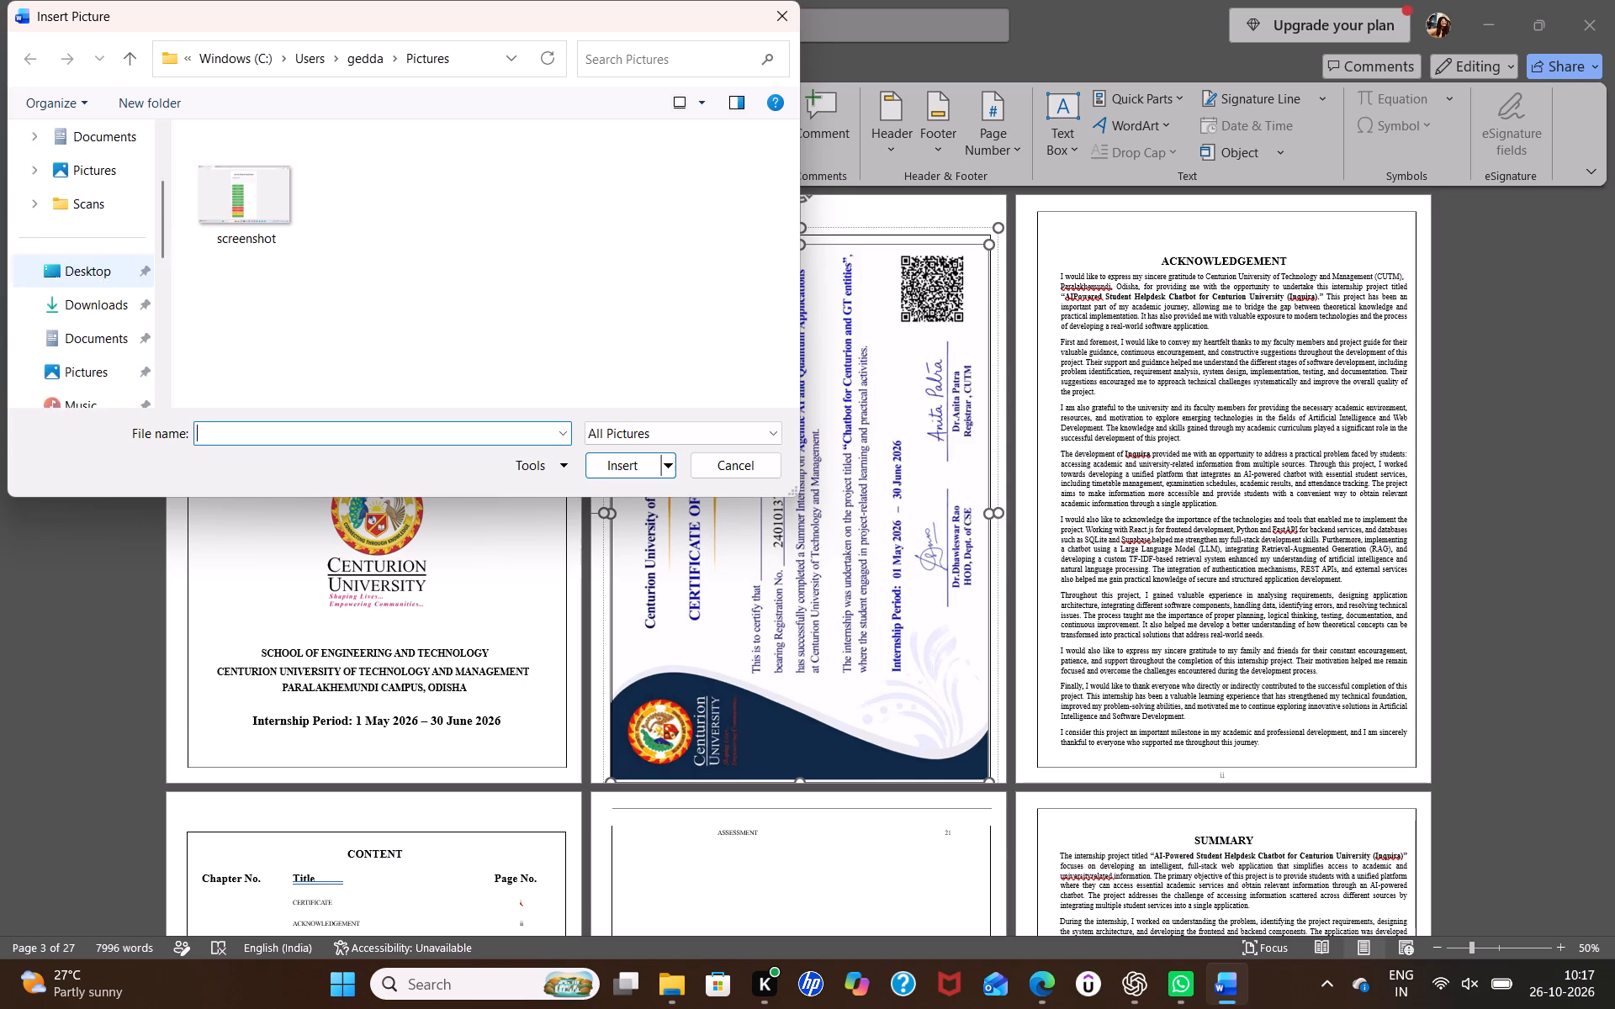
{"action": "scroll", "coordinate": [104, 355], "scroll_direction": "down", "scroll_amount": 2}
{"action": "left_click", "coordinate": [115, 194]}
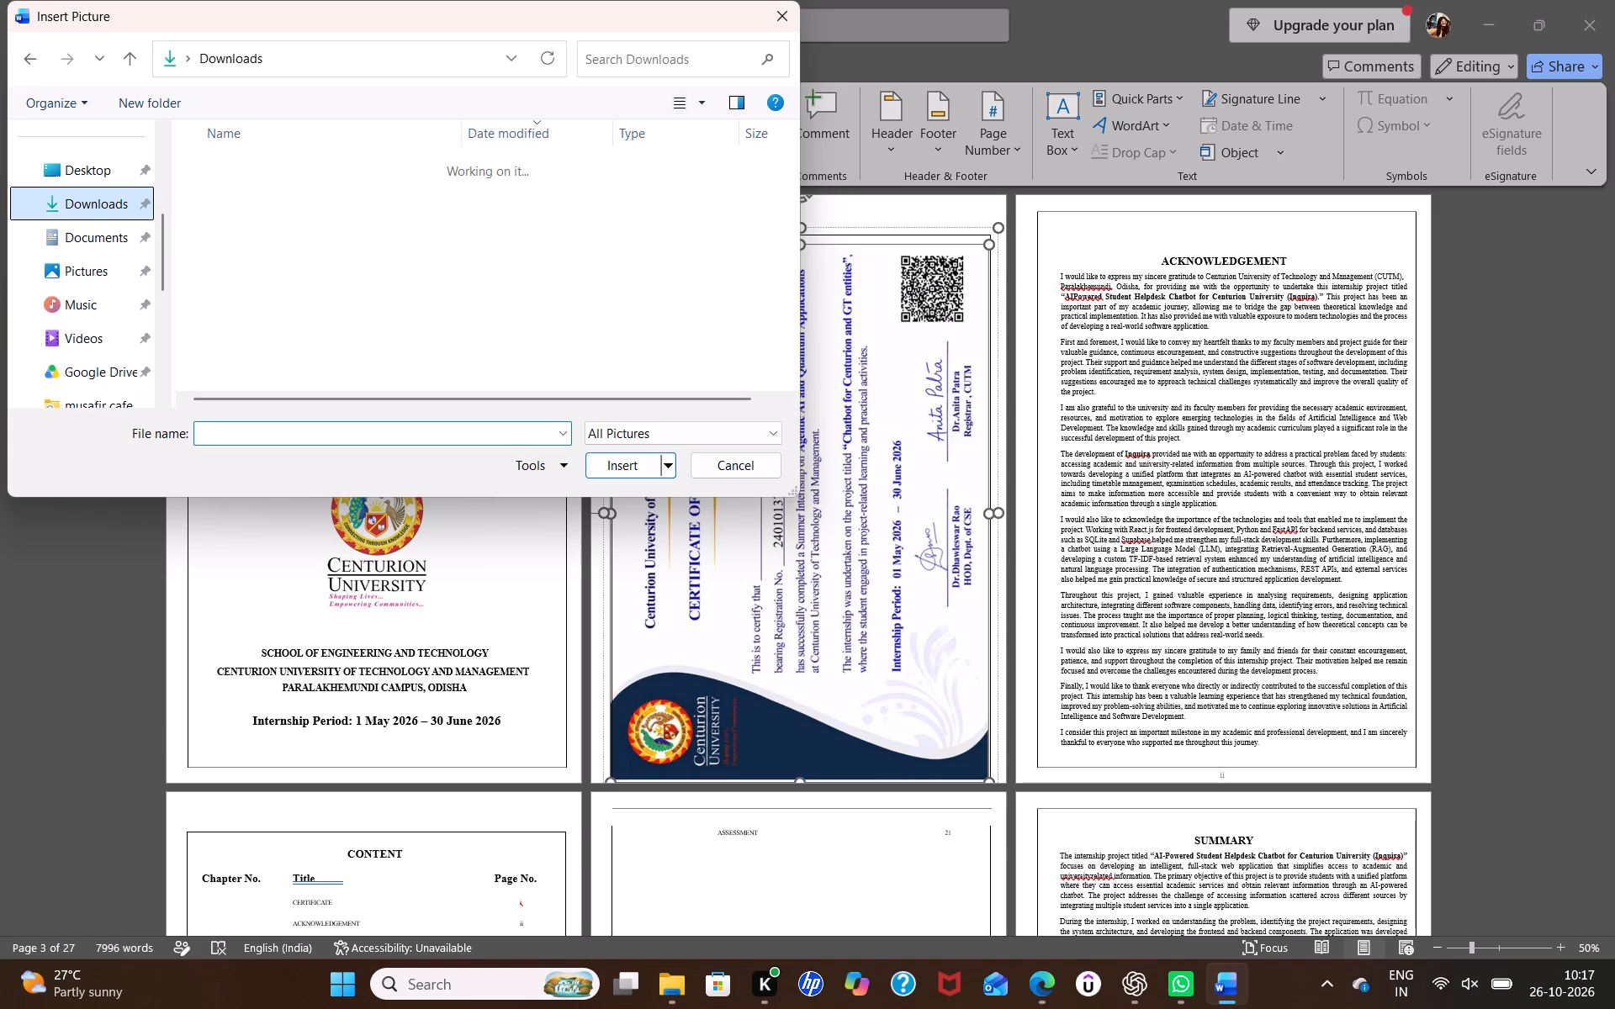
{"action": "scroll", "coordinate": [105, 232], "scroll_direction": "up", "scroll_amount": 6}
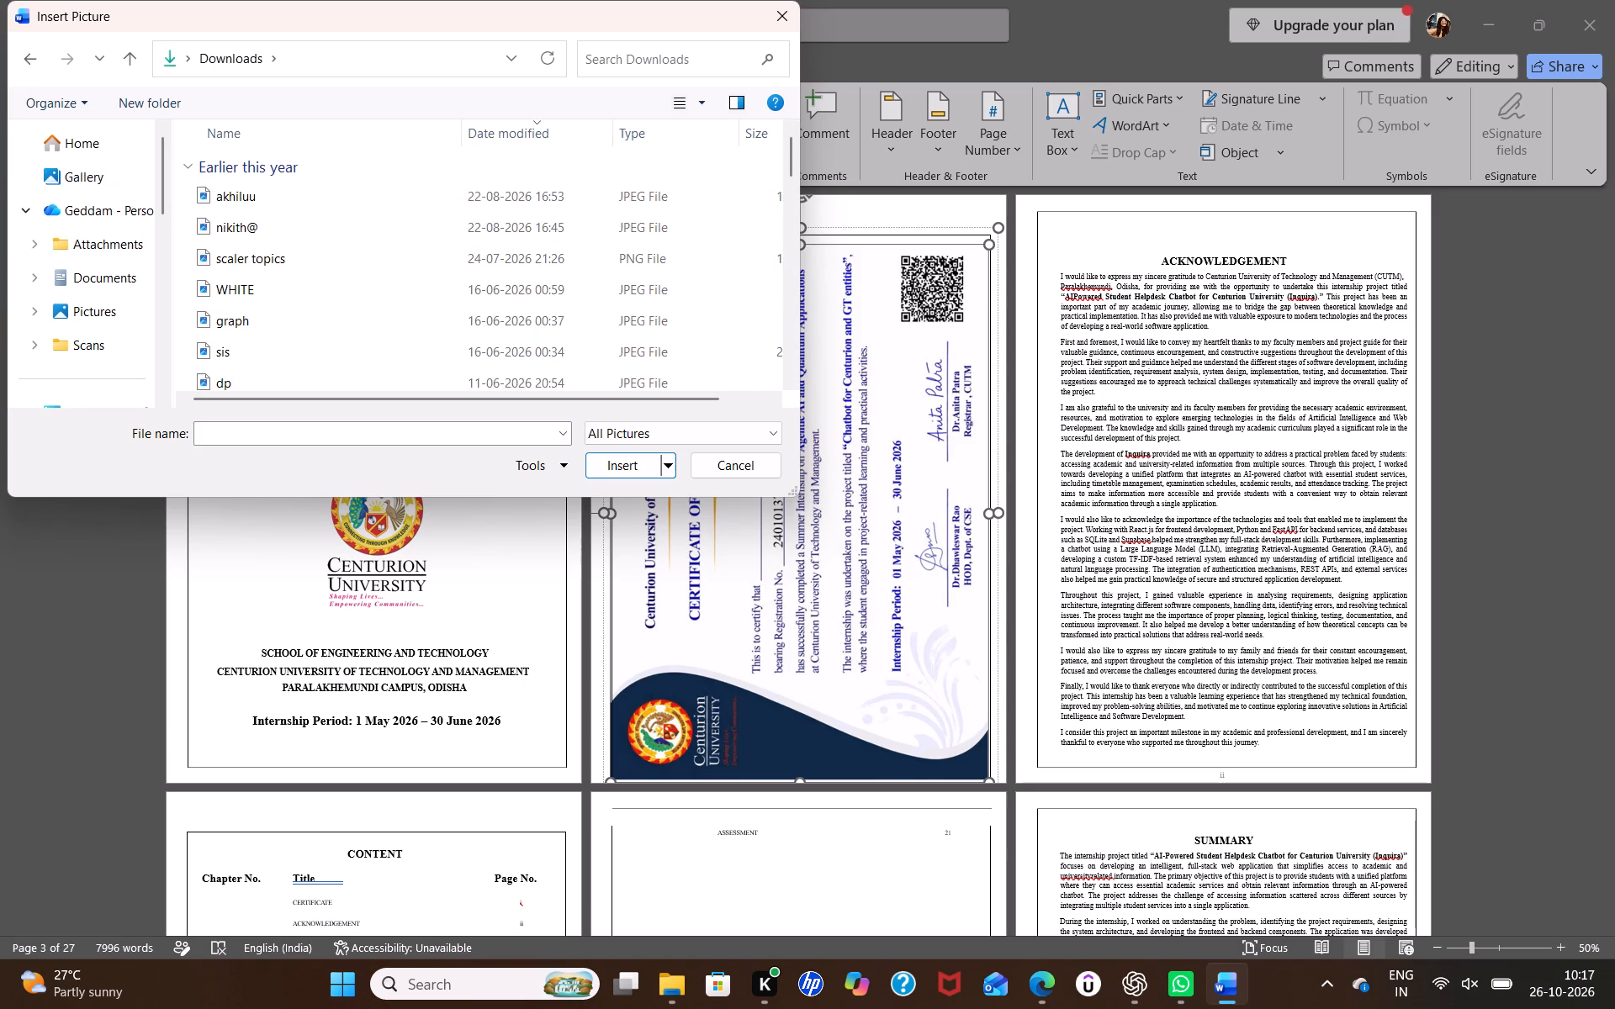
{"action": "left_click", "coordinate": [96, 133]}
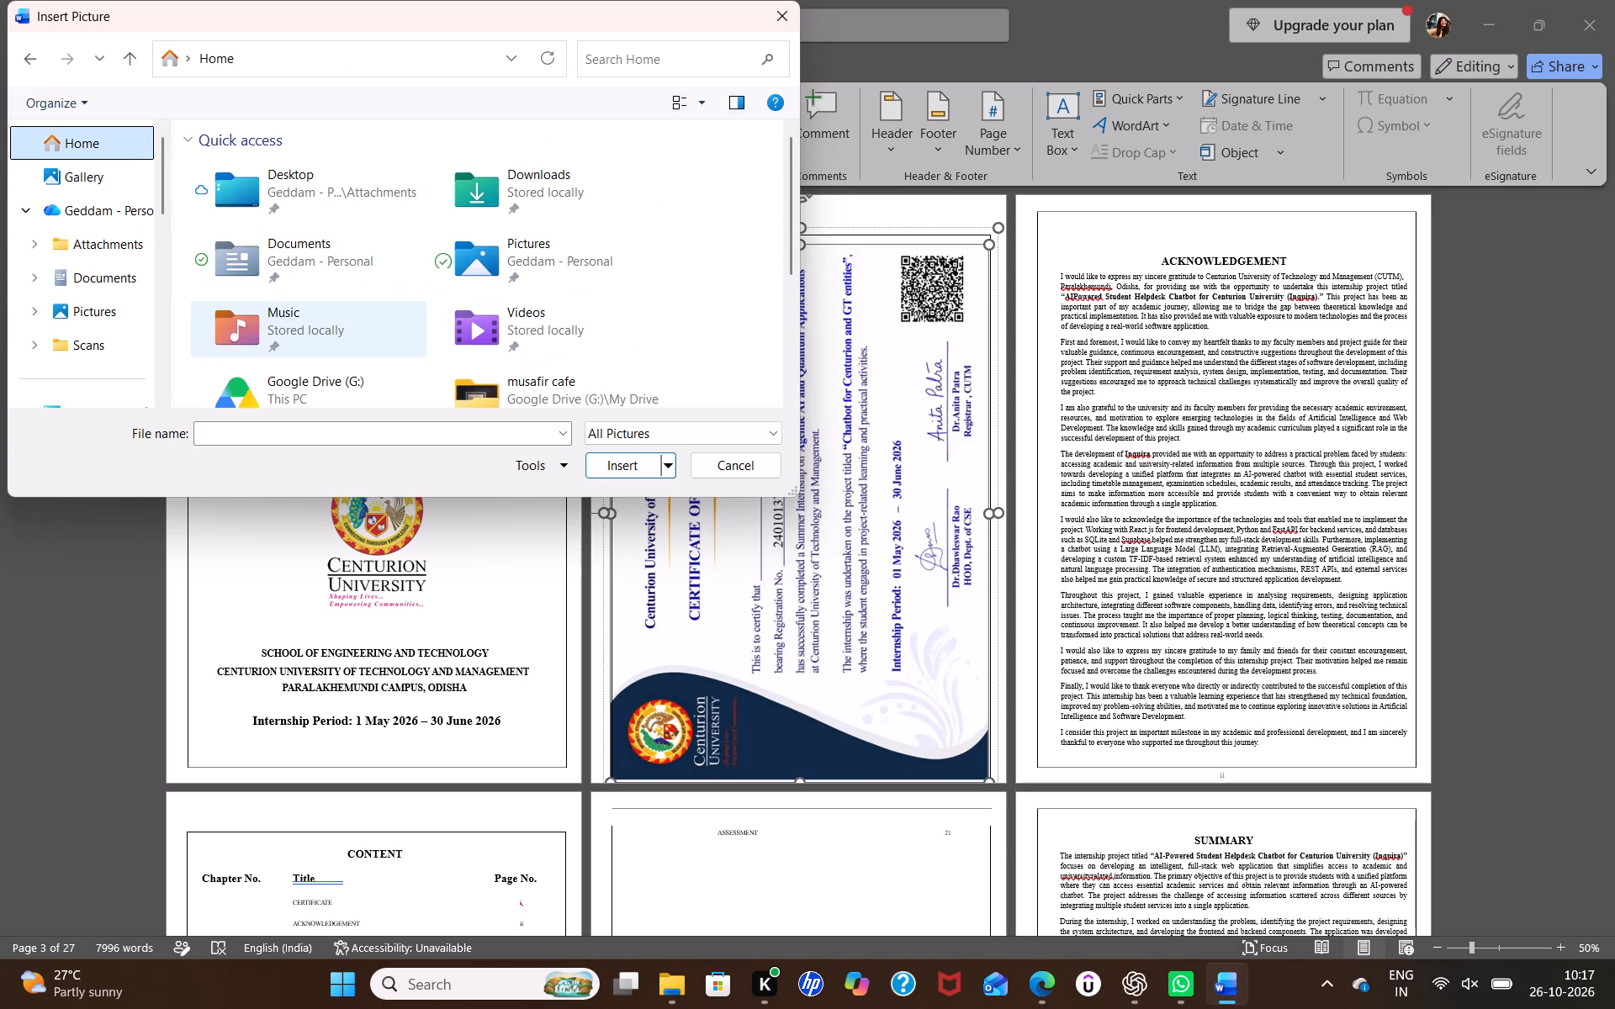
{"action": "scroll", "coordinate": [320, 278], "scroll_direction": "down", "scroll_amount": 2}
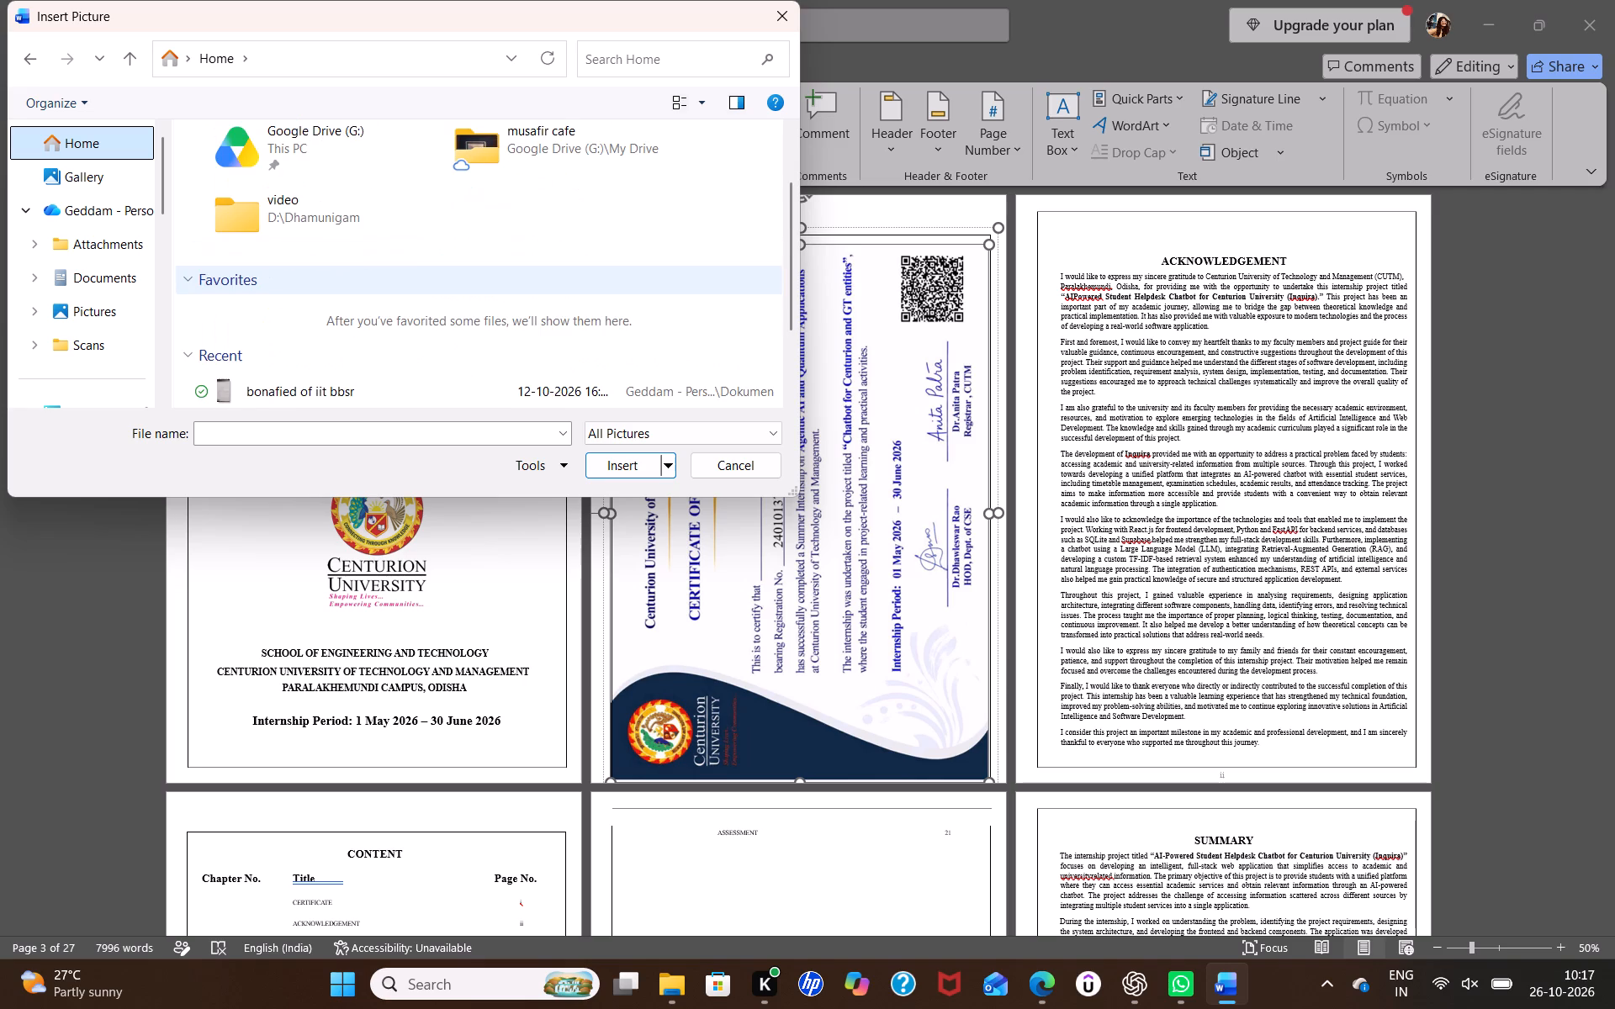
{"action": "scroll", "coordinate": [320, 278], "scroll_direction": "down", "scroll_amount": 2}
{"action": "scroll", "coordinate": [320, 278], "scroll_direction": "up", "scroll_amount": 1}
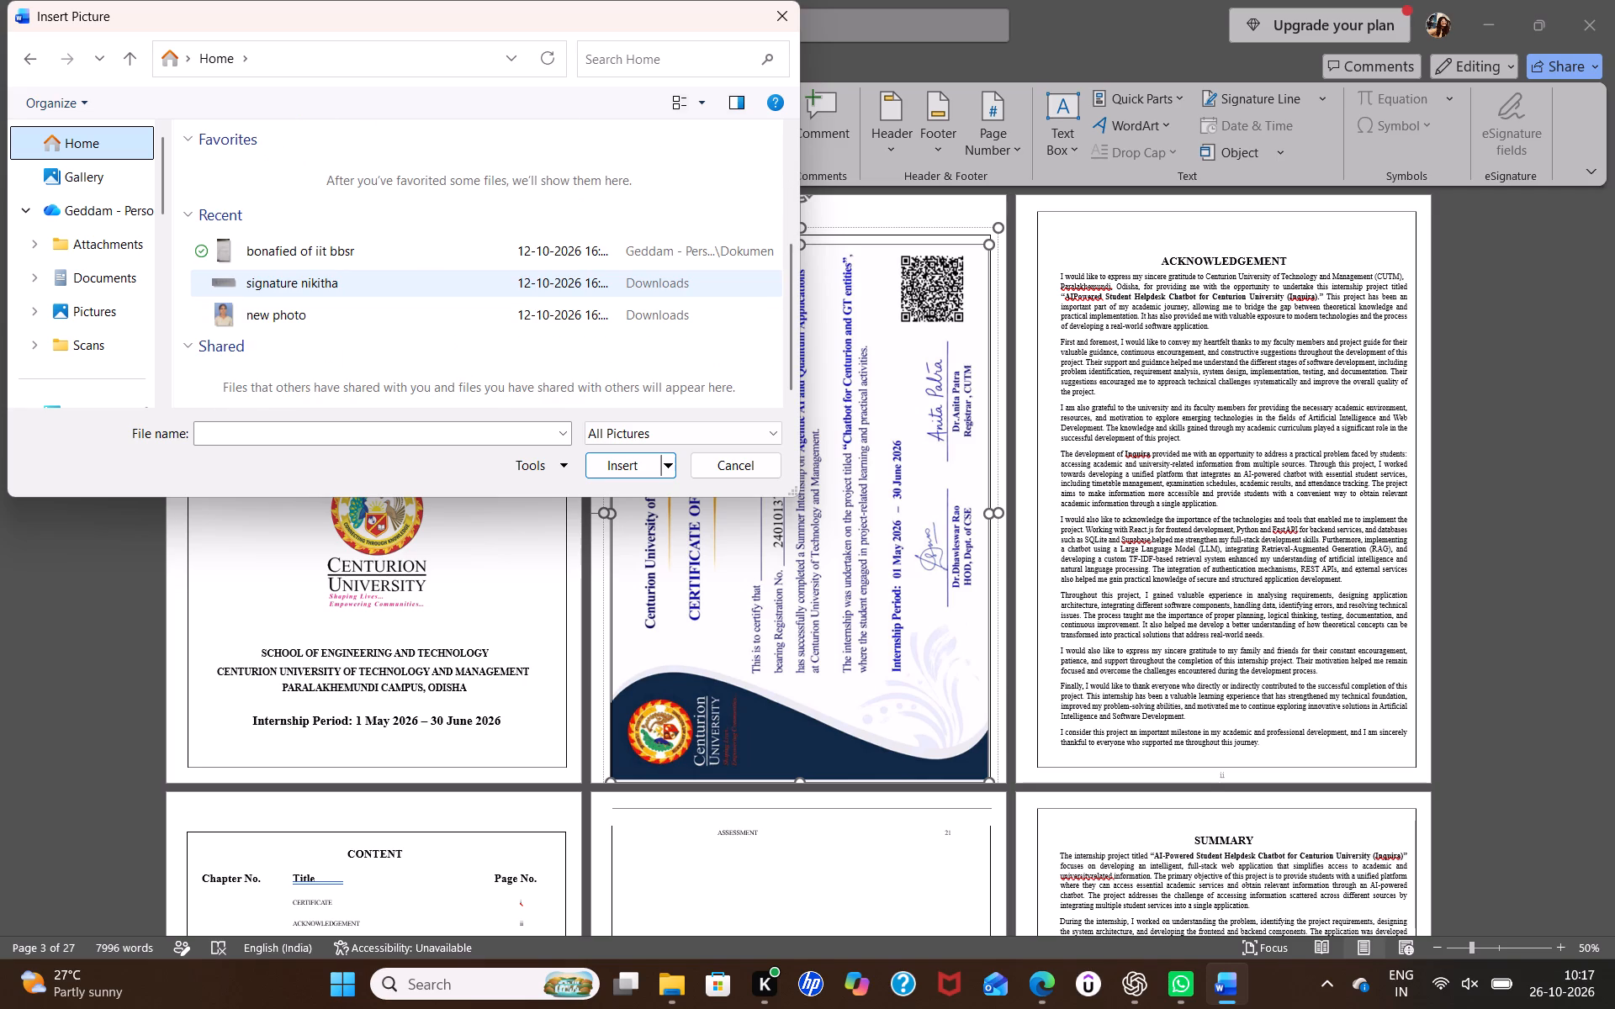
{"action": "scroll", "coordinate": [320, 278], "scroll_direction": "up", "scroll_amount": 1}
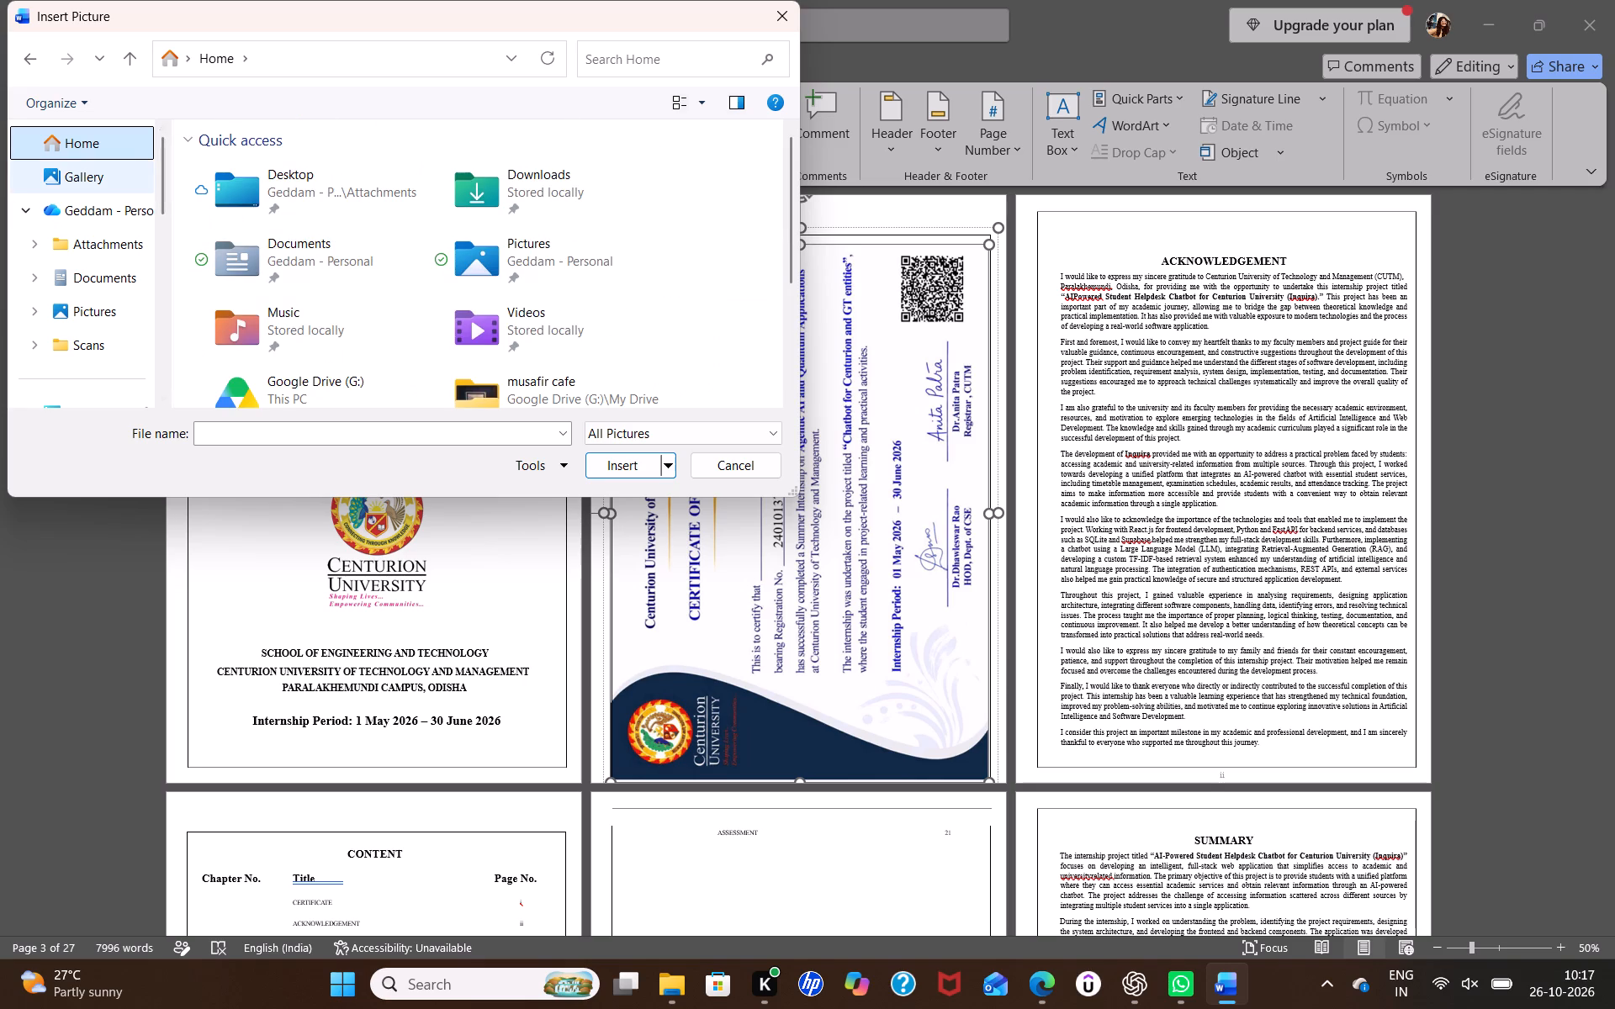
{"action": "left_click", "coordinate": [103, 173]}
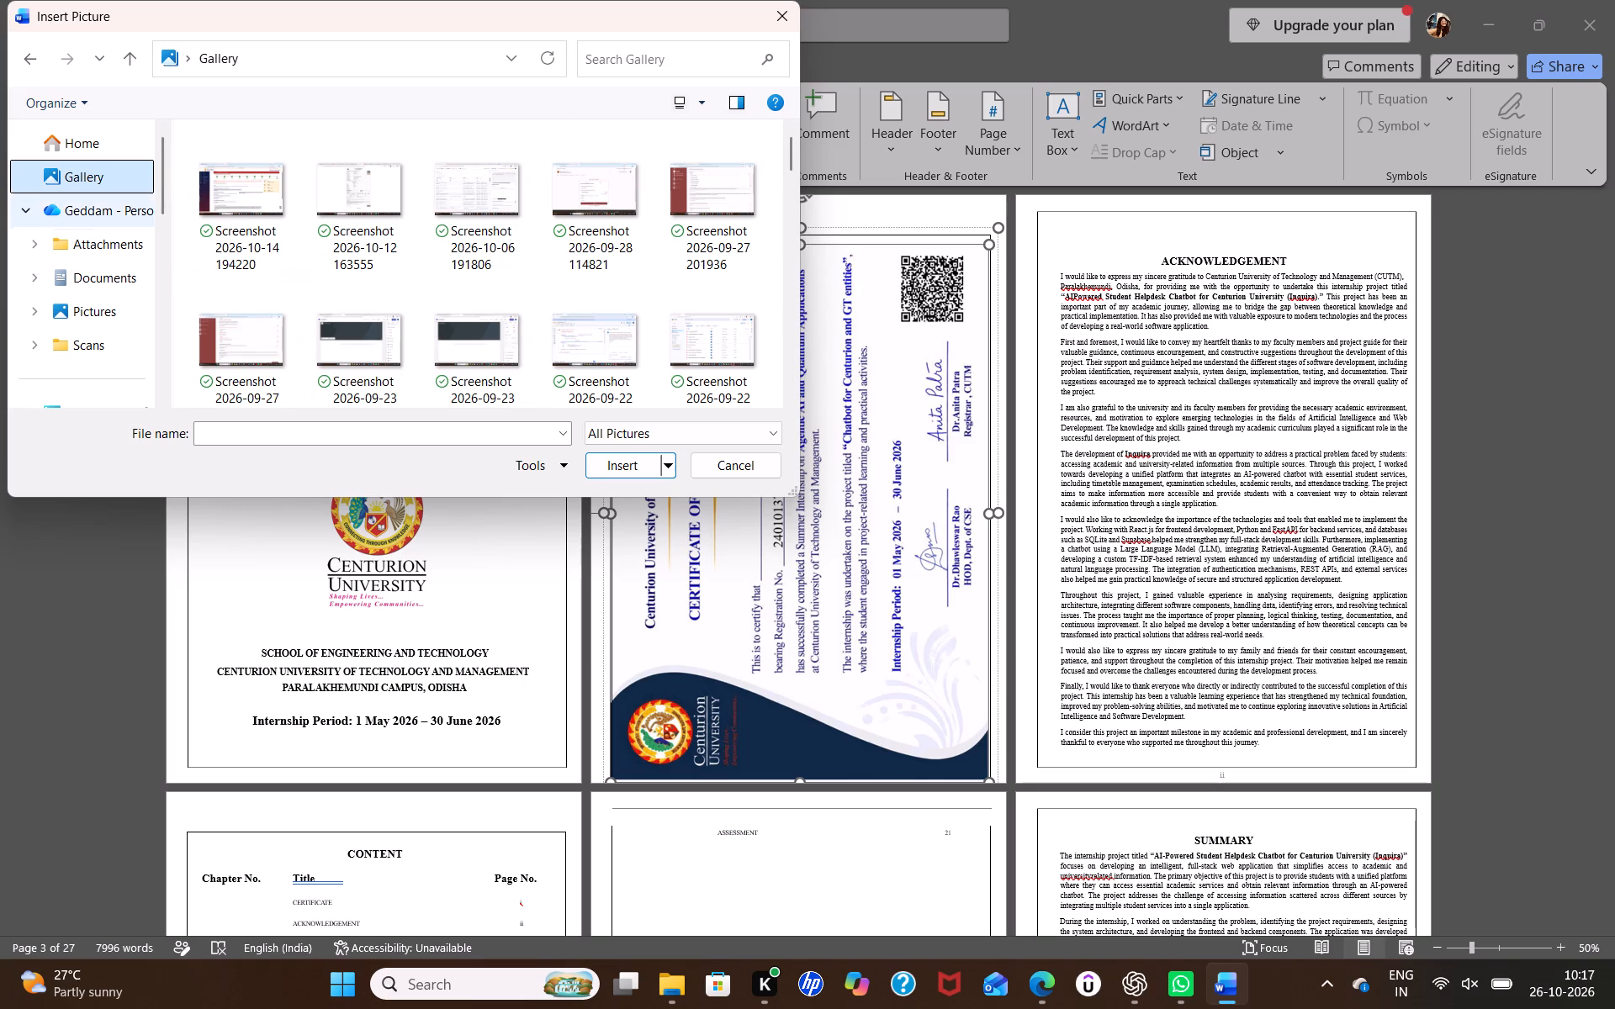
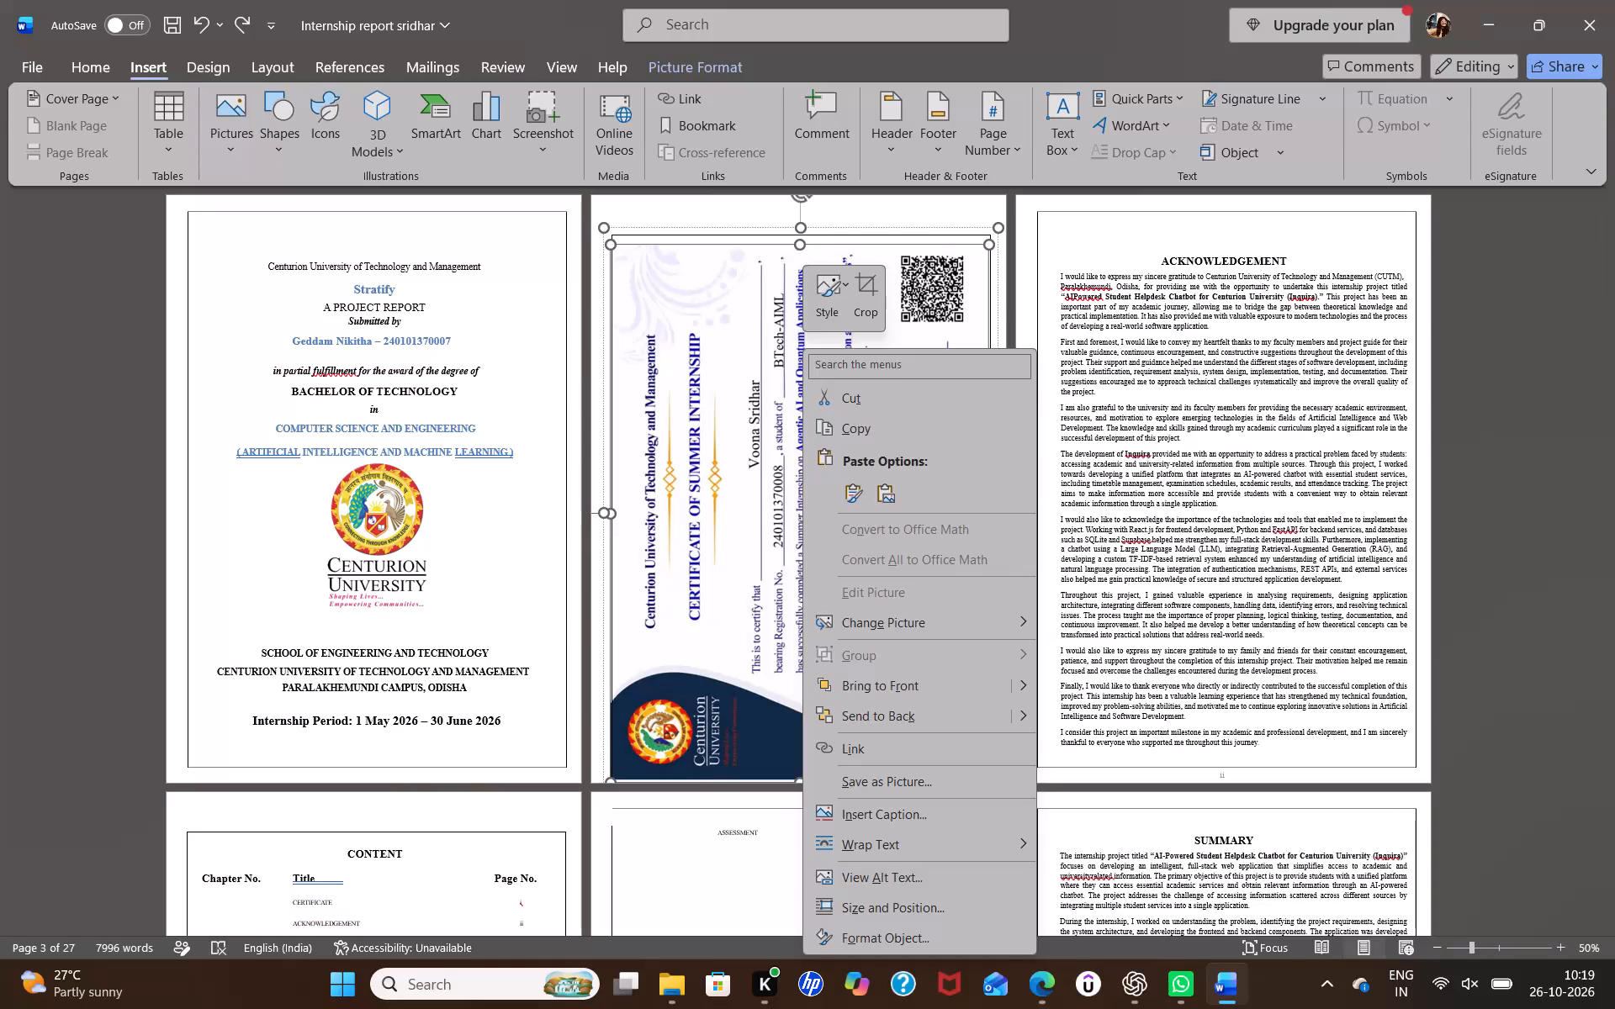
Select the old certificate's frame and look through the device's Gallery and Pictures folders for a replacement picture to insert.
{"action": "left_click", "coordinate": [665, 406]}
{"action": "left_click", "coordinate": [674, 293]}
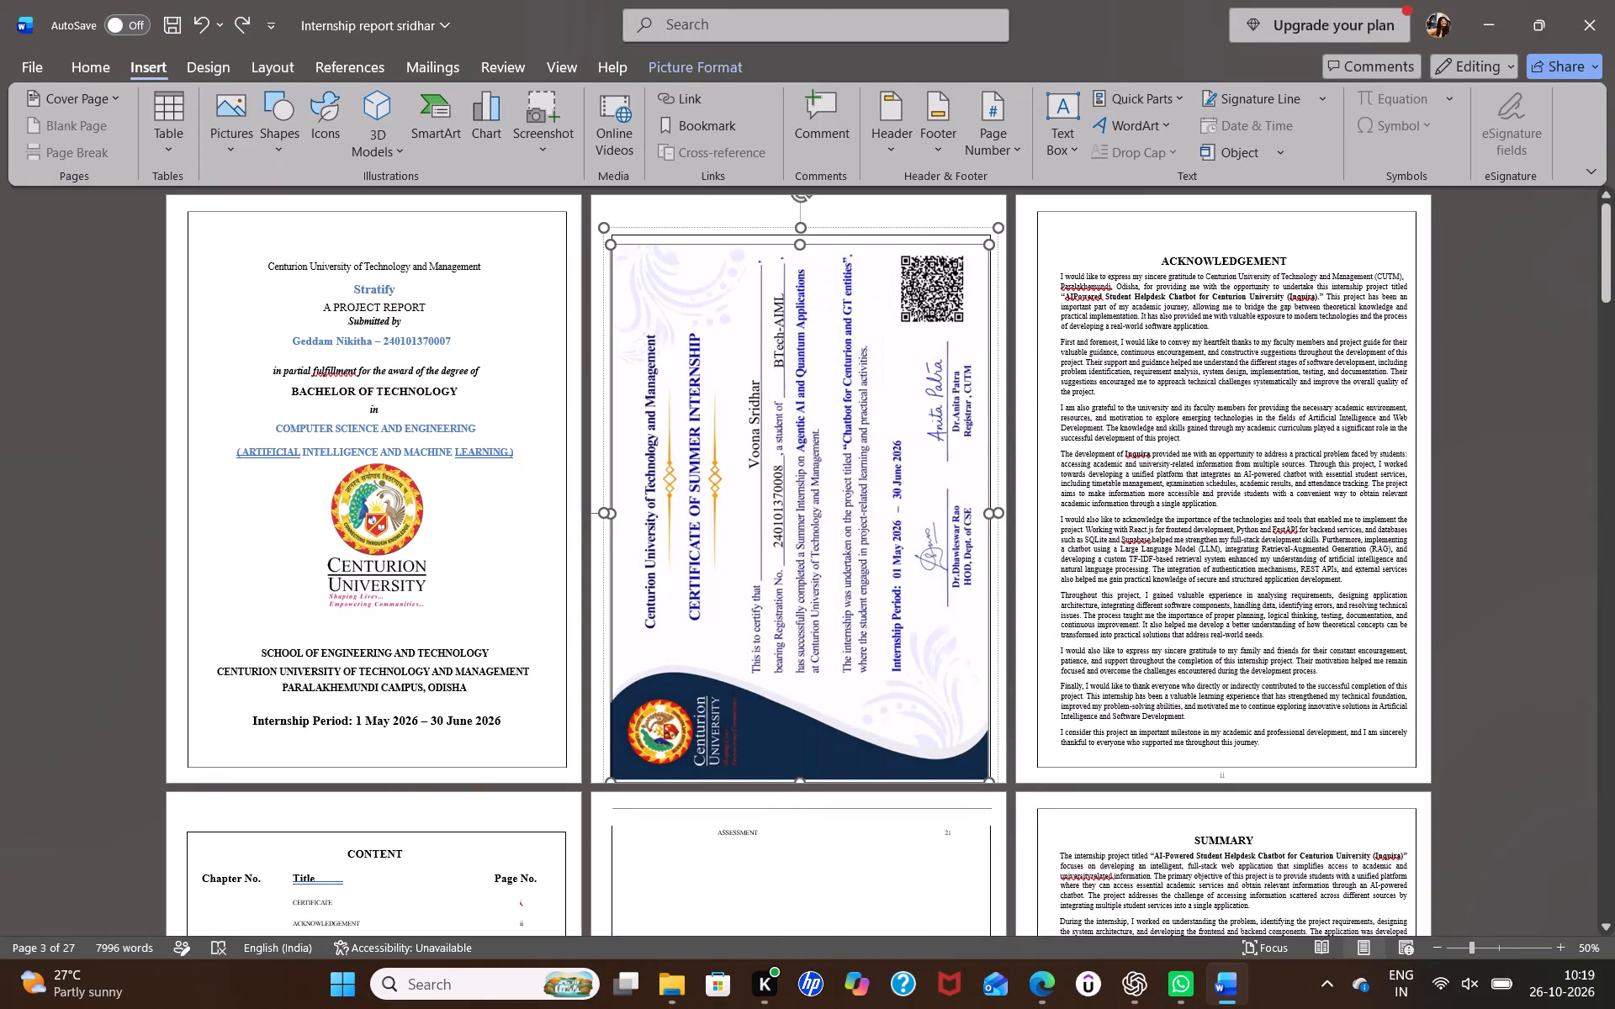
{"action": "left_click", "coordinate": [691, 202]}
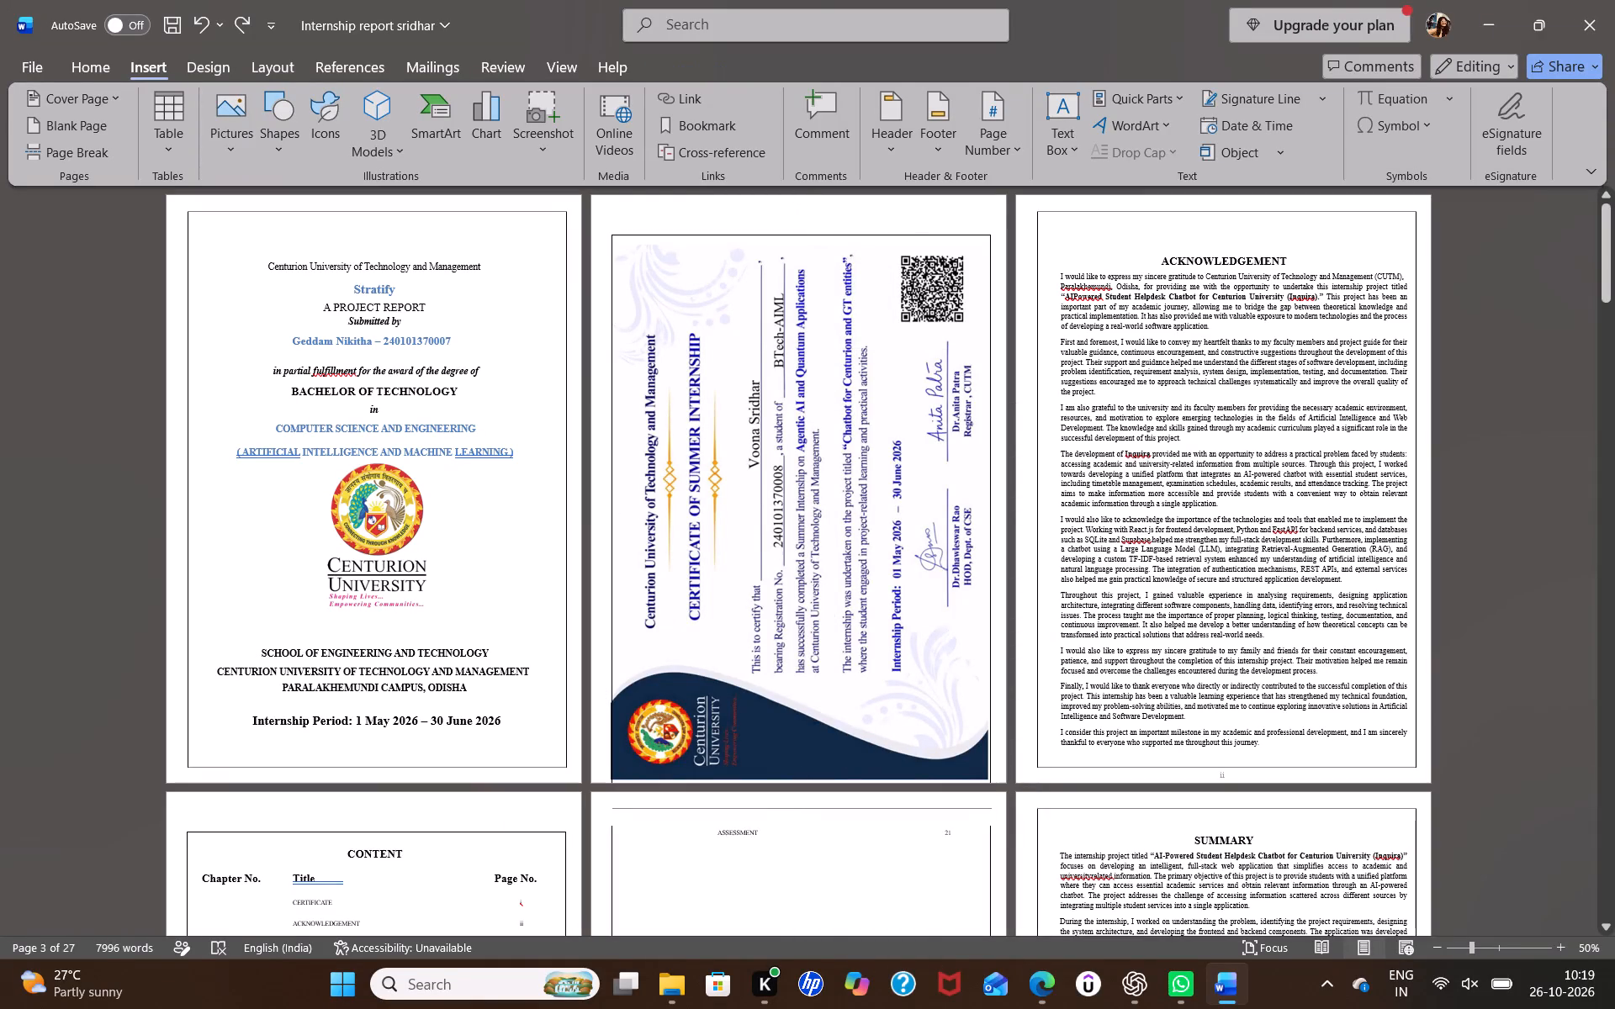
{"action": "left_click", "coordinate": [689, 251]}
{"action": "right_click", "coordinate": [689, 251]}
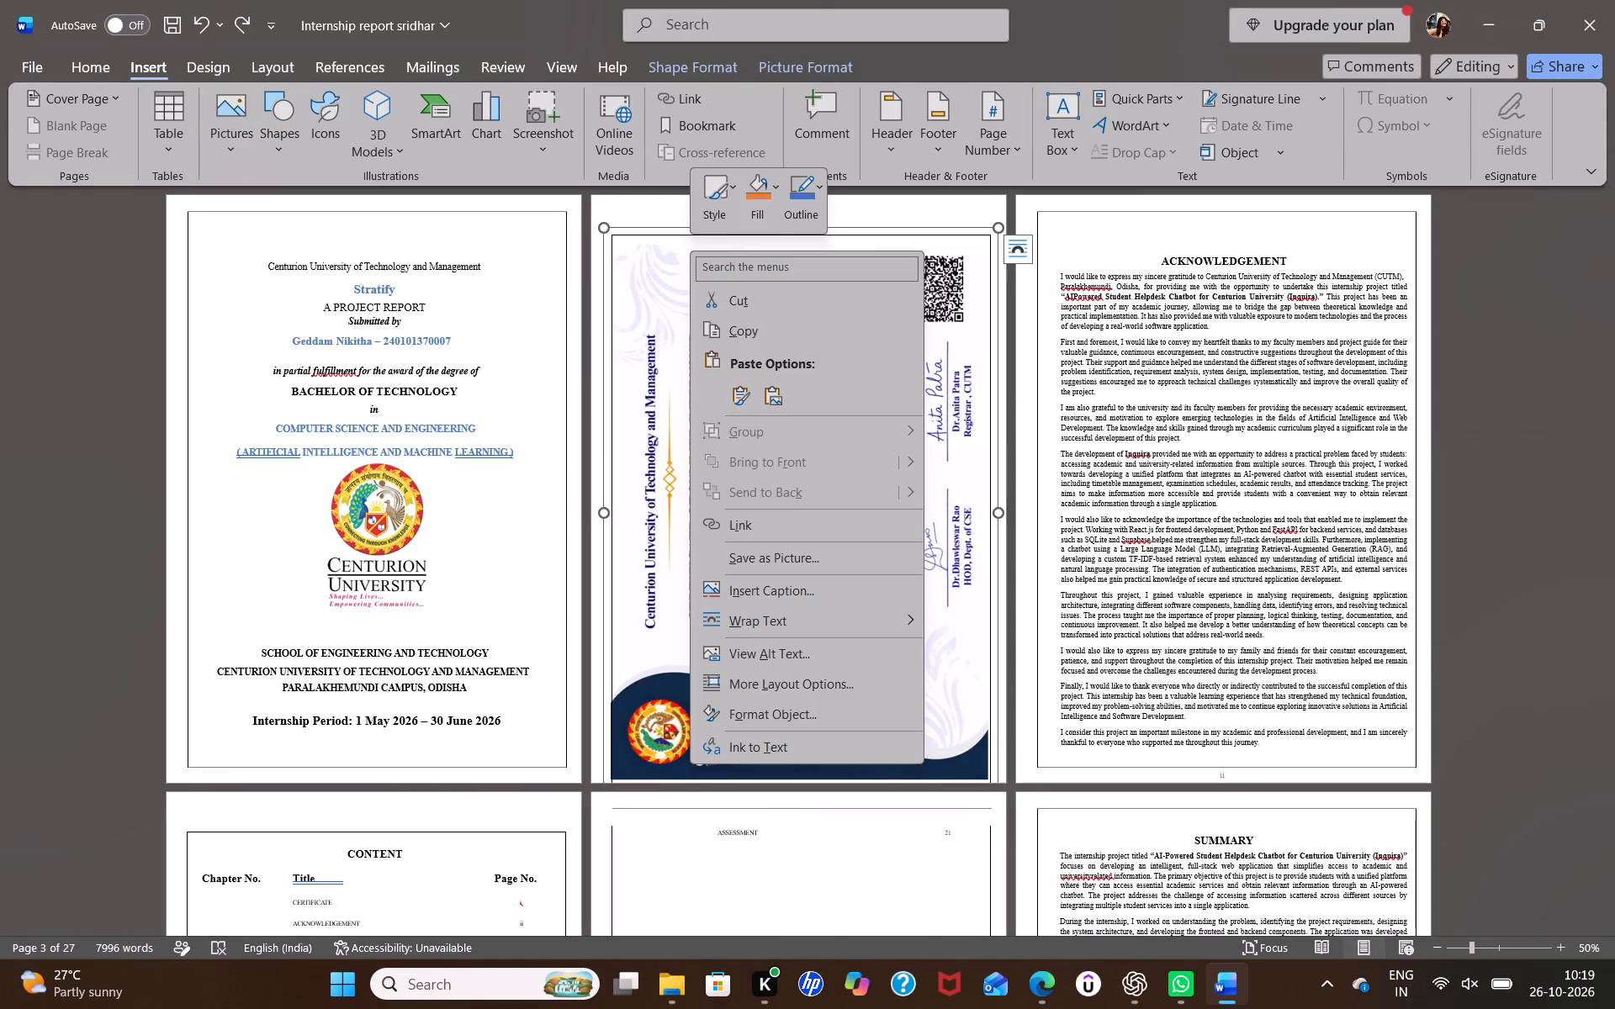
{"action": "left_click", "coordinate": [223, 108]}
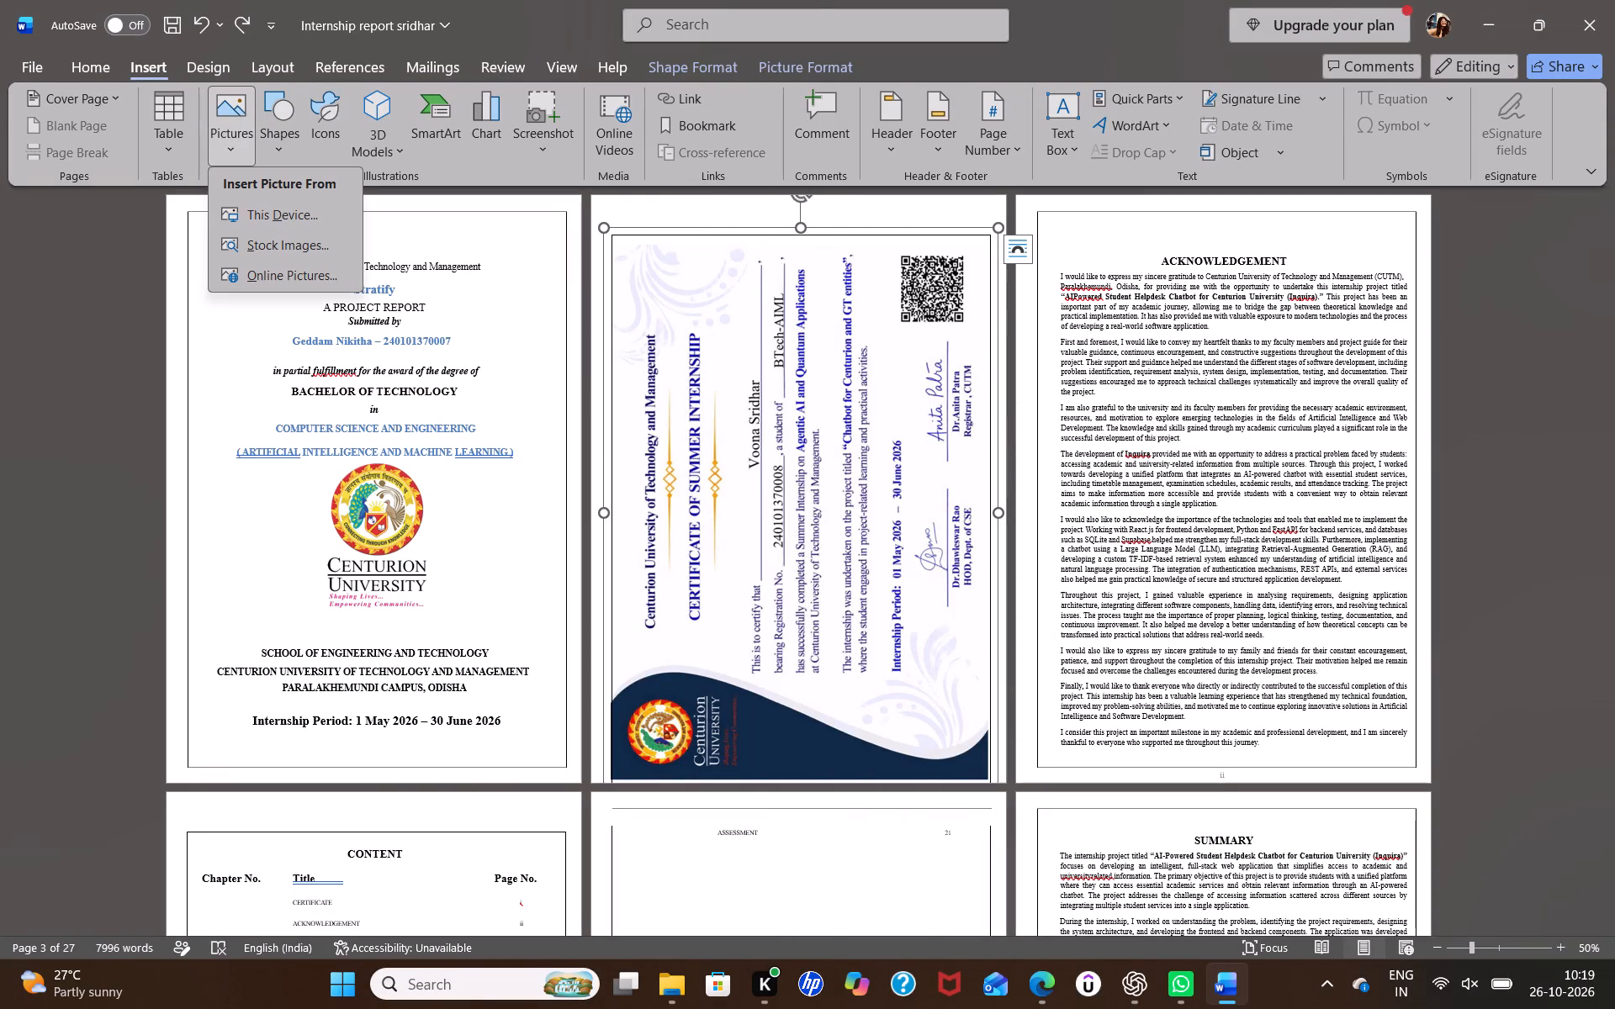
{"action": "left_click", "coordinate": [277, 219]}
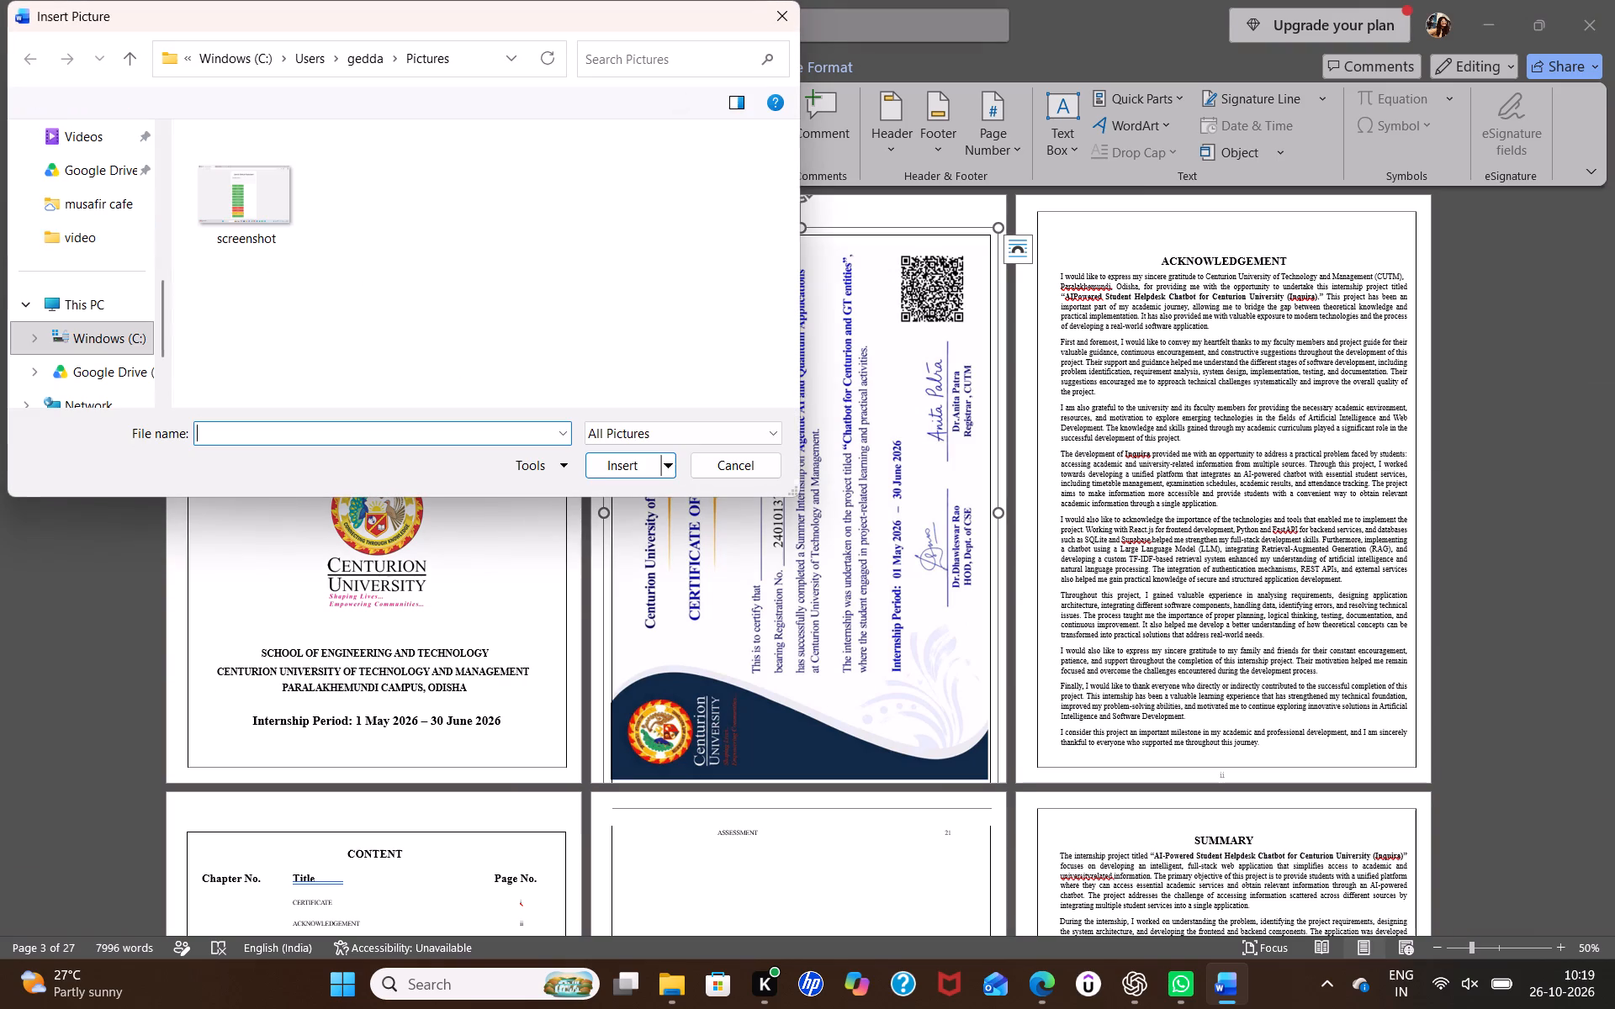
{"action": "scroll", "coordinate": [114, 177], "scroll_direction": "up", "scroll_amount": 5}
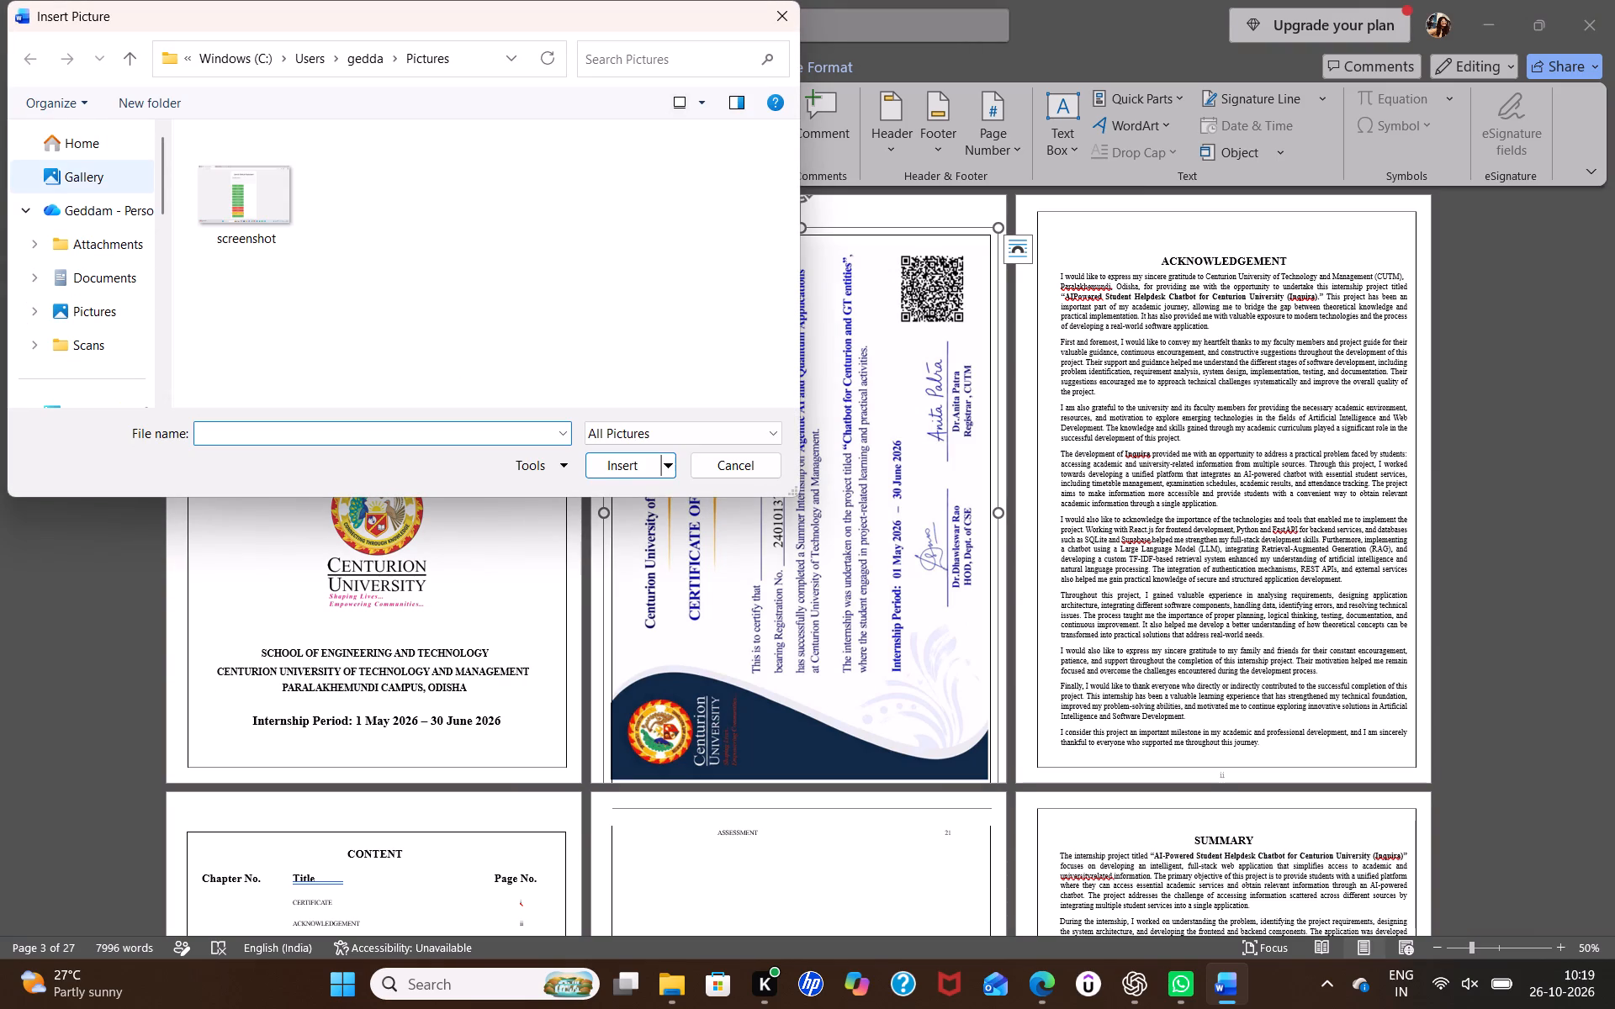
{"action": "left_click", "coordinate": [97, 172]}
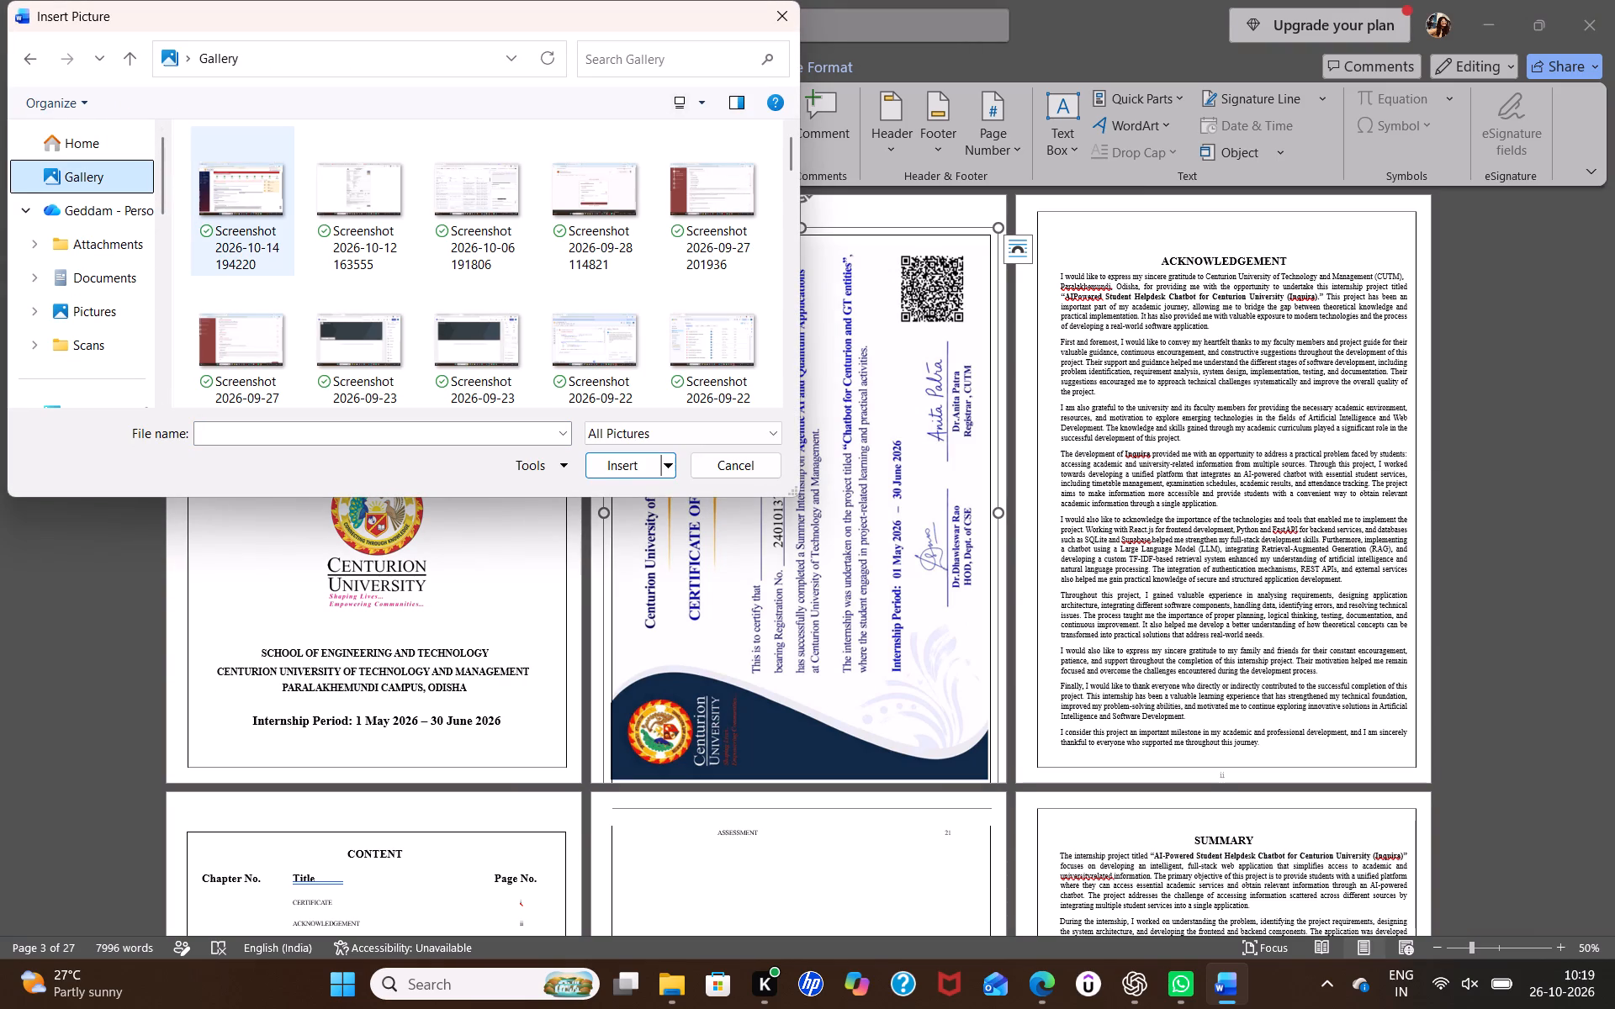
{"action": "left_click", "coordinate": [90, 314]}
{"action": "scroll", "coordinate": [342, 271], "scroll_direction": "down", "scroll_amount": 3}
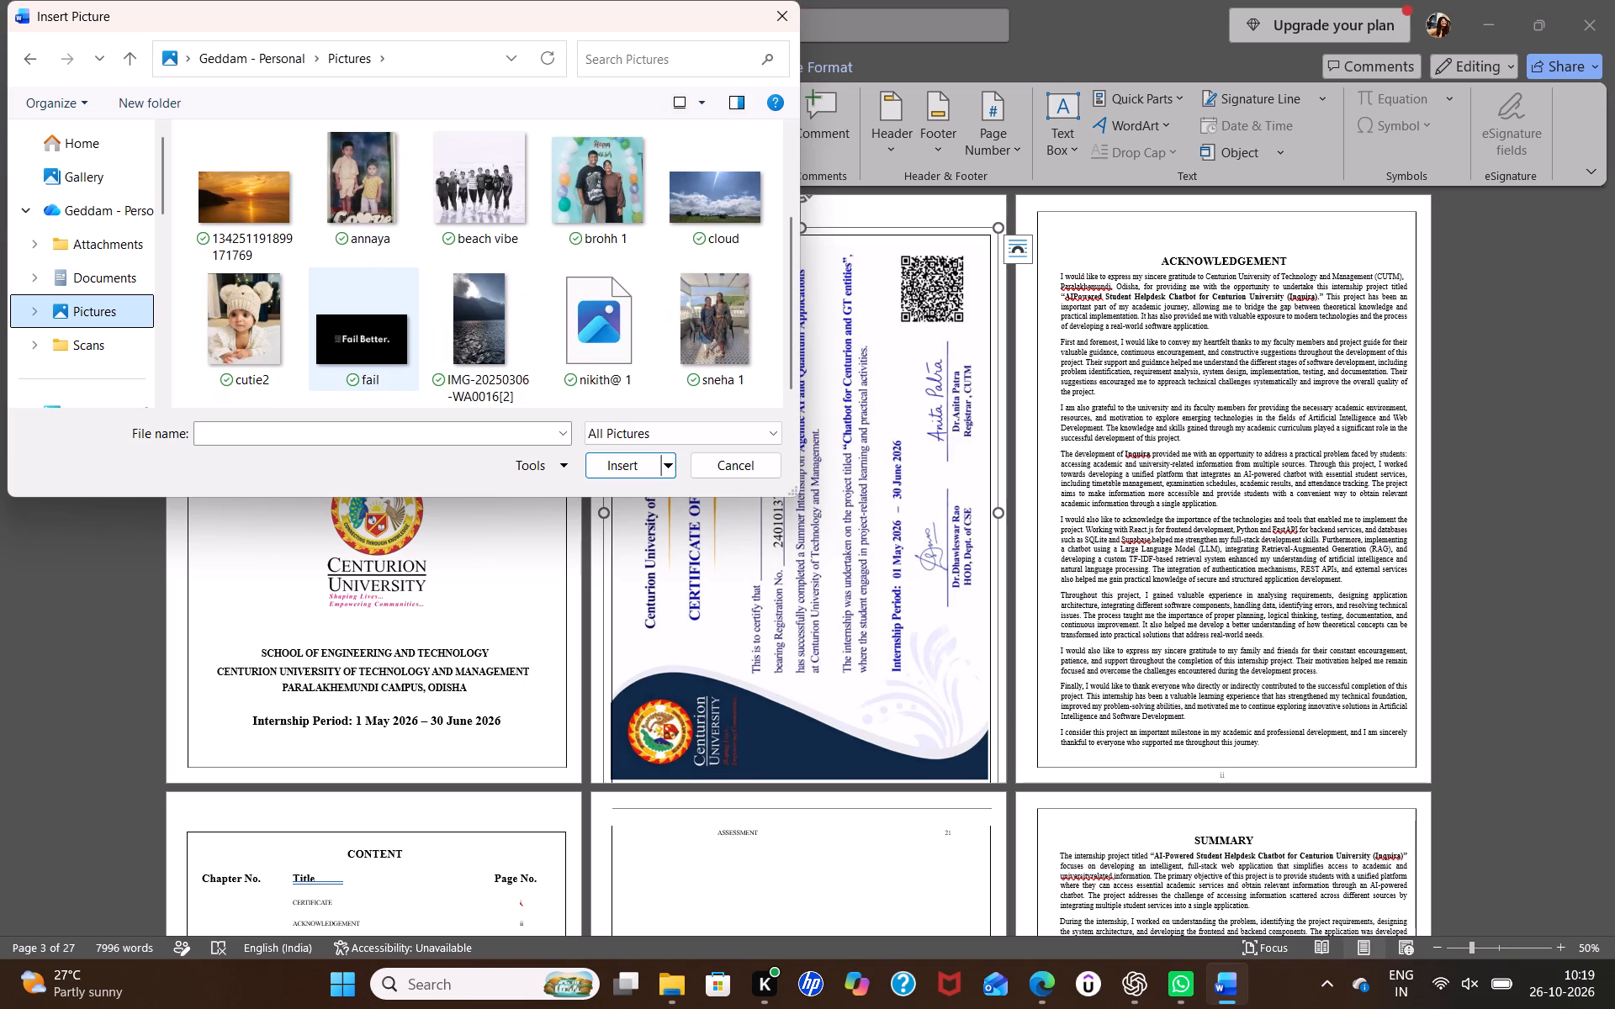
{"action": "scroll", "coordinate": [342, 271], "scroll_direction": "down", "scroll_amount": 5}
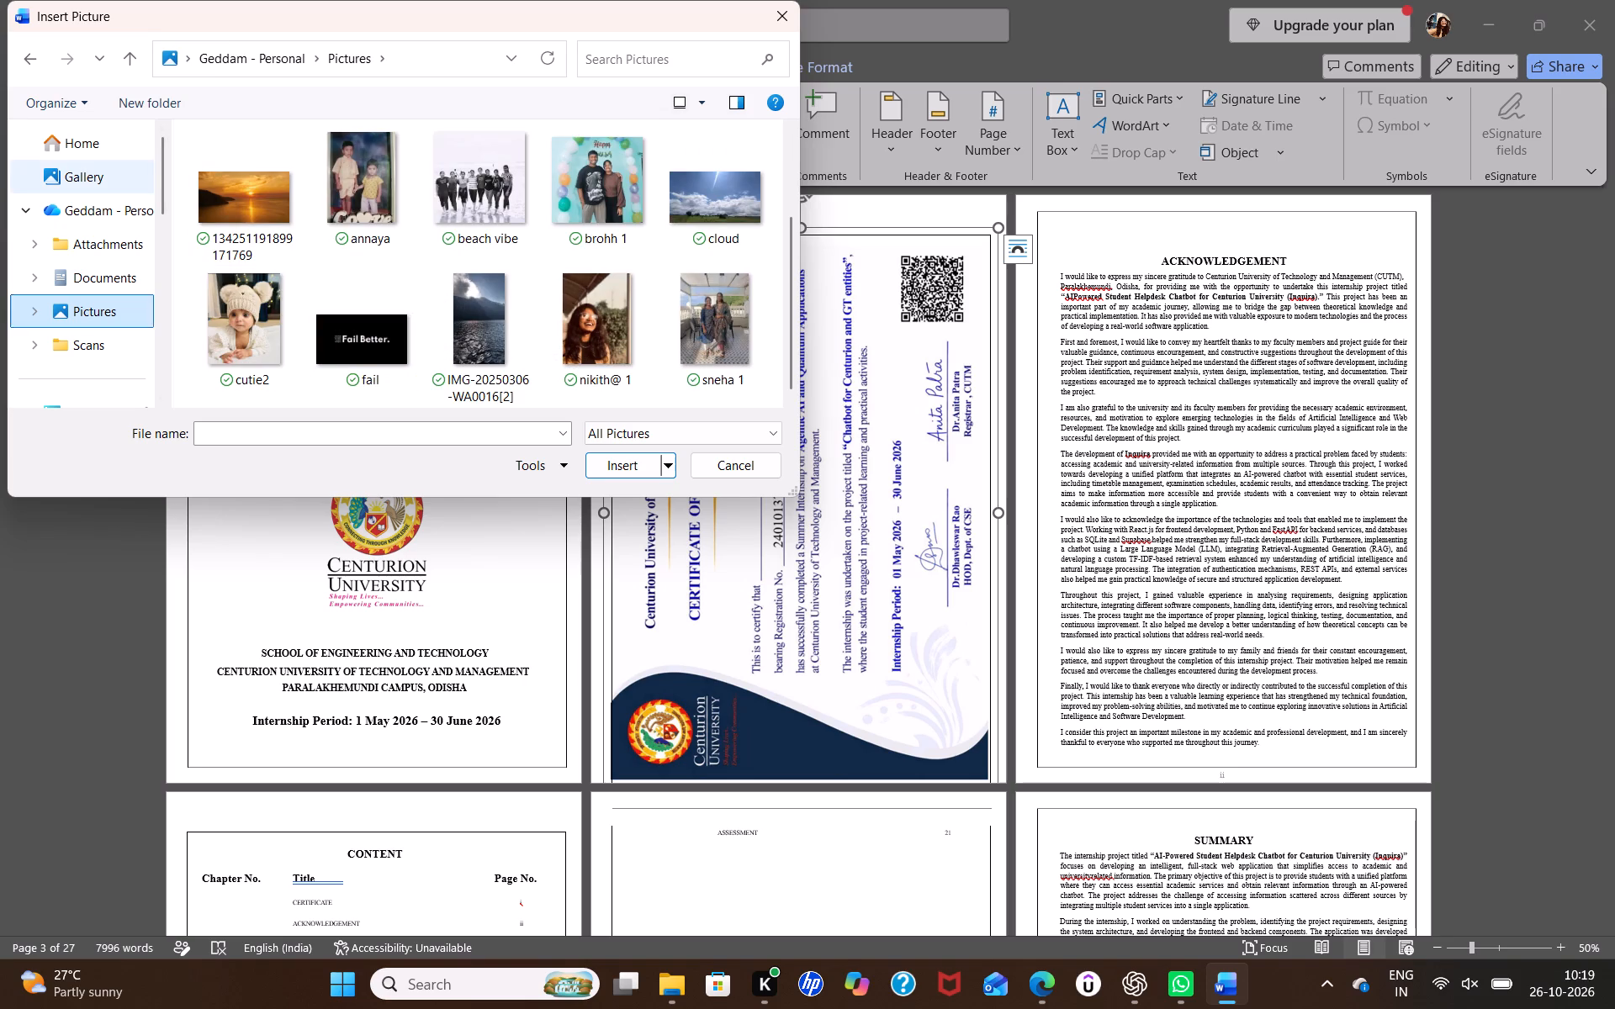
{"action": "left_click", "coordinate": [108, 174]}
{"action": "scroll", "coordinate": [490, 292], "scroll_direction": "down", "scroll_amount": 14}
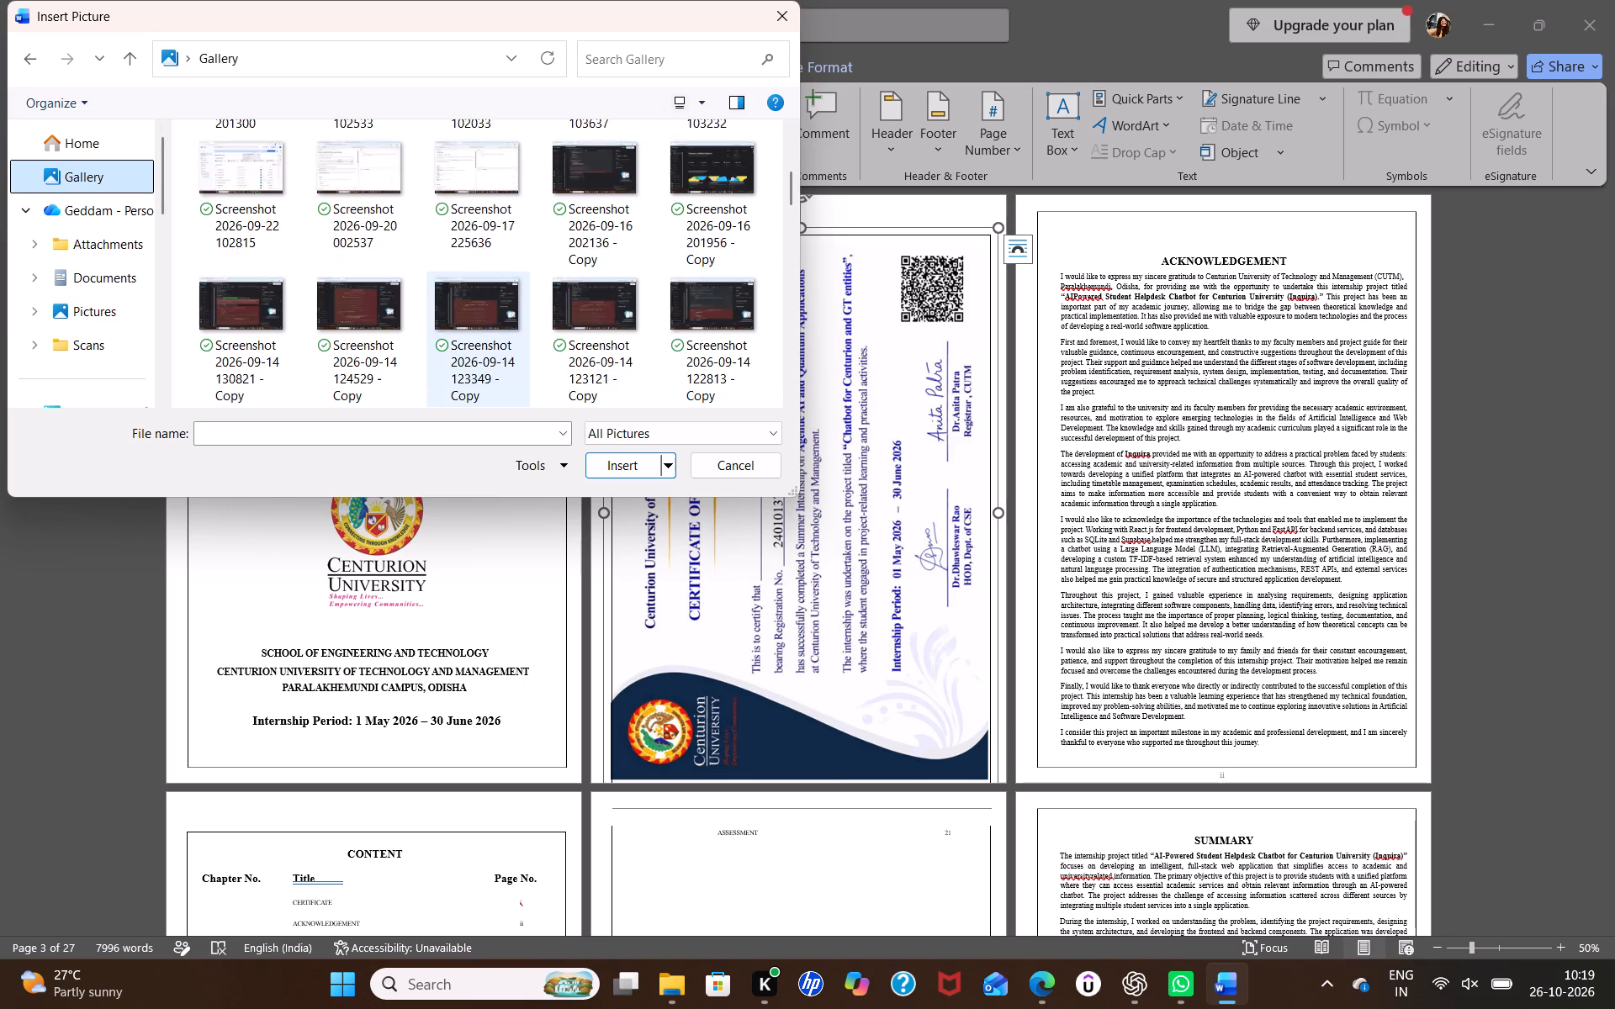
{"action": "scroll", "coordinate": [490, 292], "scroll_direction": "down", "scroll_amount": 20}
{"action": "scroll", "coordinate": [490, 292], "scroll_direction": "down", "scroll_amount": 20}
{"action": "scroll", "coordinate": [490, 292], "scroll_direction": "down", "scroll_amount": 12}
{"action": "scroll", "coordinate": [490, 292], "scroll_direction": "up", "scroll_amount": 5}
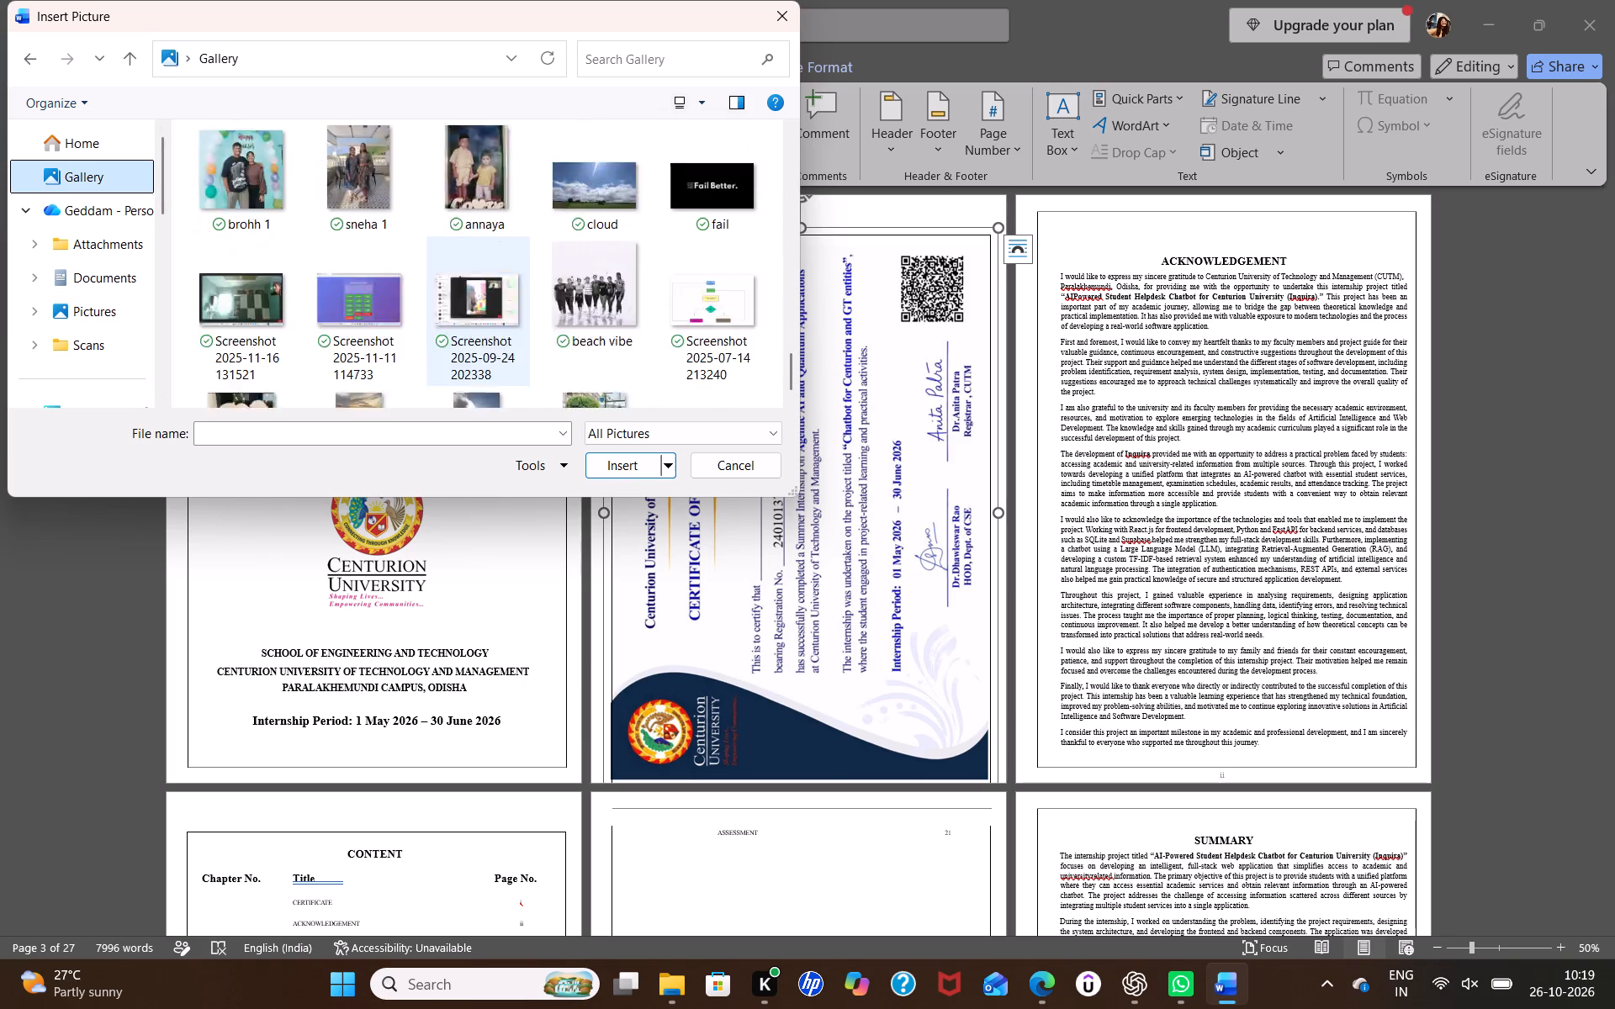
{"action": "scroll", "coordinate": [490, 292], "scroll_direction": "up", "scroll_amount": 20}
{"action": "scroll", "coordinate": [490, 292], "scroll_direction": "up", "scroll_amount": 12}
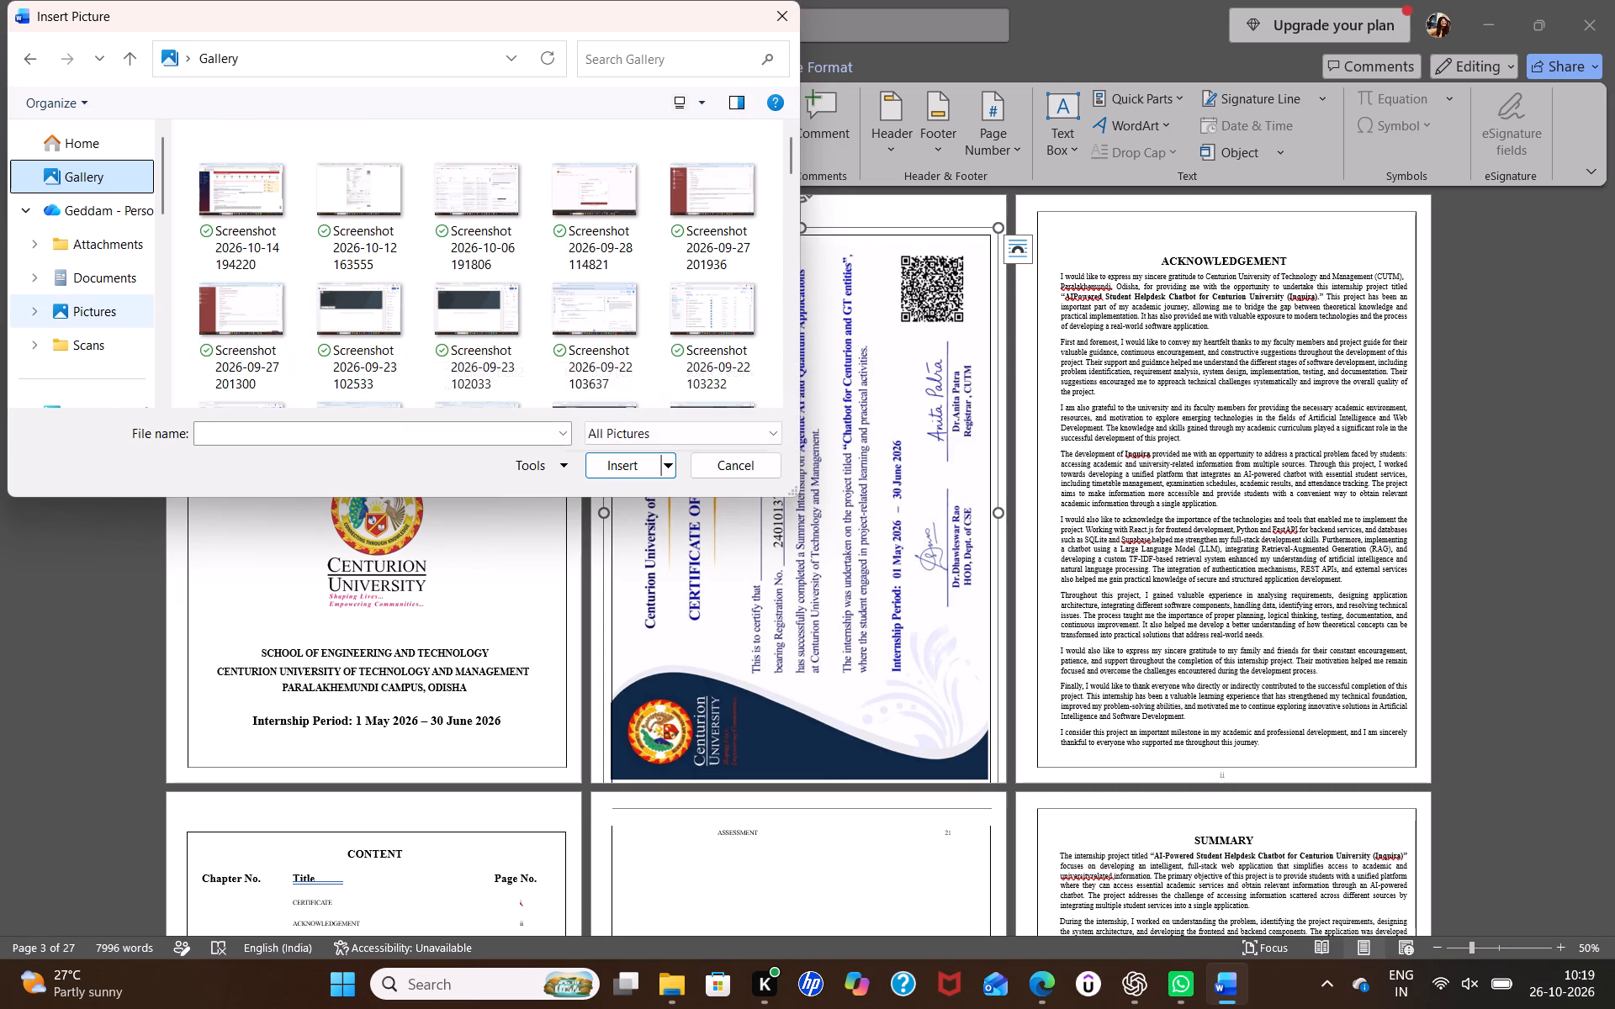
{"action": "scroll", "coordinate": [127, 305], "scroll_direction": "down", "scroll_amount": 1}
Insert the picture "pic 1" from Downloads in place of the selected certificate image.
{"action": "left_click", "coordinate": [105, 330]}
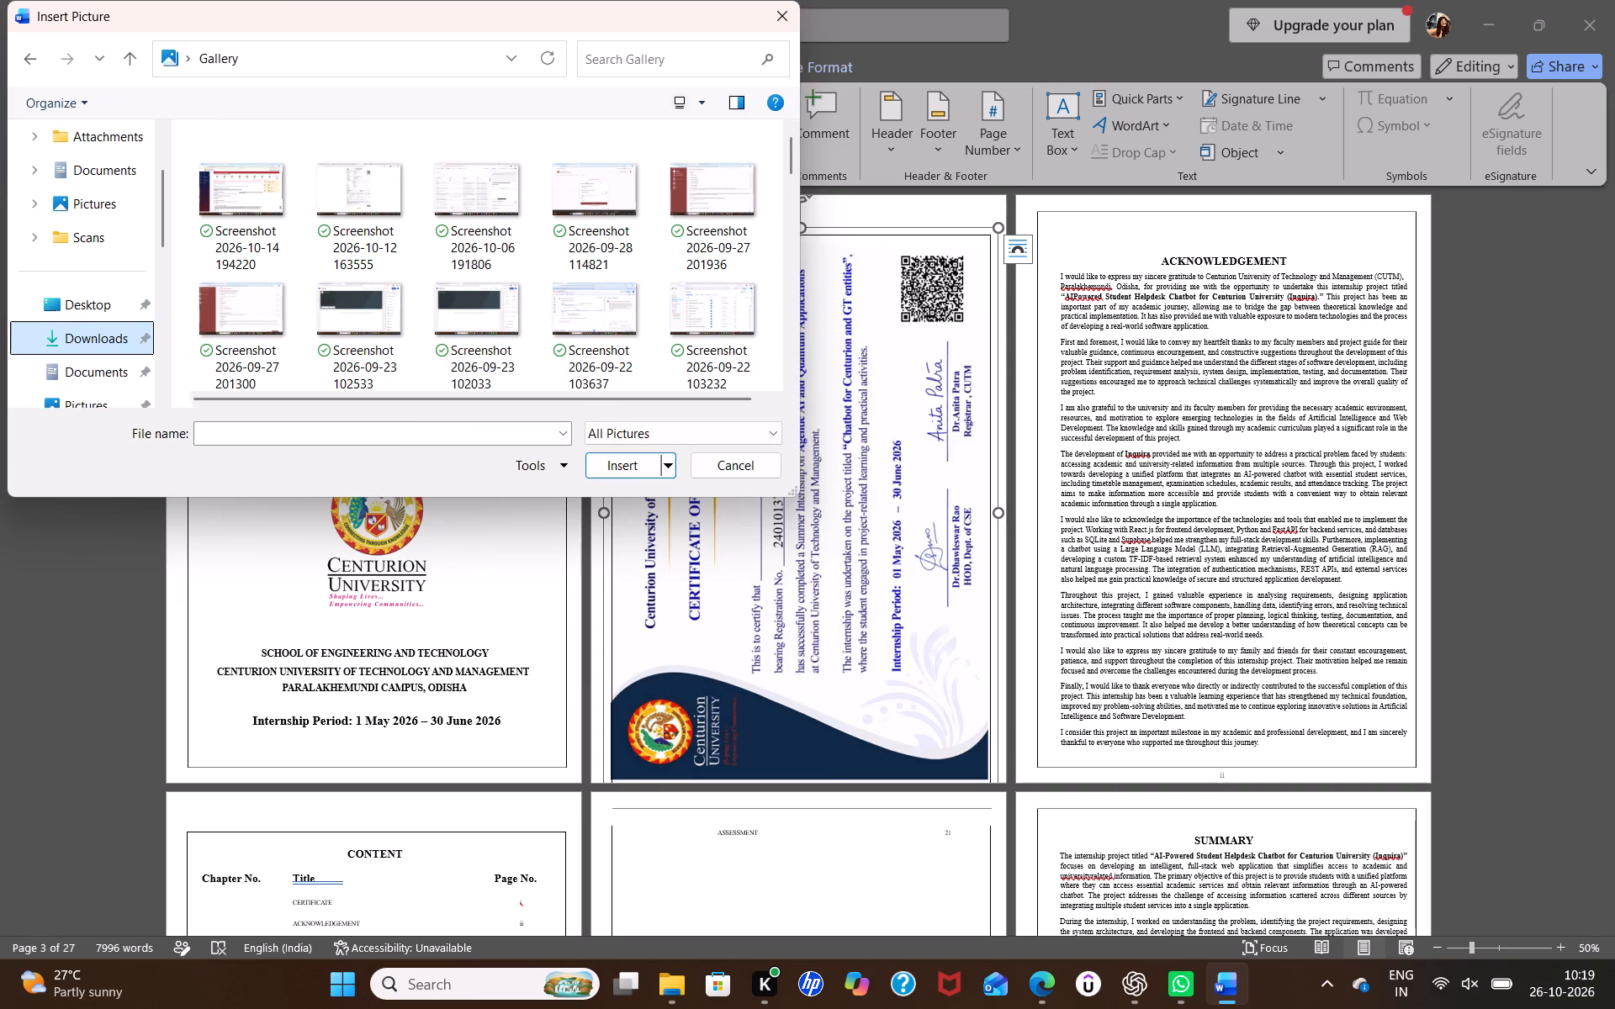
{"action": "left_click", "coordinate": [296, 188]}
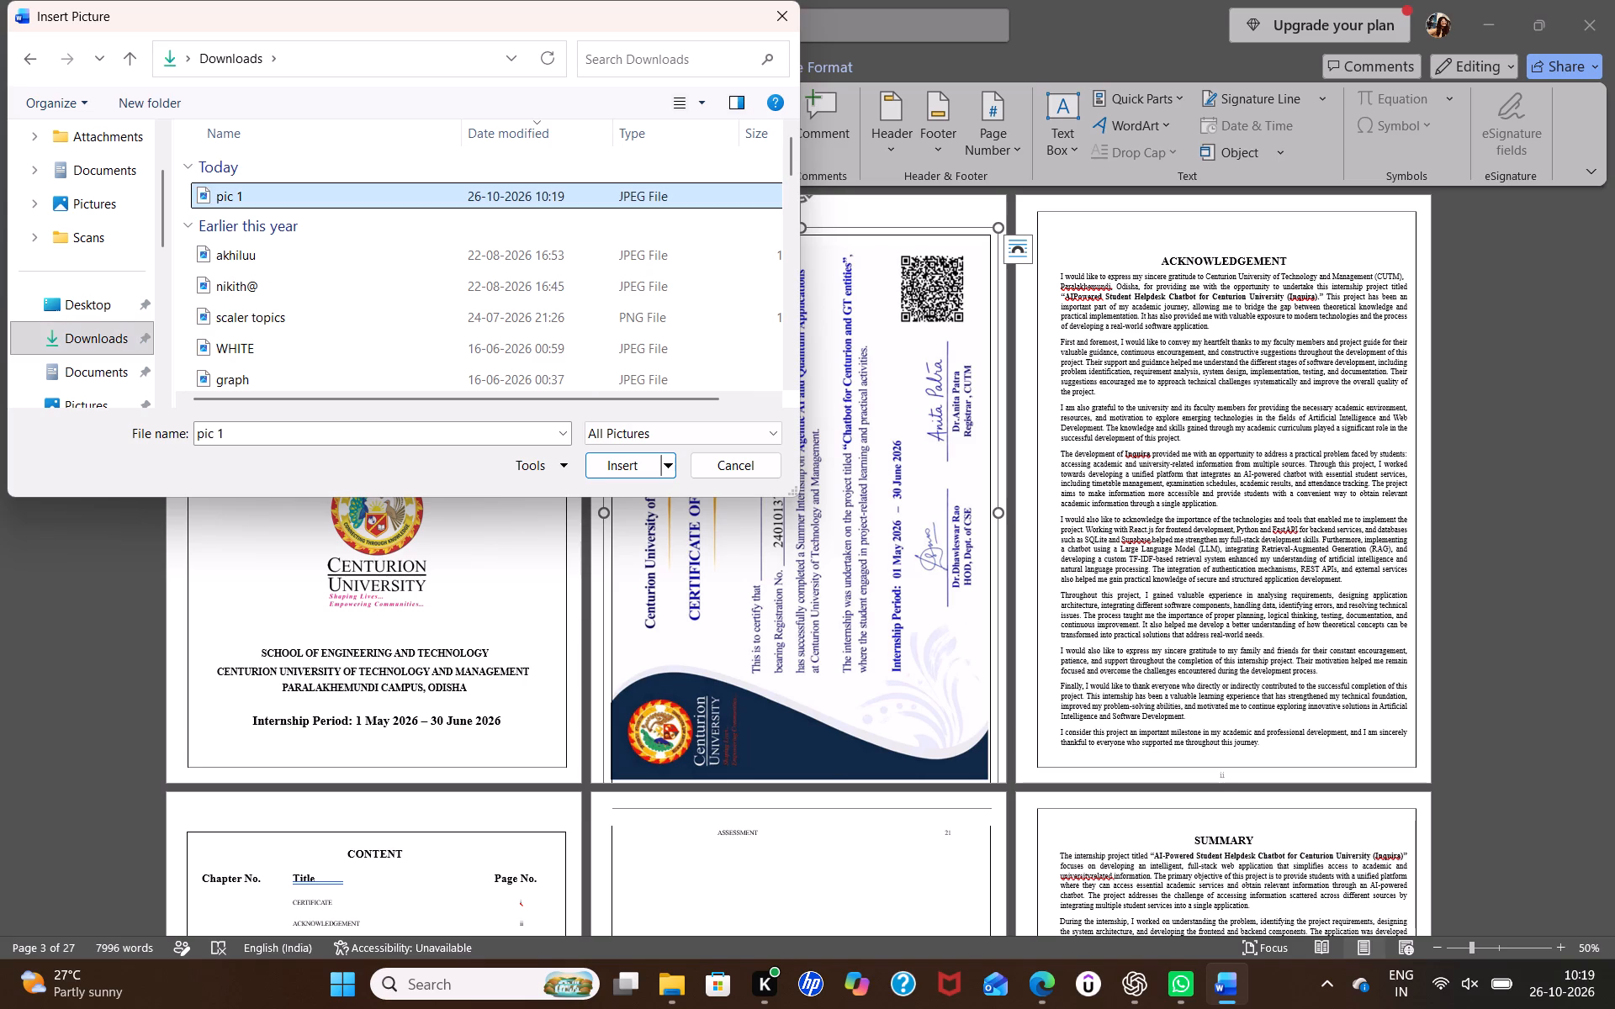
{"action": "left_click", "coordinate": [620, 464]}
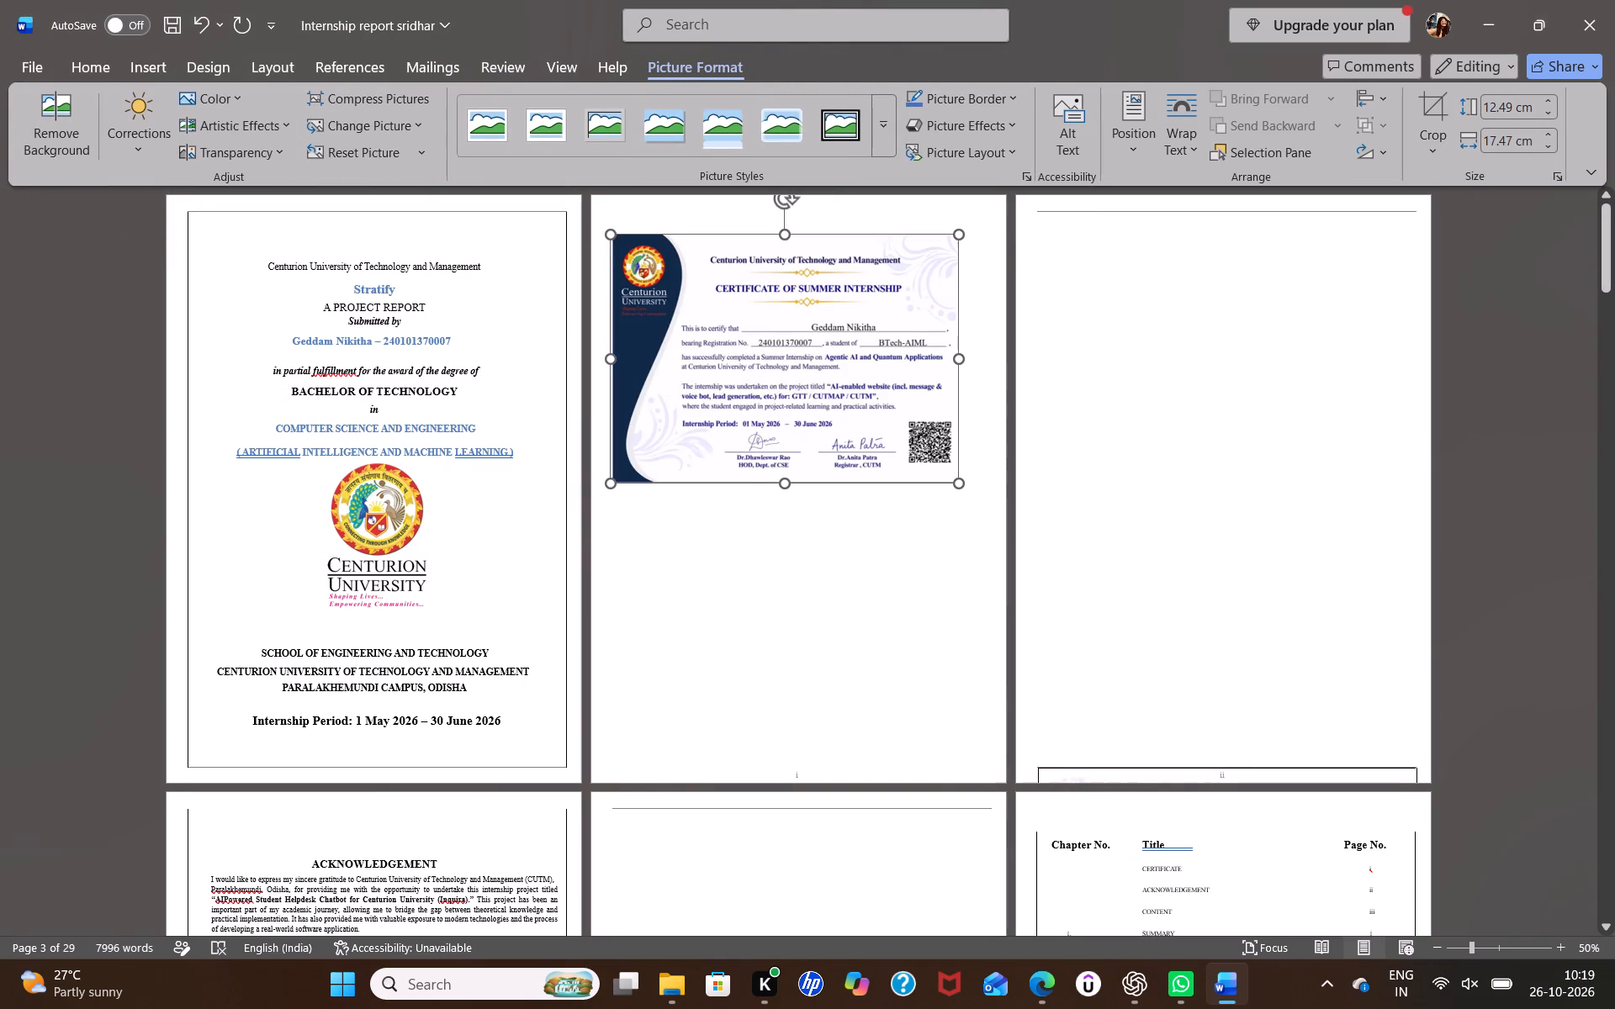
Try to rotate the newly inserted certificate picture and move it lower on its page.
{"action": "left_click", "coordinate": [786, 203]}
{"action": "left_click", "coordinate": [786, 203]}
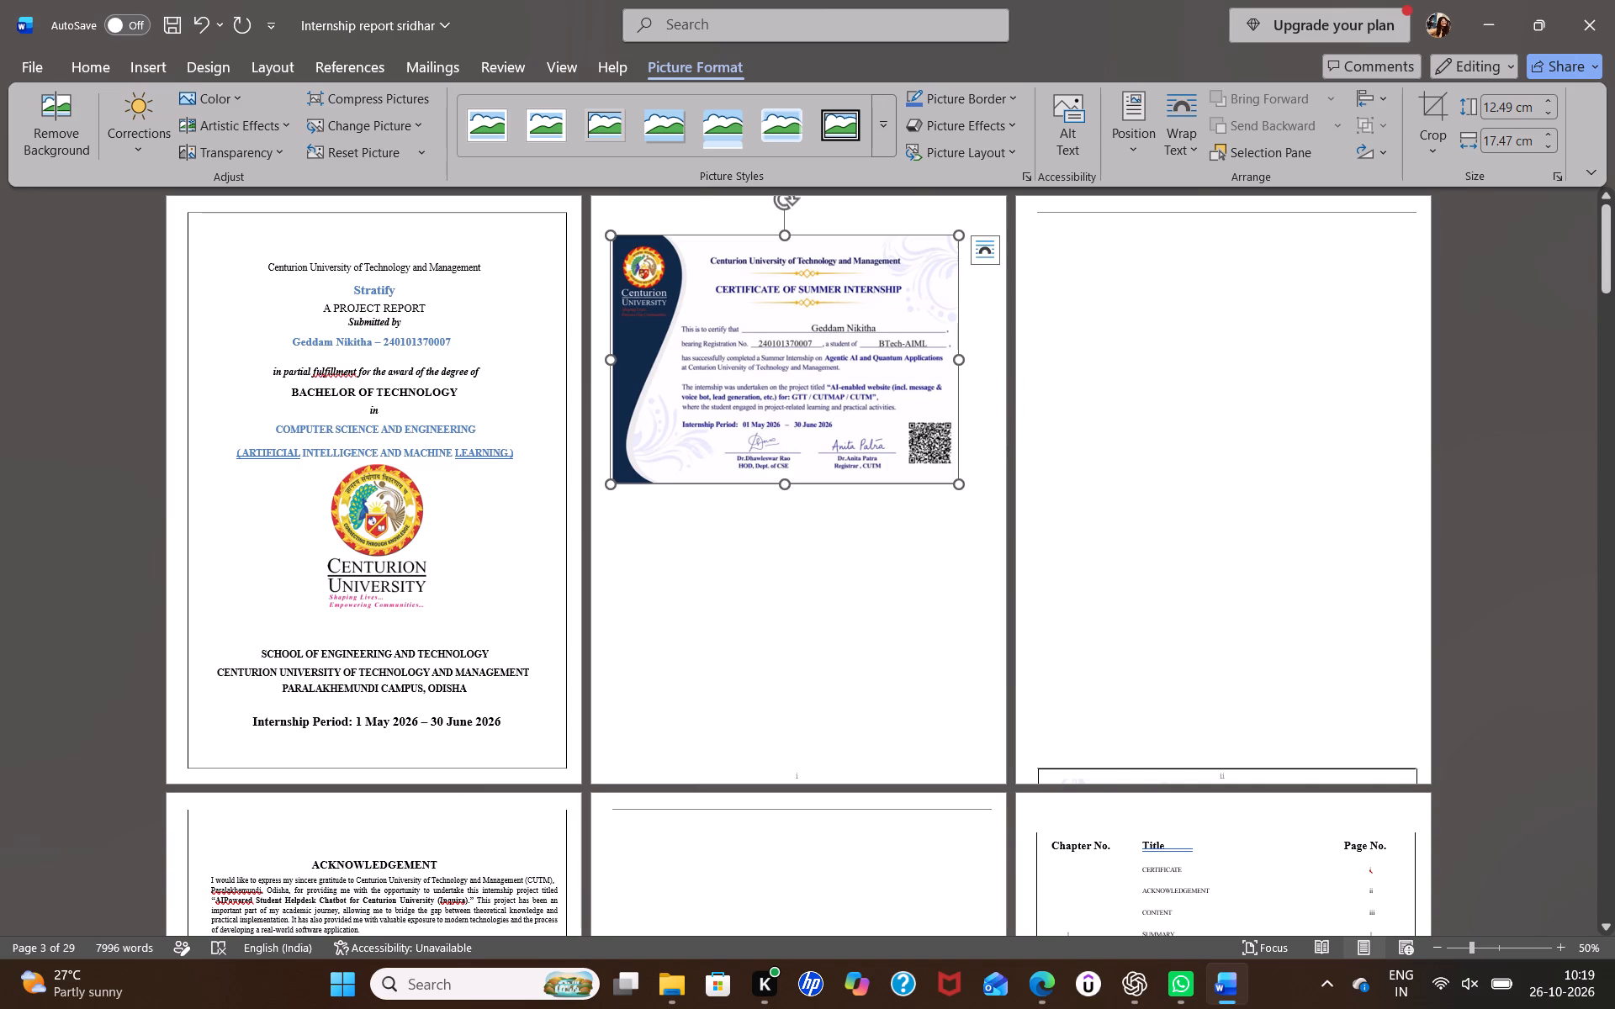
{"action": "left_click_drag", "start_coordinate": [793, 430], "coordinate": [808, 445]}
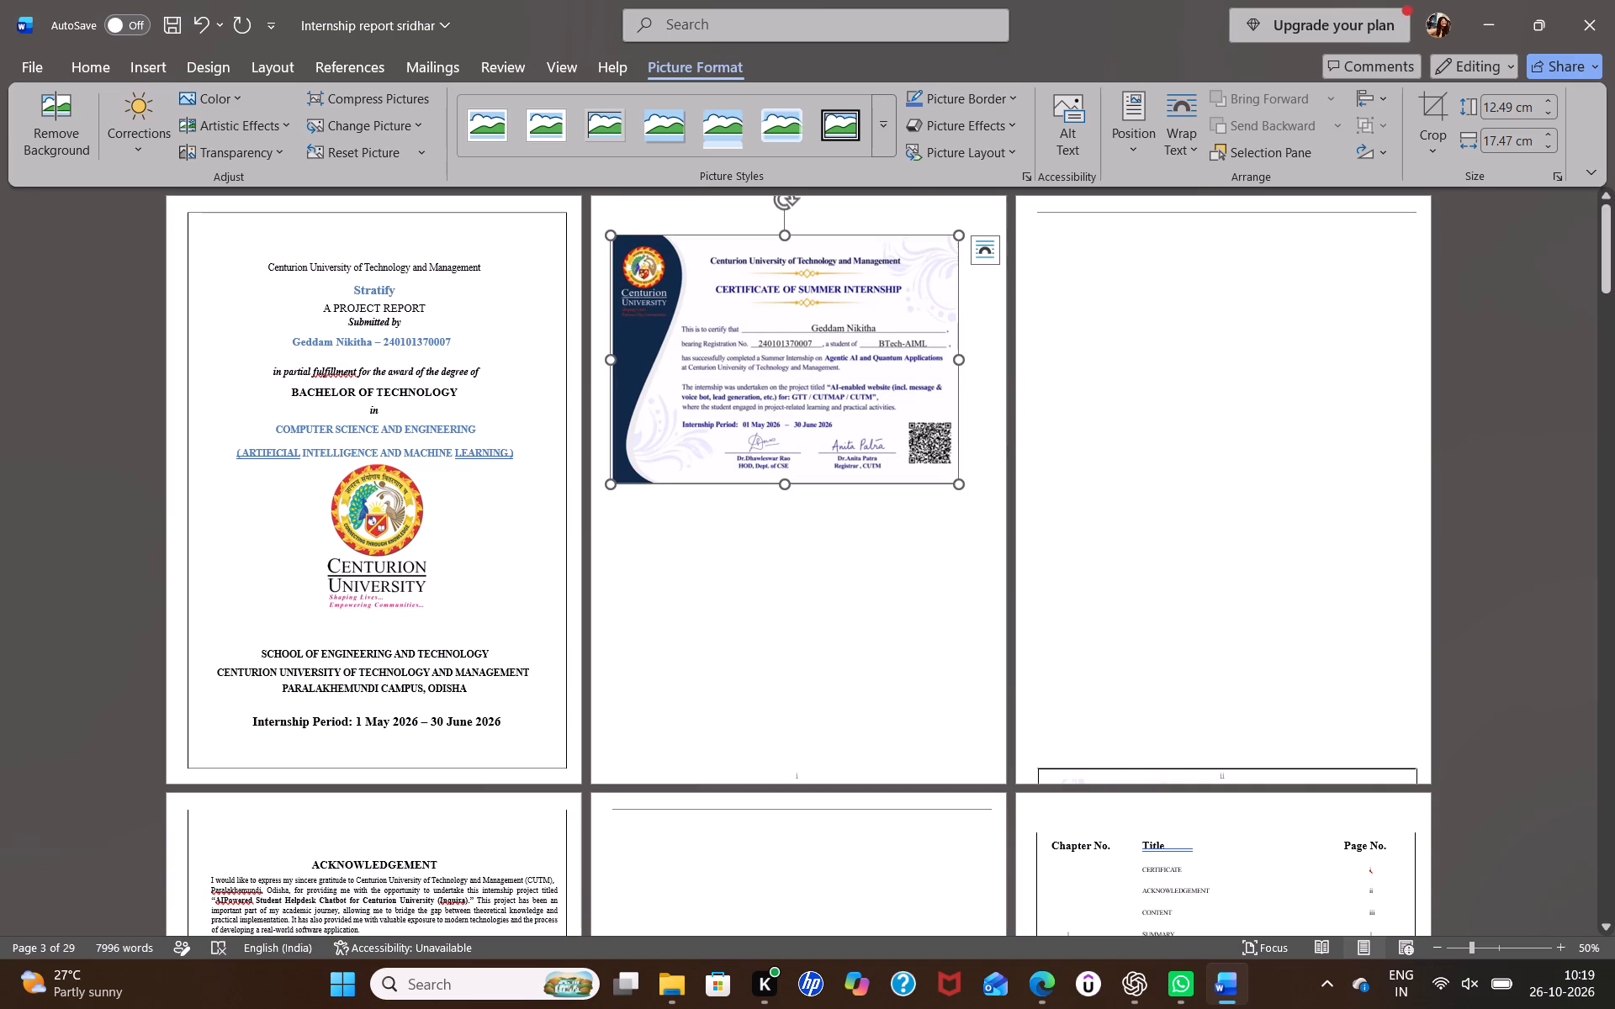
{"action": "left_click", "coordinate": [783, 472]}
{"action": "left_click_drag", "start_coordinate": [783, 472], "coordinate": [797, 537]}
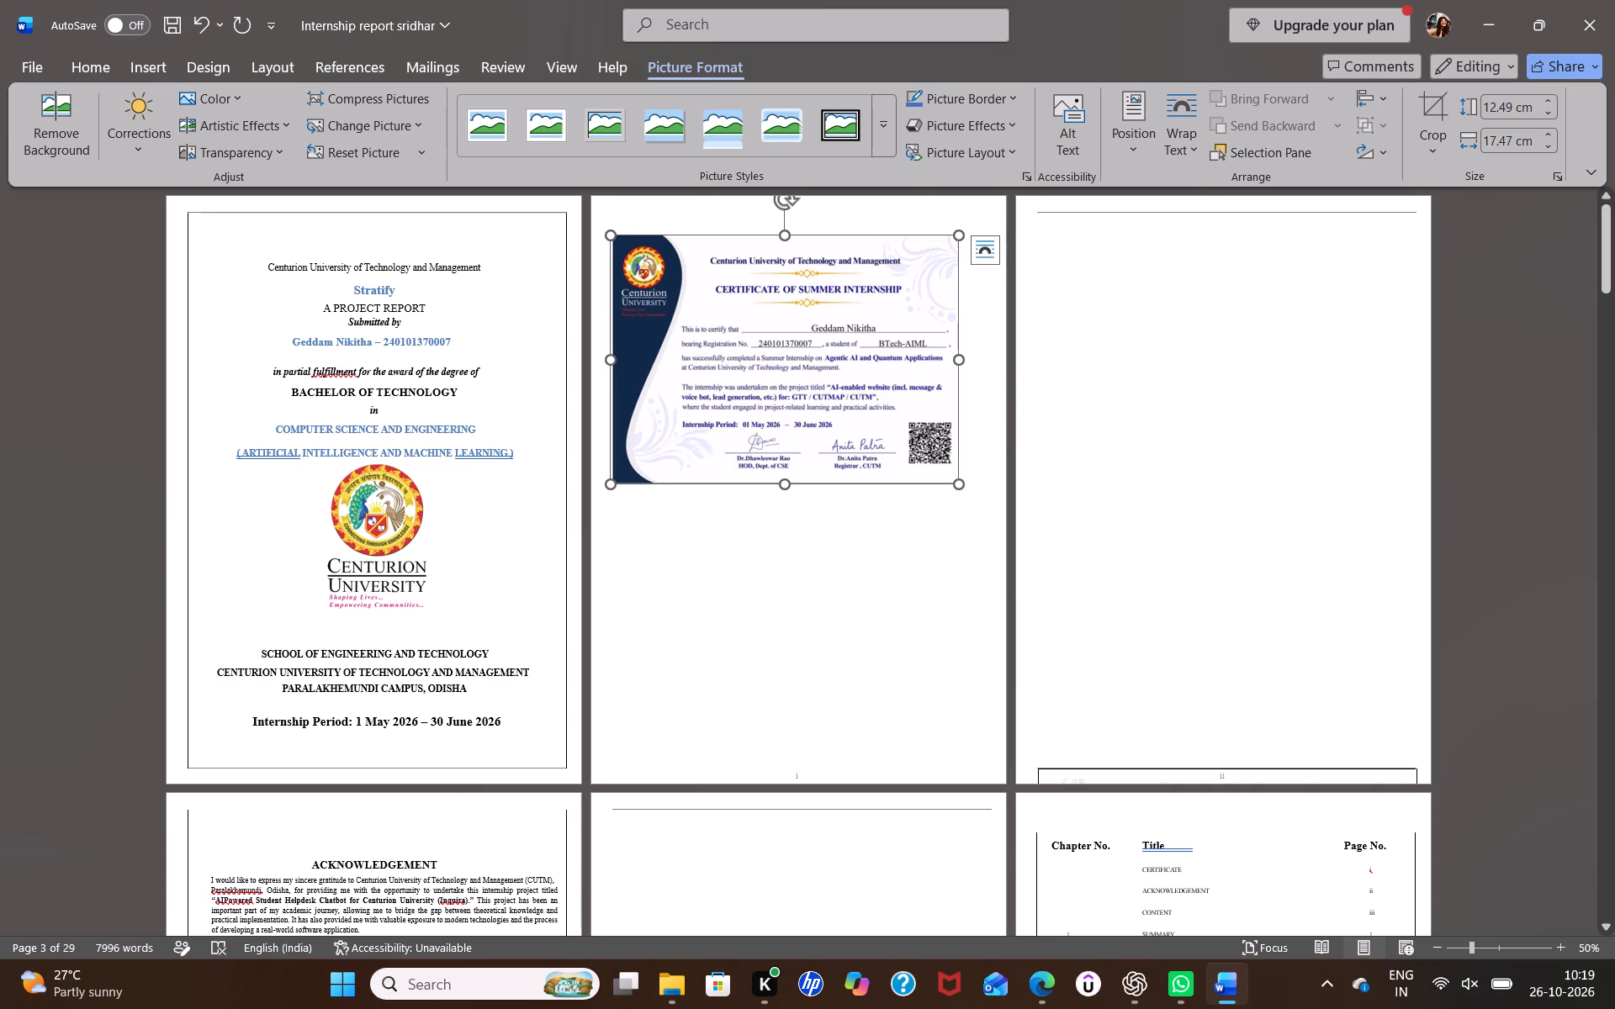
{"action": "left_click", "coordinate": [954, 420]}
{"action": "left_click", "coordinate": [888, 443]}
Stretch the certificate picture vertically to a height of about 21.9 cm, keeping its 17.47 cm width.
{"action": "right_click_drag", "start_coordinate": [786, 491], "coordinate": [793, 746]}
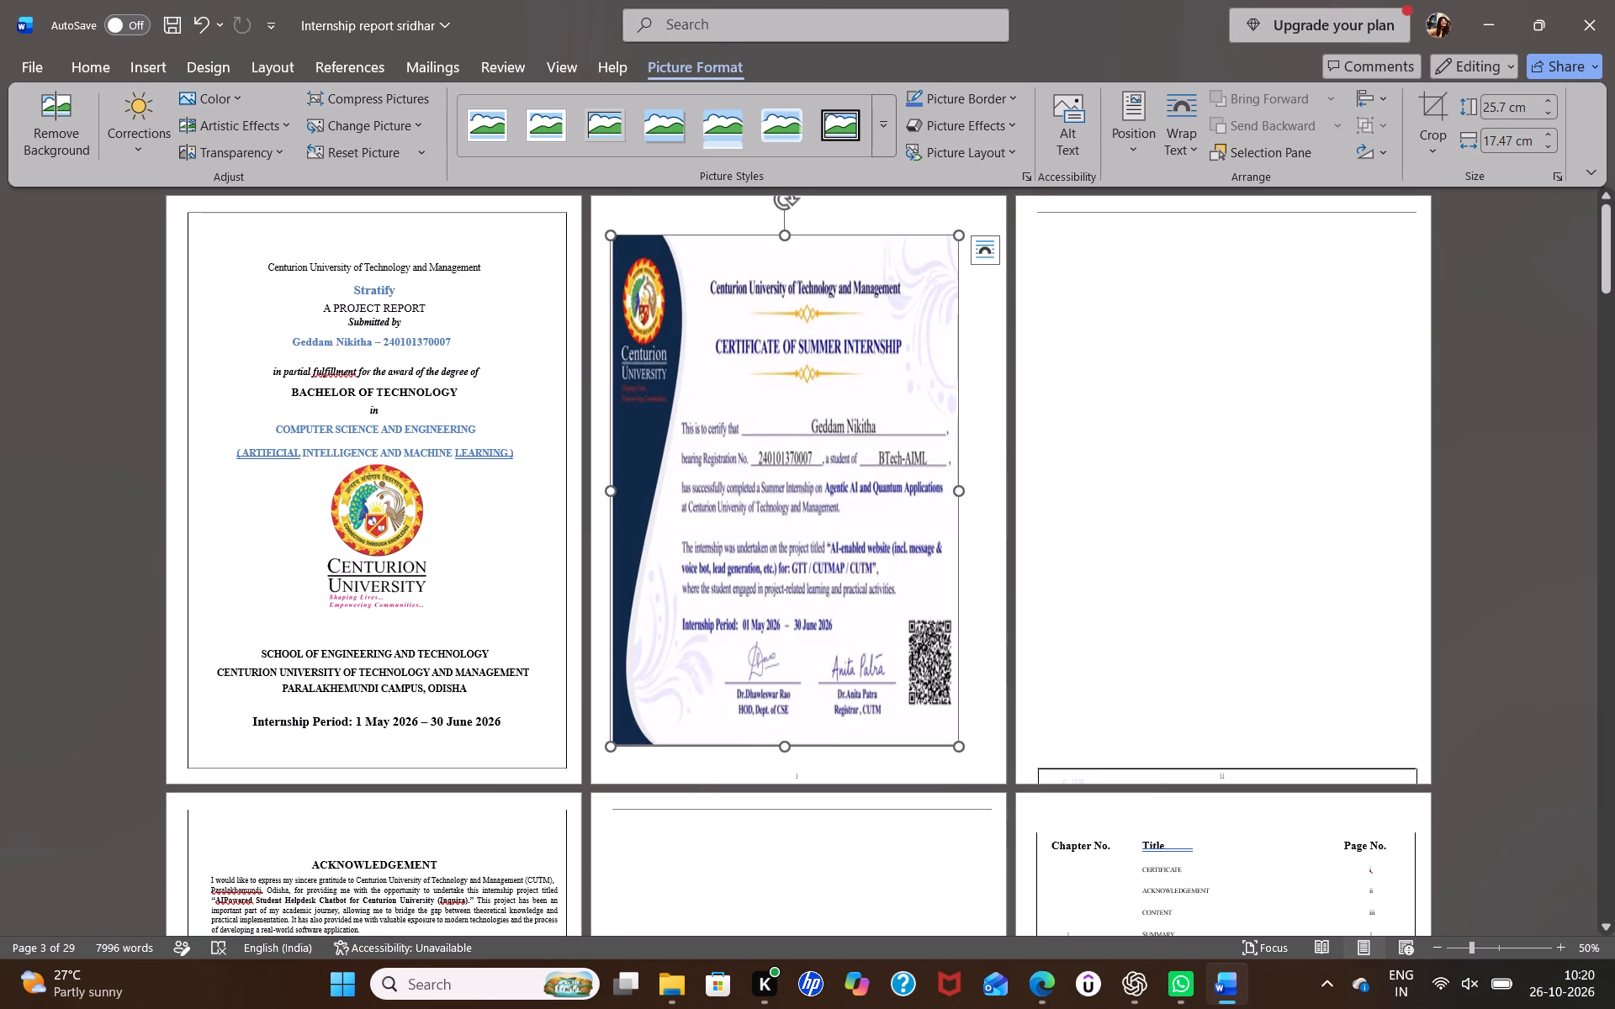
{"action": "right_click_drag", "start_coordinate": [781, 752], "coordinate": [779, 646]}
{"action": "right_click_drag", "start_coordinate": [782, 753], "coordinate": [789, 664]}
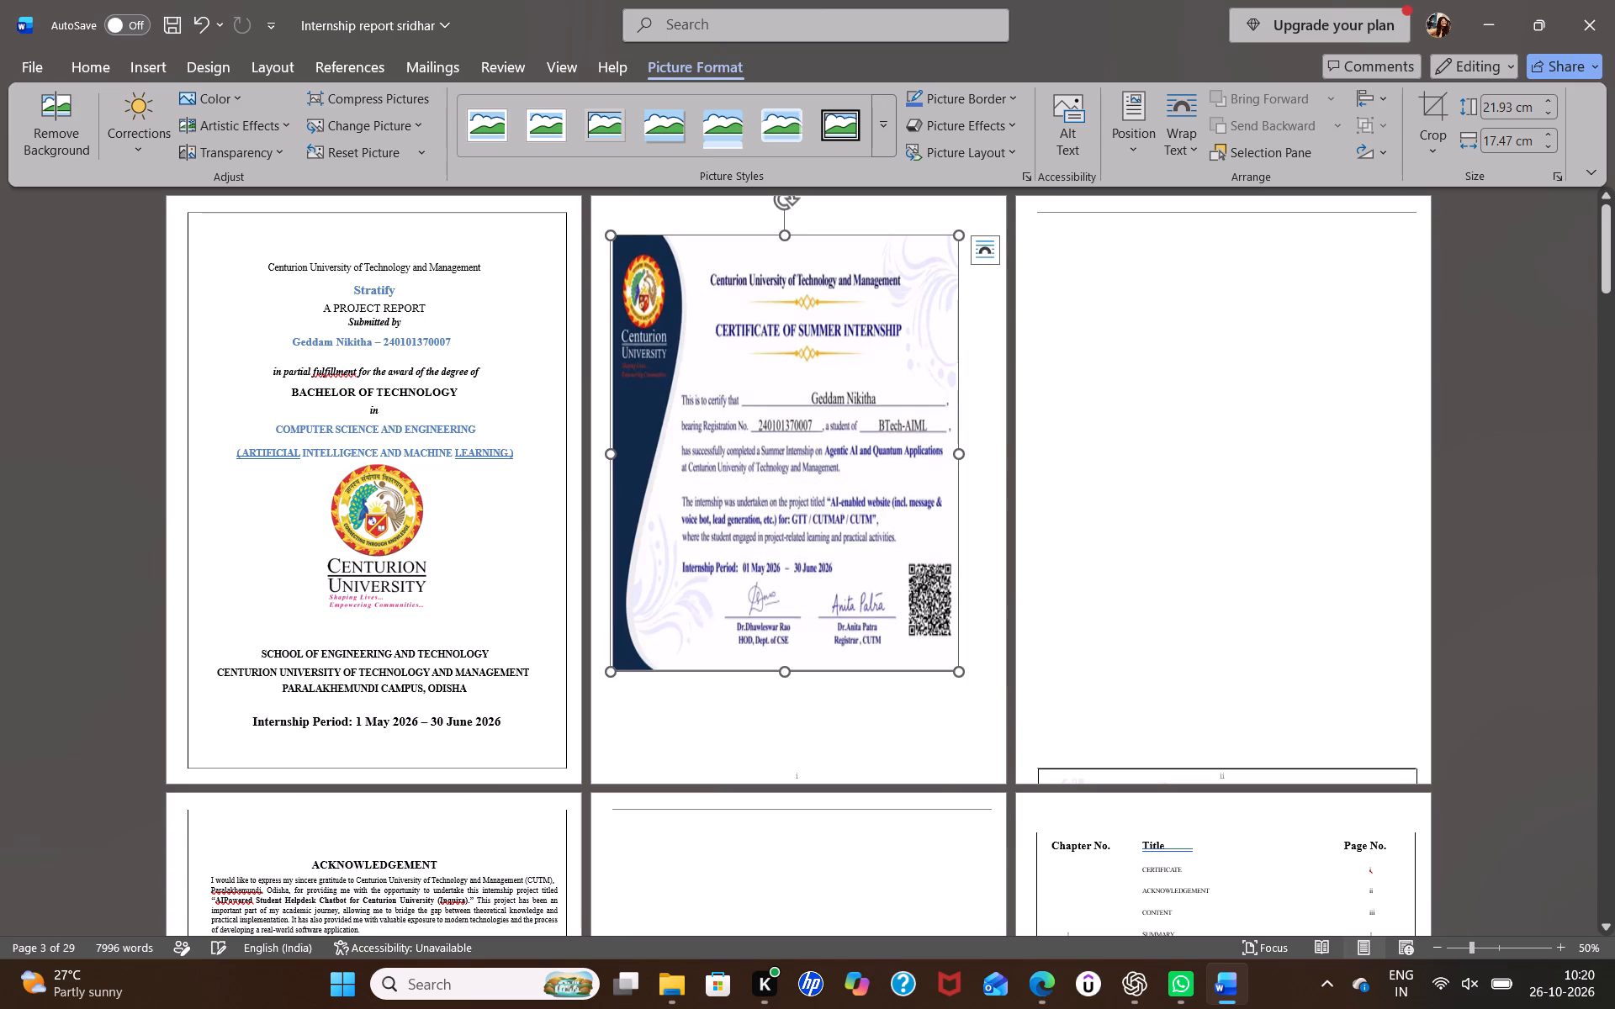
Reduce the certificate picture's height to about 11.6 cm, keeping its 17.47 cm width.
{"action": "left_click_drag", "start_coordinate": [781, 666], "coordinate": [783, 622]}
{"action": "left_click_drag", "start_coordinate": [783, 622], "coordinate": [786, 594]}
{"action": "right_click_drag", "start_coordinate": [786, 676], "coordinate": [794, 600]}
{"action": "left_click_drag", "start_coordinate": [784, 668], "coordinate": [779, 479]}
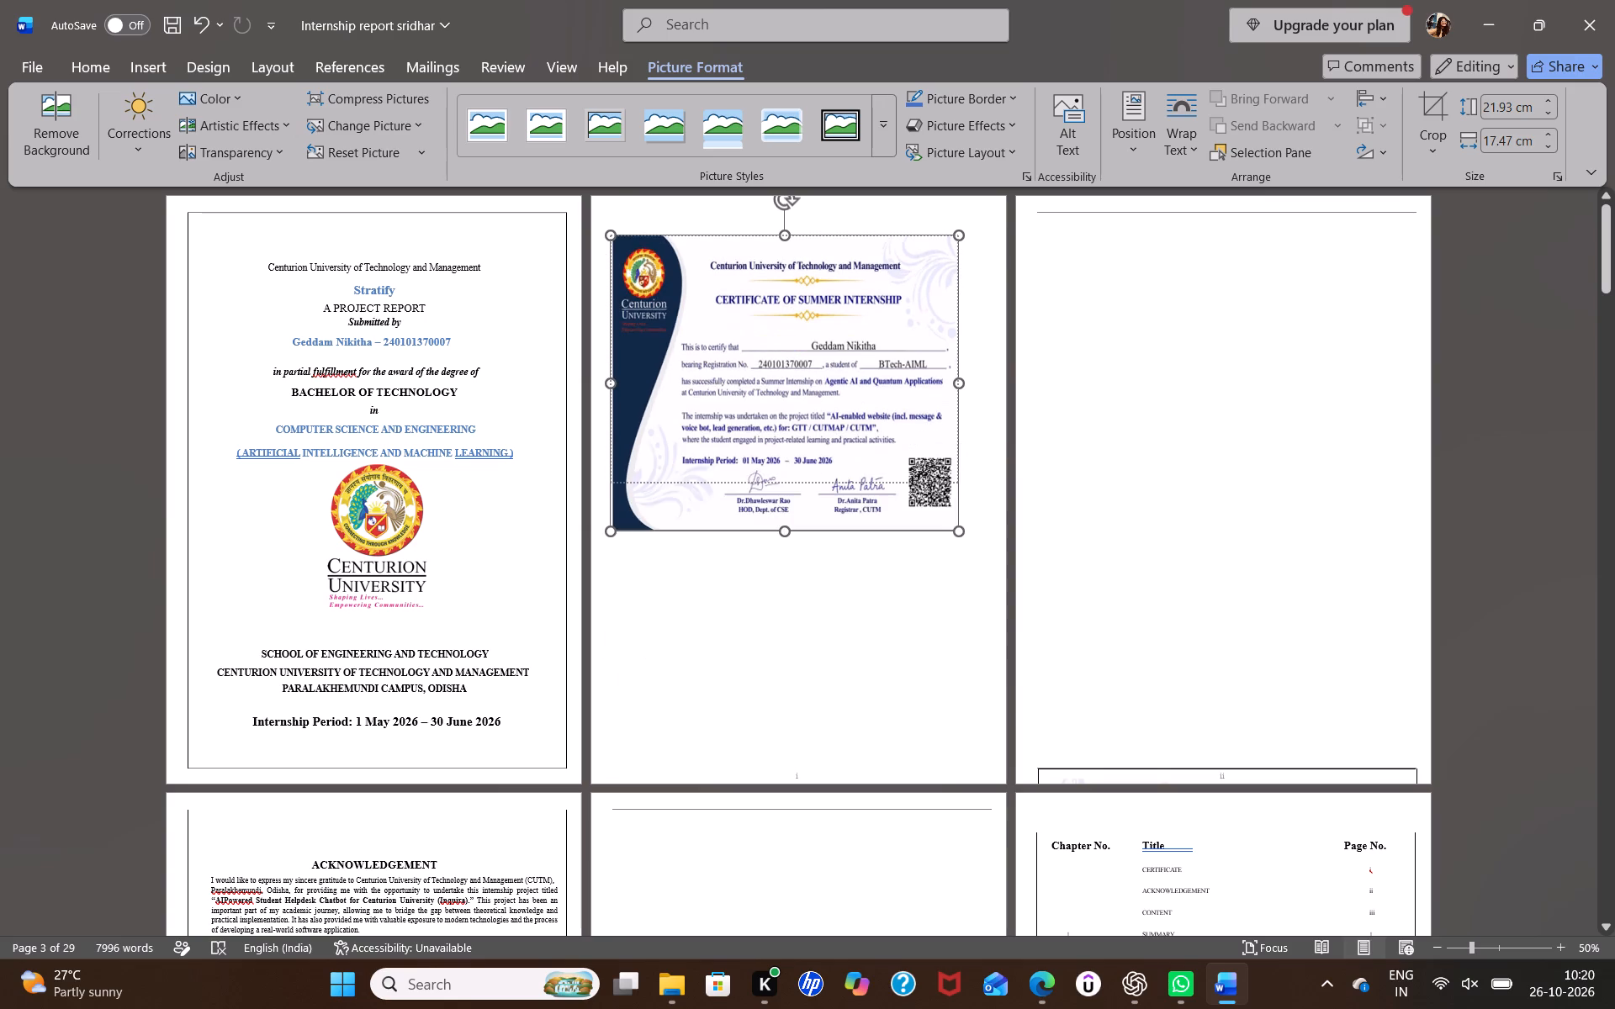
{"action": "left_click_drag", "start_coordinate": [779, 479], "coordinate": [777, 457]}
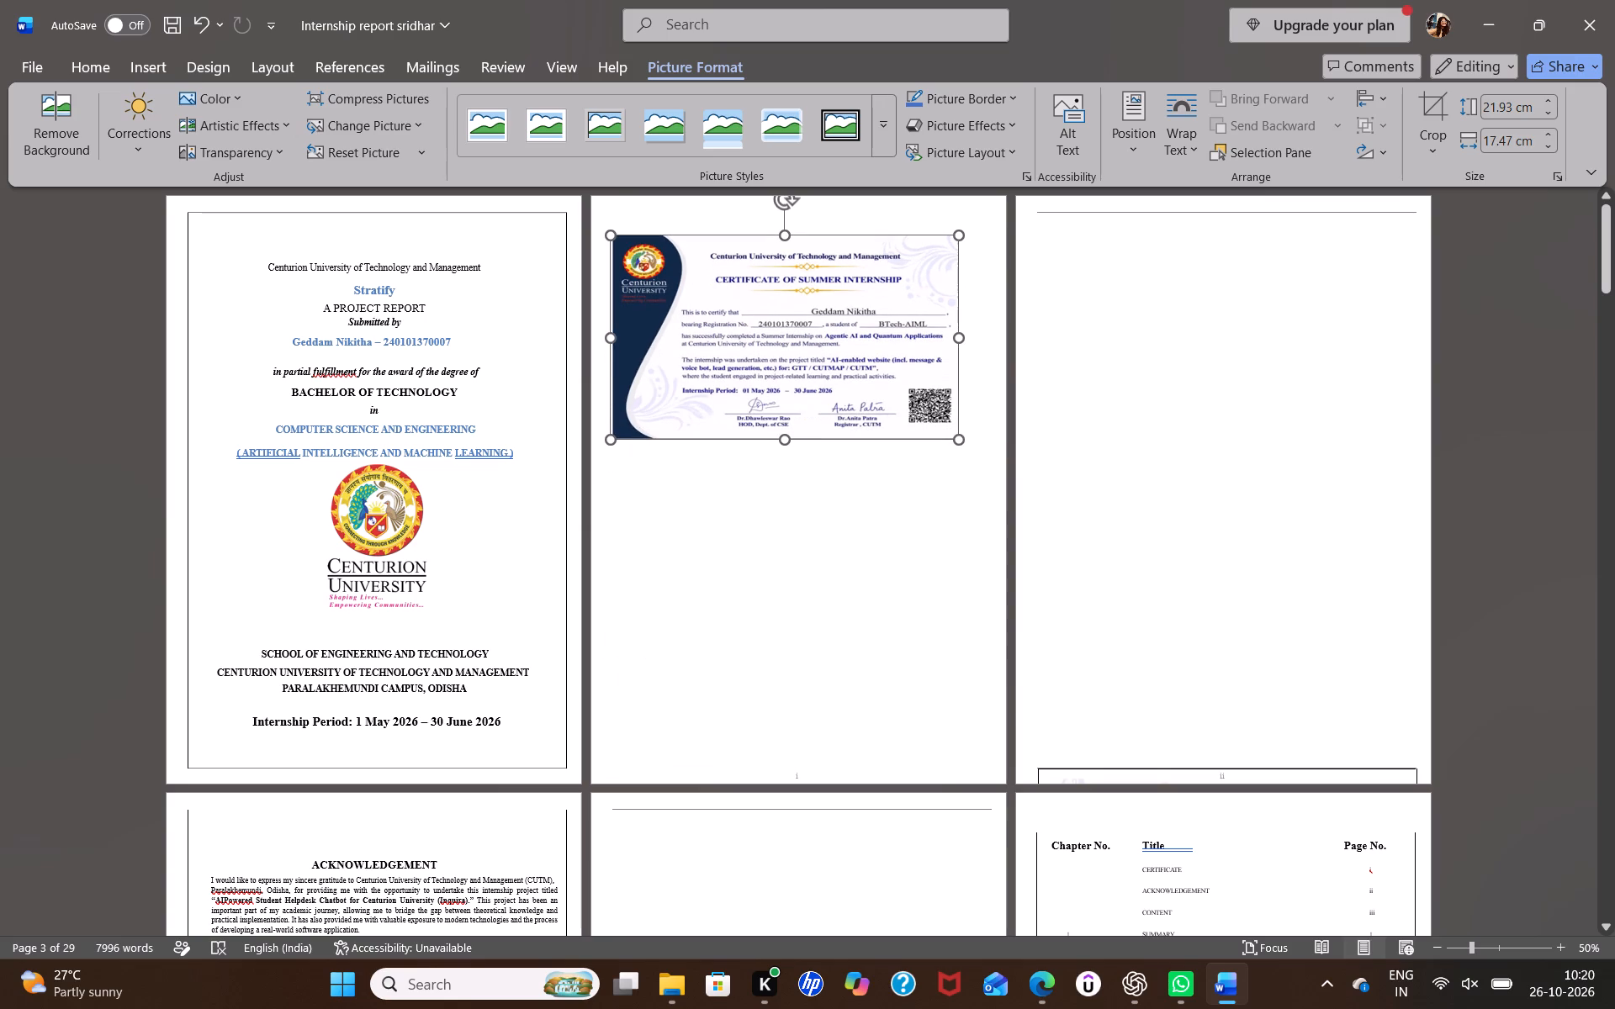
{"action": "left_click_drag", "start_coordinate": [777, 457], "coordinate": [777, 467]}
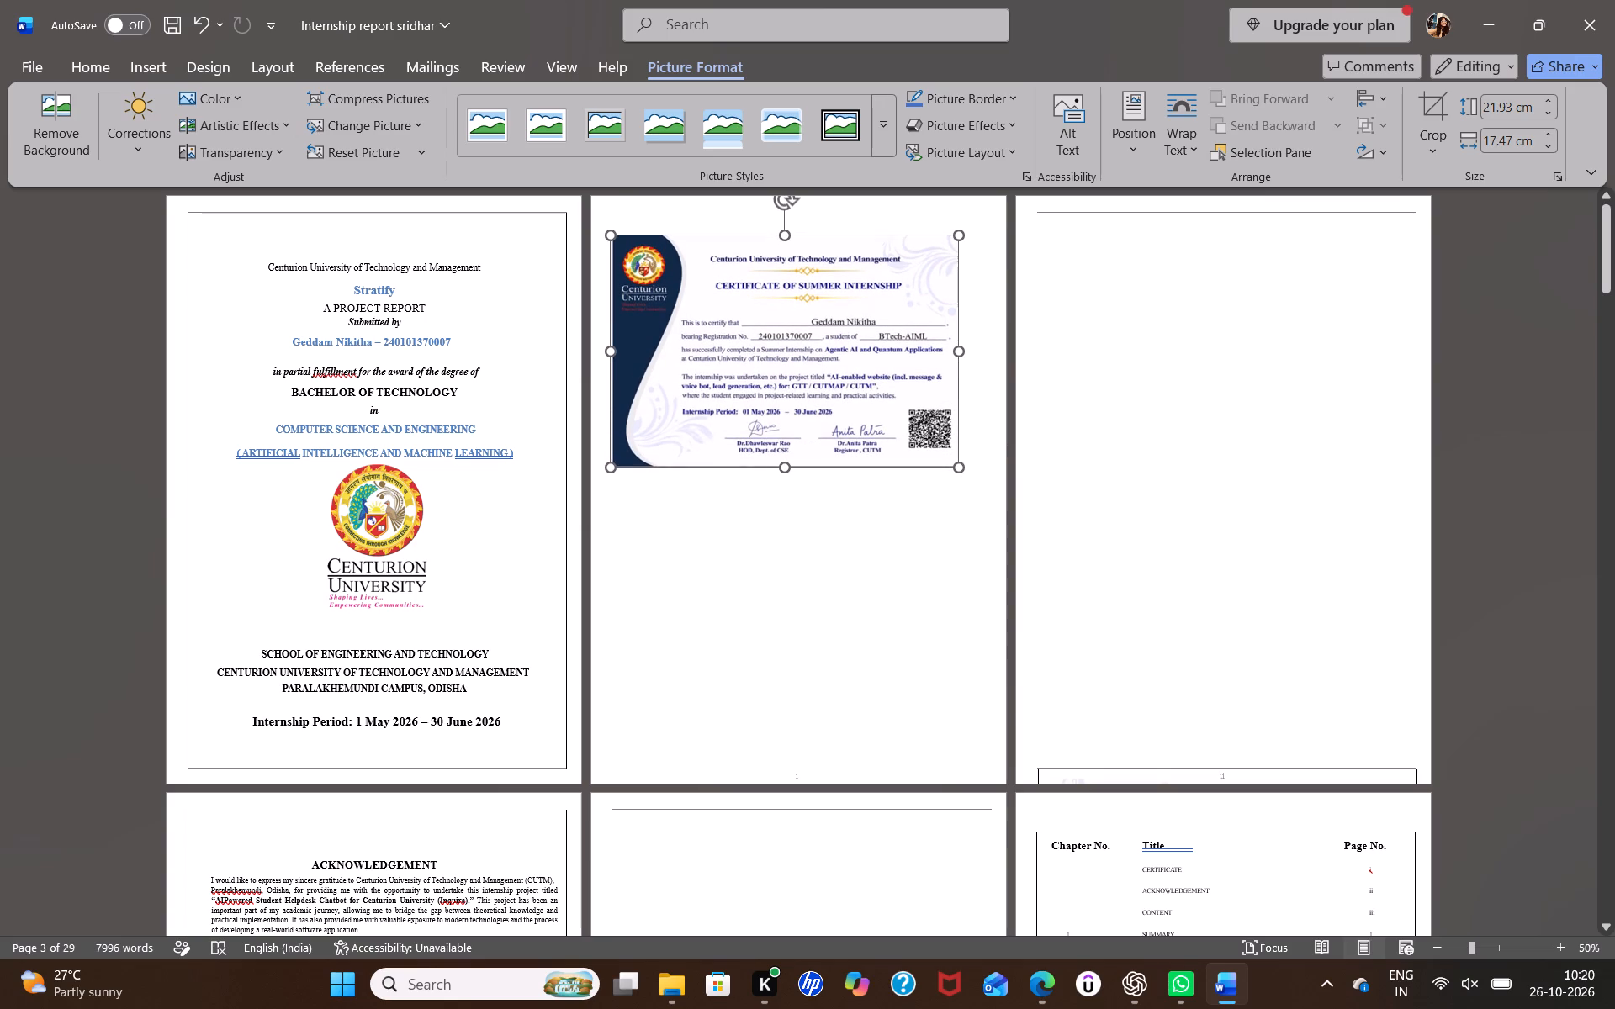
Rotate the certificate picture 90° counterclockwise so that it stands upright along the page's height.
{"action": "left_click", "coordinate": [783, 202]}
{"action": "left_click", "coordinate": [783, 202]}
{"action": "left_click_drag", "start_coordinate": [783, 202], "coordinate": [778, 195]}
{"action": "left_click_drag", "start_coordinate": [778, 195], "coordinate": [693, 352]}
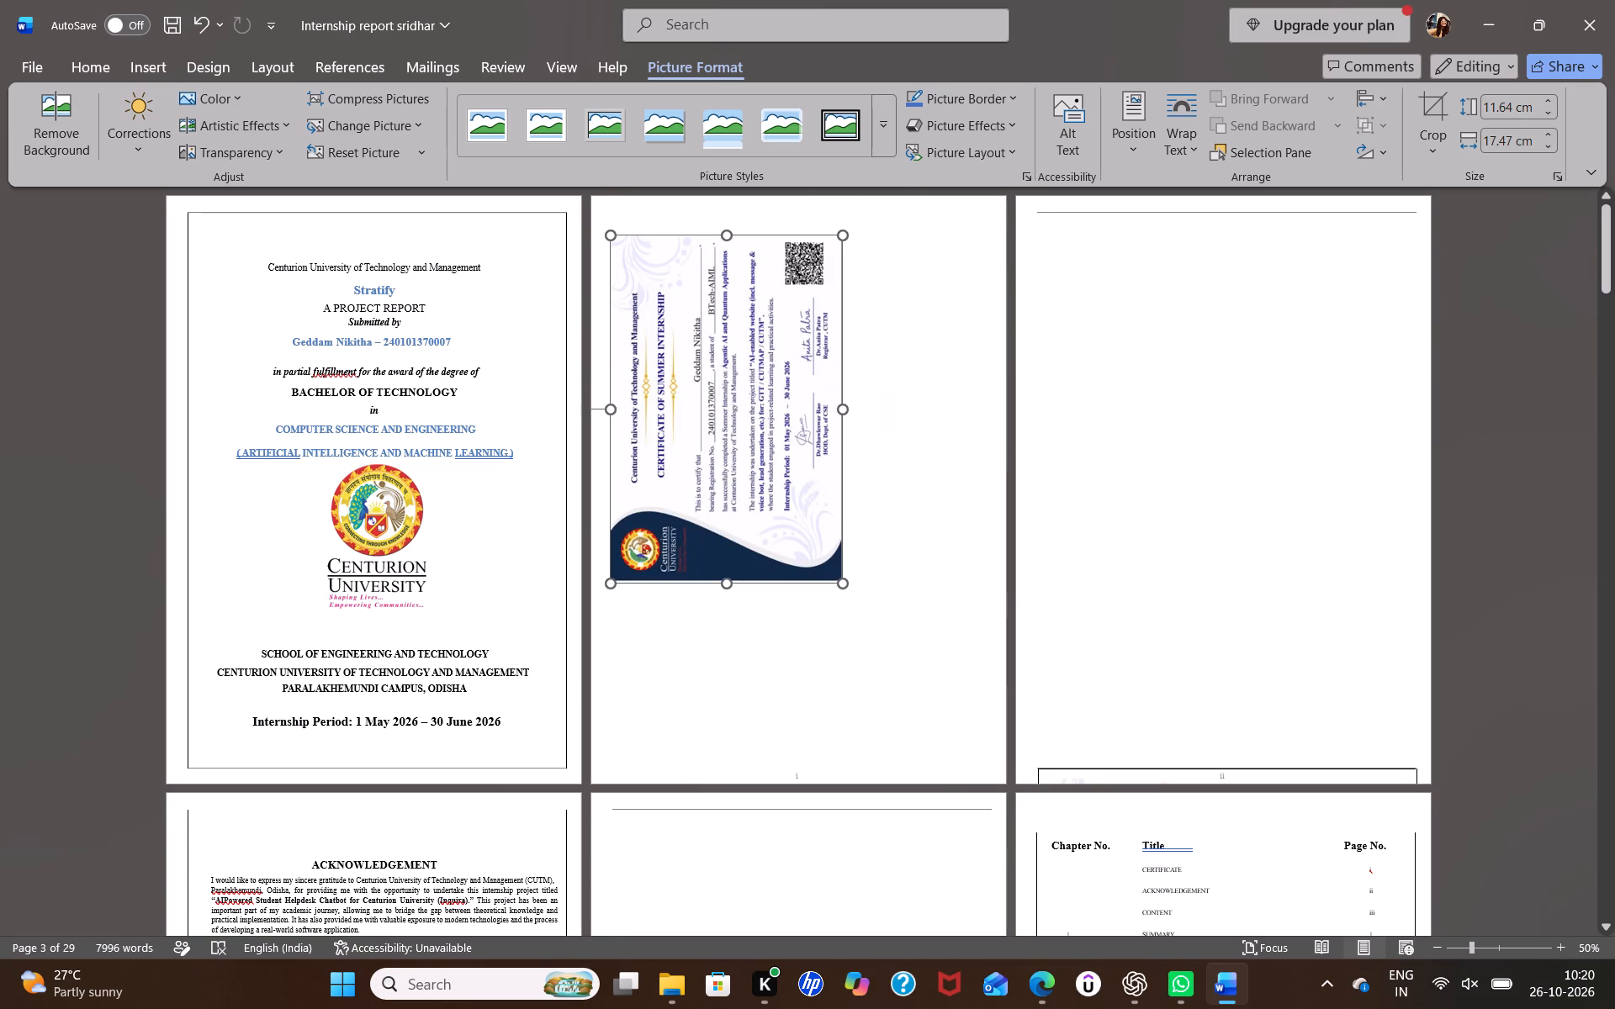
{"action": "left_click_drag", "start_coordinate": [693, 352], "coordinate": [742, 480]}
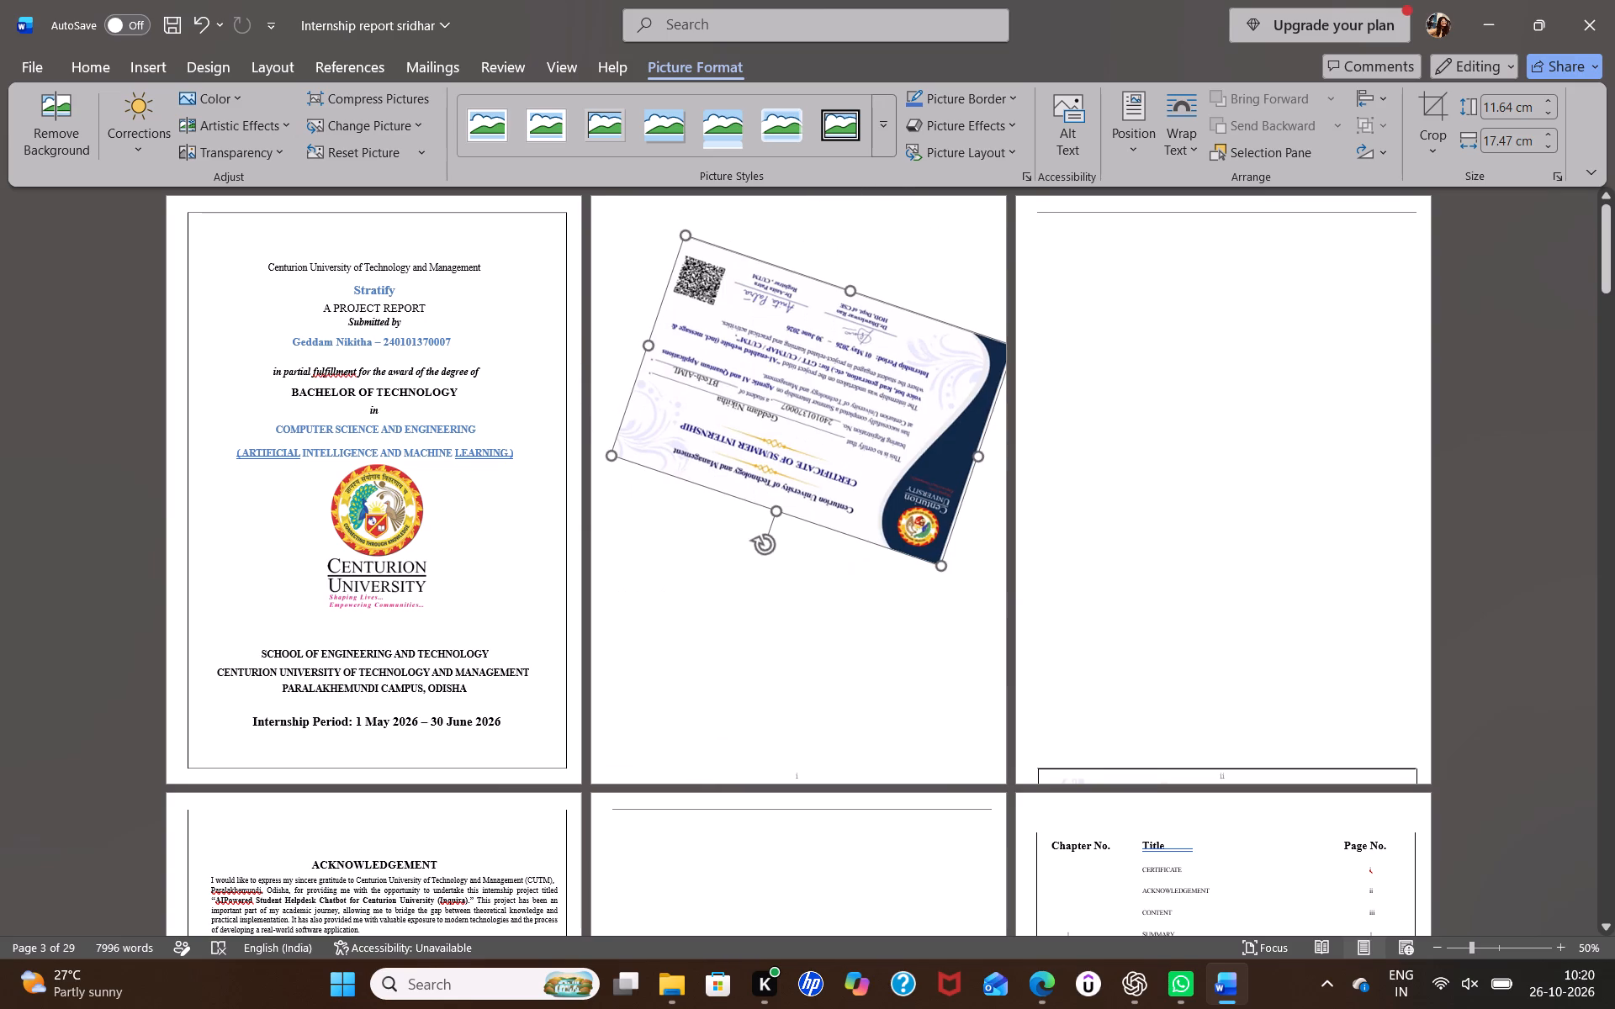
{"action": "left_click_drag", "start_coordinate": [742, 480], "coordinate": [627, 396]}
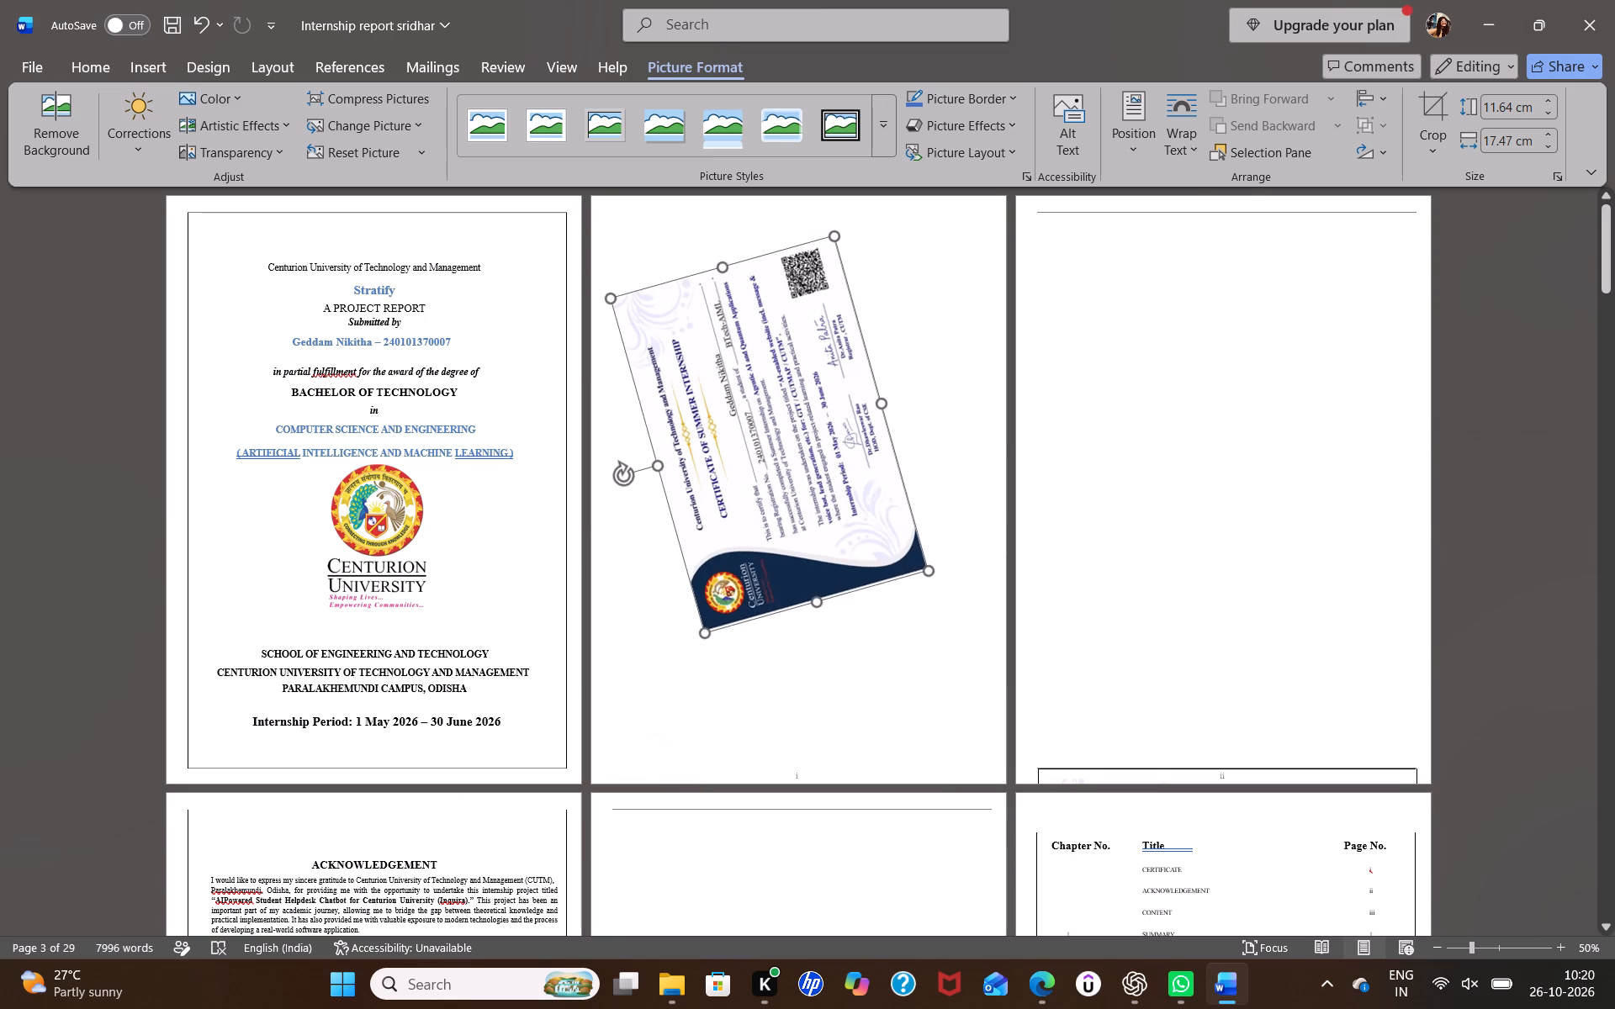
{"action": "left_click_drag", "start_coordinate": [627, 396], "coordinate": [553, 360]}
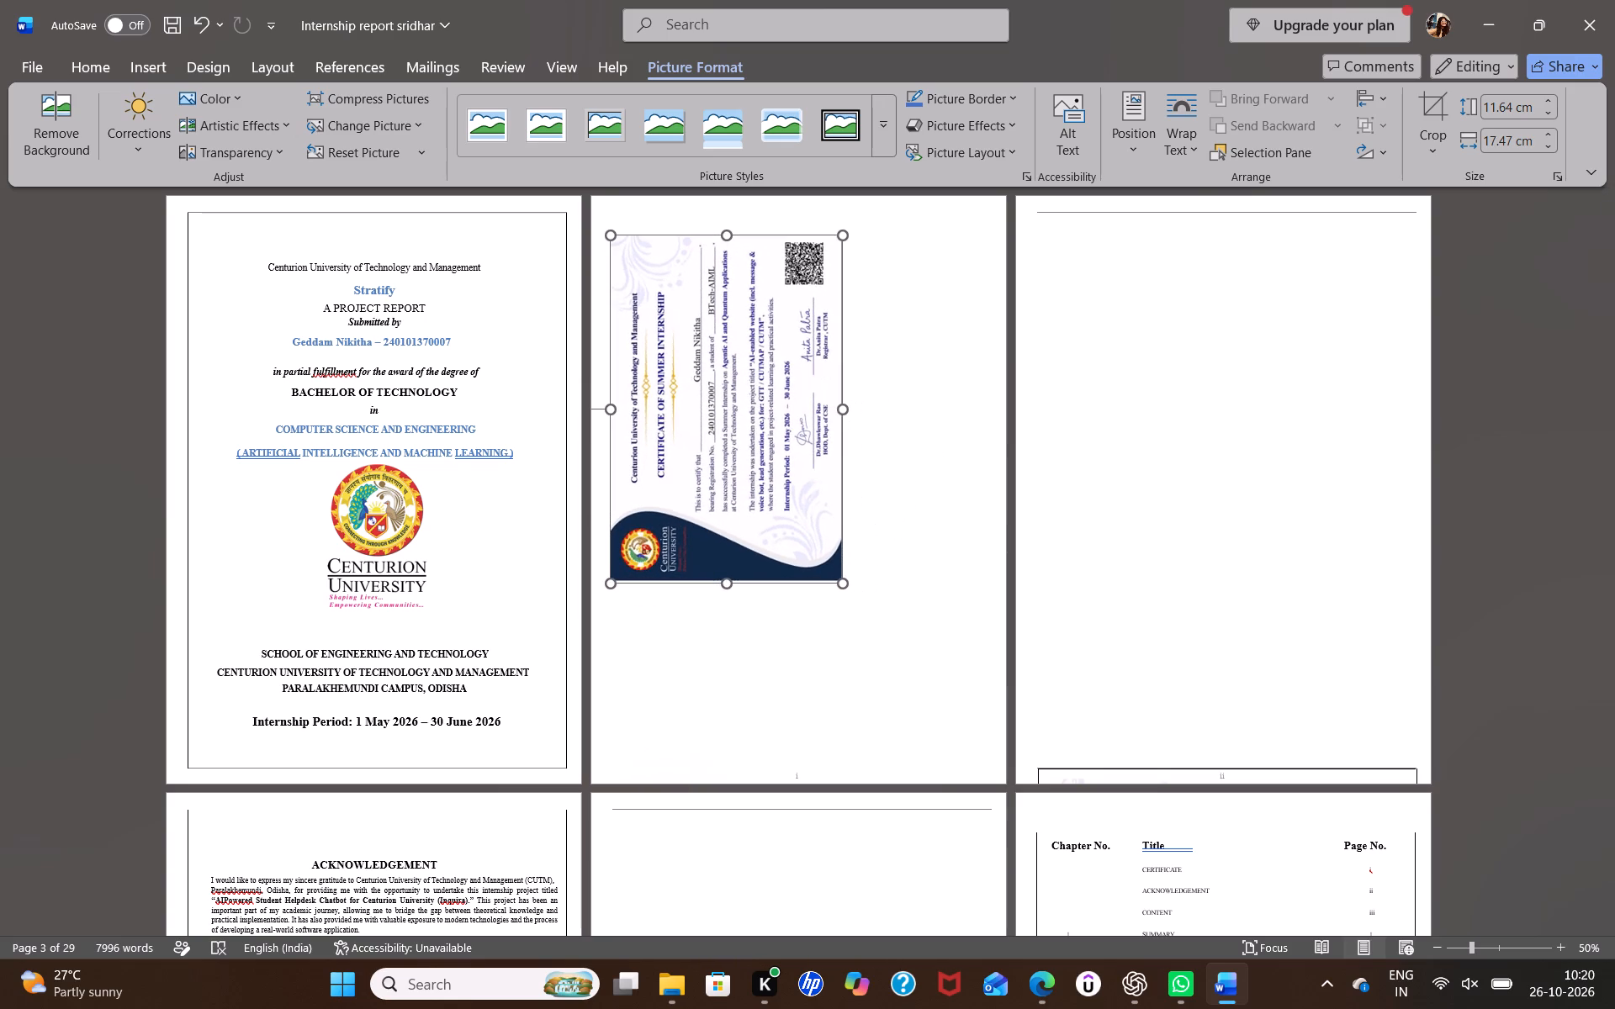
{"action": "left_click_drag", "start_coordinate": [553, 360], "coordinate": [554, 360]}
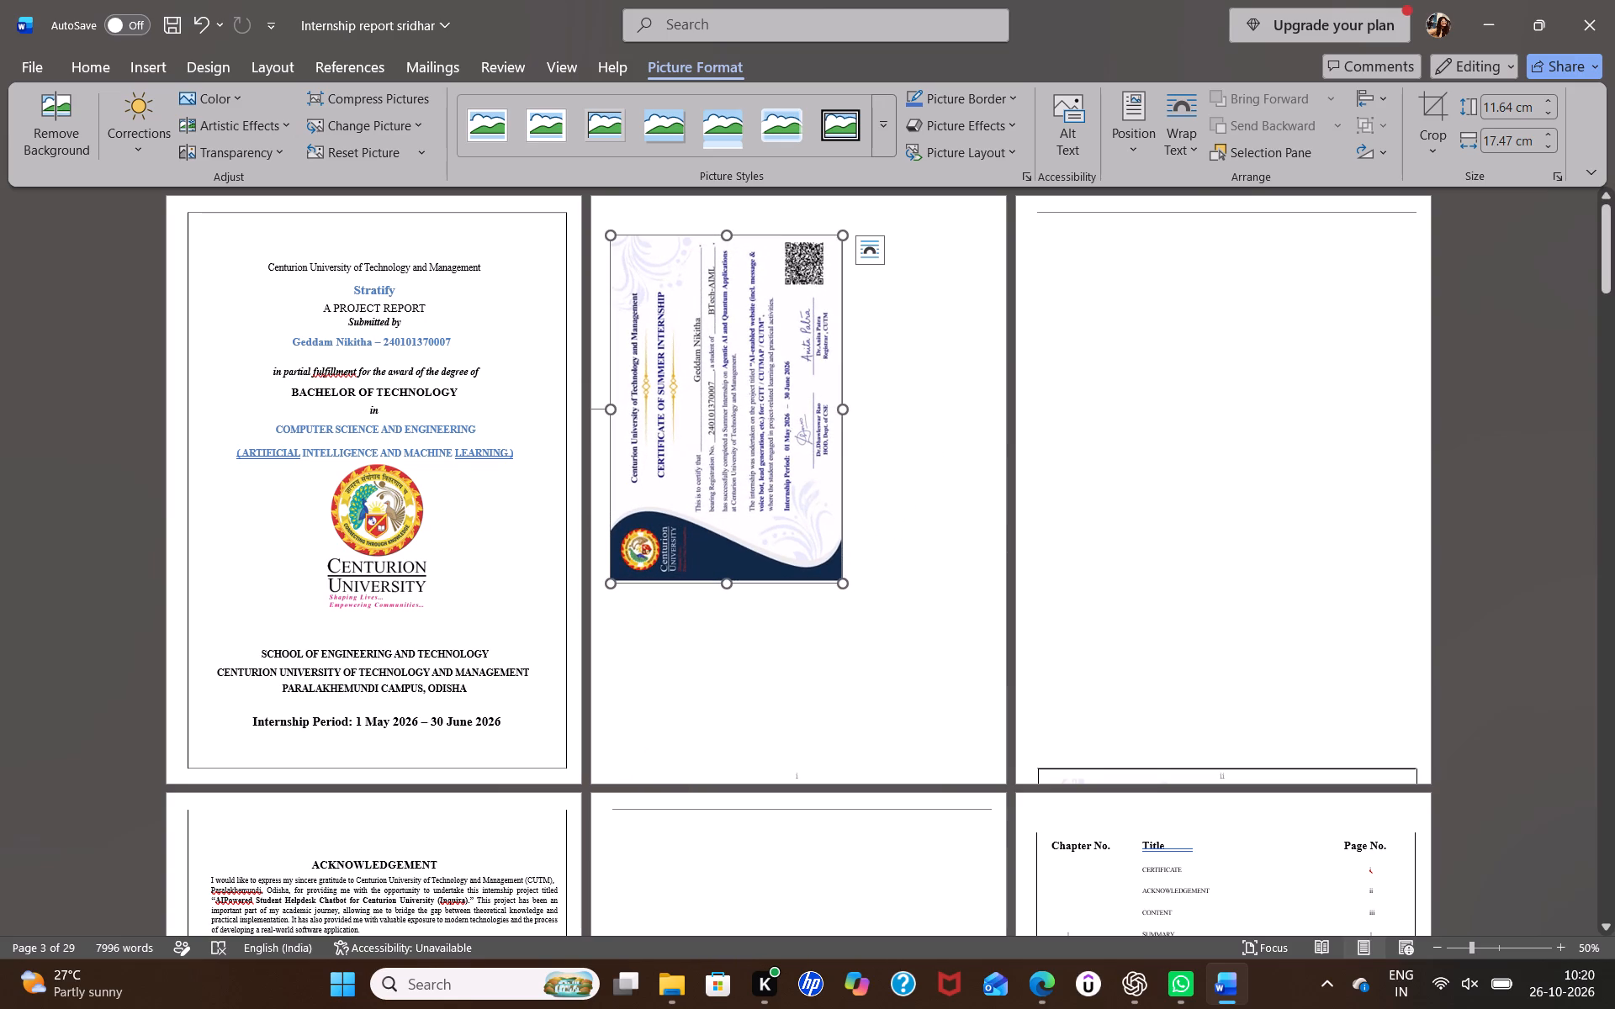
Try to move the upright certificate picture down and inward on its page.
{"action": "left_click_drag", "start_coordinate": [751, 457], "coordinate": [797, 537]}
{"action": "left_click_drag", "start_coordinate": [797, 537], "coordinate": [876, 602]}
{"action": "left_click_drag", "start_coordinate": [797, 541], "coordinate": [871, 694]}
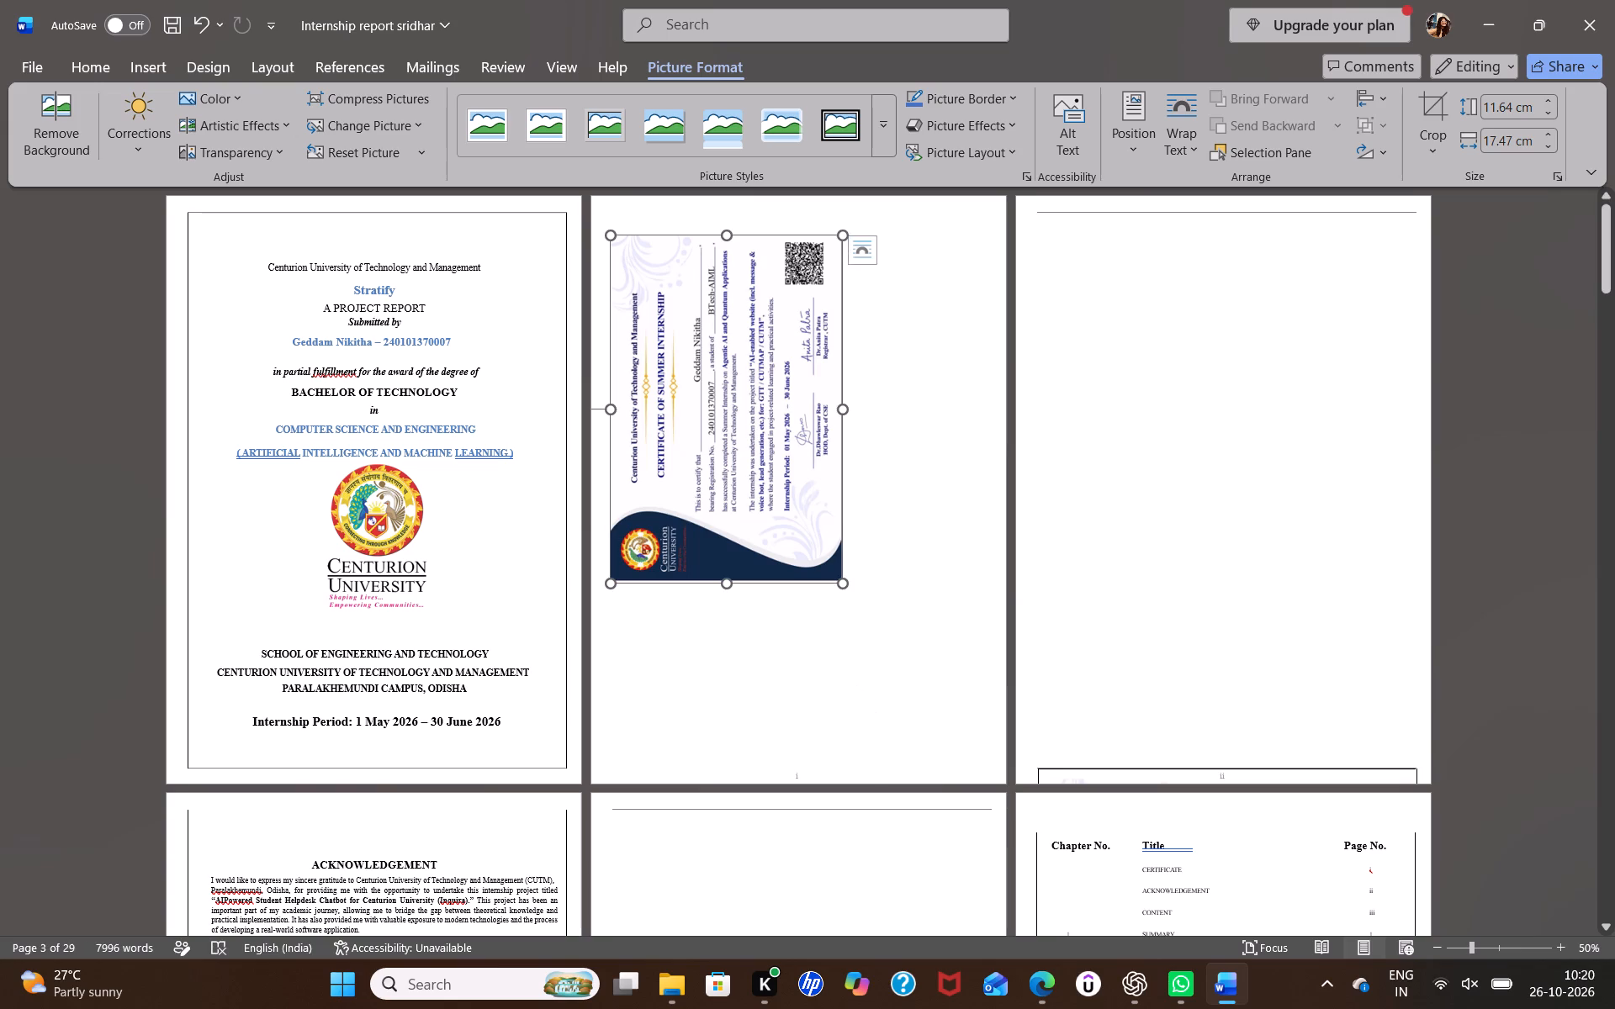
Enlarge the certificate picture proportionally to about 22.7 cm high and 34.1 cm wide.
{"action": "left_click_drag", "start_coordinate": [842, 584], "coordinate": [842, 585]}
{"action": "left_click_drag", "start_coordinate": [842, 585], "coordinate": [1084, 747]}
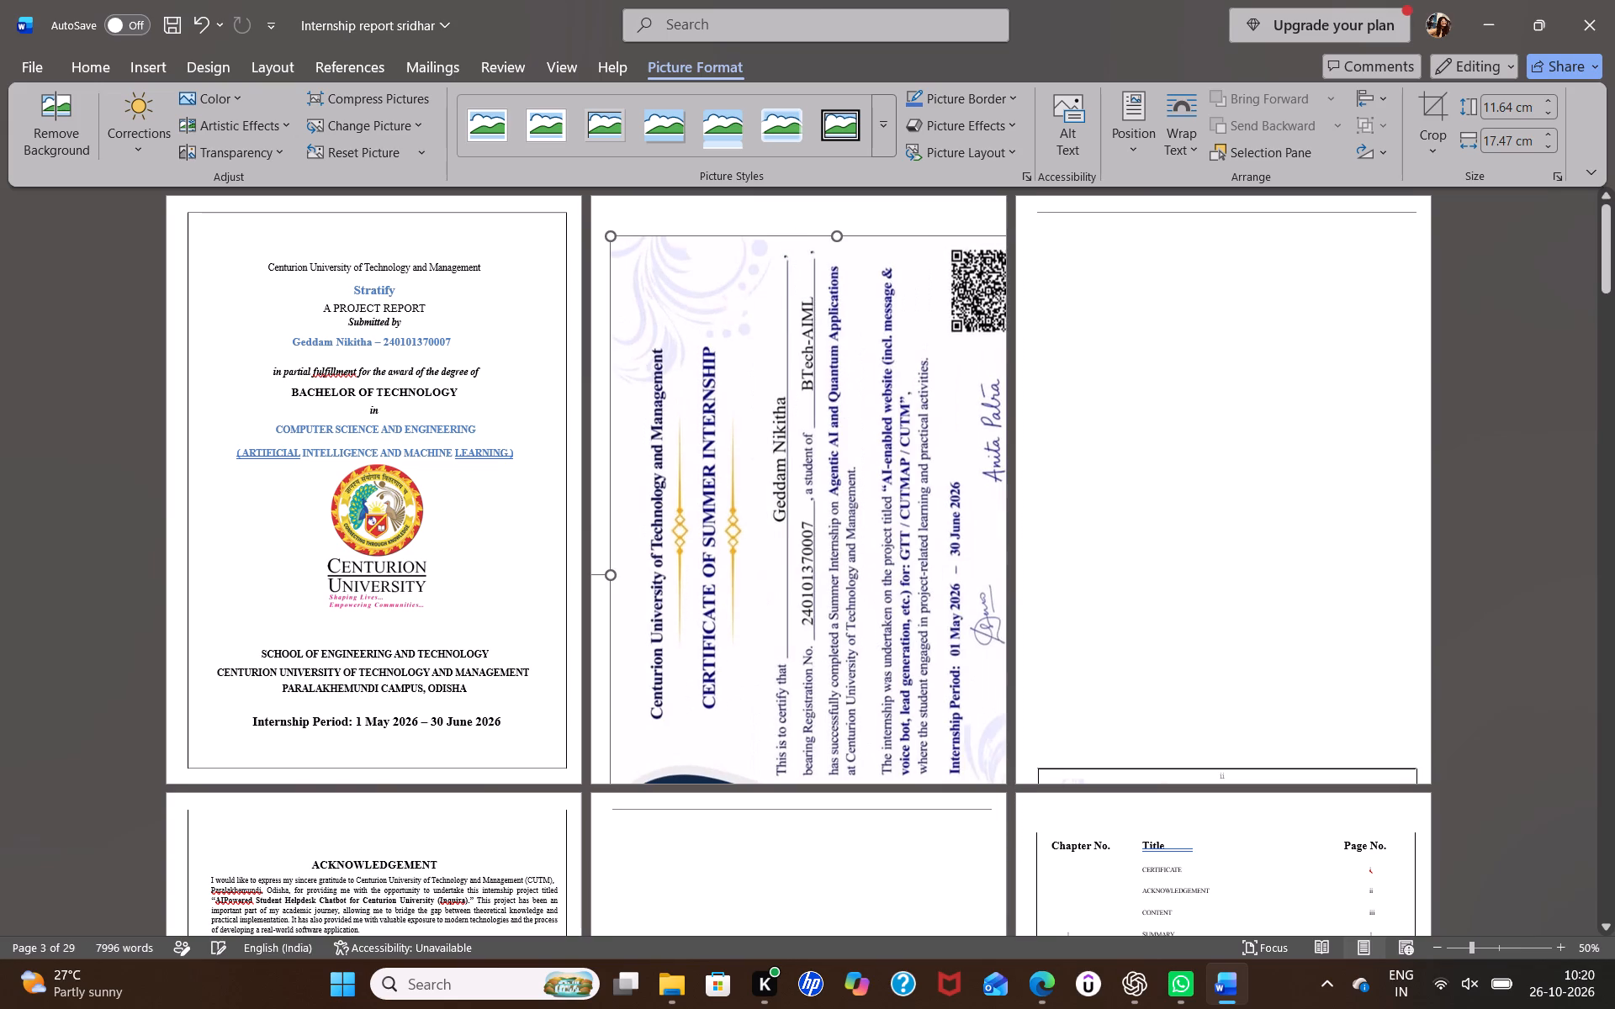
{"action": "left_click_drag", "start_coordinate": [715, 278], "coordinate": [715, 253]}
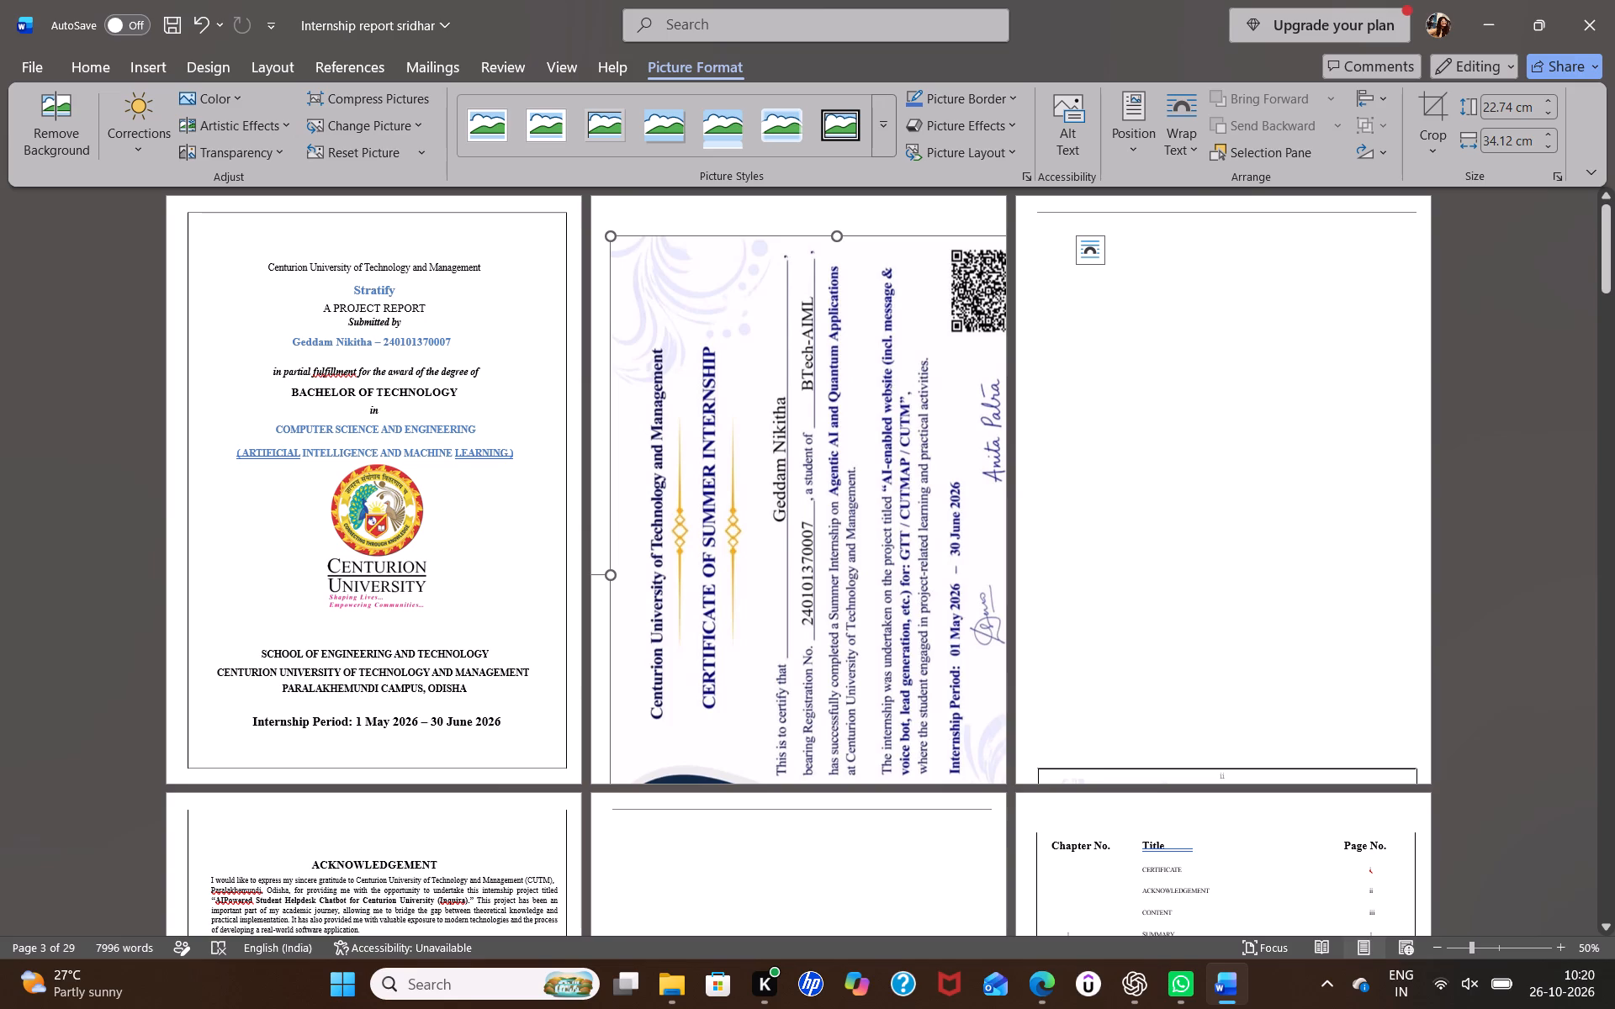
Reduce the certificate picture's height setting to about 19 cm, keeping its 34.12 cm width, so it fits across the page.
{"action": "left_click_drag", "start_coordinate": [606, 575], "coordinate": [716, 578]}
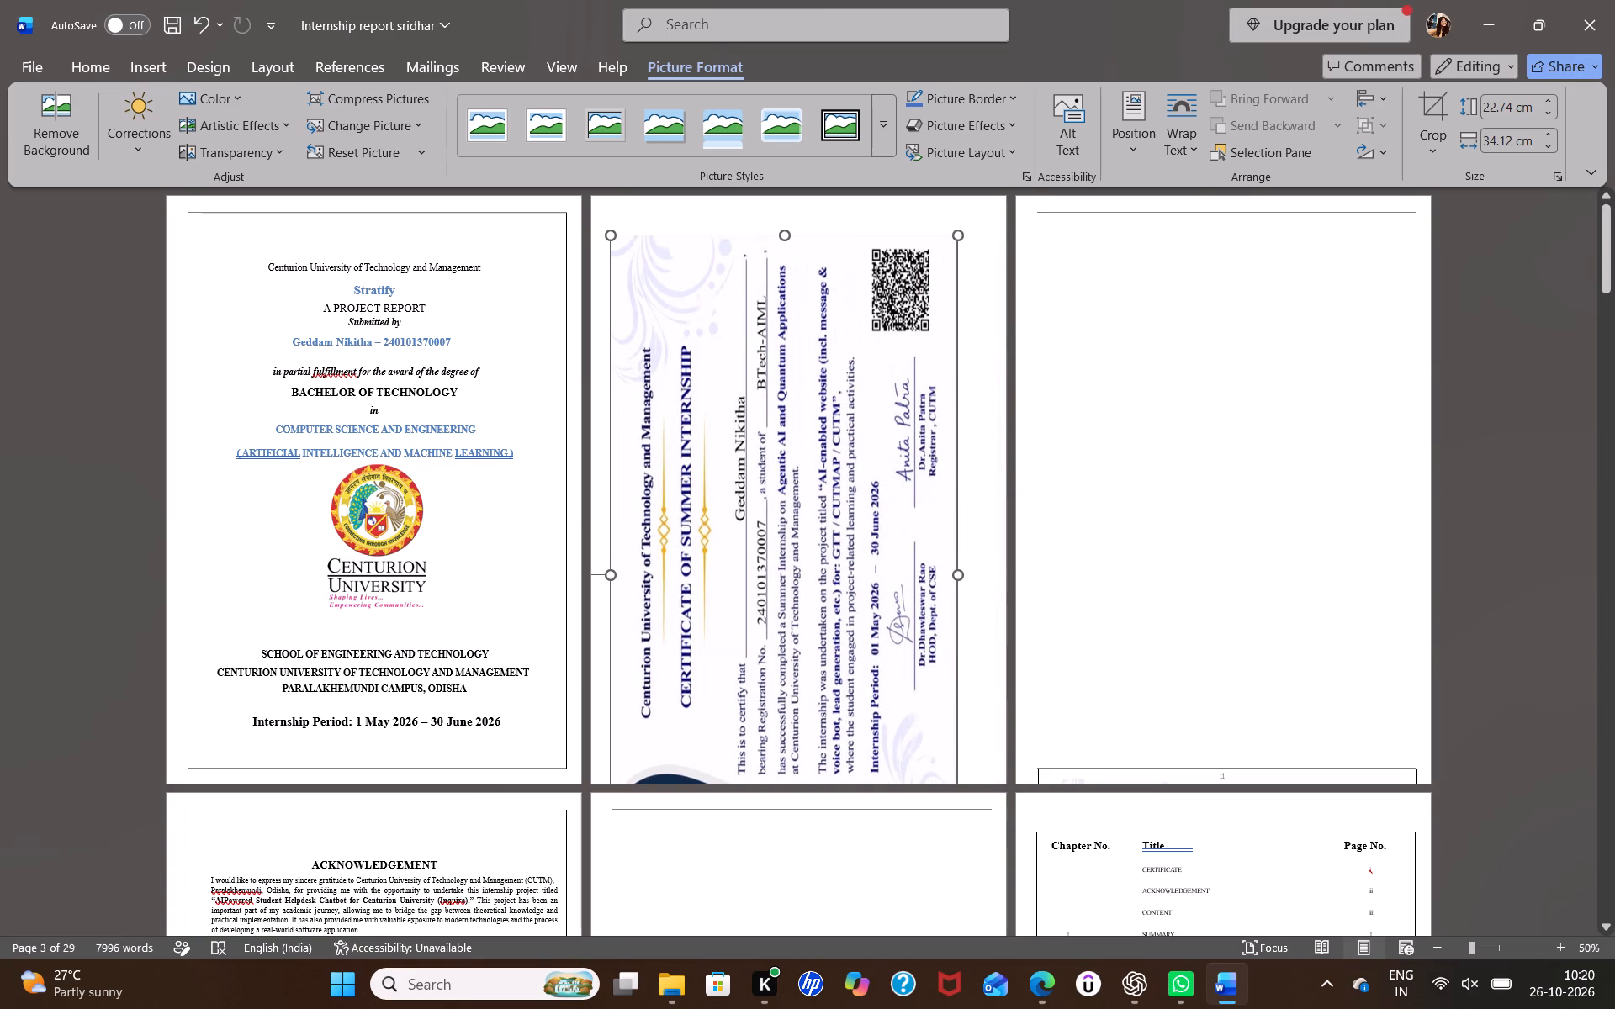
{"action": "left_click_drag", "start_coordinate": [716, 578], "coordinate": [685, 578]}
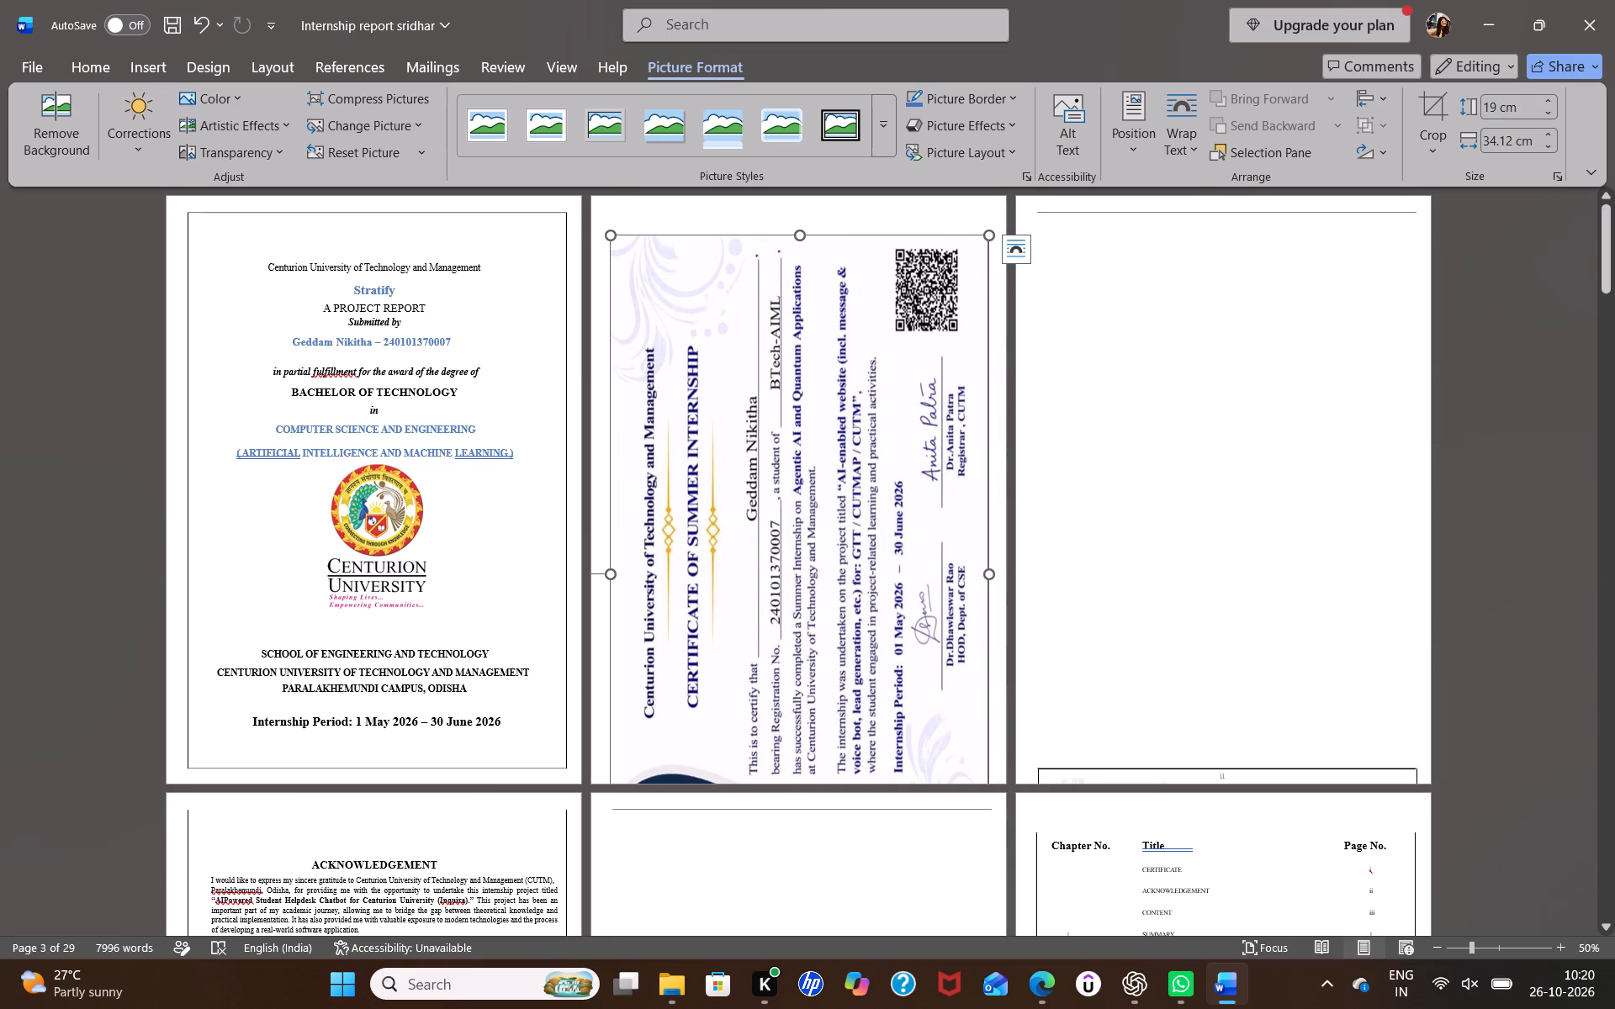
{"action": "left_click_drag", "start_coordinate": [650, 235], "coordinate": [645, 193]}
{"action": "left_click", "coordinate": [968, 765]}
Scale the certificate picture down proportionally to about 17.95 cm high and 32.23 cm wide.
{"action": "left_click_drag", "start_coordinate": [986, 232], "coordinate": [935, 266]}
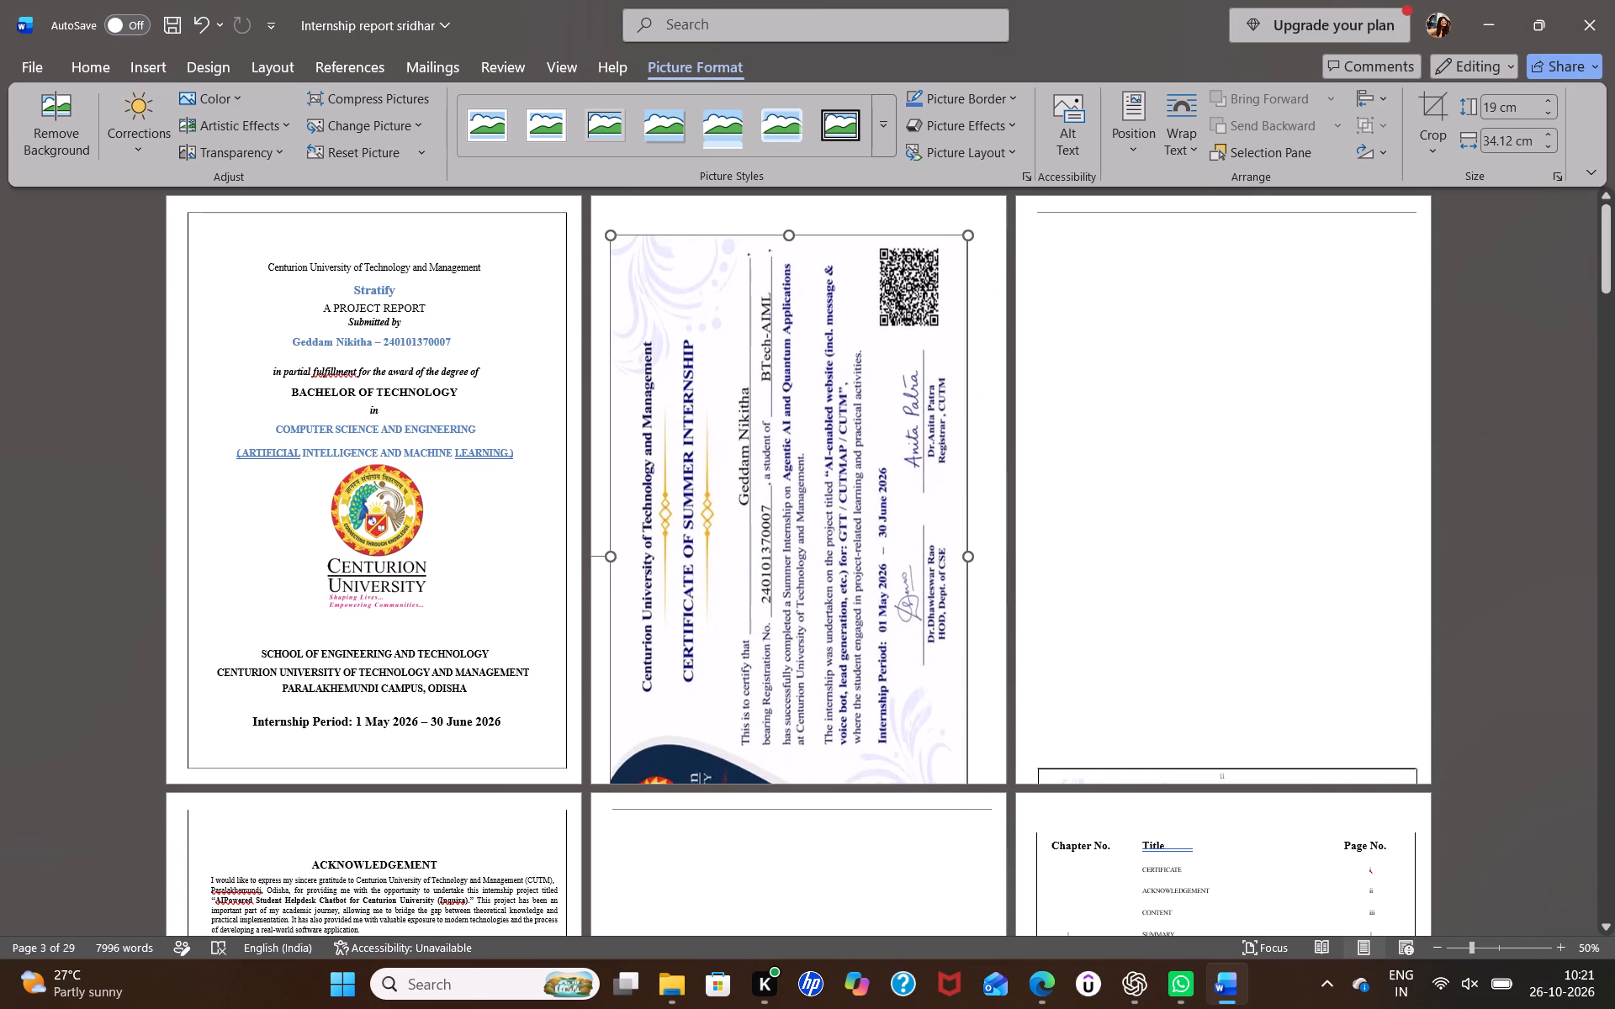
{"action": "left_click_drag", "start_coordinate": [935, 266], "coordinate": [925, 230]}
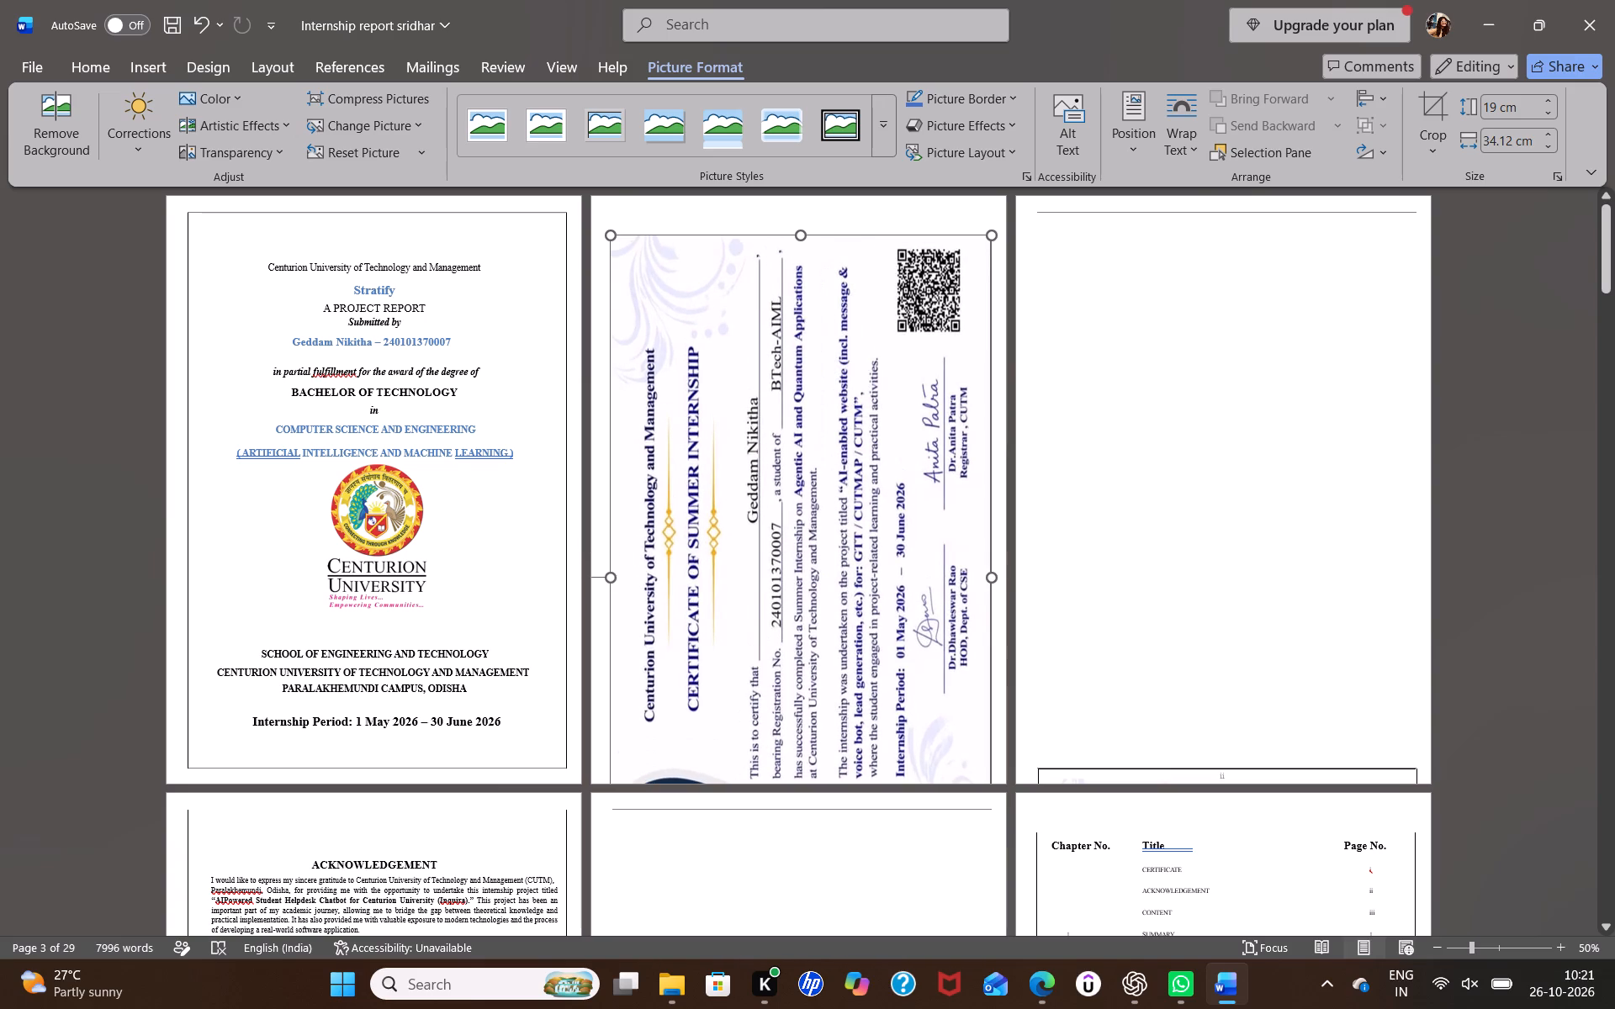
{"action": "left_click_drag", "start_coordinate": [925, 230], "coordinate": [926, 227]}
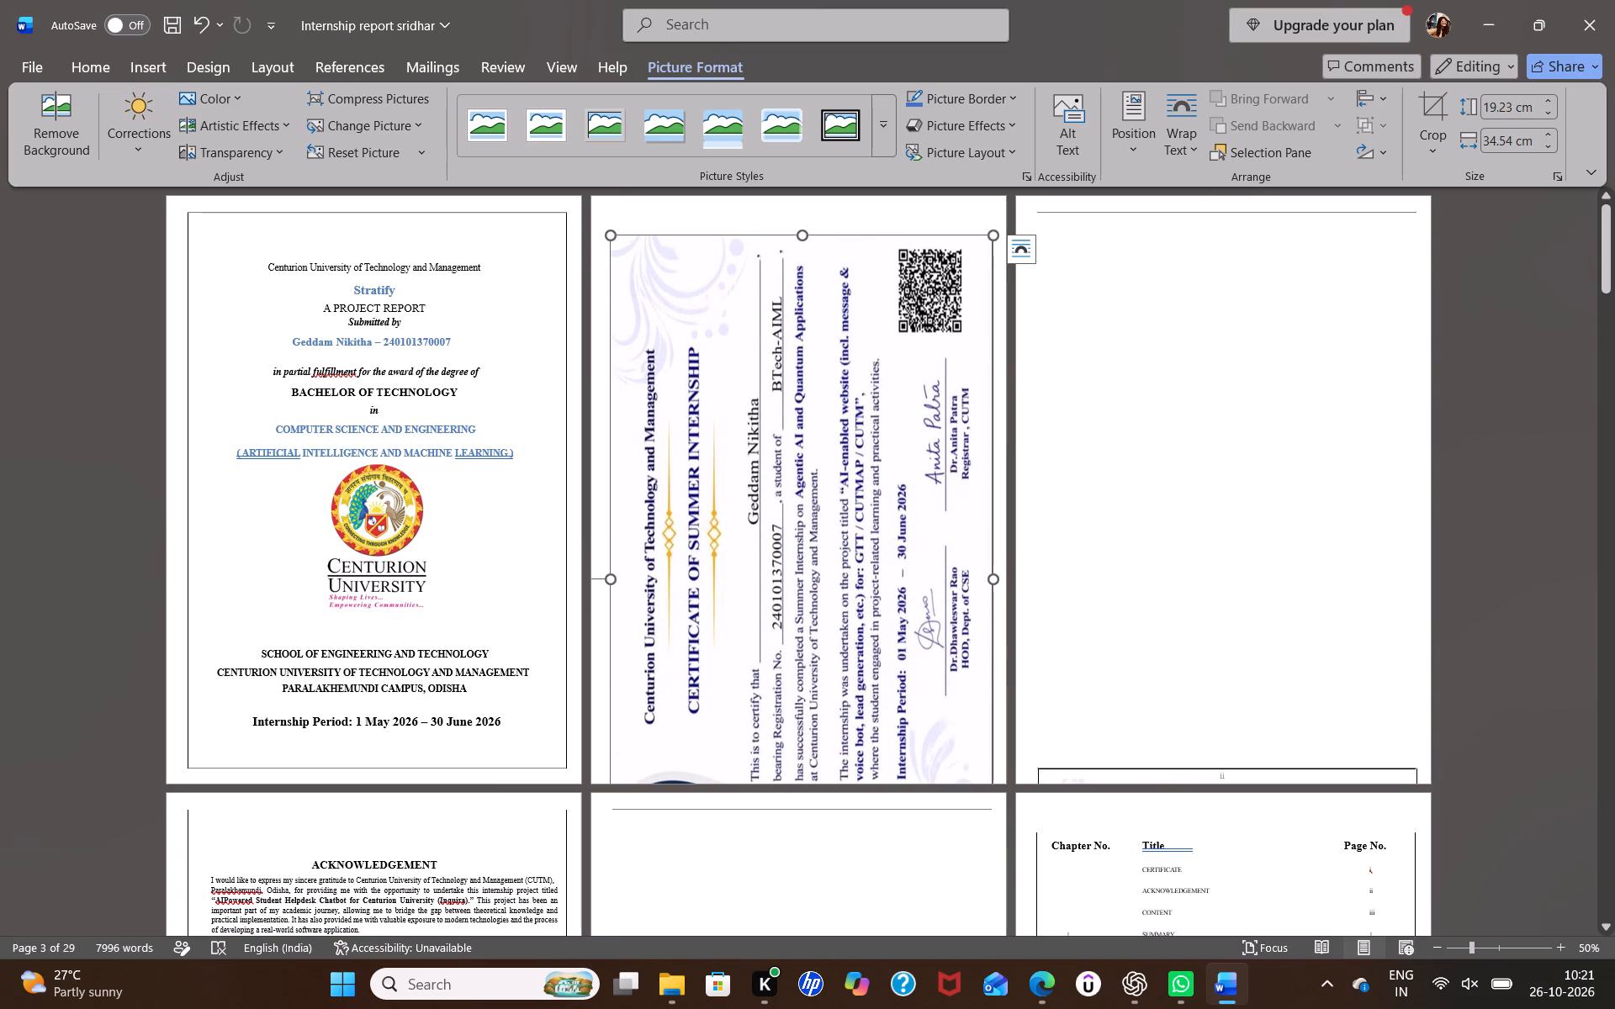
{"action": "left_click_drag", "start_coordinate": [998, 231], "coordinate": [863, 265]}
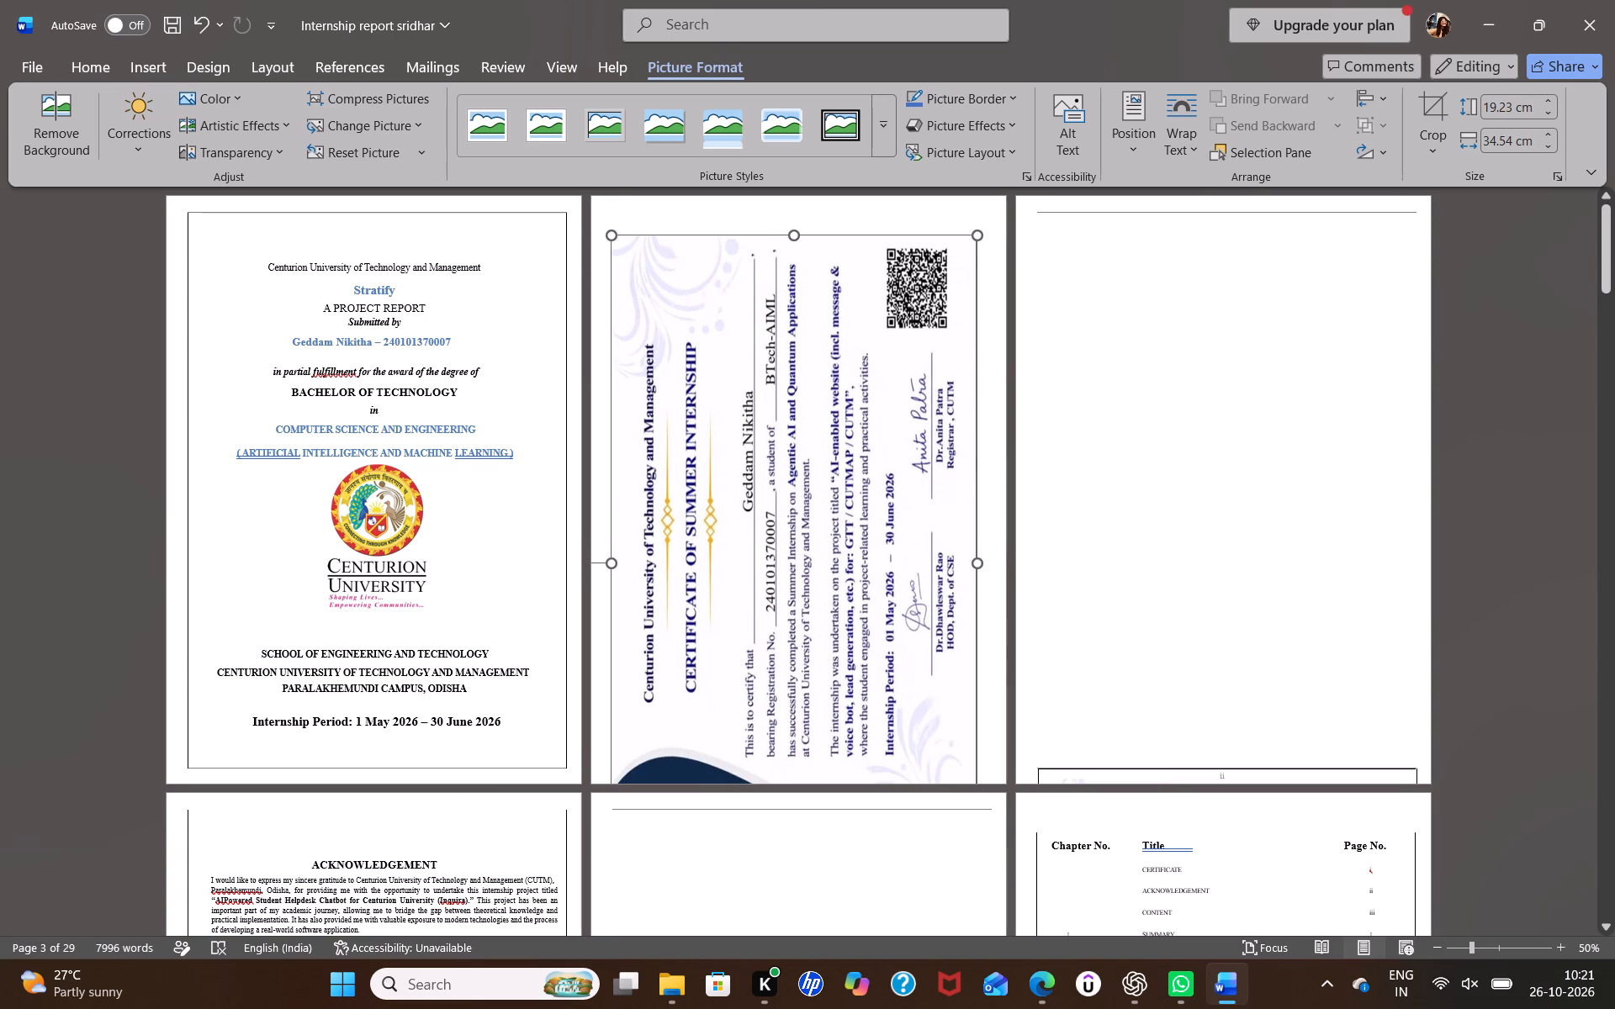
{"action": "left_click_drag", "start_coordinate": [863, 265], "coordinate": [872, 286]}
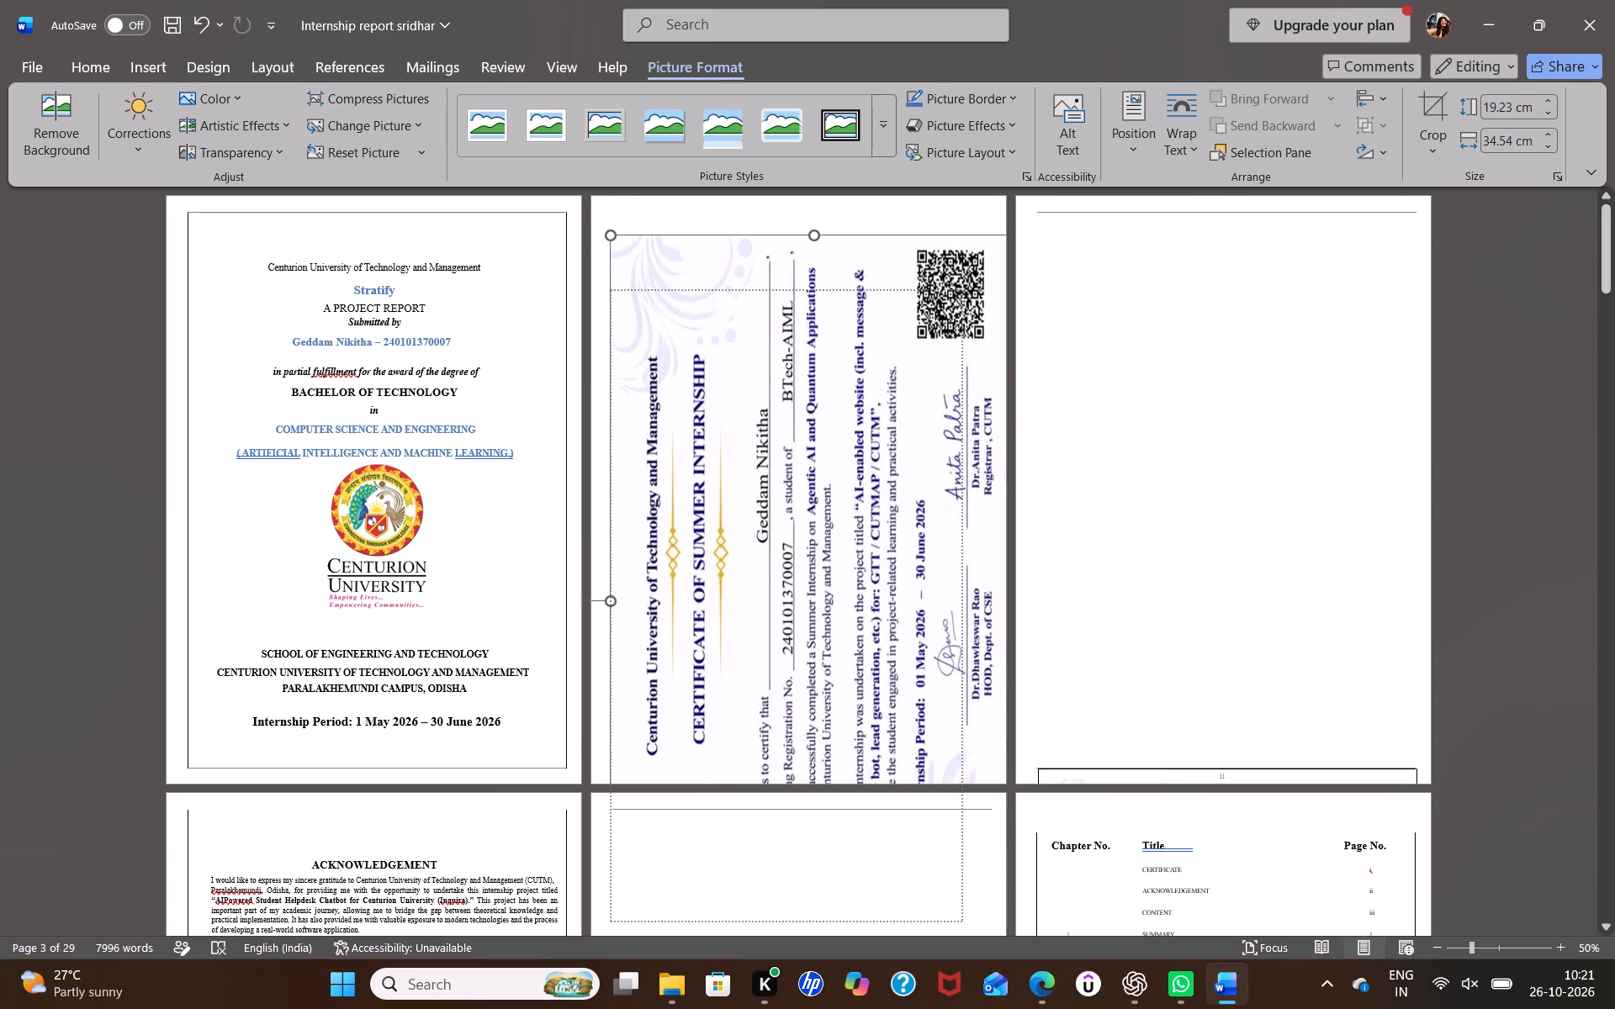
{"action": "left_click_drag", "start_coordinate": [872, 286], "coordinate": [854, 281]}
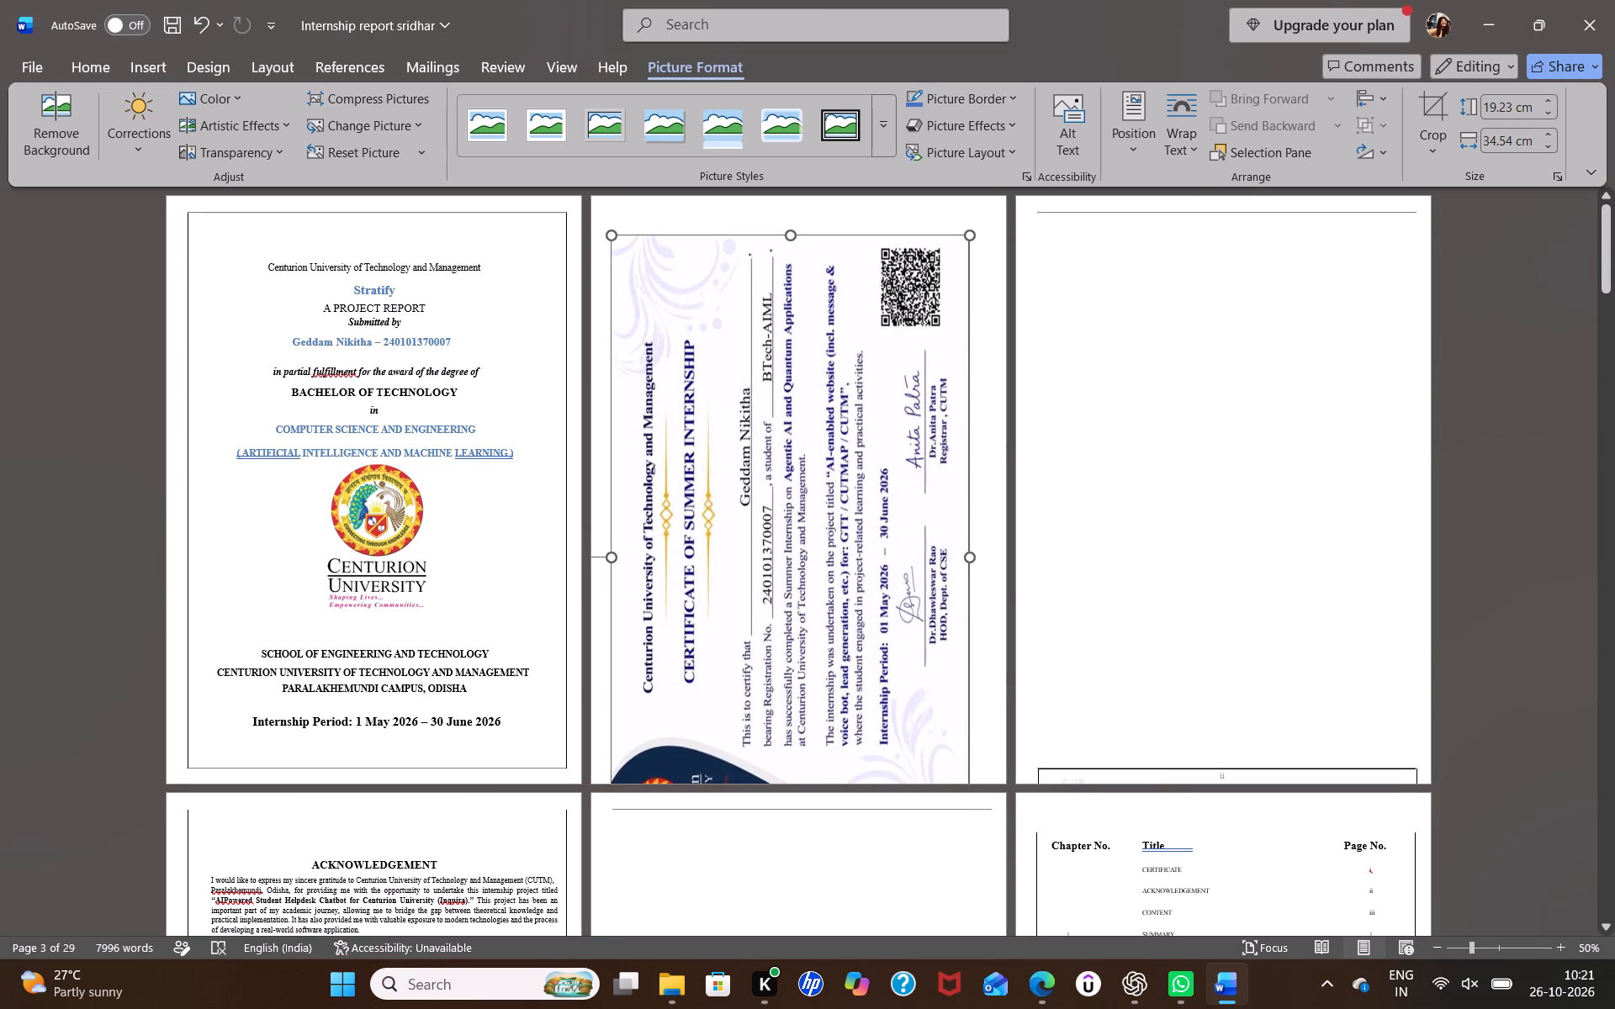
{"action": "left_click_drag", "start_coordinate": [854, 281], "coordinate": [854, 282]}
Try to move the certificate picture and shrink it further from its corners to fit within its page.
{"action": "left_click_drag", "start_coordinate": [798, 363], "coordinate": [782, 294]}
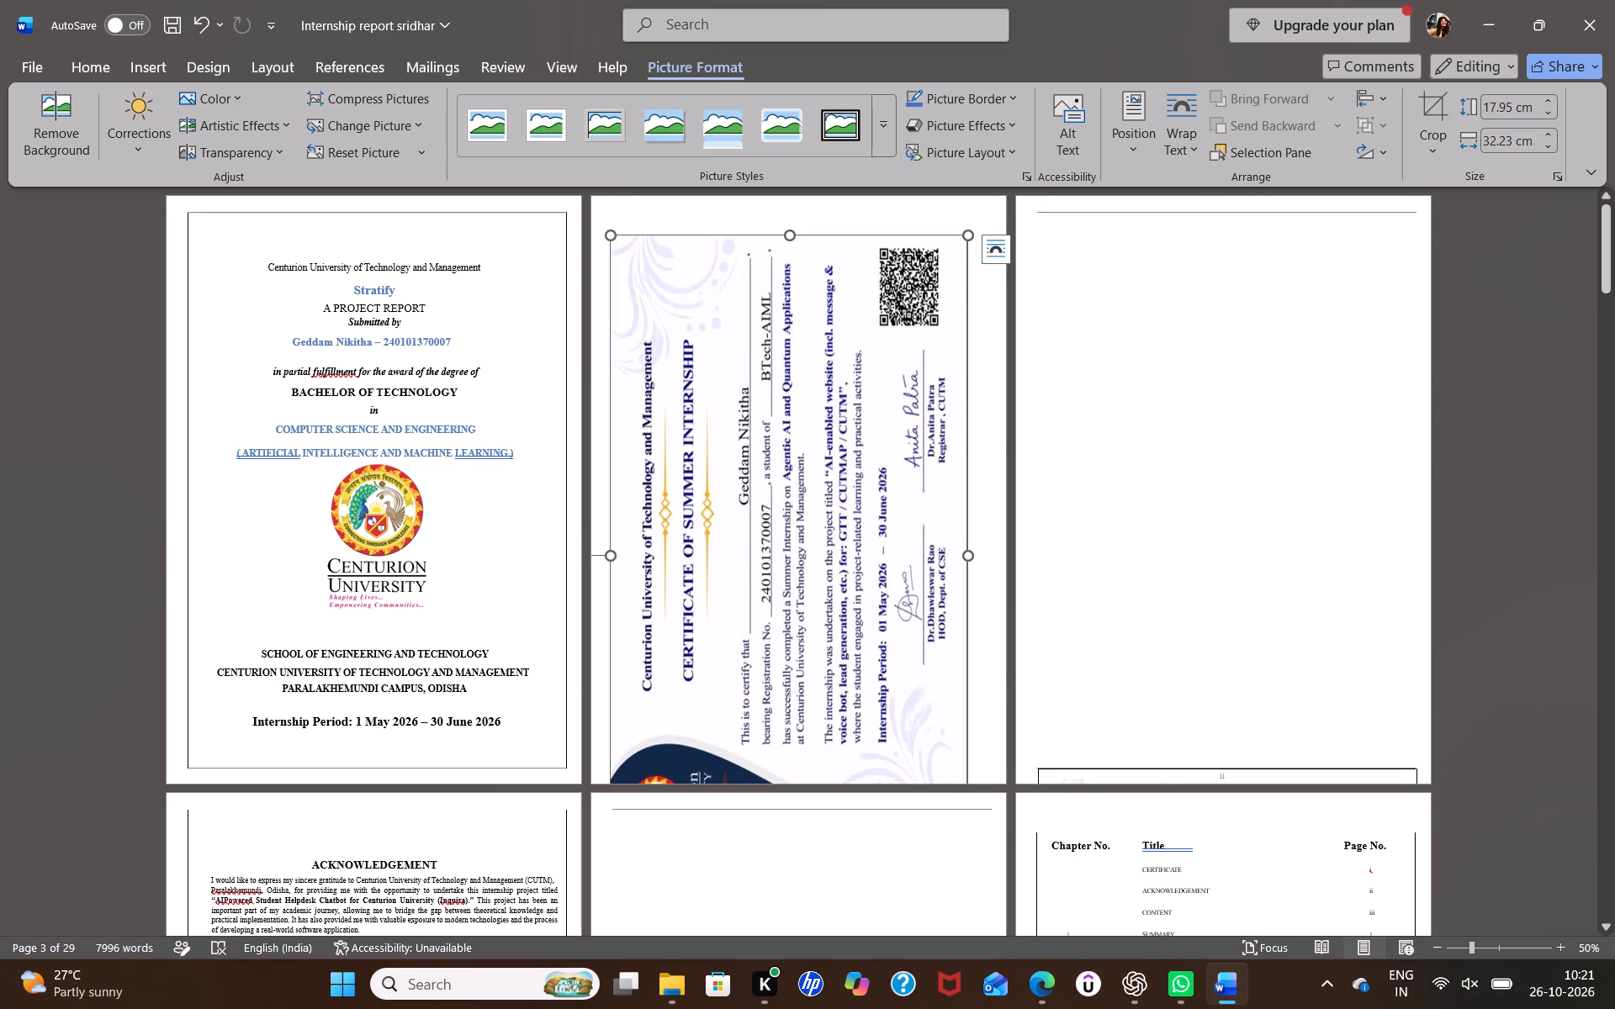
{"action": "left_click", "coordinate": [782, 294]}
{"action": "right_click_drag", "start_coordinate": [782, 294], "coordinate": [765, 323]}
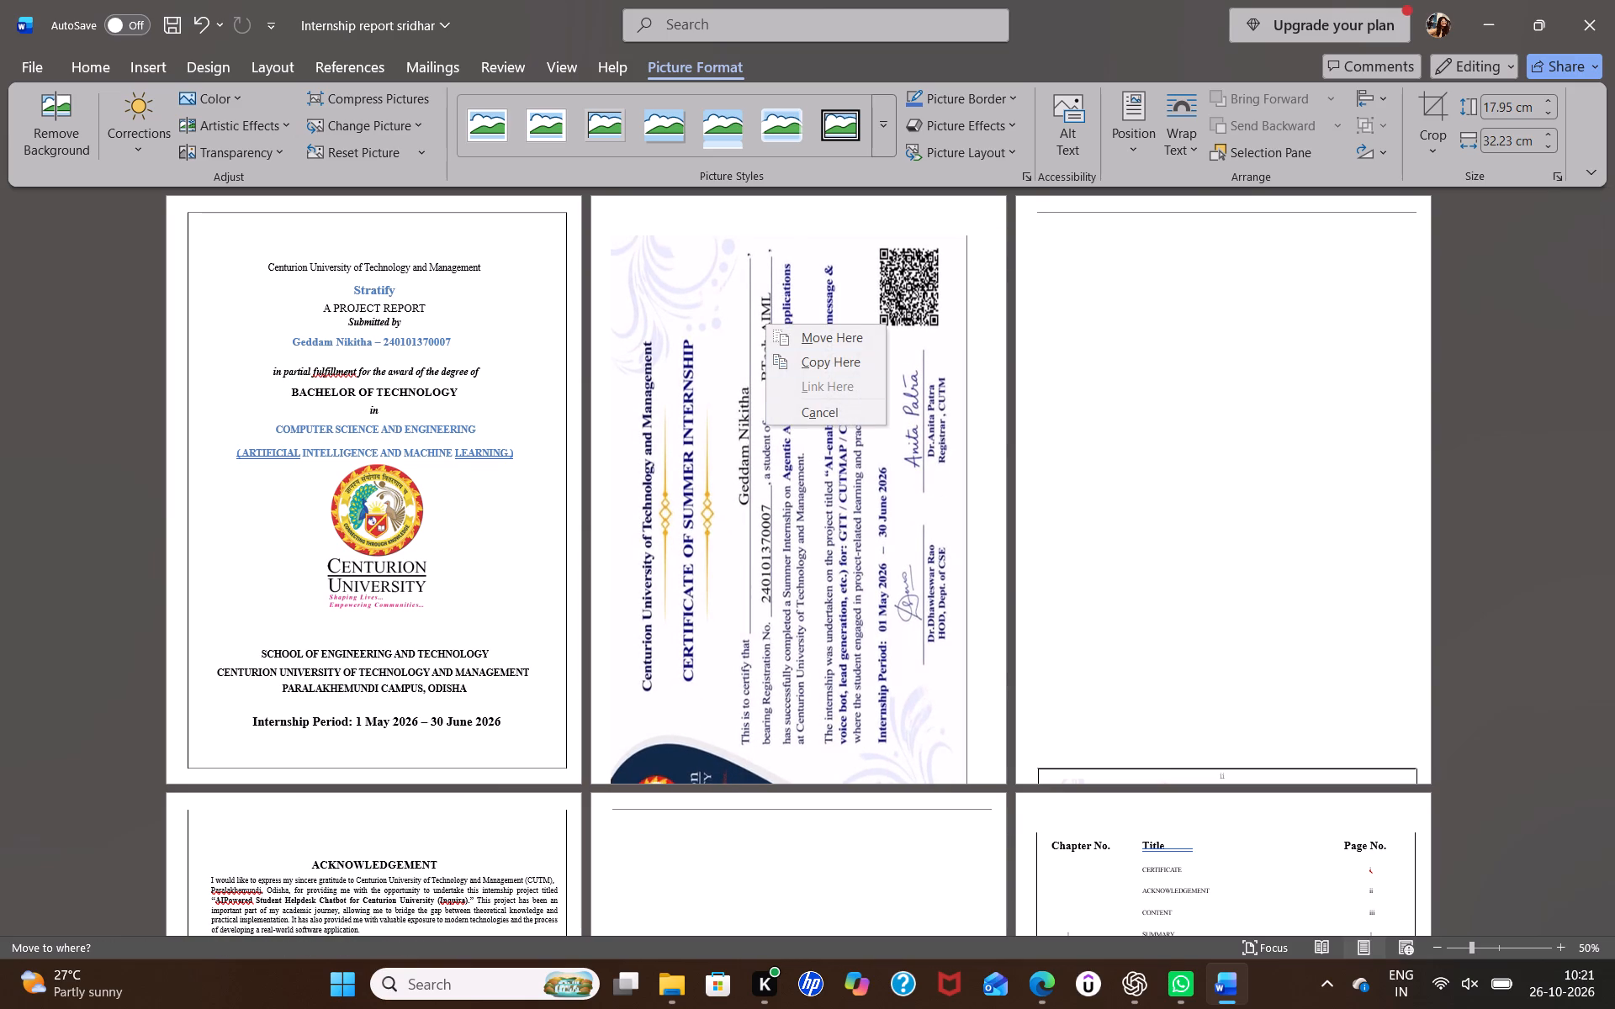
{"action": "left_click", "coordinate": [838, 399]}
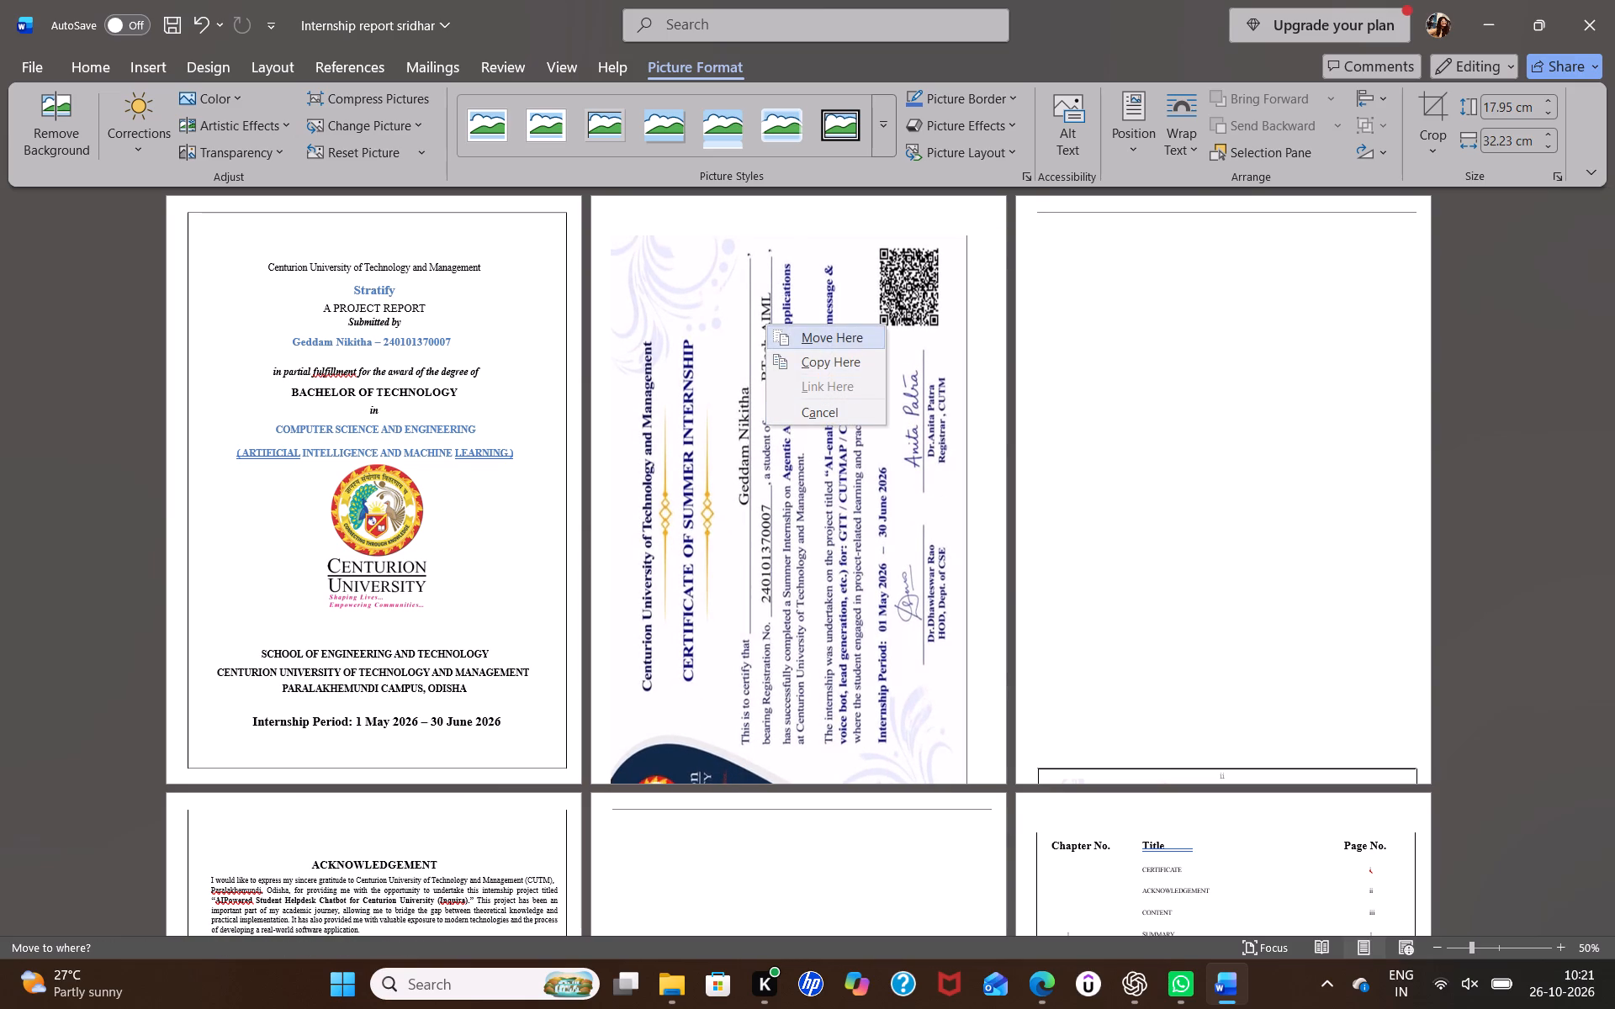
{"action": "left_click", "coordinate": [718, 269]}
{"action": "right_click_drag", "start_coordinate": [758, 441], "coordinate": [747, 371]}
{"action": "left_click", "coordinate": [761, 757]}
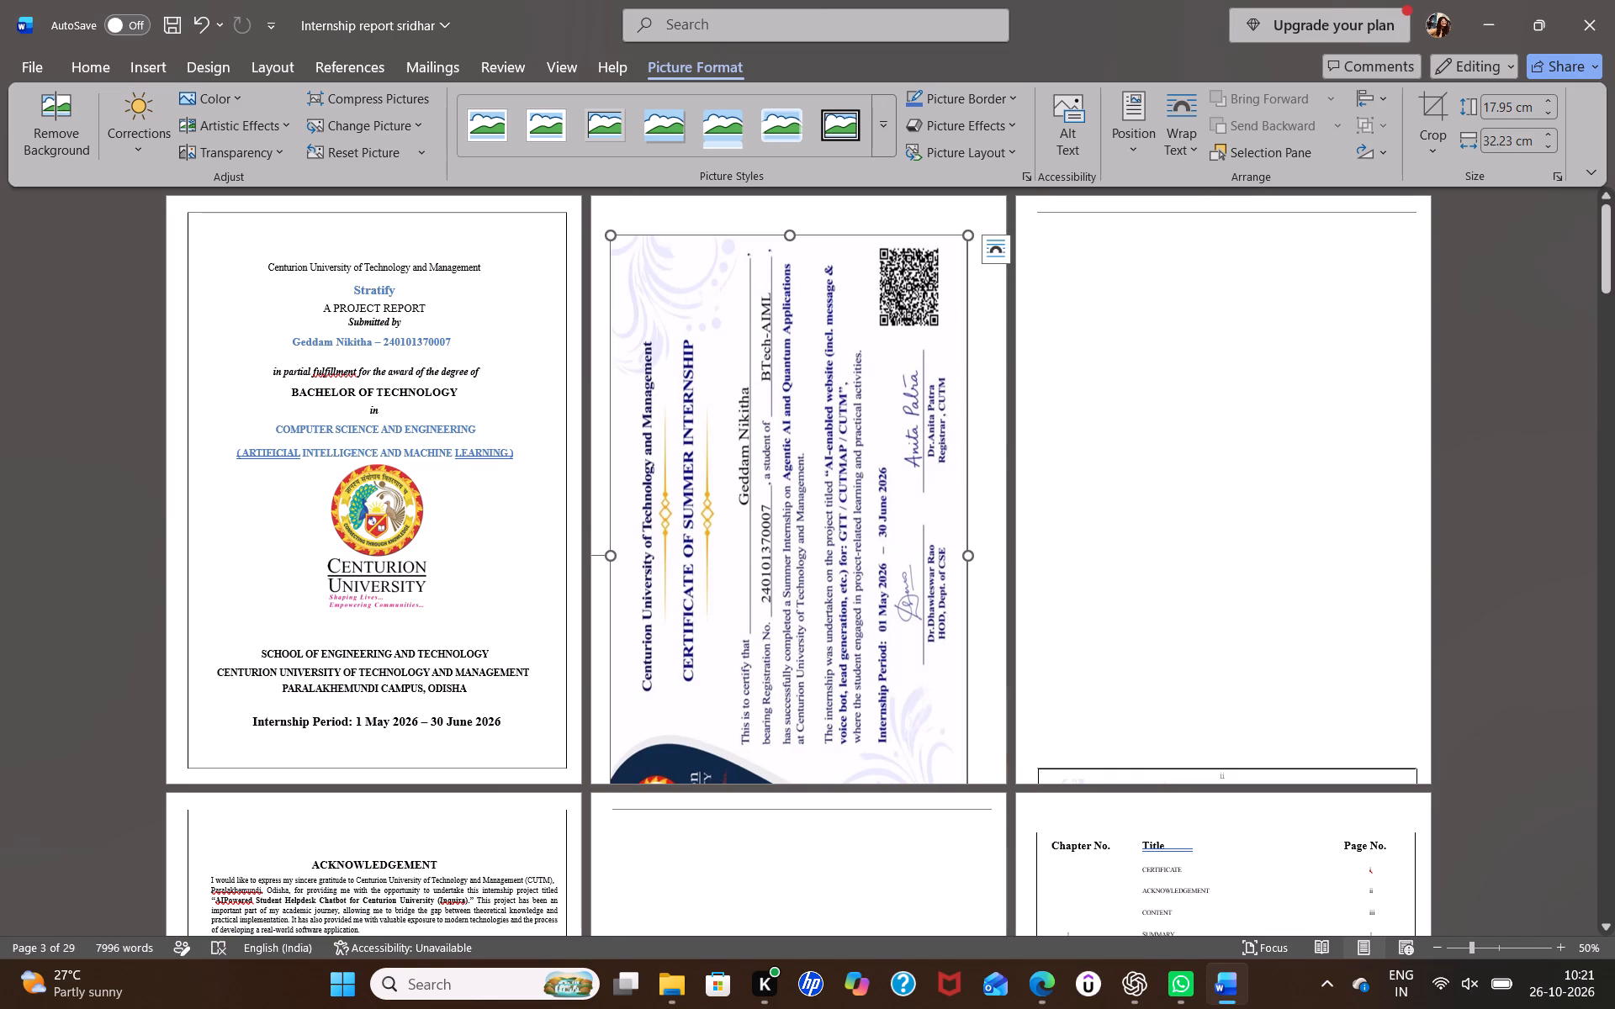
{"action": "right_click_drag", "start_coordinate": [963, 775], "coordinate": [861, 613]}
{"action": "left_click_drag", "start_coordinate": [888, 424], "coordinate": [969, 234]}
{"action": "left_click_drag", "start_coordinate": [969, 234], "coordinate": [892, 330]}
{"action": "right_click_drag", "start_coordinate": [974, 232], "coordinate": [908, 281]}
Reduce the certificate picture's width setting to about 26.7 cm, keeping its 17.95 cm height, so it fits the page length.
{"action": "right_click_drag", "start_coordinate": [792, 240], "coordinate": [786, 290]}
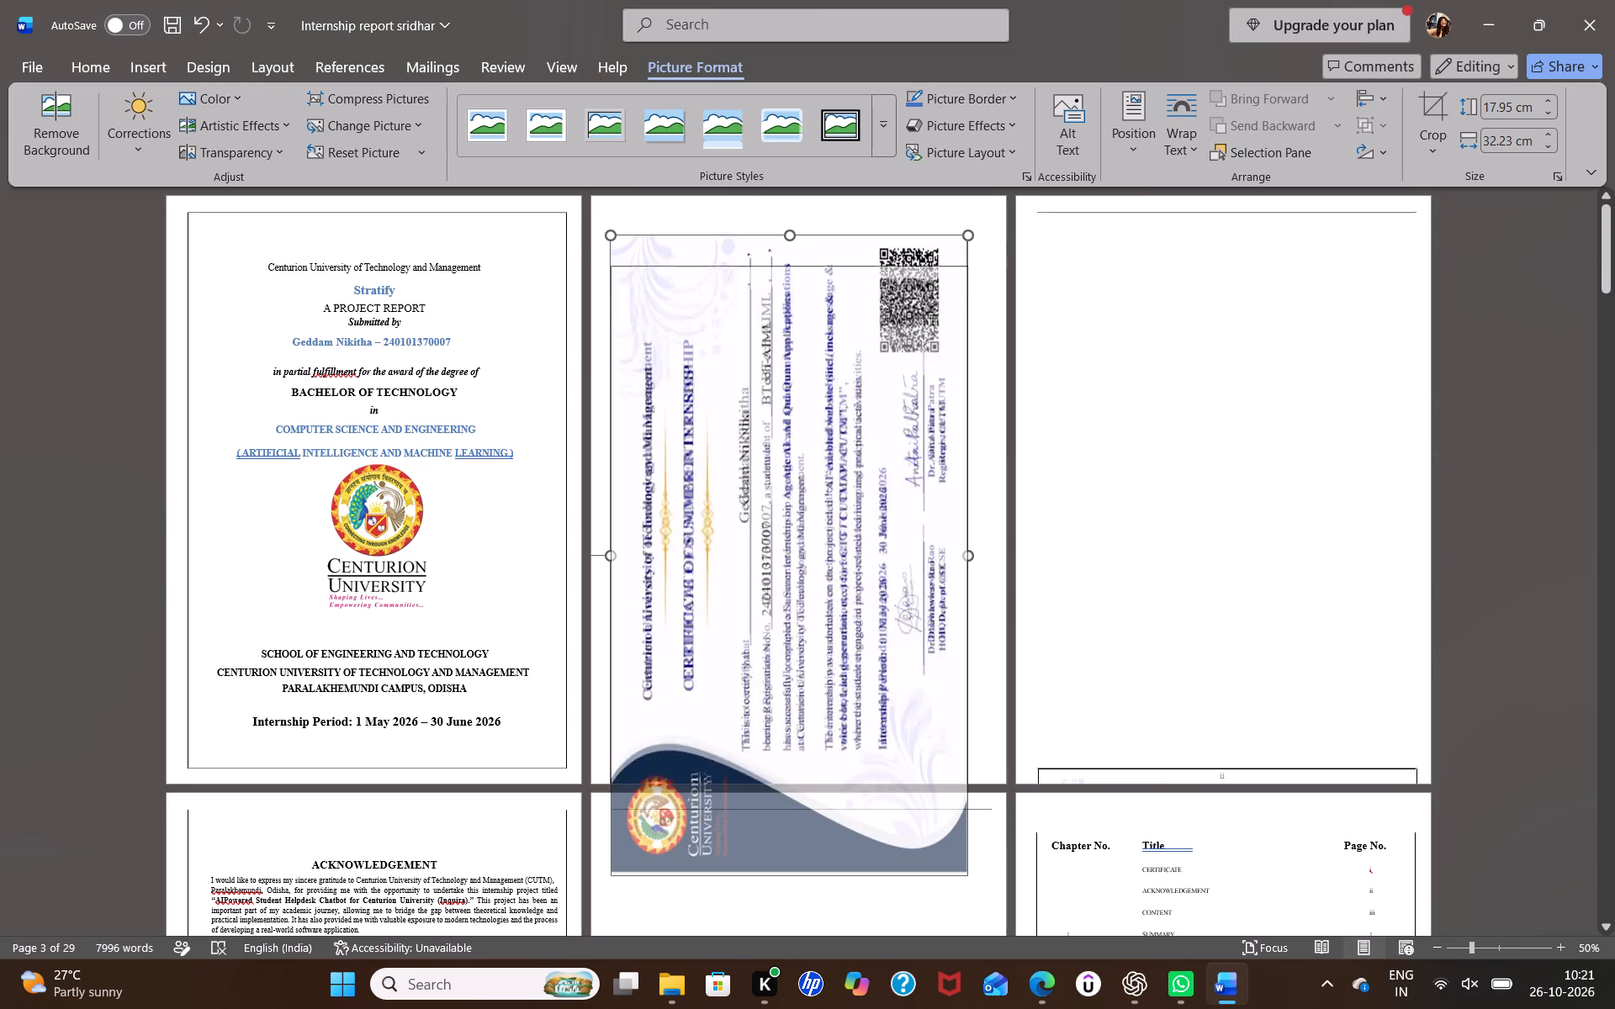
{"action": "right_click_drag", "start_coordinate": [786, 290], "coordinate": [786, 346]}
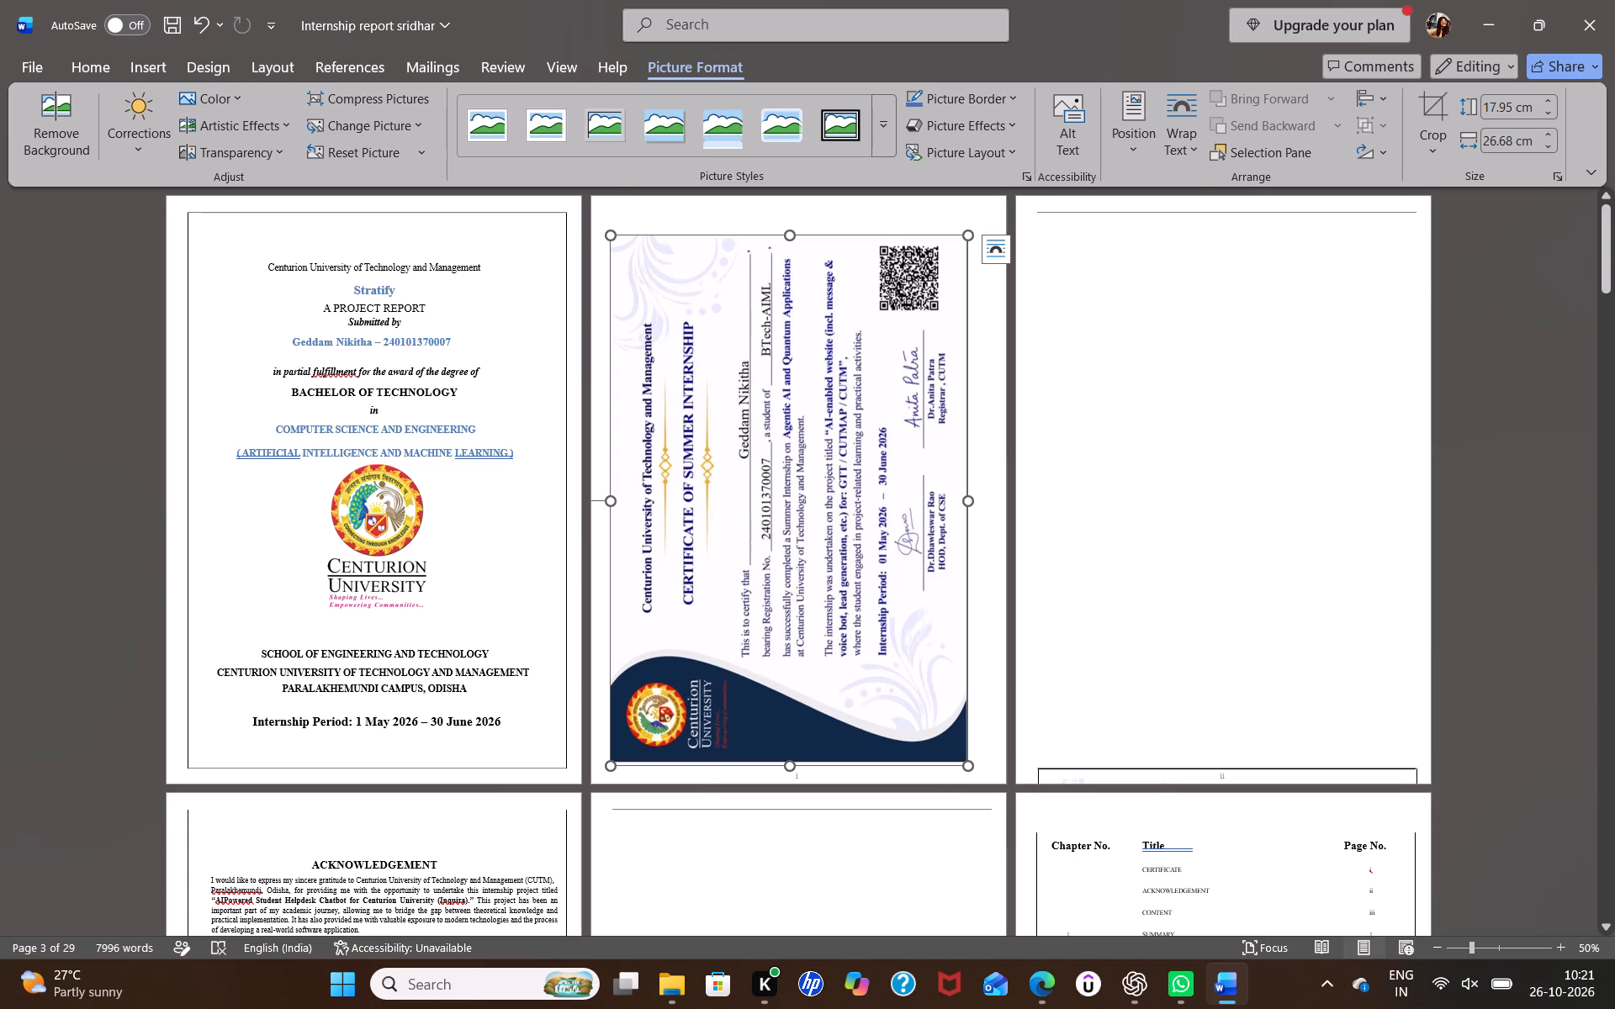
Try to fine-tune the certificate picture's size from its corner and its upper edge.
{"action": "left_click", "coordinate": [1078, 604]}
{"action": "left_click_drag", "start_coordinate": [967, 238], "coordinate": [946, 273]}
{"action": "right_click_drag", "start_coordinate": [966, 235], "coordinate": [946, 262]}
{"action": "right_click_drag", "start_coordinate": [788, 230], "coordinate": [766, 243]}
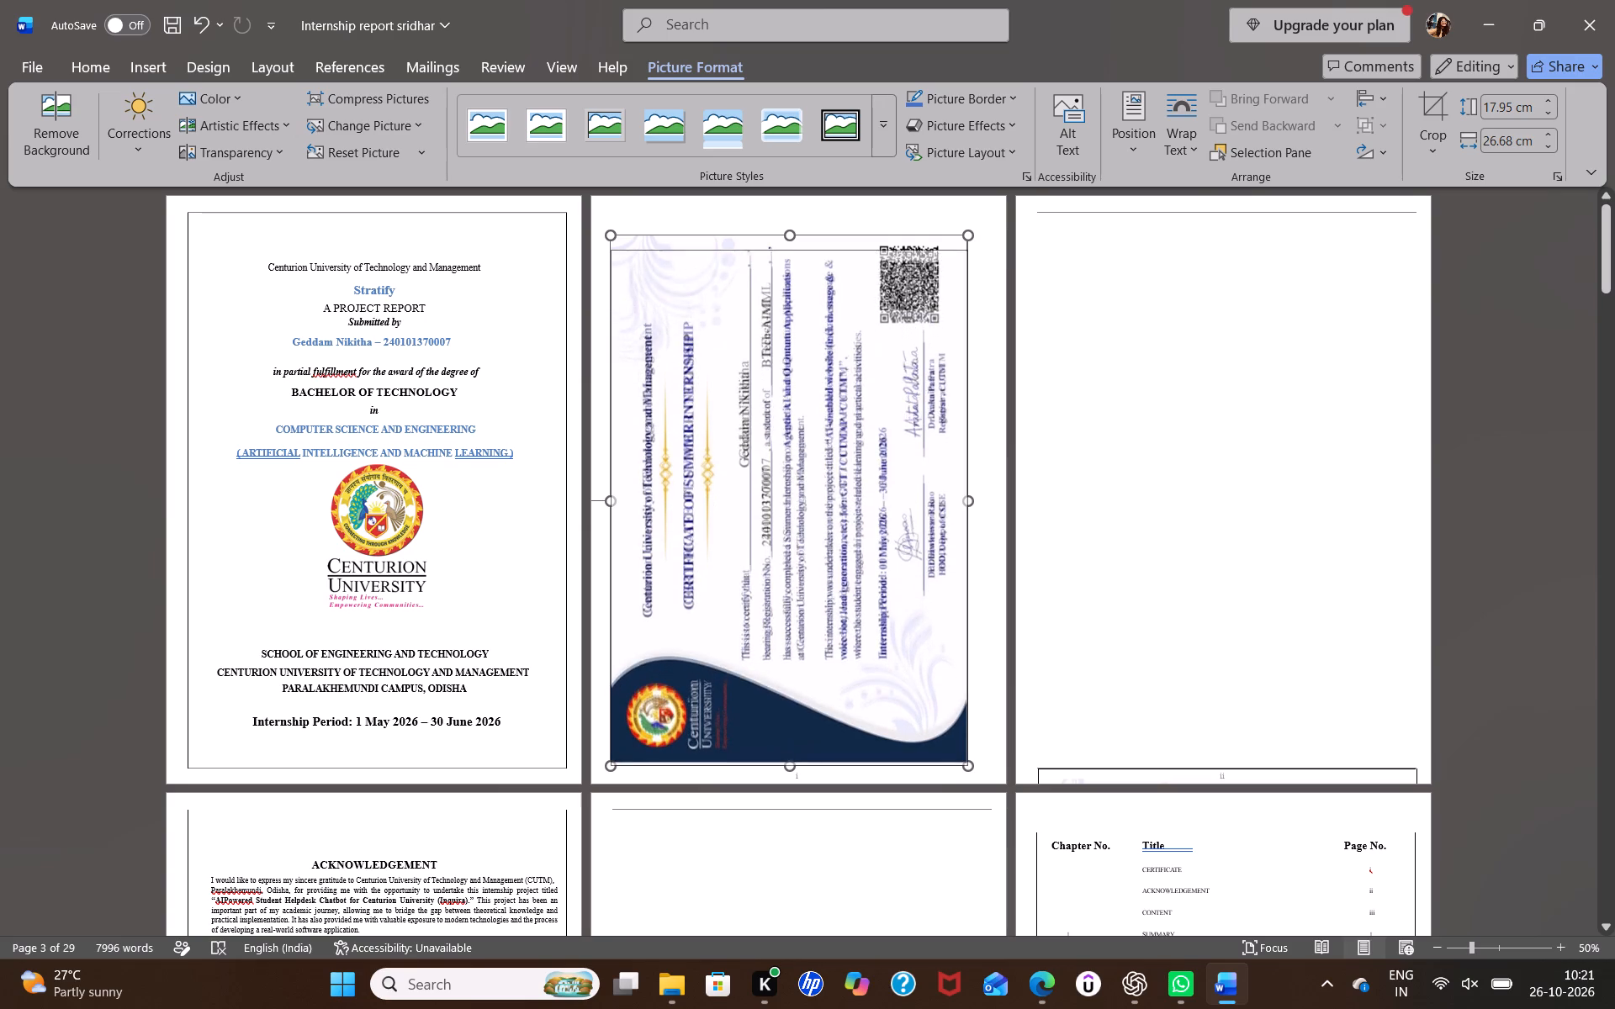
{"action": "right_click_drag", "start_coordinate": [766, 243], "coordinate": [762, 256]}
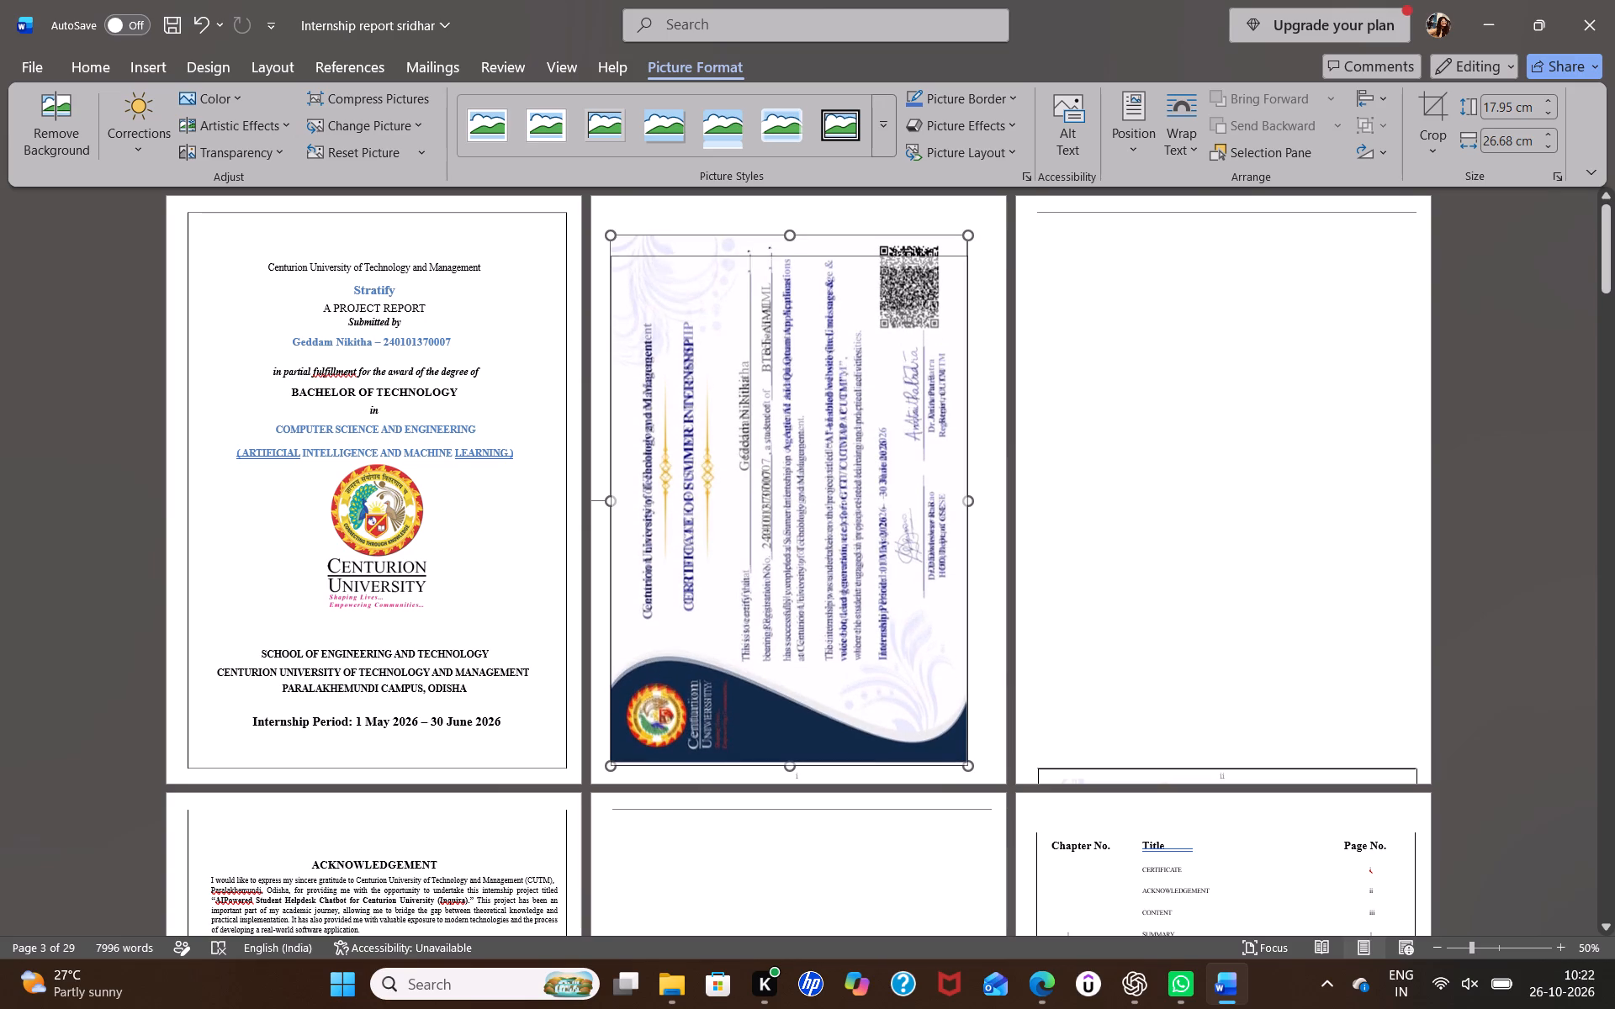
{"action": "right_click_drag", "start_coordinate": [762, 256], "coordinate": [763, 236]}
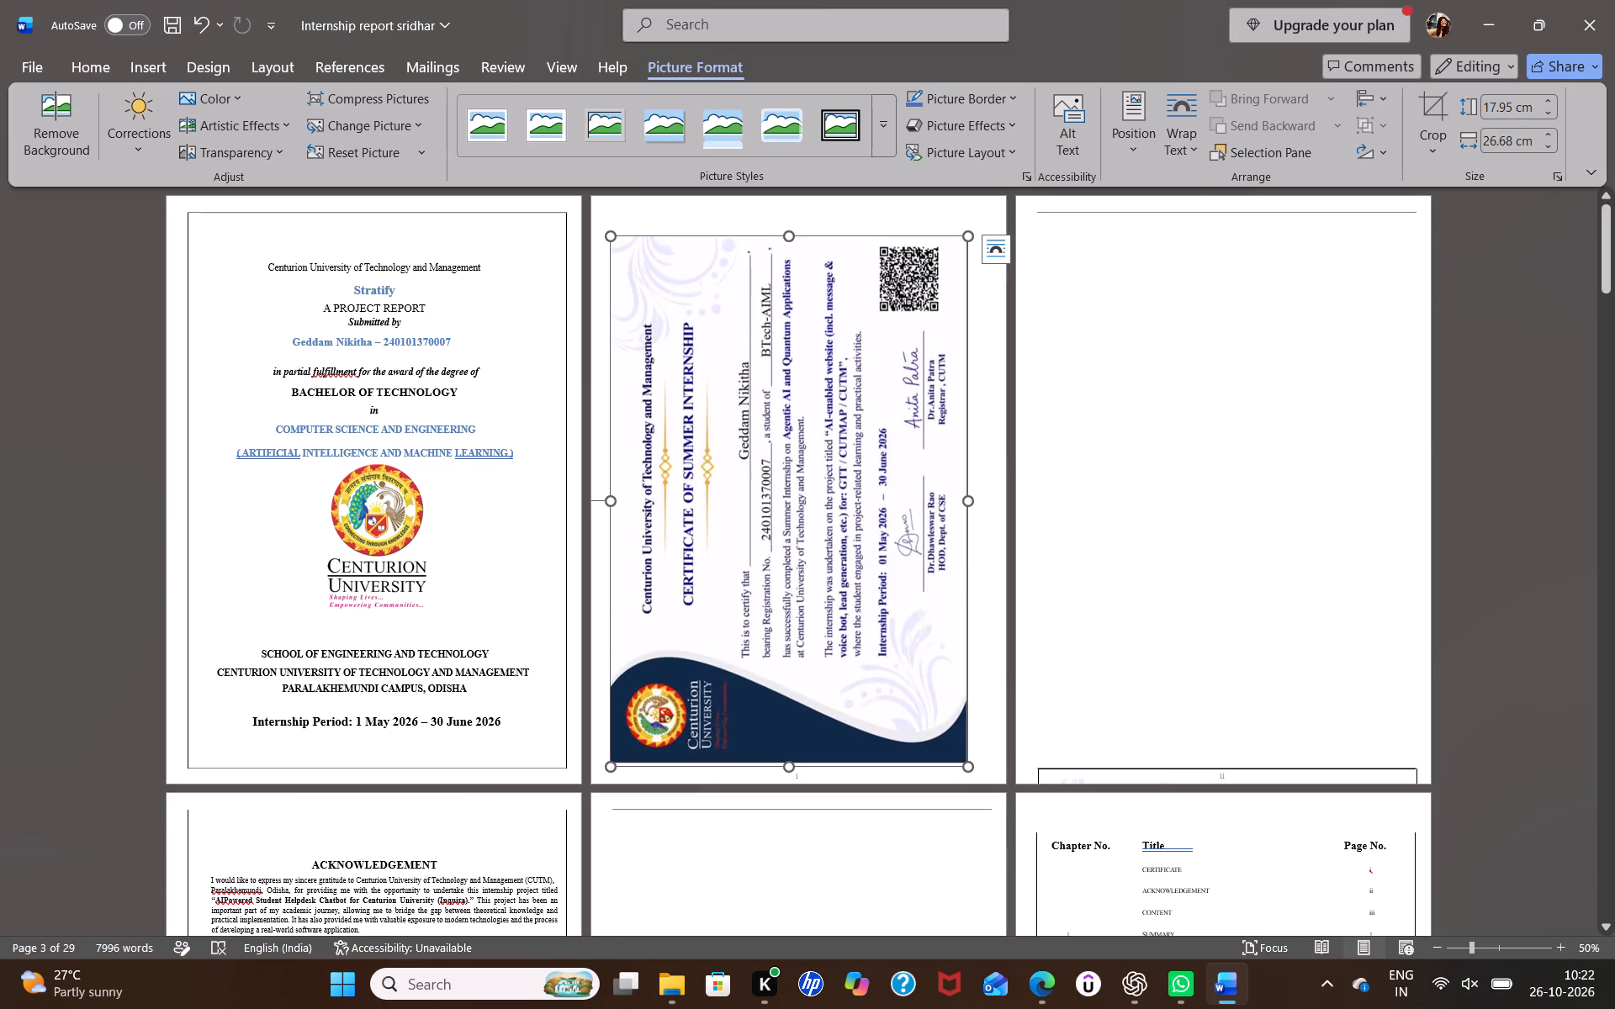
Deselect the certificate picture and review how it fits its page alongside the report's opening pages.
{"action": "left_click", "coordinate": [927, 764]}
{"action": "double_click", "coordinate": [927, 764]}
{"action": "double_click", "coordinate": [1136, 656]}
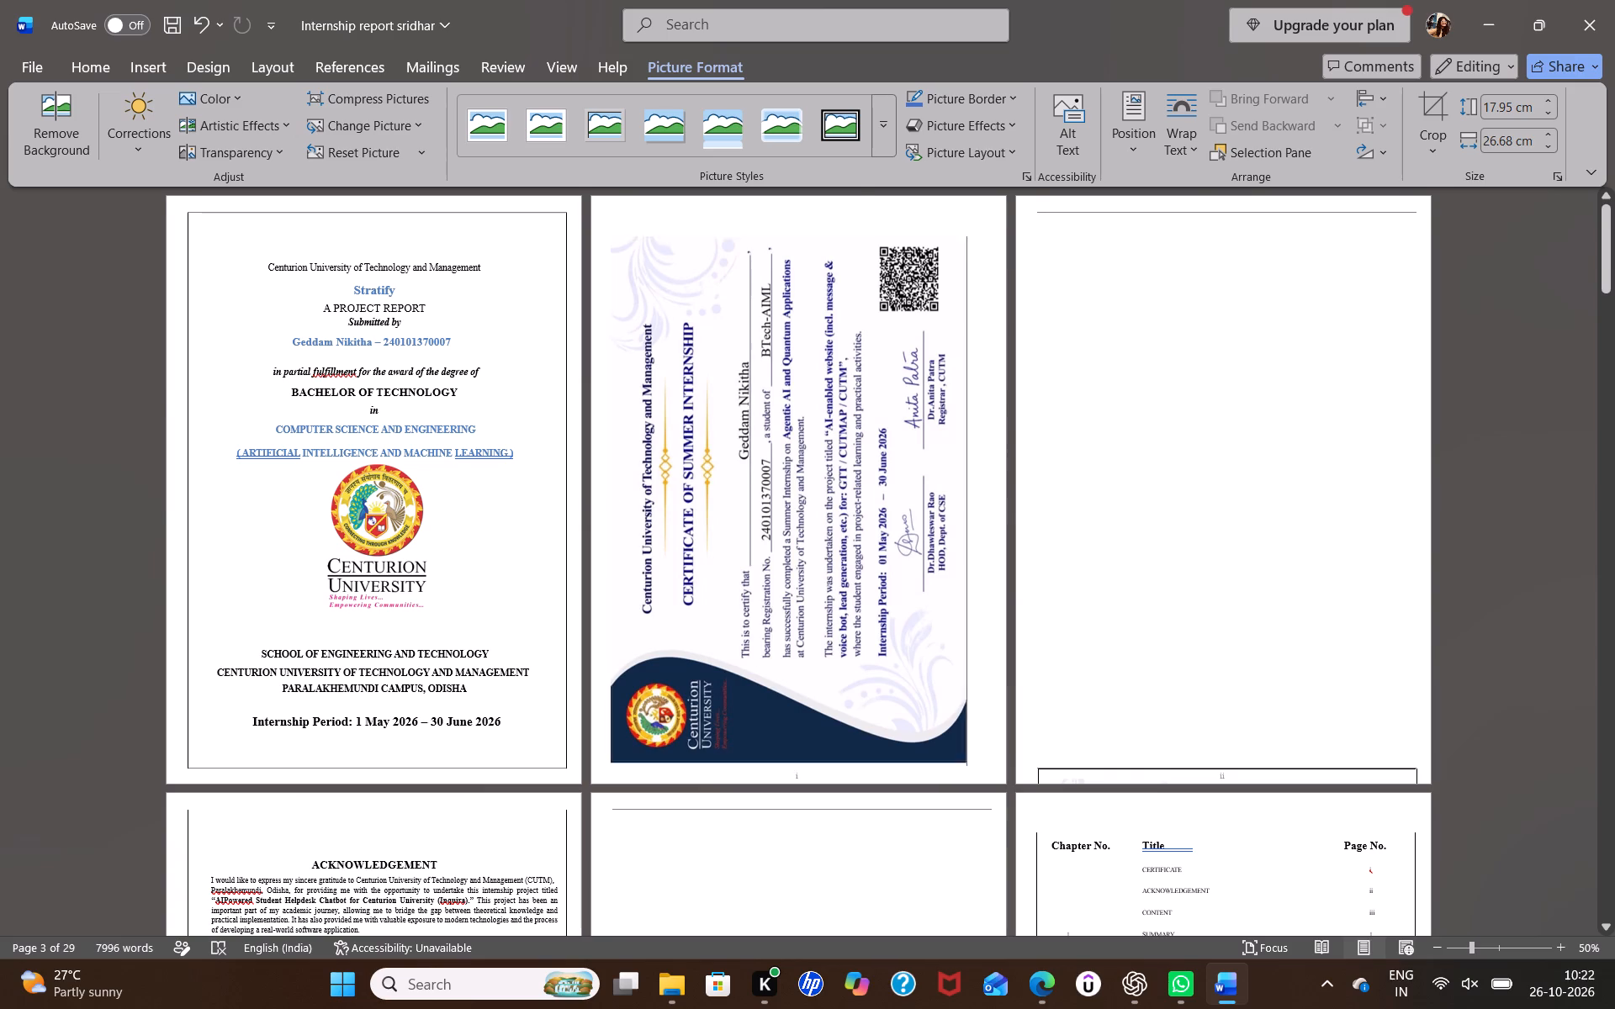
{"action": "left_click", "coordinate": [856, 676]}
{"action": "scroll", "coordinate": [856, 676], "scroll_direction": "up", "scroll_amount": 1}
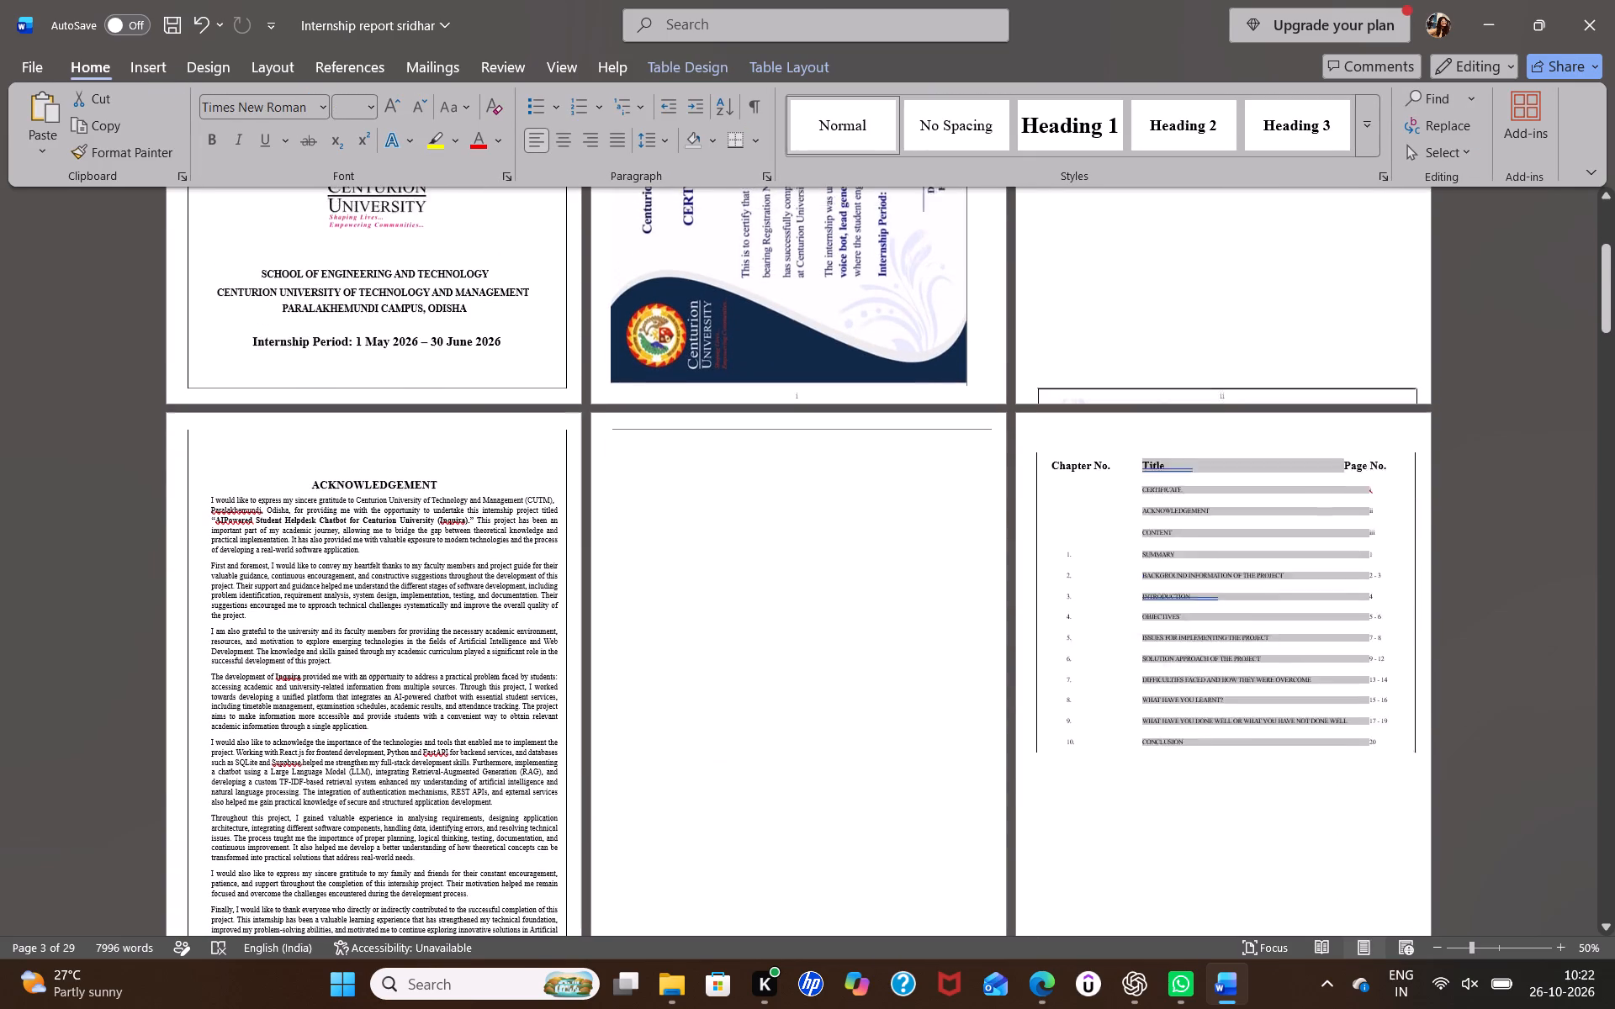
{"action": "scroll", "coordinate": [856, 676], "scroll_direction": "up", "scroll_amount": 5}
{"action": "scroll", "coordinate": [856, 676], "scroll_direction": "right", "scroll_amount": 1}
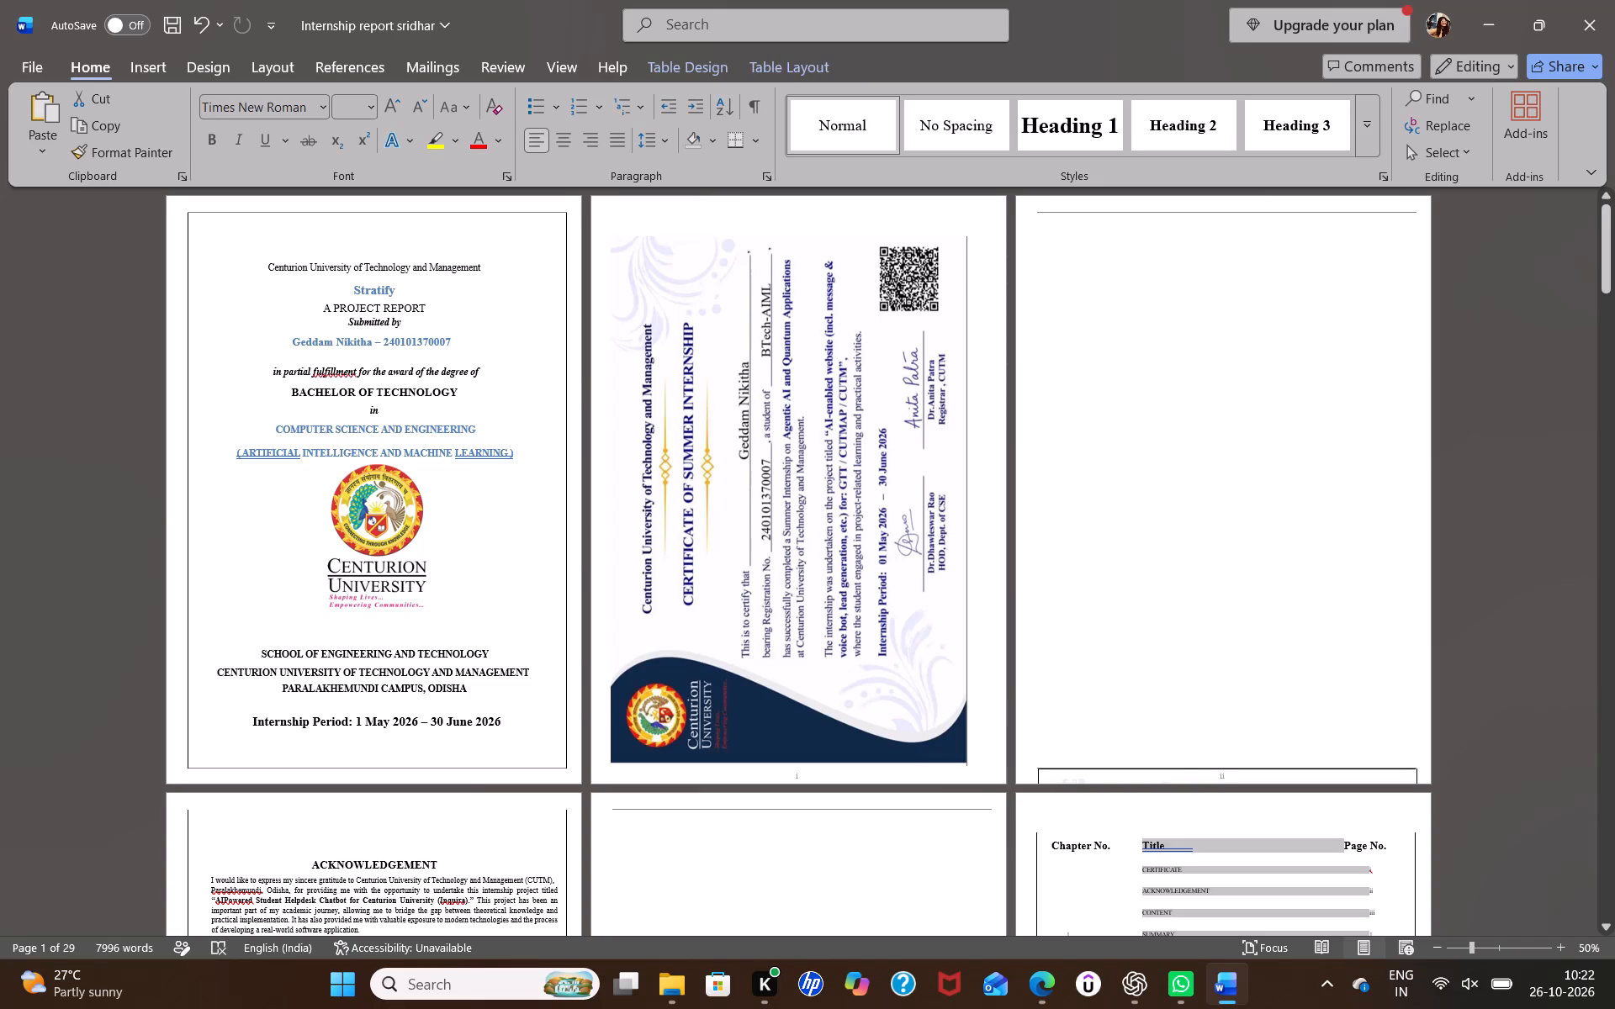
{"action": "scroll", "coordinate": [856, 676], "scroll_direction": "right", "scroll_amount": 1}
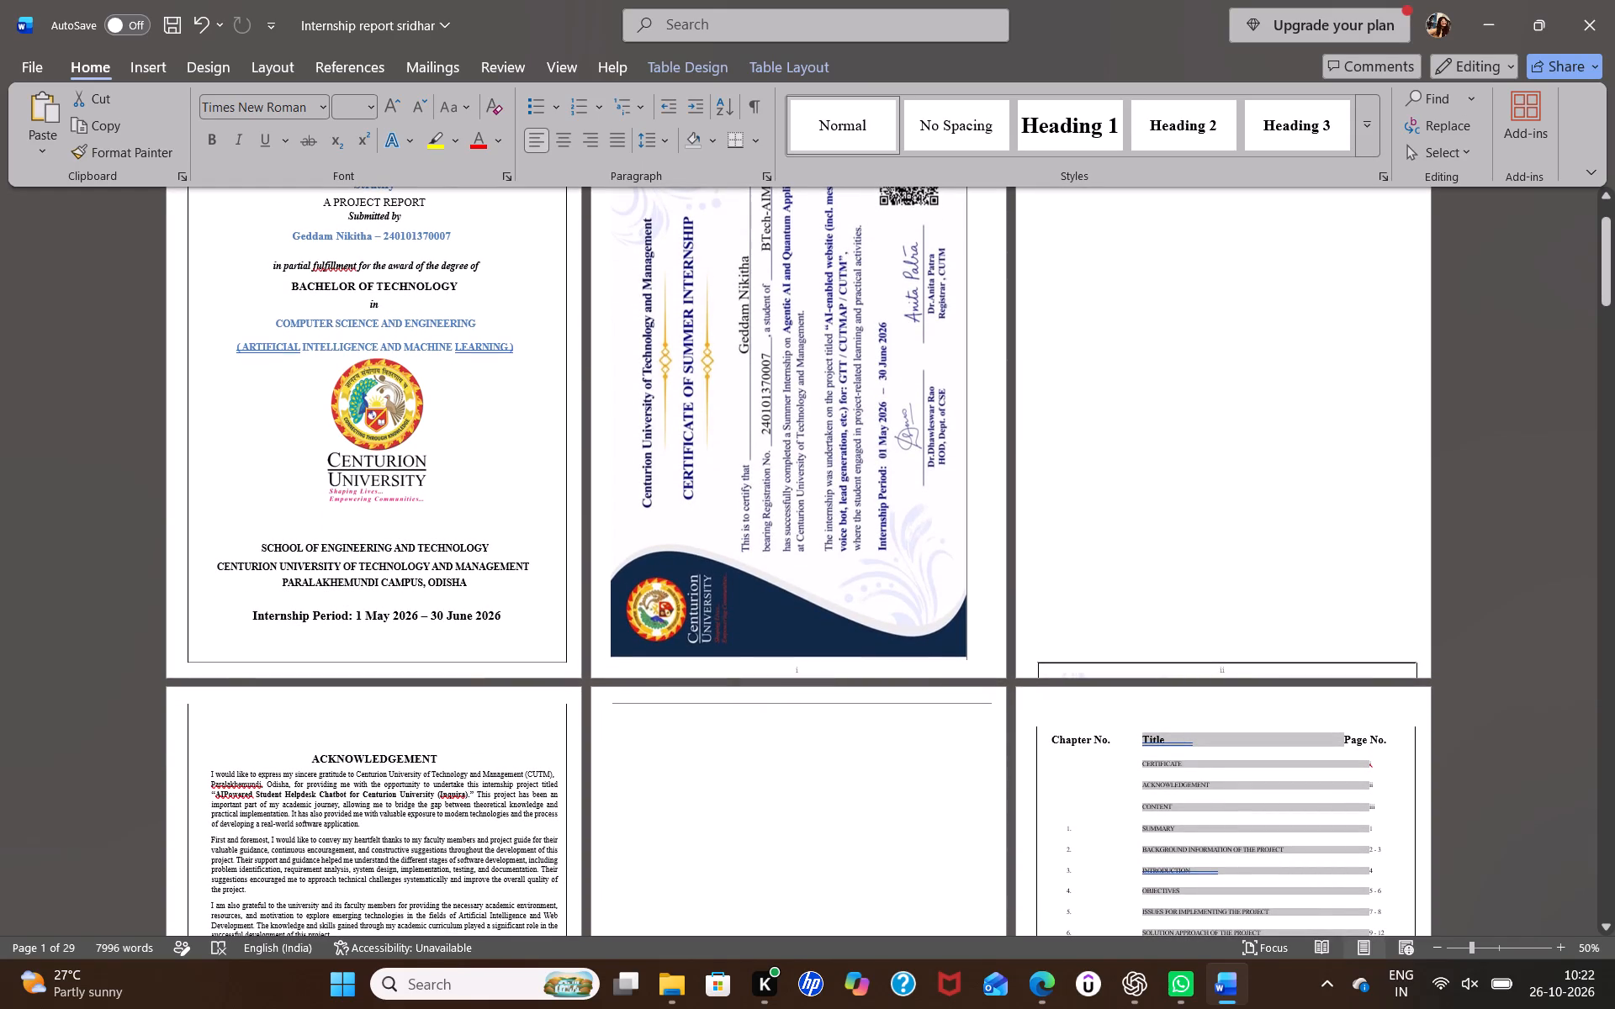
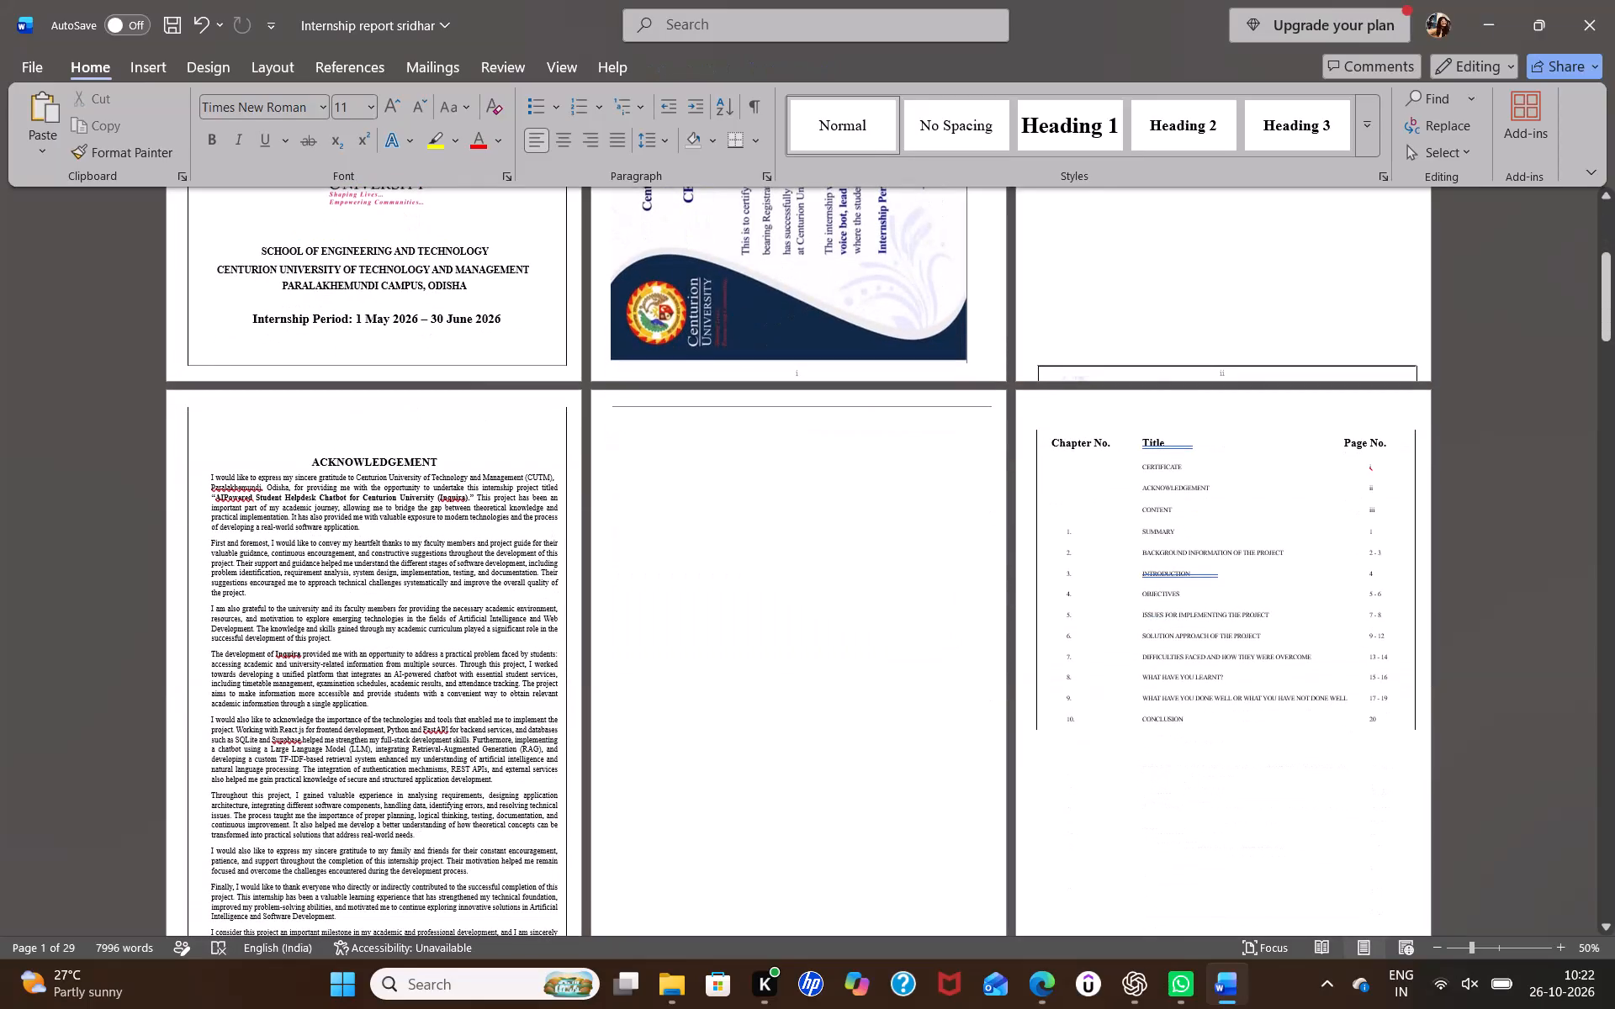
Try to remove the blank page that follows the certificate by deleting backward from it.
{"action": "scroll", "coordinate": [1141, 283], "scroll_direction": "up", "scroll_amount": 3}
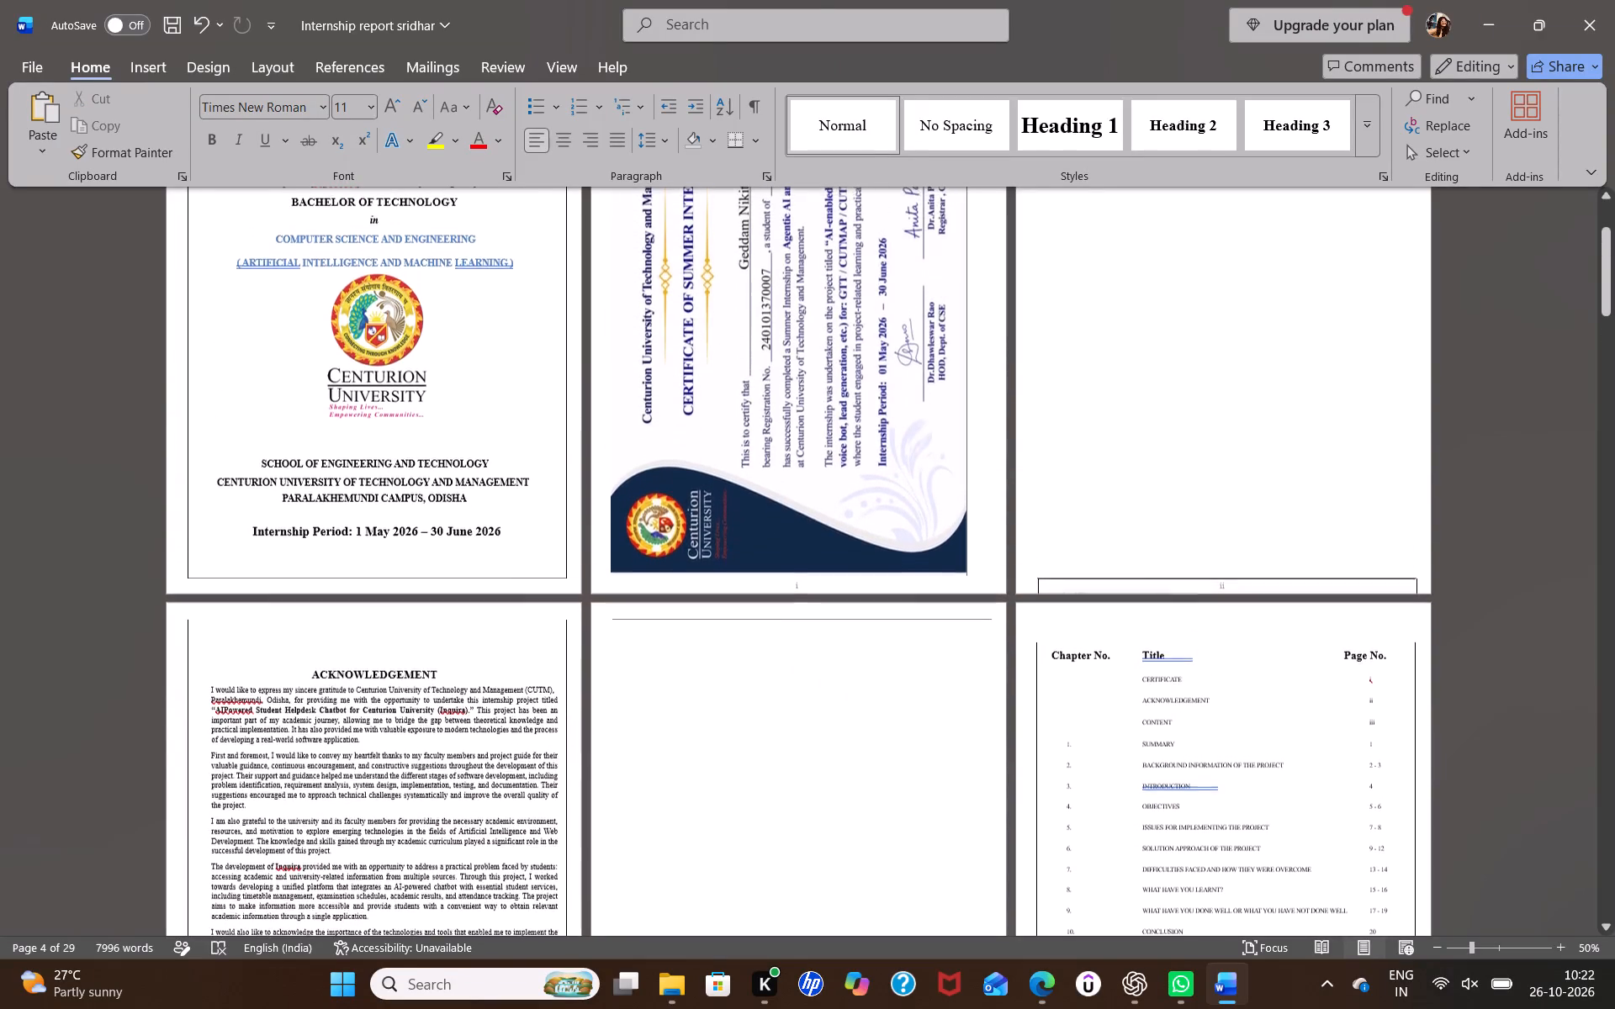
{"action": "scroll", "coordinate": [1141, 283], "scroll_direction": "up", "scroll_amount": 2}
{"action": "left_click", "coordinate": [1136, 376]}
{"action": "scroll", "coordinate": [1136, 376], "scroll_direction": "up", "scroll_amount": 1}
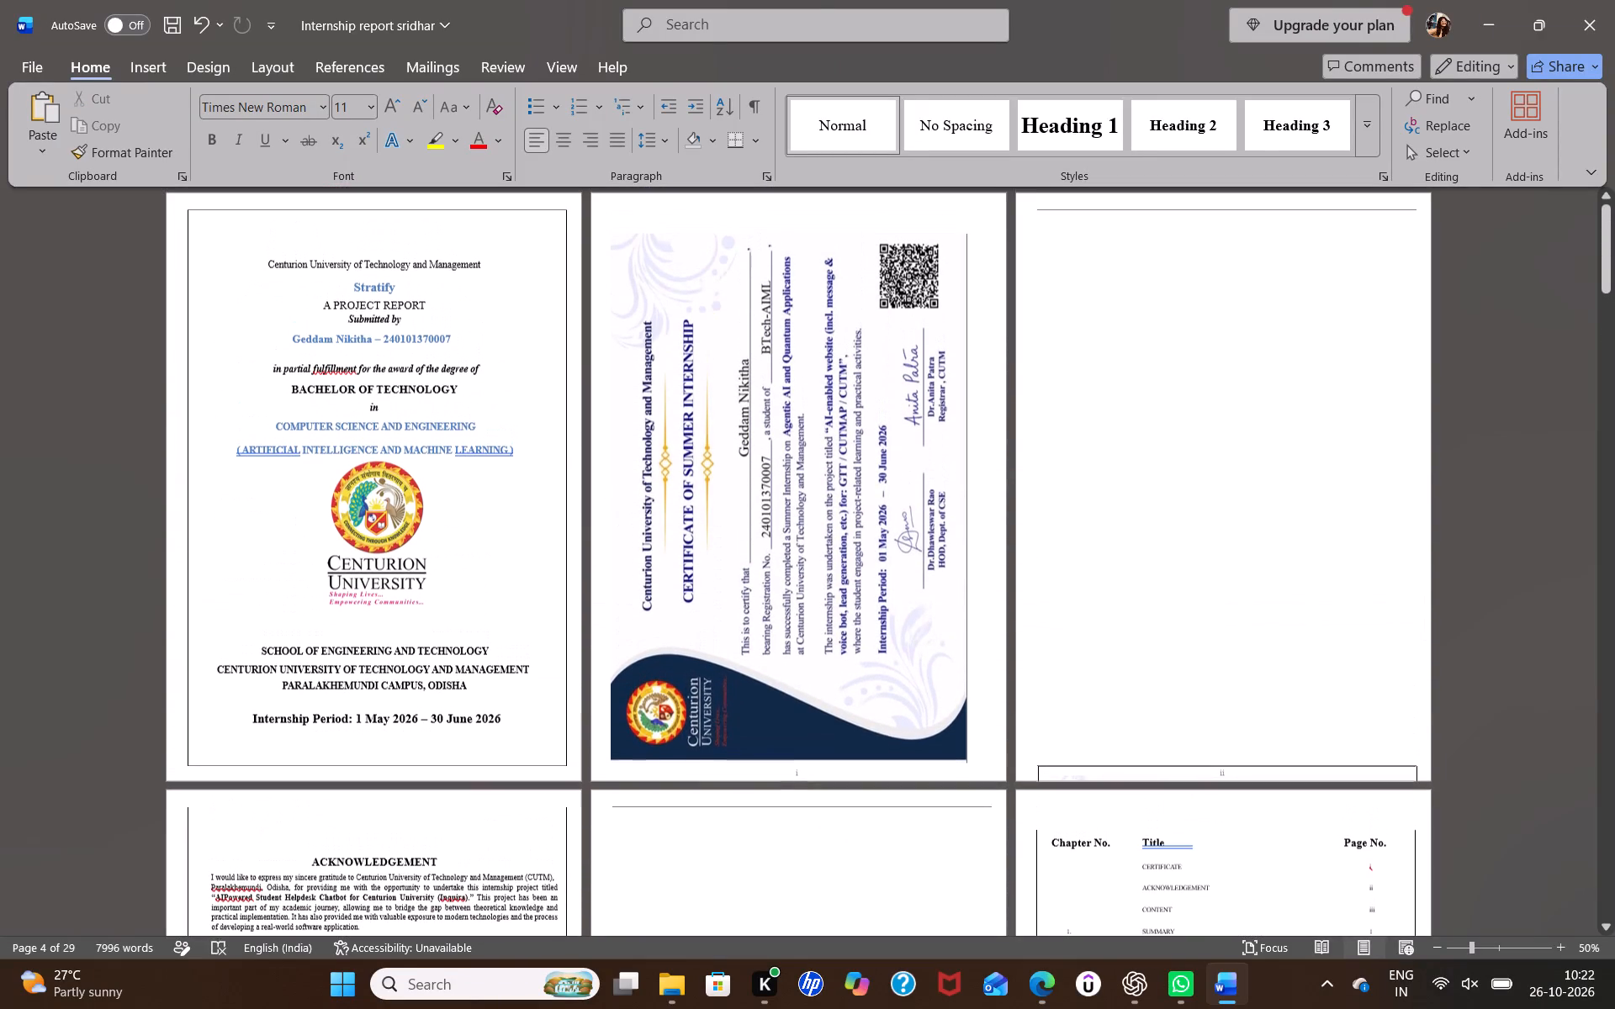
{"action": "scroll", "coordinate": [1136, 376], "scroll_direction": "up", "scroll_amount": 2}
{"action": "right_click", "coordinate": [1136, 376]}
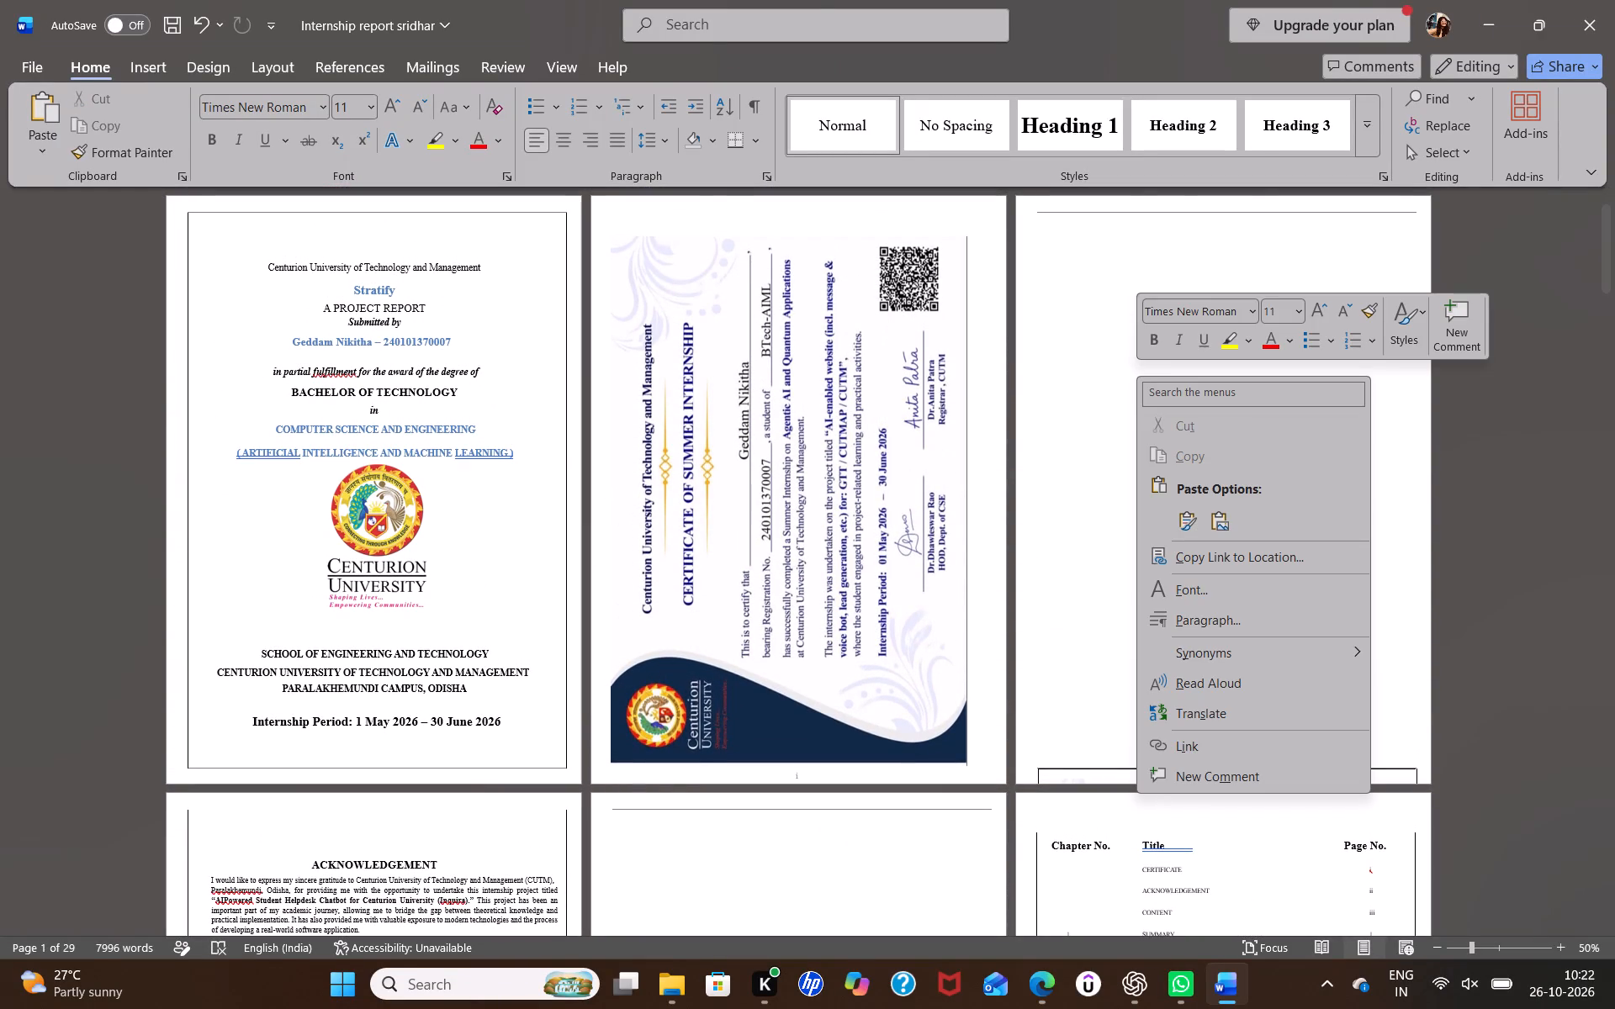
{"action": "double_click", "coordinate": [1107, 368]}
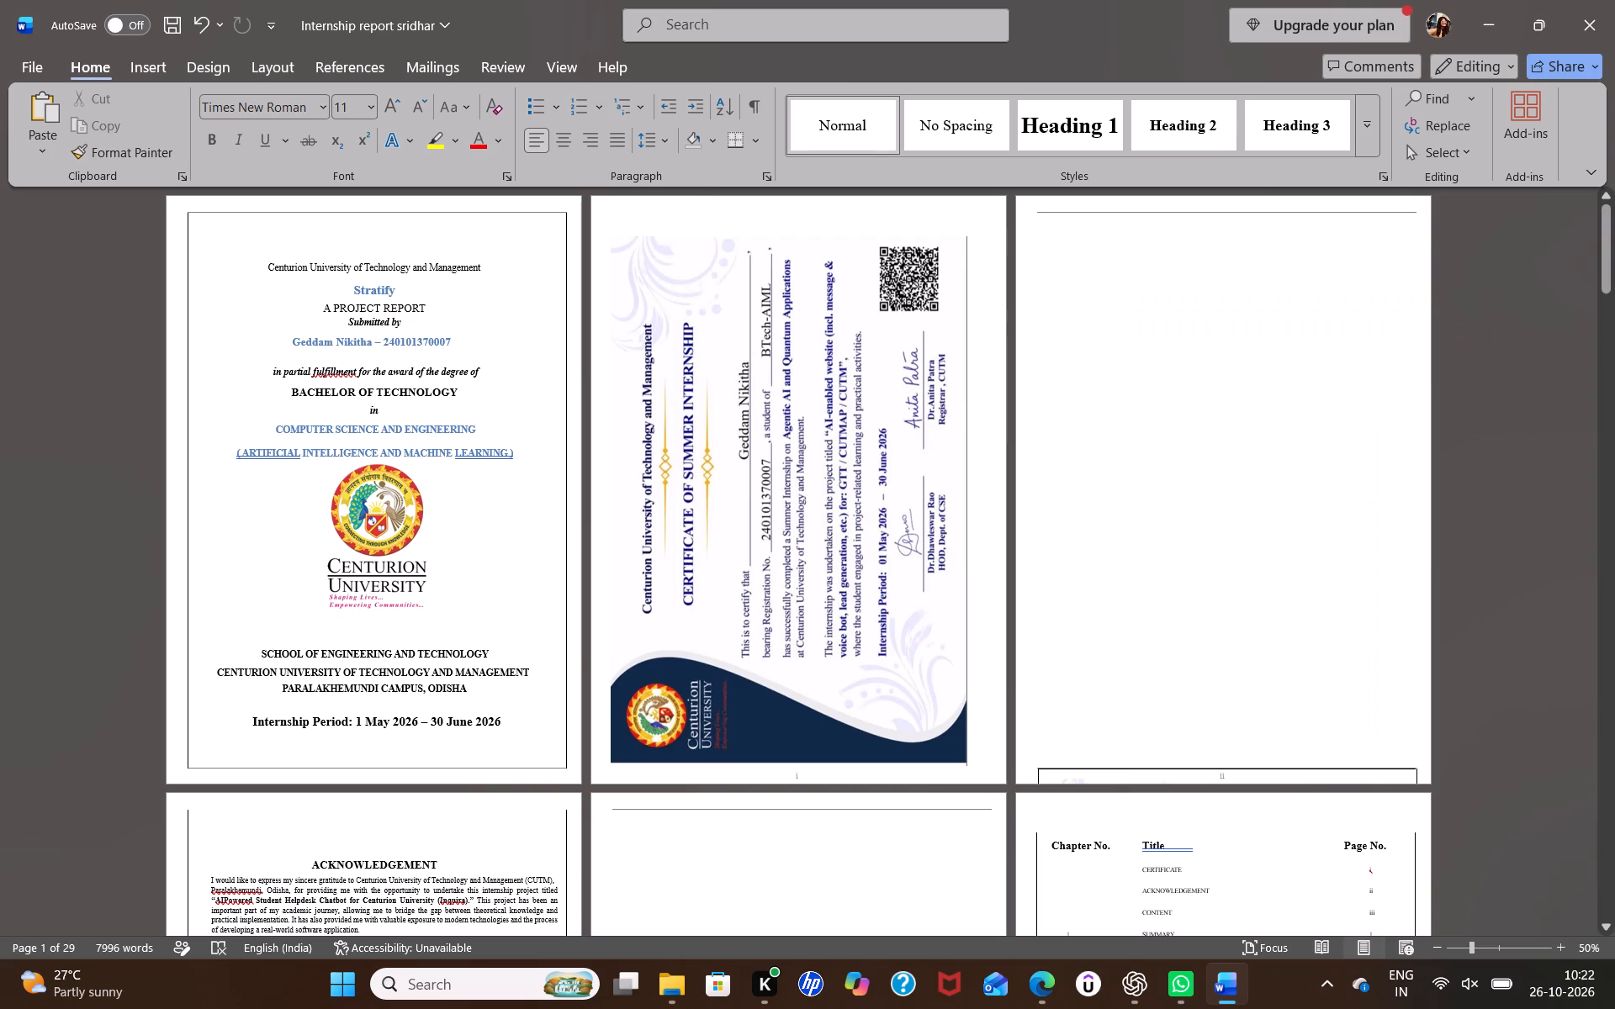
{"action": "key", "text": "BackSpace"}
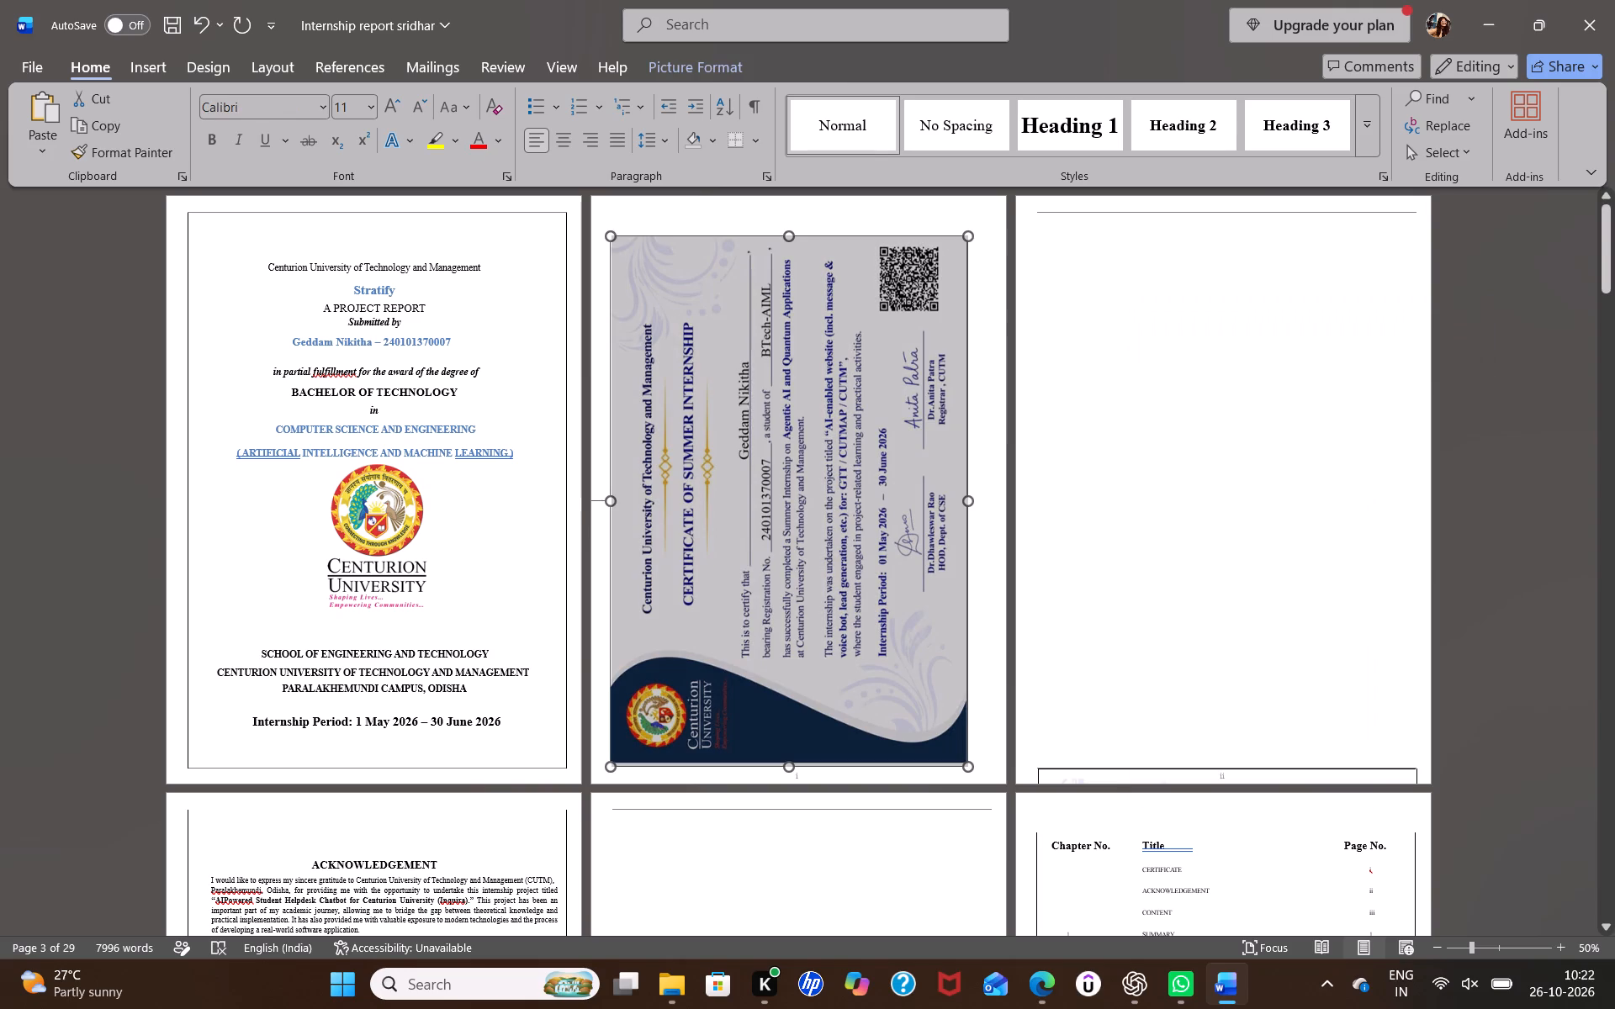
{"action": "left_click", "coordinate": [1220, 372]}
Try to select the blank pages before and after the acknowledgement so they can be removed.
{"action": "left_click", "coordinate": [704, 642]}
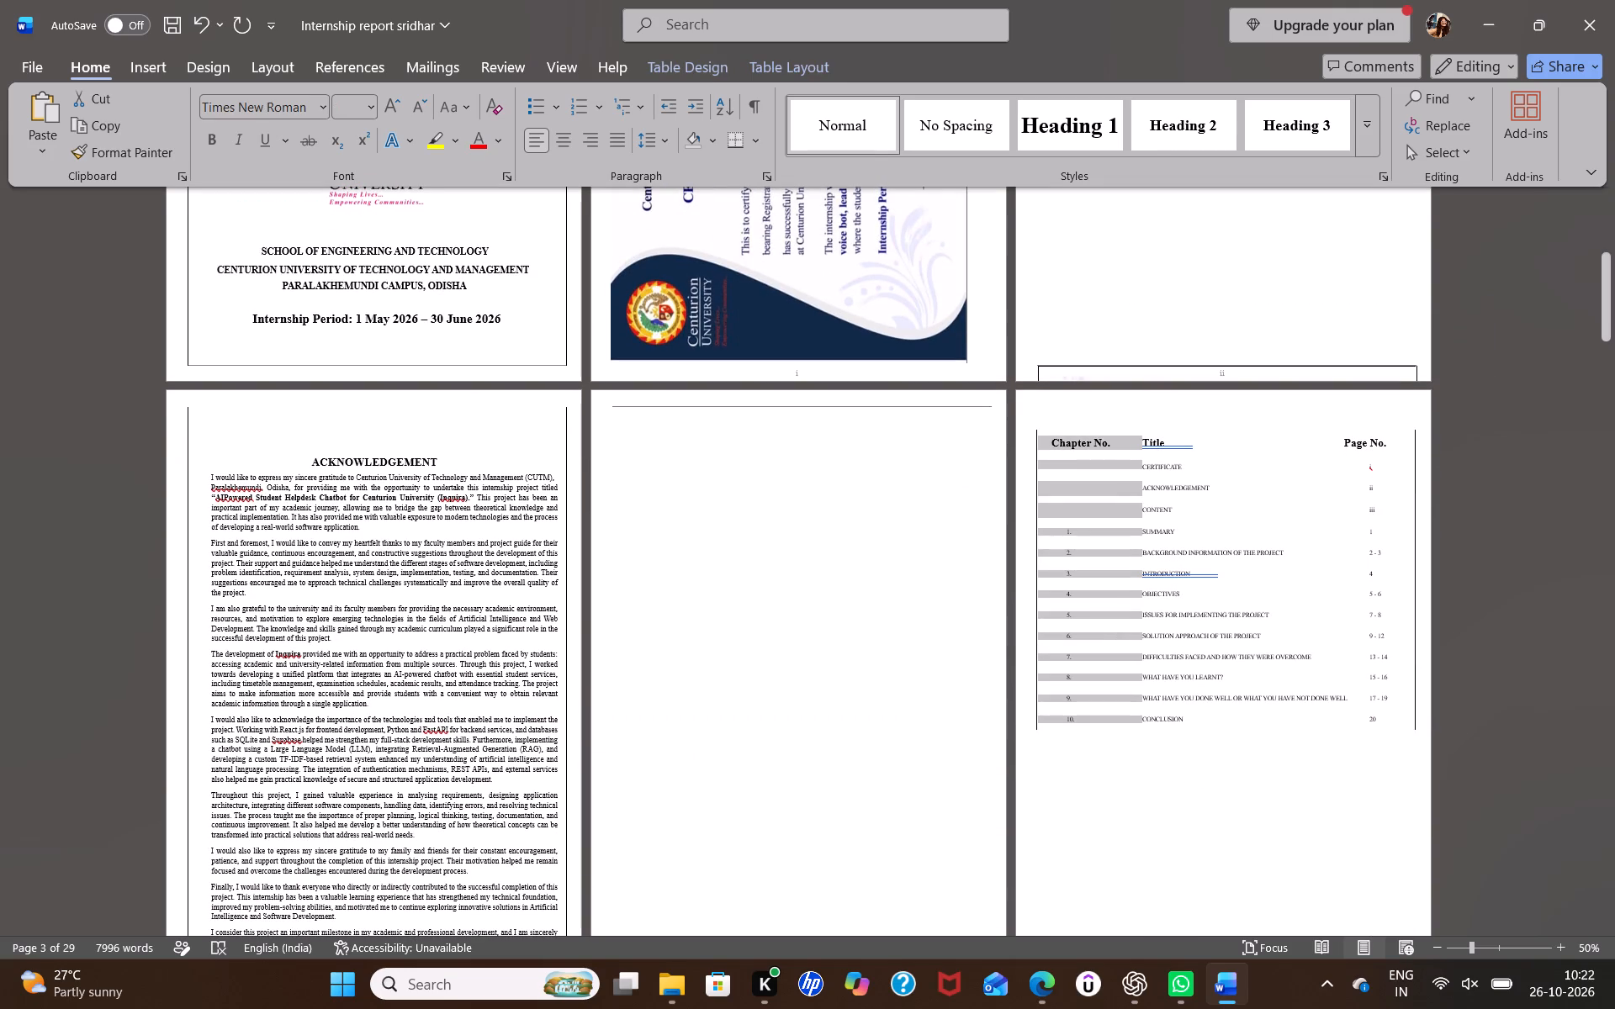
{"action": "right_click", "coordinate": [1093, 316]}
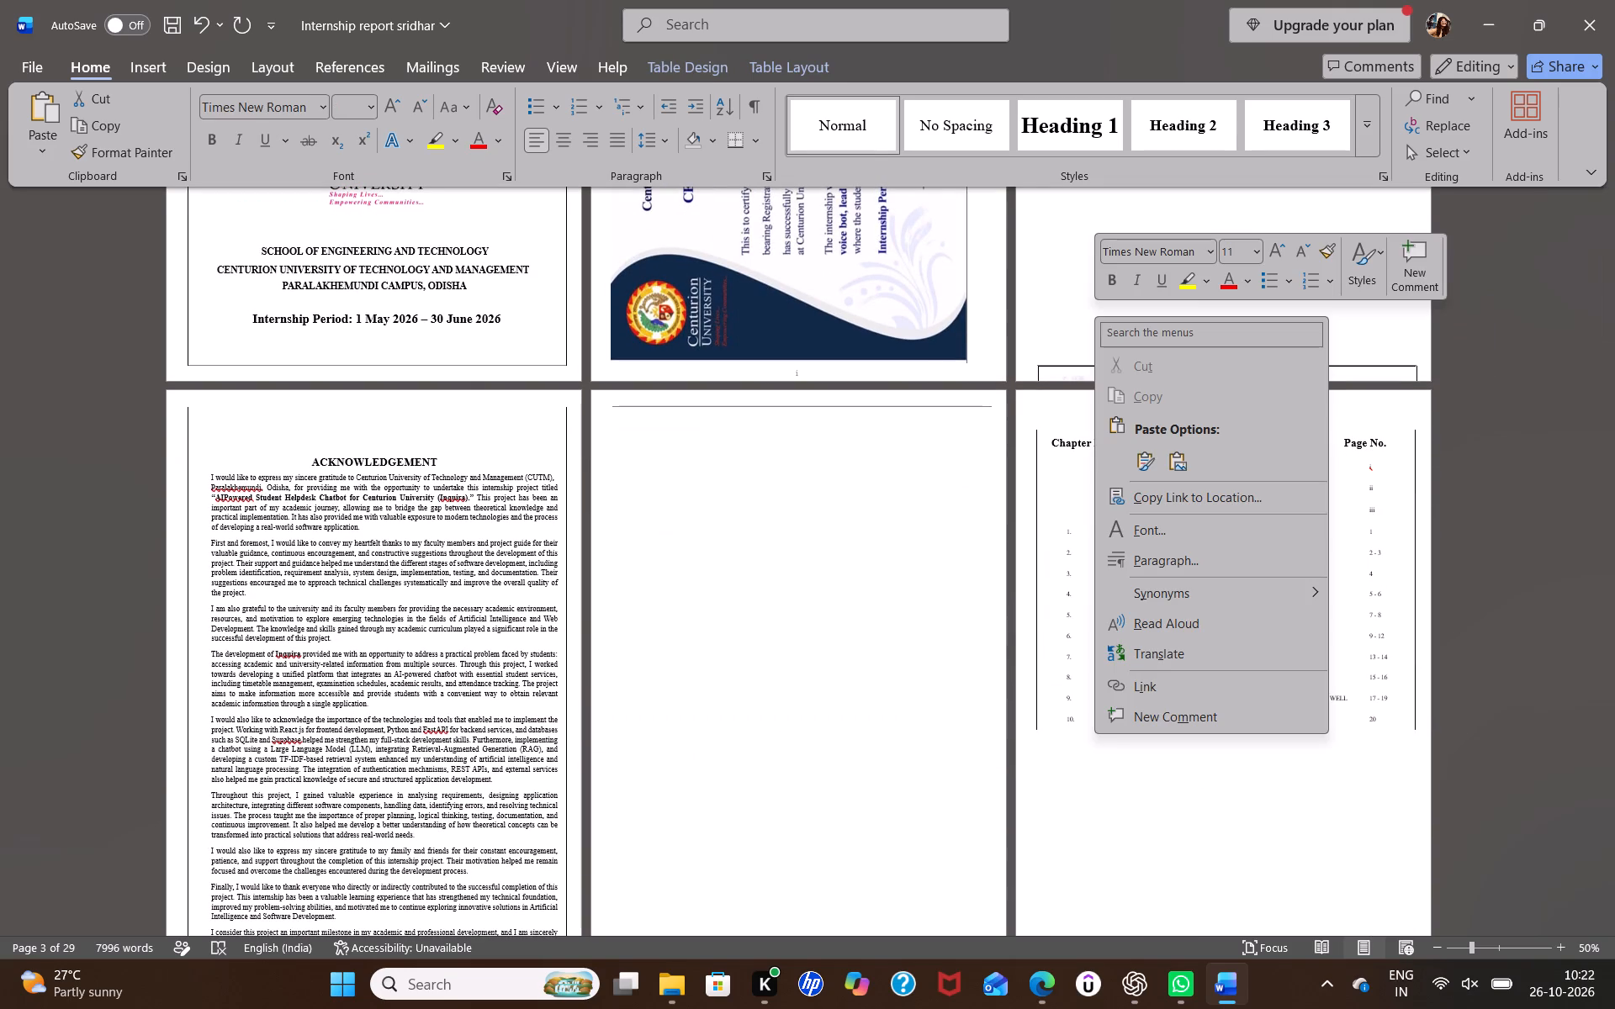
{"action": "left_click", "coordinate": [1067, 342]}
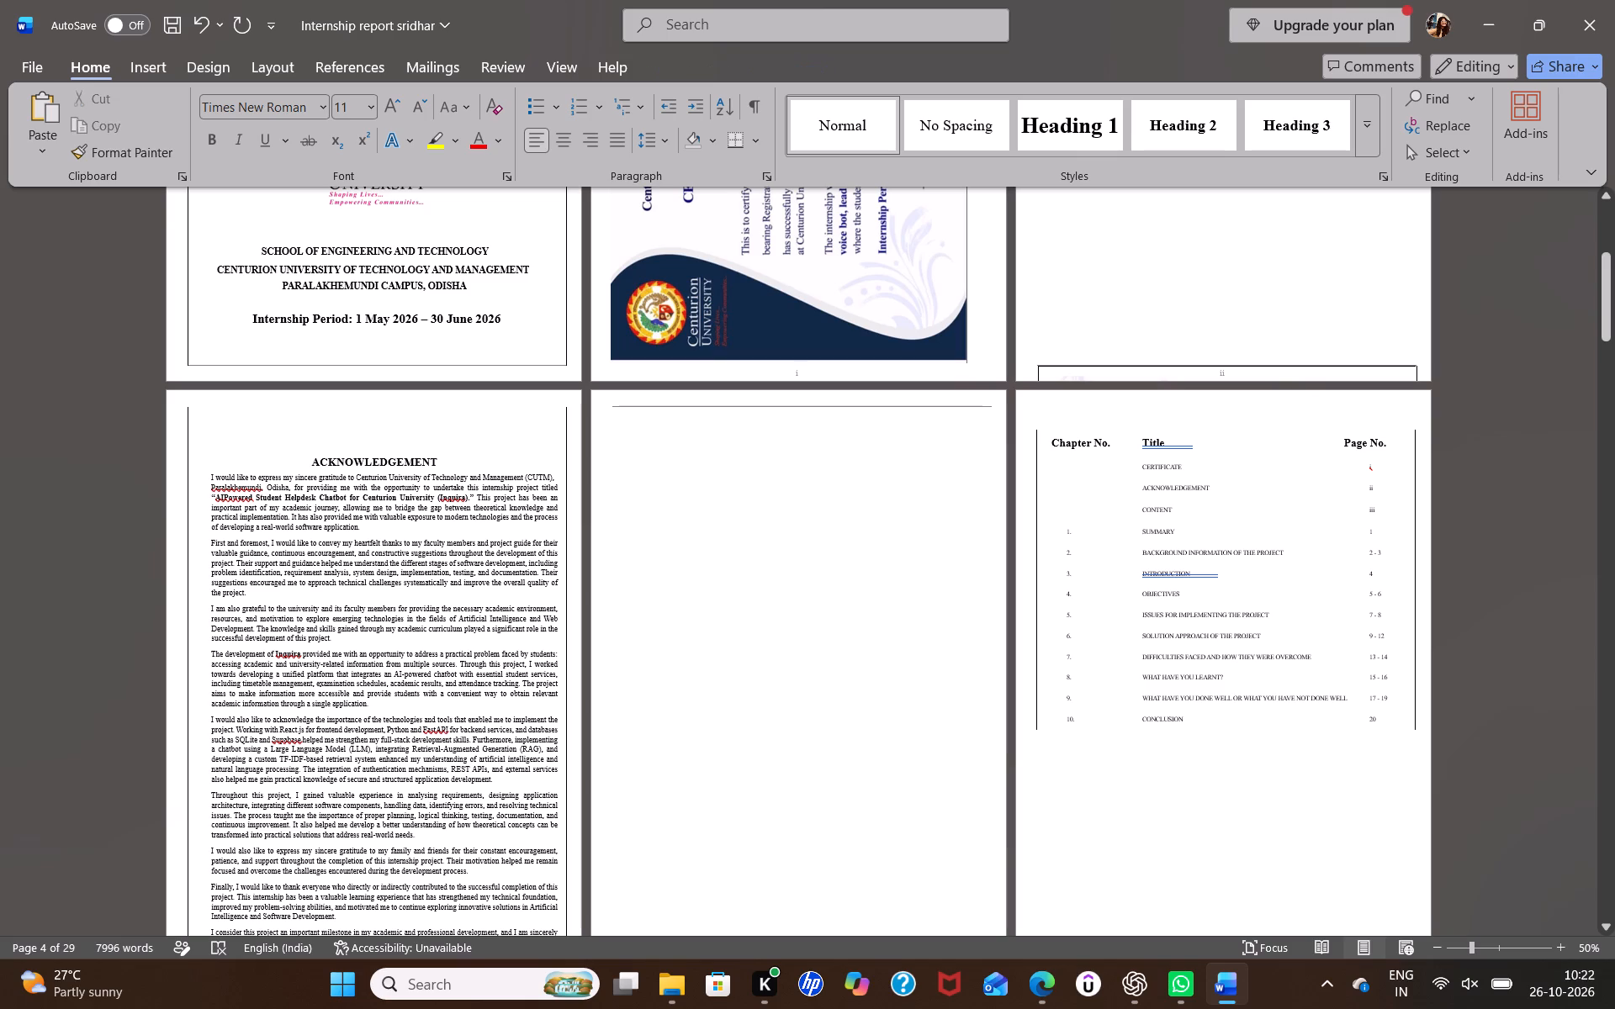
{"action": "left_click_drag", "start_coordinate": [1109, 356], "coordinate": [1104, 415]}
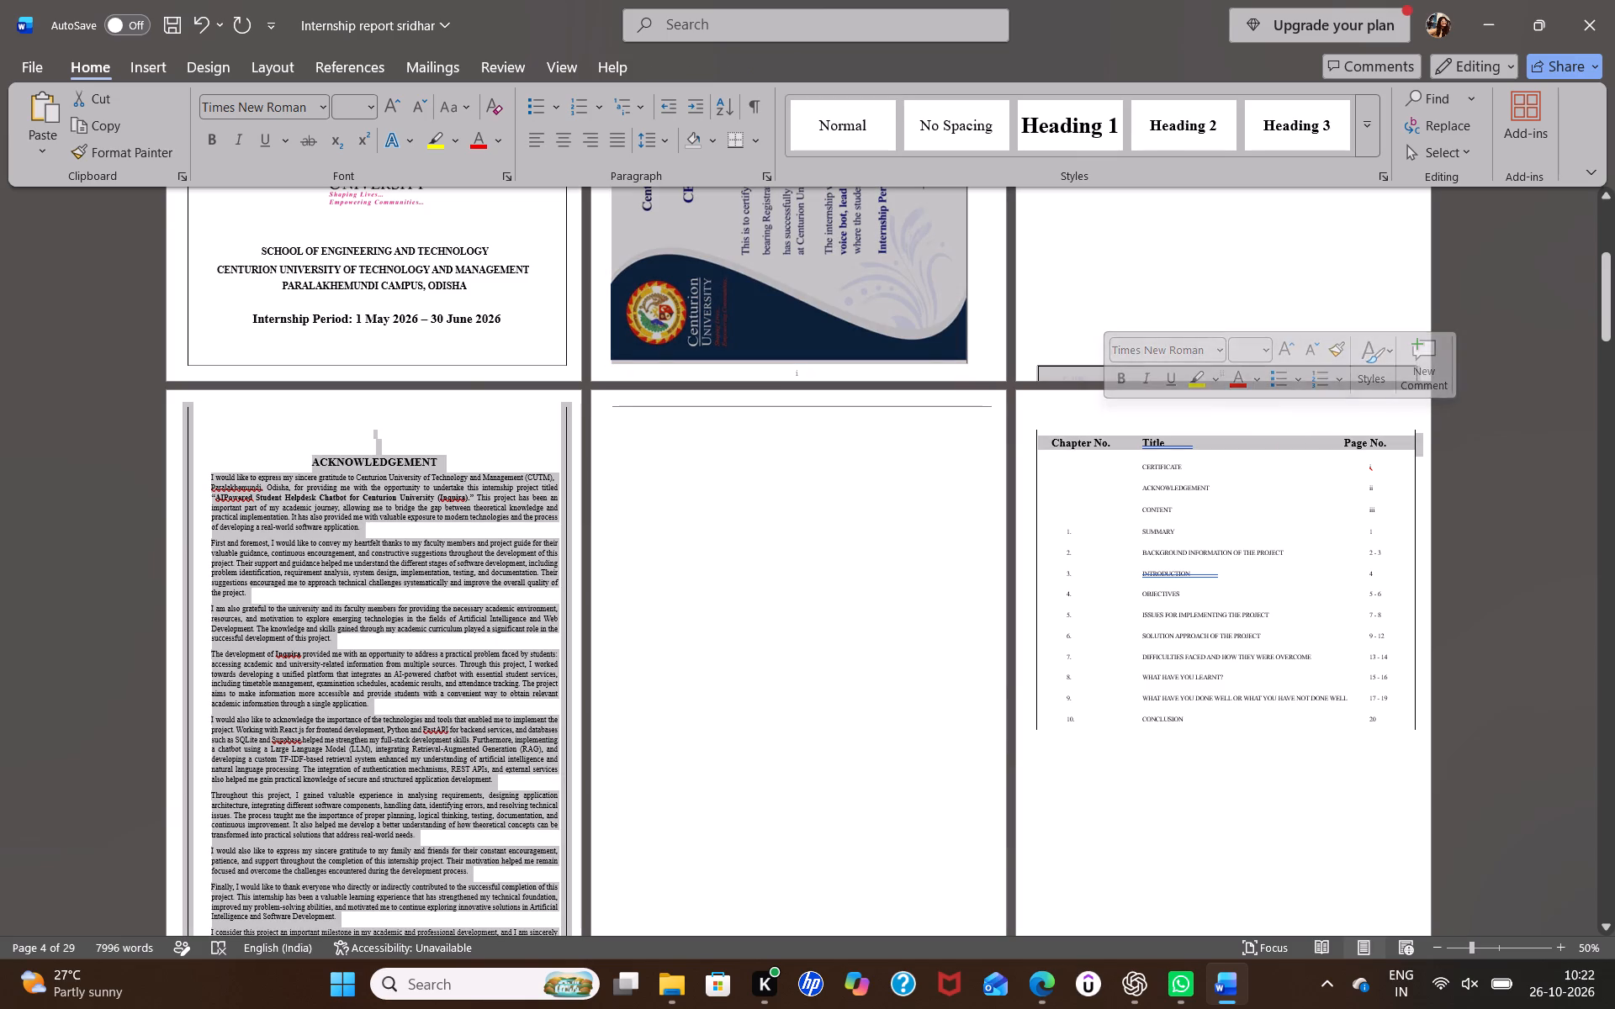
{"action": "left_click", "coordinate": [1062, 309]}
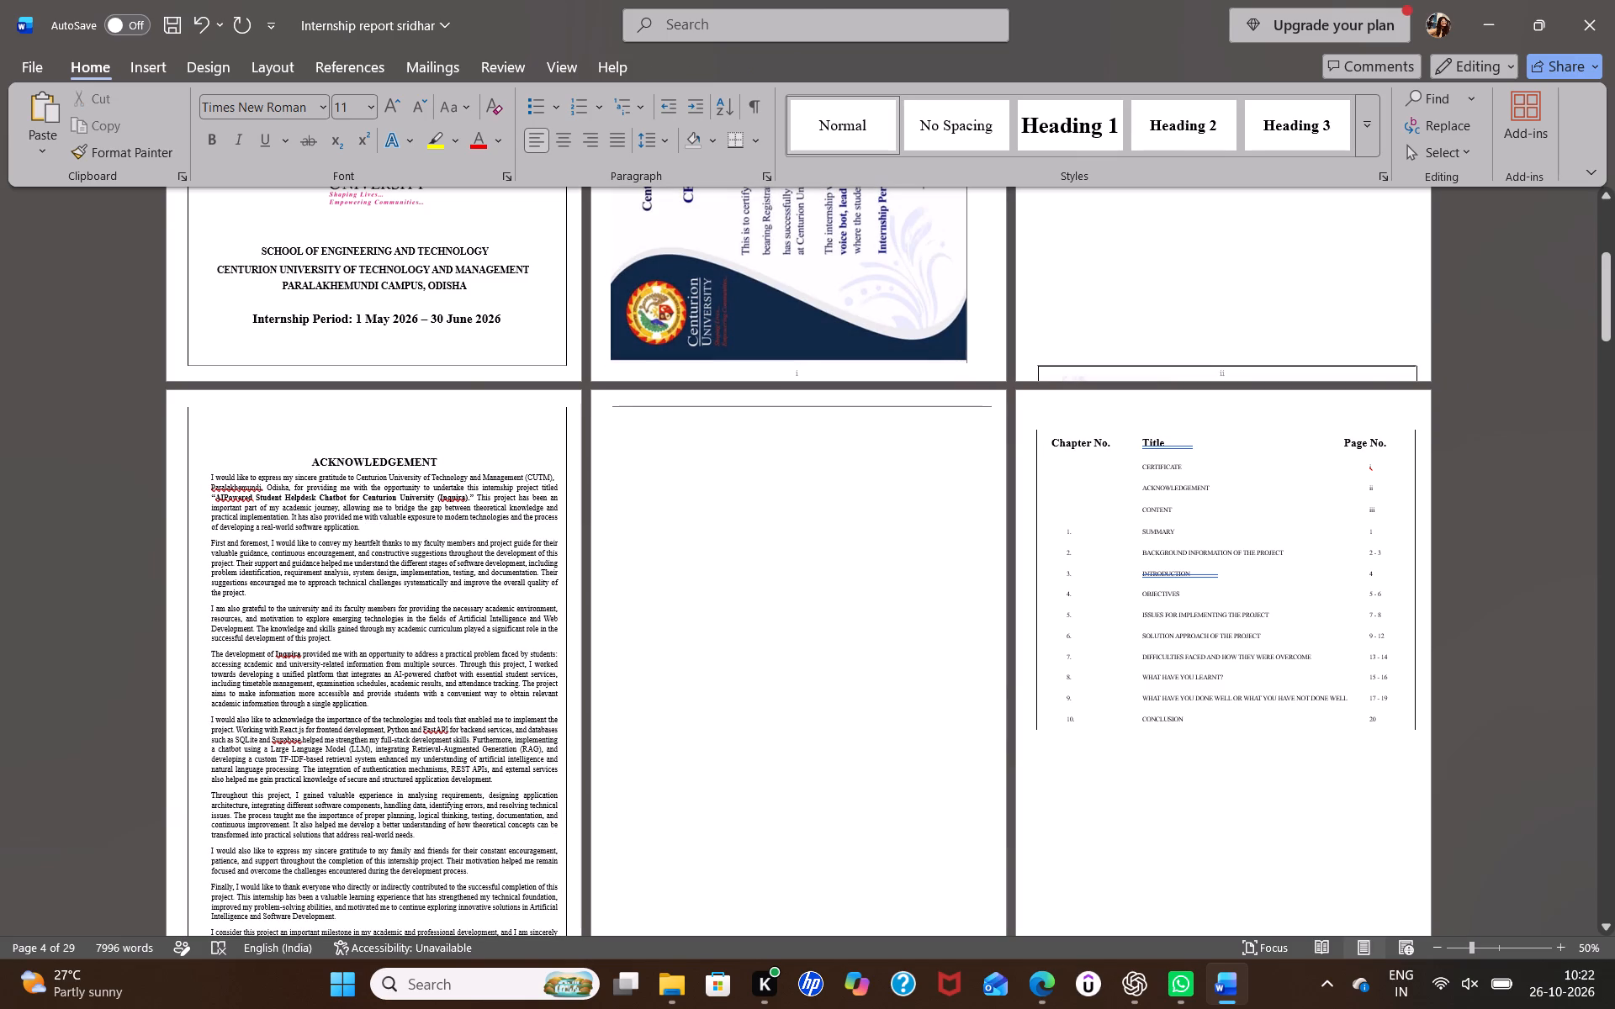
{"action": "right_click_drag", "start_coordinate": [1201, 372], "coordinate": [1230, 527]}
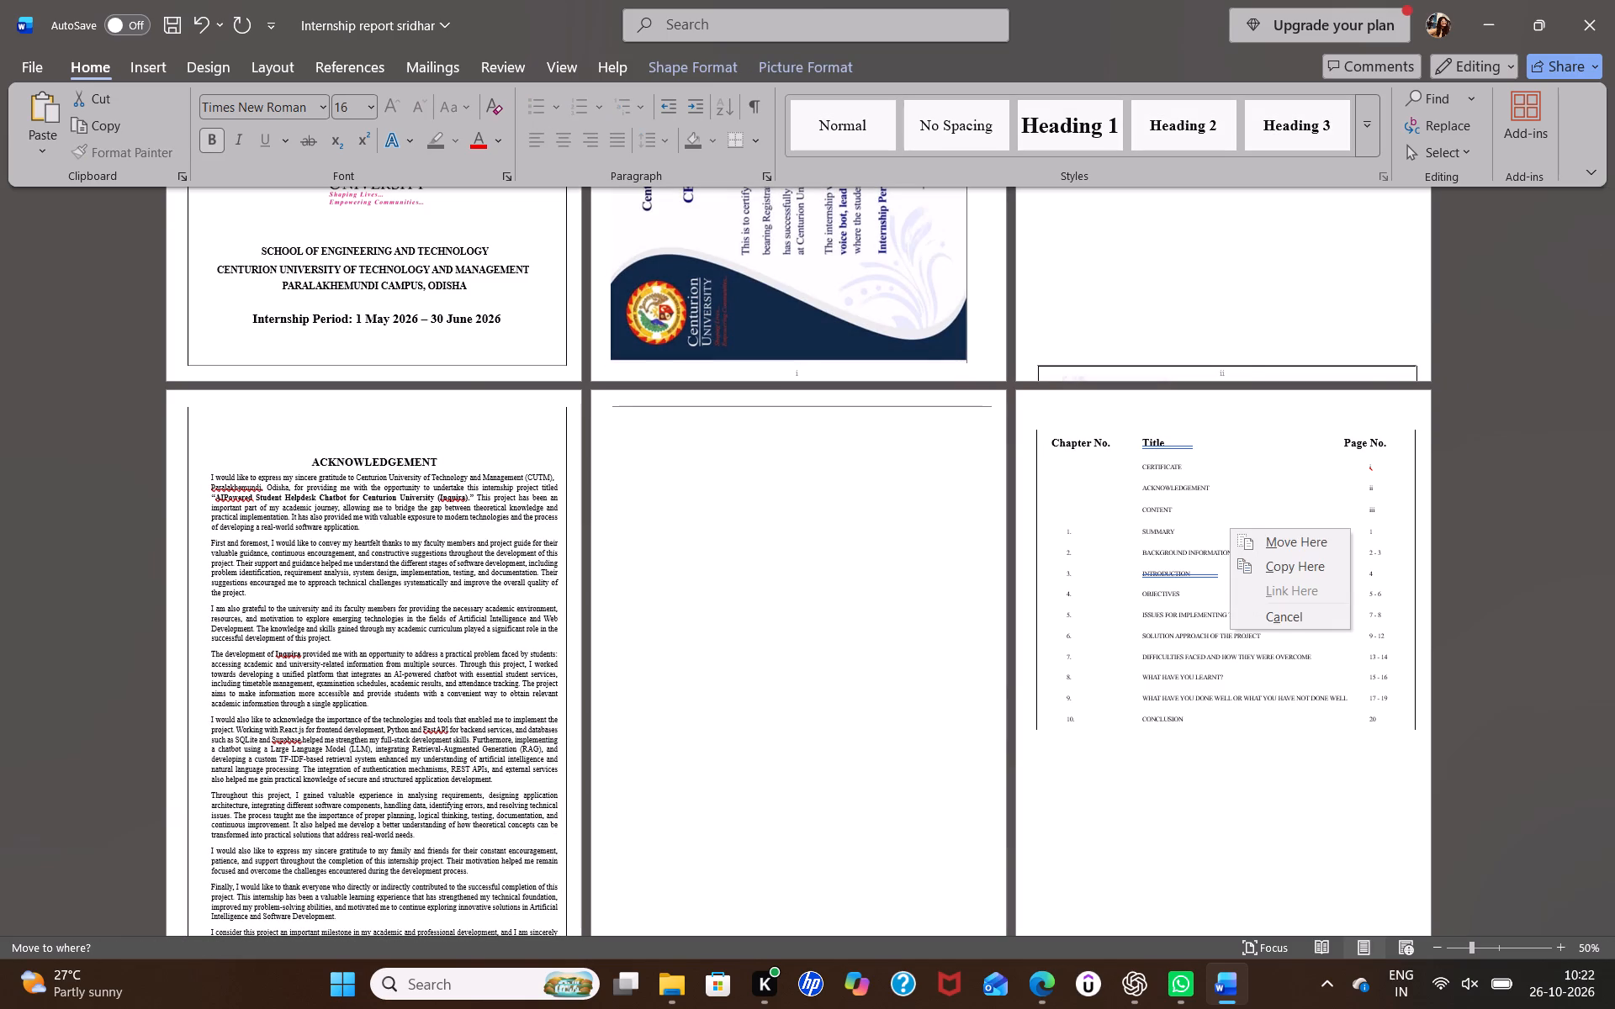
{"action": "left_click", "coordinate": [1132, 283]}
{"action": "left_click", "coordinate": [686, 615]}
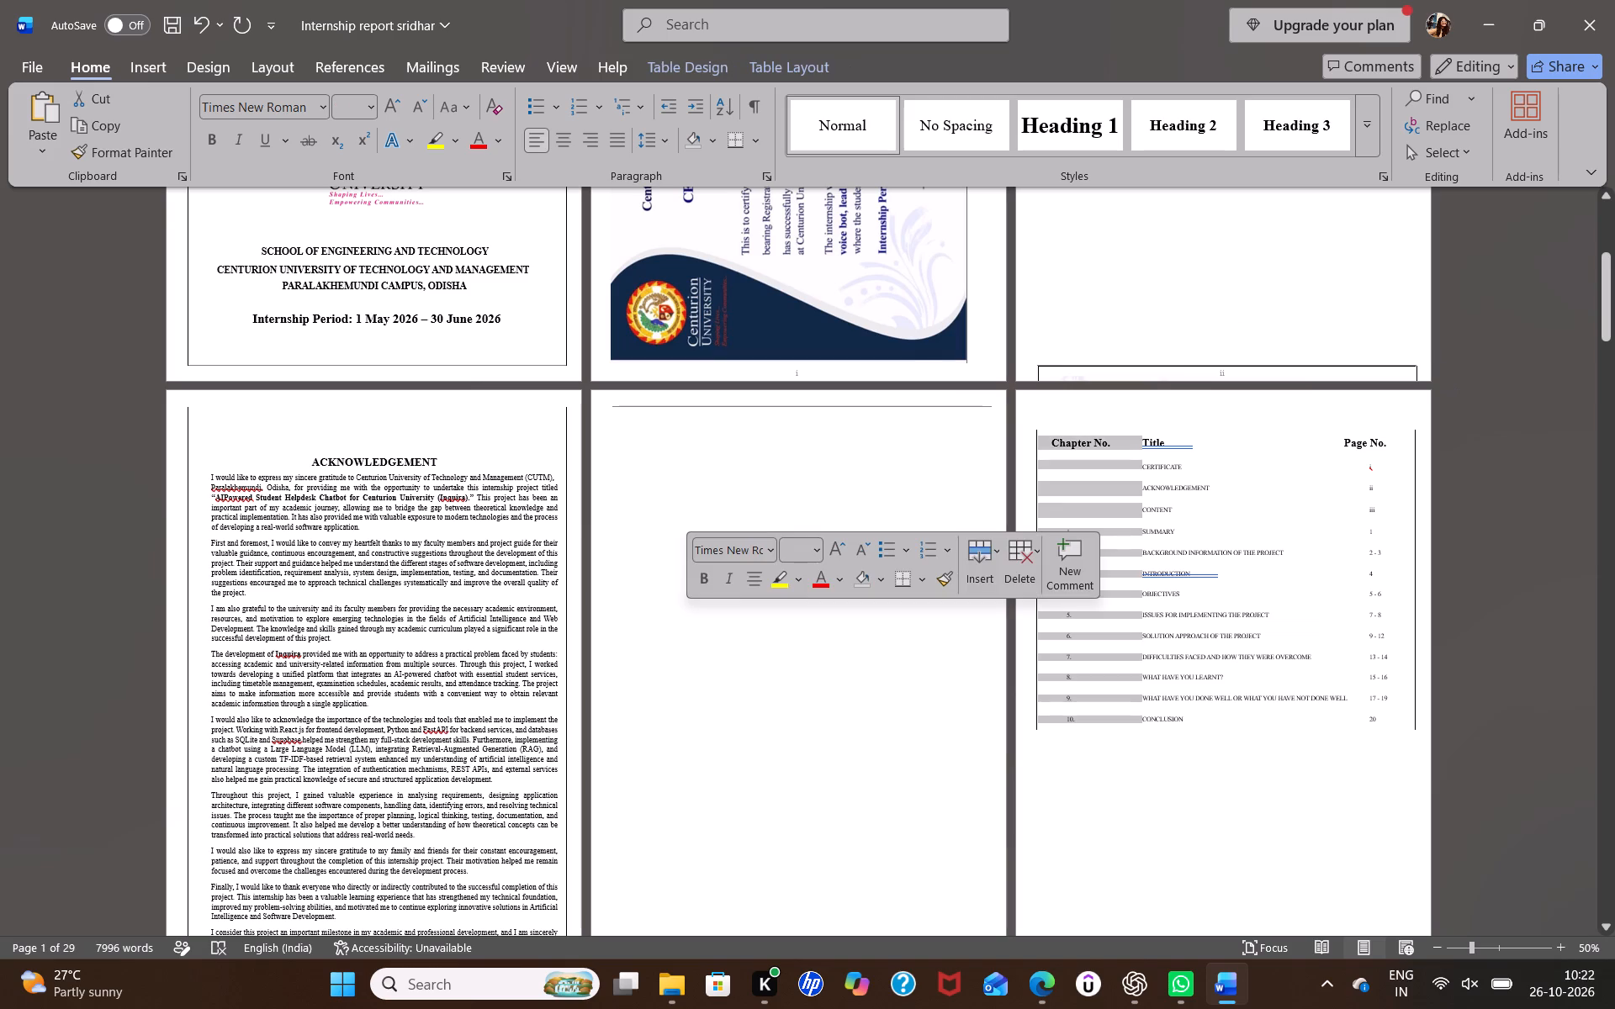
Survey the whole report's page layout and examine the blank pages around the acknowledgement, up to the contents table.
{"action": "scroll", "coordinate": [686, 615], "scroll_direction": "down", "scroll_amount": 4, "text": "ctrl"}
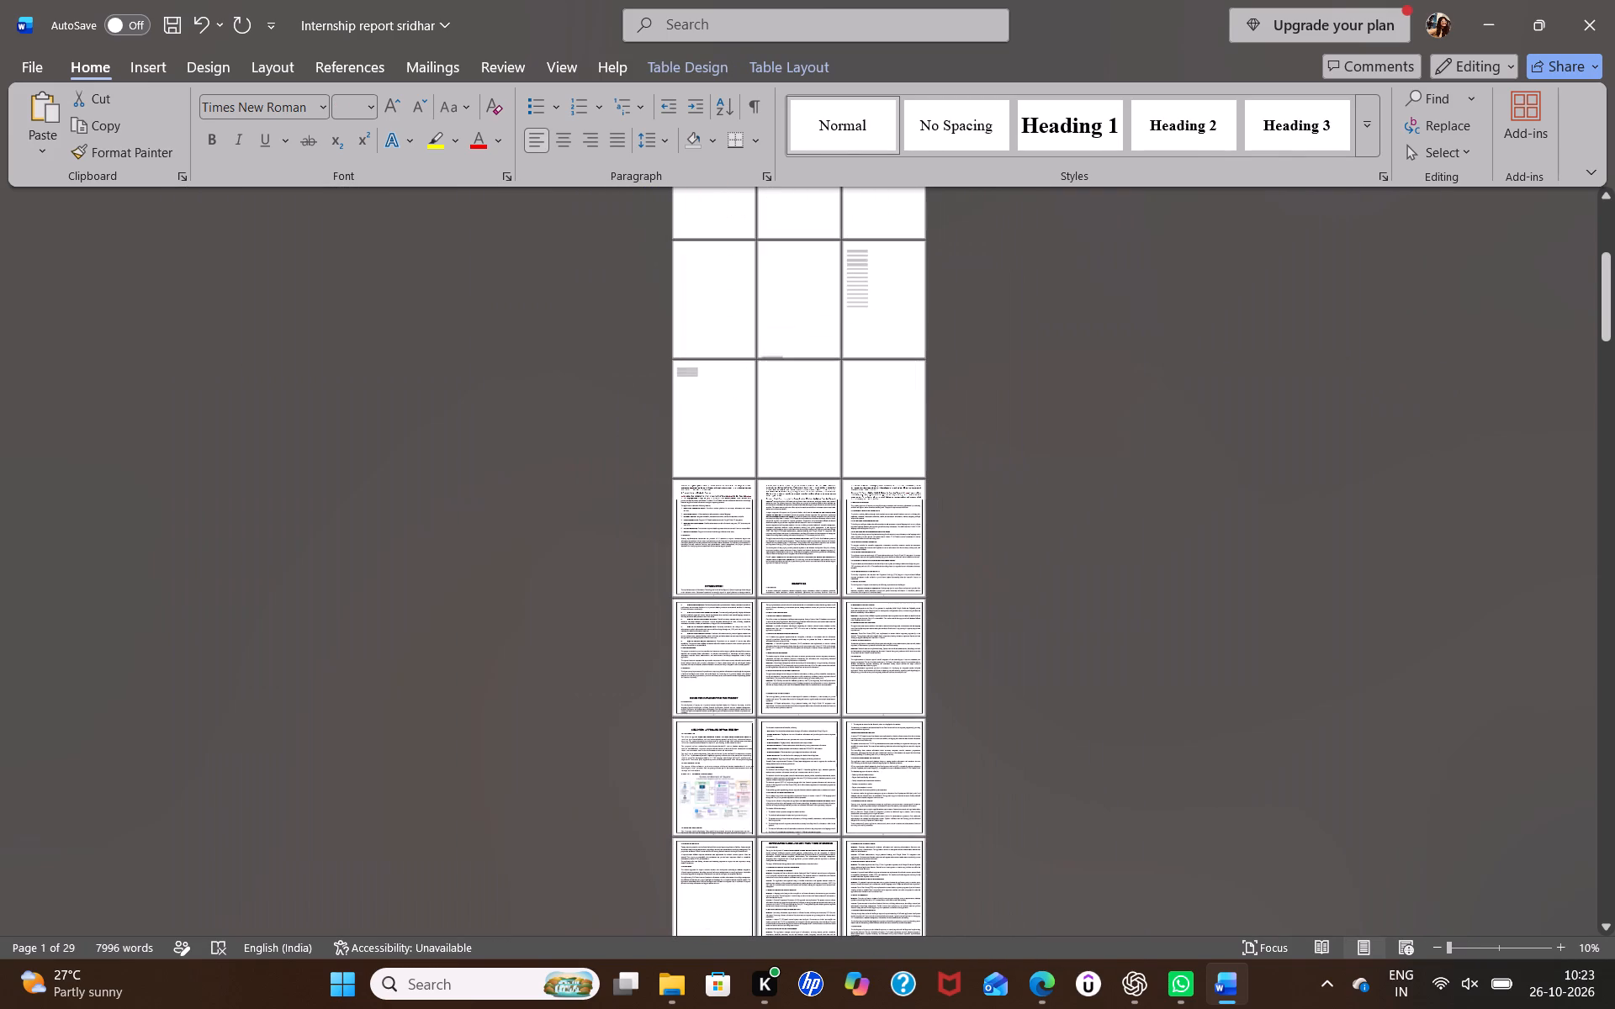
{"action": "scroll", "coordinate": [686, 615], "scroll_direction": "up", "scroll_amount": 1, "text": "ctrl"}
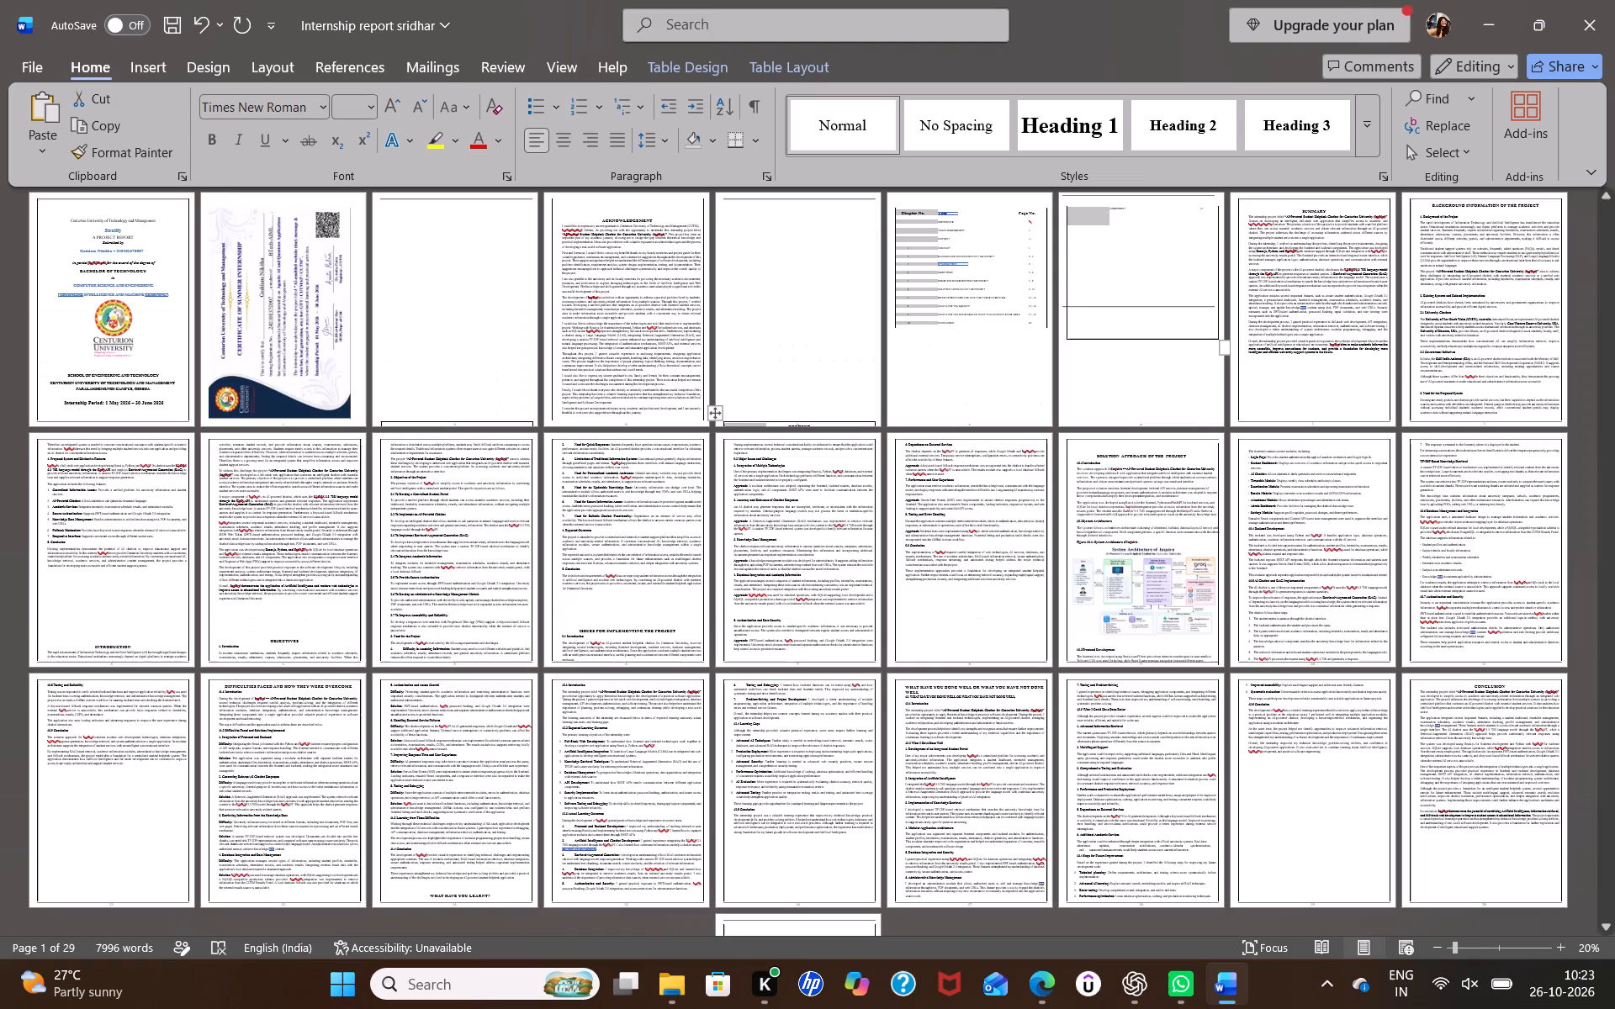
{"action": "left_click", "coordinate": [458, 338]}
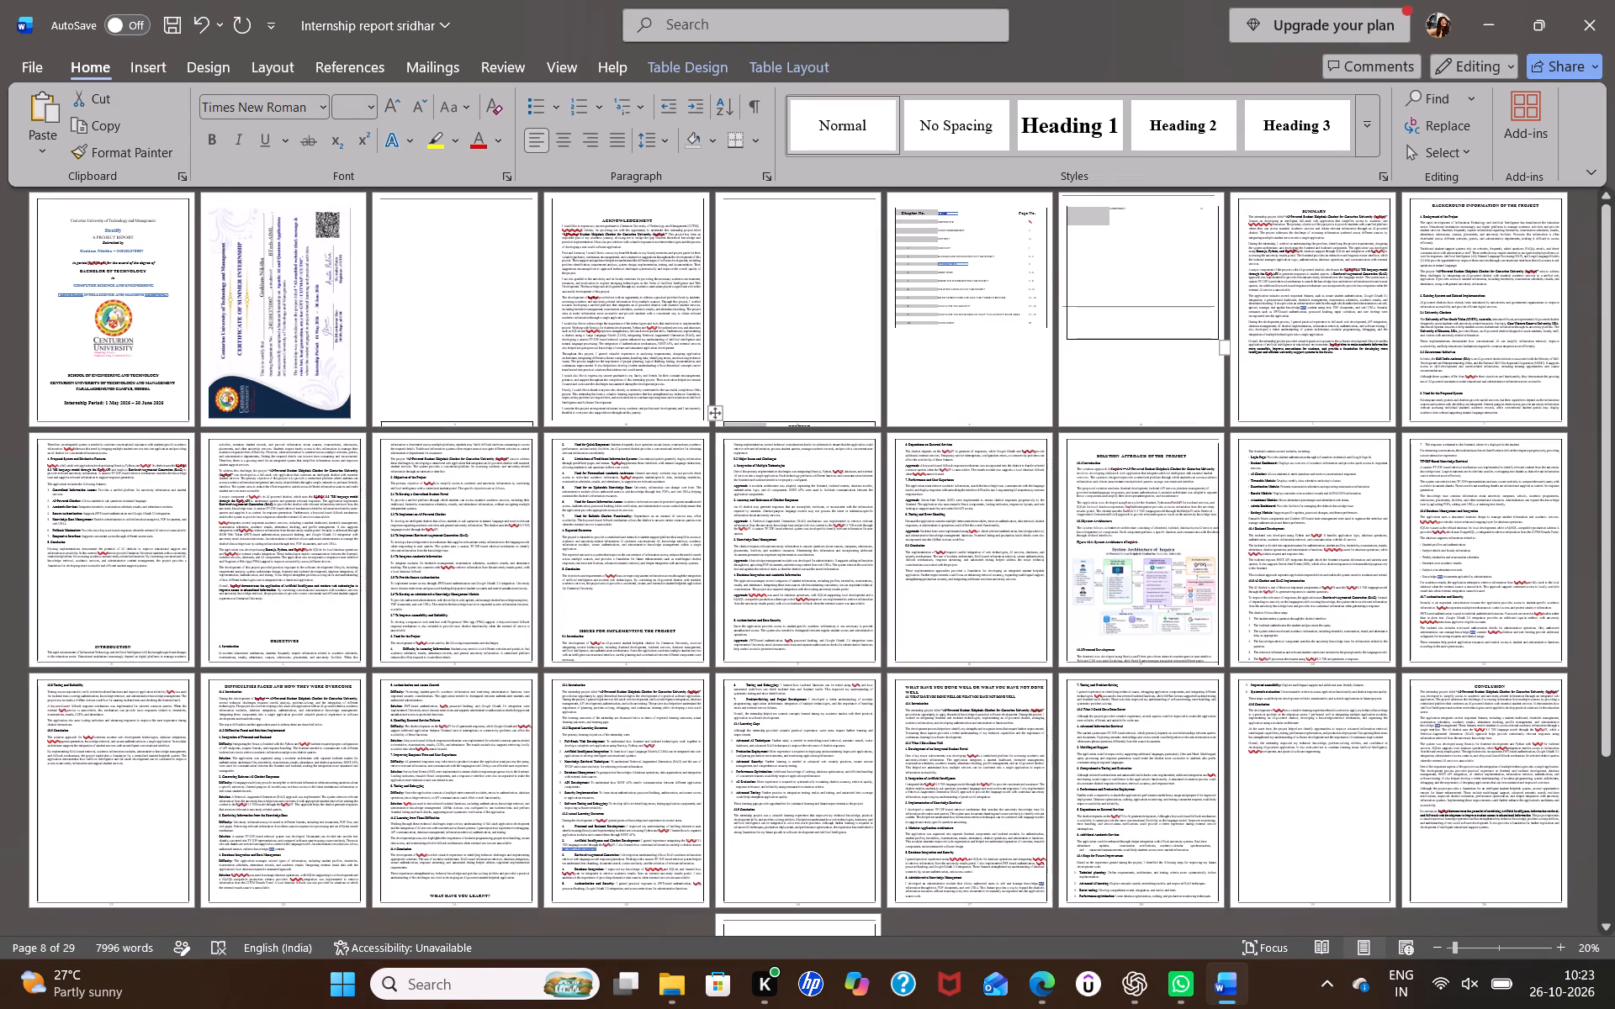
{"action": "scroll", "coordinate": [458, 338], "scroll_direction": "up", "scroll_amount": 6, "text": "ctrl"}
{"action": "scroll", "coordinate": [458, 338], "scroll_direction": "right", "scroll_amount": 5}
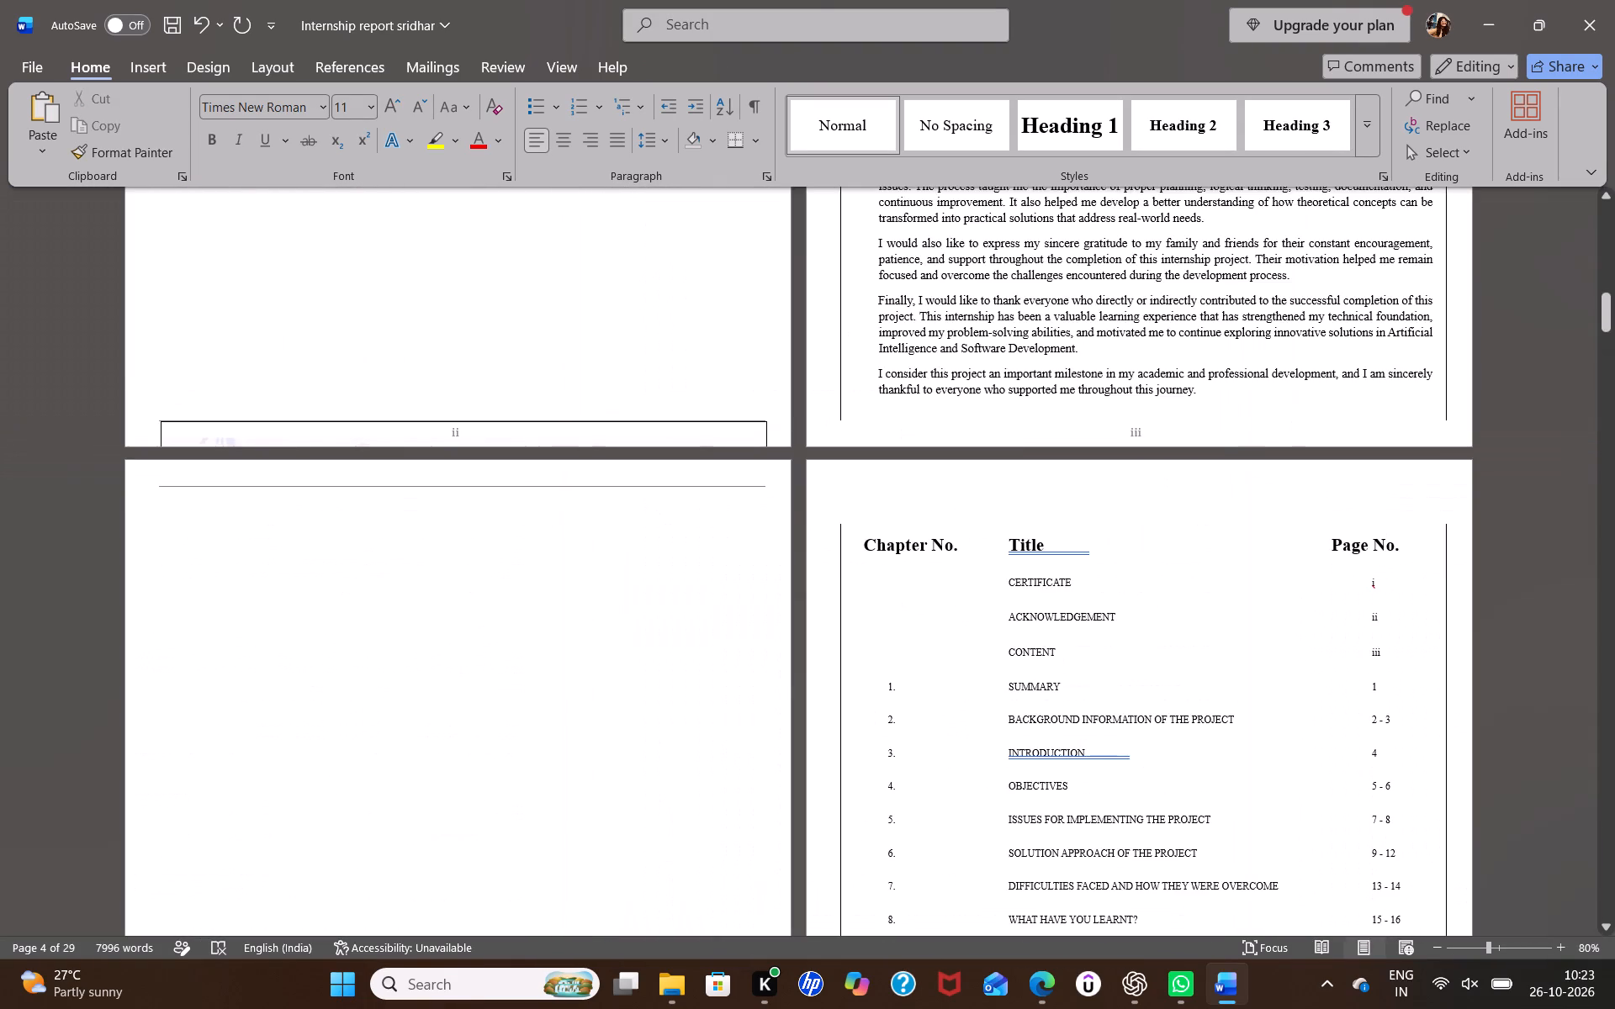
{"action": "scroll", "coordinate": [458, 338], "scroll_direction": "up", "scroll_amount": 5}
{"action": "scroll", "coordinate": [458, 338], "scroll_direction": "down", "scroll_amount": 3}
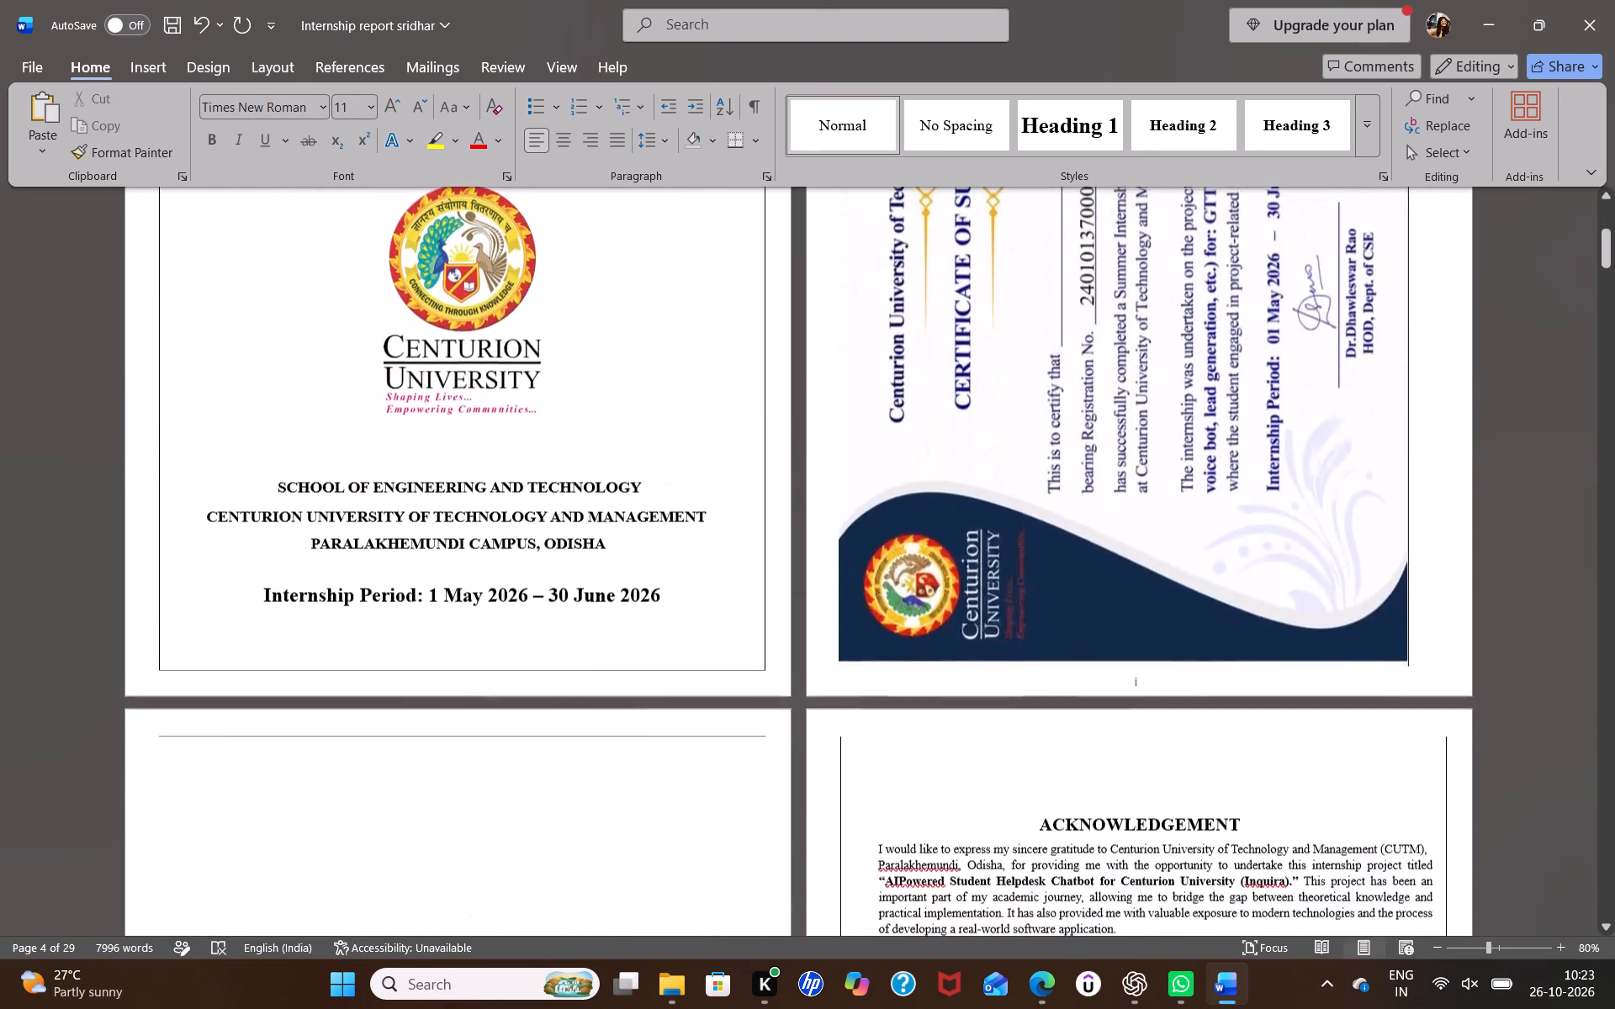
{"action": "scroll", "coordinate": [458, 338], "scroll_direction": "down", "scroll_amount": 1}
{"action": "left_click", "coordinate": [465, 626]}
{"action": "scroll", "coordinate": [465, 626], "scroll_direction": "down", "scroll_amount": 2}
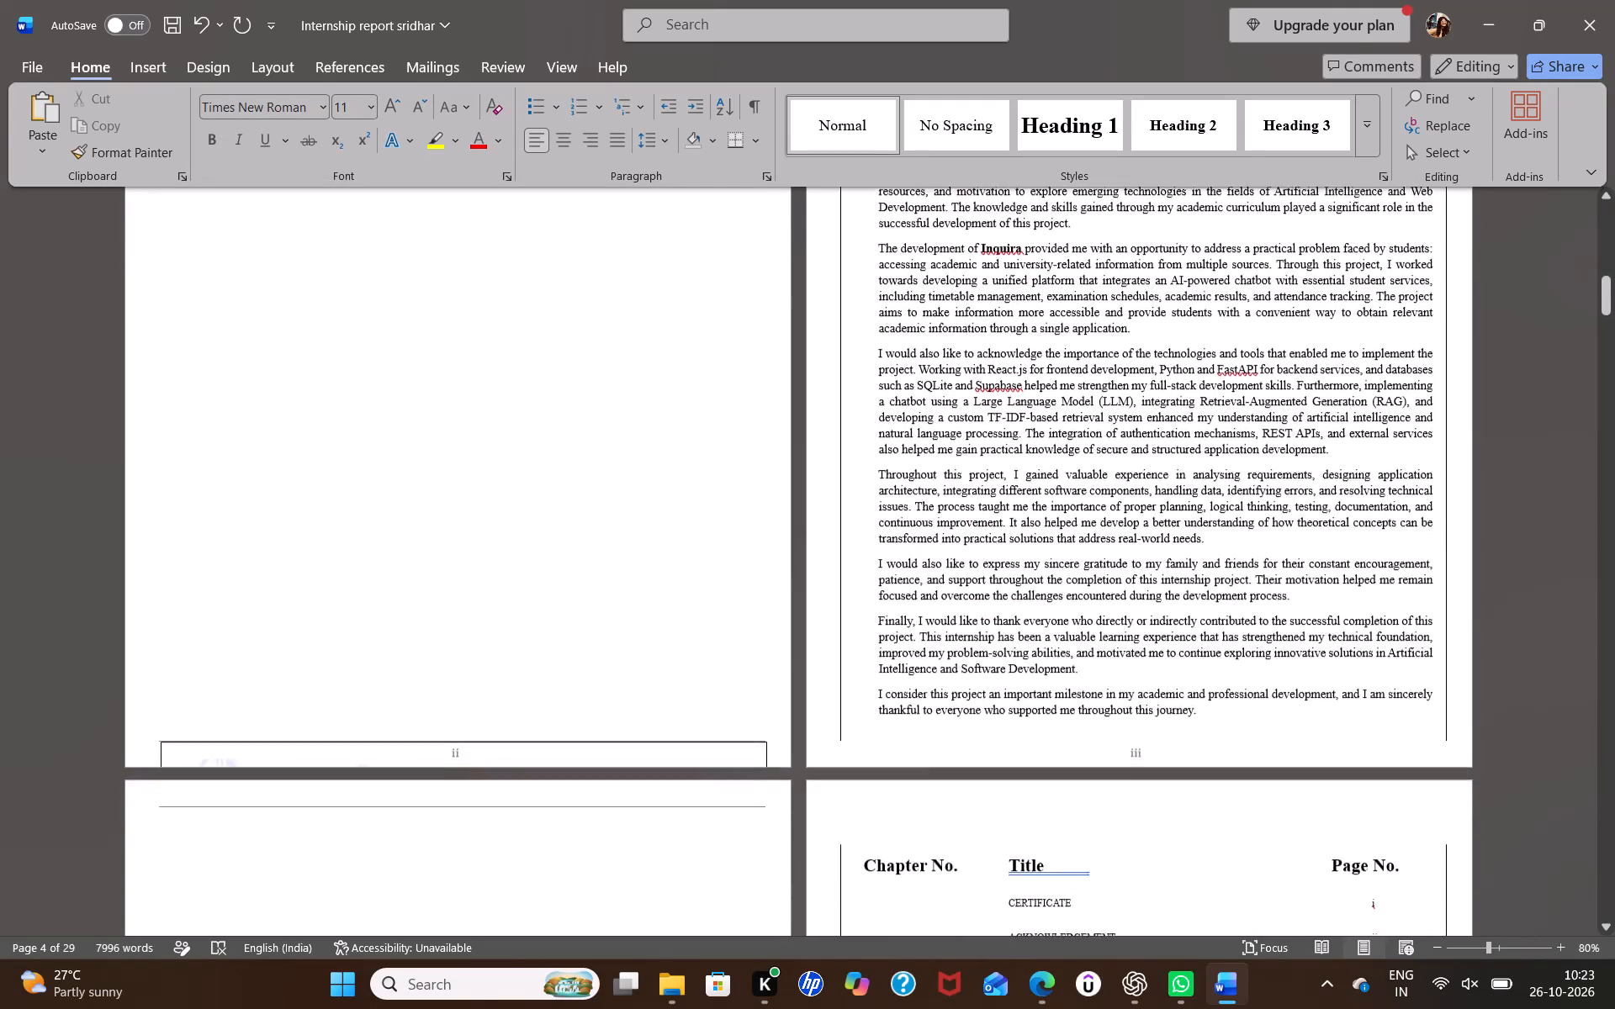
{"action": "scroll", "coordinate": [465, 626], "scroll_direction": "down", "scroll_amount": 1}
{"action": "left_click", "coordinate": [465, 626]}
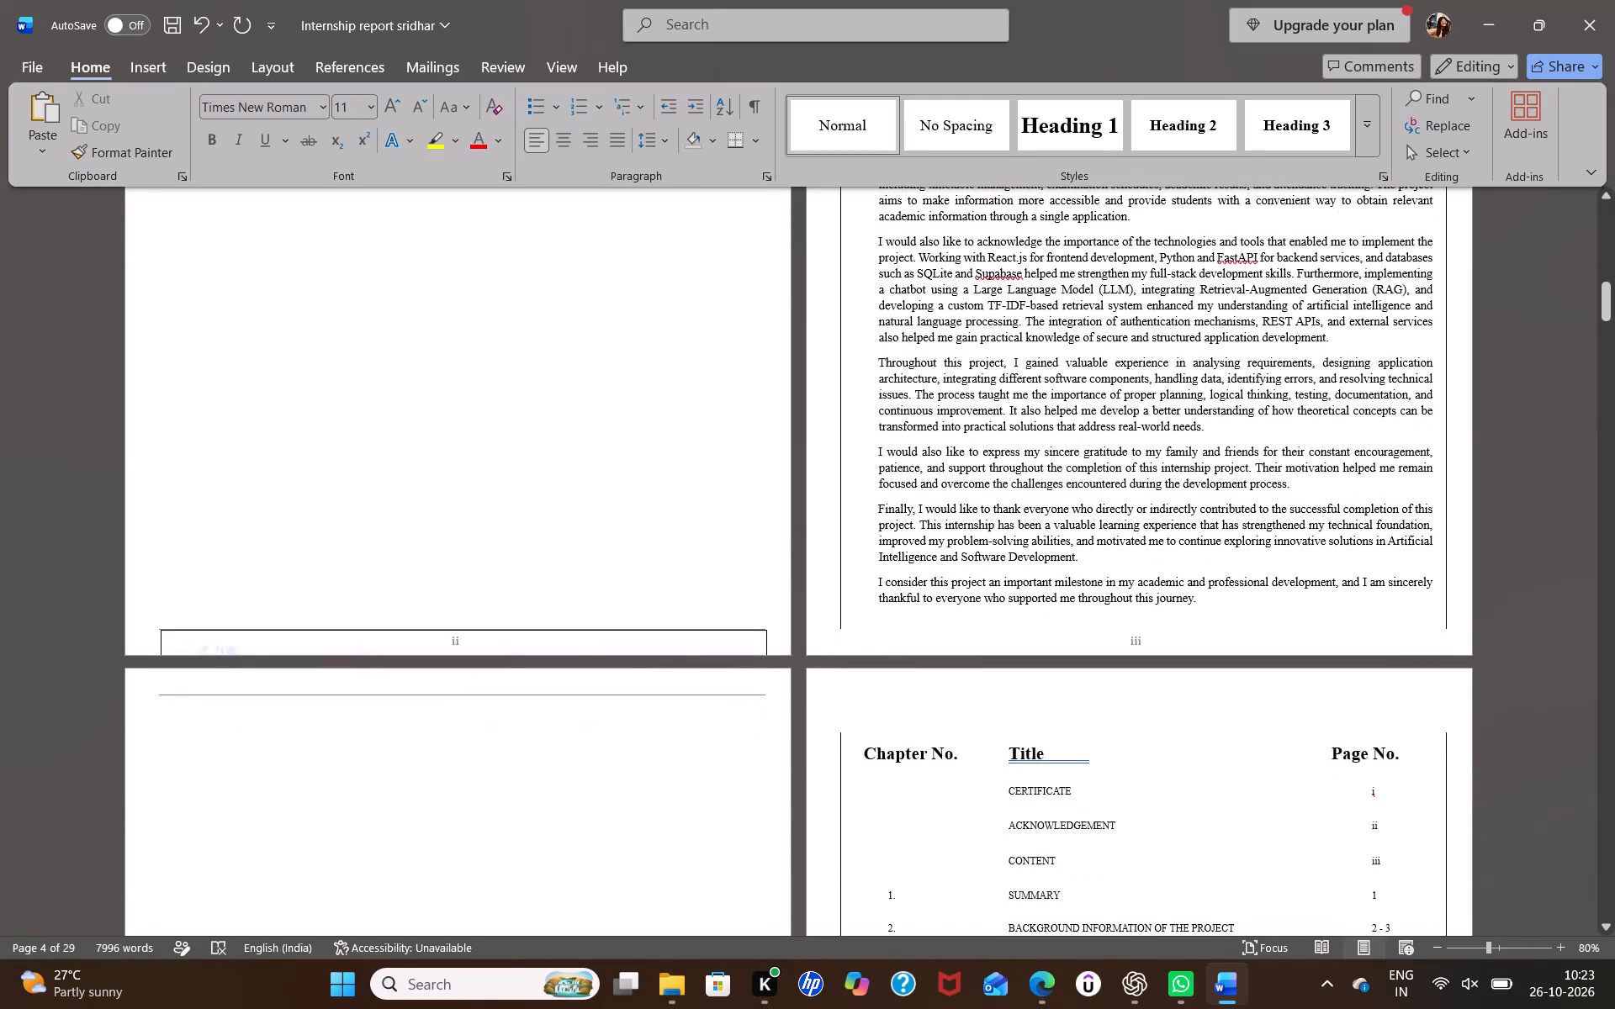
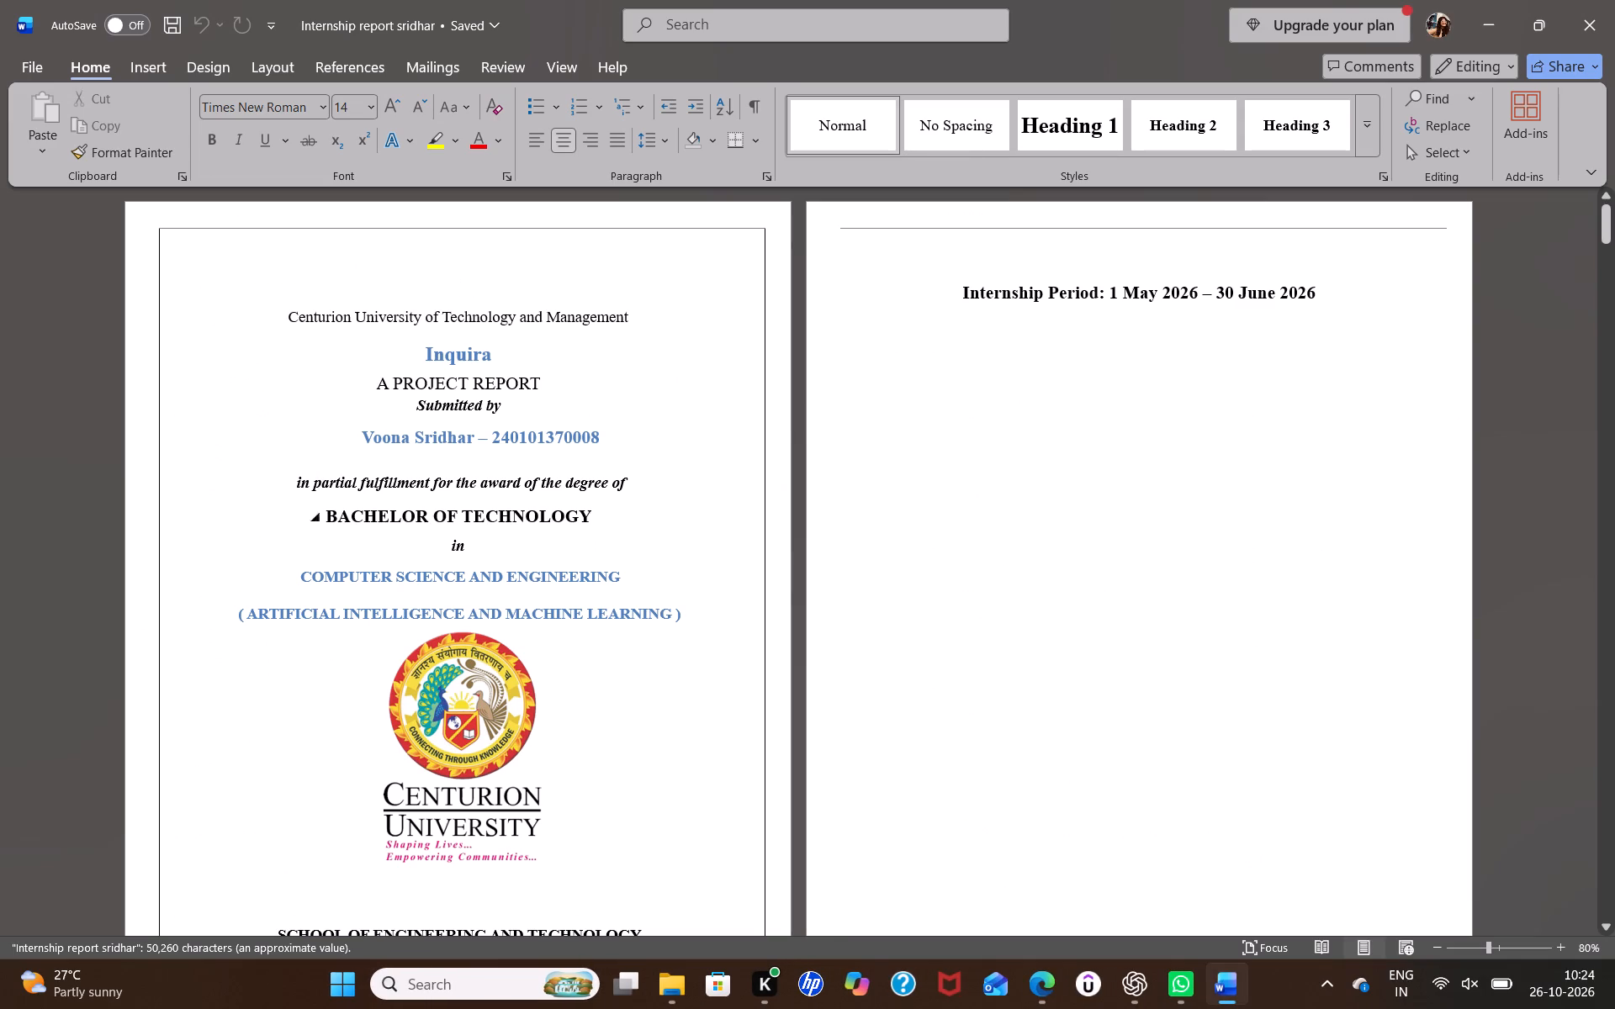
Review the report's page layout from the cover through the certificate and acknowledgement to the summary and background chapters.
{"action": "scroll", "coordinate": [606, 568], "scroll_direction": "down", "scroll_amount": 6}
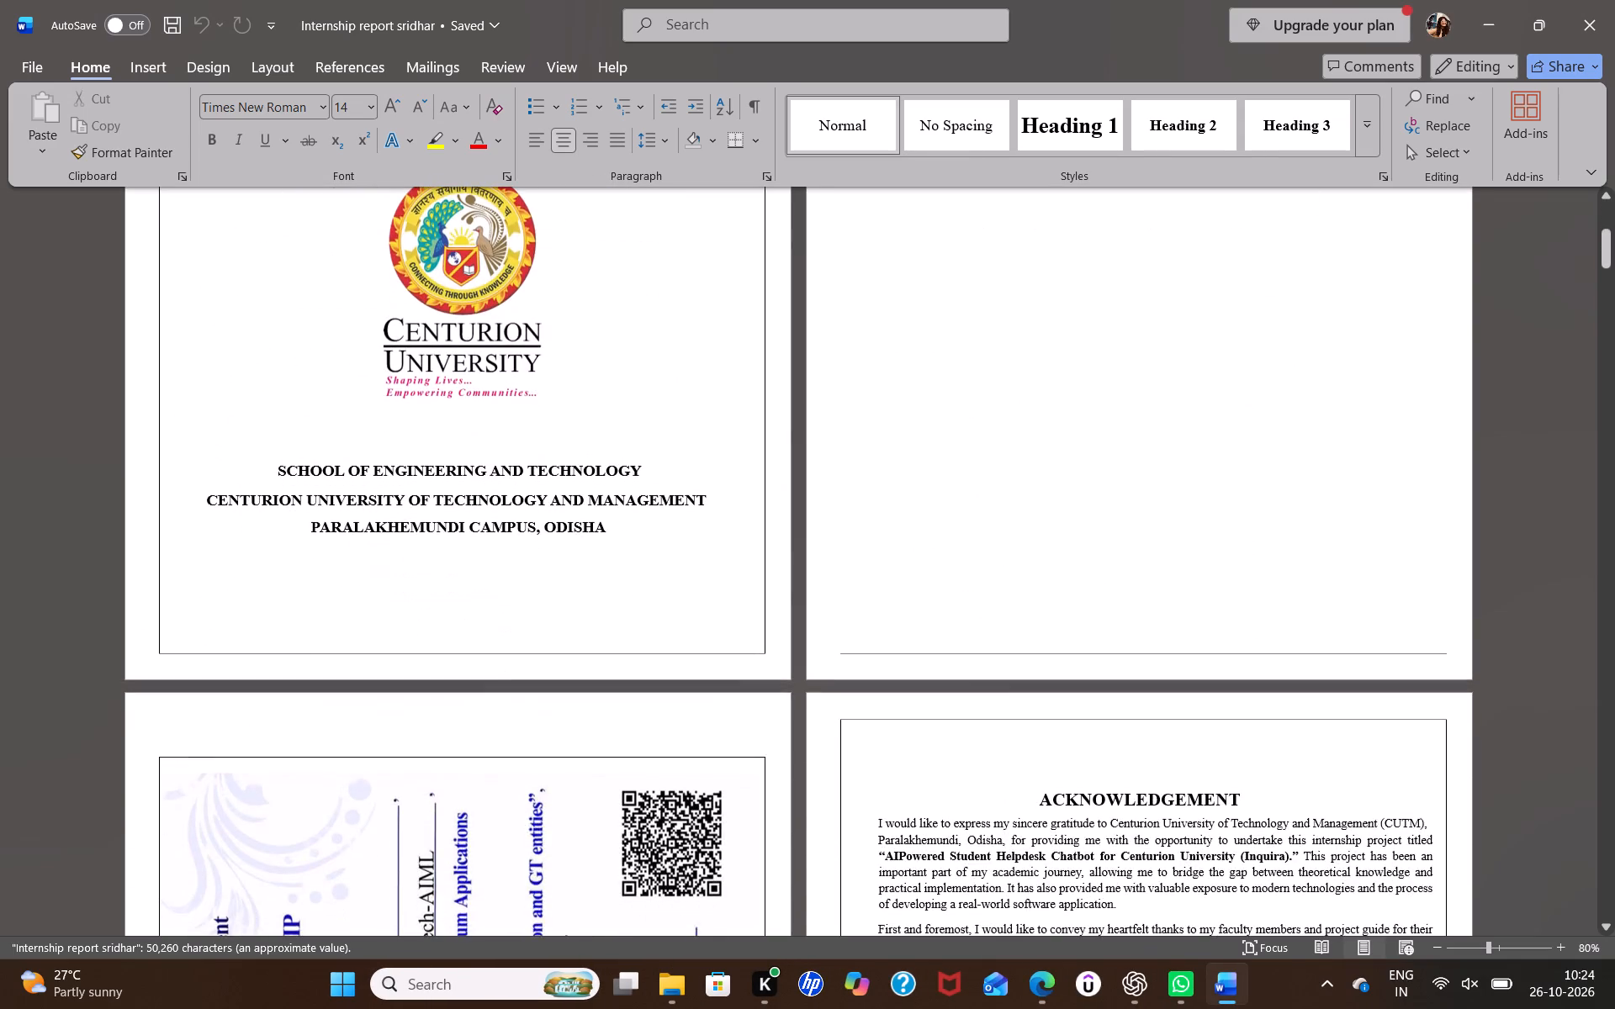
{"action": "scroll", "coordinate": [606, 568], "scroll_direction": "down", "scroll_amount": 10}
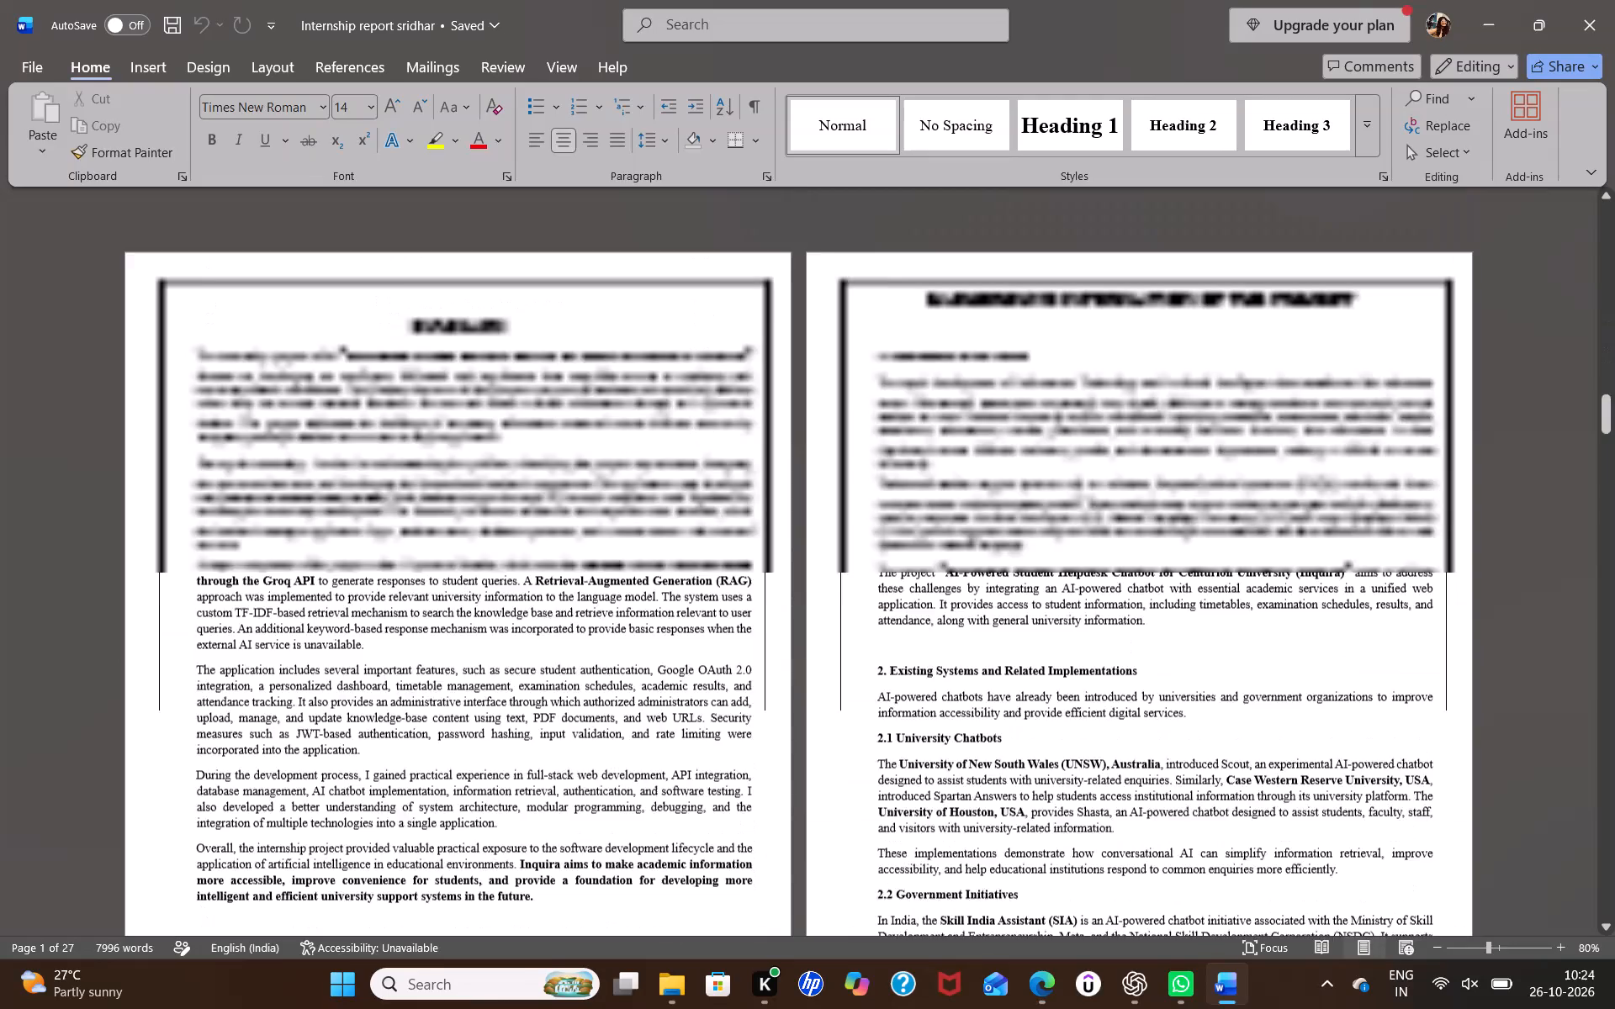
{"action": "scroll", "coordinate": [606, 568], "scroll_direction": "down", "scroll_amount": 1}
{"action": "scroll", "coordinate": [606, 568], "scroll_direction": "up", "scroll_amount": 16}
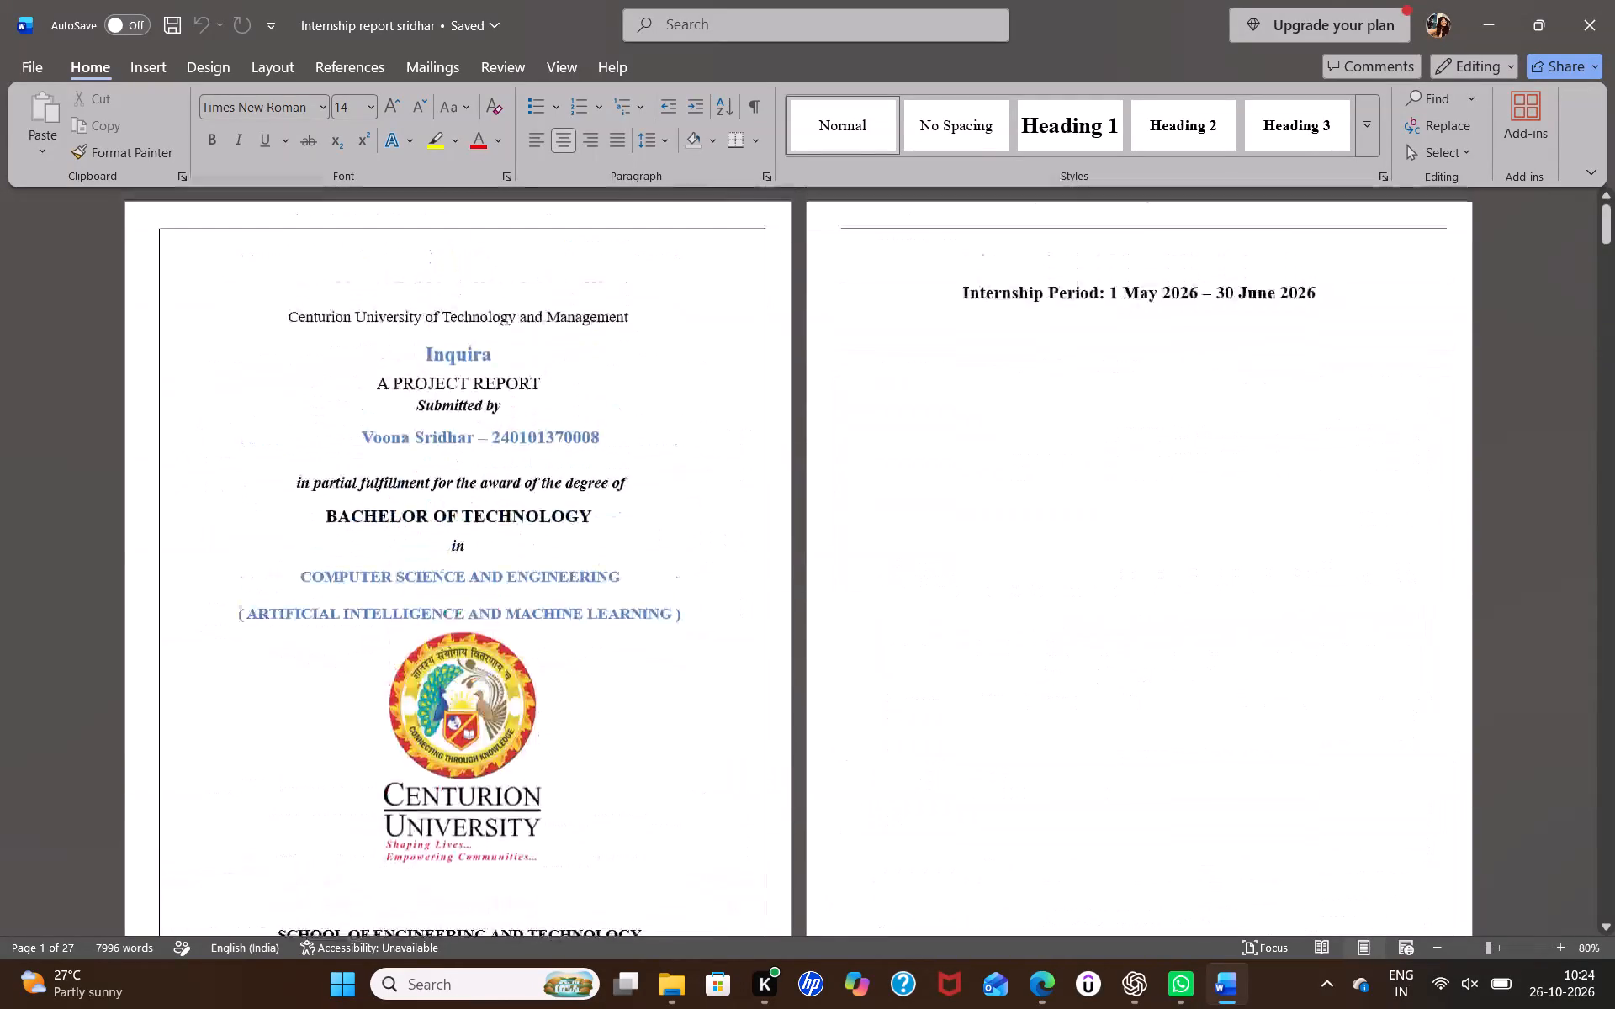
{"action": "scroll", "coordinate": [606, 568], "scroll_direction": "down", "scroll_amount": 3}
{"action": "scroll", "coordinate": [606, 568], "scroll_direction": "up", "scroll_amount": 4}
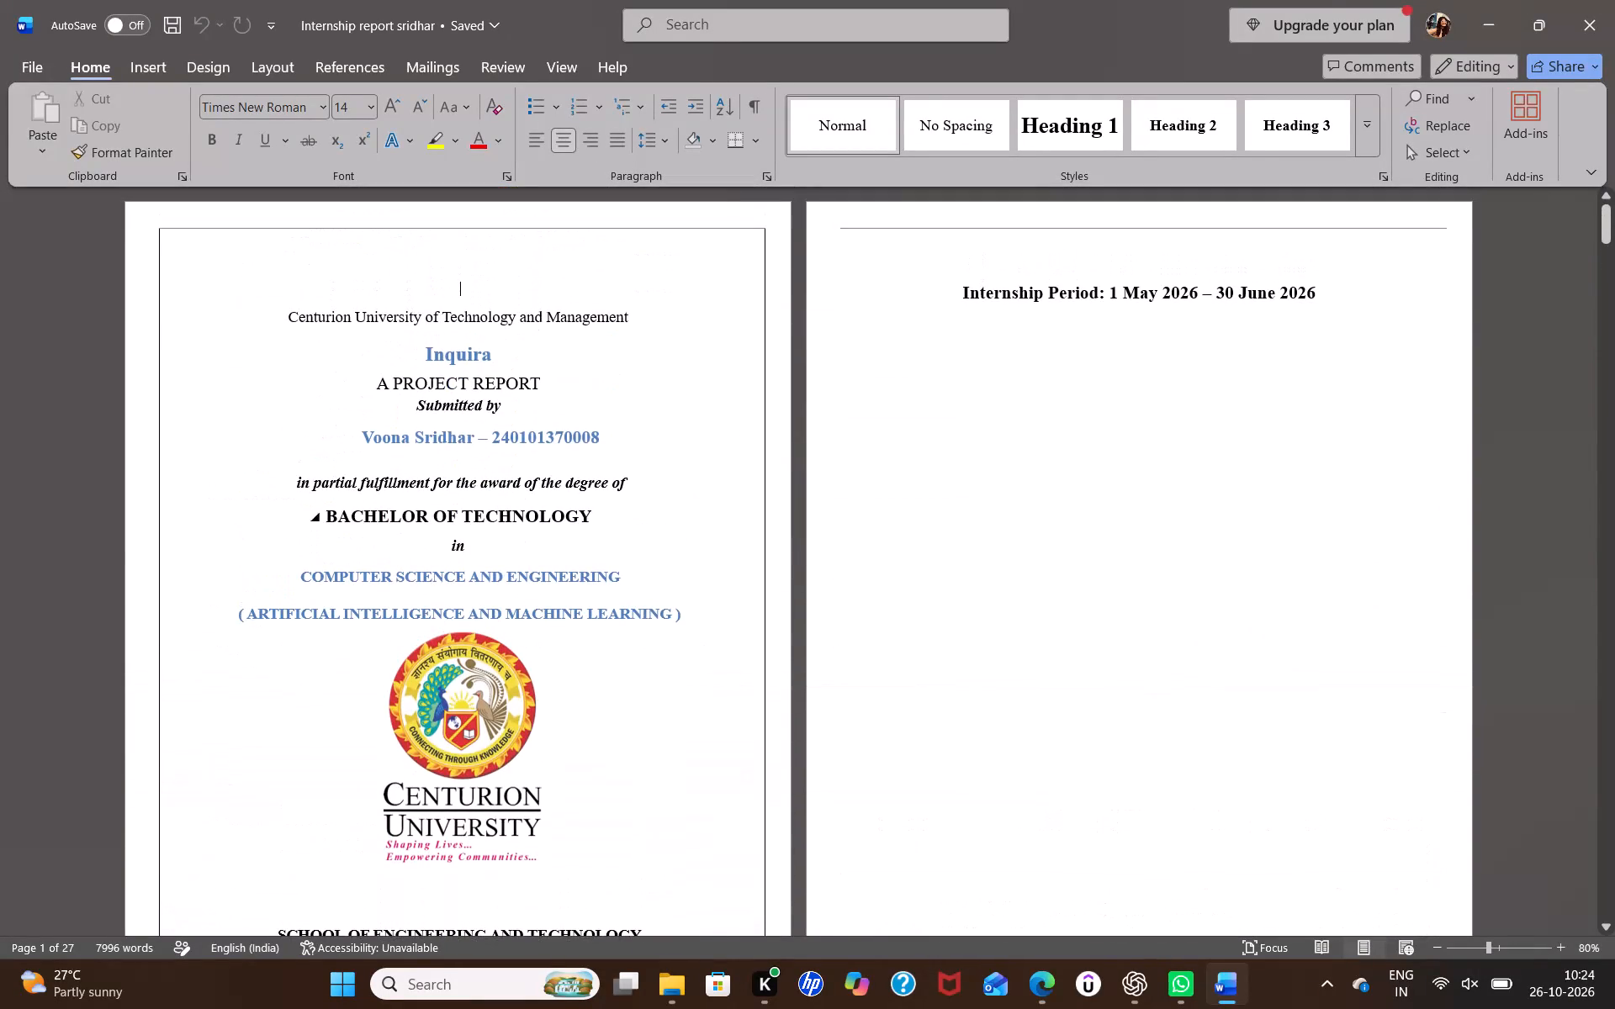
Pull the Internship Period line from the otherwise empty second page back onto the bottom of the cover page.
{"action": "left_click", "coordinate": [948, 298]}
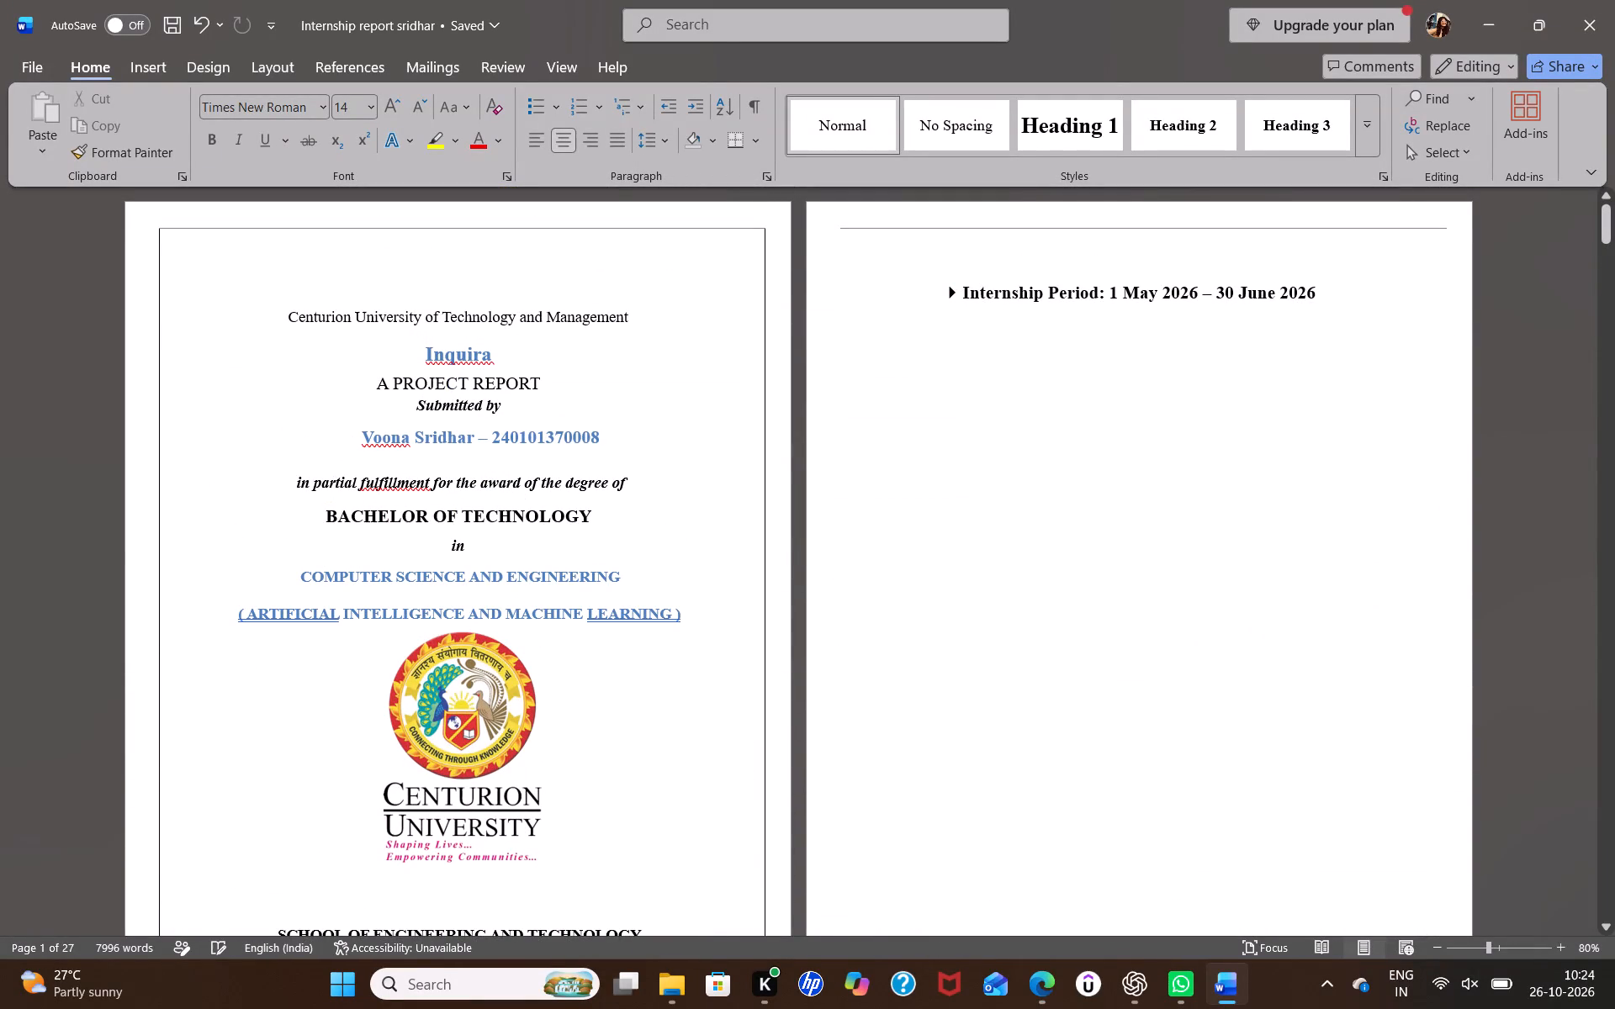
{"action": "left_click", "coordinate": [961, 288]}
{"action": "key", "text": "BackSpace"}
{"action": "key", "text": "BackSpace"}
{"action": "key", "text": "BackSpace"}
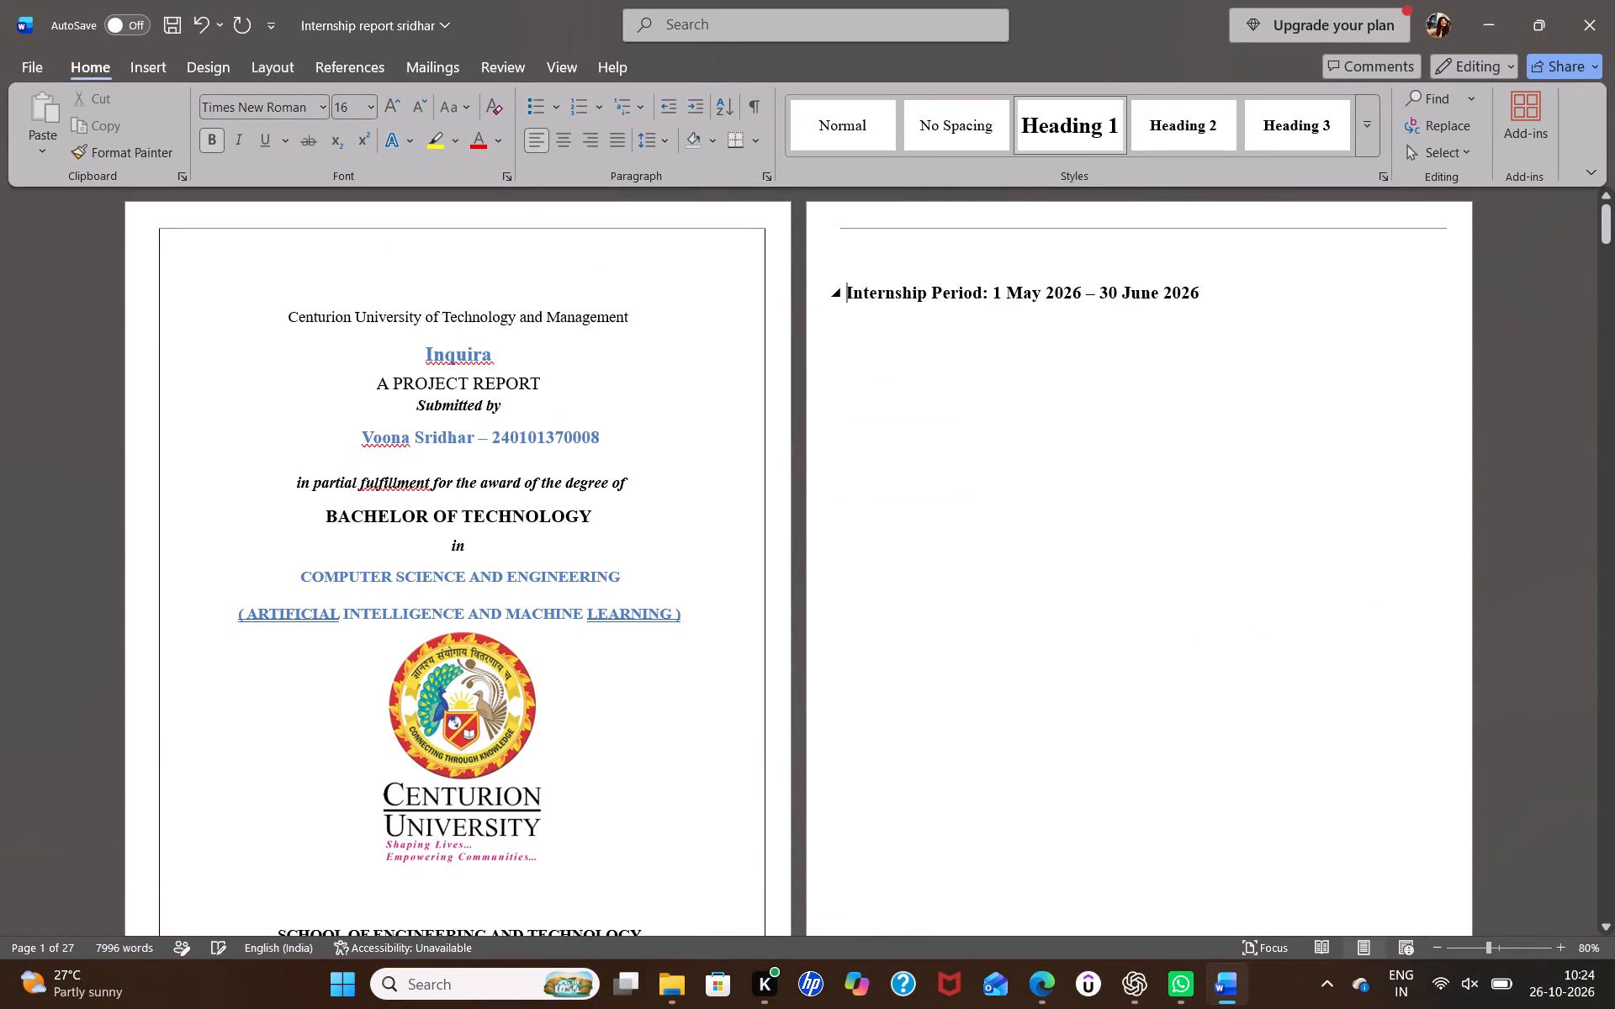
{"action": "key", "text": "BackSpace"}
Shift the Internship Period line inward on the cover page by adding twelve spaces in front of it.
{"action": "key", "text": "space"}
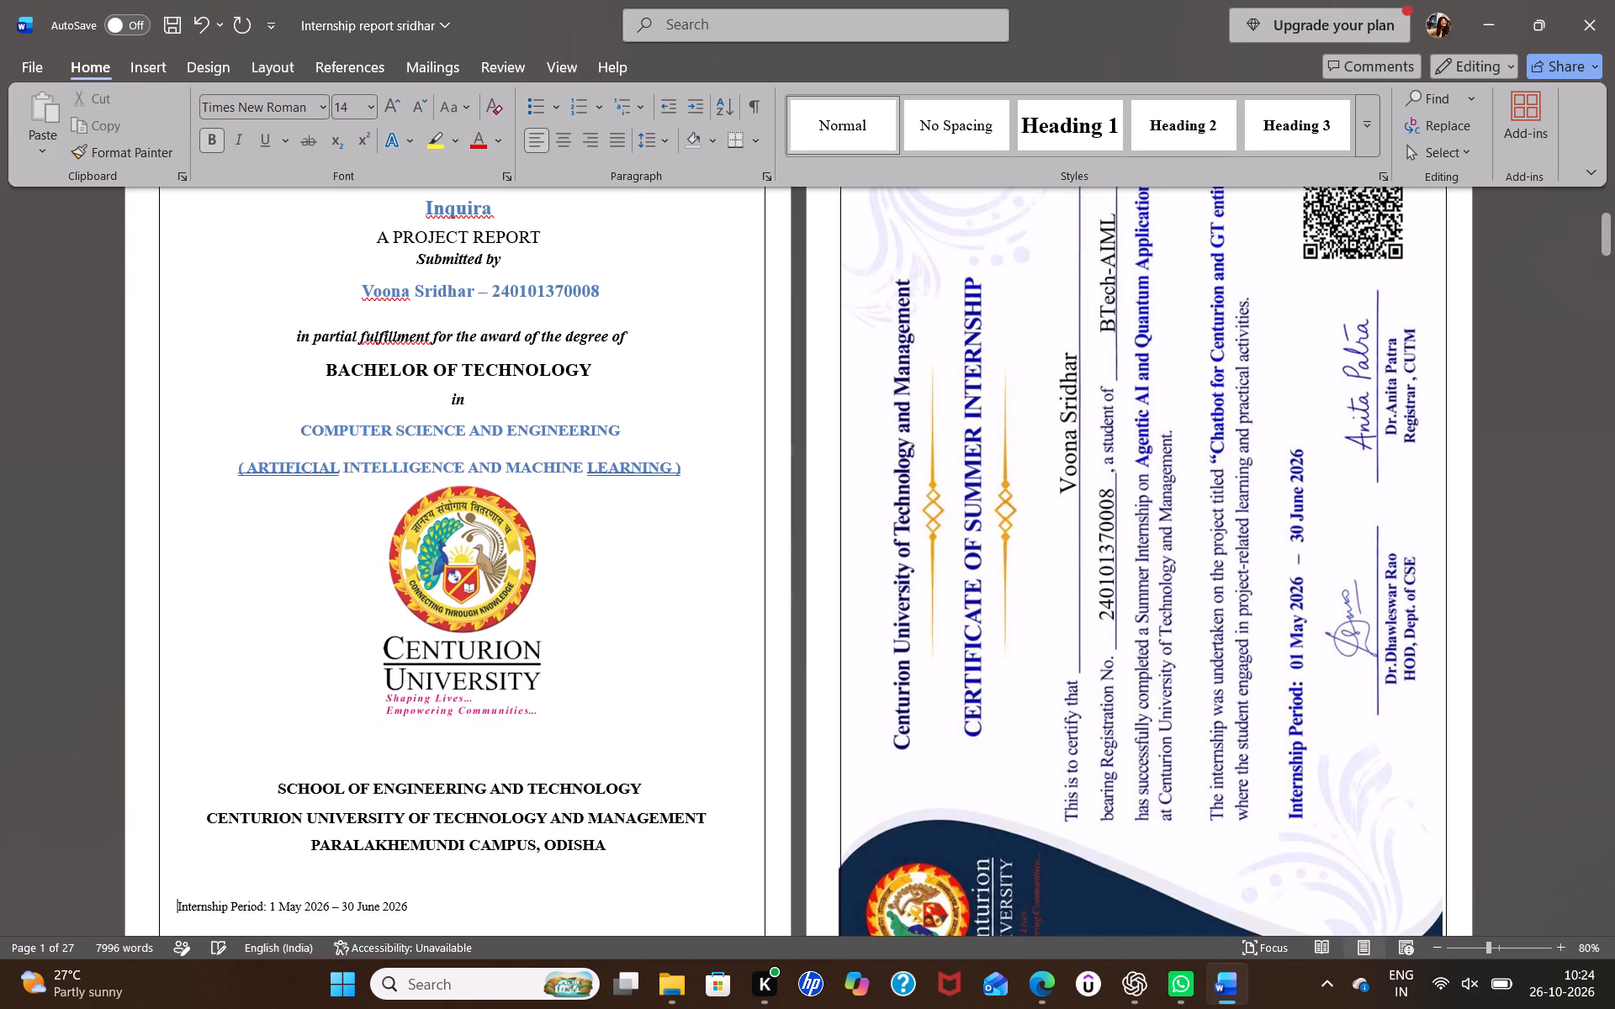
{"action": "key", "text": "space"}
{"action": "key", "text": "space"}
{"action": "key", "text": "space"}
{"action": "key", "text": "space"}
{"action": "key", "text": "space"}
{"action": "key", "text": "space"}
{"action": "key", "text": "space"}
{"action": "key", "text": "space"}
{"action": "key", "text": "space"}
{"action": "key", "text": "space"}
{"action": "key", "text": "space"}
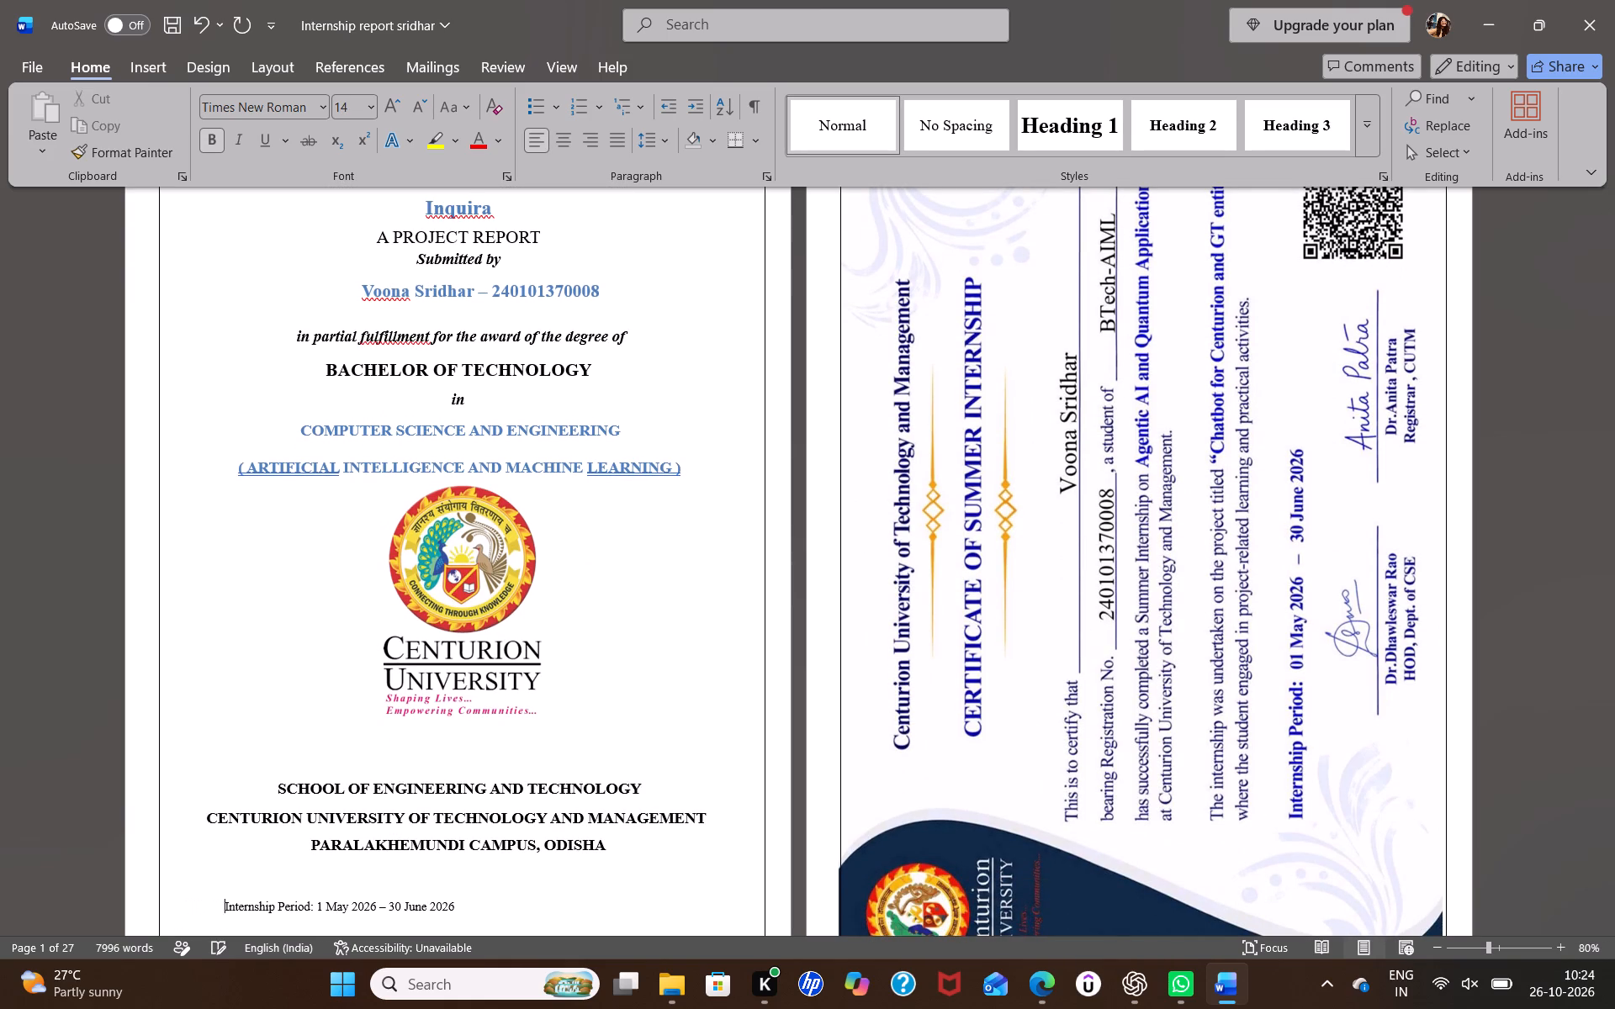
Examine the acknowledgement, contents and summary pages, including how the contents table breaks across pages.
{"action": "scroll", "coordinate": [961, 288], "scroll_direction": "down", "scroll_amount": 7}
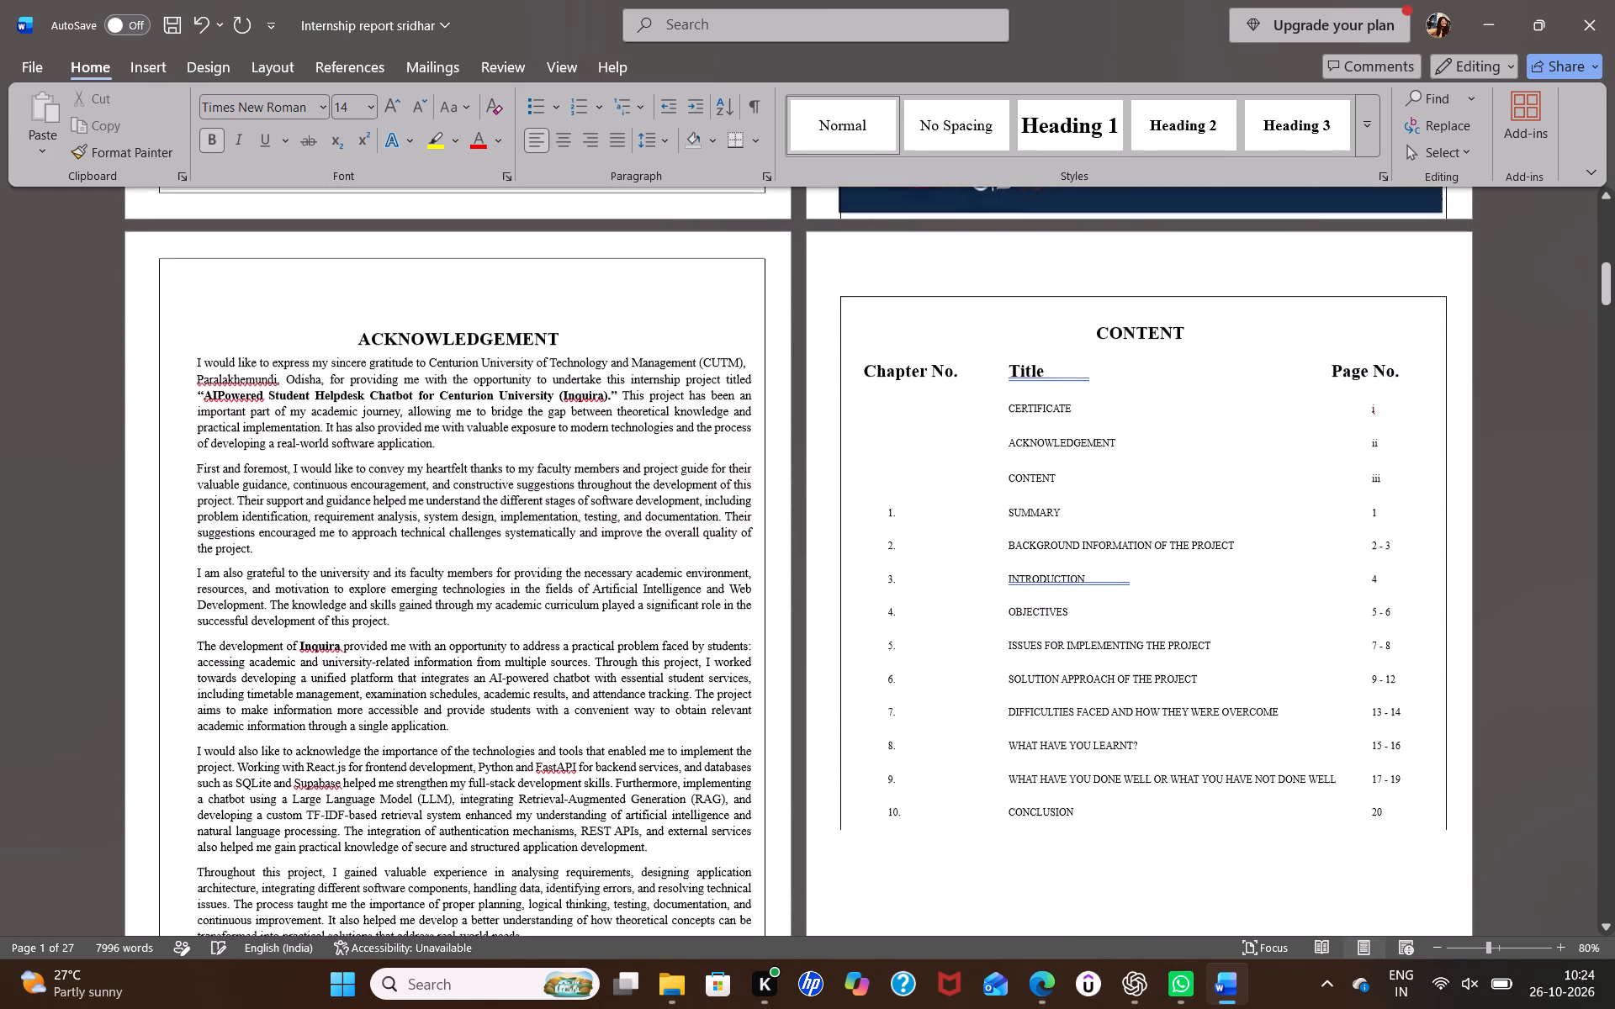
{"action": "scroll", "coordinate": [961, 288], "scroll_direction": "down", "scroll_amount": 4}
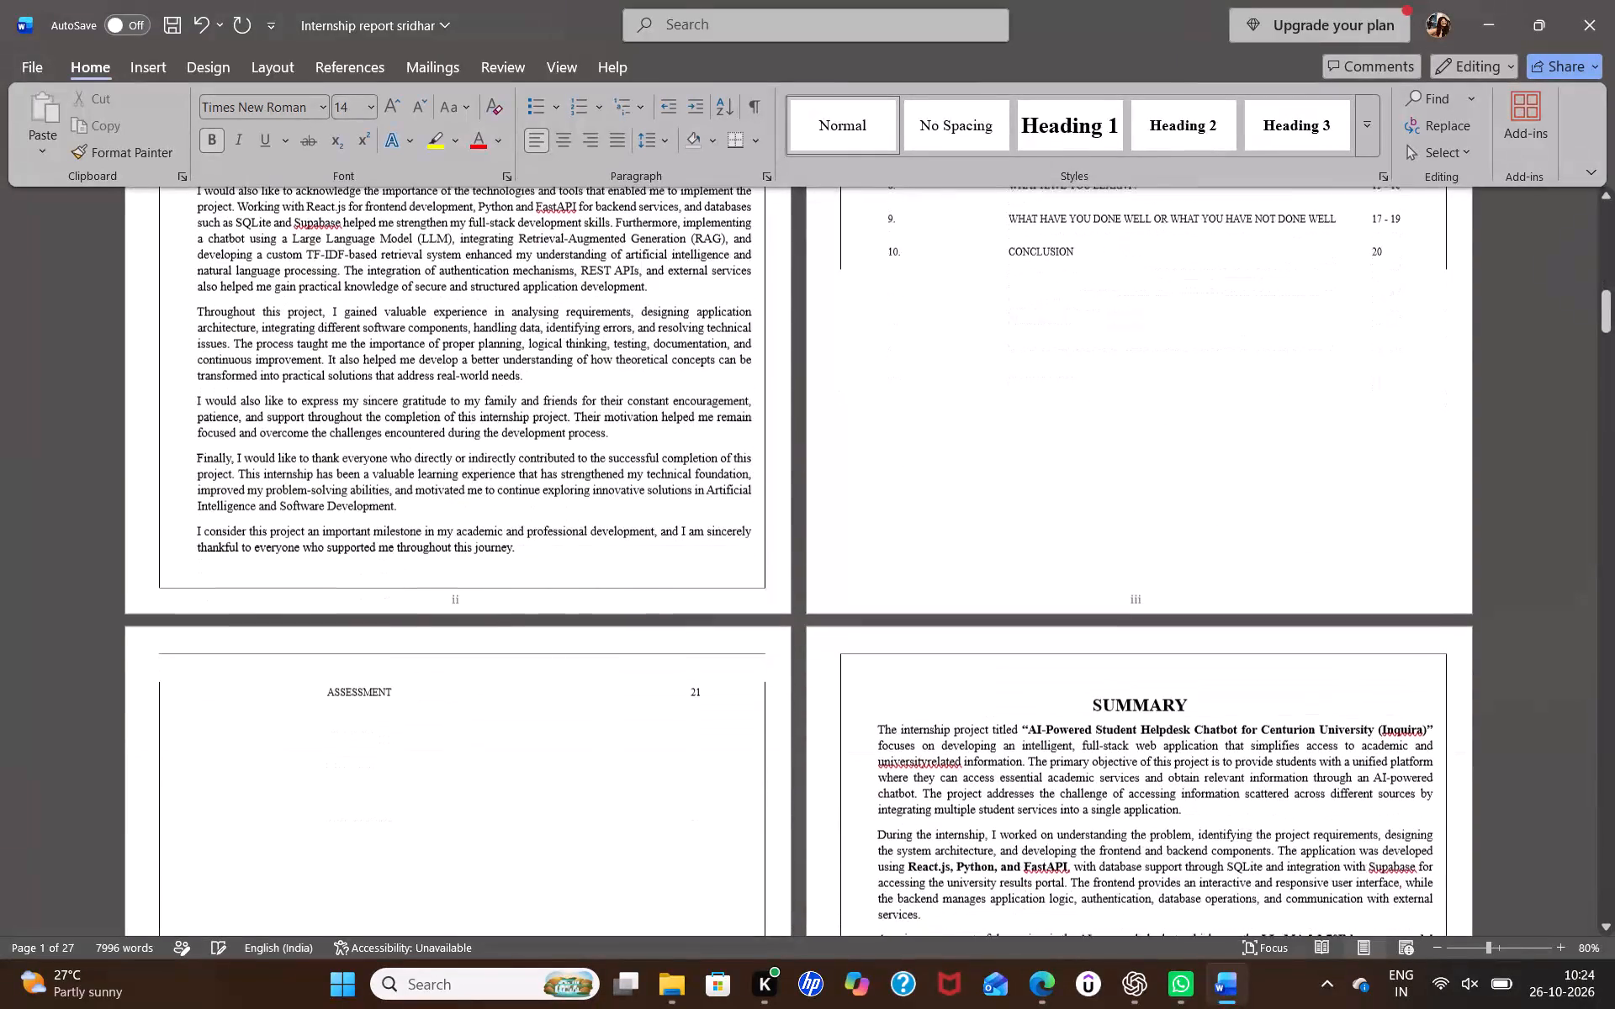
{"action": "scroll", "coordinate": [961, 288], "scroll_direction": "down", "scroll_amount": 3}
{"action": "scroll", "coordinate": [961, 288], "scroll_direction": "up", "scroll_amount": 2}
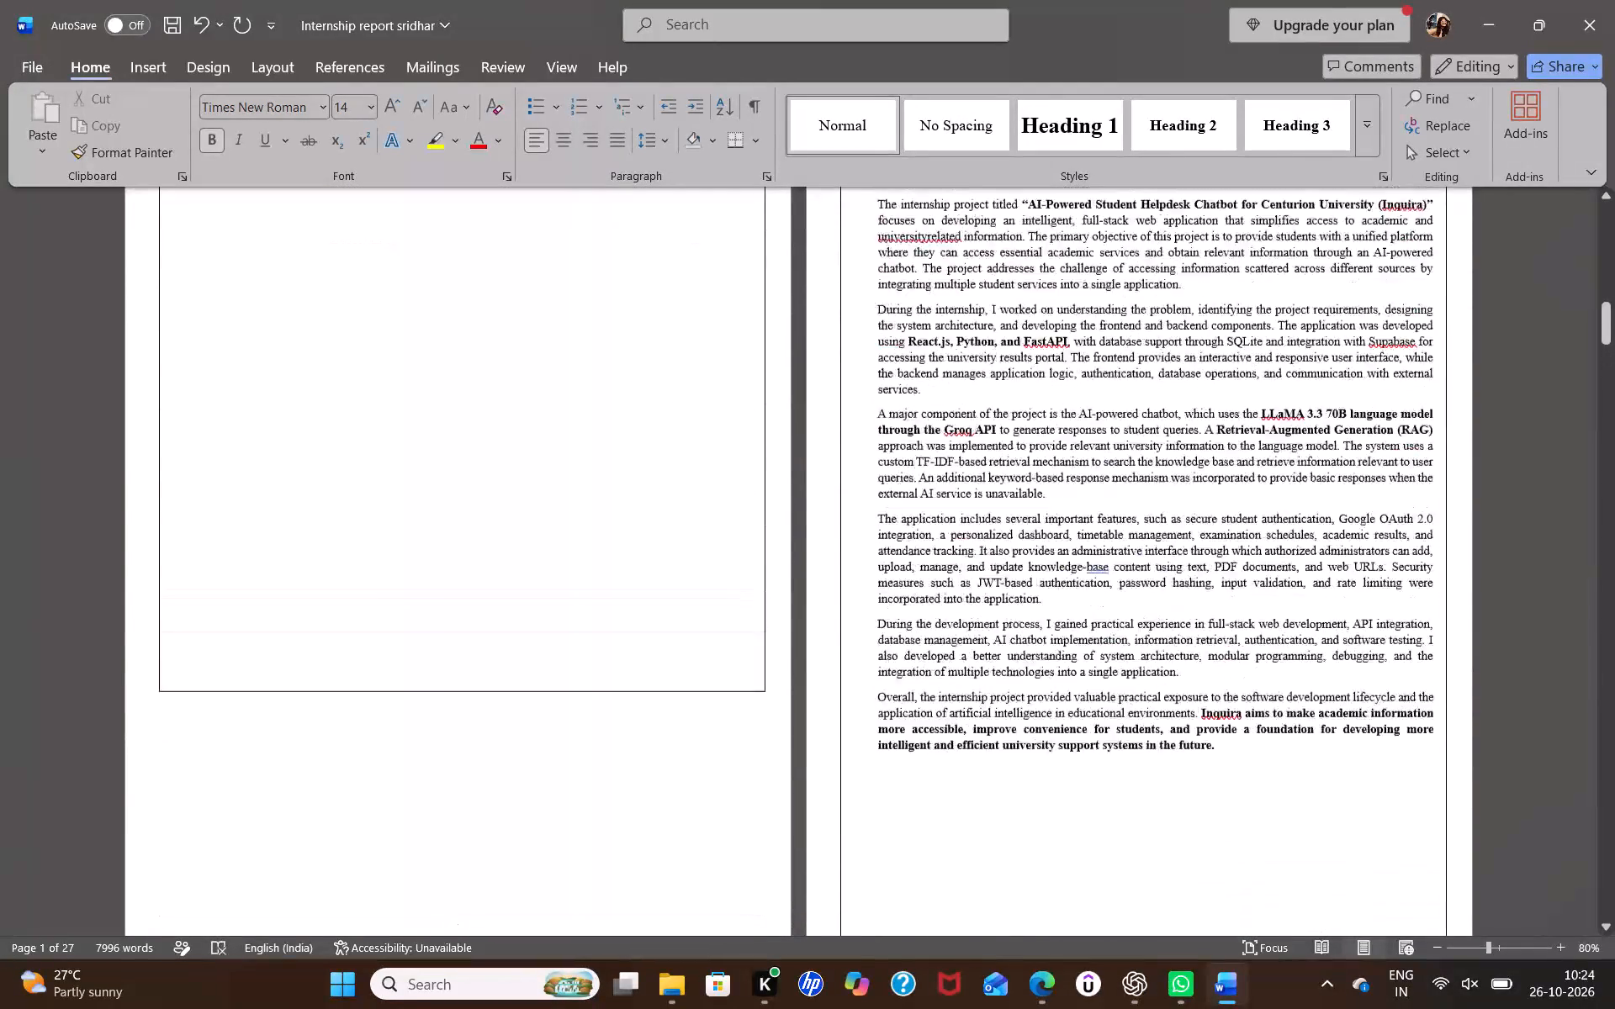
{"action": "scroll", "coordinate": [961, 288], "scroll_direction": "up", "scroll_amount": 4}
{"action": "scroll", "coordinate": [961, 288], "scroll_direction": "down", "scroll_amount": 1}
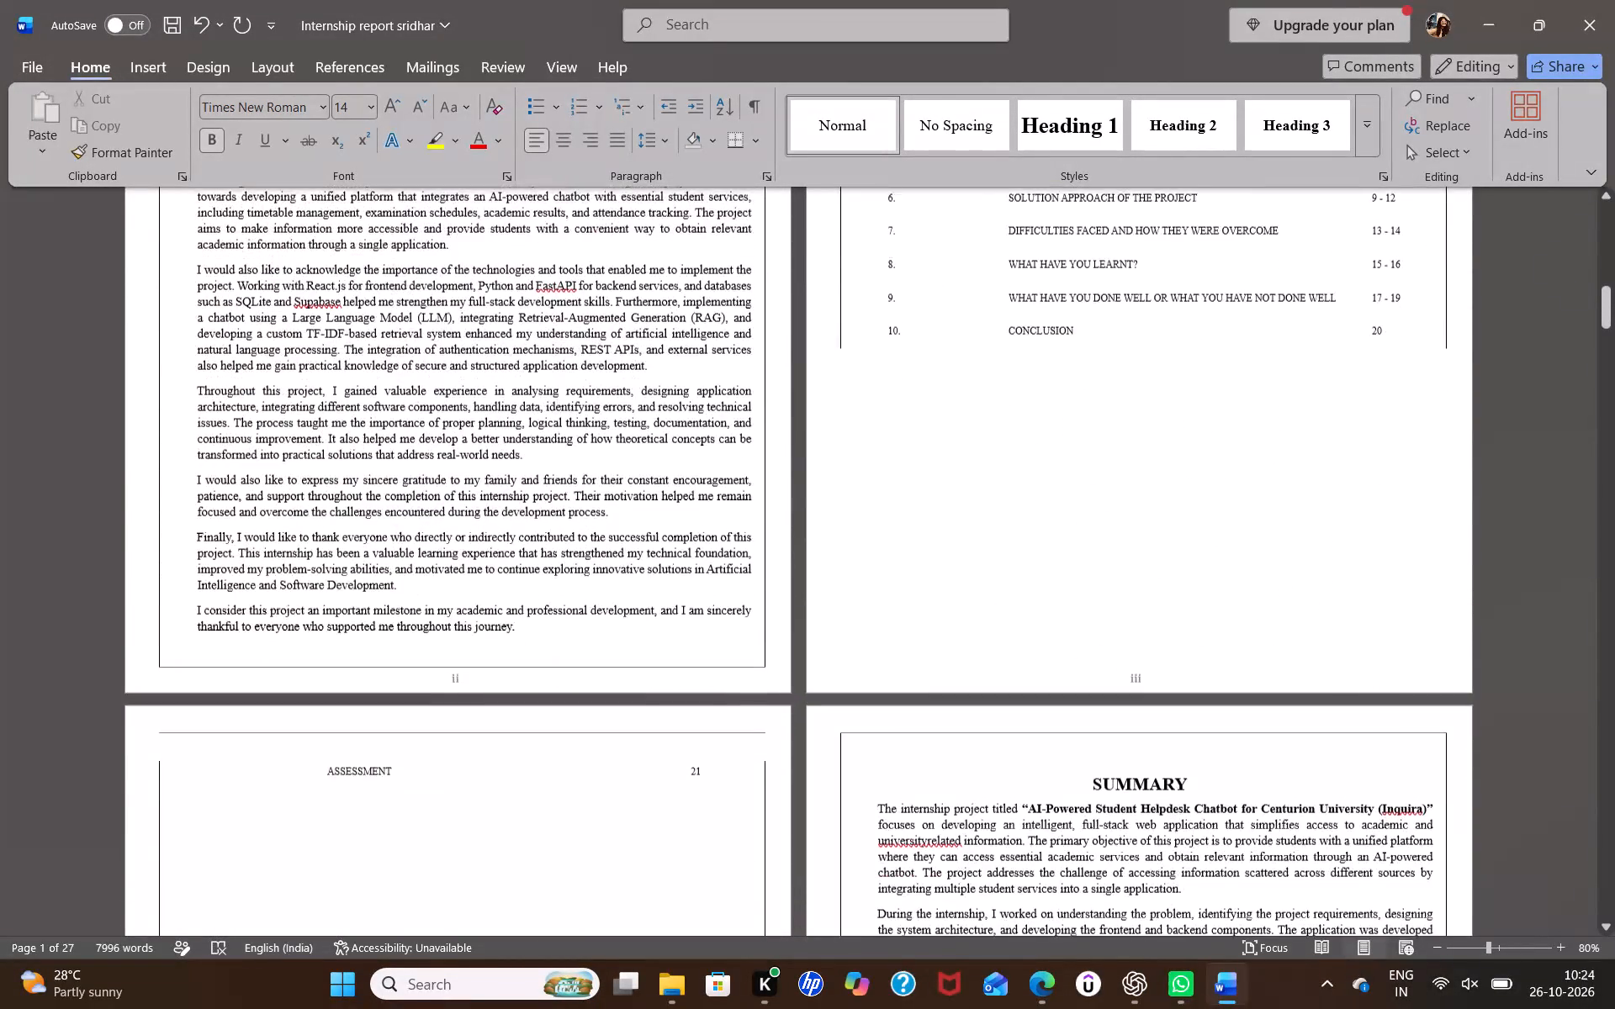
{"action": "scroll", "coordinate": [961, 288], "scroll_direction": "down", "scroll_amount": 1}
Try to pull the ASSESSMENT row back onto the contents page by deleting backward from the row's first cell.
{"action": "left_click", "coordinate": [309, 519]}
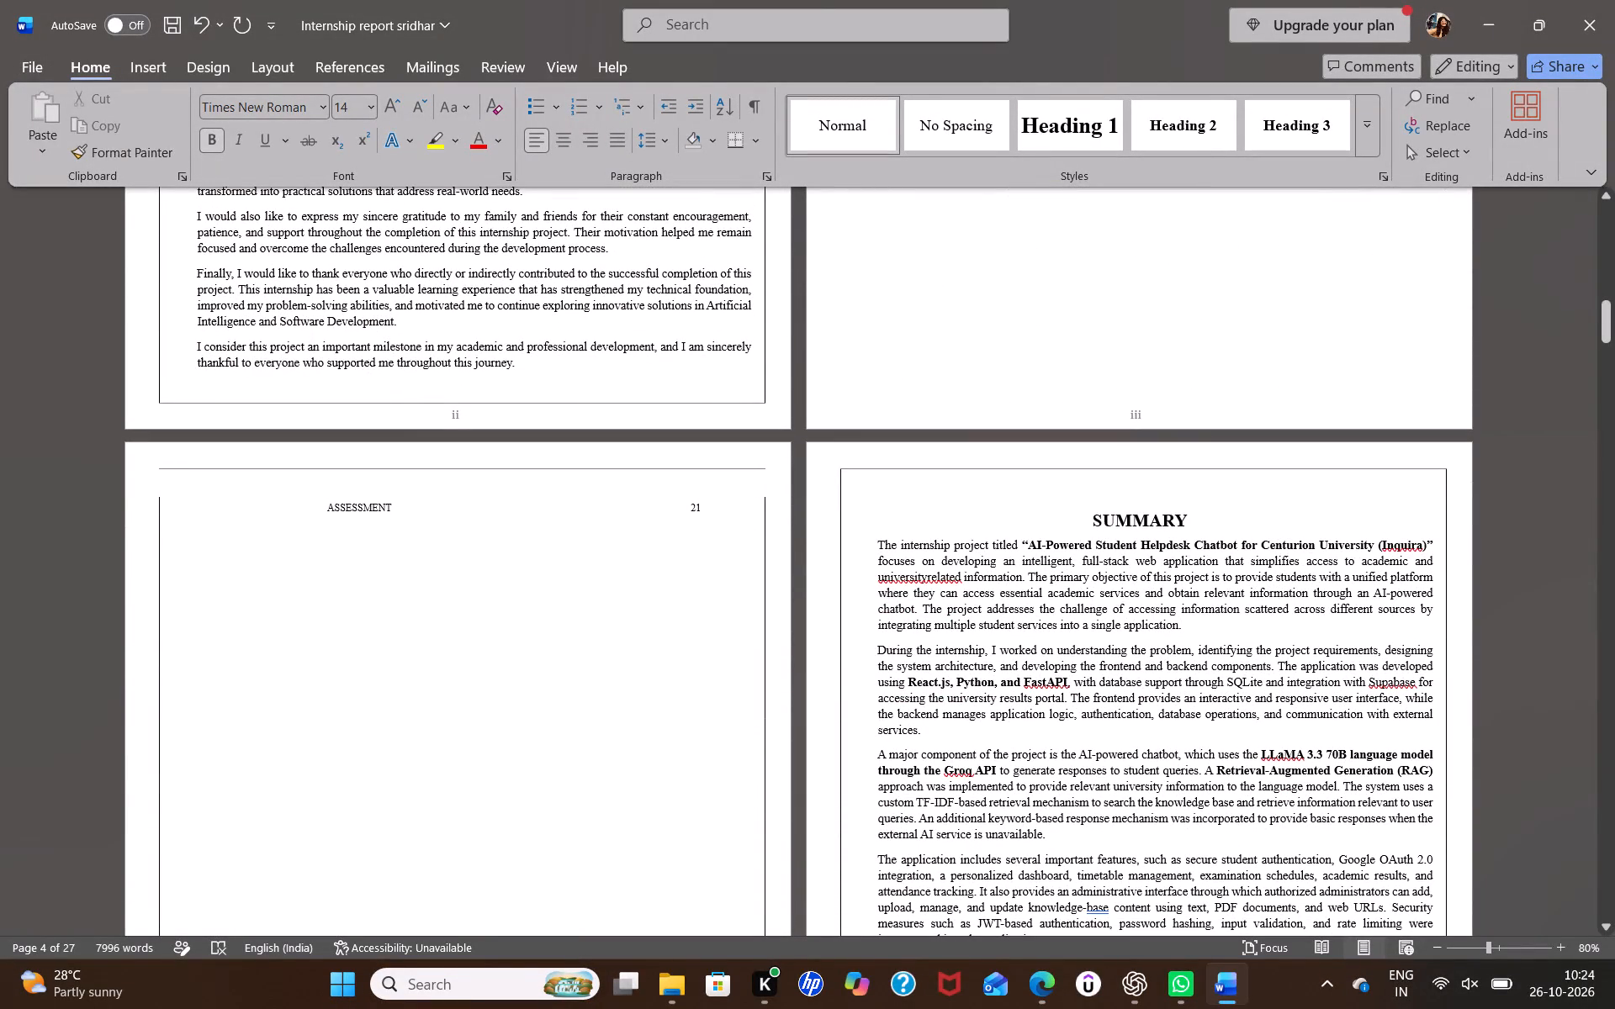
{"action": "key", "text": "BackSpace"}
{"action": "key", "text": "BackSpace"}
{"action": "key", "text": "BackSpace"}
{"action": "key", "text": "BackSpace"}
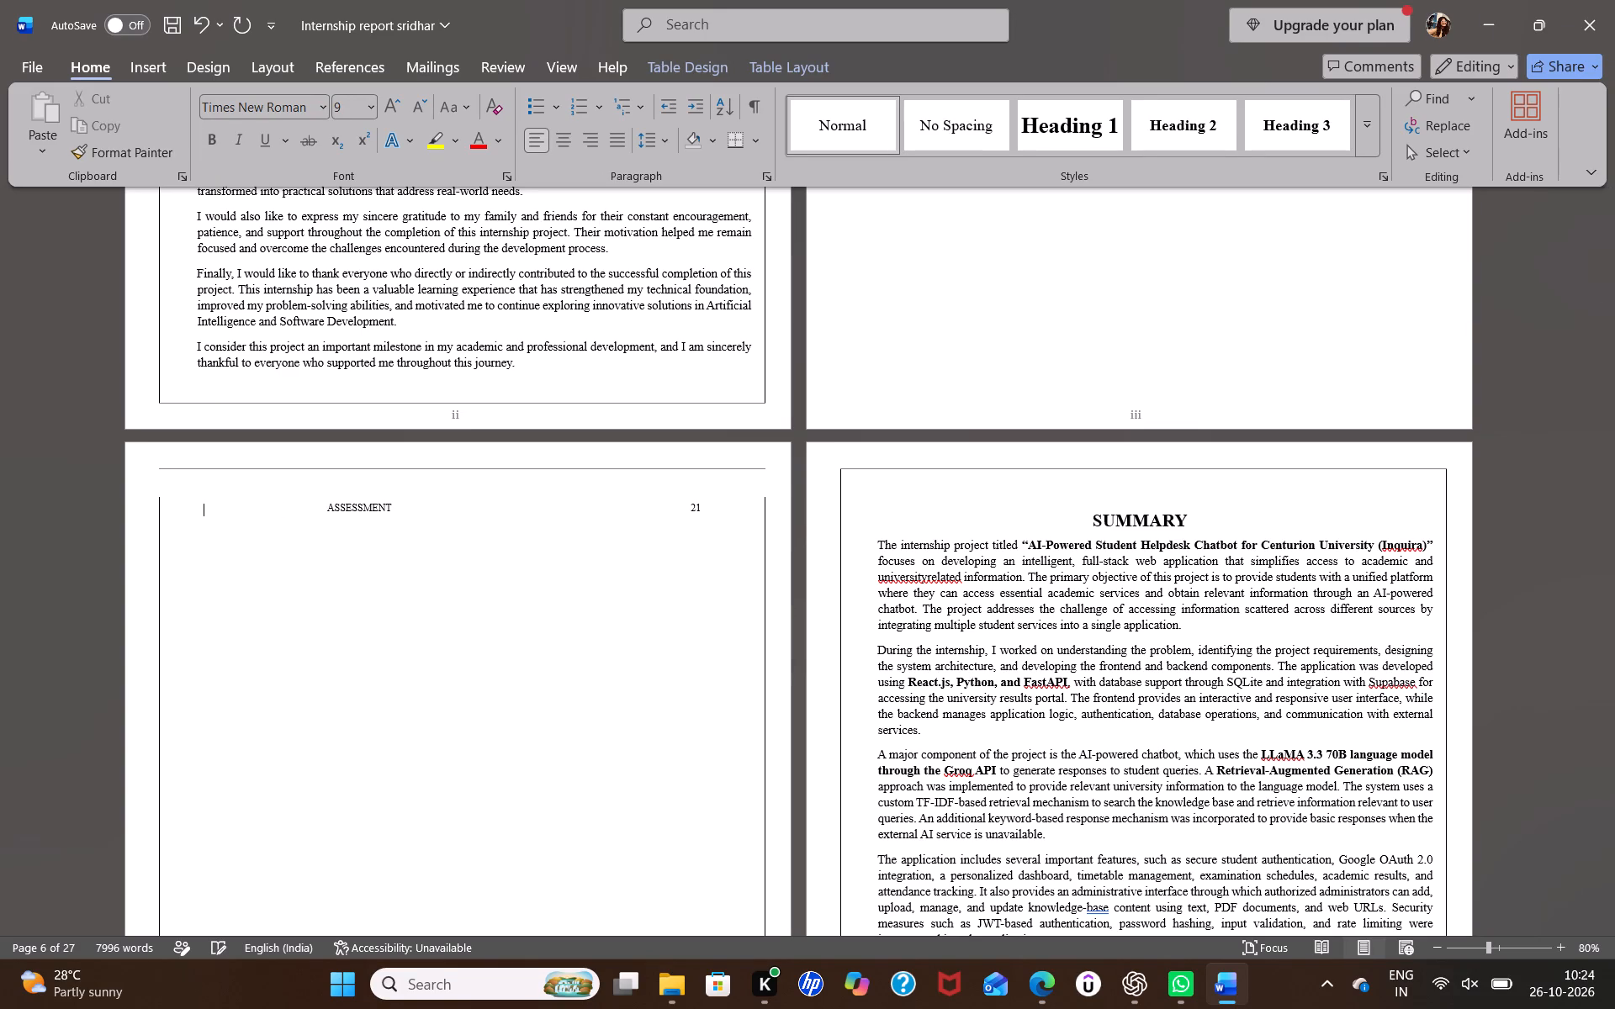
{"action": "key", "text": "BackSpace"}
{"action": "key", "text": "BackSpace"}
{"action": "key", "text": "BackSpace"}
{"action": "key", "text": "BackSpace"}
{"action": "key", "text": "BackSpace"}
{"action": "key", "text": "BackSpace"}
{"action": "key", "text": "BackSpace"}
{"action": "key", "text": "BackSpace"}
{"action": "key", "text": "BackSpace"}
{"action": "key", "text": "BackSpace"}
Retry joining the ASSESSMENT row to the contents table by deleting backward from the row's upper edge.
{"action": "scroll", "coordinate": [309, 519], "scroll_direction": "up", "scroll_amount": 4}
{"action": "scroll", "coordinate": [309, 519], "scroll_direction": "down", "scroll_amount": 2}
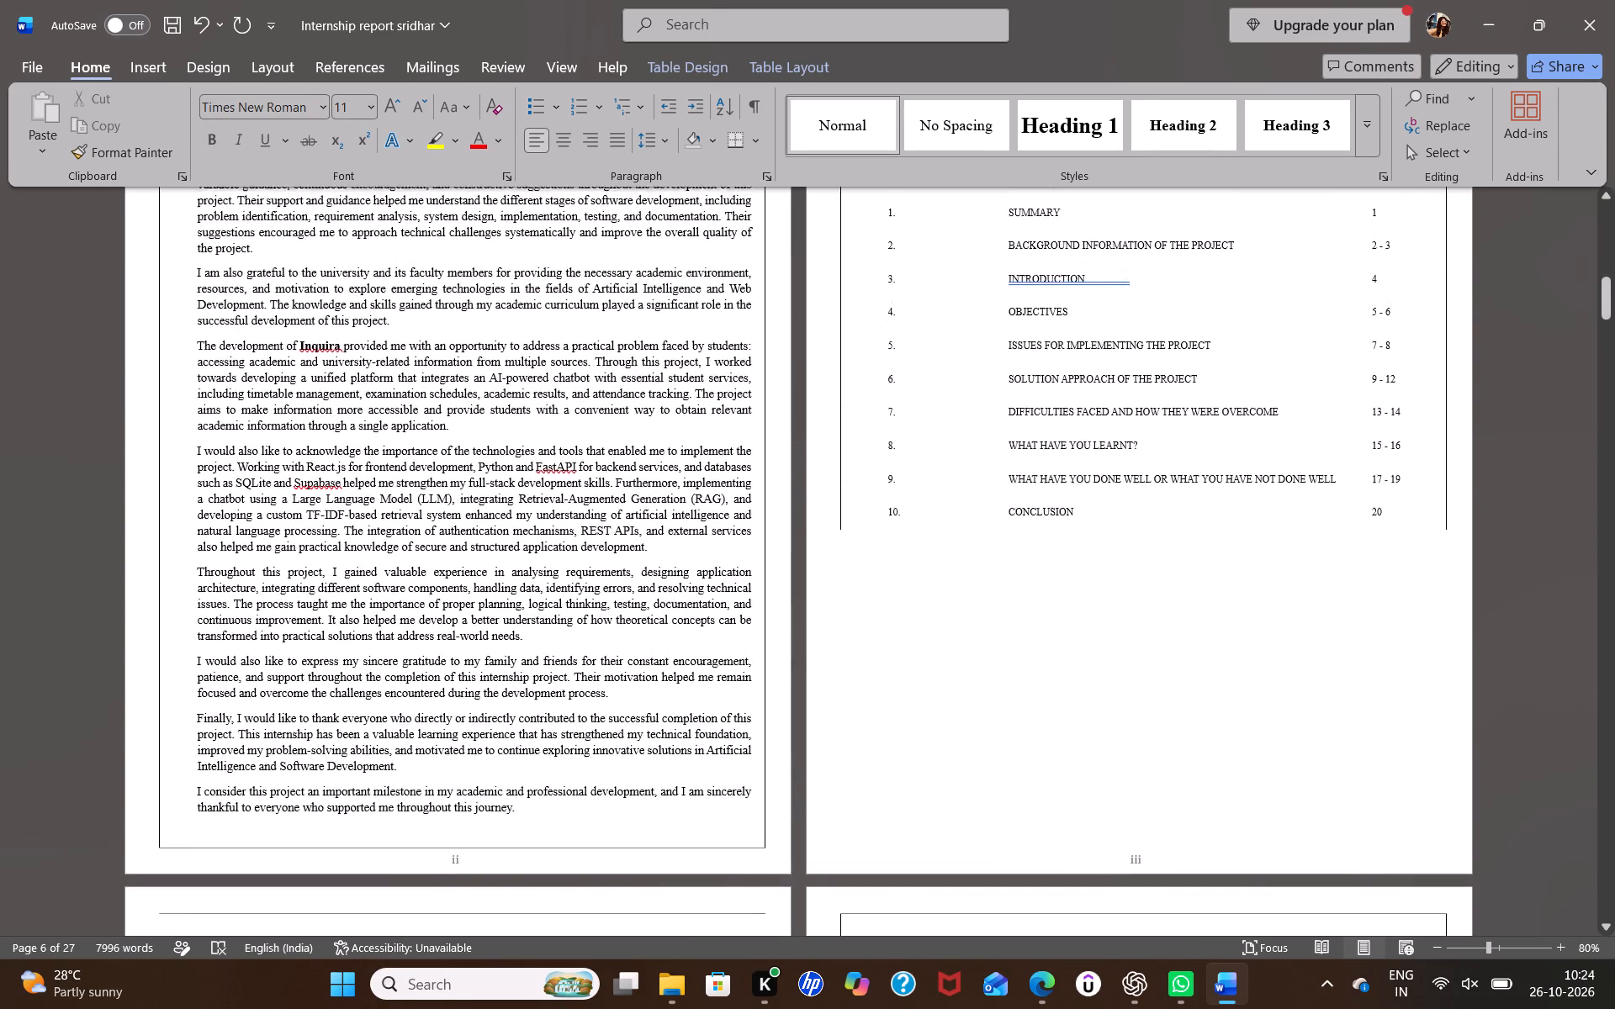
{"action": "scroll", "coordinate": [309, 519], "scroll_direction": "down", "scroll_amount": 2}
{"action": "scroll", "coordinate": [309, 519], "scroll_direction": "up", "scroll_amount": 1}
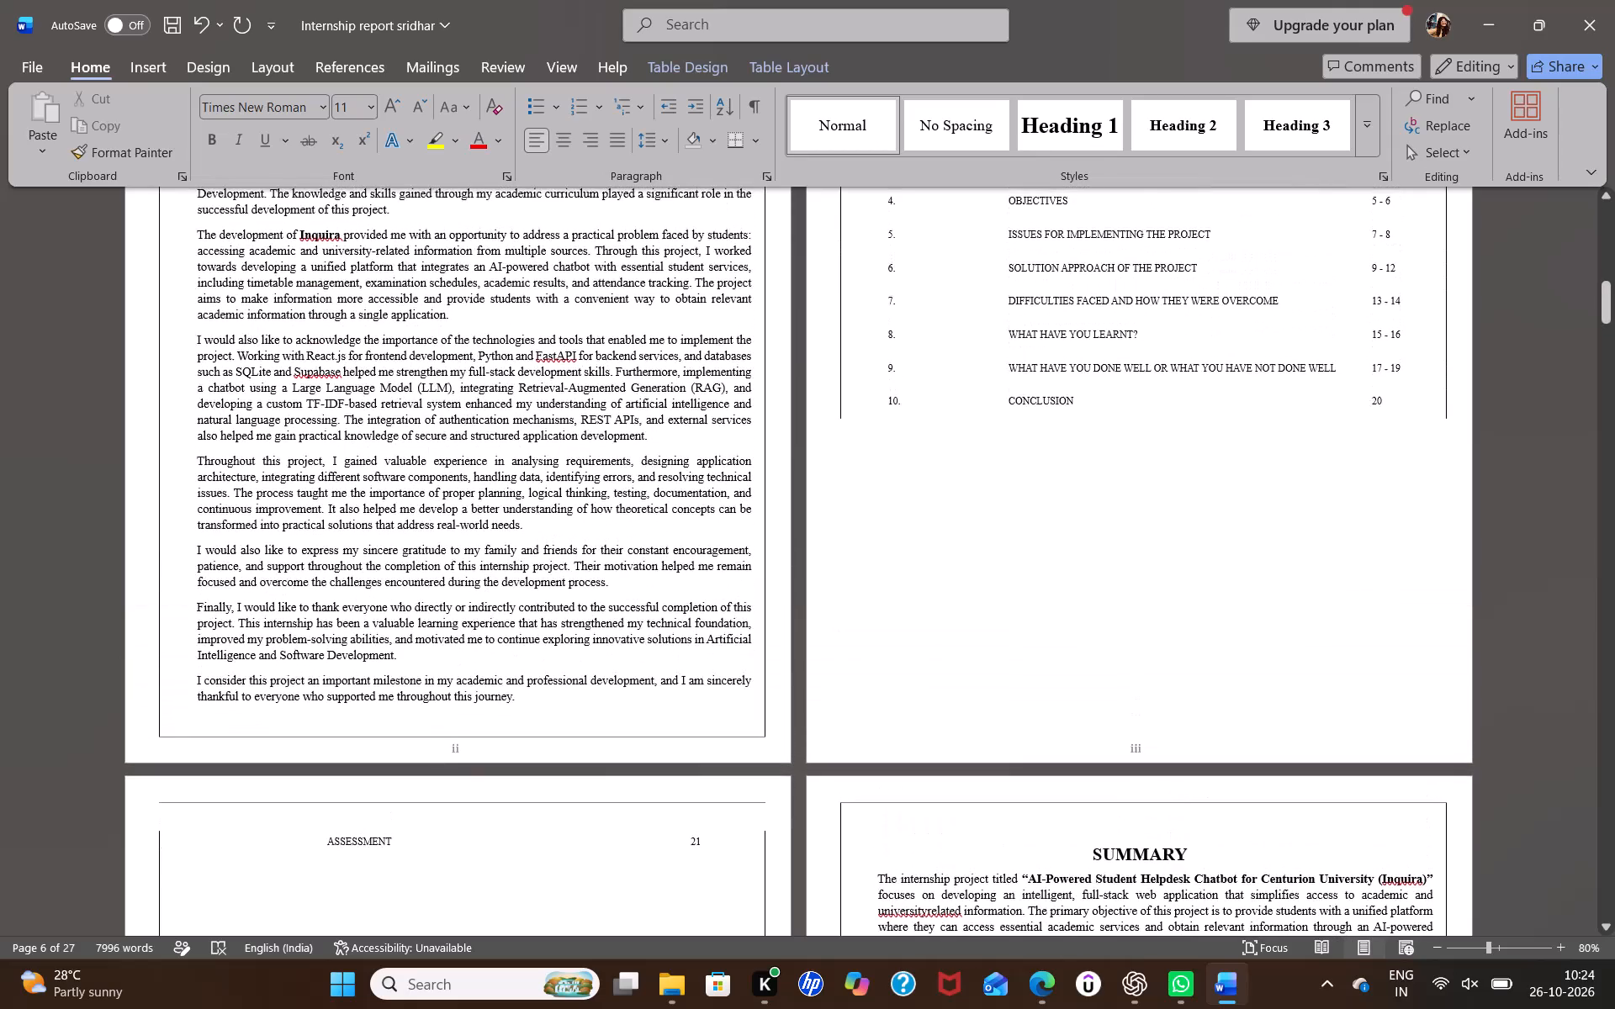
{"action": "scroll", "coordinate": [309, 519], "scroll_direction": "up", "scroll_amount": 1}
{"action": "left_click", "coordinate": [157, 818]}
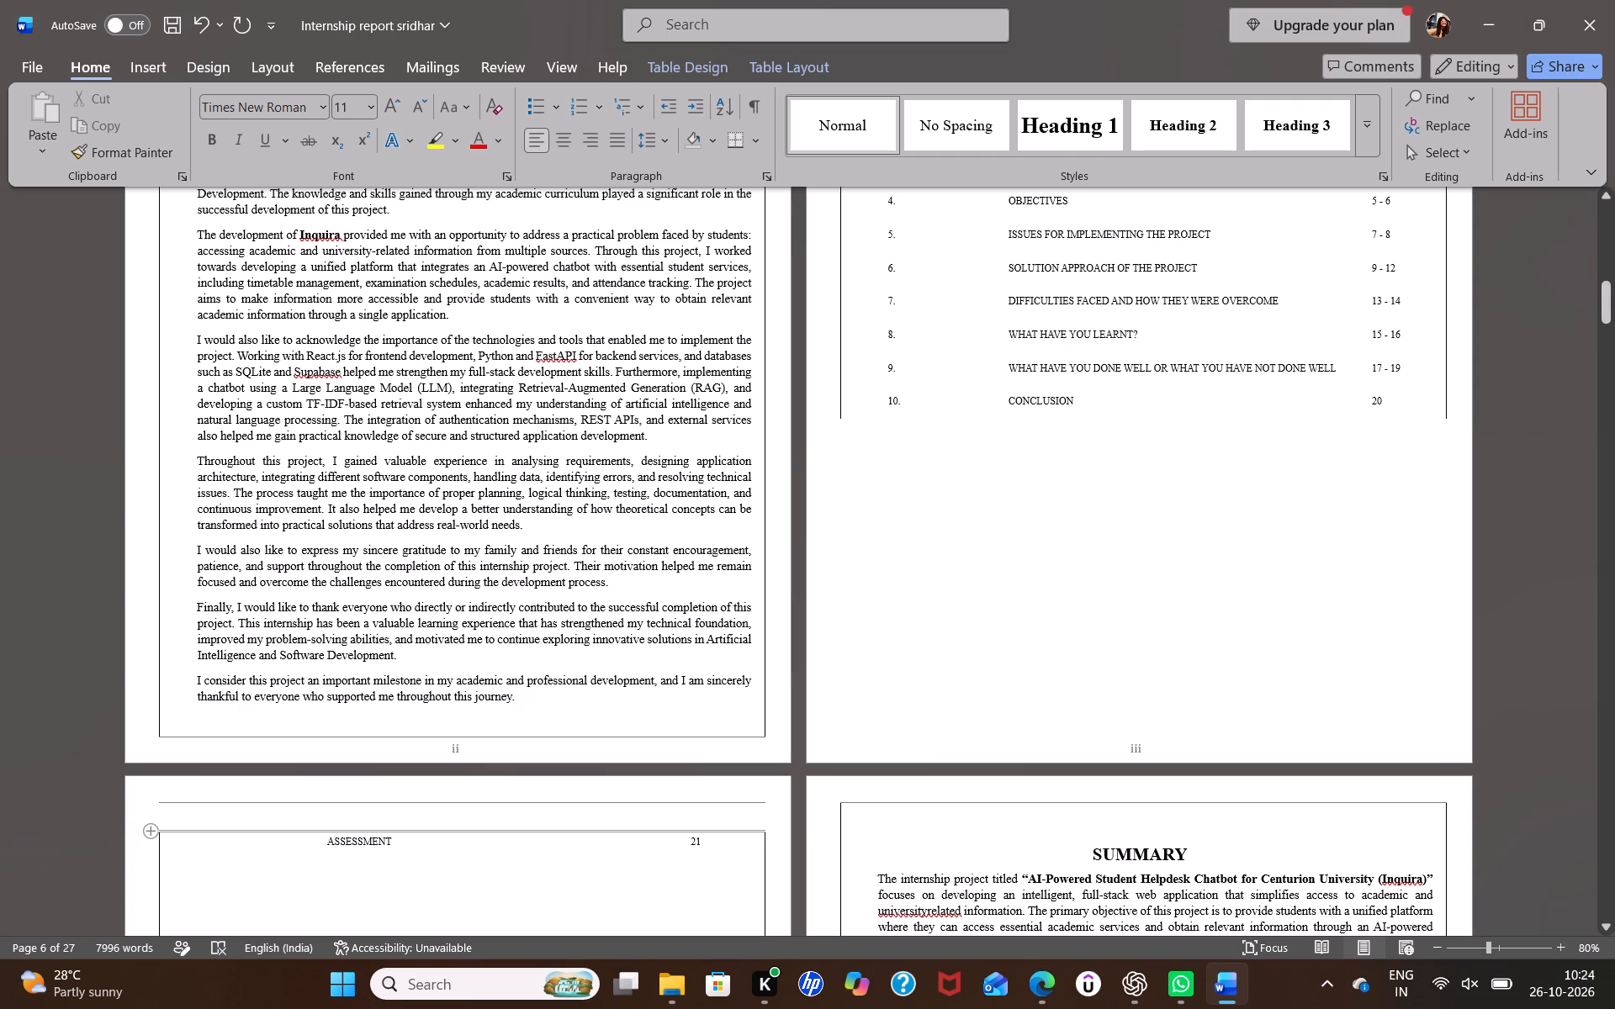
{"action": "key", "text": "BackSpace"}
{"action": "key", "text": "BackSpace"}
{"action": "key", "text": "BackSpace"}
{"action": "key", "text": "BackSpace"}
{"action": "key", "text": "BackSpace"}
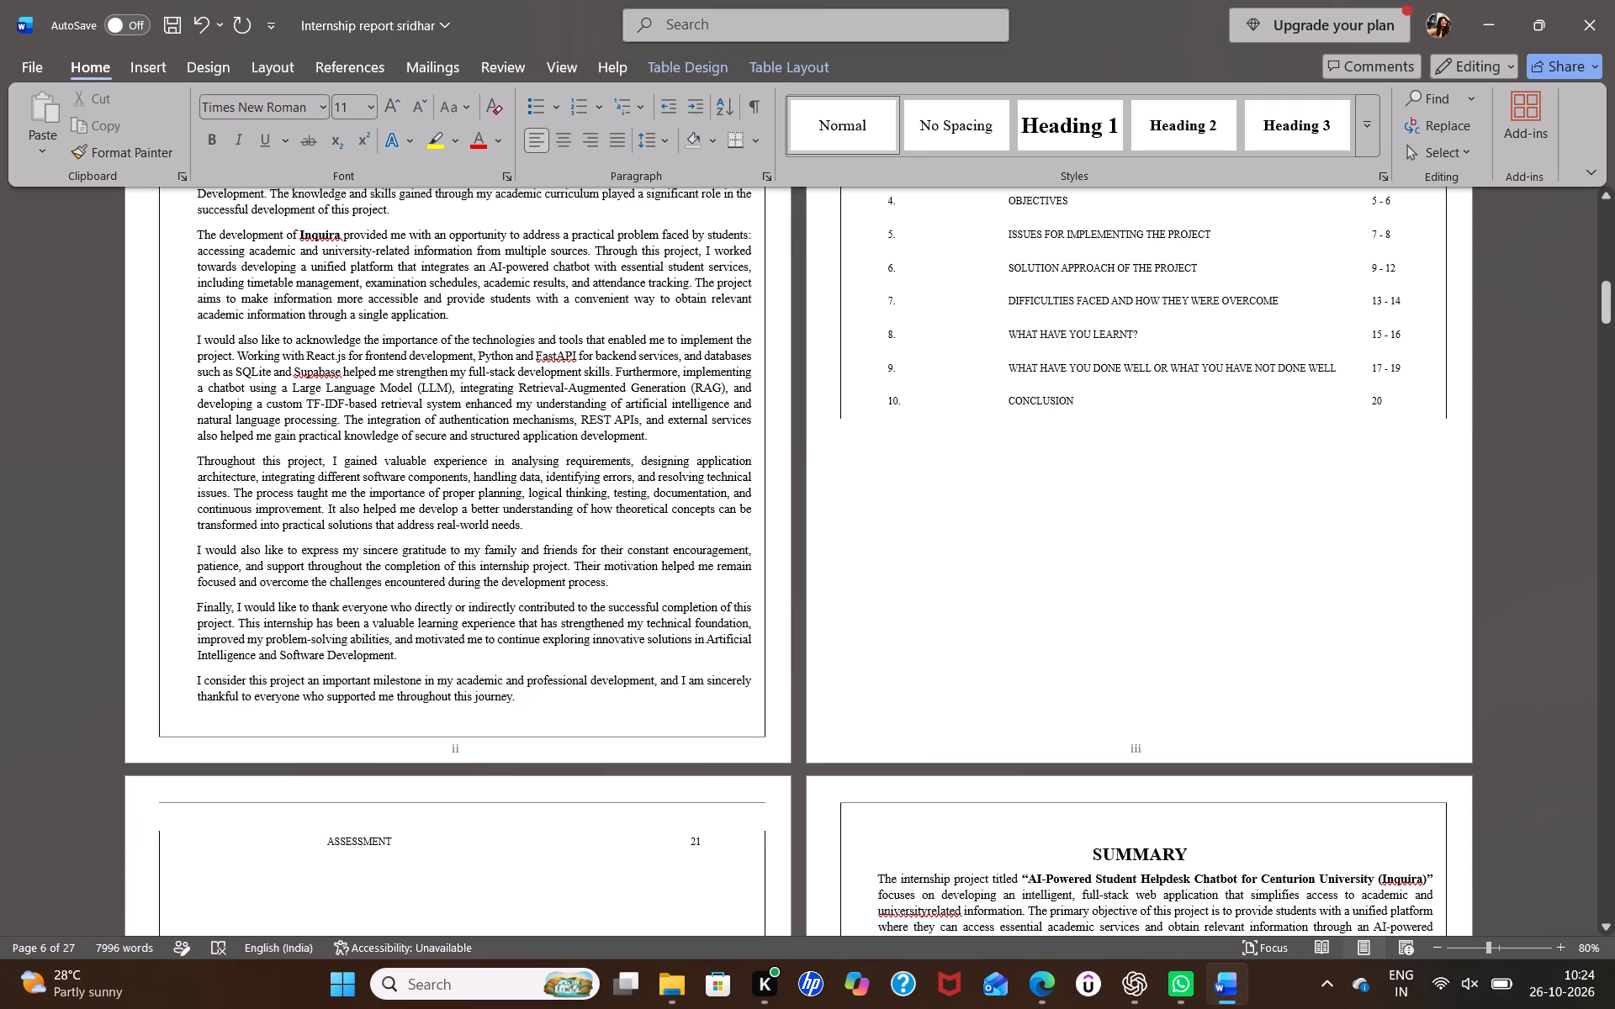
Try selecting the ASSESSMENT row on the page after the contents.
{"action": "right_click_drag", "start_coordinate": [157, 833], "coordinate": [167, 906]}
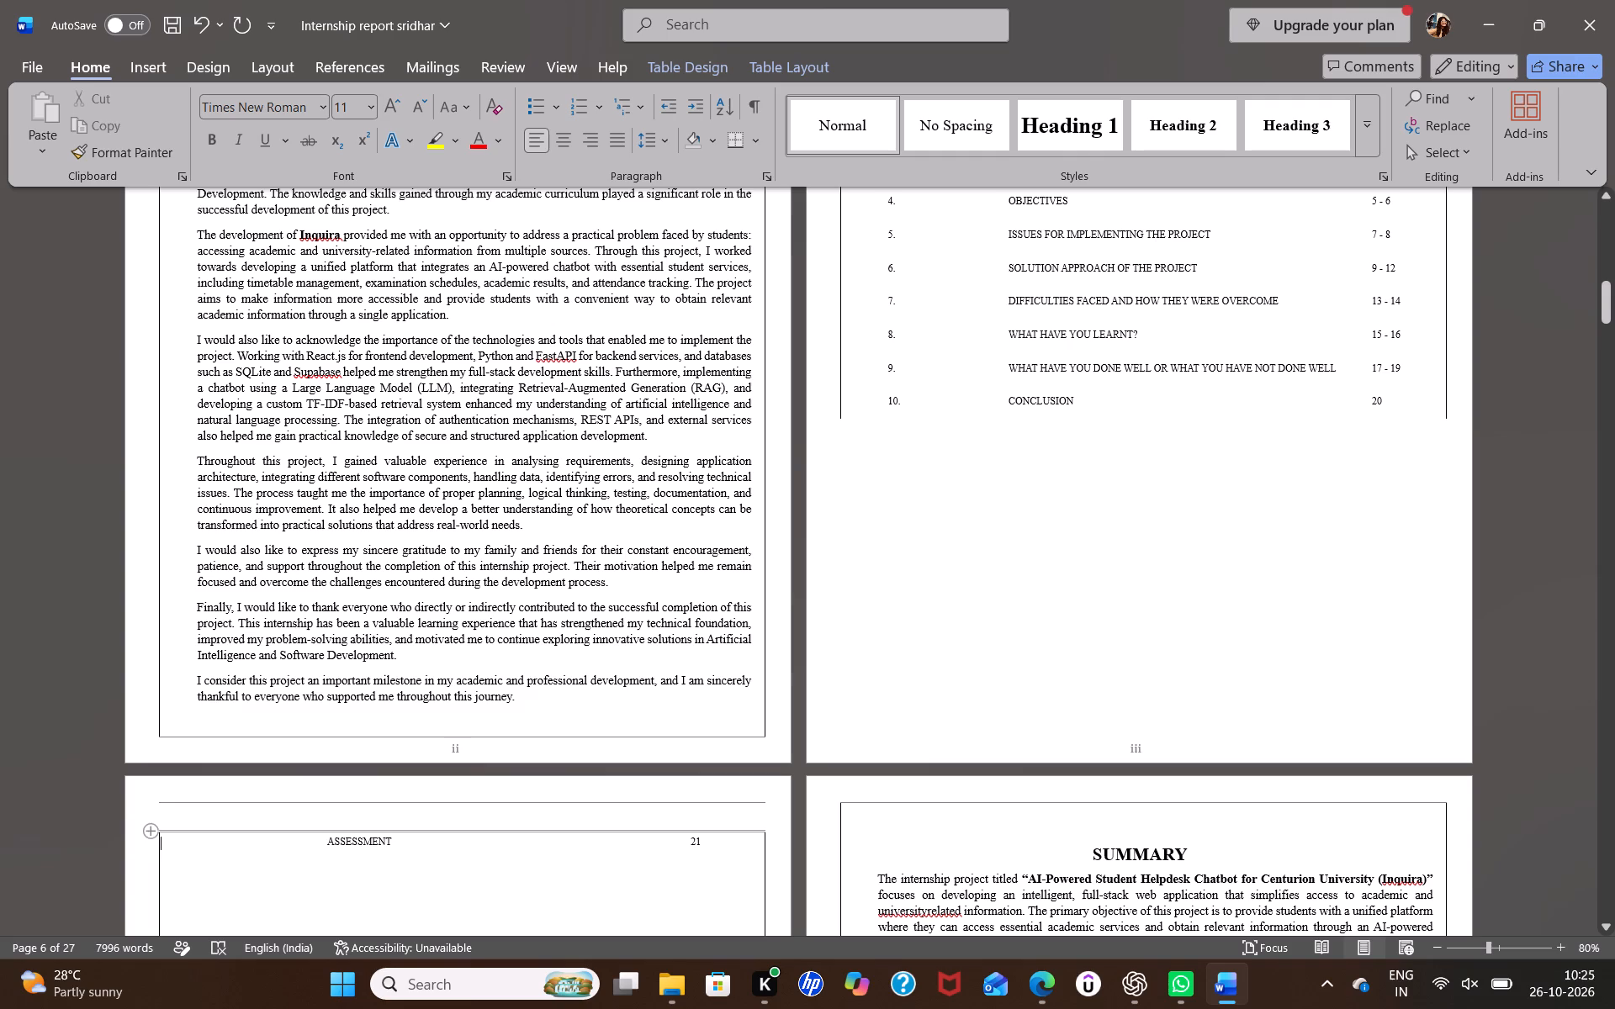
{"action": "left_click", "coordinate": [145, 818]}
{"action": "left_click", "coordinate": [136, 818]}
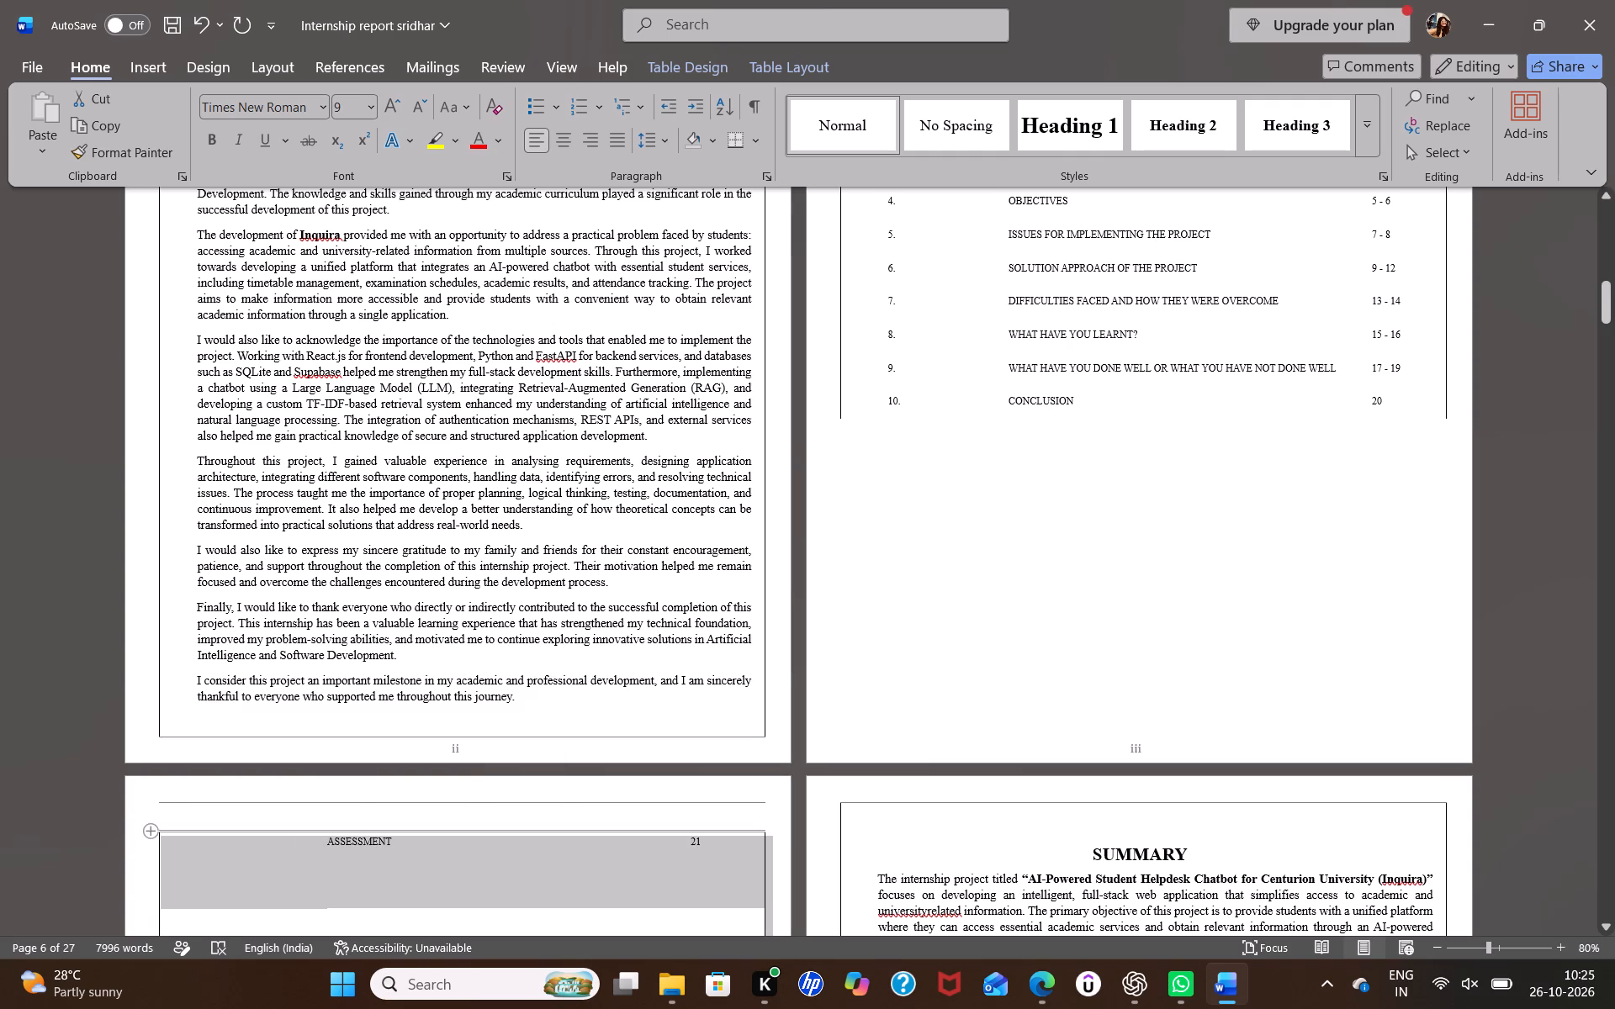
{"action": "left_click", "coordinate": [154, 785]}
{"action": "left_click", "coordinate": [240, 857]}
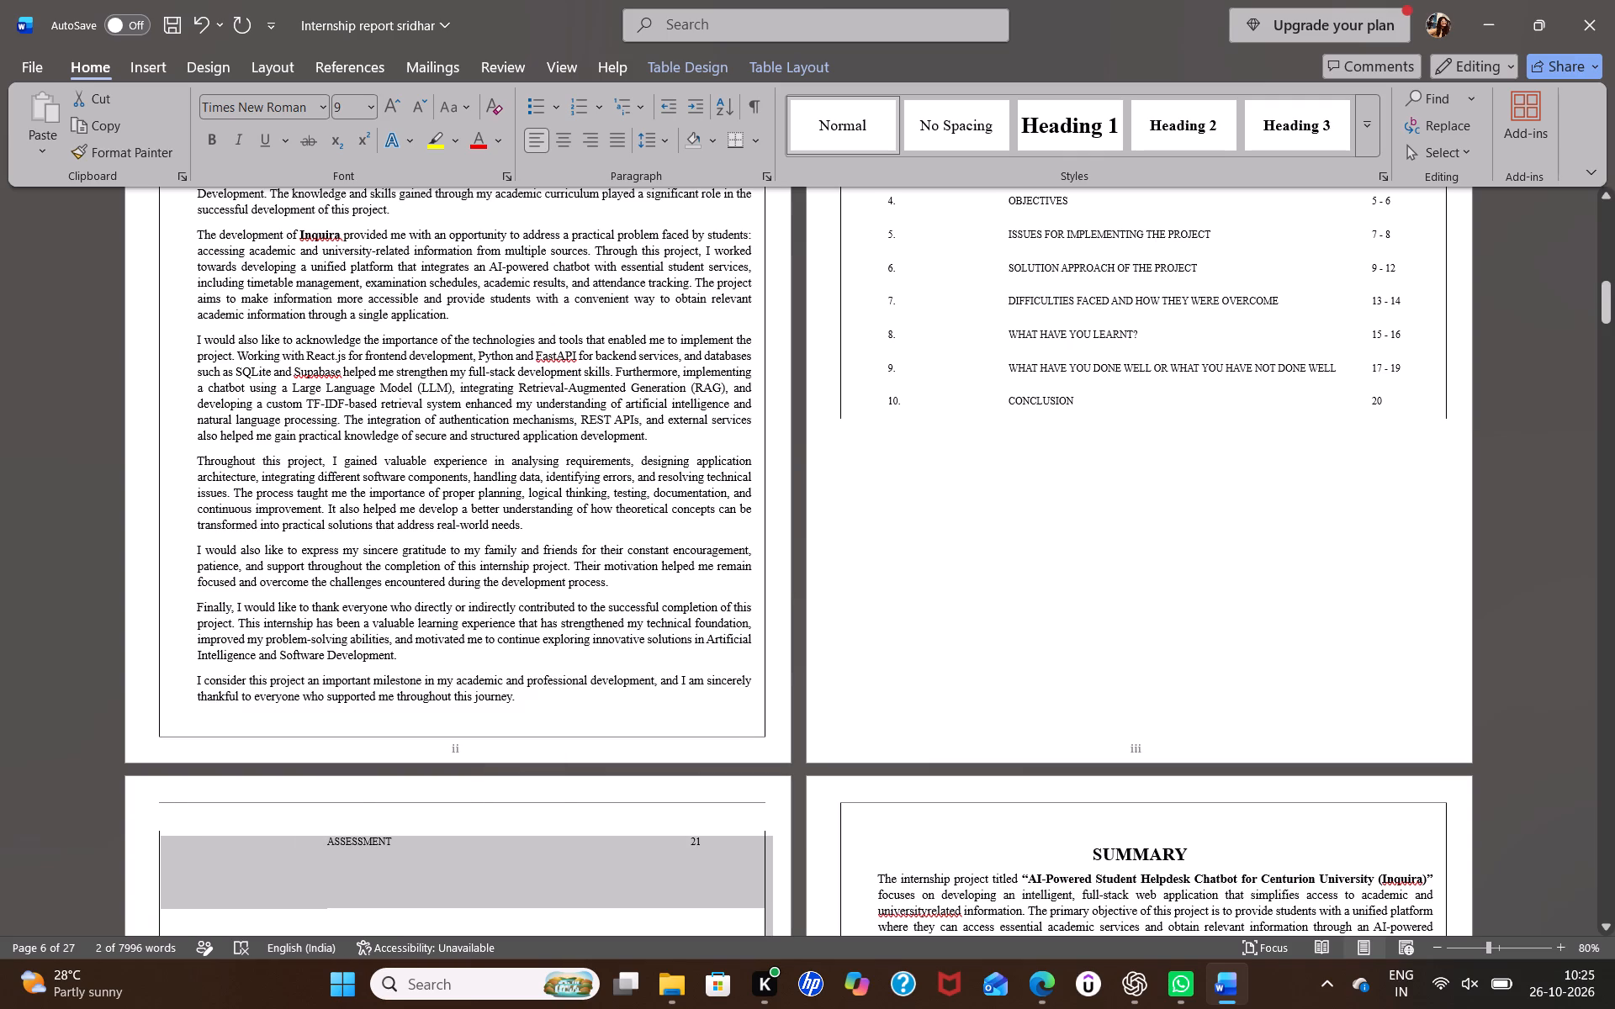
Add a line break in the page-number cell of the contents table's CONCLUSION row.
{"action": "left_click", "coordinate": [973, 447]}
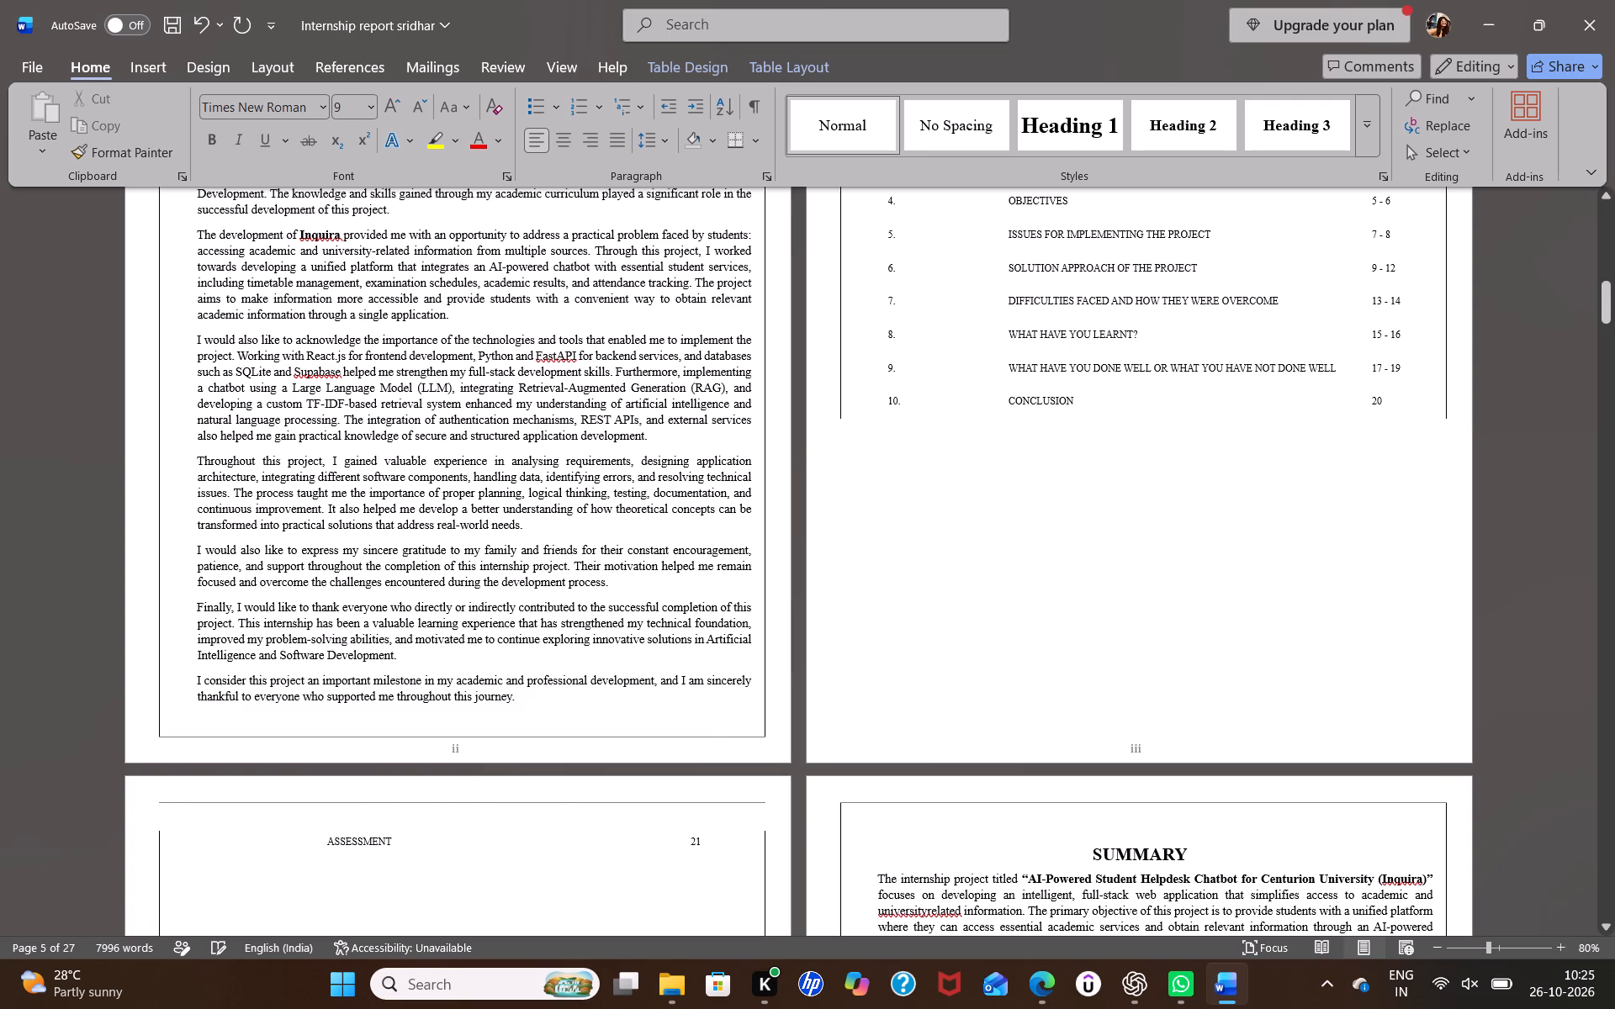
{"action": "left_click", "coordinate": [1401, 404]}
{"action": "key", "text": "Return"}
{"action": "key", "text": "Return"}
{"action": "key", "text": "BackSpace"}
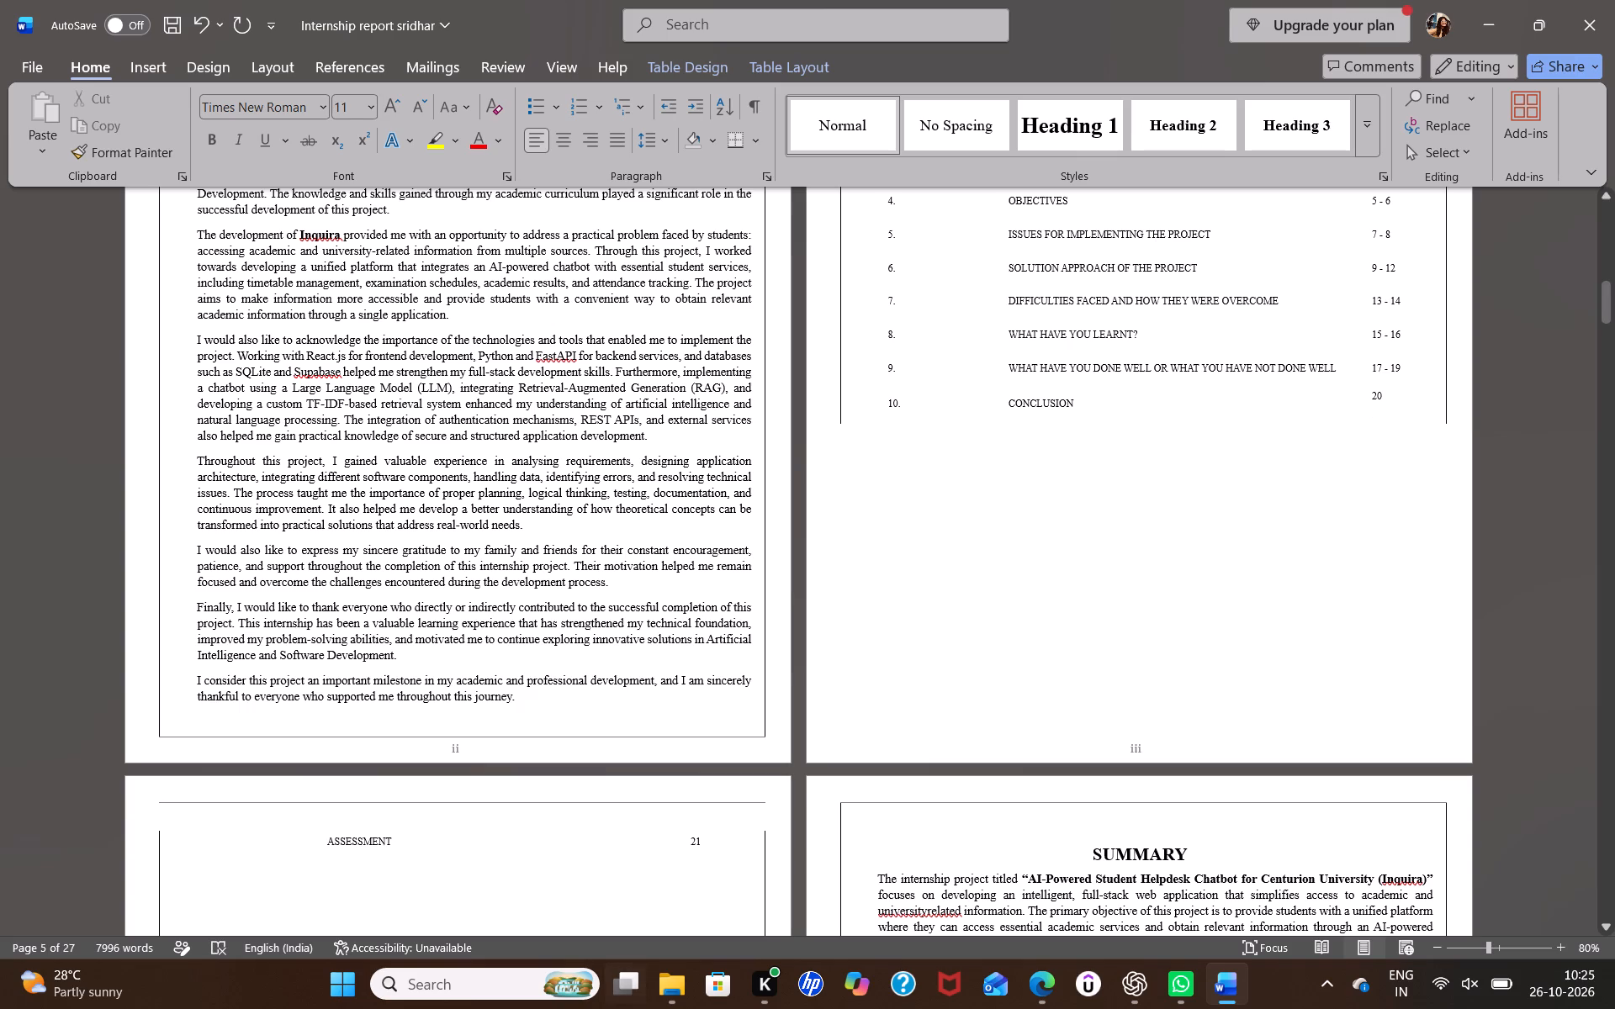
Bring page number 21 closer to the ASSESSMENT title by deleting backward in front of the number.
{"action": "left_click", "coordinate": [638, 800]}
{"action": "key", "text": "BackSpace"}
{"action": "key", "text": "BackSpace"}
{"action": "key", "text": "BackSpace"}
{"action": "key", "text": "BackSpace"}
{"action": "key", "text": "BackSpace"}
{"action": "key", "text": "BackSpace"}
{"action": "key", "text": "BackSpace"}
{"action": "key", "text": "BackSpace"}
{"action": "key", "text": "BackSpace"}
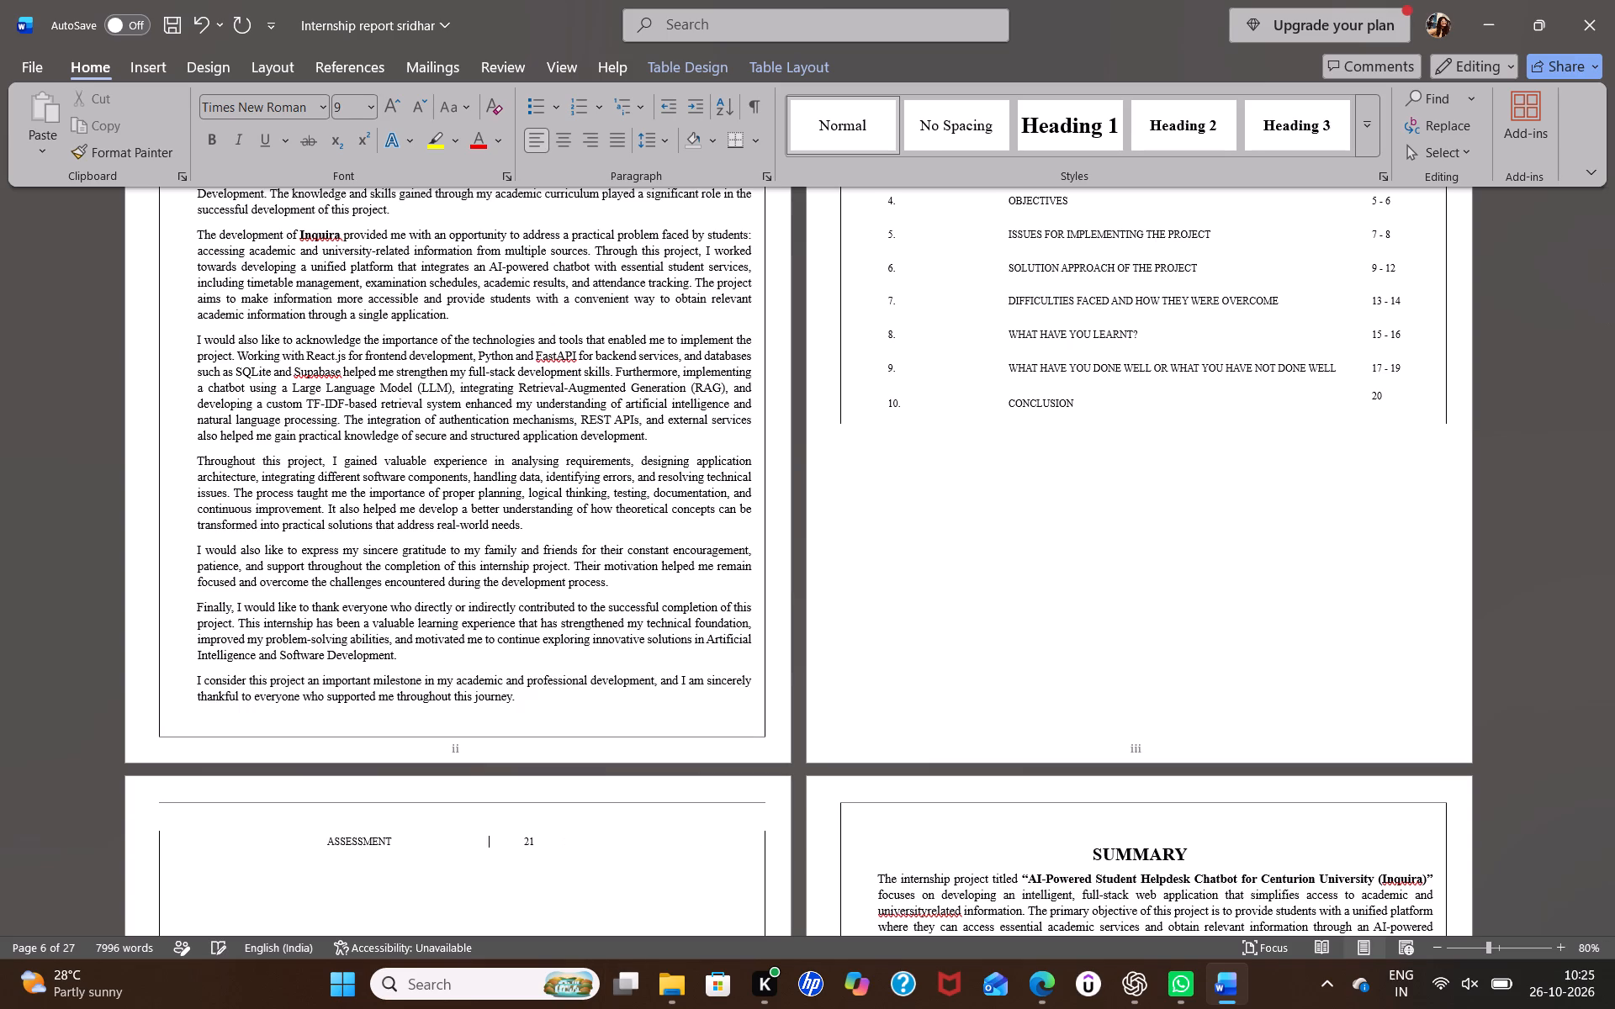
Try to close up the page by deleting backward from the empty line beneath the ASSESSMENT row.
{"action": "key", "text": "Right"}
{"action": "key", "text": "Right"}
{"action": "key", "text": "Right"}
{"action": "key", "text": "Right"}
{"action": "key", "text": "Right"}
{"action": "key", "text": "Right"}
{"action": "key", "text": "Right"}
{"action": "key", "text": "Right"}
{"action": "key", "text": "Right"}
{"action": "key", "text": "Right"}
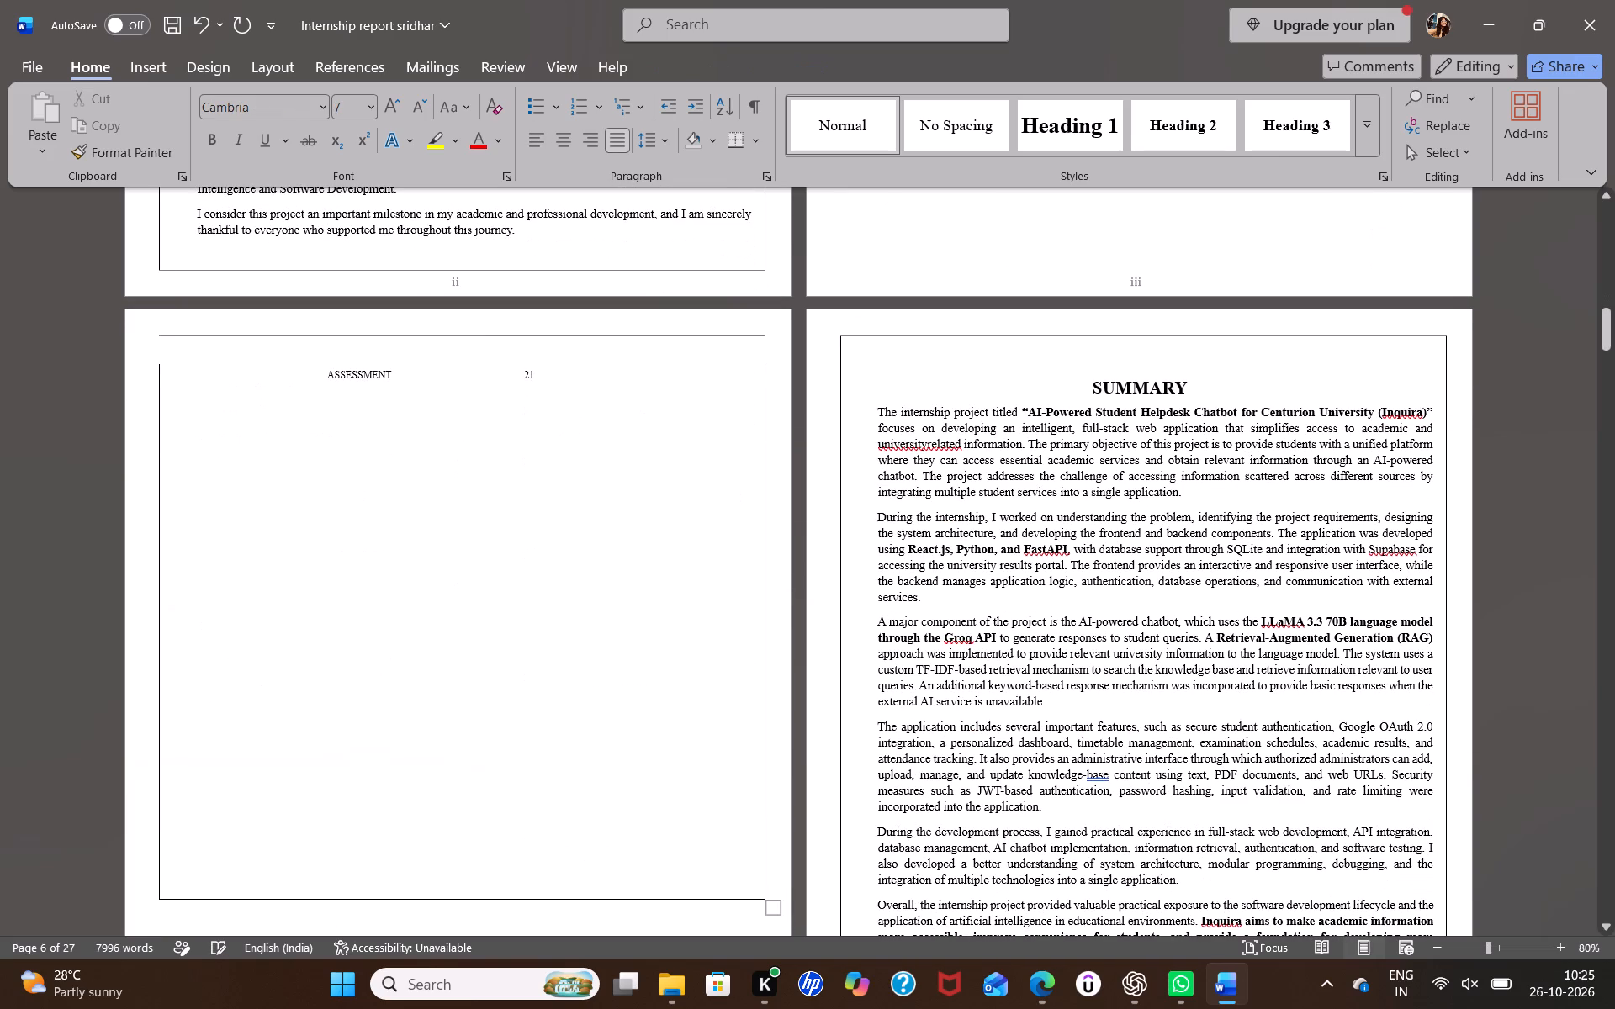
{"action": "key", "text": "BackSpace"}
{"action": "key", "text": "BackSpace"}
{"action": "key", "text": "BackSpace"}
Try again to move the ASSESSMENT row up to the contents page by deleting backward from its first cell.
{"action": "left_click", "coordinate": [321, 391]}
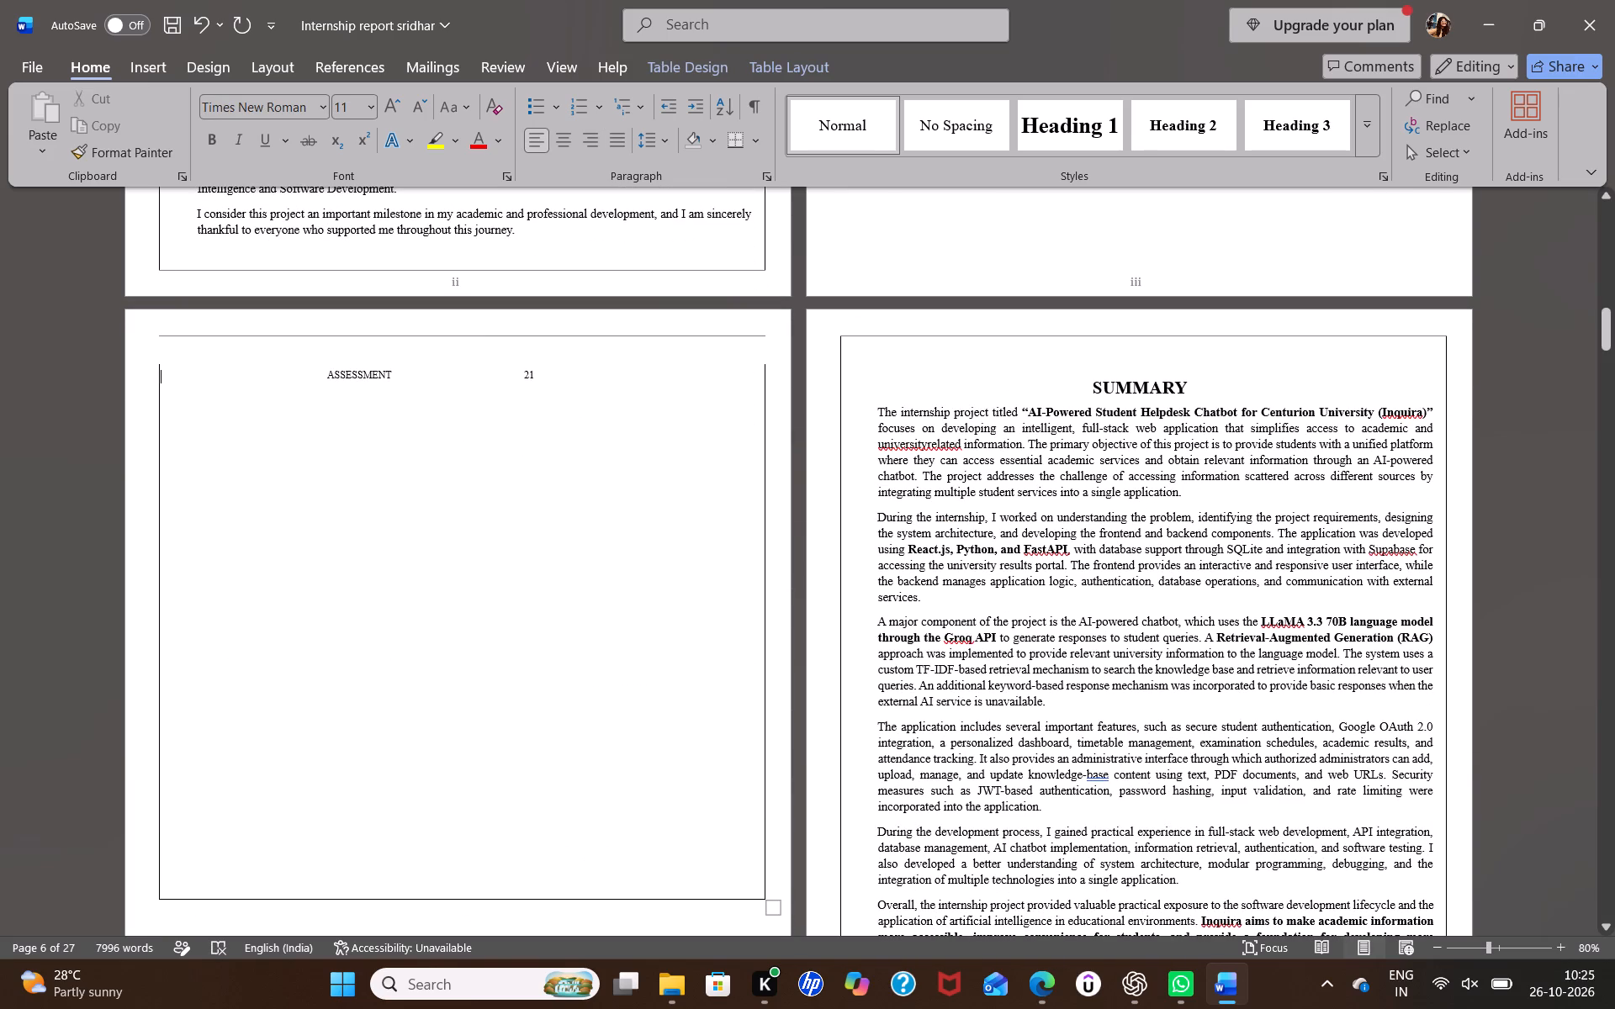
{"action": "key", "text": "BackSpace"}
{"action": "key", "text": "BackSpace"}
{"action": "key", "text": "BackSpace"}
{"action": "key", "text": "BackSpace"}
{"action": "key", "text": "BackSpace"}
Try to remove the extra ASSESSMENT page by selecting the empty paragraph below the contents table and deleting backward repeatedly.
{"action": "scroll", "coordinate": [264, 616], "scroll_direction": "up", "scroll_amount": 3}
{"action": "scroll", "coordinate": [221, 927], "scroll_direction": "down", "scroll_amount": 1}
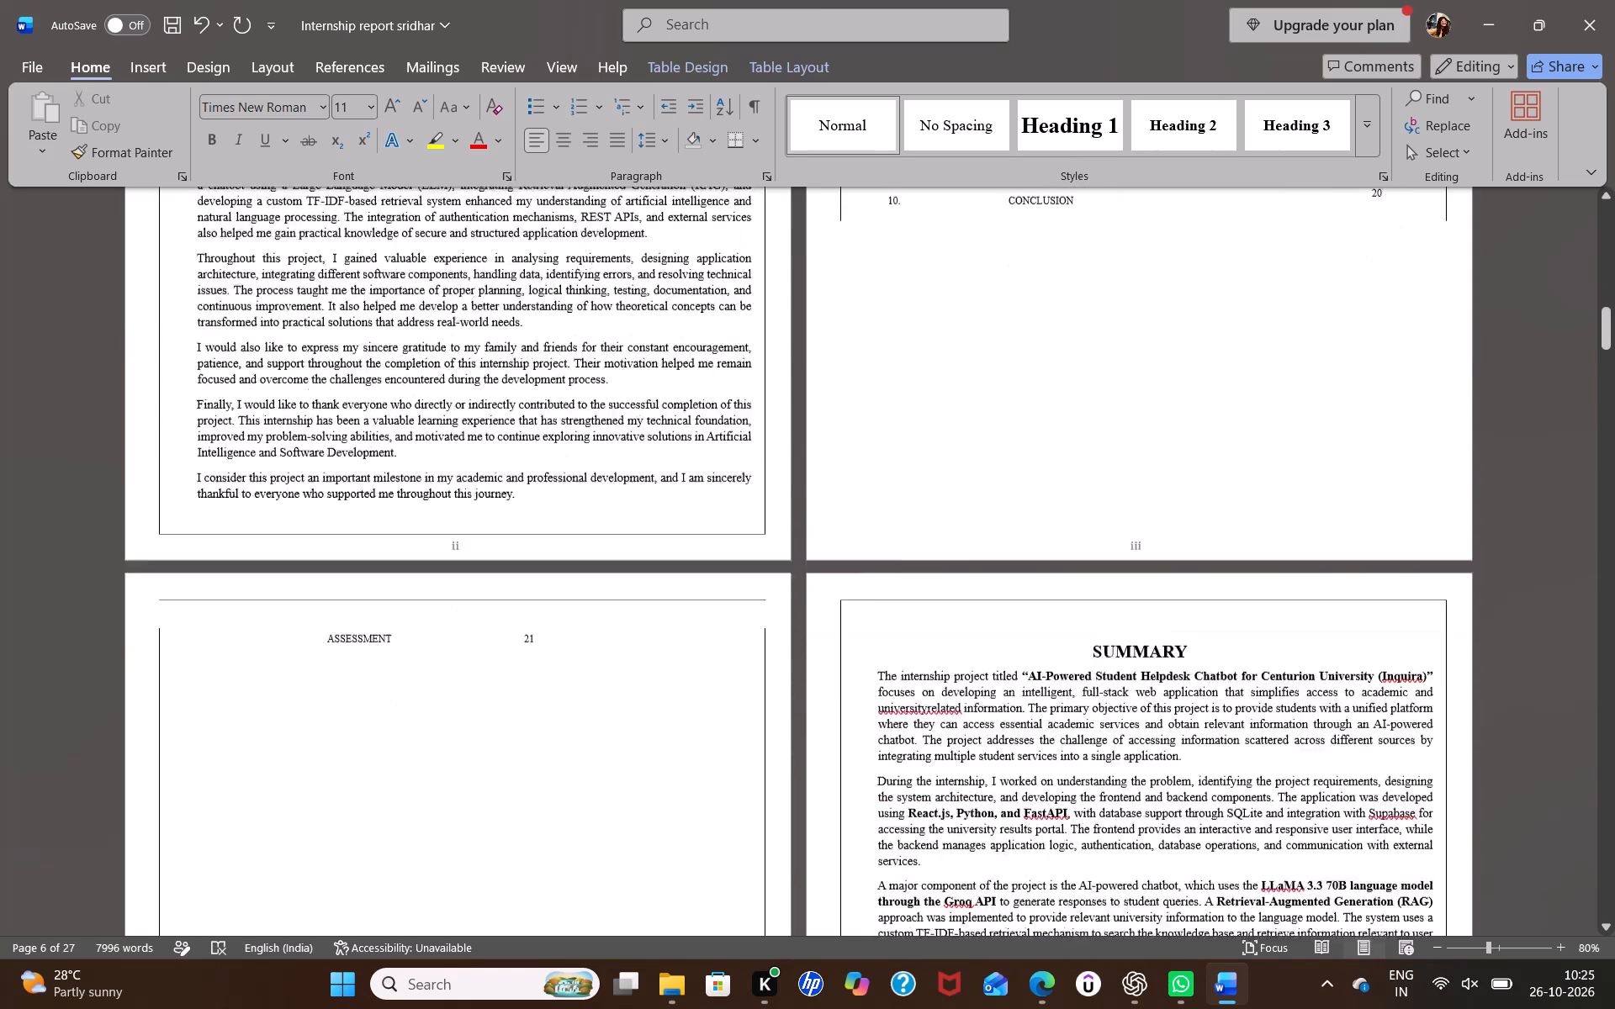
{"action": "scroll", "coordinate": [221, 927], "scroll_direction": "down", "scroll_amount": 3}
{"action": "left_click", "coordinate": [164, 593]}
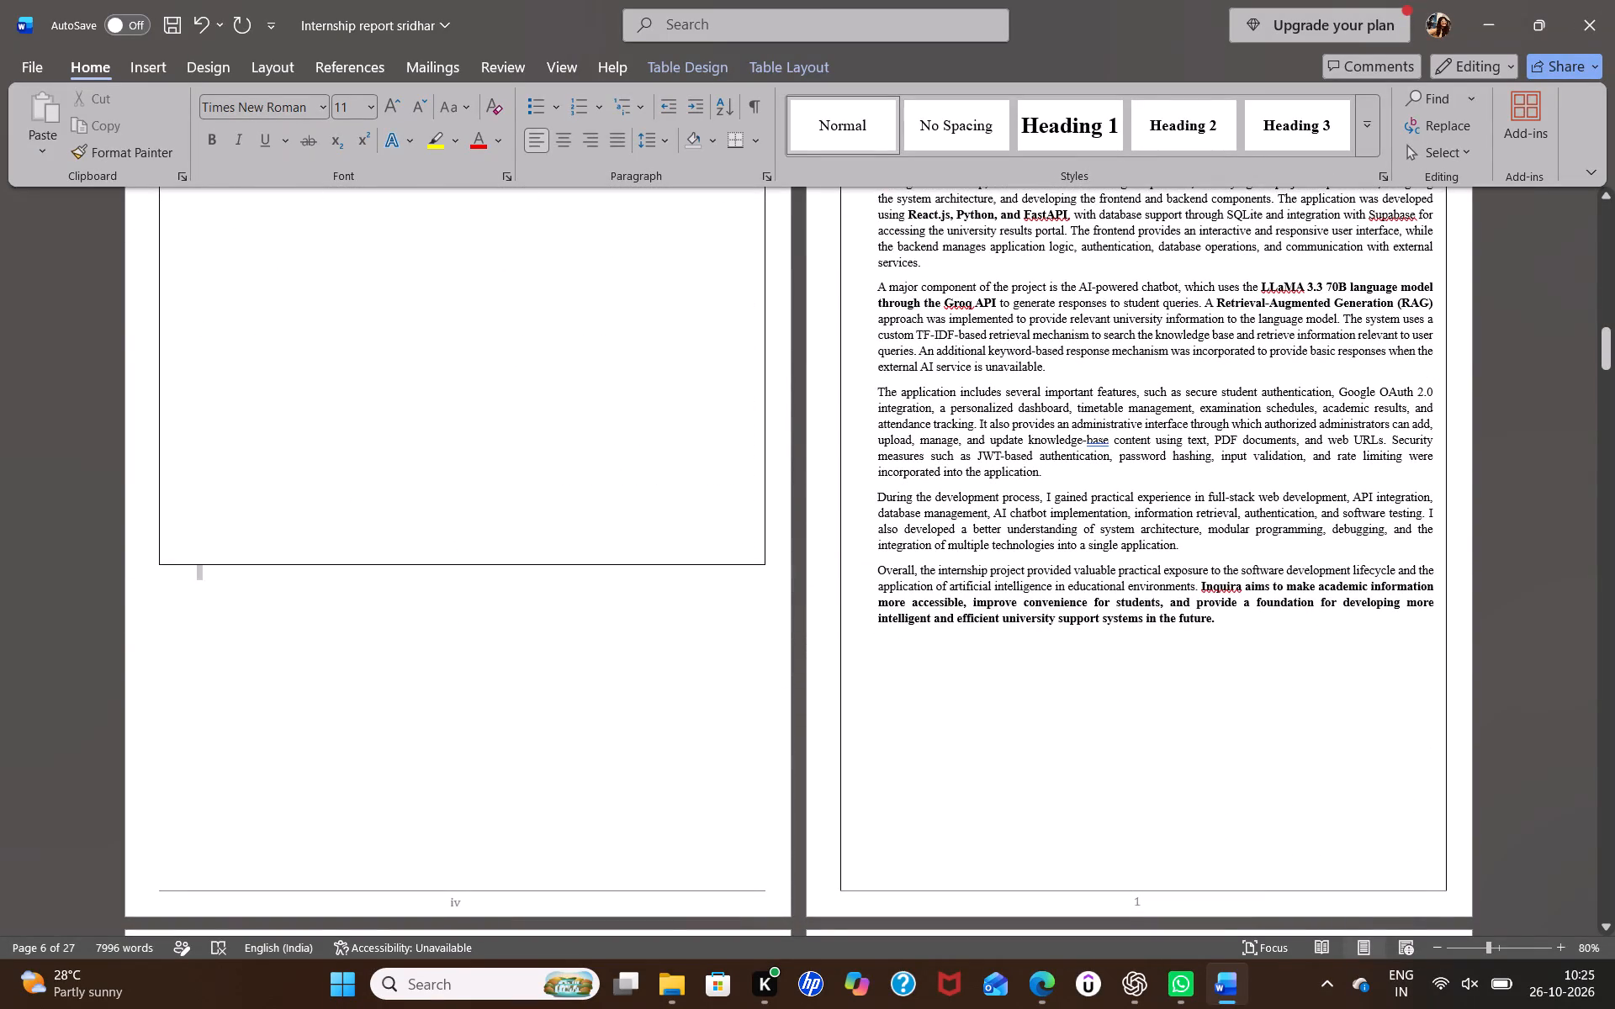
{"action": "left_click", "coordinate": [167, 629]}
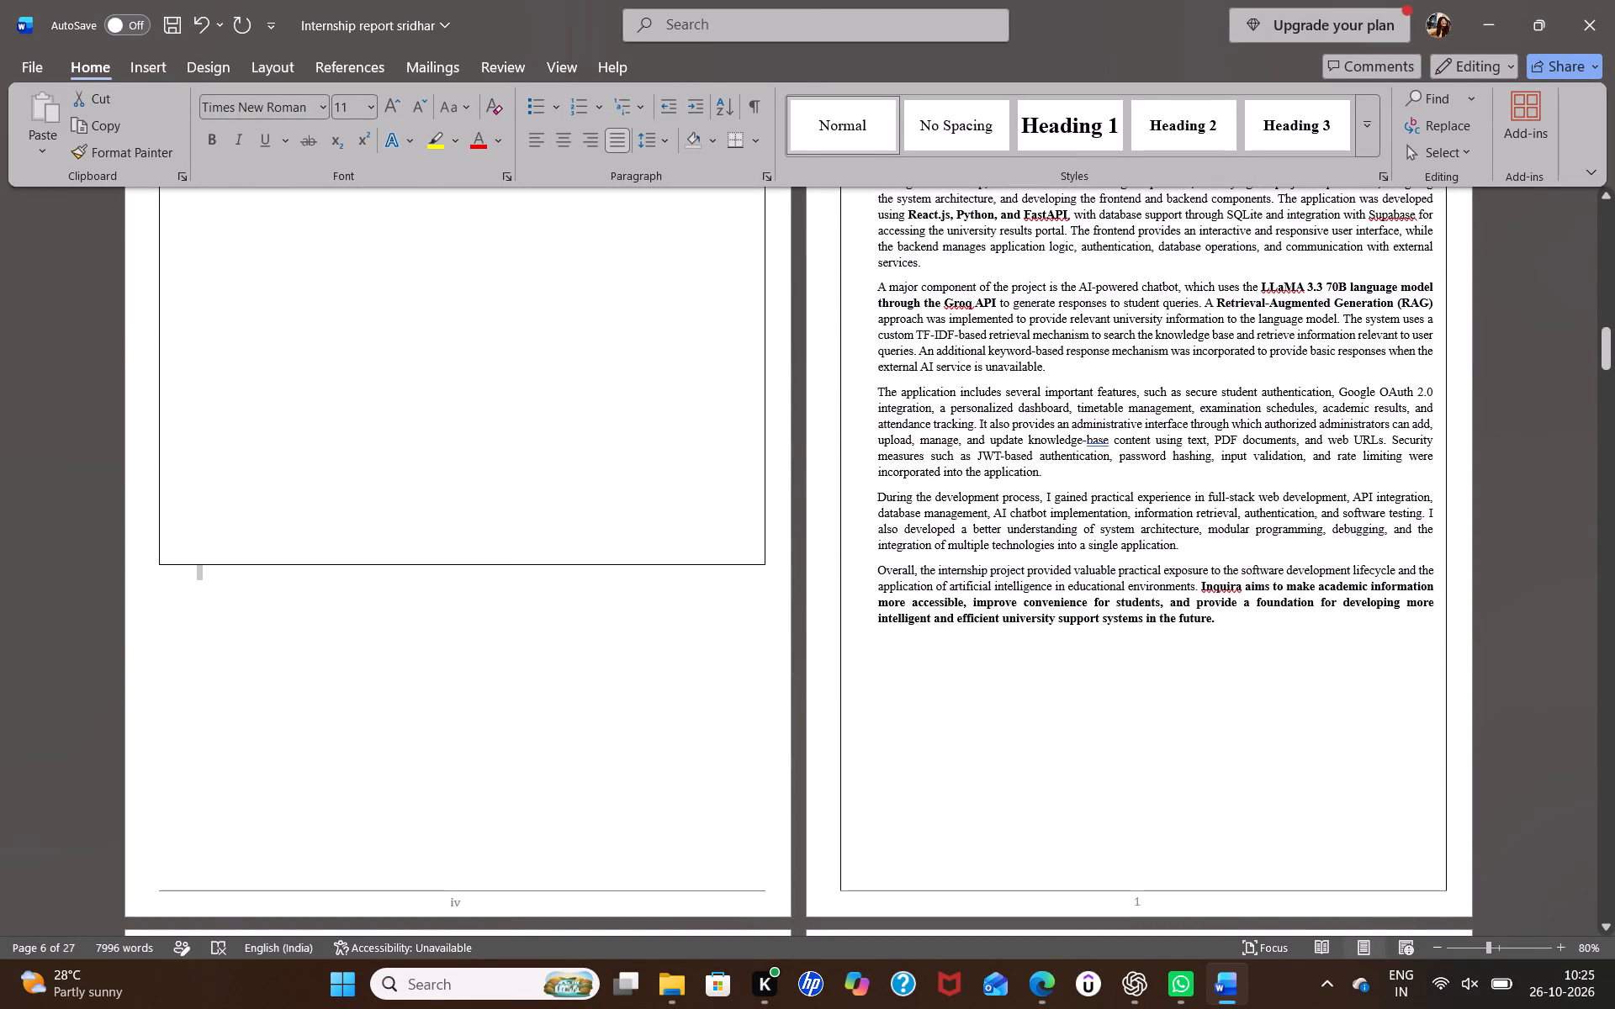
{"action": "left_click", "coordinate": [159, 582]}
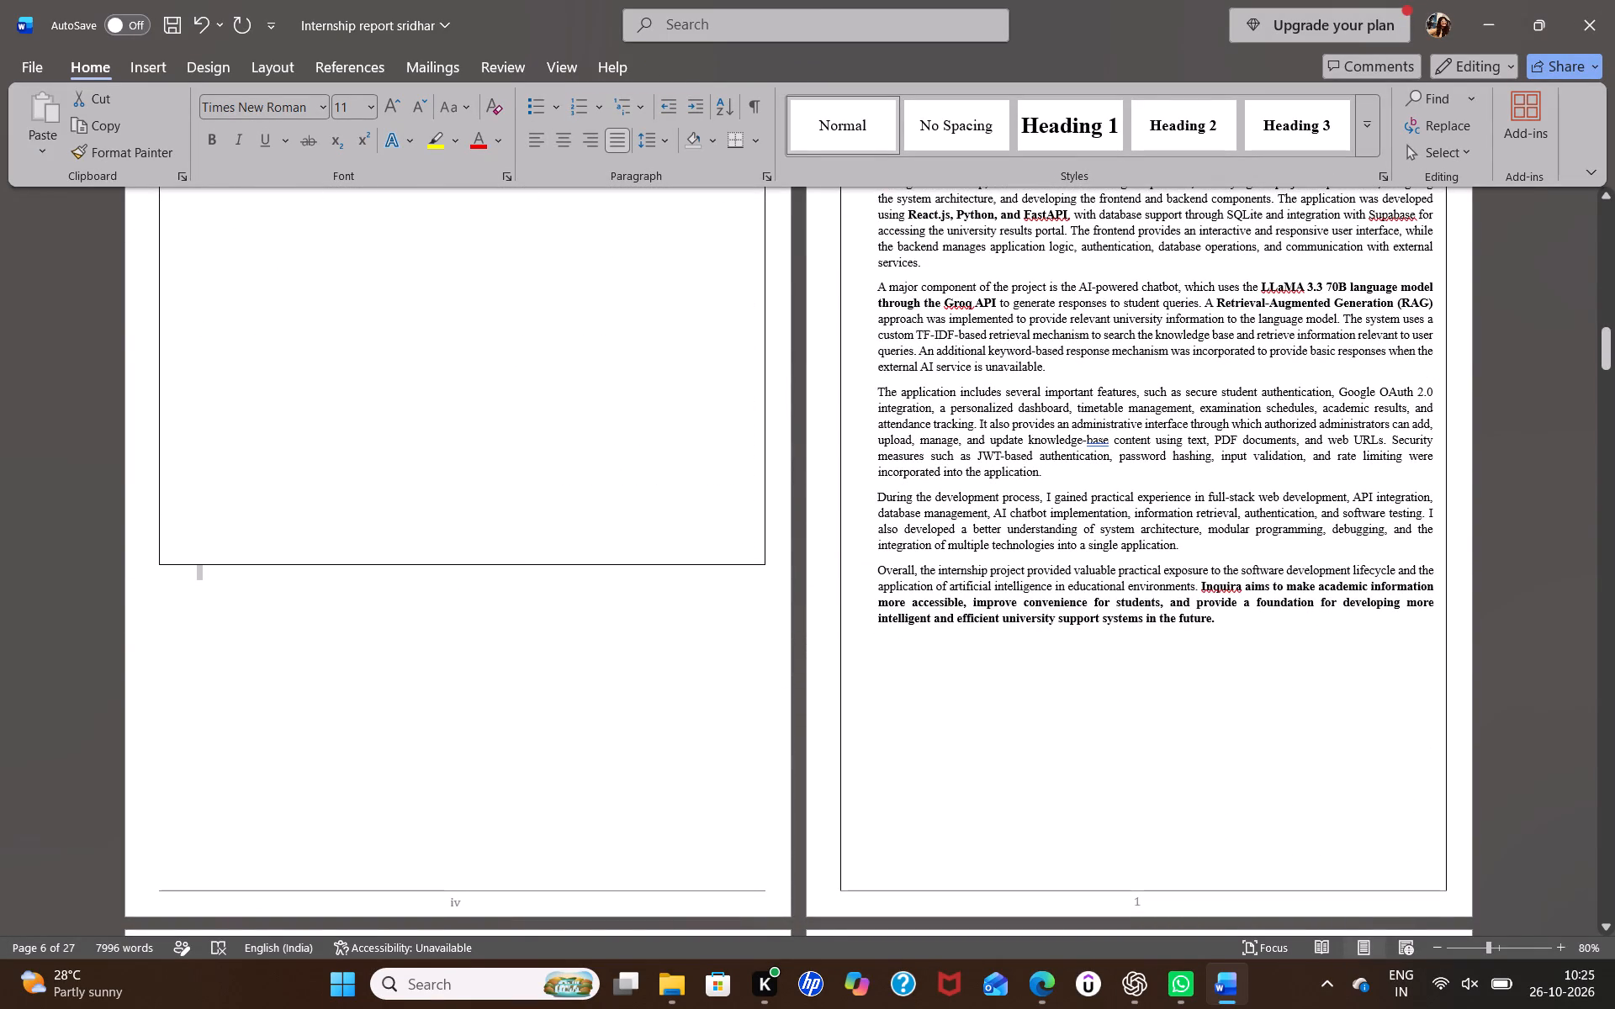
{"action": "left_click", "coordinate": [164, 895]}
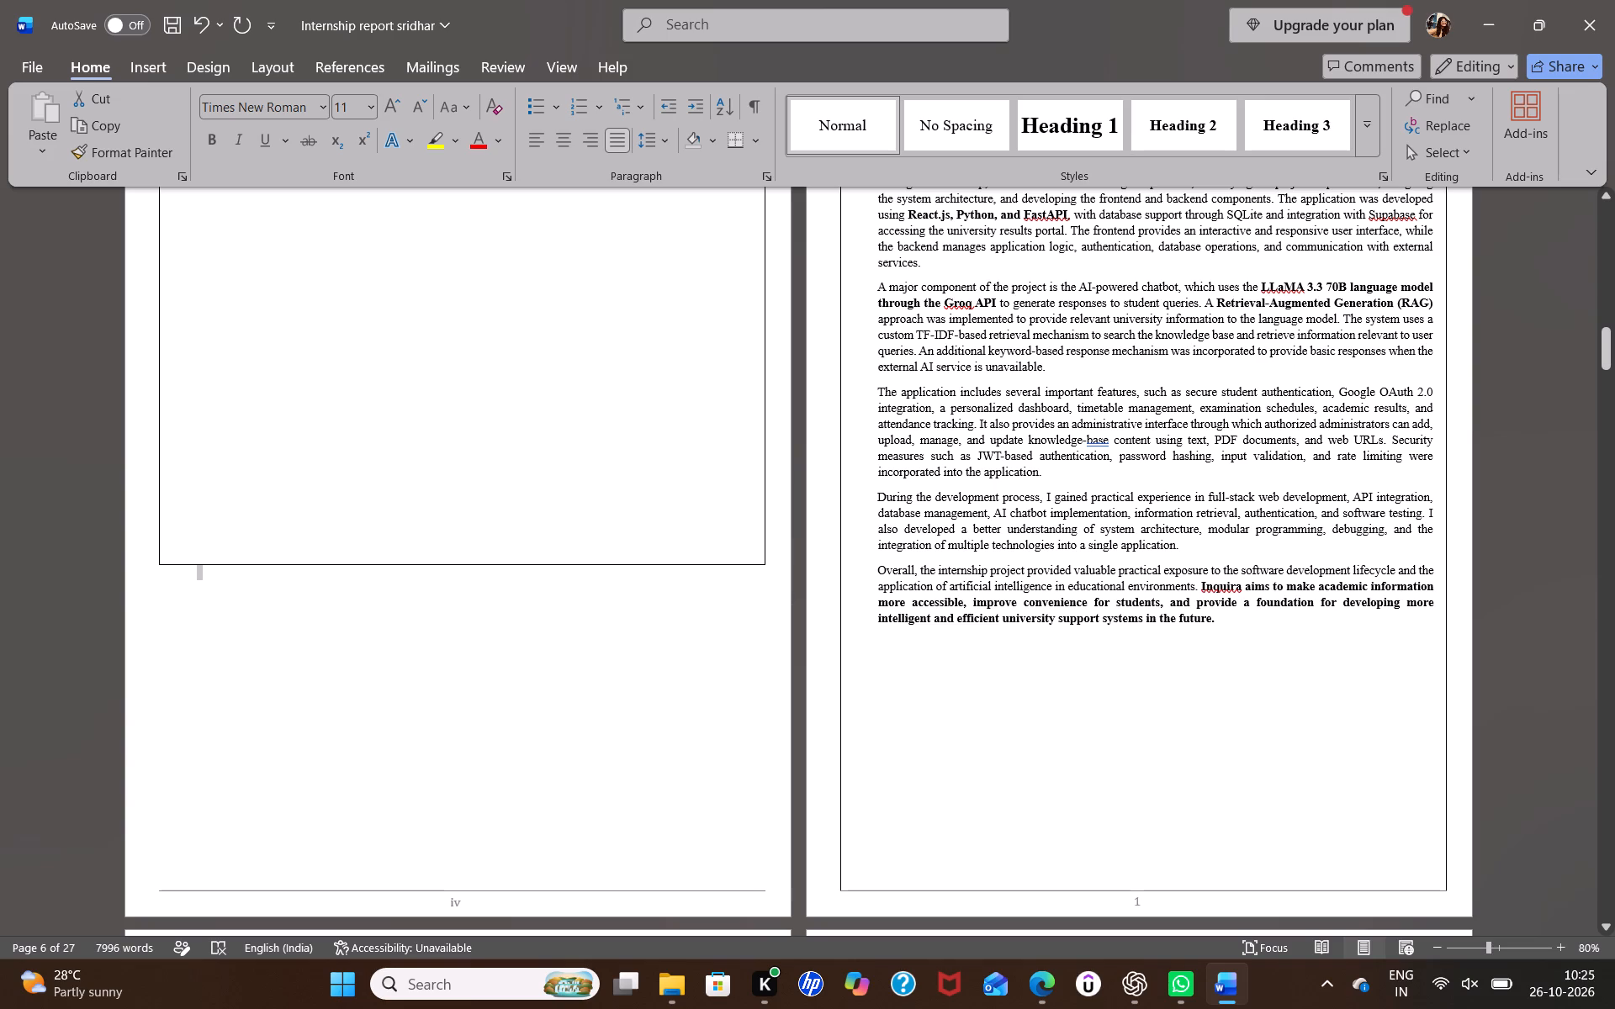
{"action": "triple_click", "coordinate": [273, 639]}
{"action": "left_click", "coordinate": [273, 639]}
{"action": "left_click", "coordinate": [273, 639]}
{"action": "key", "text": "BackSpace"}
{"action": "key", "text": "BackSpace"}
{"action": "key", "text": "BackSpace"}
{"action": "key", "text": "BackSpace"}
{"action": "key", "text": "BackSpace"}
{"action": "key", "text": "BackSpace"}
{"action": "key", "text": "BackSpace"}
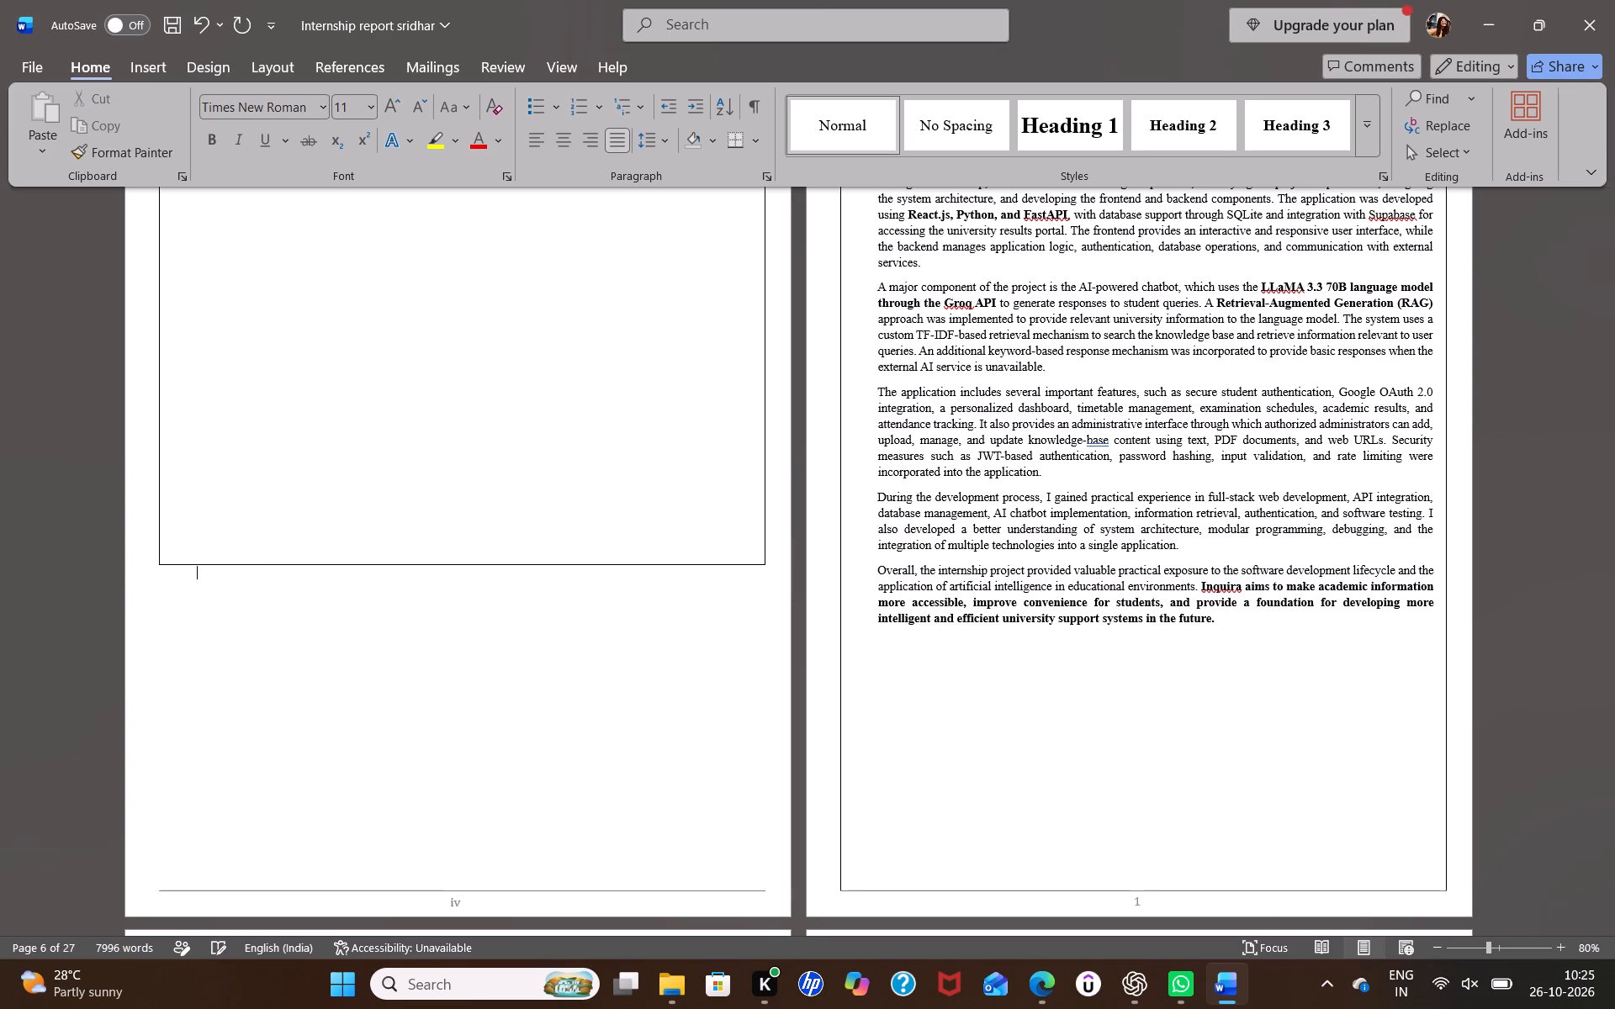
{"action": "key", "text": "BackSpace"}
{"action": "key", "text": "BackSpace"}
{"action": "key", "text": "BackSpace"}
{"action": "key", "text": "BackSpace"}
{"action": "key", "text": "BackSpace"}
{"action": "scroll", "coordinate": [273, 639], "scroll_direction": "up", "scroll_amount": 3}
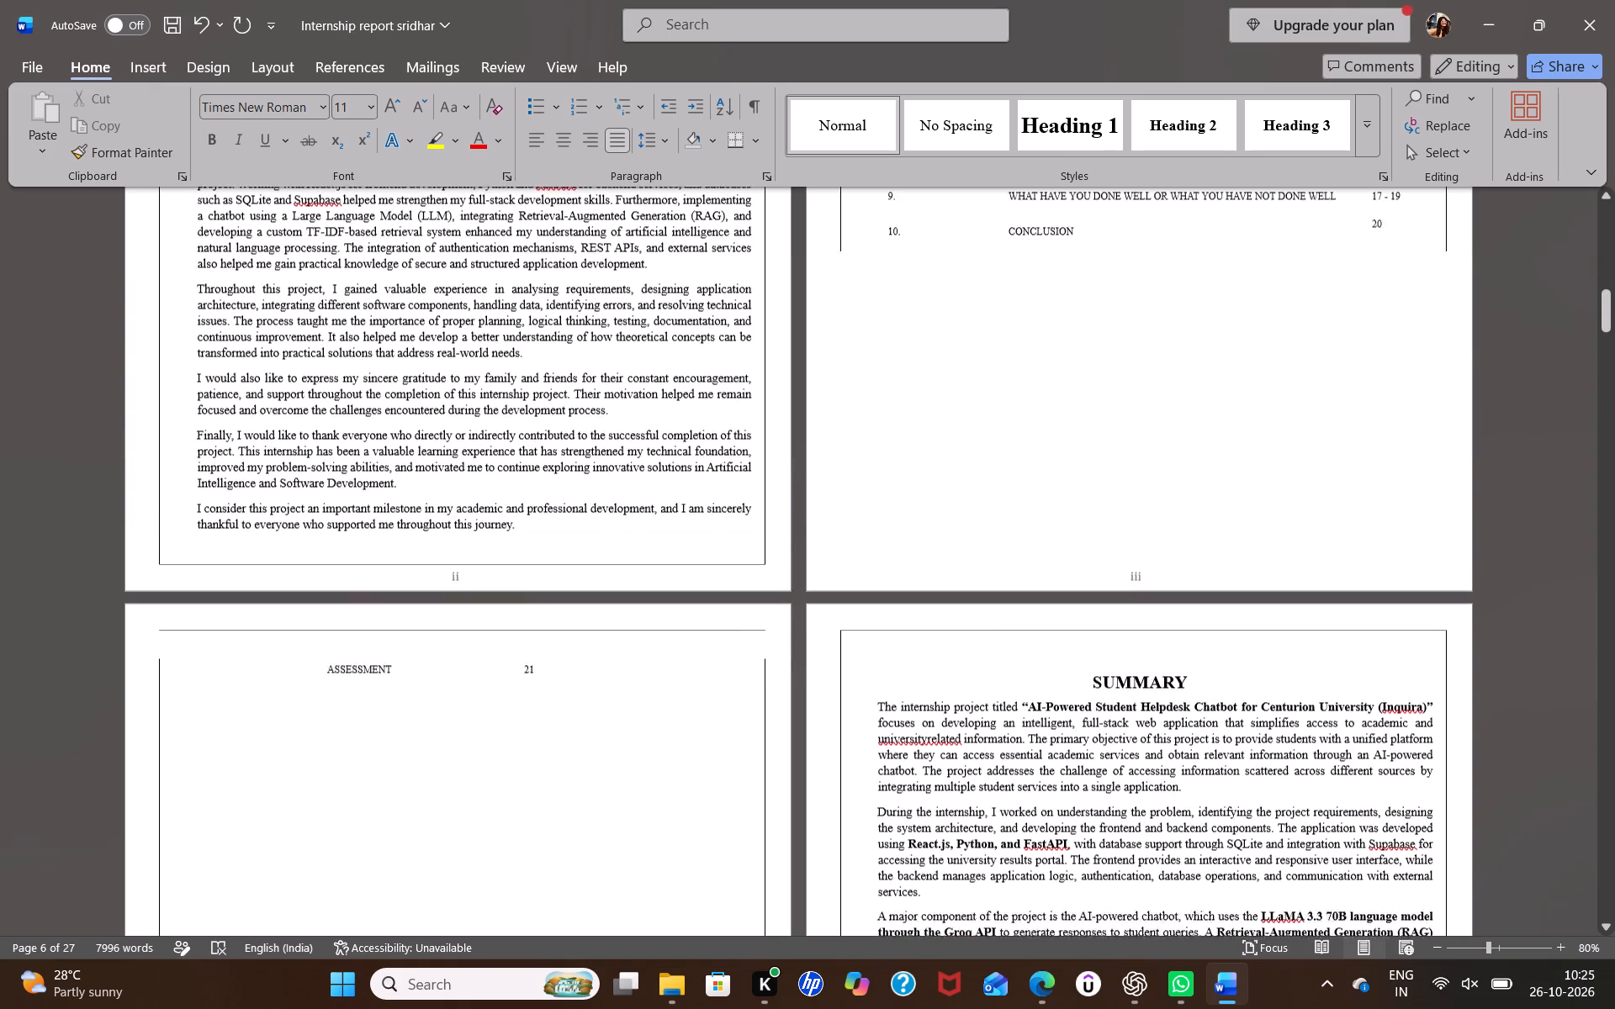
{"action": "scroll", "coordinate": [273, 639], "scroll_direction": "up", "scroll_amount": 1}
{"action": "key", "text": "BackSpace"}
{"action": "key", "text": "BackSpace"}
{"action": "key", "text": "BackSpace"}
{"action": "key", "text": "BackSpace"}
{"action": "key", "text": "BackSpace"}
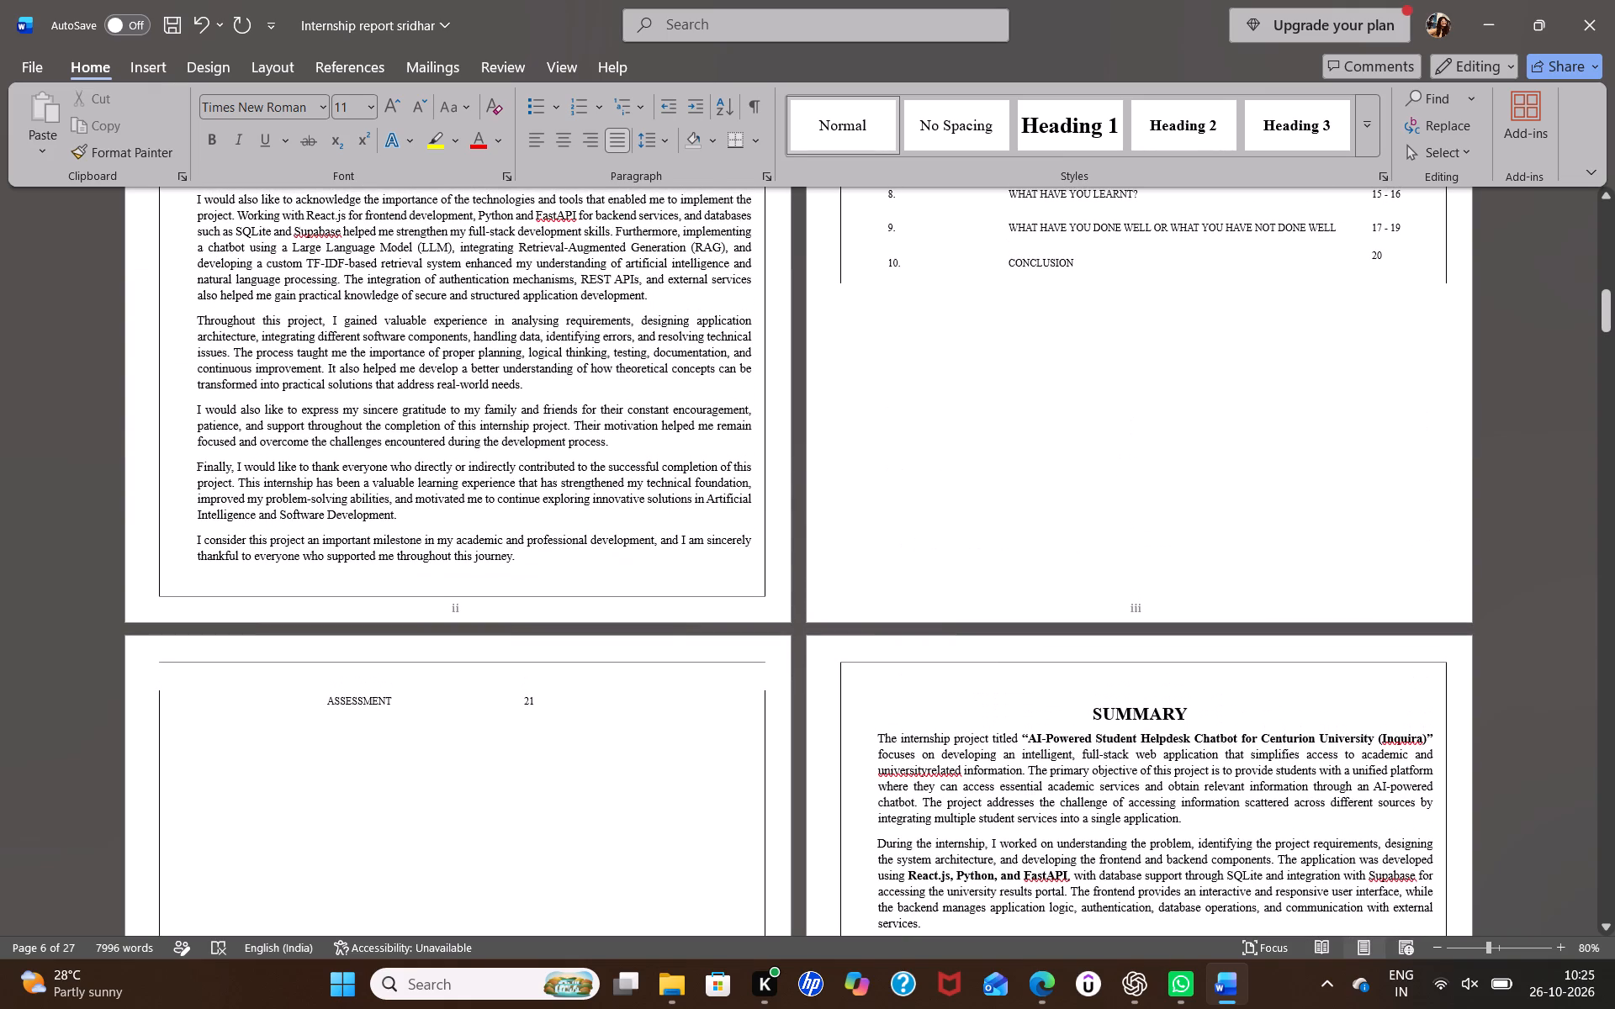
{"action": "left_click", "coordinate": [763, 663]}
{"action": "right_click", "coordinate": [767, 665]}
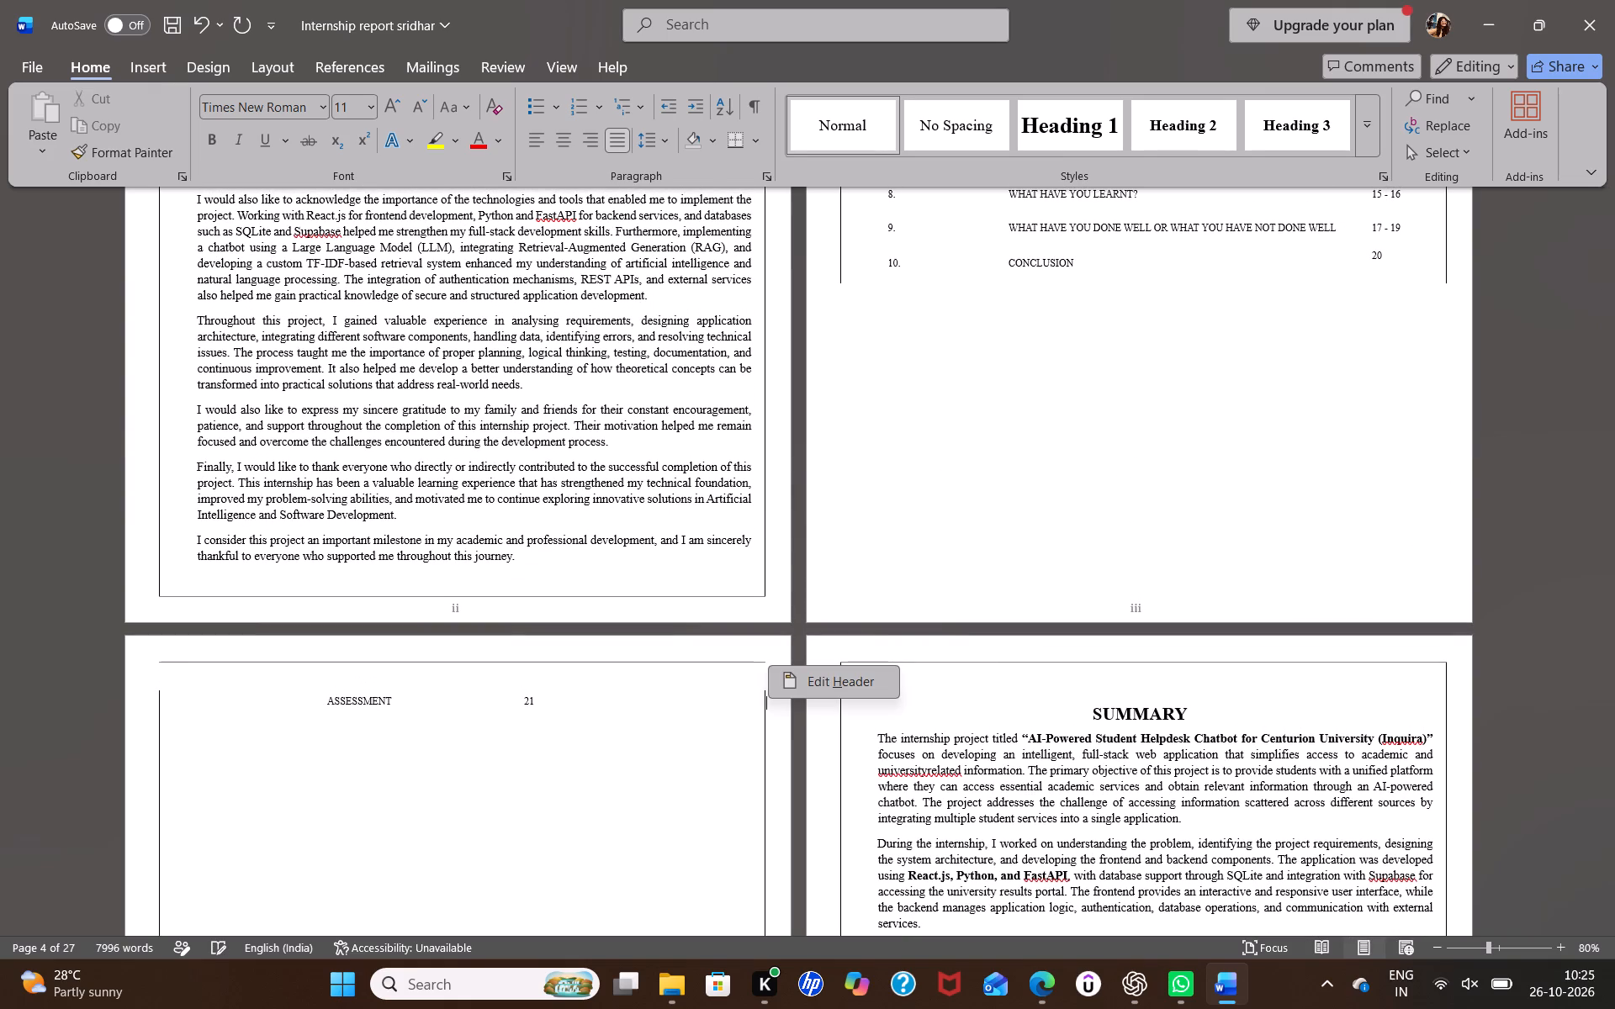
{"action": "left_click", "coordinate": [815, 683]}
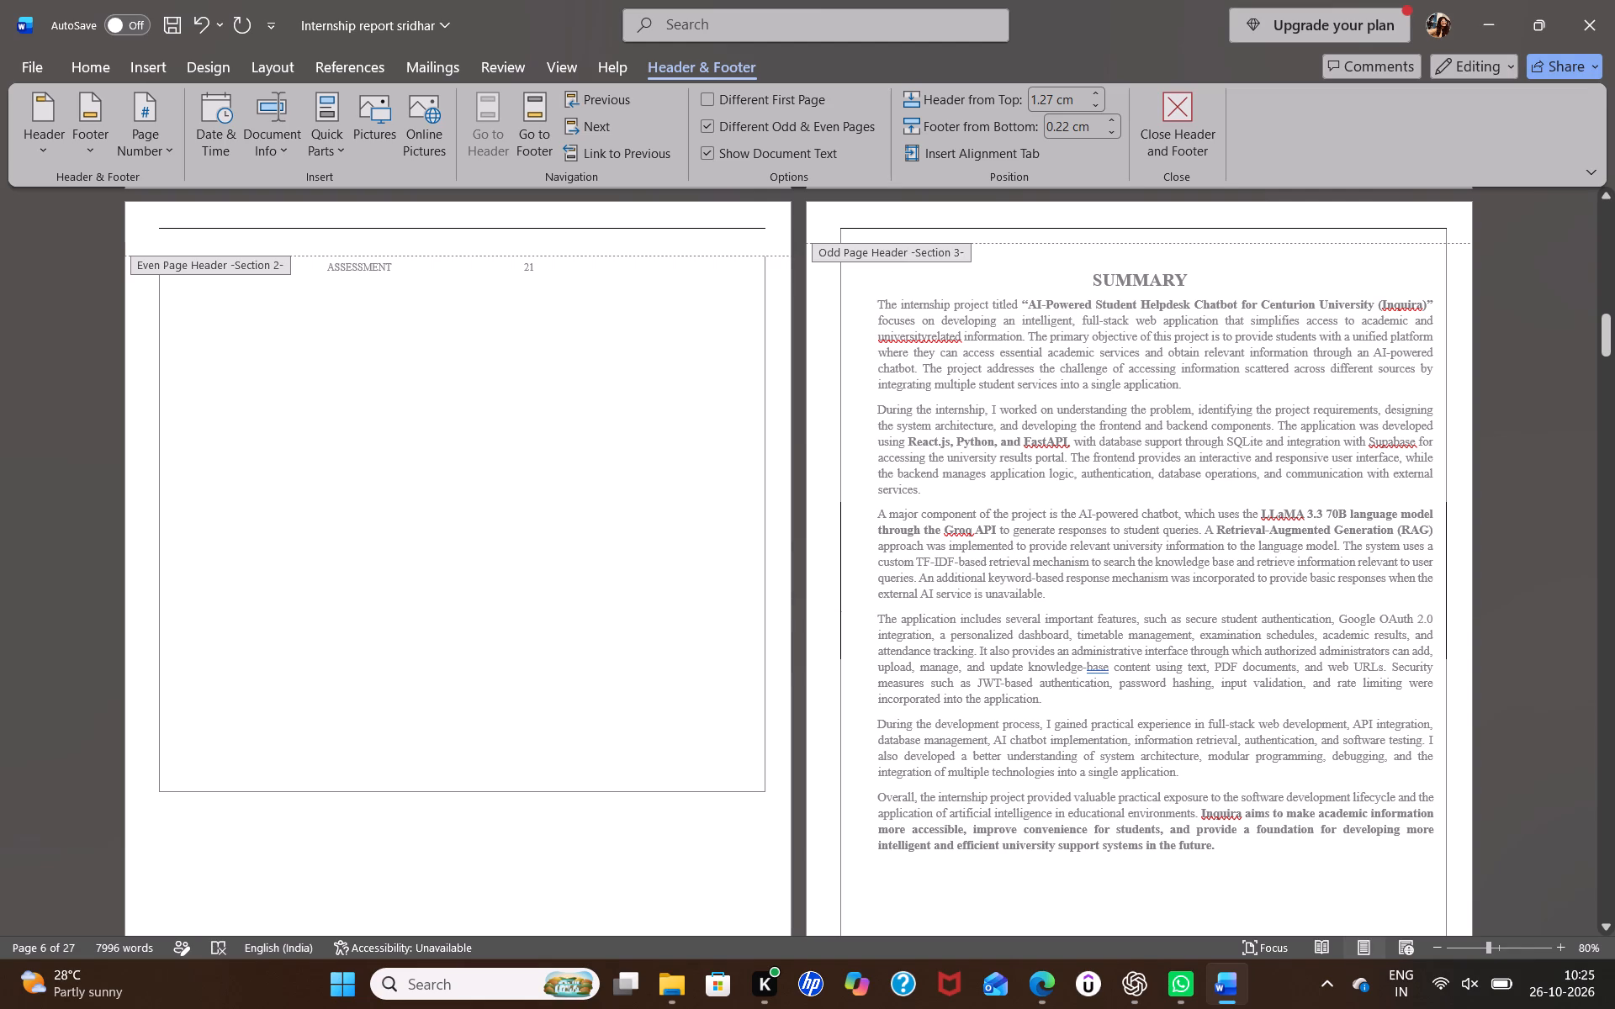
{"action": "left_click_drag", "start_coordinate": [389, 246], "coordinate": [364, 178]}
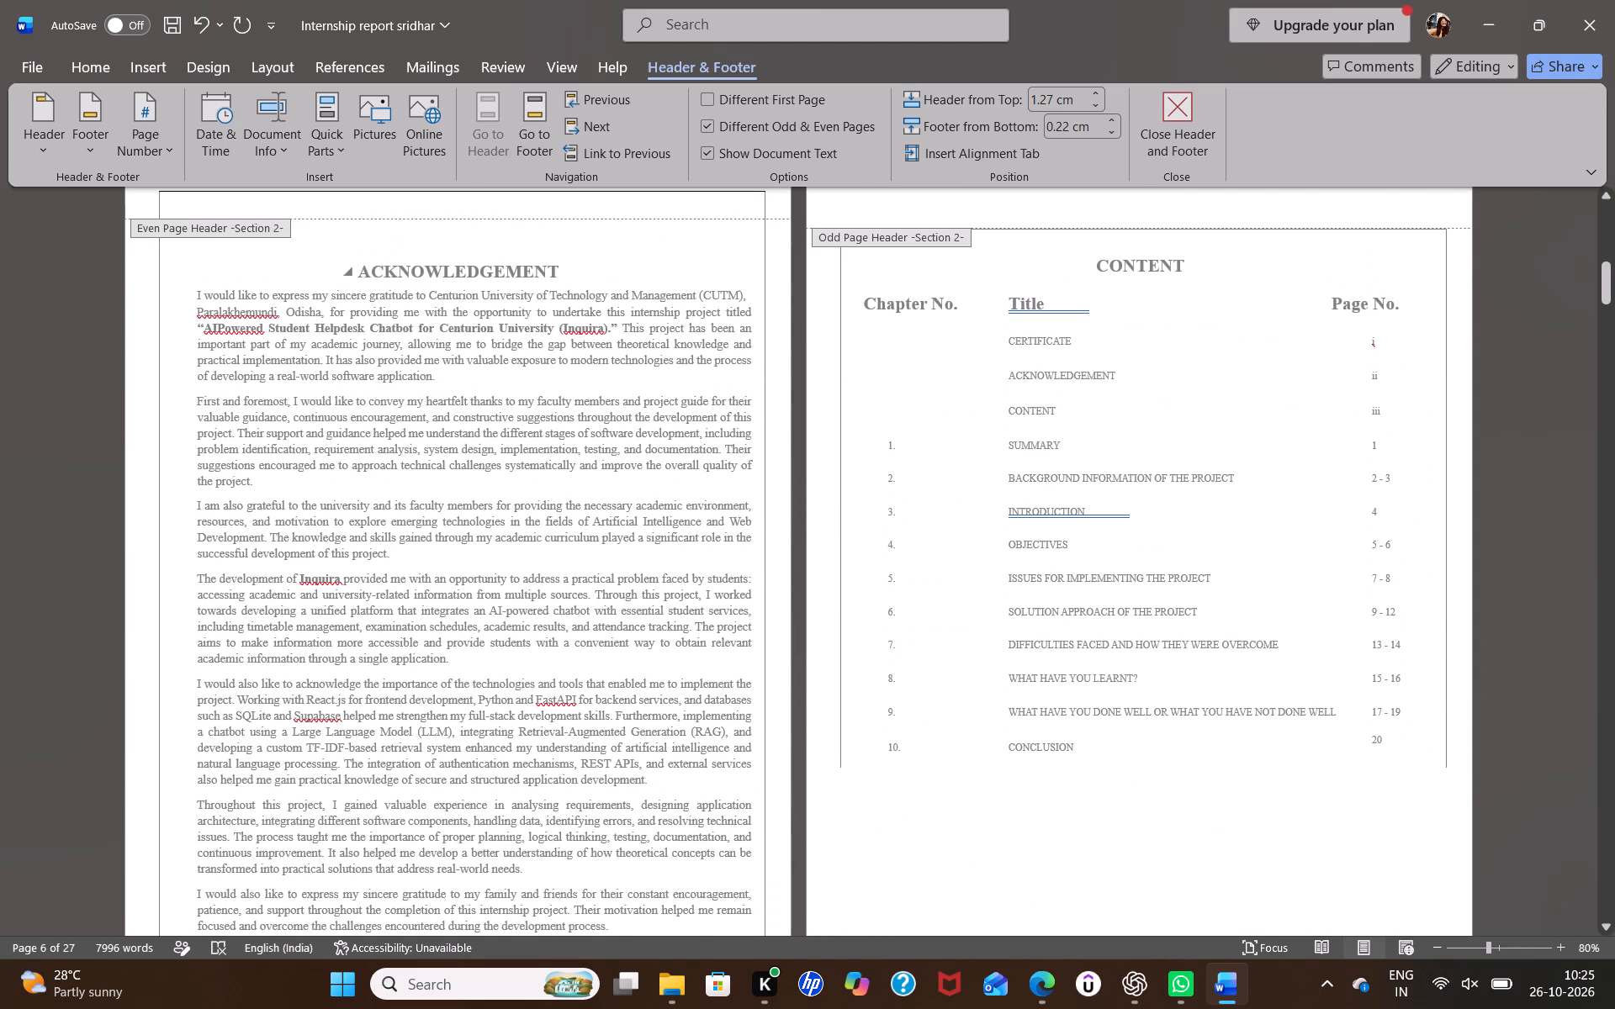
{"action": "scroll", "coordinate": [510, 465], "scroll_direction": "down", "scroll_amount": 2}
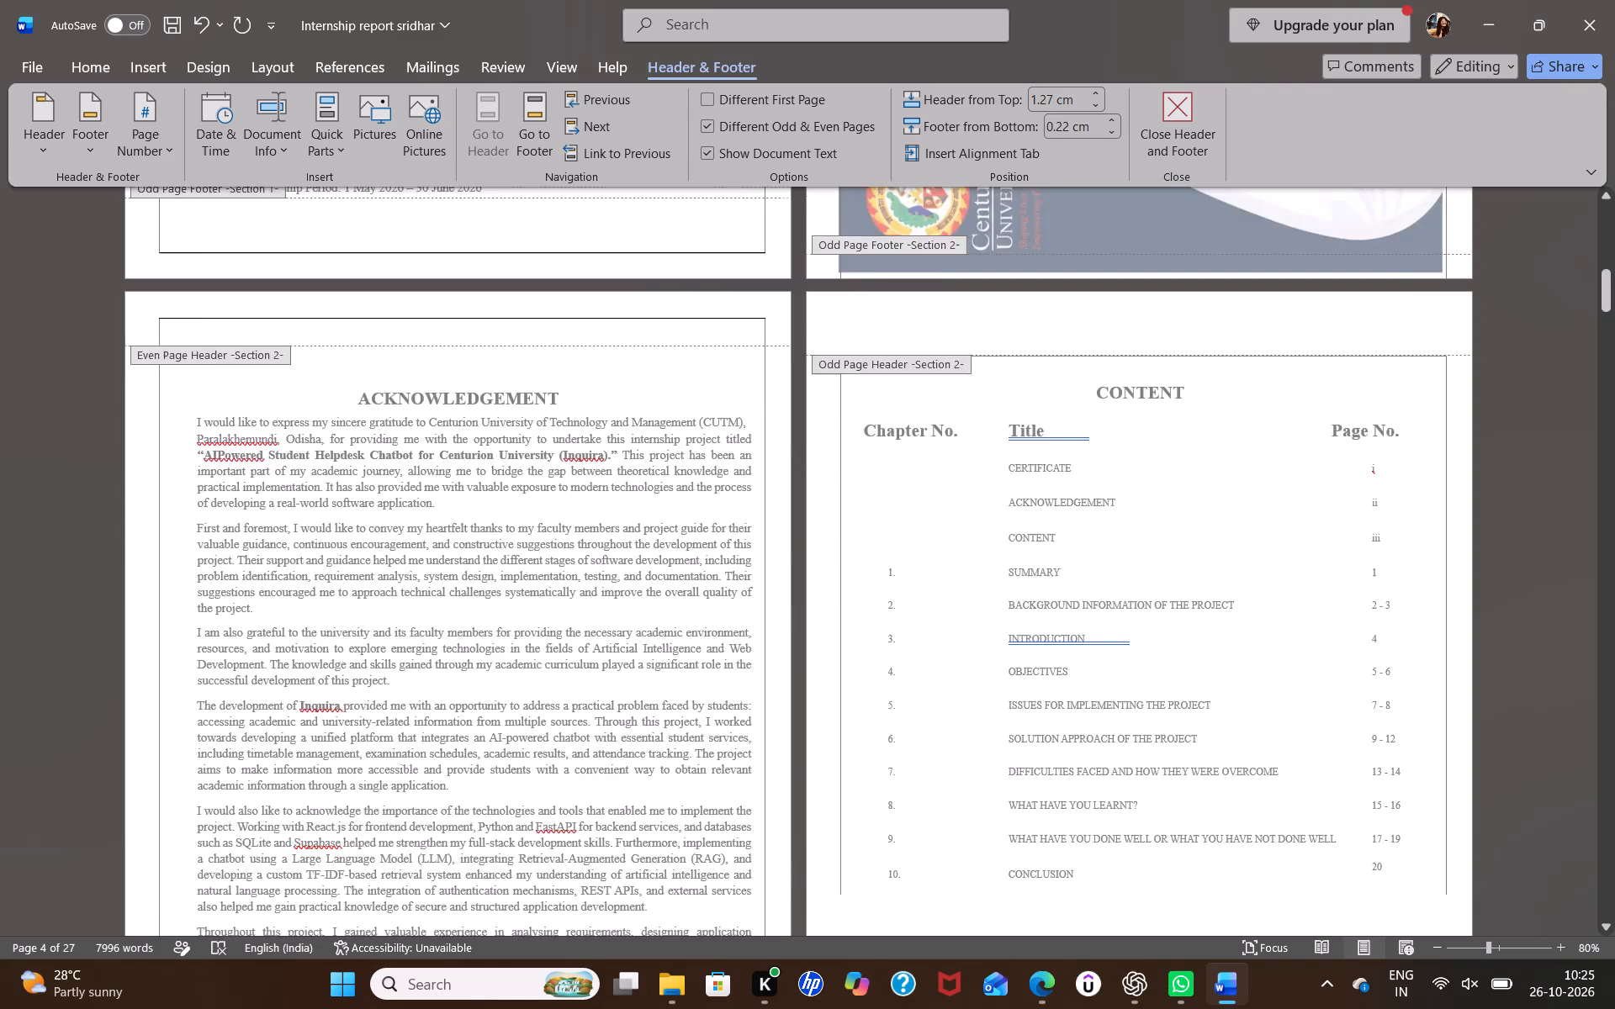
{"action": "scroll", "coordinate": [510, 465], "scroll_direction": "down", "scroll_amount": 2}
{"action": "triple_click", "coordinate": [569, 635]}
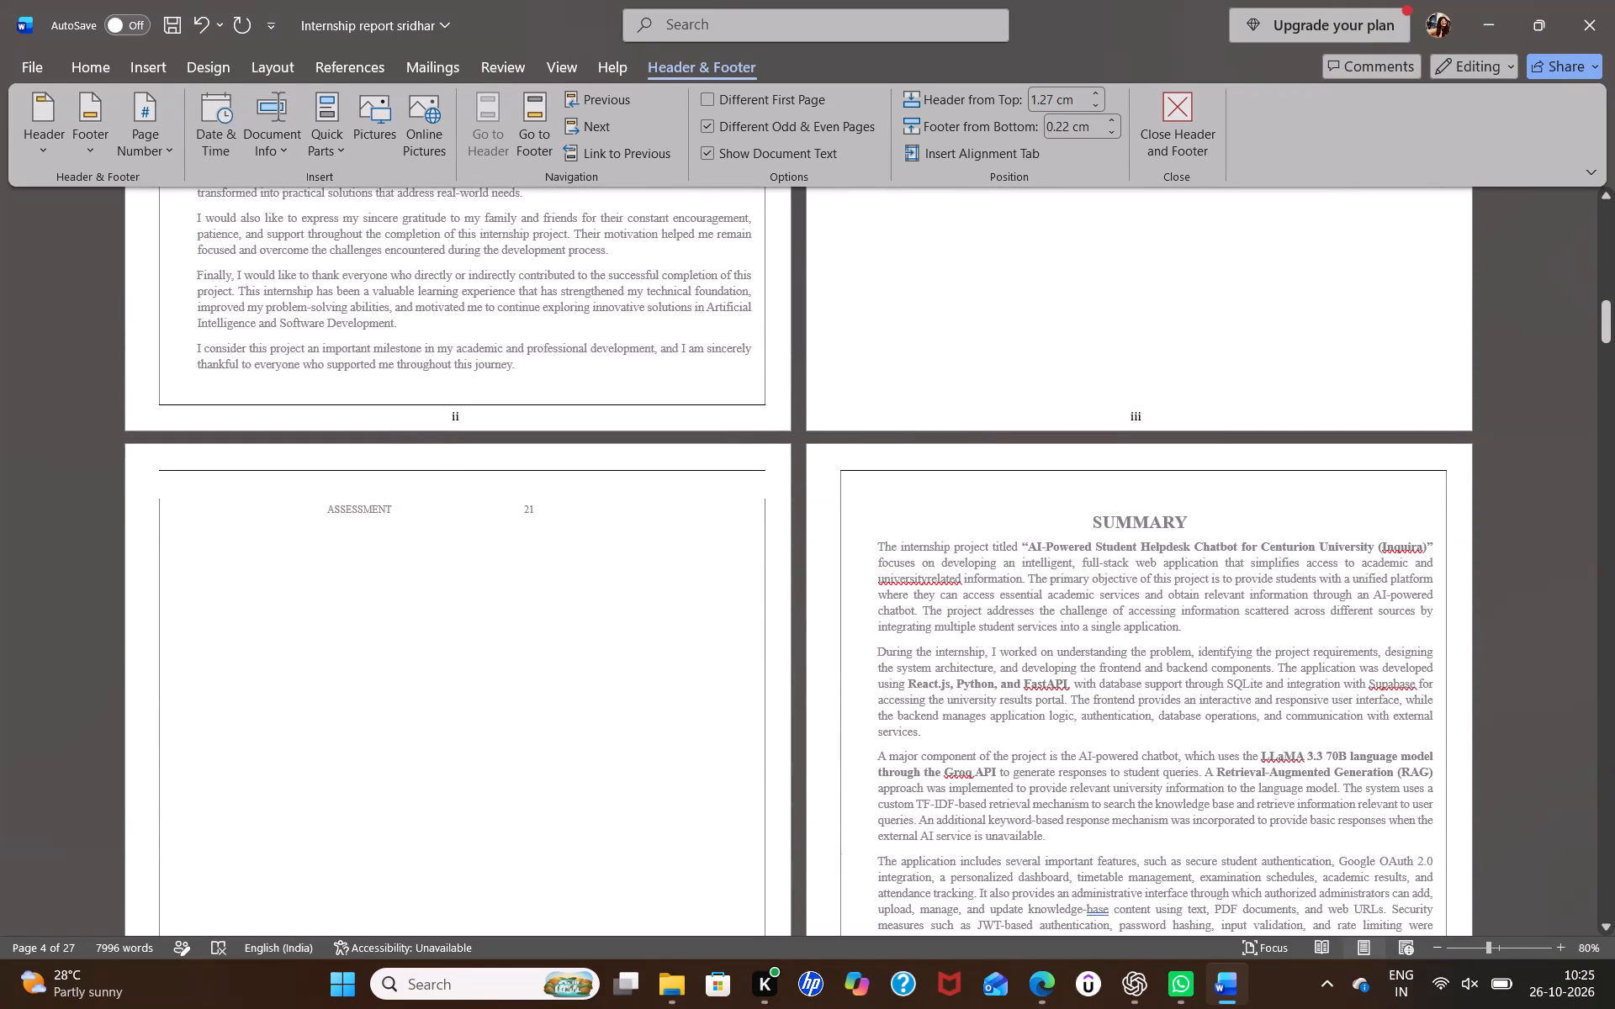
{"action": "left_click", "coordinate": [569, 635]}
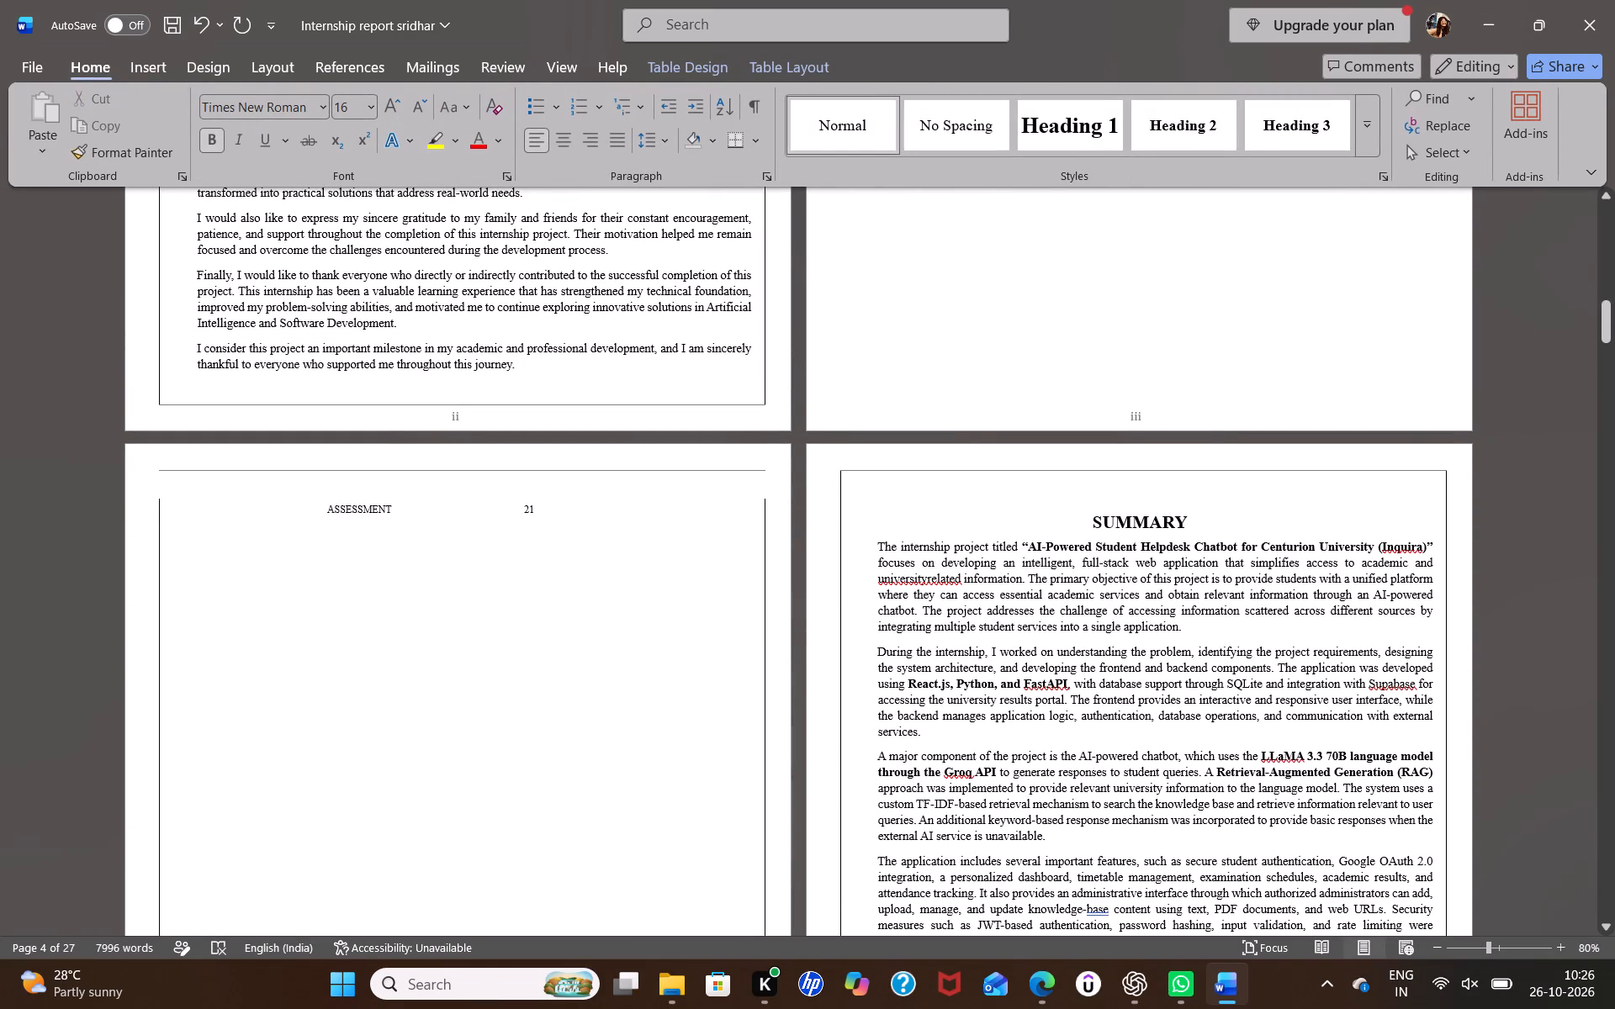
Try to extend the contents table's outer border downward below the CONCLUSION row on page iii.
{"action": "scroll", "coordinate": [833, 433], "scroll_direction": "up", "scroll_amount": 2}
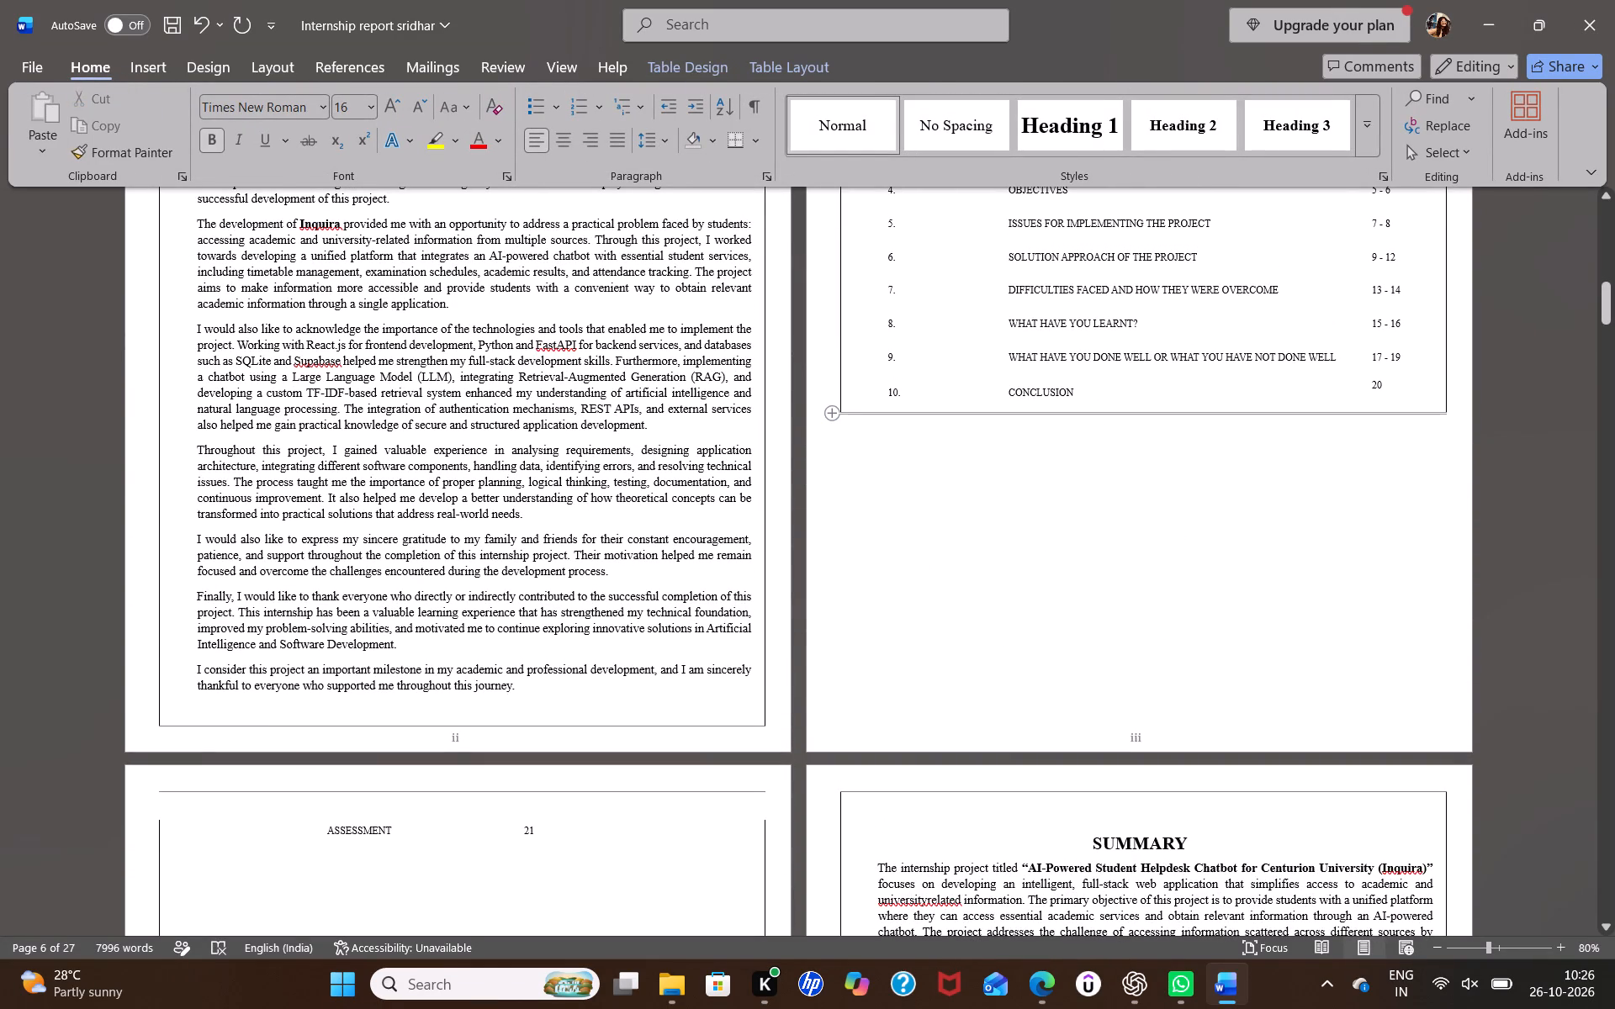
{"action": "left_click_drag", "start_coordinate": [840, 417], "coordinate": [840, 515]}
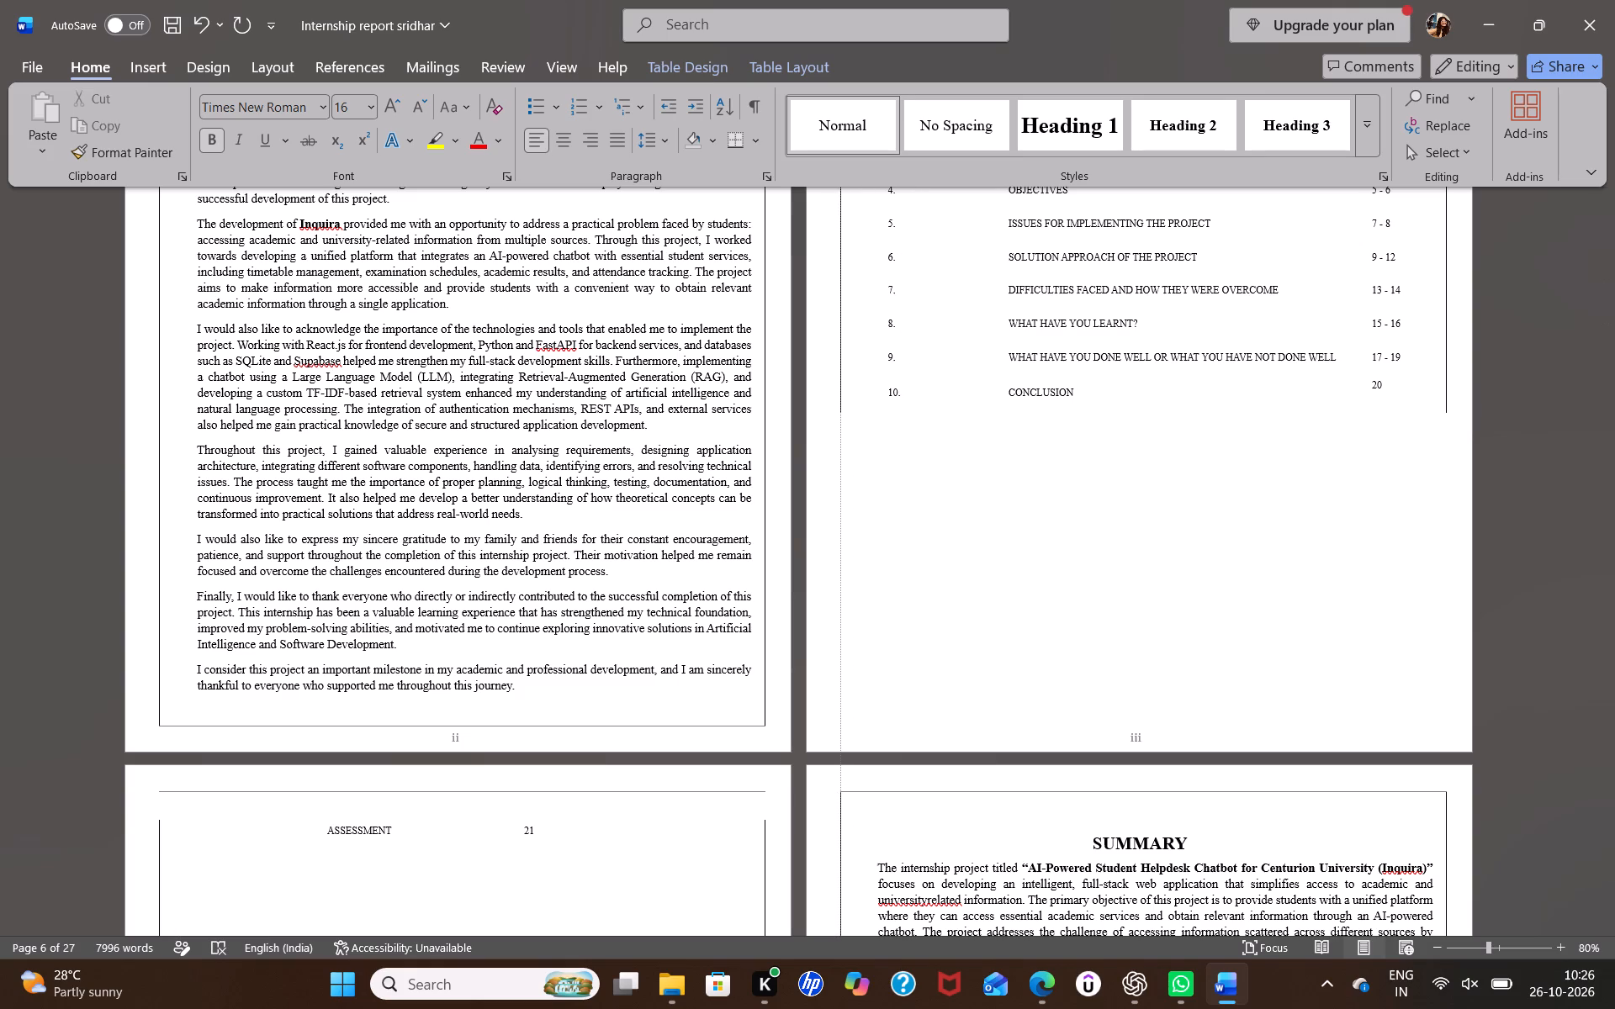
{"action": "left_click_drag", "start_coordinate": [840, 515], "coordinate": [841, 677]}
Look through the report's pages from the contents page to the internal assessment rubric at the end.
{"action": "scroll", "coordinate": [925, 447], "scroll_direction": "right", "scroll_amount": 1}
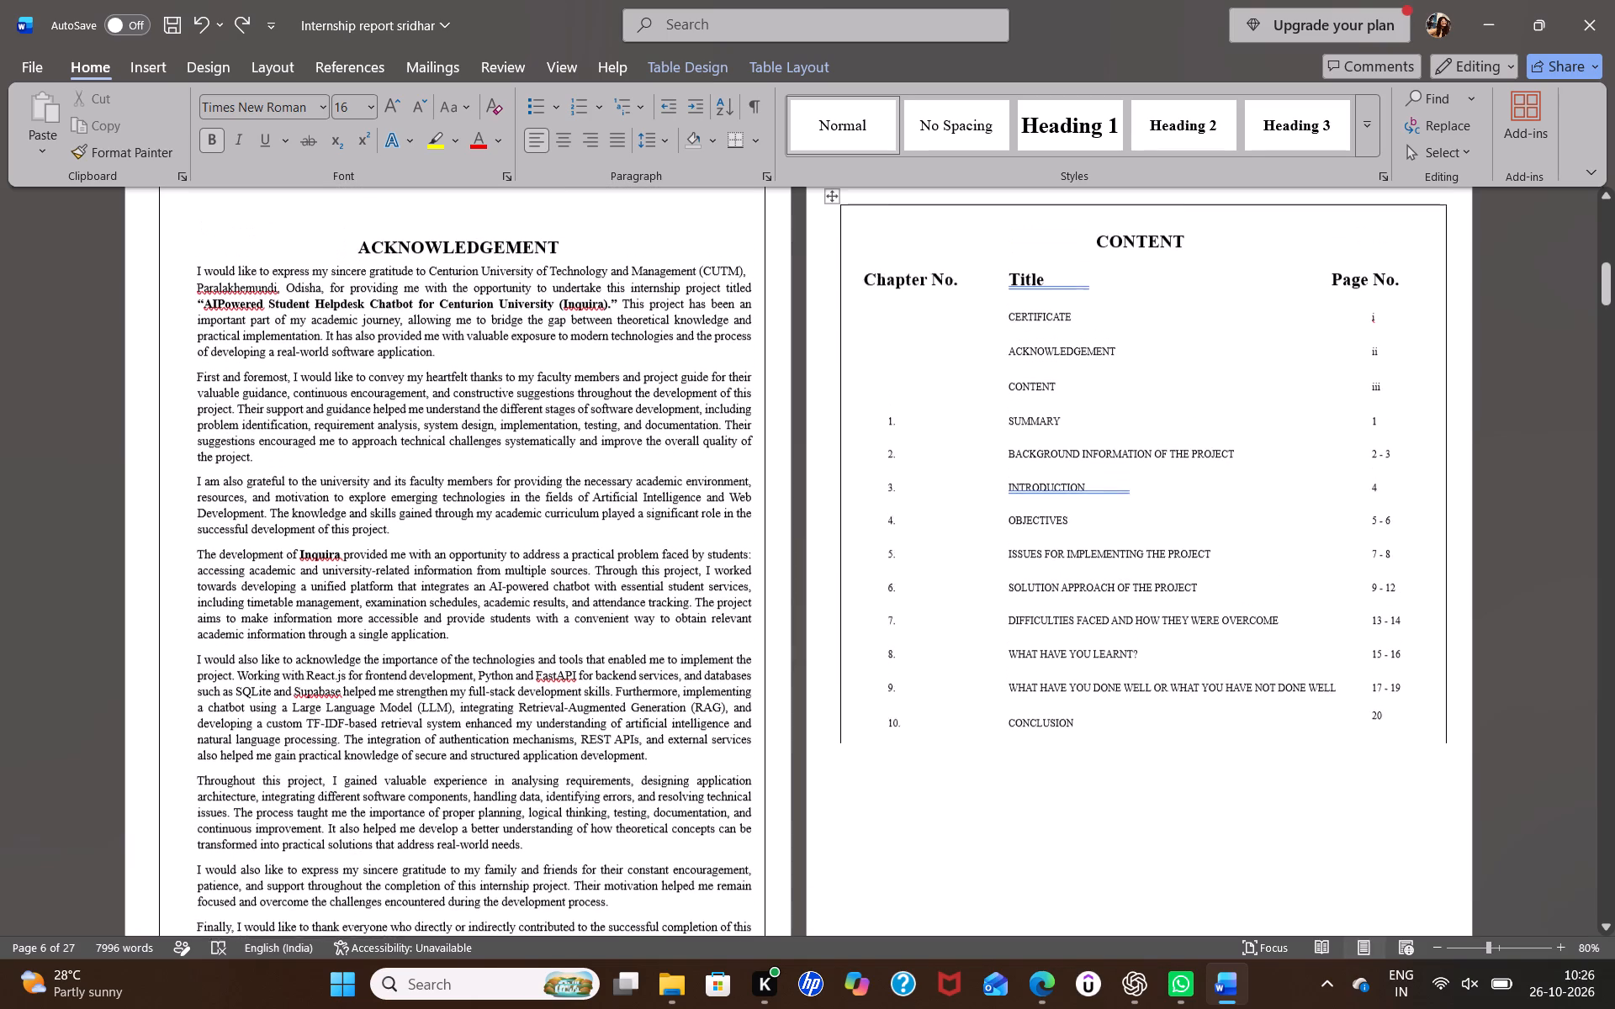
{"action": "scroll", "coordinate": [925, 447], "scroll_direction": "right", "scroll_amount": 1}
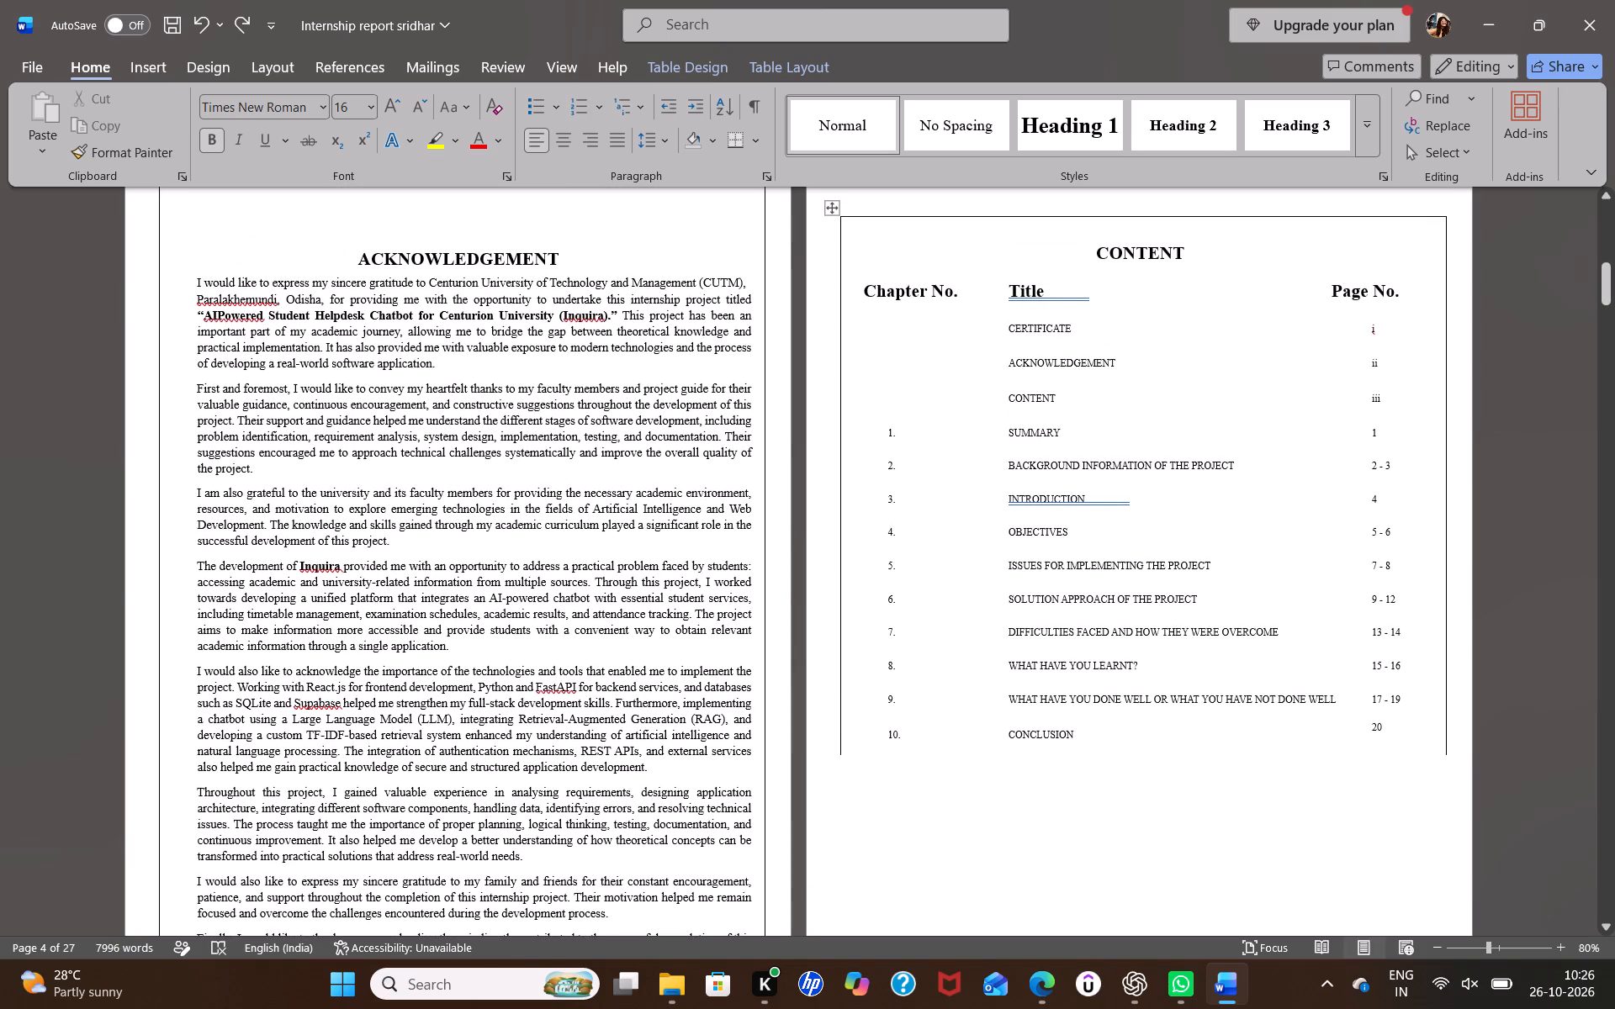
{"action": "scroll", "coordinate": [925, 447], "scroll_direction": "down", "scroll_amount": 17}
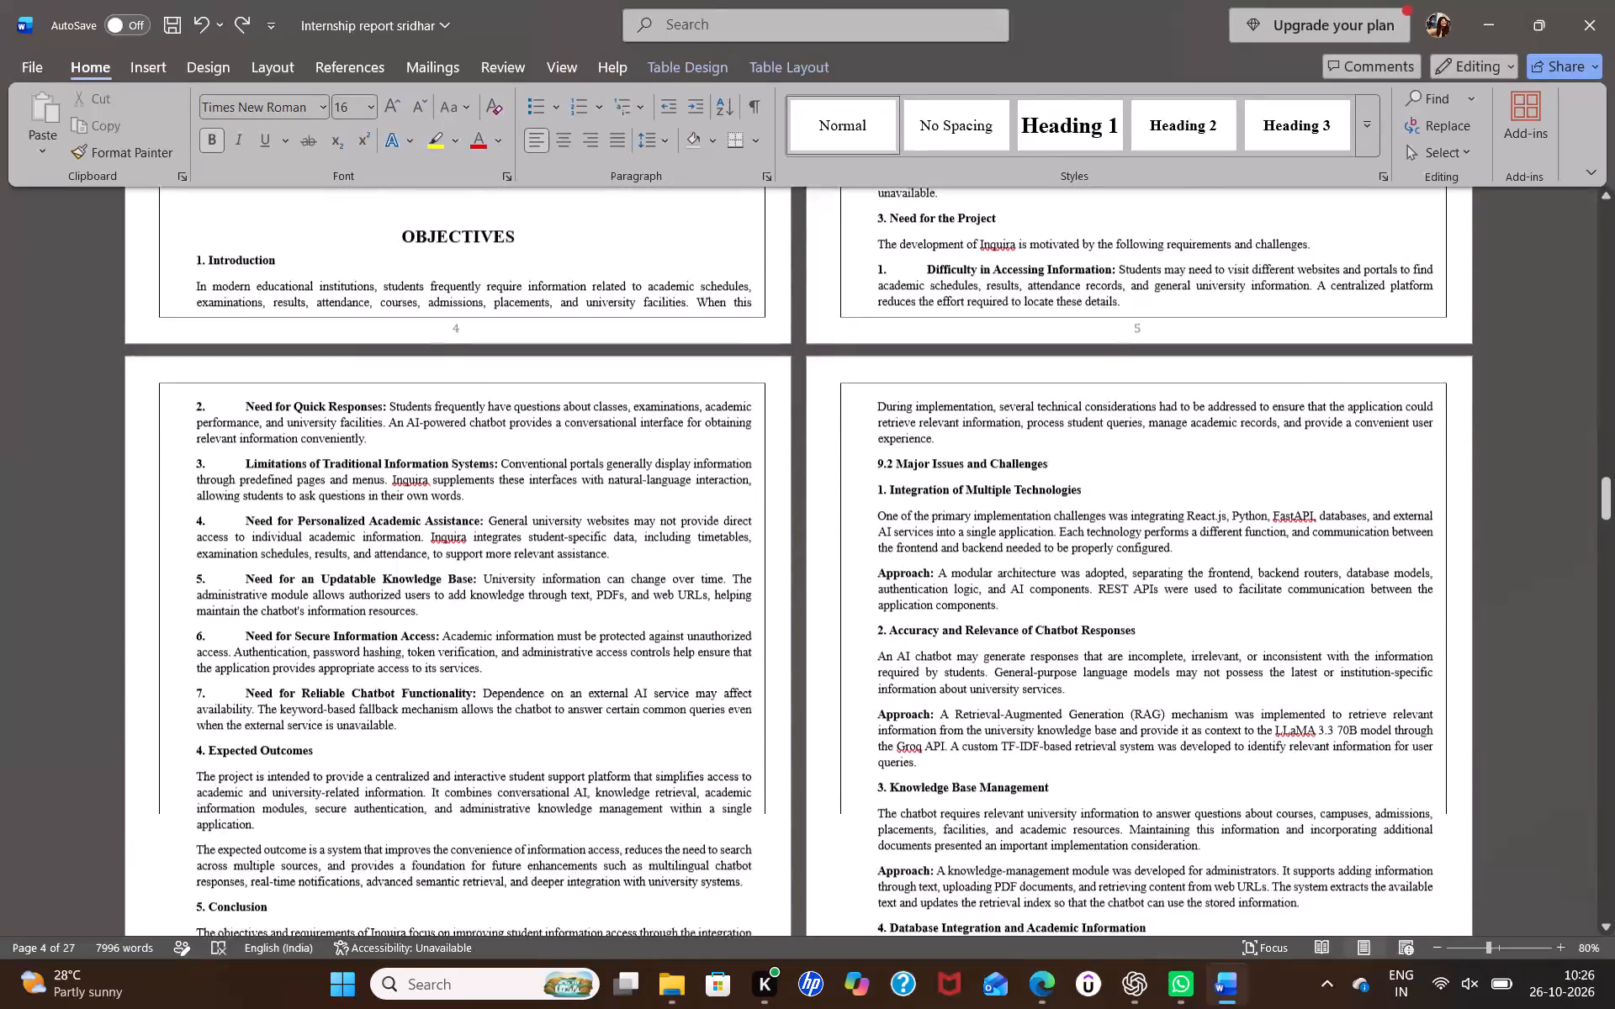
{"action": "scroll", "coordinate": [925, 447], "scroll_direction": "down", "scroll_amount": 20}
{"action": "scroll", "coordinate": [925, 447], "scroll_direction": "down", "scroll_amount": 20}
{"action": "scroll", "coordinate": [925, 447], "scroll_direction": "down", "scroll_amount": 19}
{"action": "scroll", "coordinate": [925, 447], "scroll_direction": "down", "scroll_amount": 3}
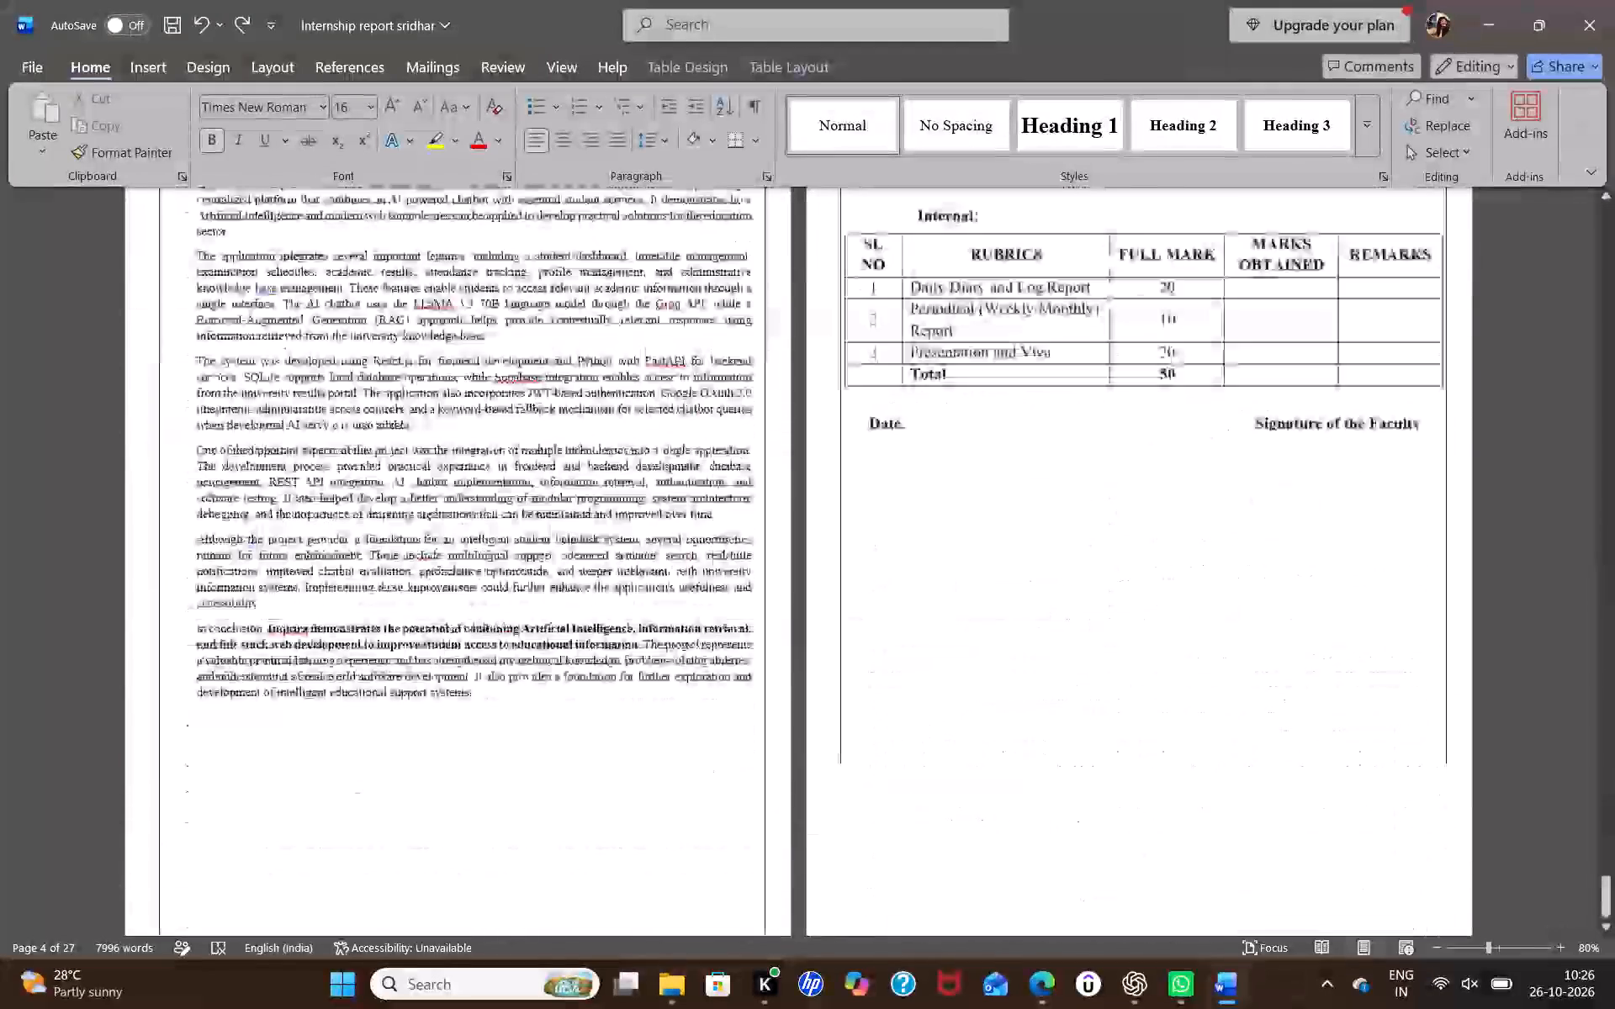
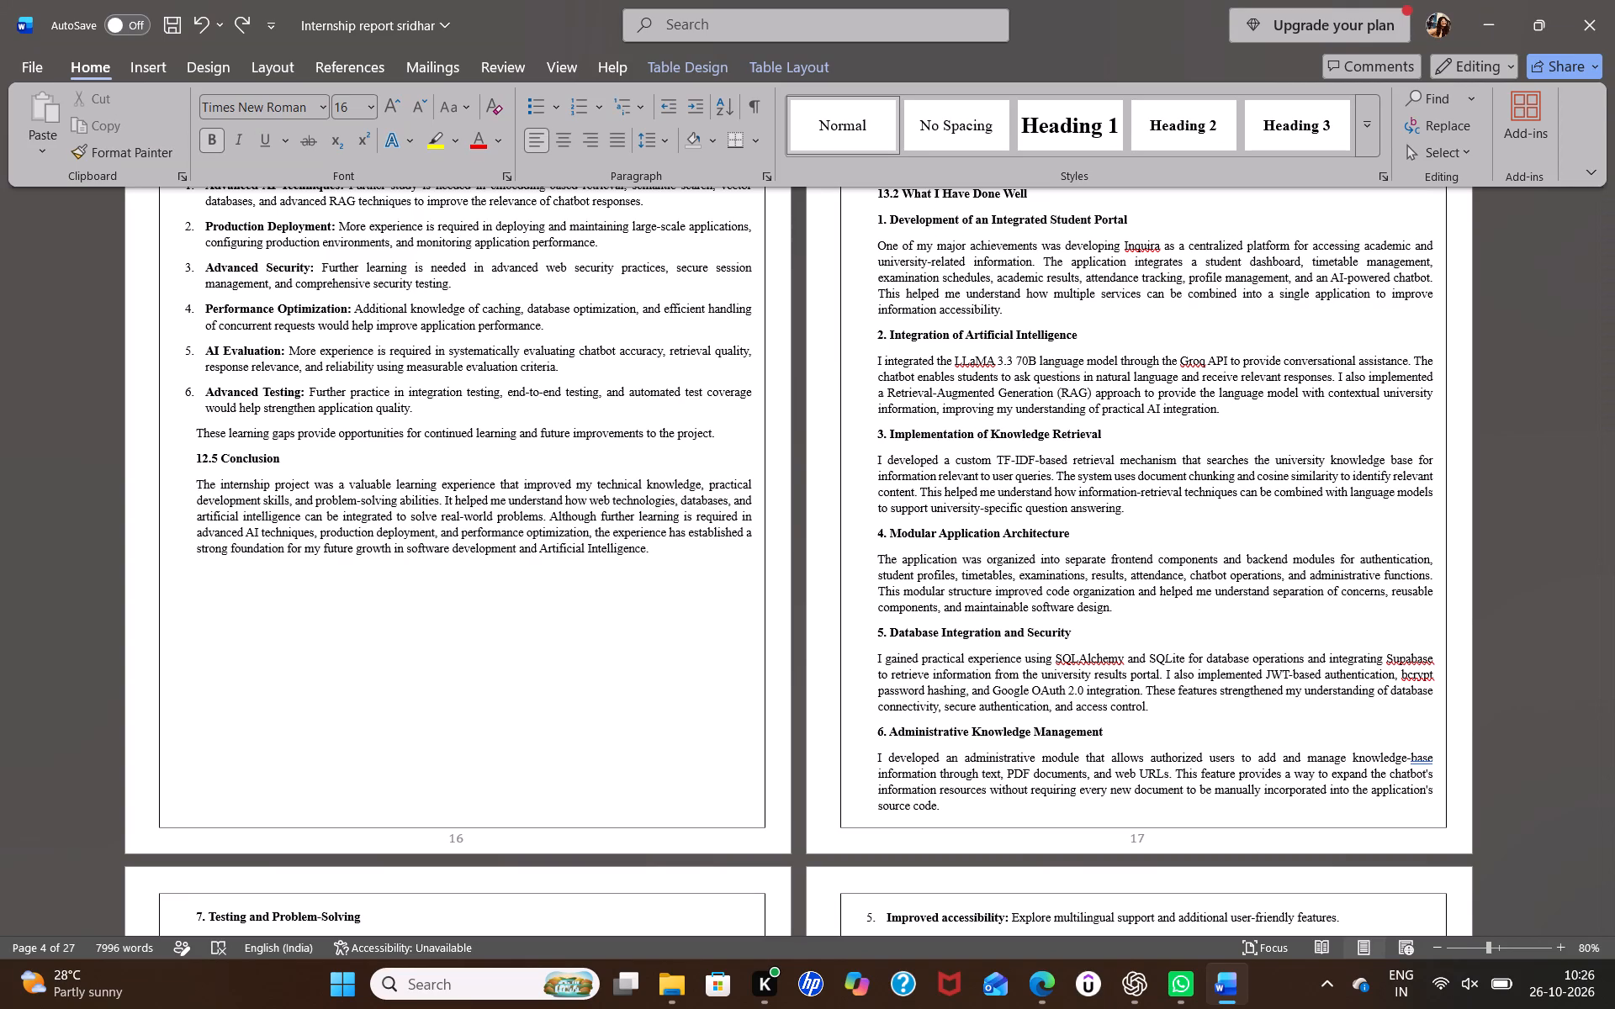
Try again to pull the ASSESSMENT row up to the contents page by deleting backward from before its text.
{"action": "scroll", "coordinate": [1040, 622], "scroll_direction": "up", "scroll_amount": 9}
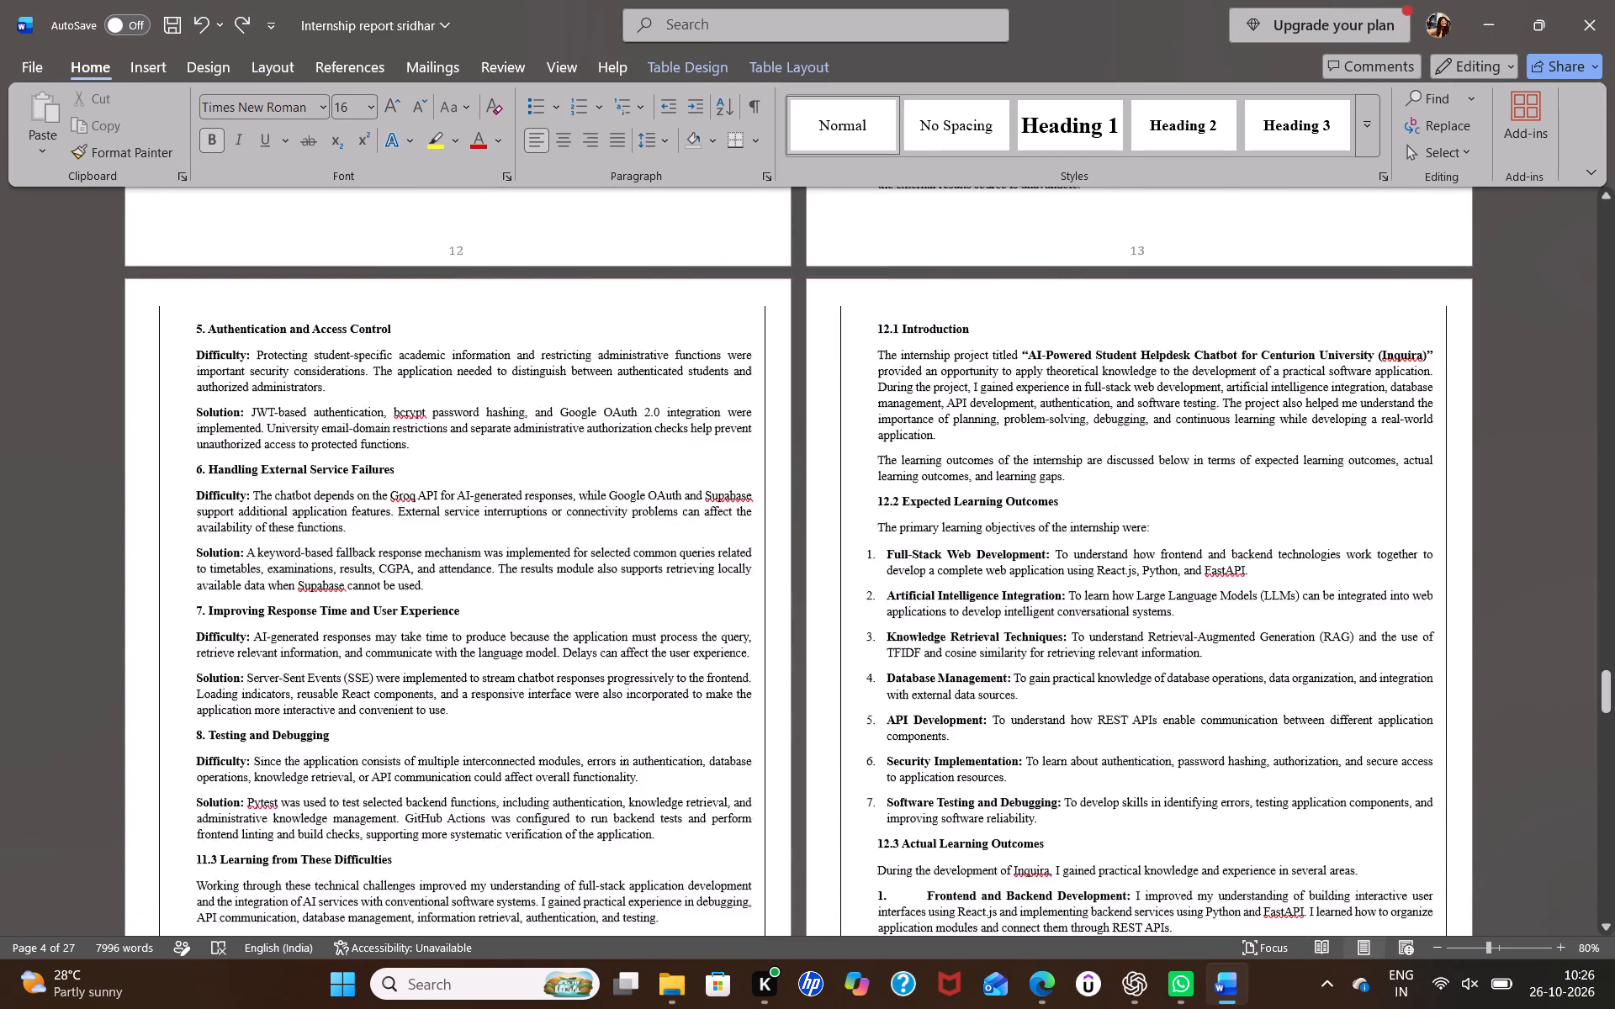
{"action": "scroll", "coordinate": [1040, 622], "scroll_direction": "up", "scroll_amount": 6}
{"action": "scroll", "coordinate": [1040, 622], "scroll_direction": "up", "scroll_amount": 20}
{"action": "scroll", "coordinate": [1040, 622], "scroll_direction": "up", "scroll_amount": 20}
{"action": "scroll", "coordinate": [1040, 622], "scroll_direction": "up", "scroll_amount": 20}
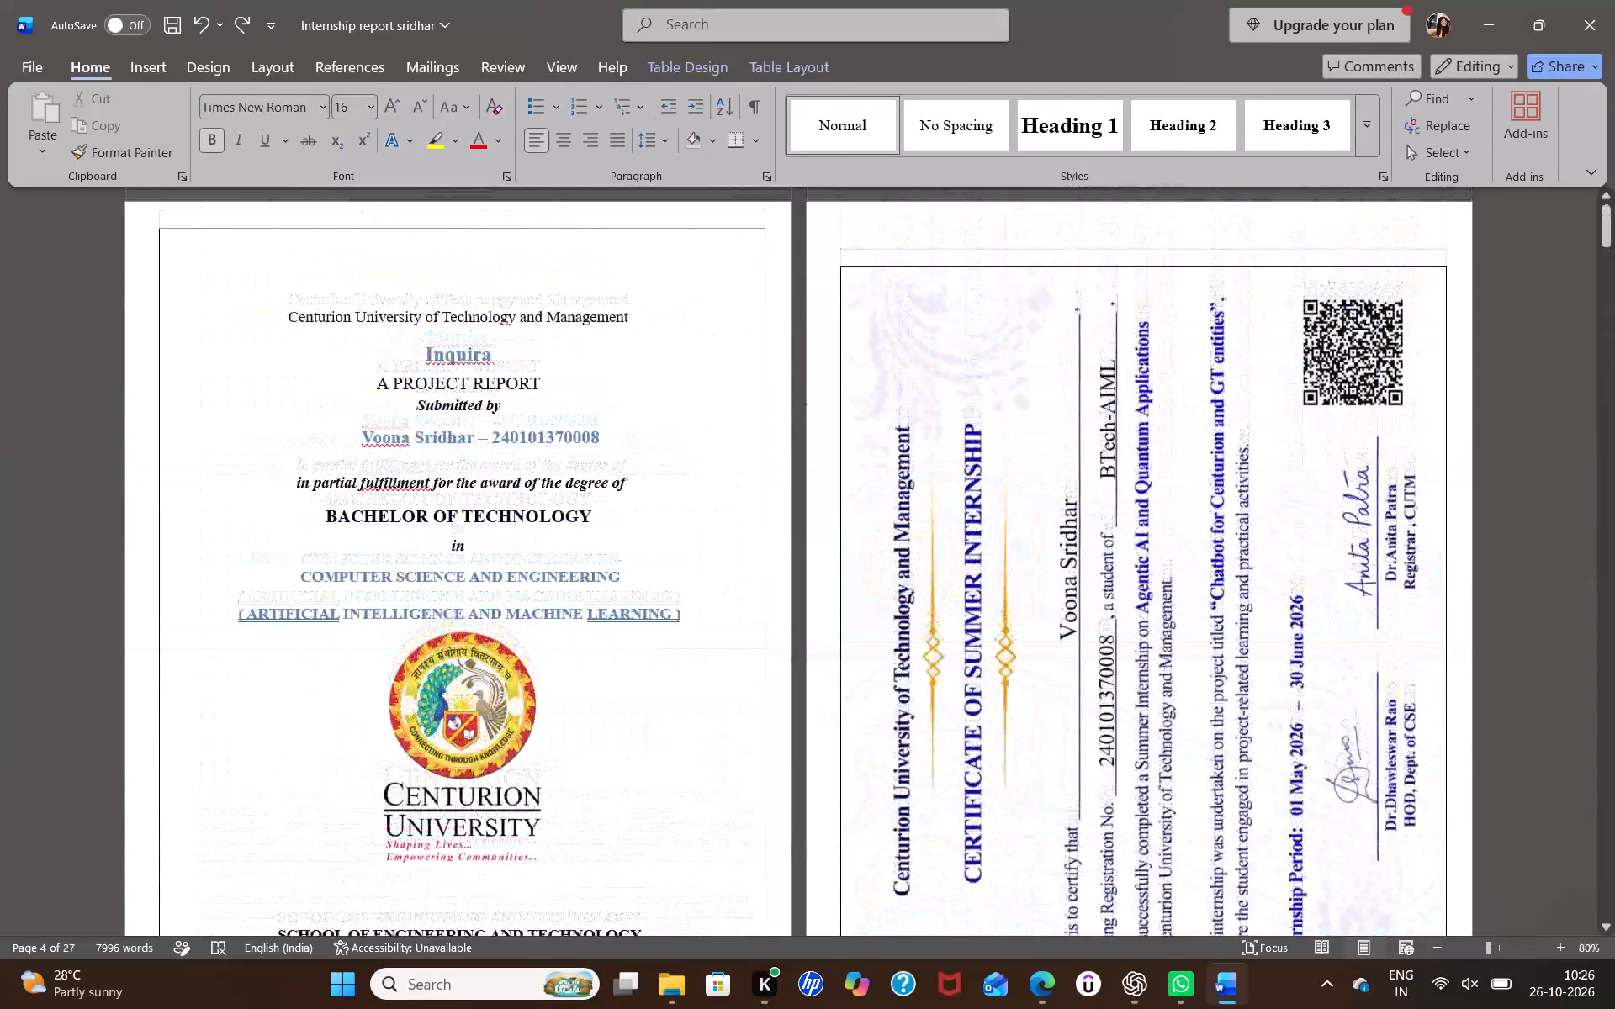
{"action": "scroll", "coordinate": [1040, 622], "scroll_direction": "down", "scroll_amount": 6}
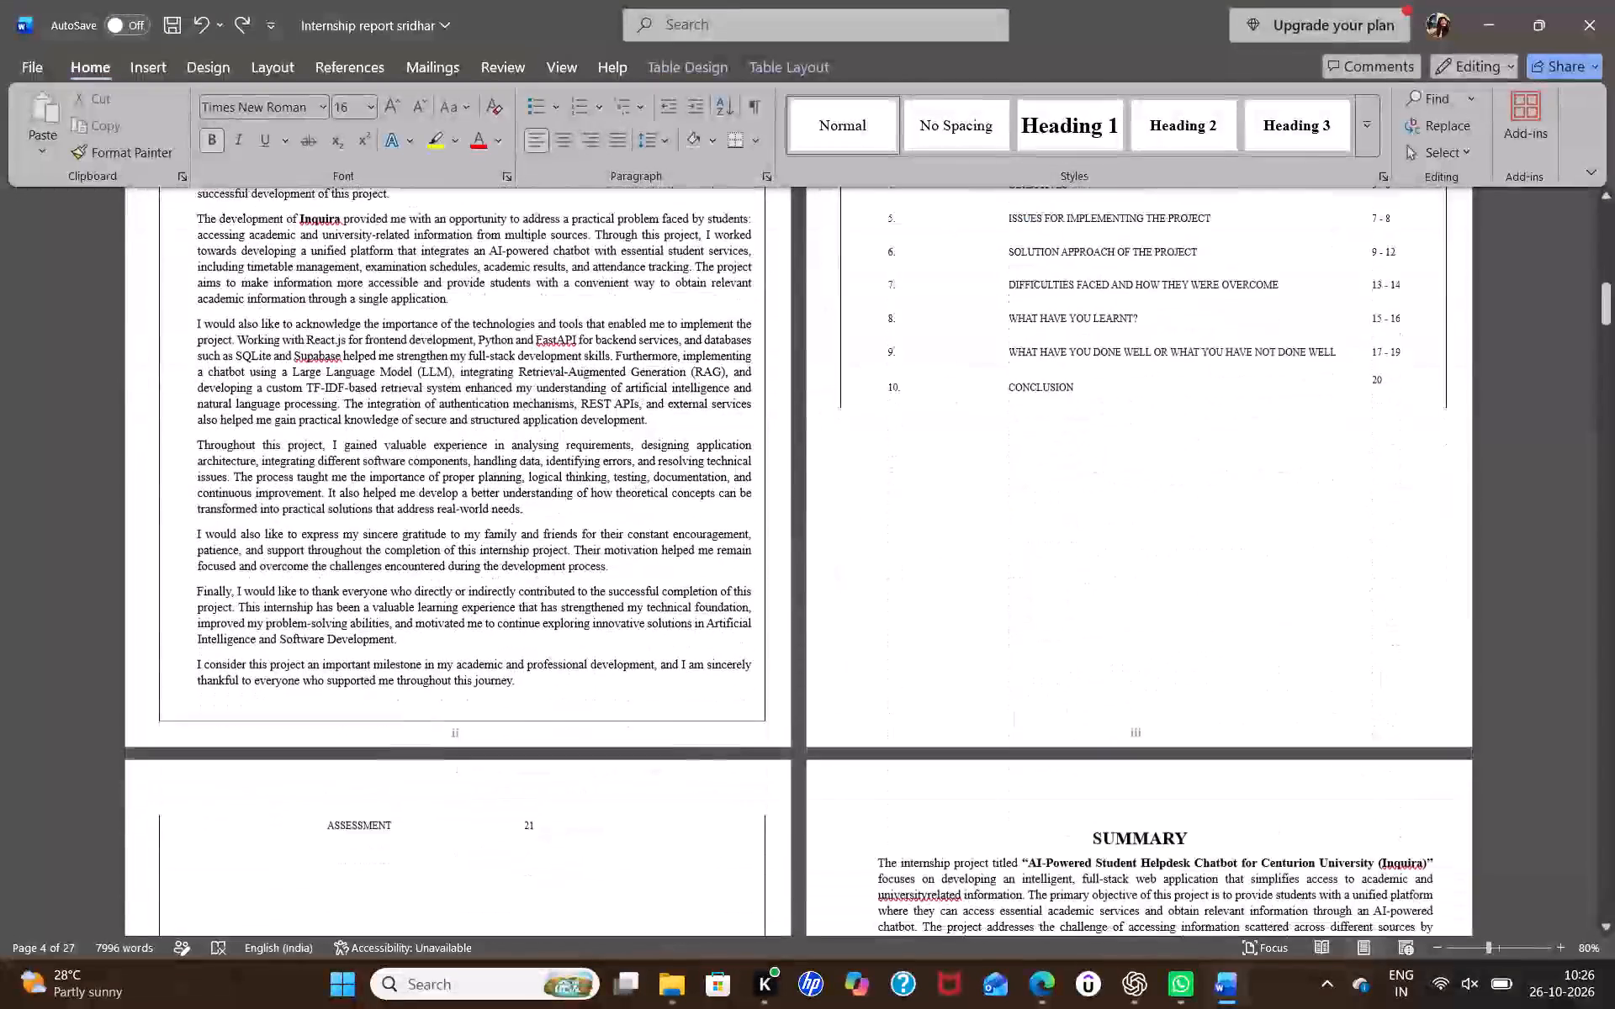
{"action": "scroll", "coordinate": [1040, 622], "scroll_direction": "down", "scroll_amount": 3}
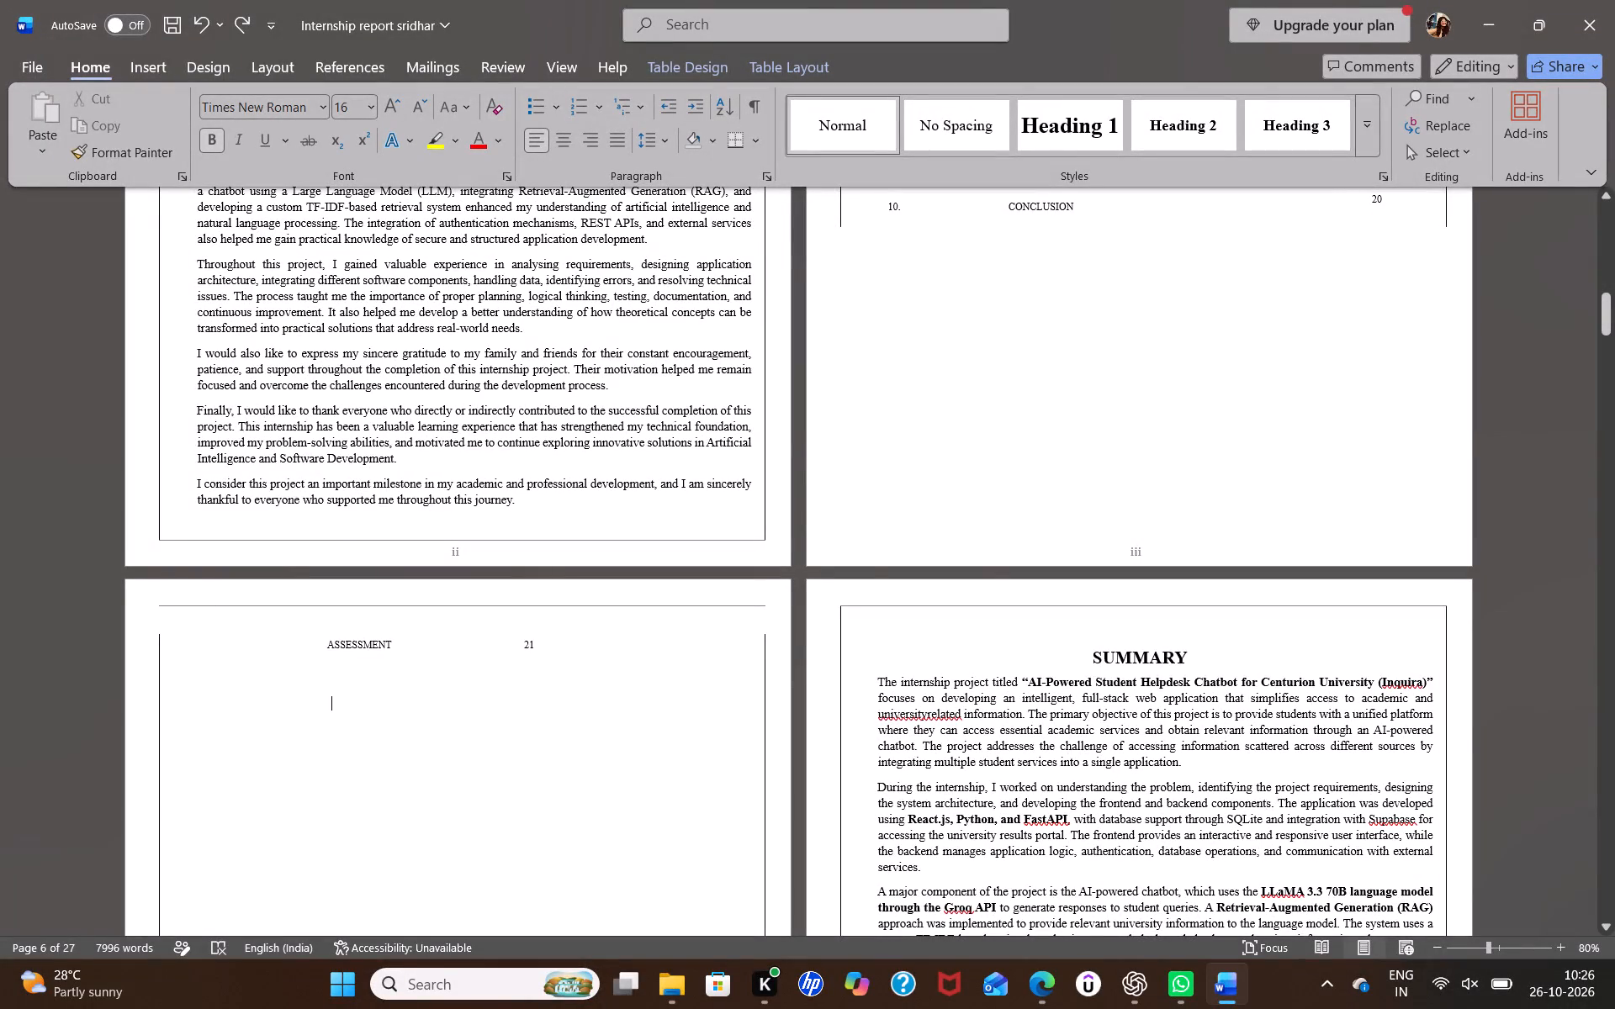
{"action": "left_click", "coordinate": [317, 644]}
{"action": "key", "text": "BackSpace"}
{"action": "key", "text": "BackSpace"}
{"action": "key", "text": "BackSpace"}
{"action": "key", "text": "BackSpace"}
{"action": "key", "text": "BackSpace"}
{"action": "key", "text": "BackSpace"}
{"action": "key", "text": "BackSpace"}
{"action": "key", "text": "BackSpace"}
Close the internship report document and discard its unsaved changes.
{"action": "scroll", "coordinate": [909, 533], "scroll_direction": "up", "scroll_amount": 3}
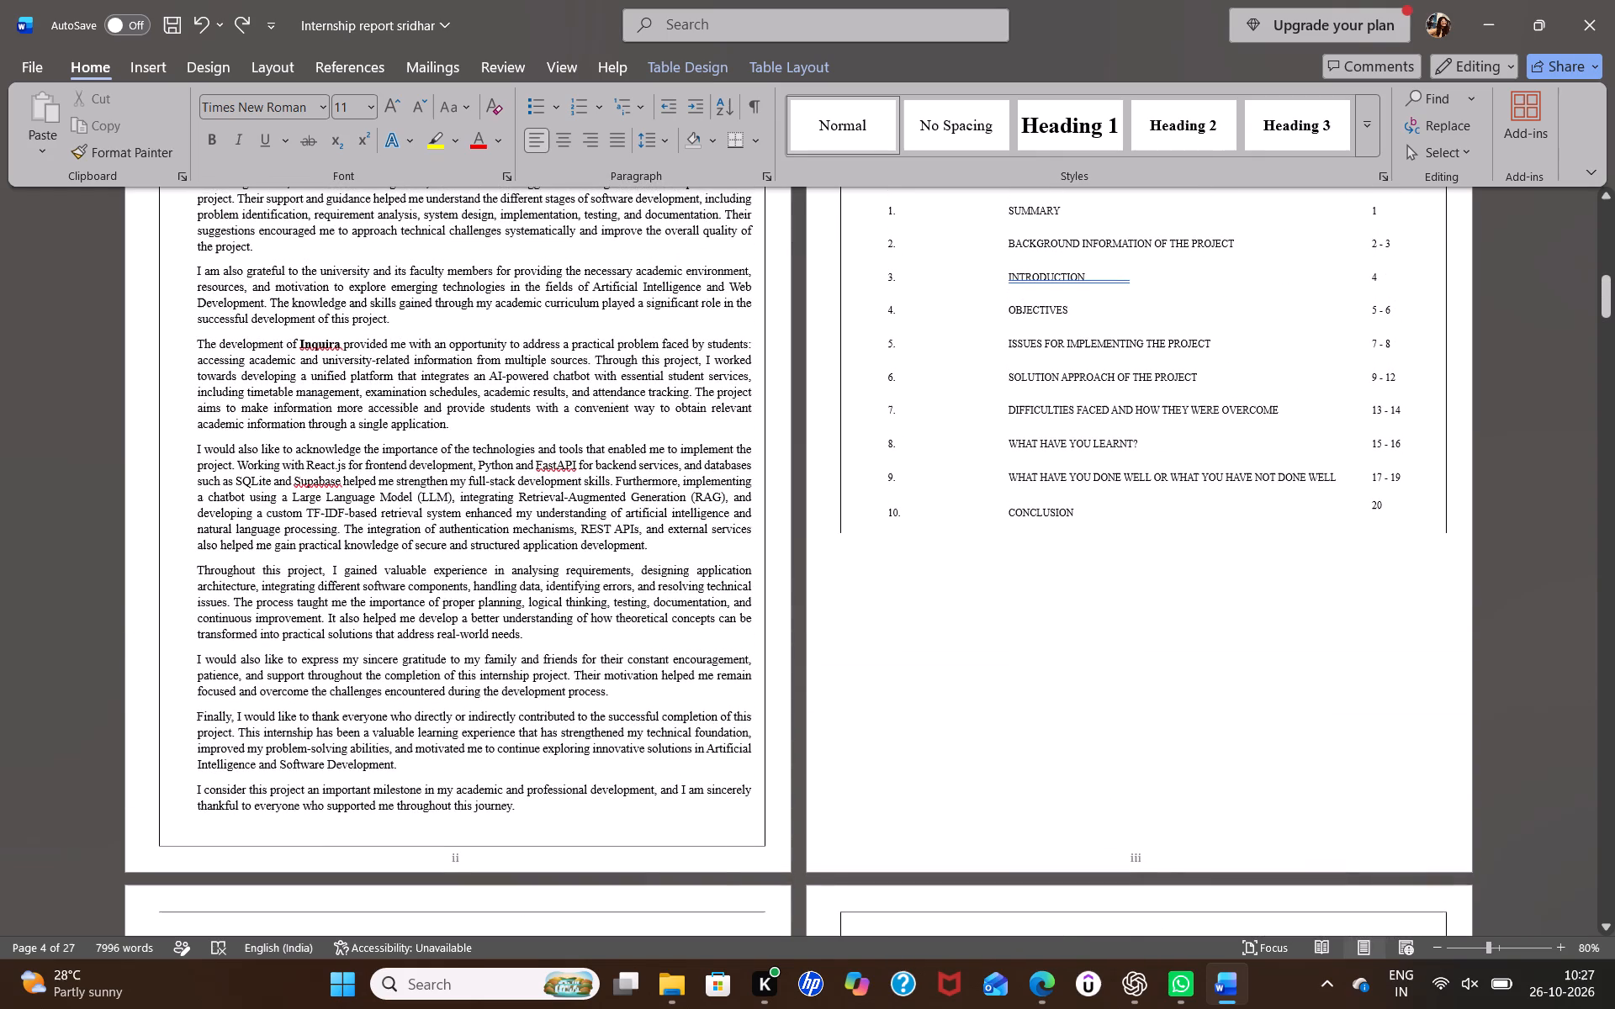
{"action": "scroll", "coordinate": [909, 533], "scroll_direction": "up", "scroll_amount": 3}
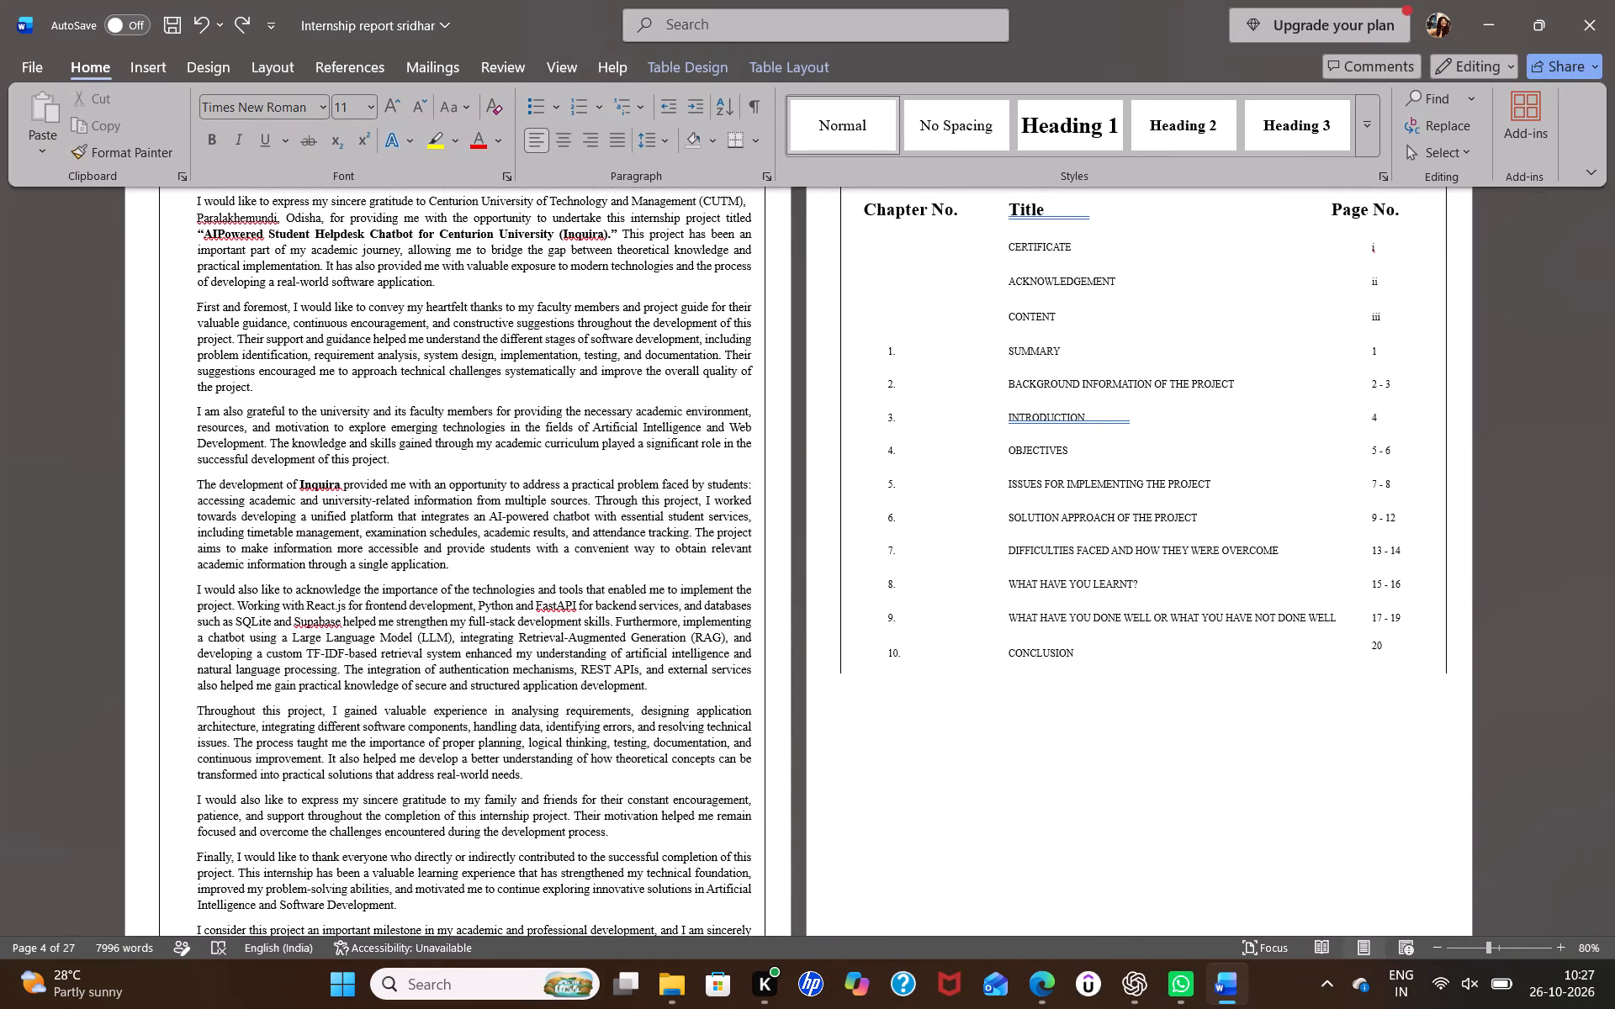
{"action": "left_click", "coordinate": [1592, 1]}
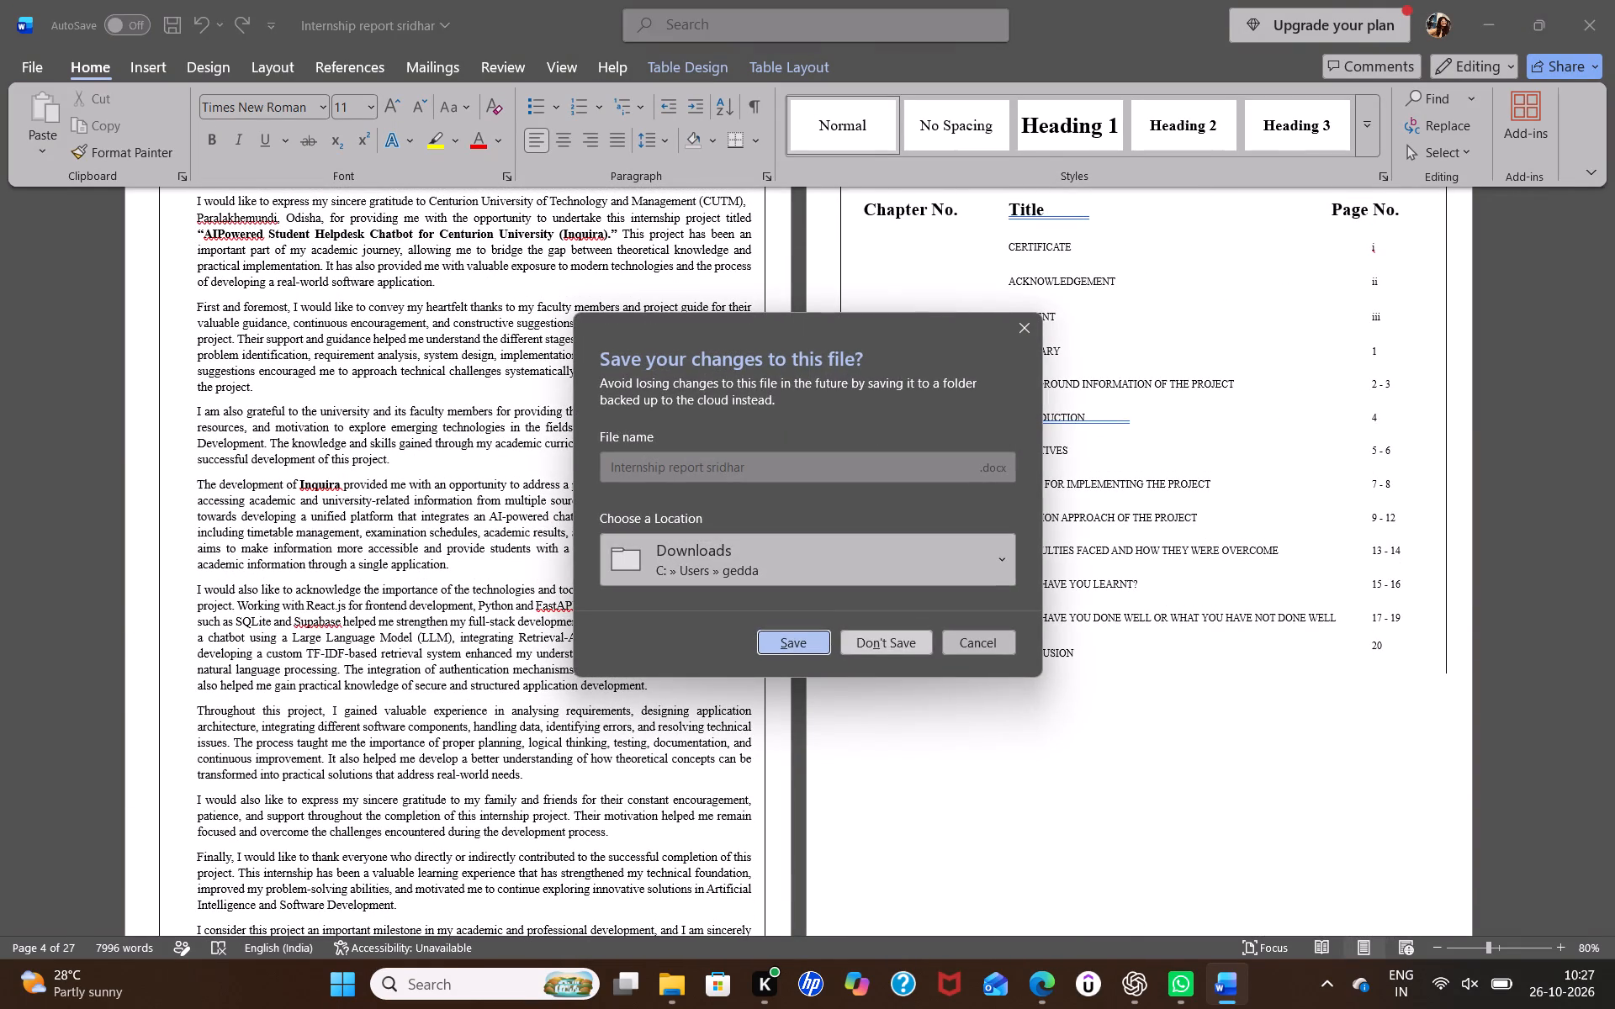
{"action": "left_click", "coordinate": [867, 631]}
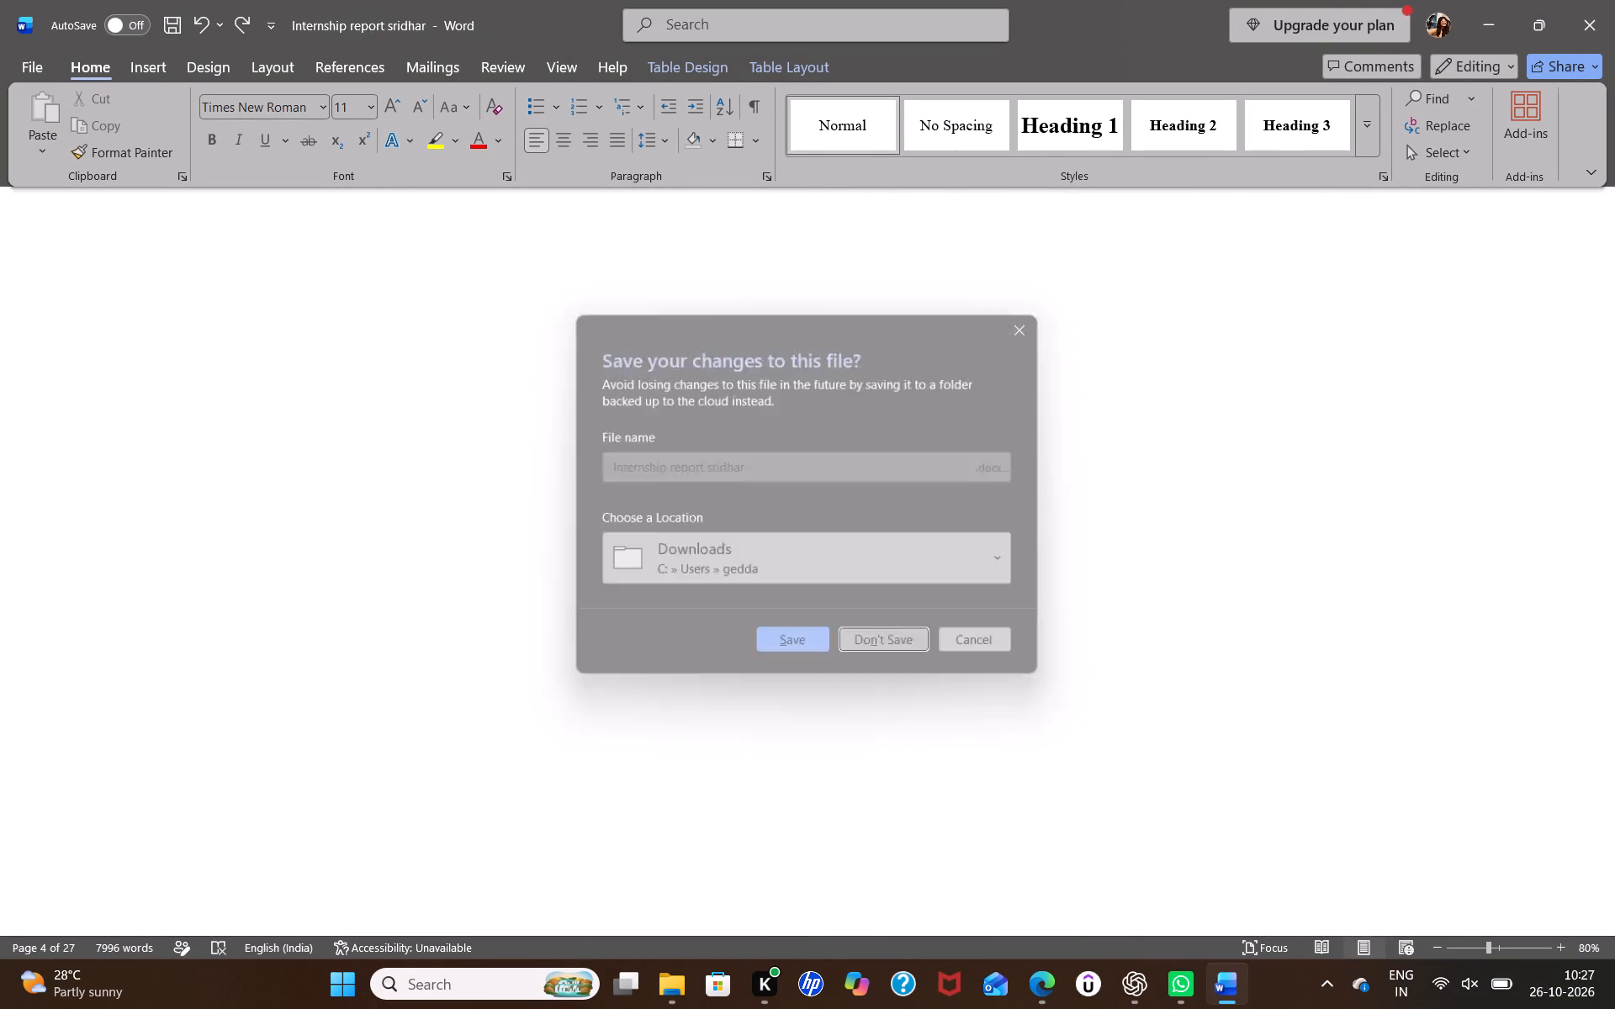
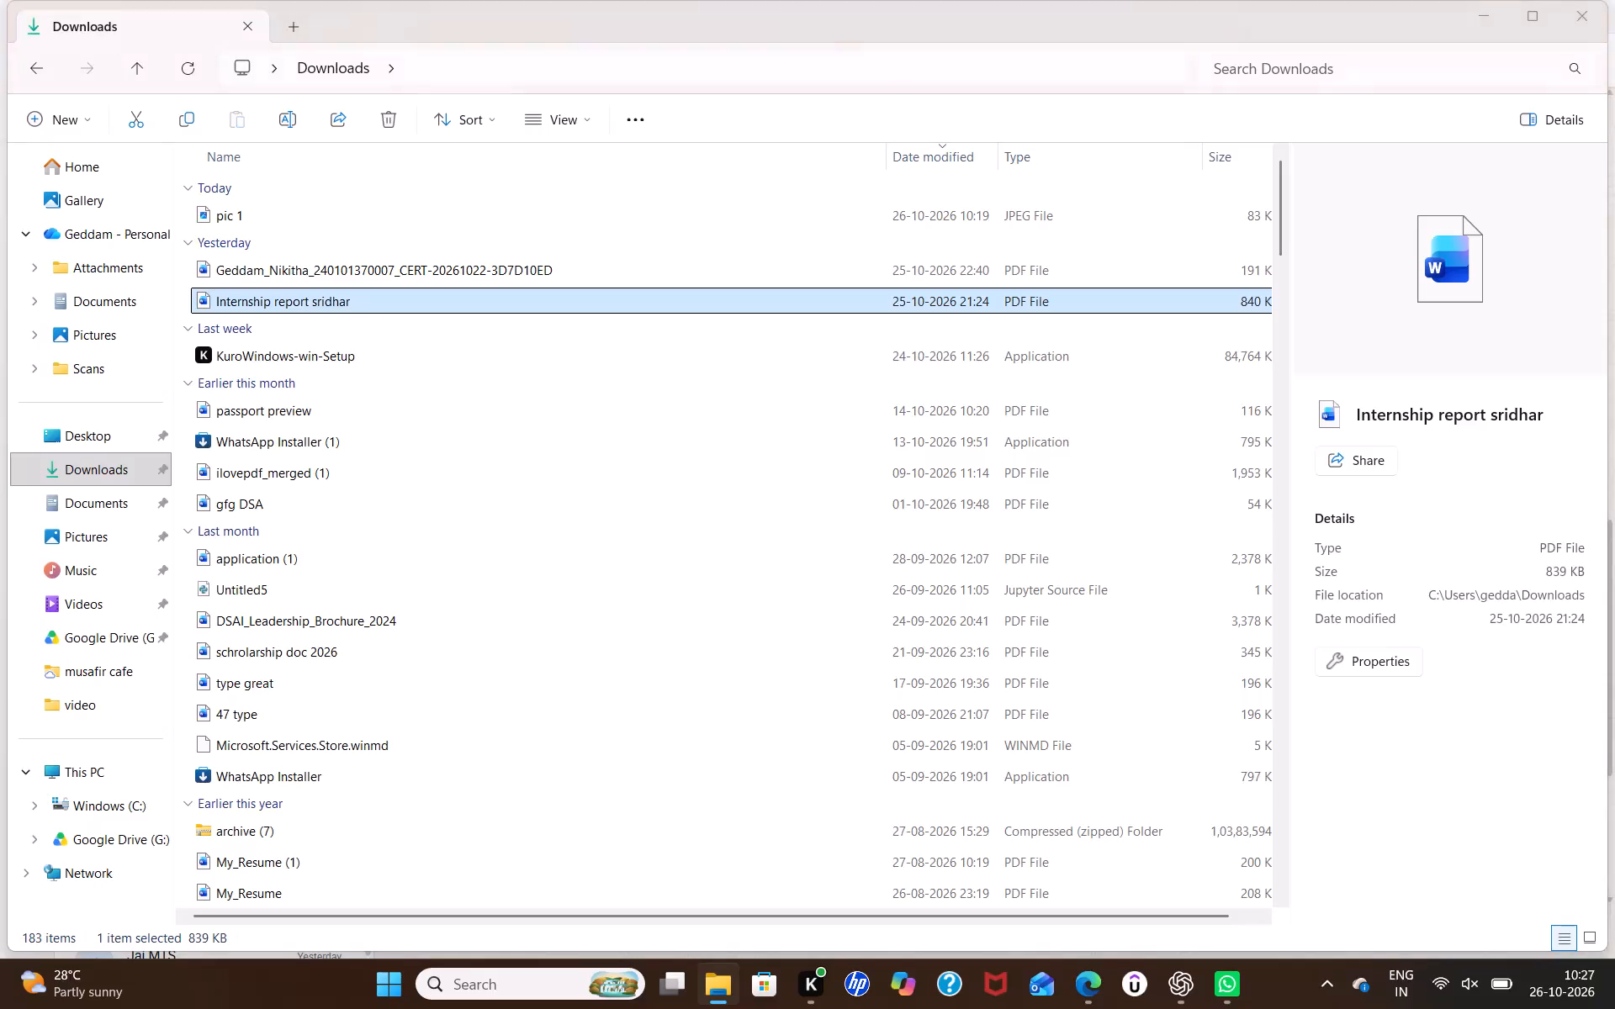
Reopen the internship report PDF from the Downloads folder as an editable Word document.
{"action": "right_click", "coordinate": [524, 297]}
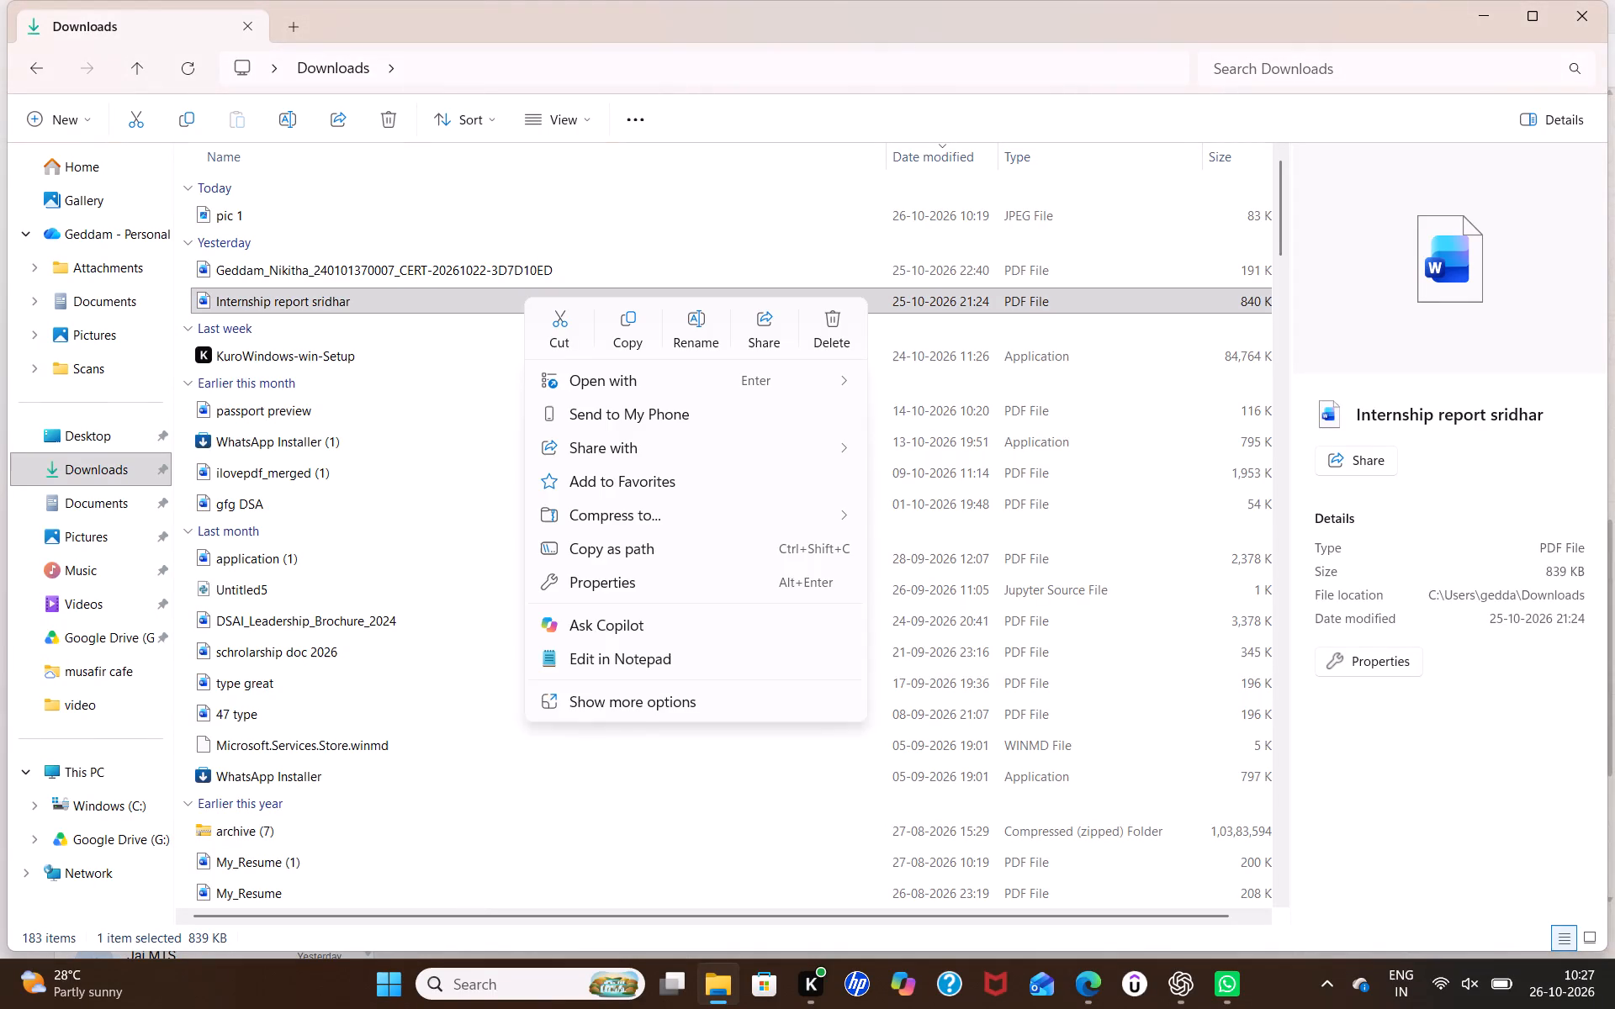
{"action": "left_click", "coordinate": [495, 297]}
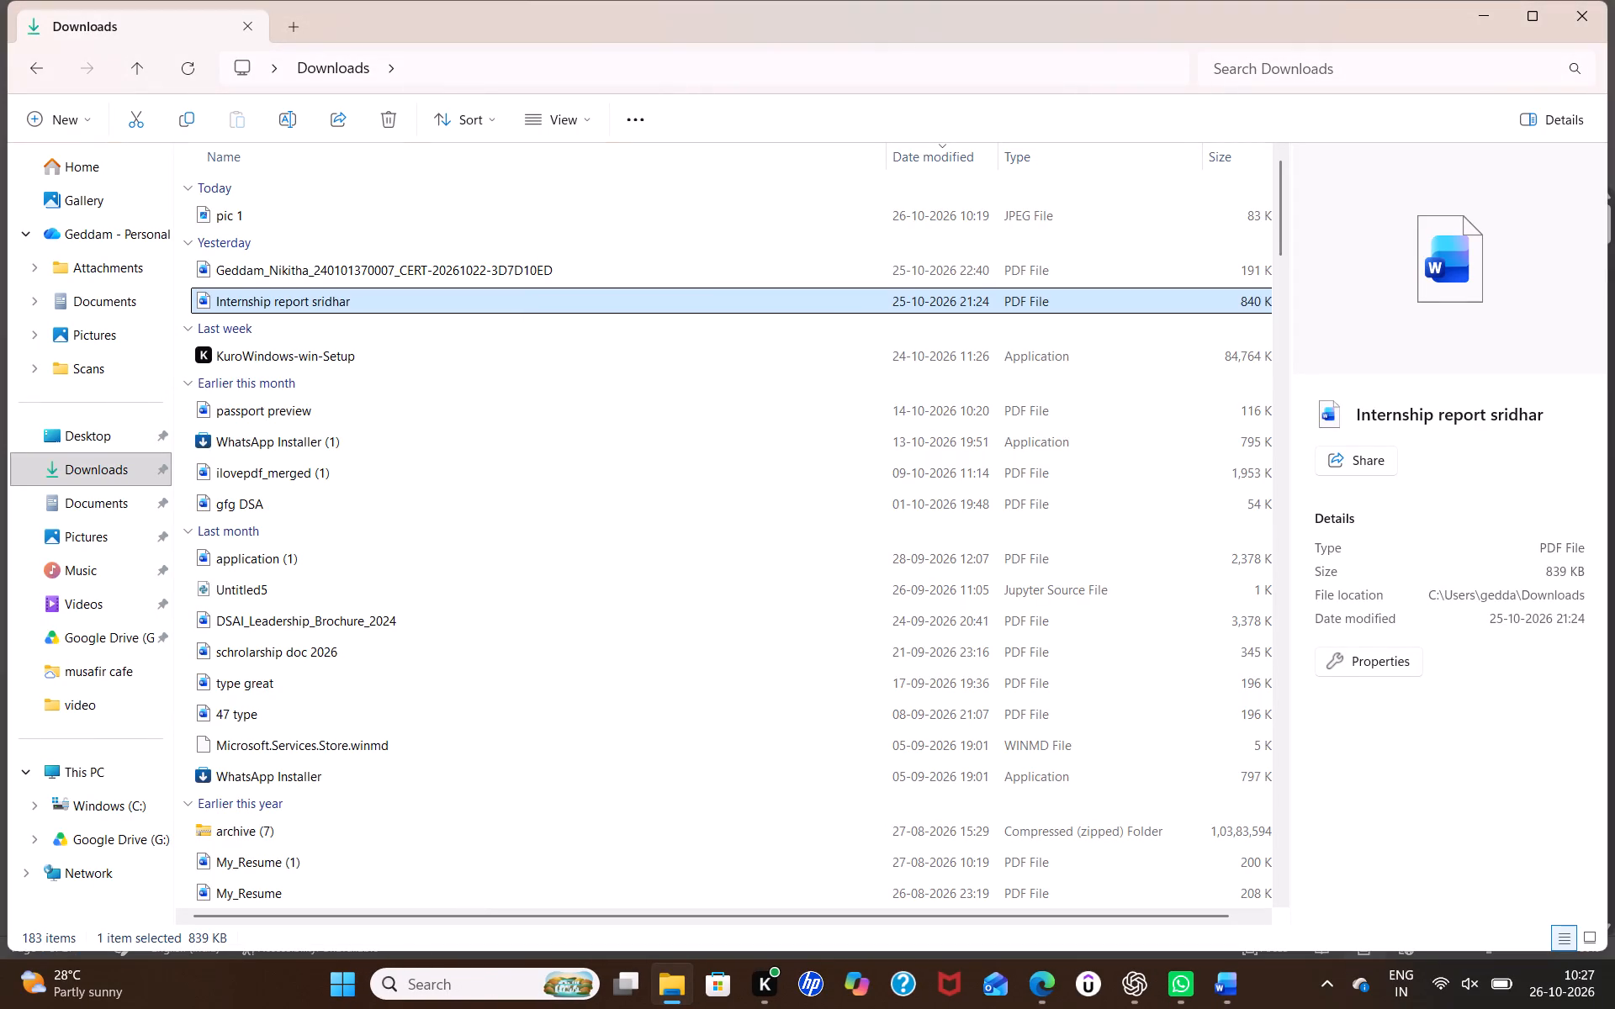
{"action": "left_click", "coordinate": [1211, 991]}
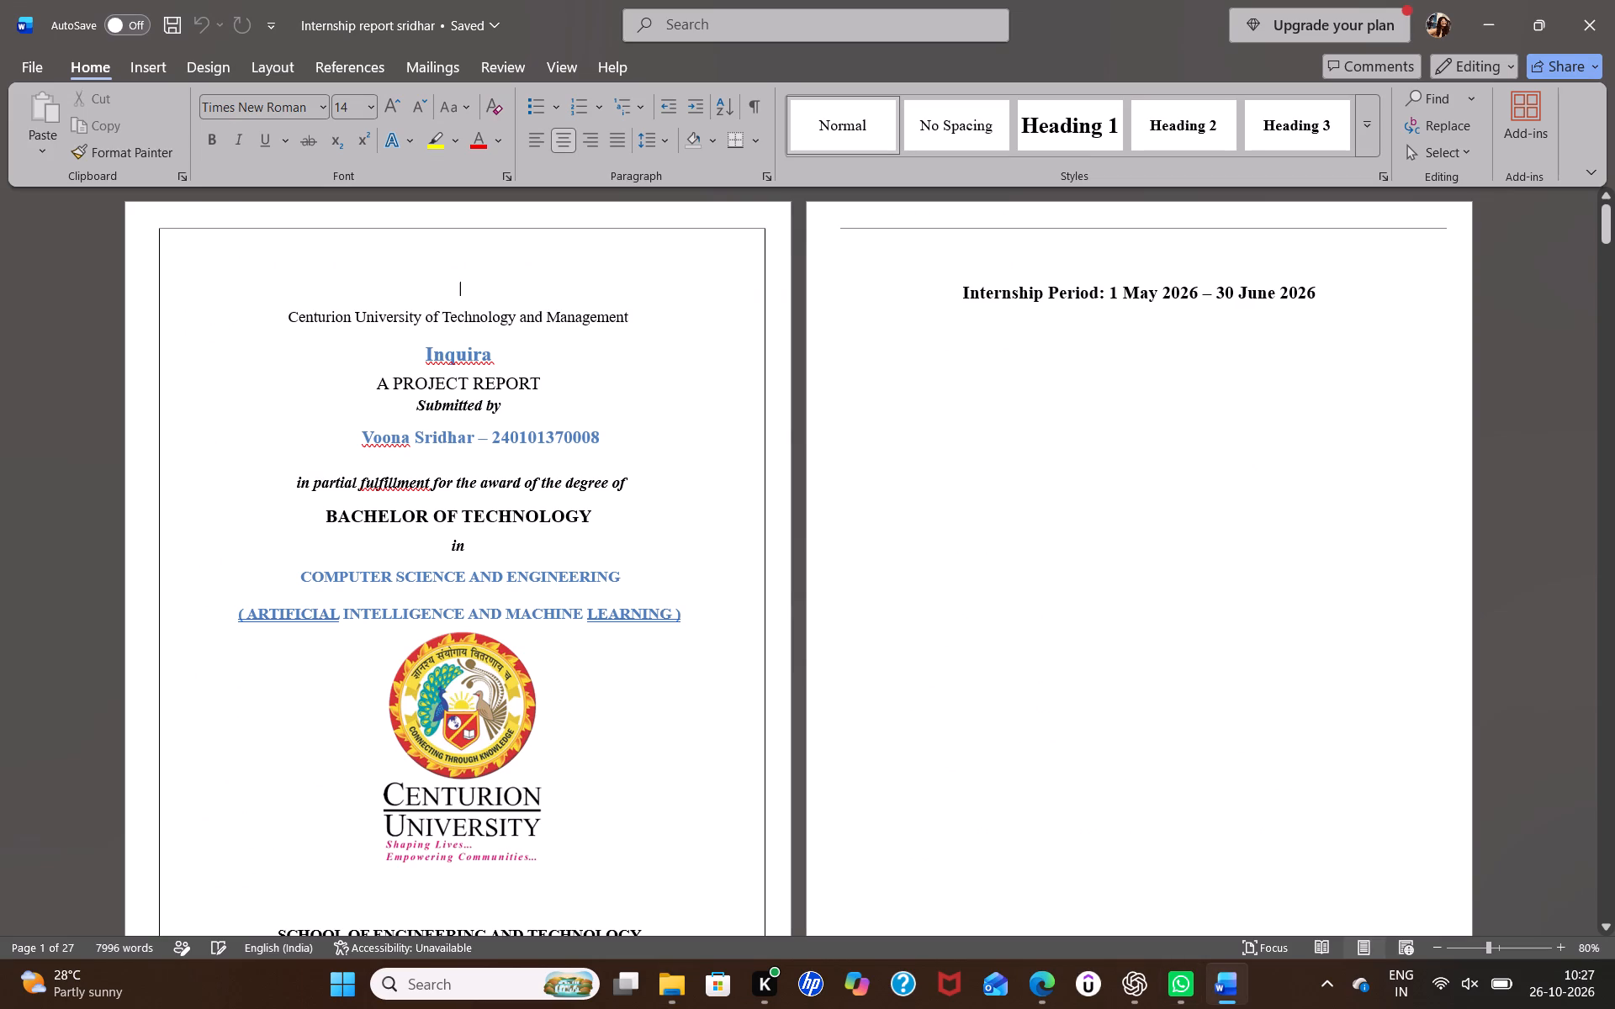
Pull the Internship Period line from the second page up onto the cover page, removing the empty space before it.
{"action": "left_click", "coordinate": [945, 293]}
{"action": "left_click", "coordinate": [960, 285]}
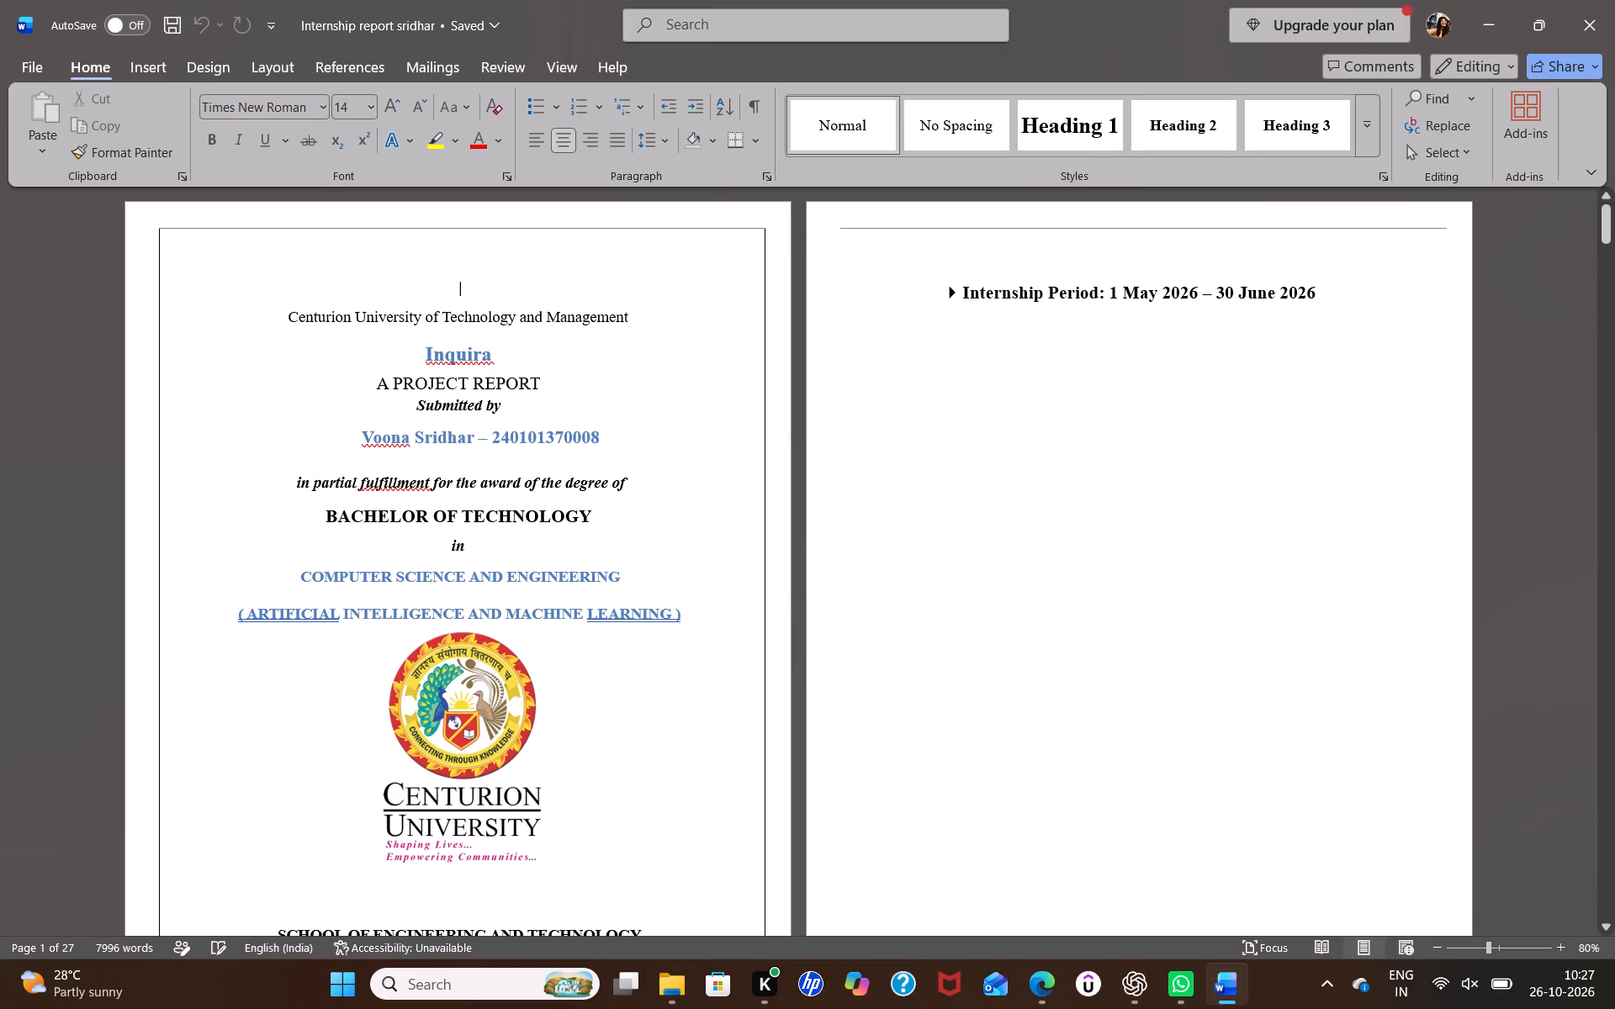
{"action": "left_click", "coordinate": [961, 293]}
{"action": "key", "text": "BackSpace"}
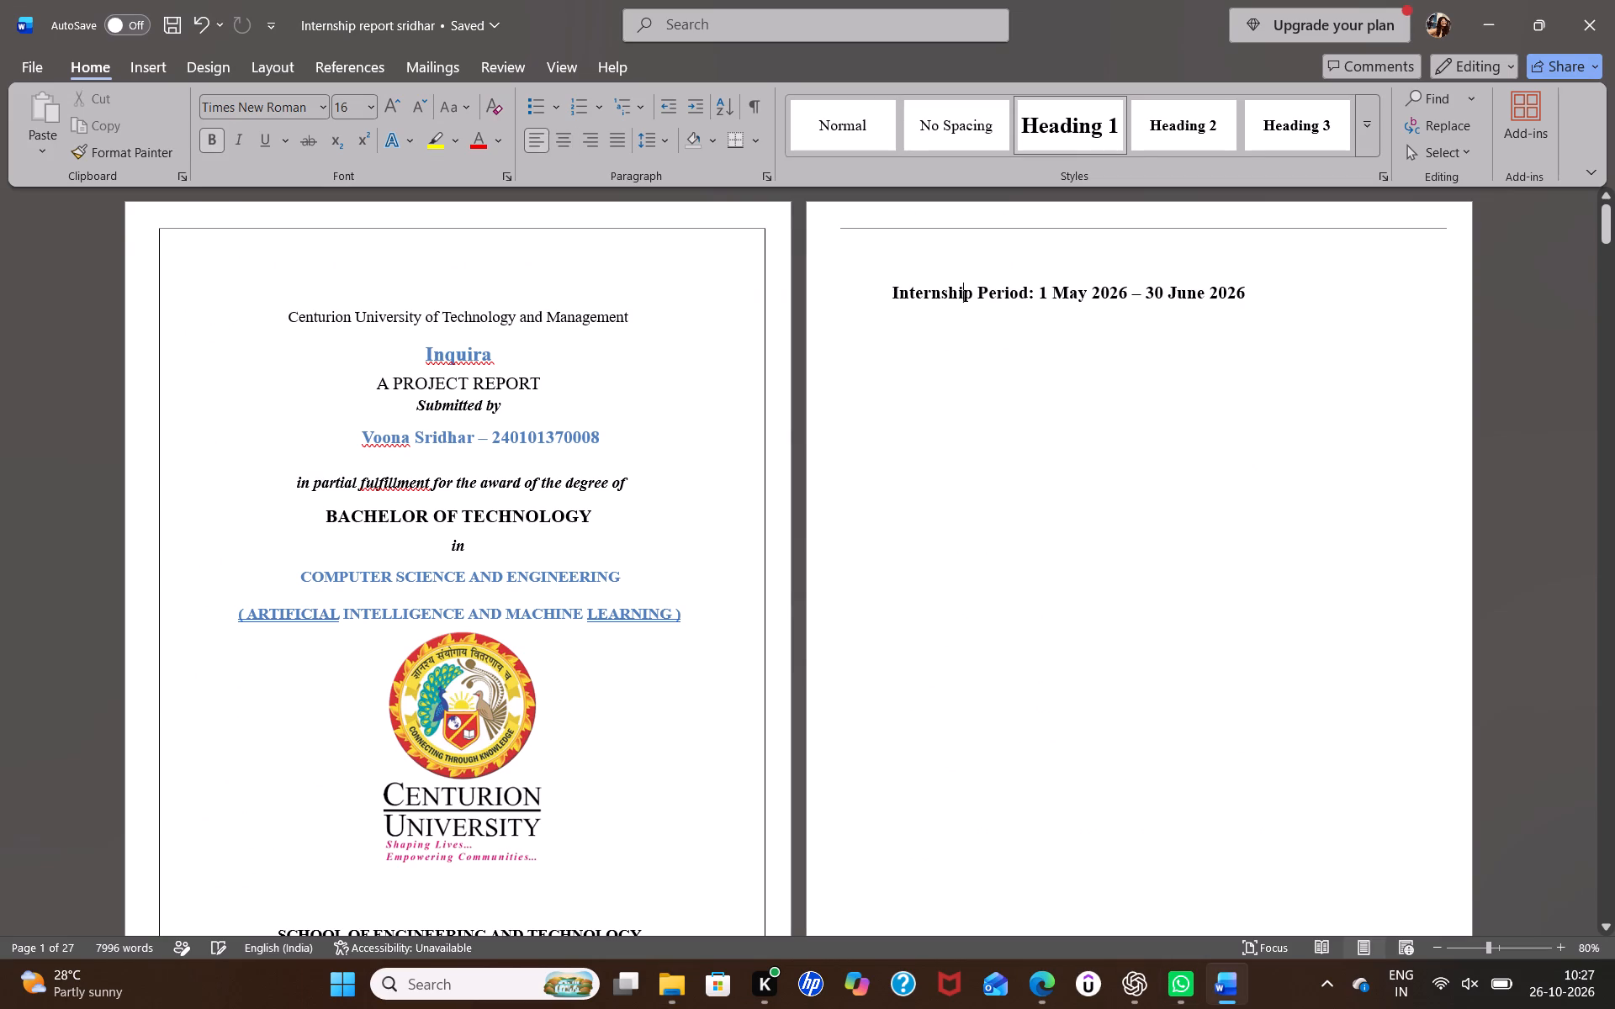
{"action": "key", "text": "BackSpace"}
{"action": "key", "text": "BackSpace"}
{"action": "key", "text": "BackSpace"}
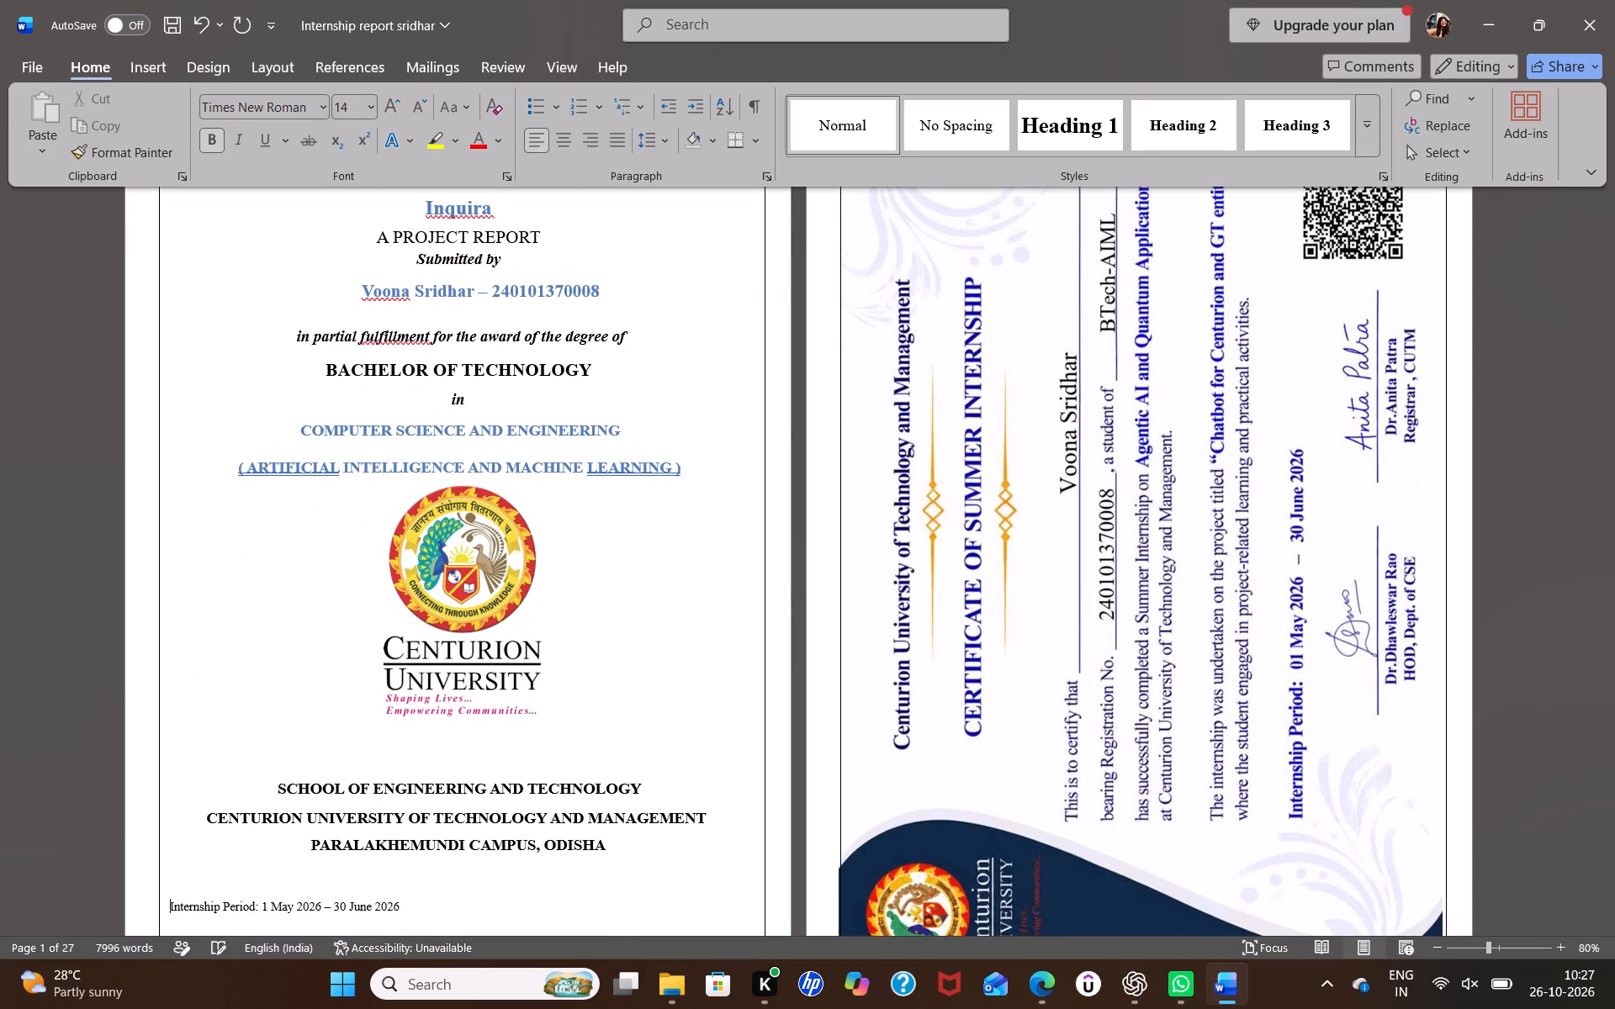
Indent the Internship Period line on the cover page with seven spaces.
{"action": "key", "text": "space"}
{"action": "key", "text": "space"}
{"action": "key", "text": "space"}
{"action": "key", "text": "space"}
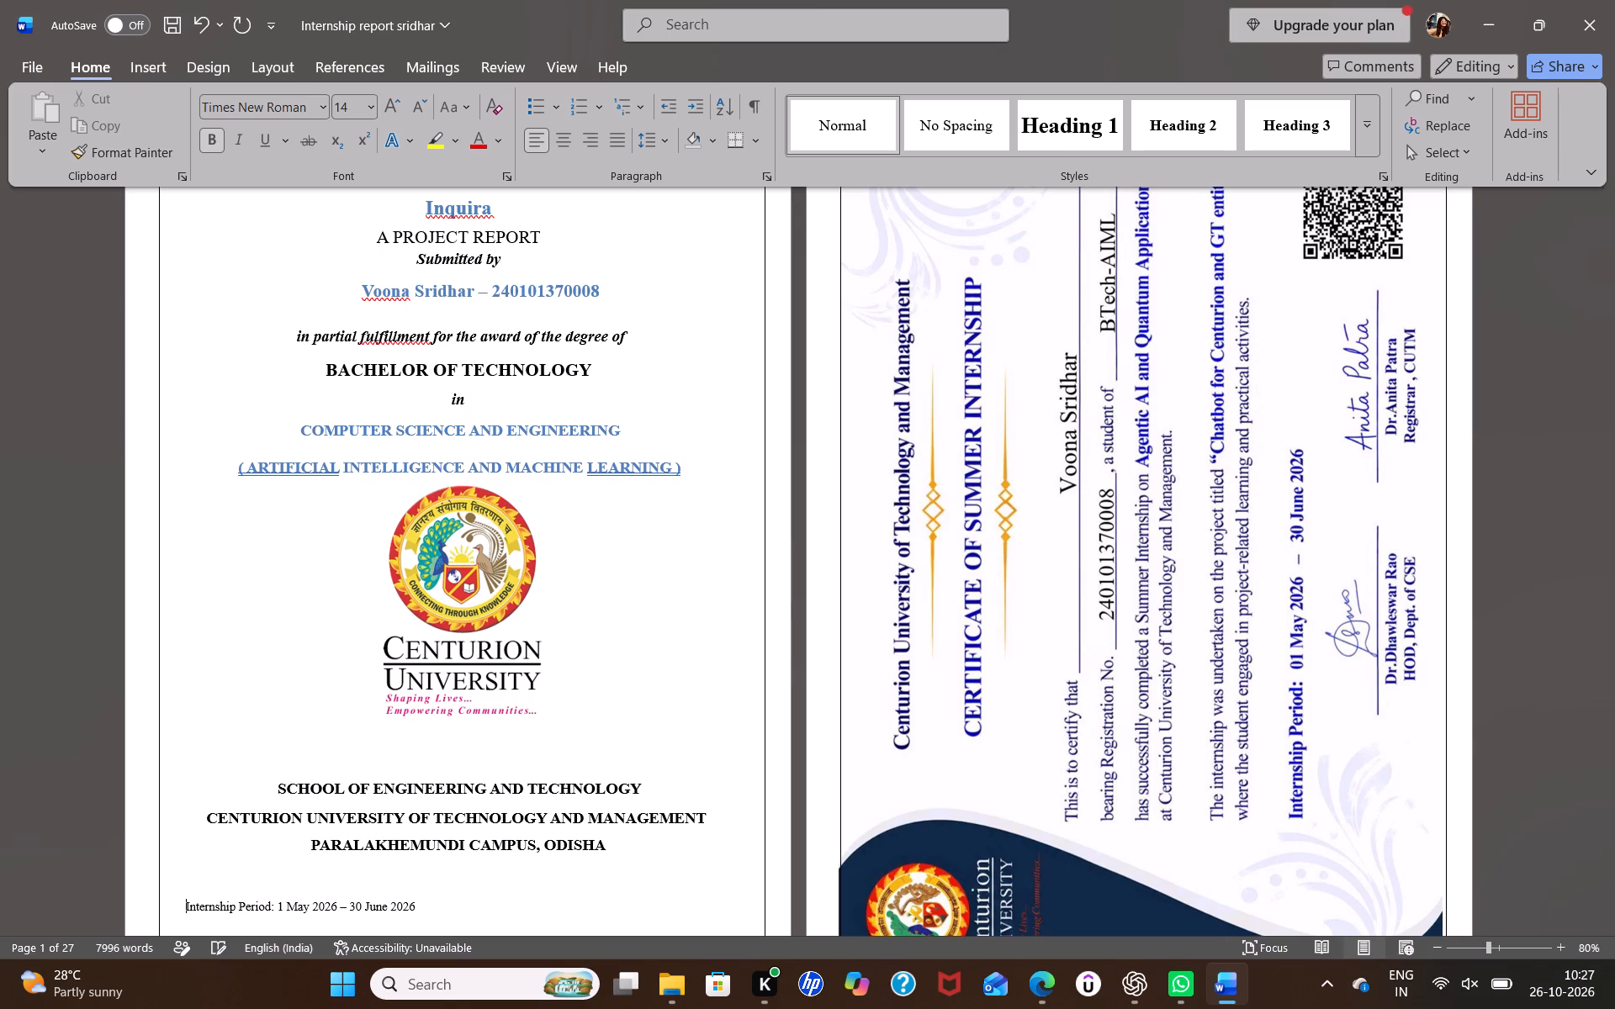
{"action": "key", "text": "space"}
{"action": "key", "text": "space"}
{"action": "key", "text": "space"}
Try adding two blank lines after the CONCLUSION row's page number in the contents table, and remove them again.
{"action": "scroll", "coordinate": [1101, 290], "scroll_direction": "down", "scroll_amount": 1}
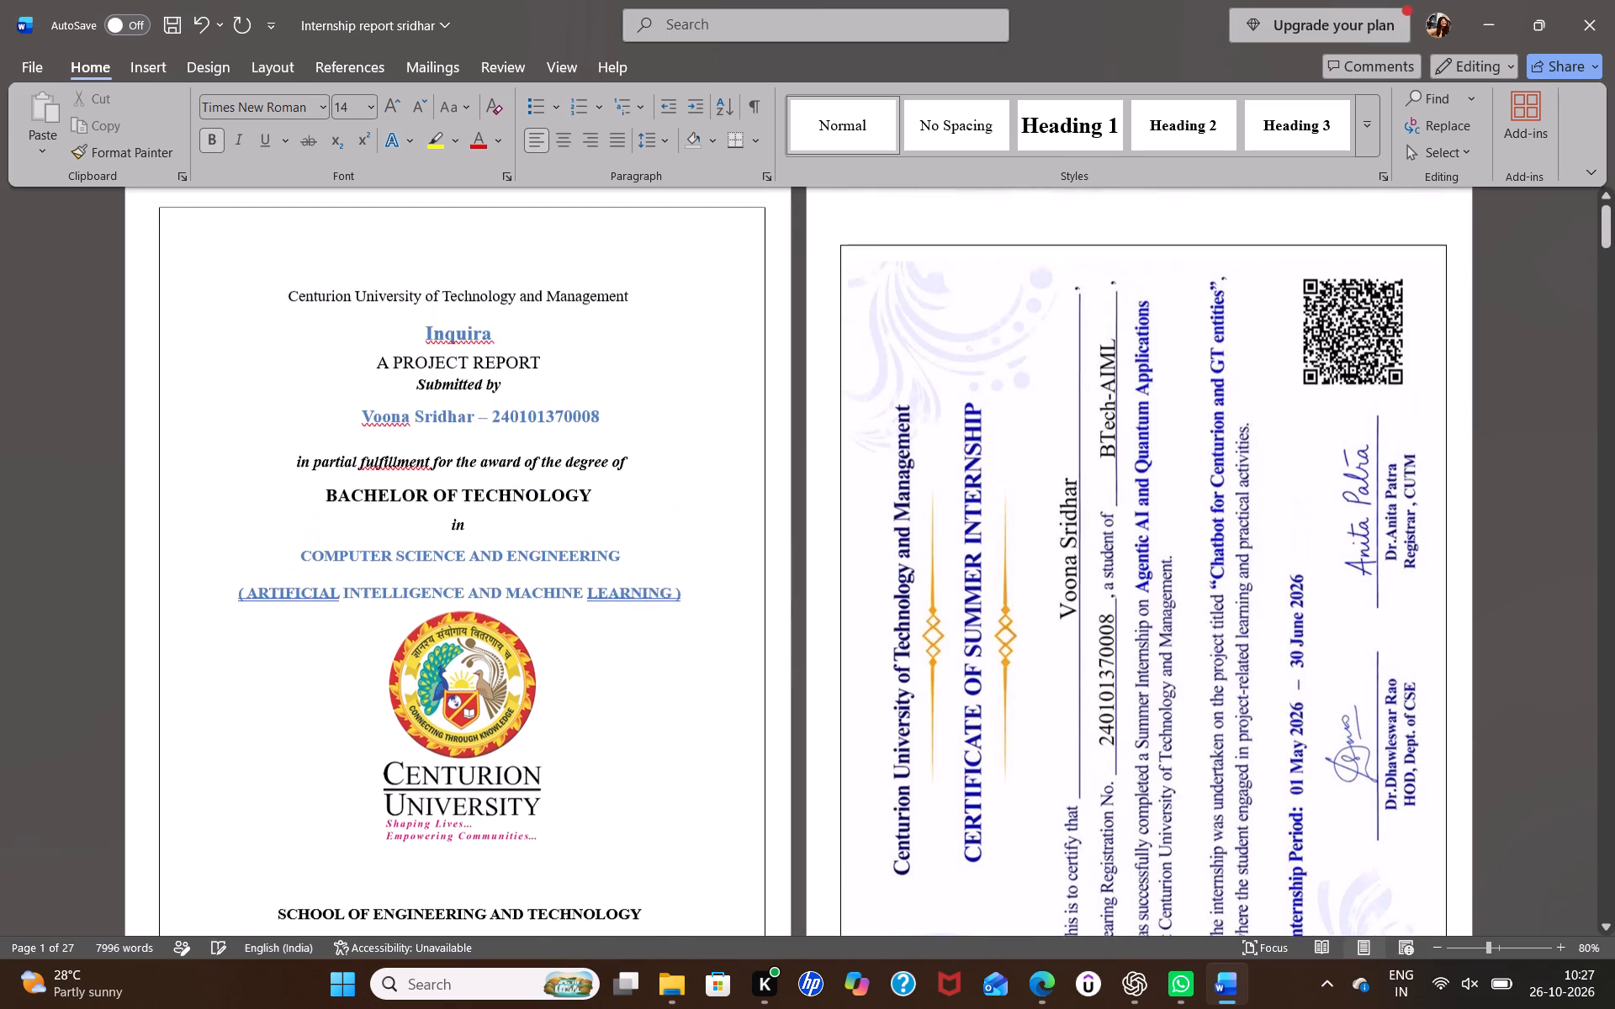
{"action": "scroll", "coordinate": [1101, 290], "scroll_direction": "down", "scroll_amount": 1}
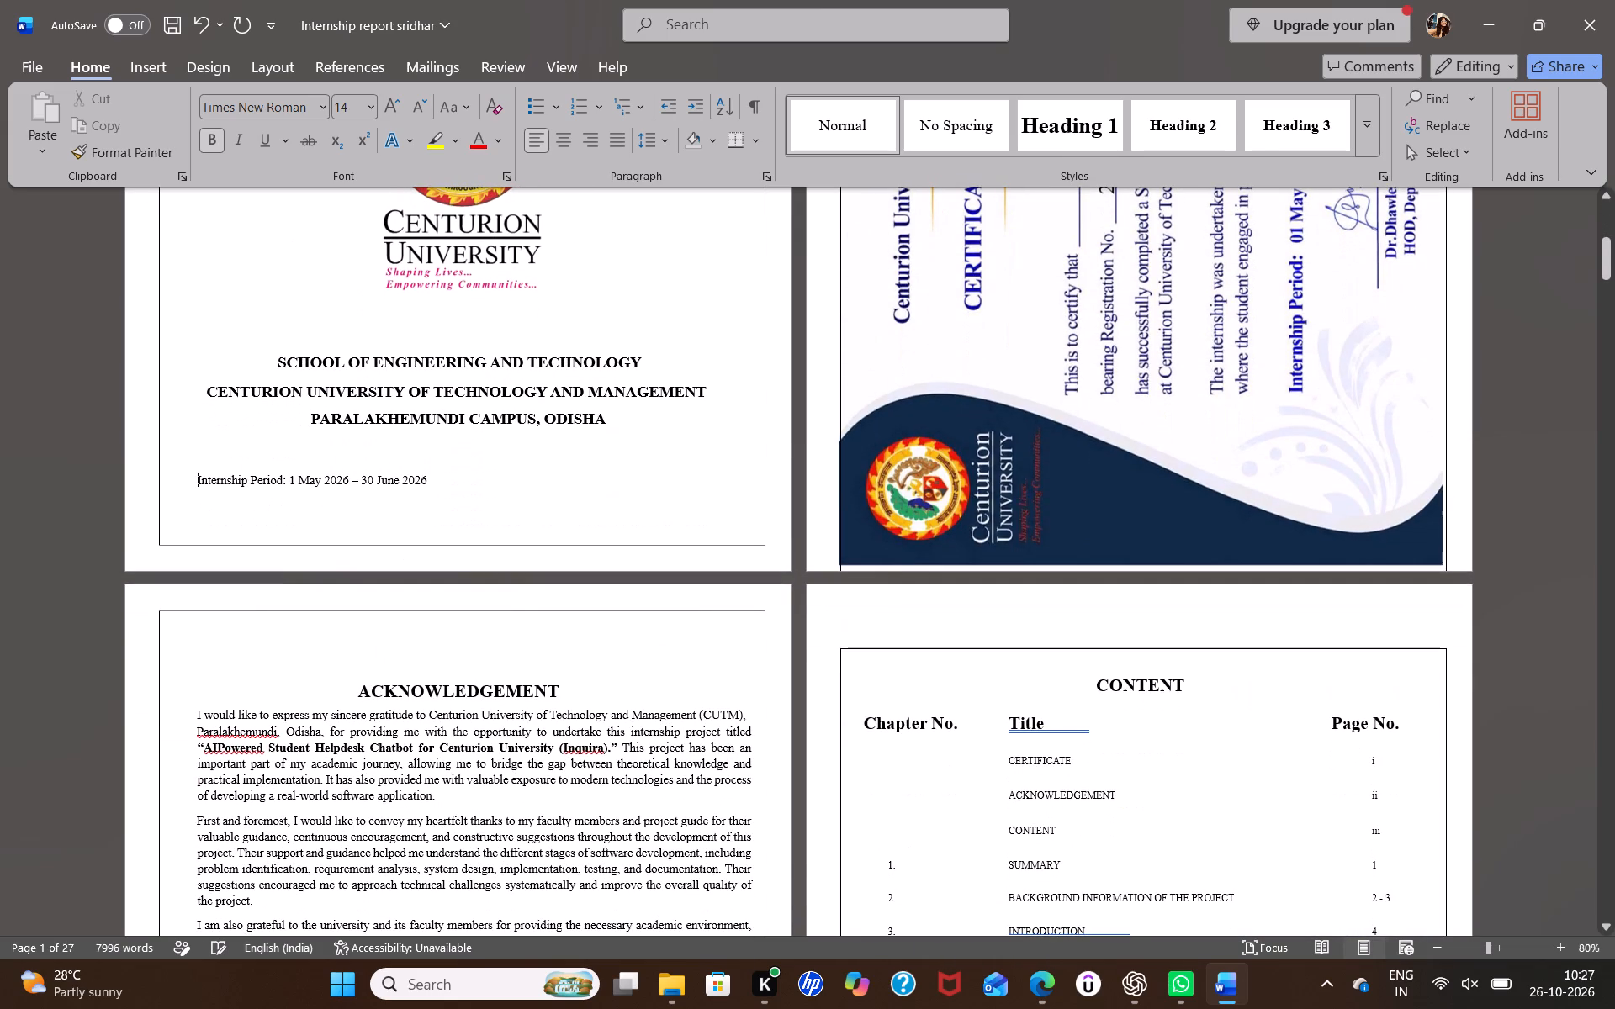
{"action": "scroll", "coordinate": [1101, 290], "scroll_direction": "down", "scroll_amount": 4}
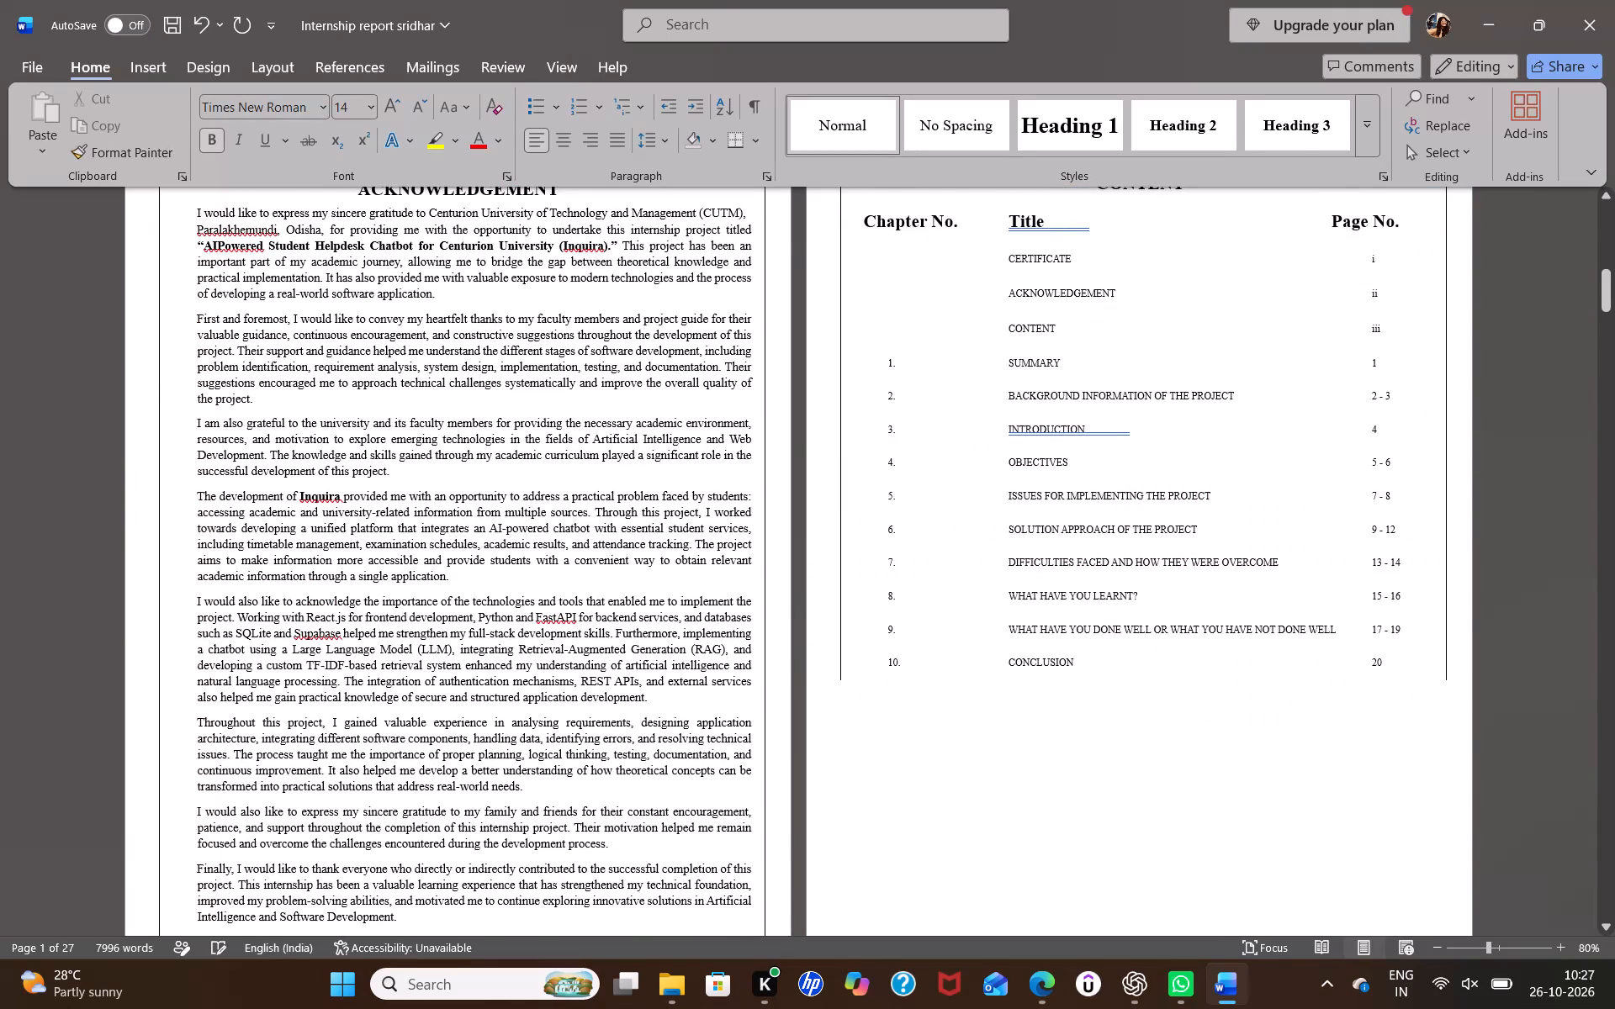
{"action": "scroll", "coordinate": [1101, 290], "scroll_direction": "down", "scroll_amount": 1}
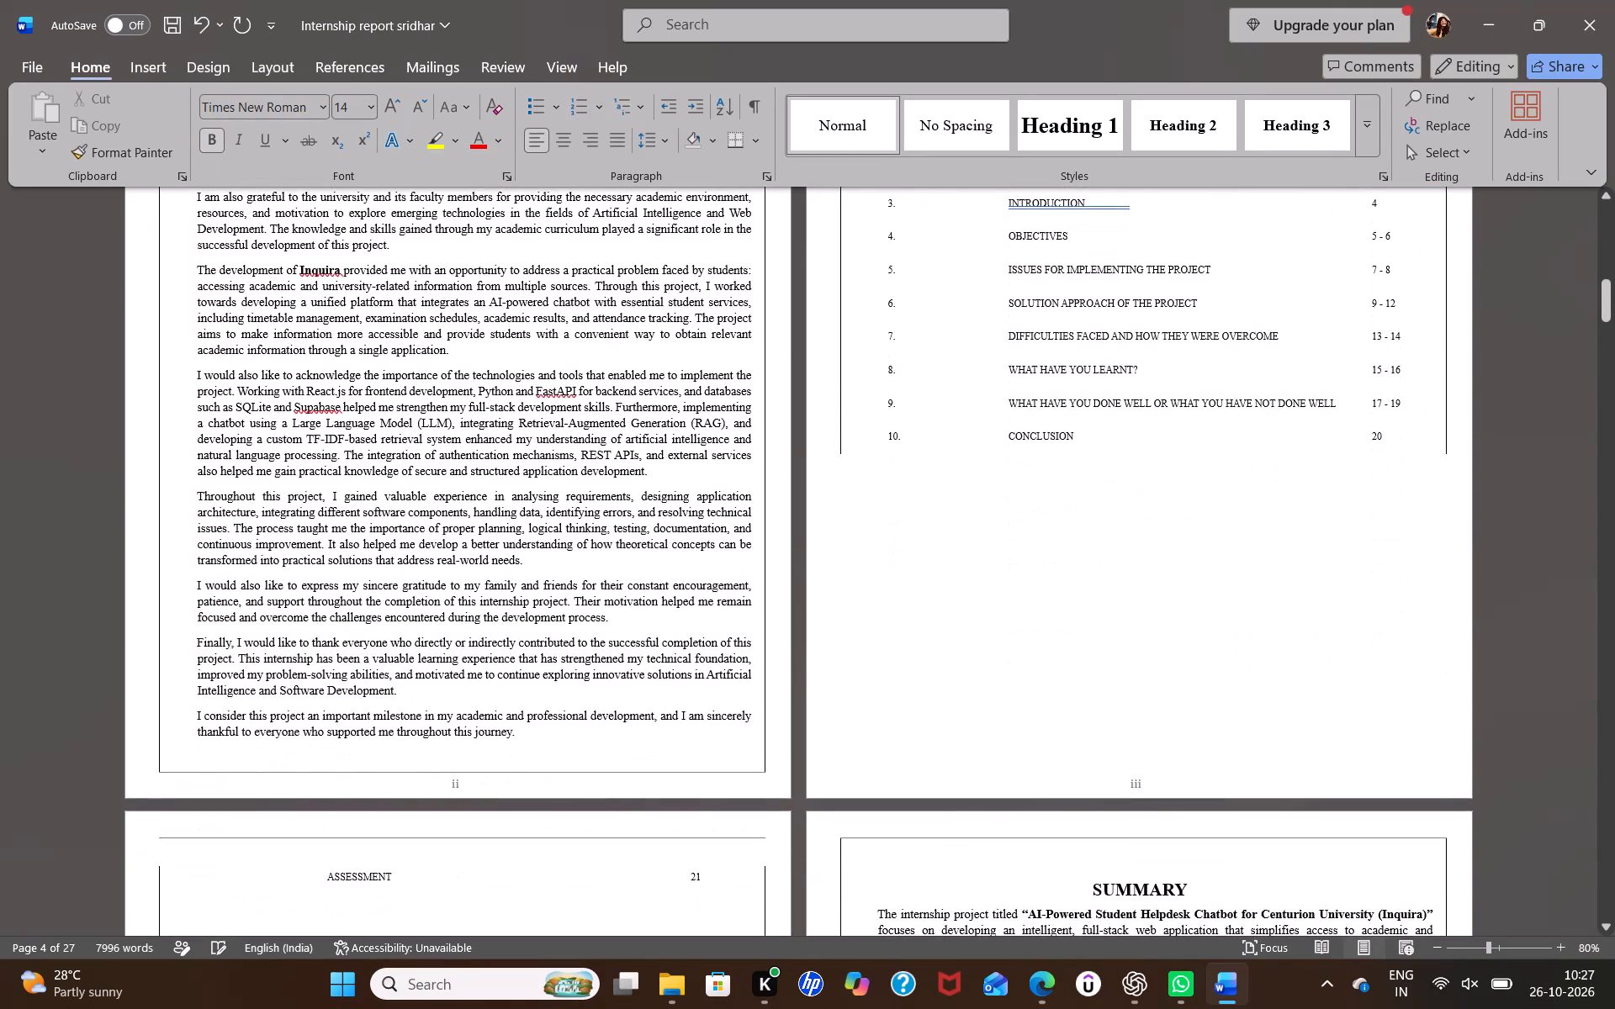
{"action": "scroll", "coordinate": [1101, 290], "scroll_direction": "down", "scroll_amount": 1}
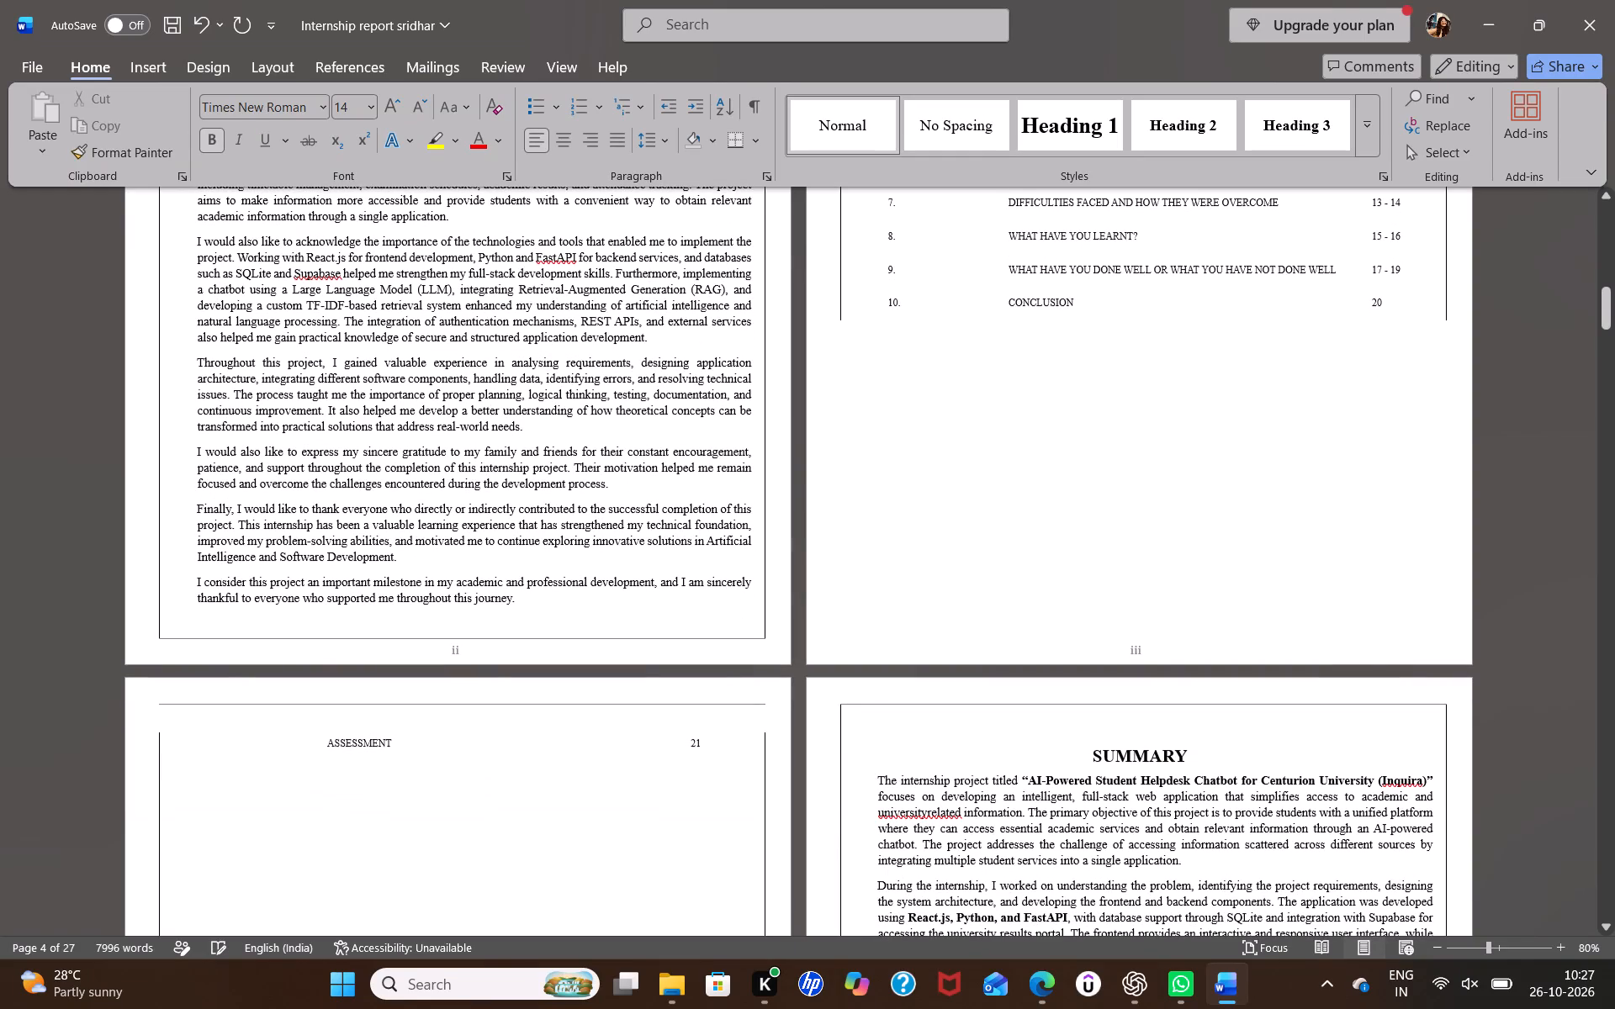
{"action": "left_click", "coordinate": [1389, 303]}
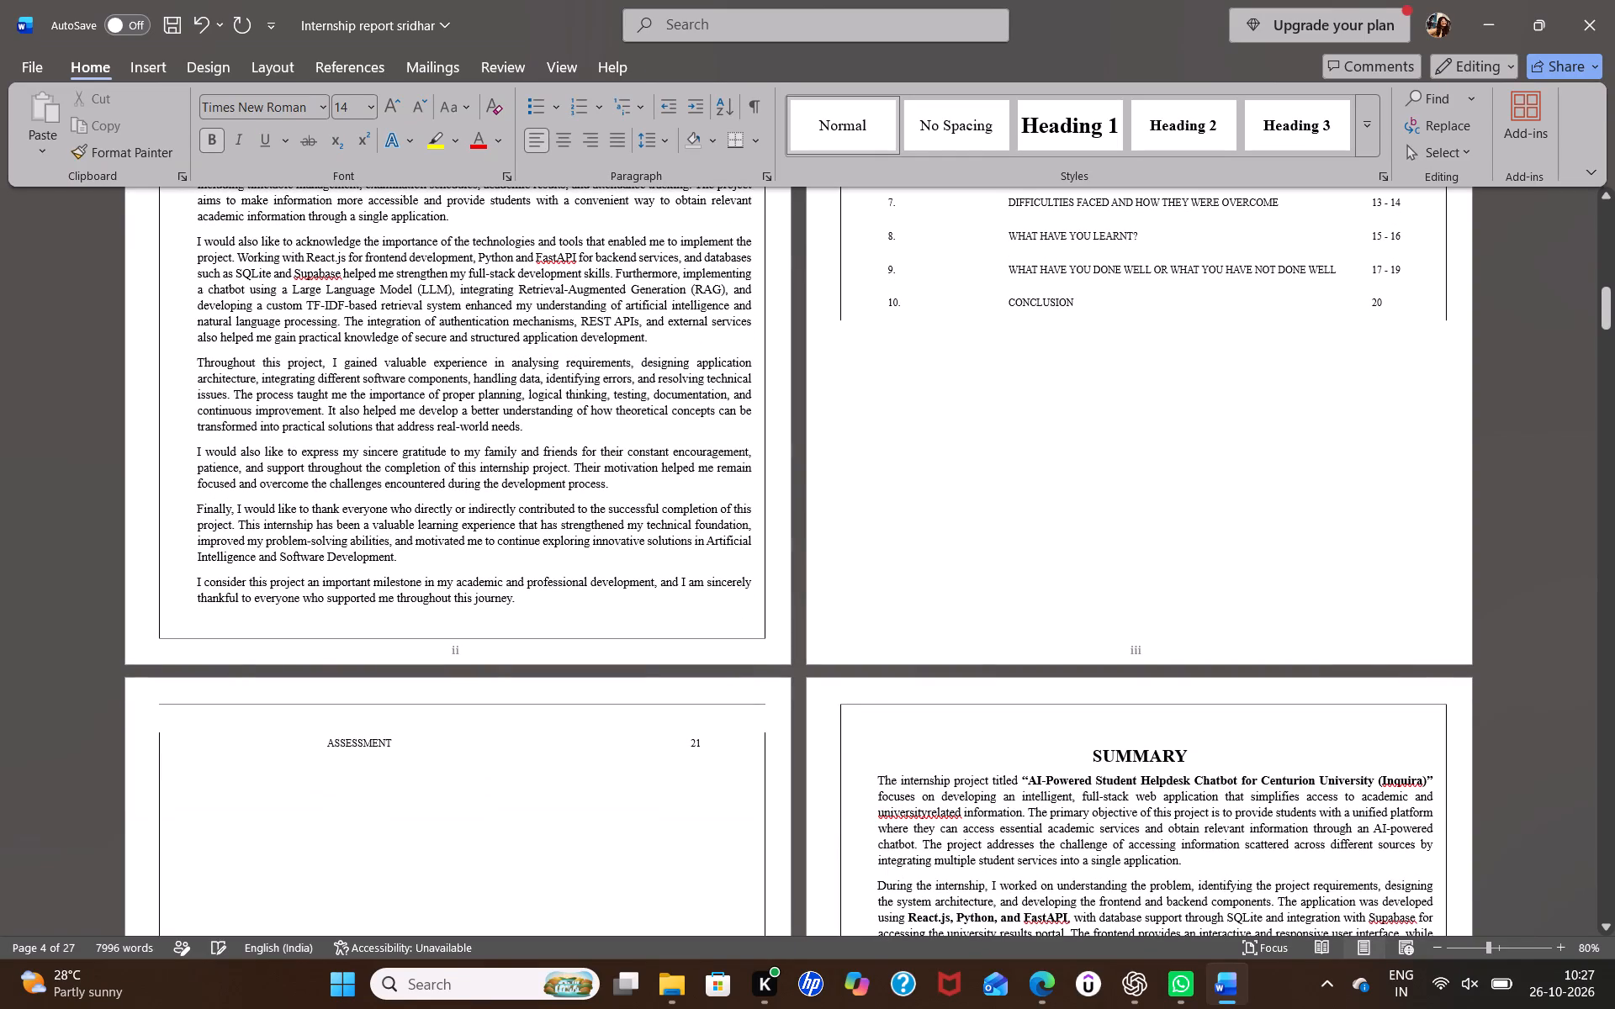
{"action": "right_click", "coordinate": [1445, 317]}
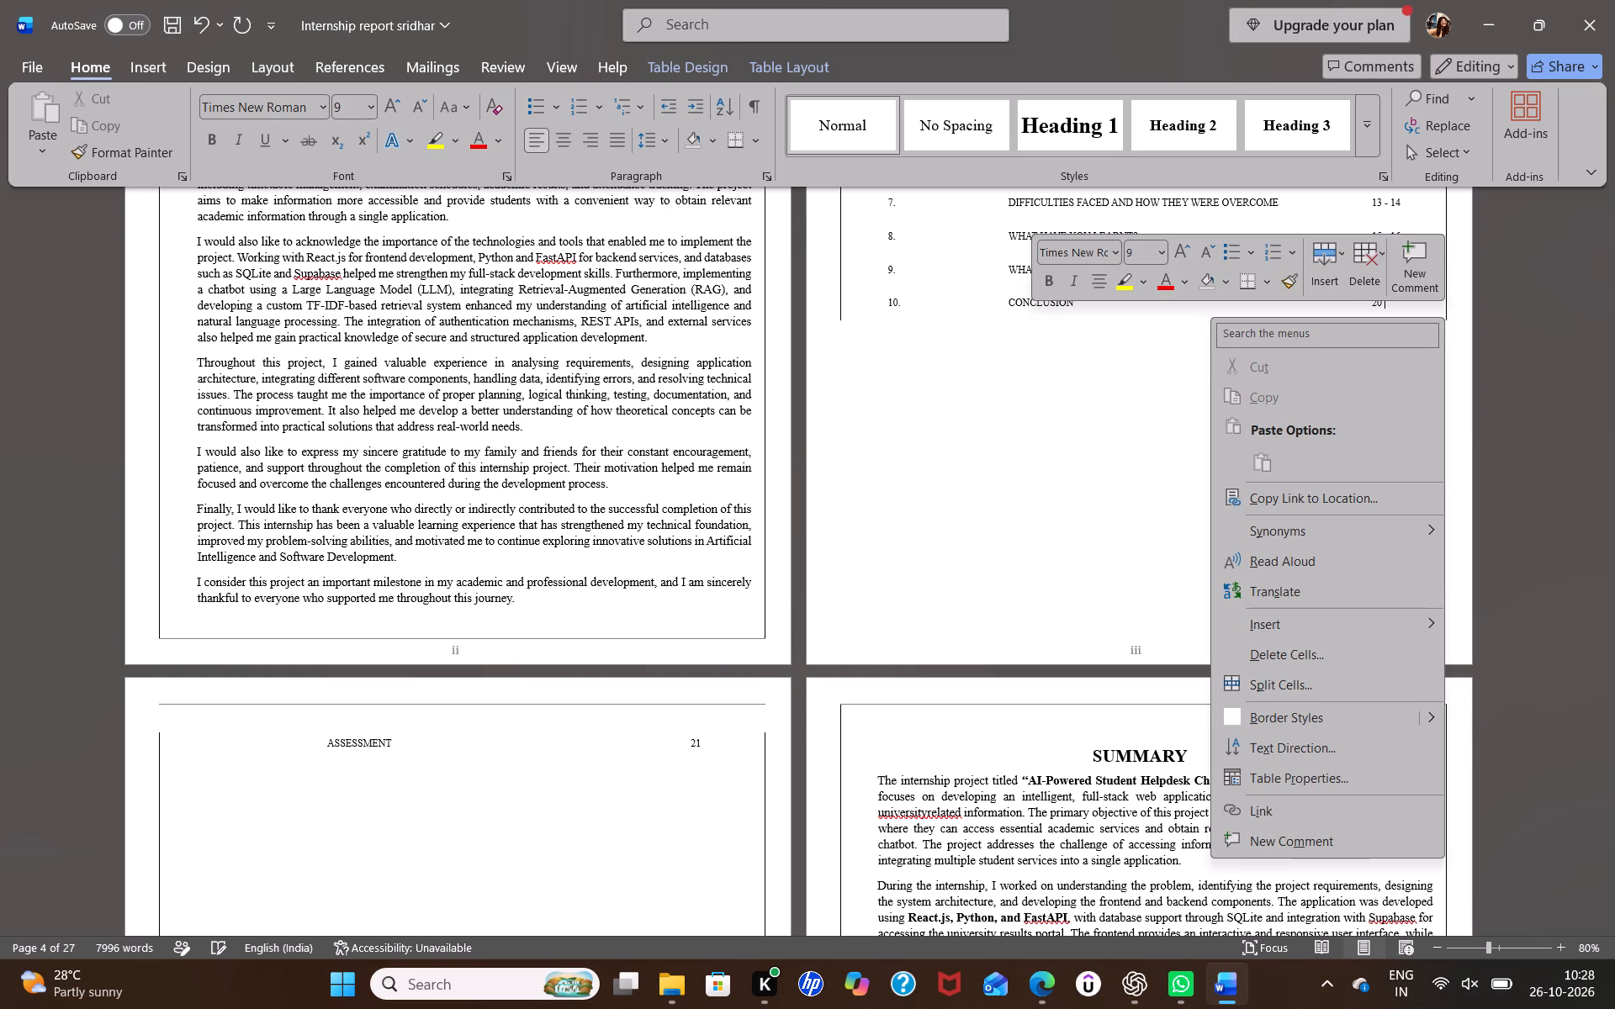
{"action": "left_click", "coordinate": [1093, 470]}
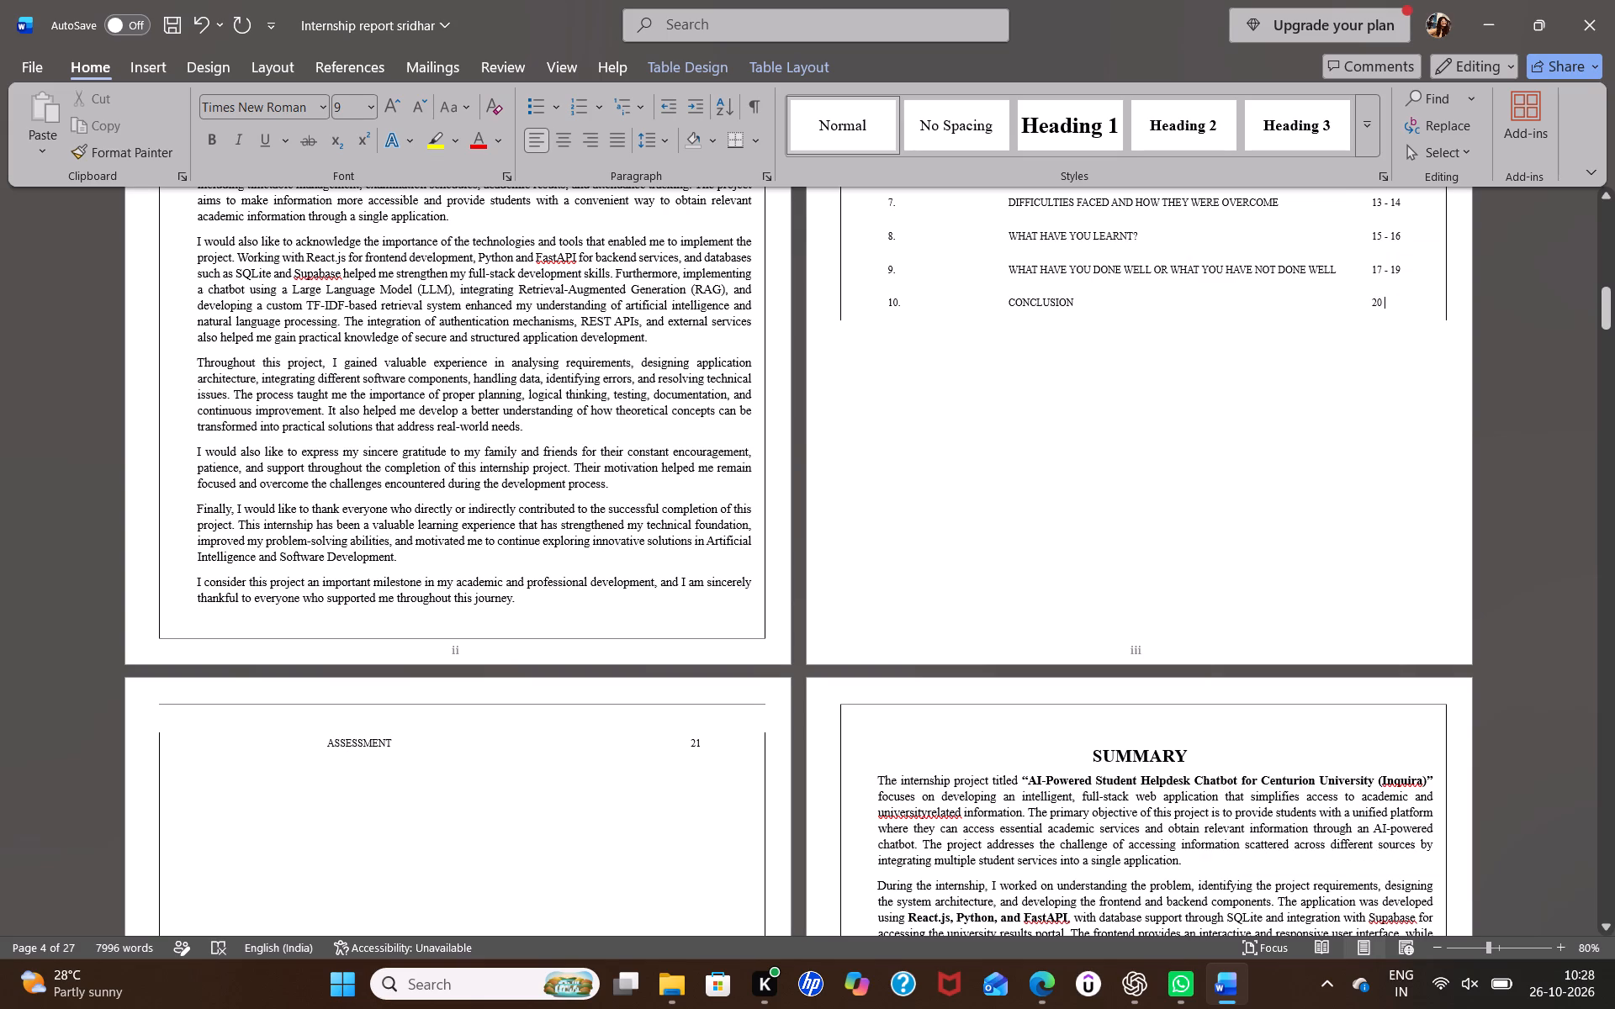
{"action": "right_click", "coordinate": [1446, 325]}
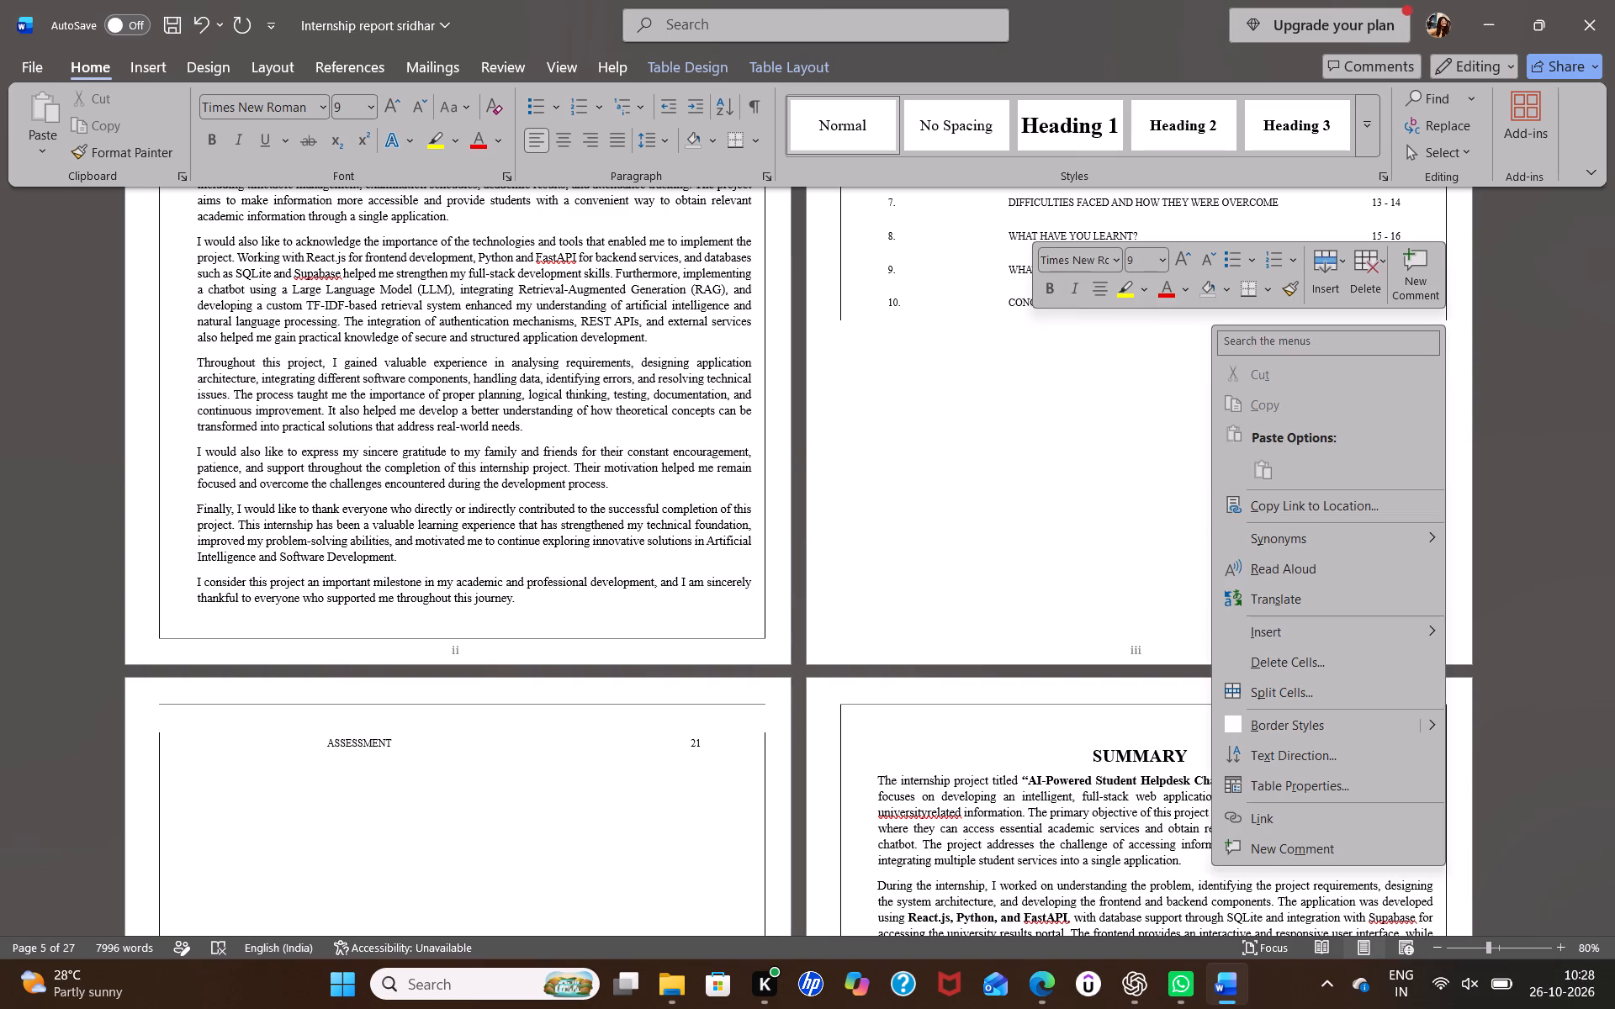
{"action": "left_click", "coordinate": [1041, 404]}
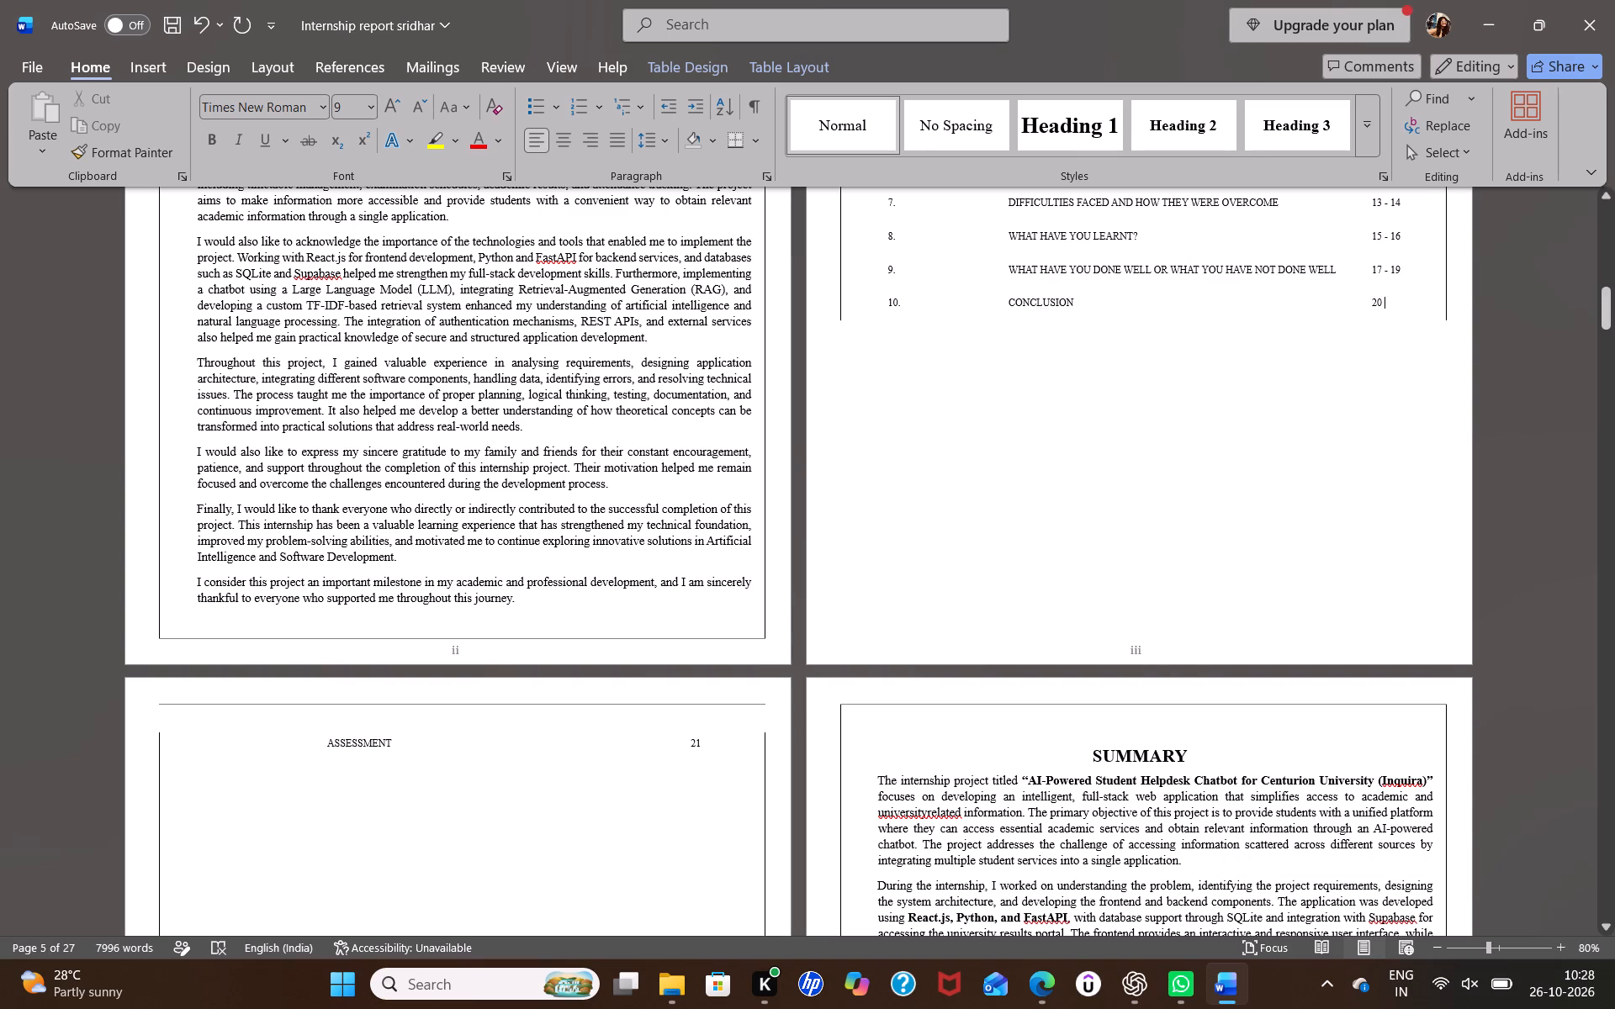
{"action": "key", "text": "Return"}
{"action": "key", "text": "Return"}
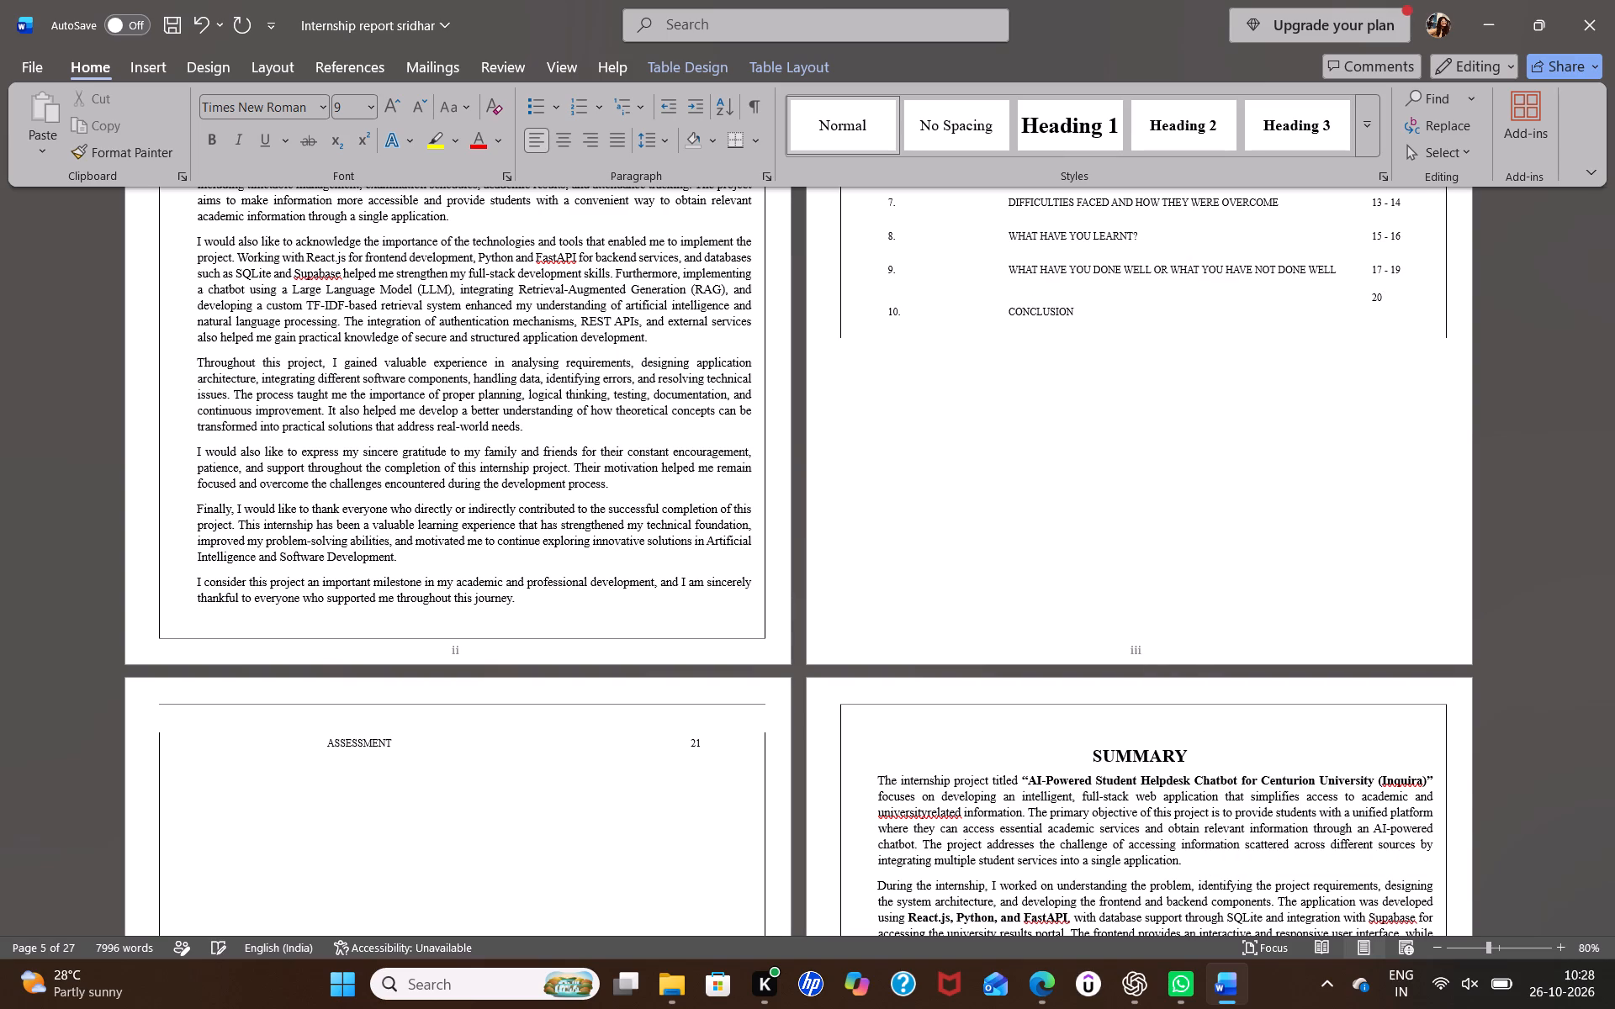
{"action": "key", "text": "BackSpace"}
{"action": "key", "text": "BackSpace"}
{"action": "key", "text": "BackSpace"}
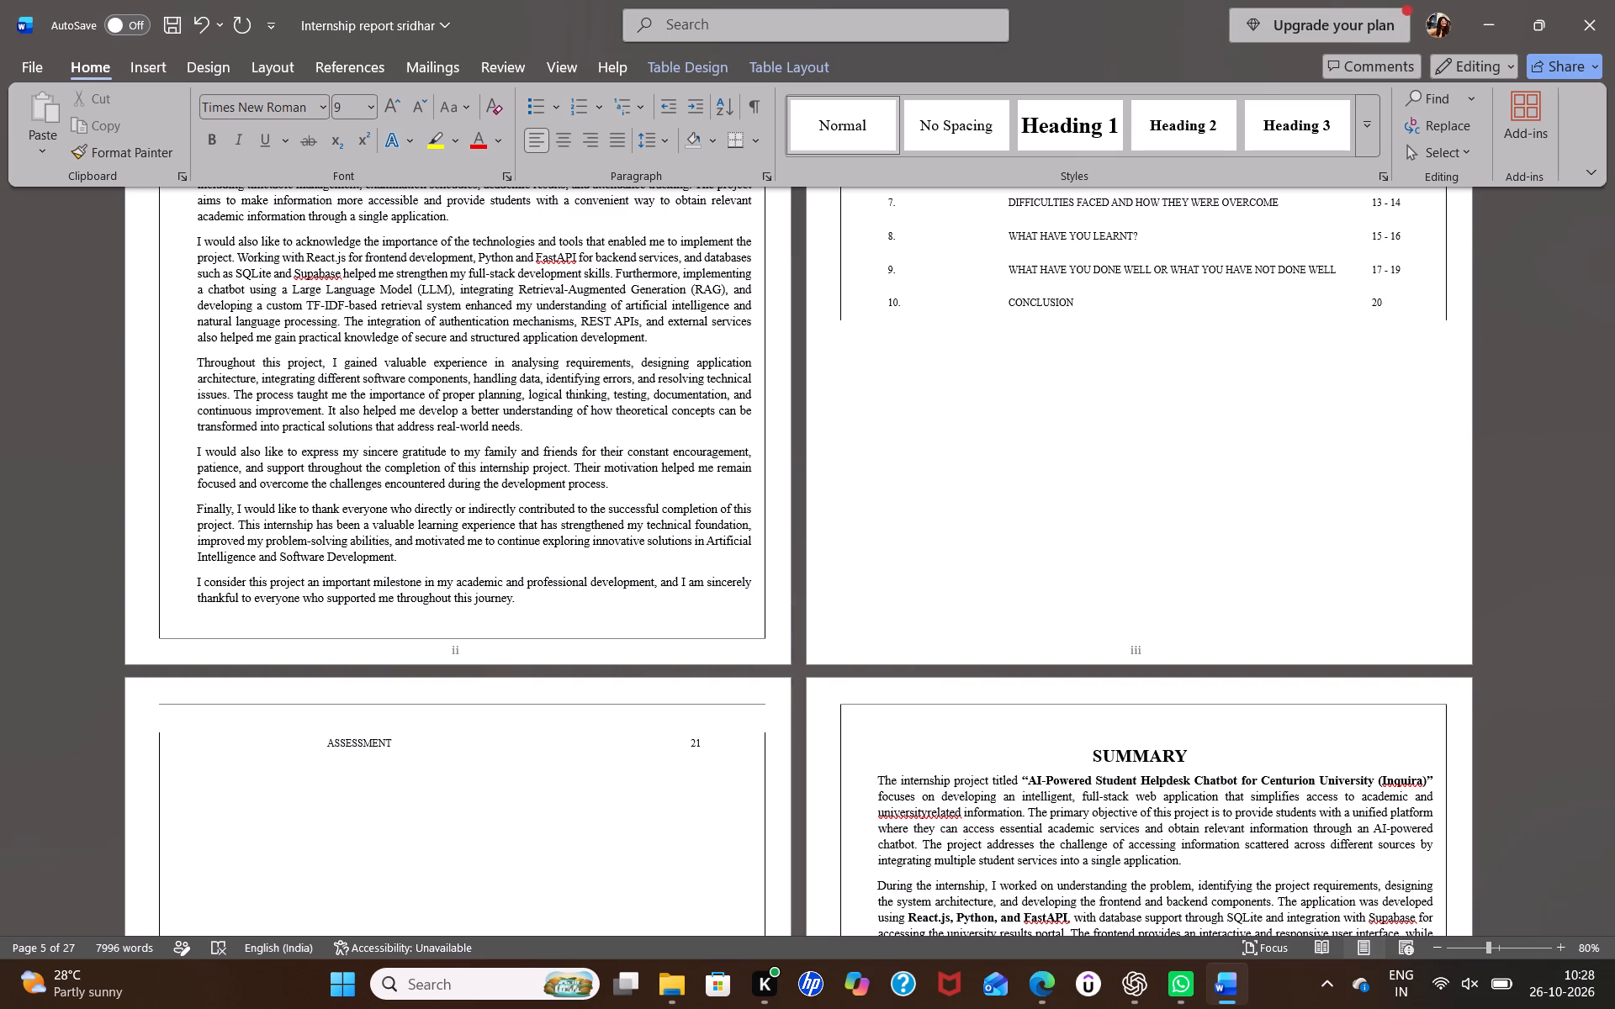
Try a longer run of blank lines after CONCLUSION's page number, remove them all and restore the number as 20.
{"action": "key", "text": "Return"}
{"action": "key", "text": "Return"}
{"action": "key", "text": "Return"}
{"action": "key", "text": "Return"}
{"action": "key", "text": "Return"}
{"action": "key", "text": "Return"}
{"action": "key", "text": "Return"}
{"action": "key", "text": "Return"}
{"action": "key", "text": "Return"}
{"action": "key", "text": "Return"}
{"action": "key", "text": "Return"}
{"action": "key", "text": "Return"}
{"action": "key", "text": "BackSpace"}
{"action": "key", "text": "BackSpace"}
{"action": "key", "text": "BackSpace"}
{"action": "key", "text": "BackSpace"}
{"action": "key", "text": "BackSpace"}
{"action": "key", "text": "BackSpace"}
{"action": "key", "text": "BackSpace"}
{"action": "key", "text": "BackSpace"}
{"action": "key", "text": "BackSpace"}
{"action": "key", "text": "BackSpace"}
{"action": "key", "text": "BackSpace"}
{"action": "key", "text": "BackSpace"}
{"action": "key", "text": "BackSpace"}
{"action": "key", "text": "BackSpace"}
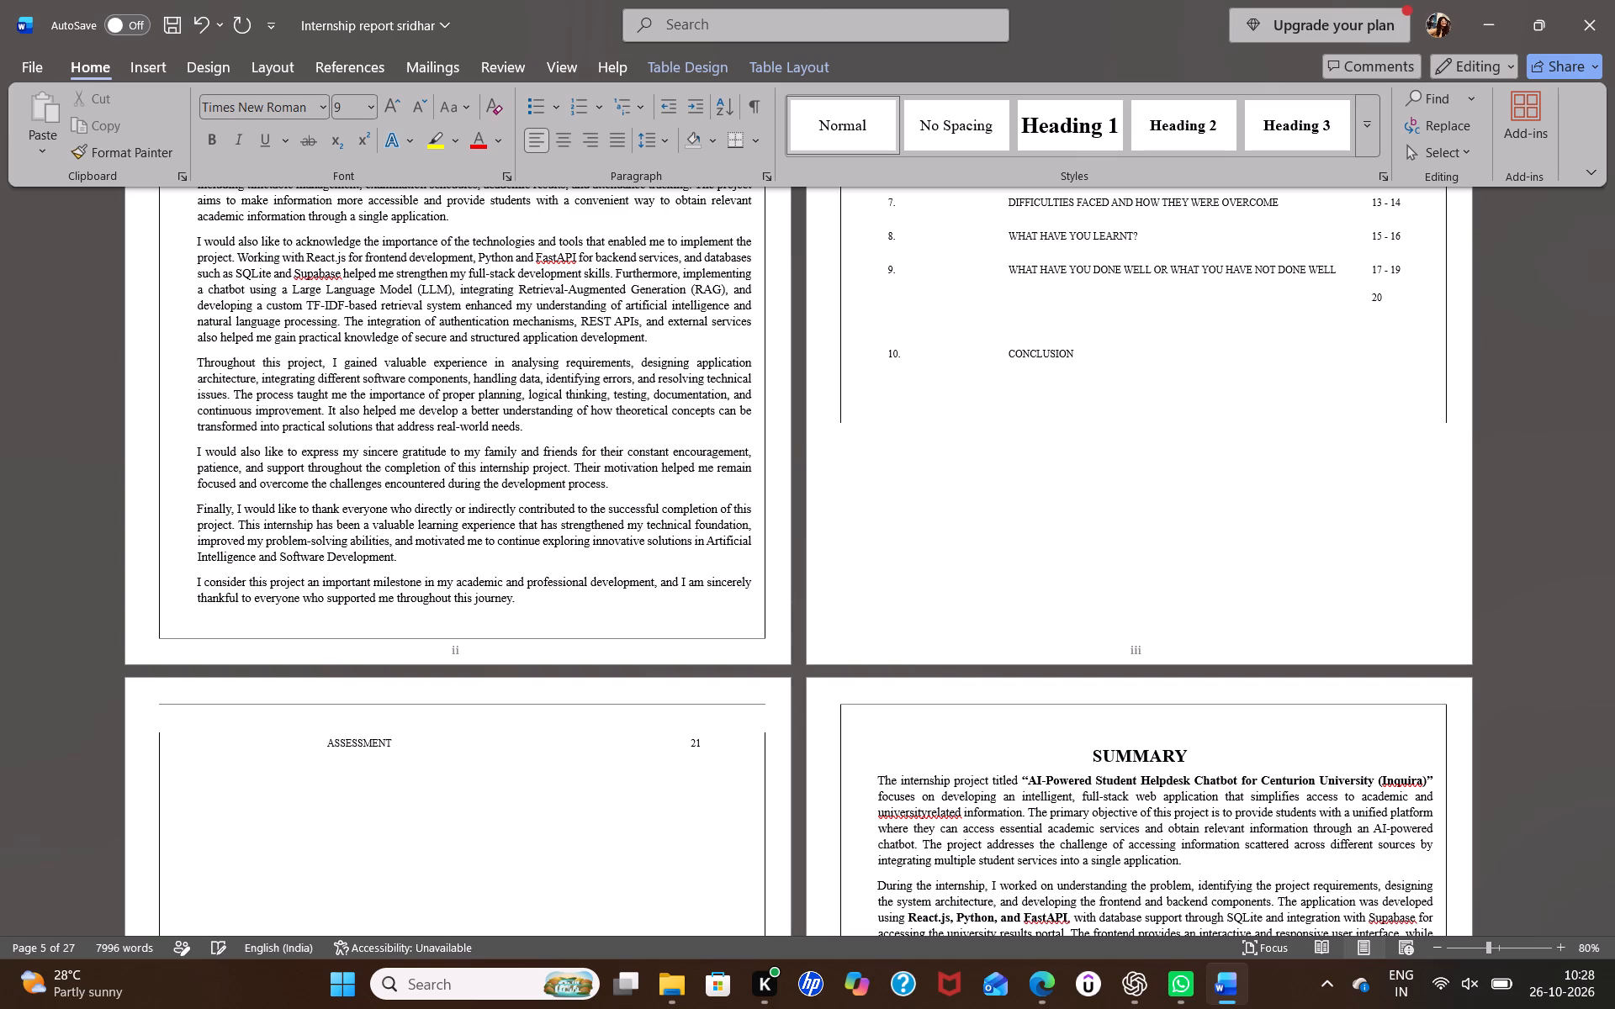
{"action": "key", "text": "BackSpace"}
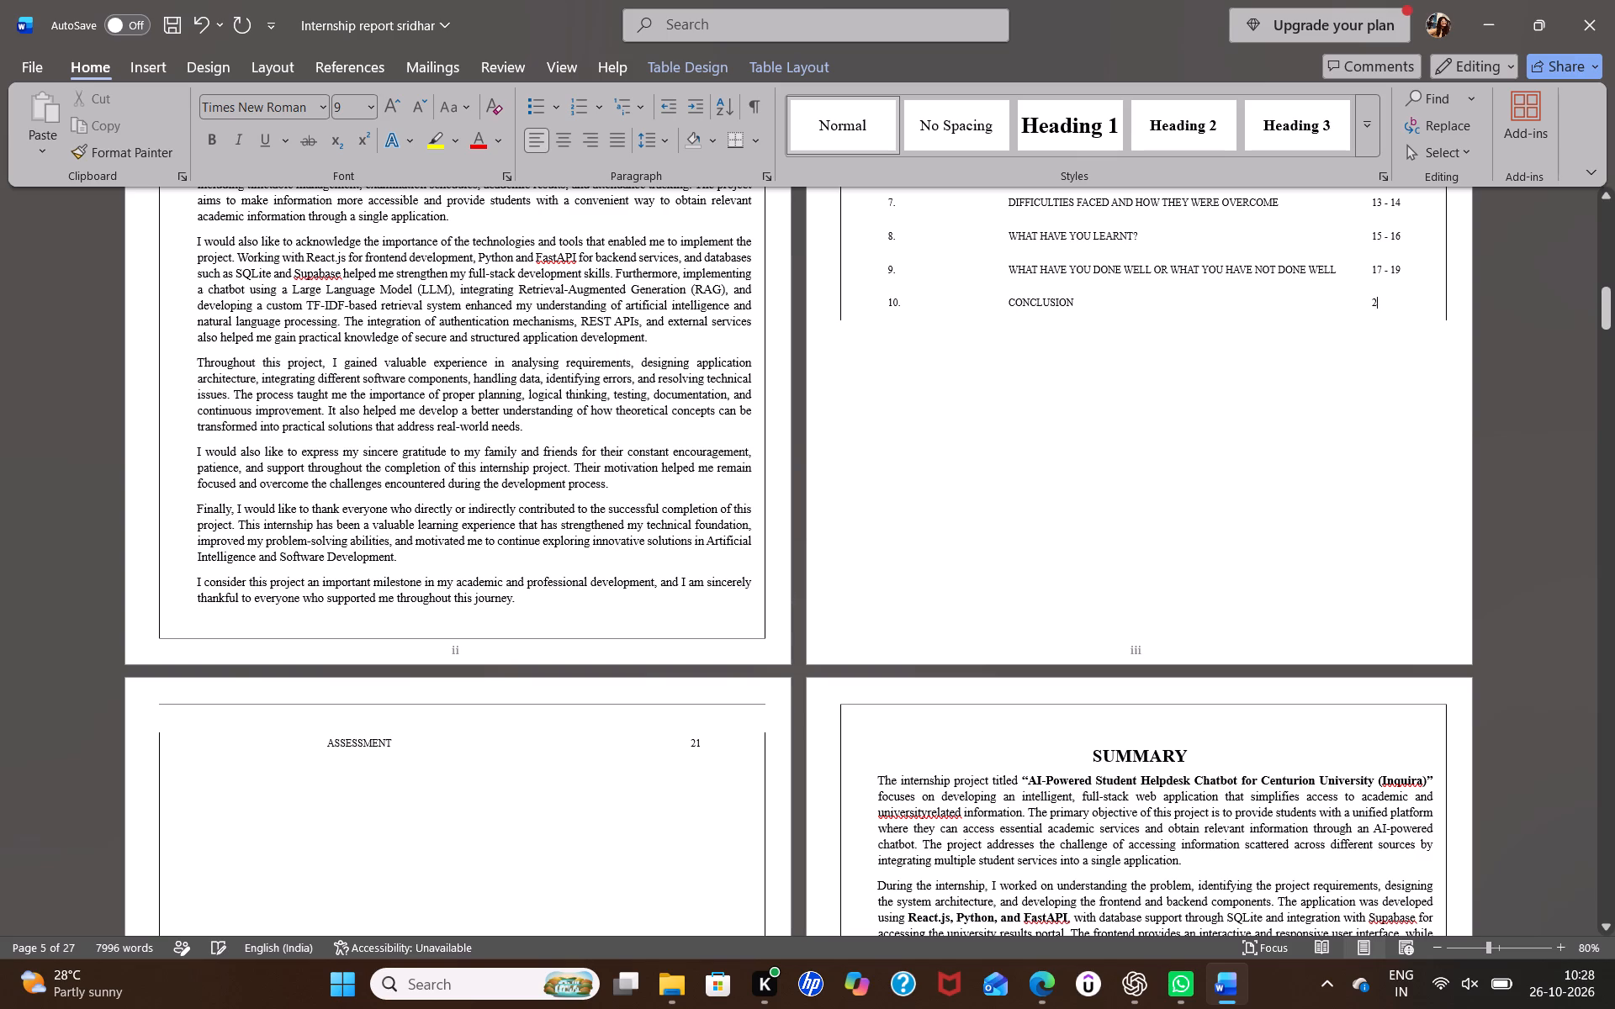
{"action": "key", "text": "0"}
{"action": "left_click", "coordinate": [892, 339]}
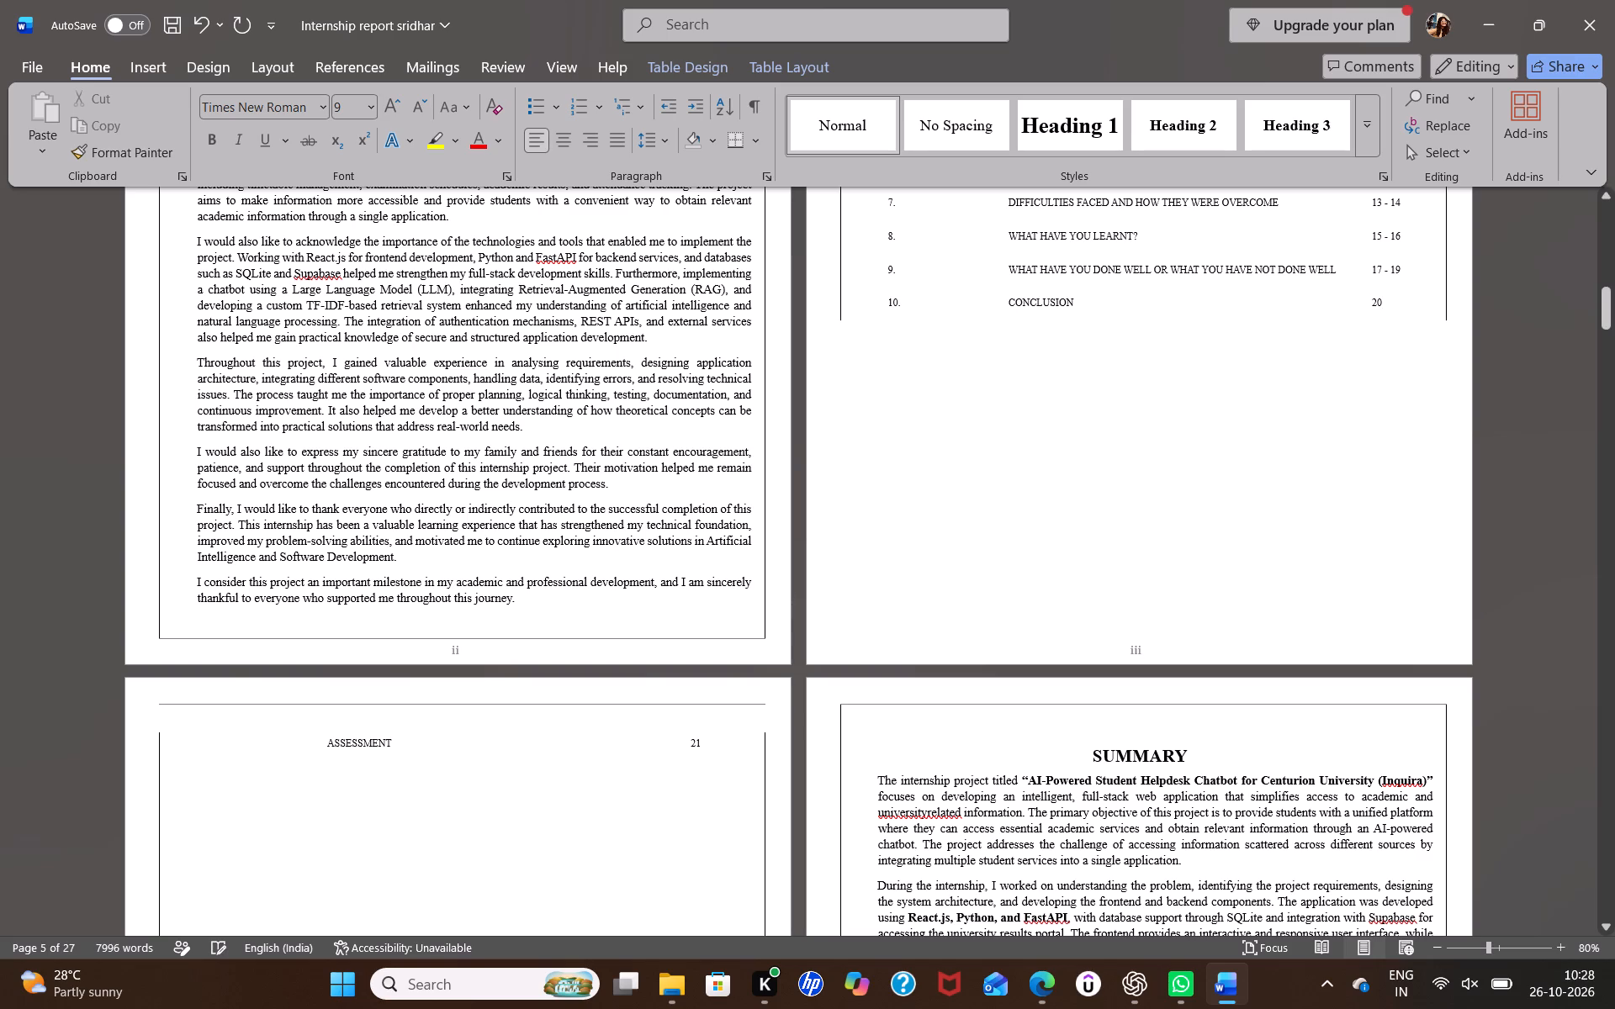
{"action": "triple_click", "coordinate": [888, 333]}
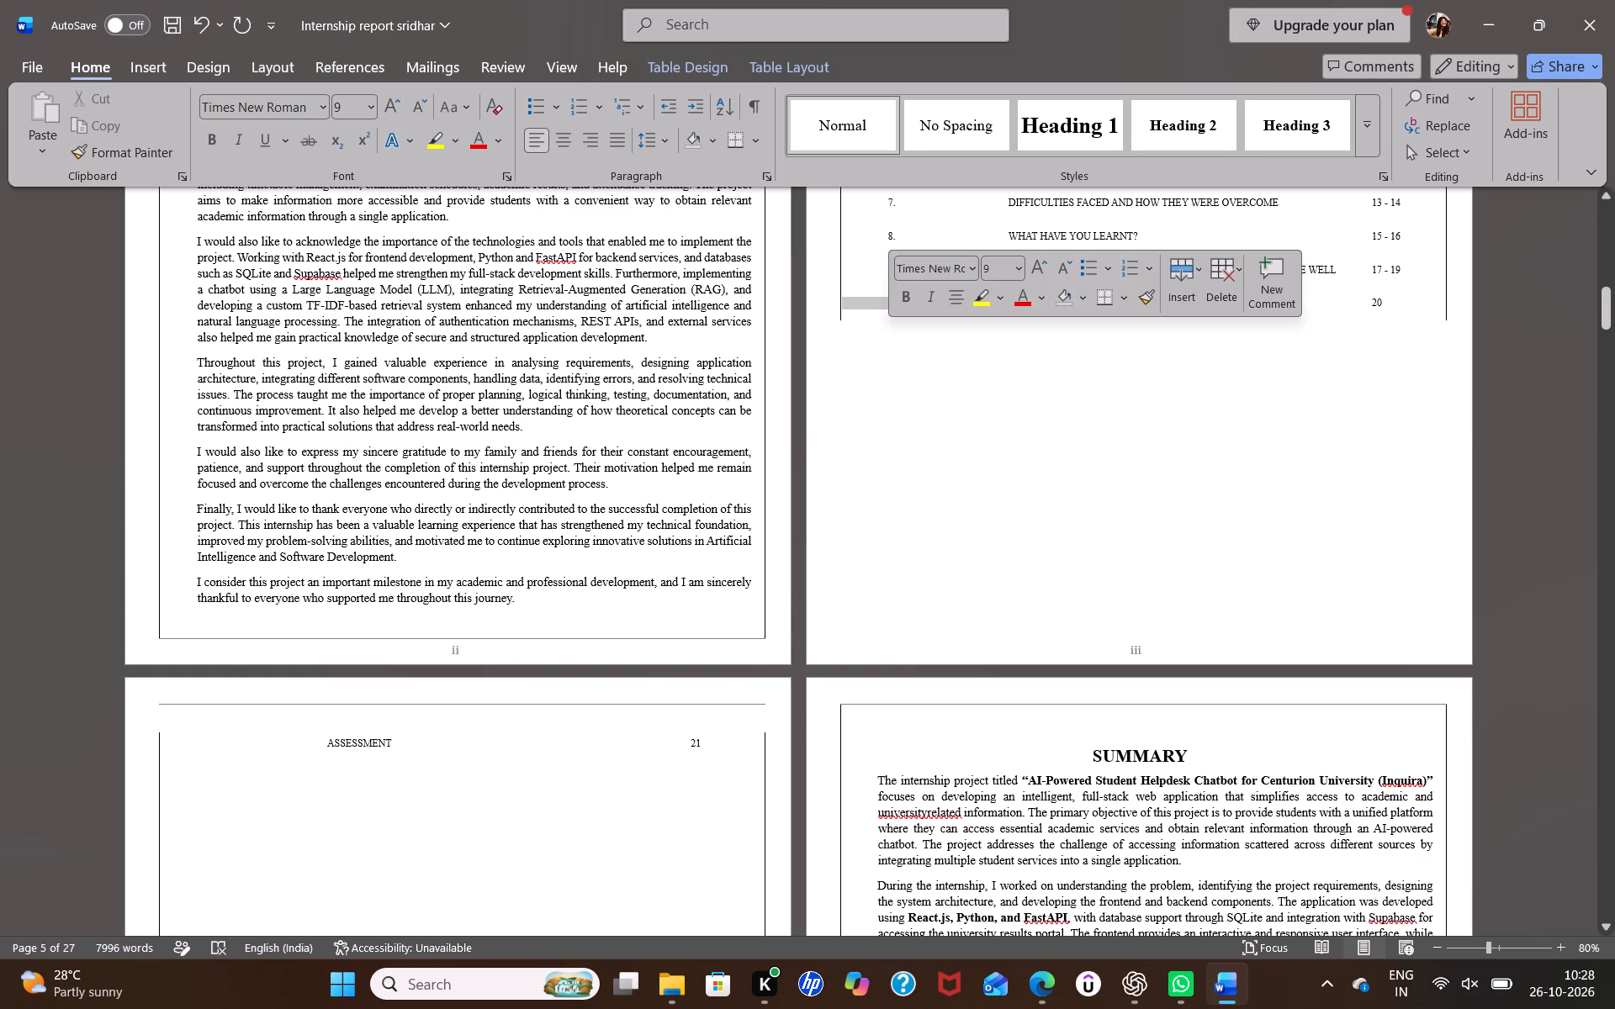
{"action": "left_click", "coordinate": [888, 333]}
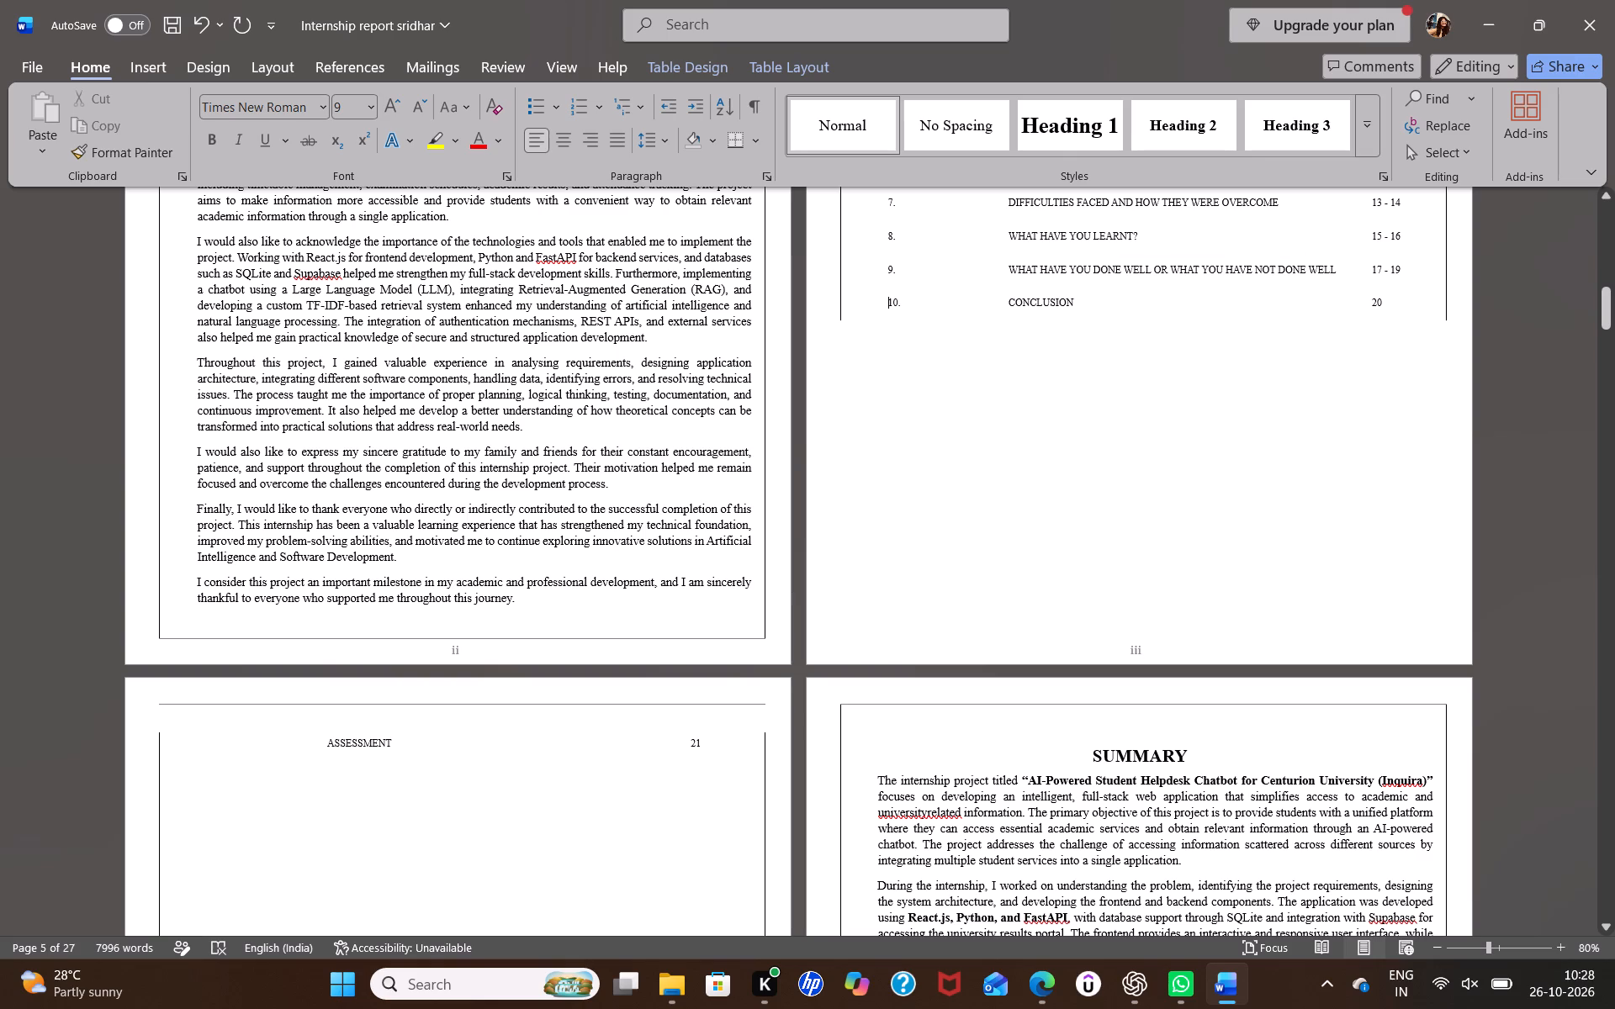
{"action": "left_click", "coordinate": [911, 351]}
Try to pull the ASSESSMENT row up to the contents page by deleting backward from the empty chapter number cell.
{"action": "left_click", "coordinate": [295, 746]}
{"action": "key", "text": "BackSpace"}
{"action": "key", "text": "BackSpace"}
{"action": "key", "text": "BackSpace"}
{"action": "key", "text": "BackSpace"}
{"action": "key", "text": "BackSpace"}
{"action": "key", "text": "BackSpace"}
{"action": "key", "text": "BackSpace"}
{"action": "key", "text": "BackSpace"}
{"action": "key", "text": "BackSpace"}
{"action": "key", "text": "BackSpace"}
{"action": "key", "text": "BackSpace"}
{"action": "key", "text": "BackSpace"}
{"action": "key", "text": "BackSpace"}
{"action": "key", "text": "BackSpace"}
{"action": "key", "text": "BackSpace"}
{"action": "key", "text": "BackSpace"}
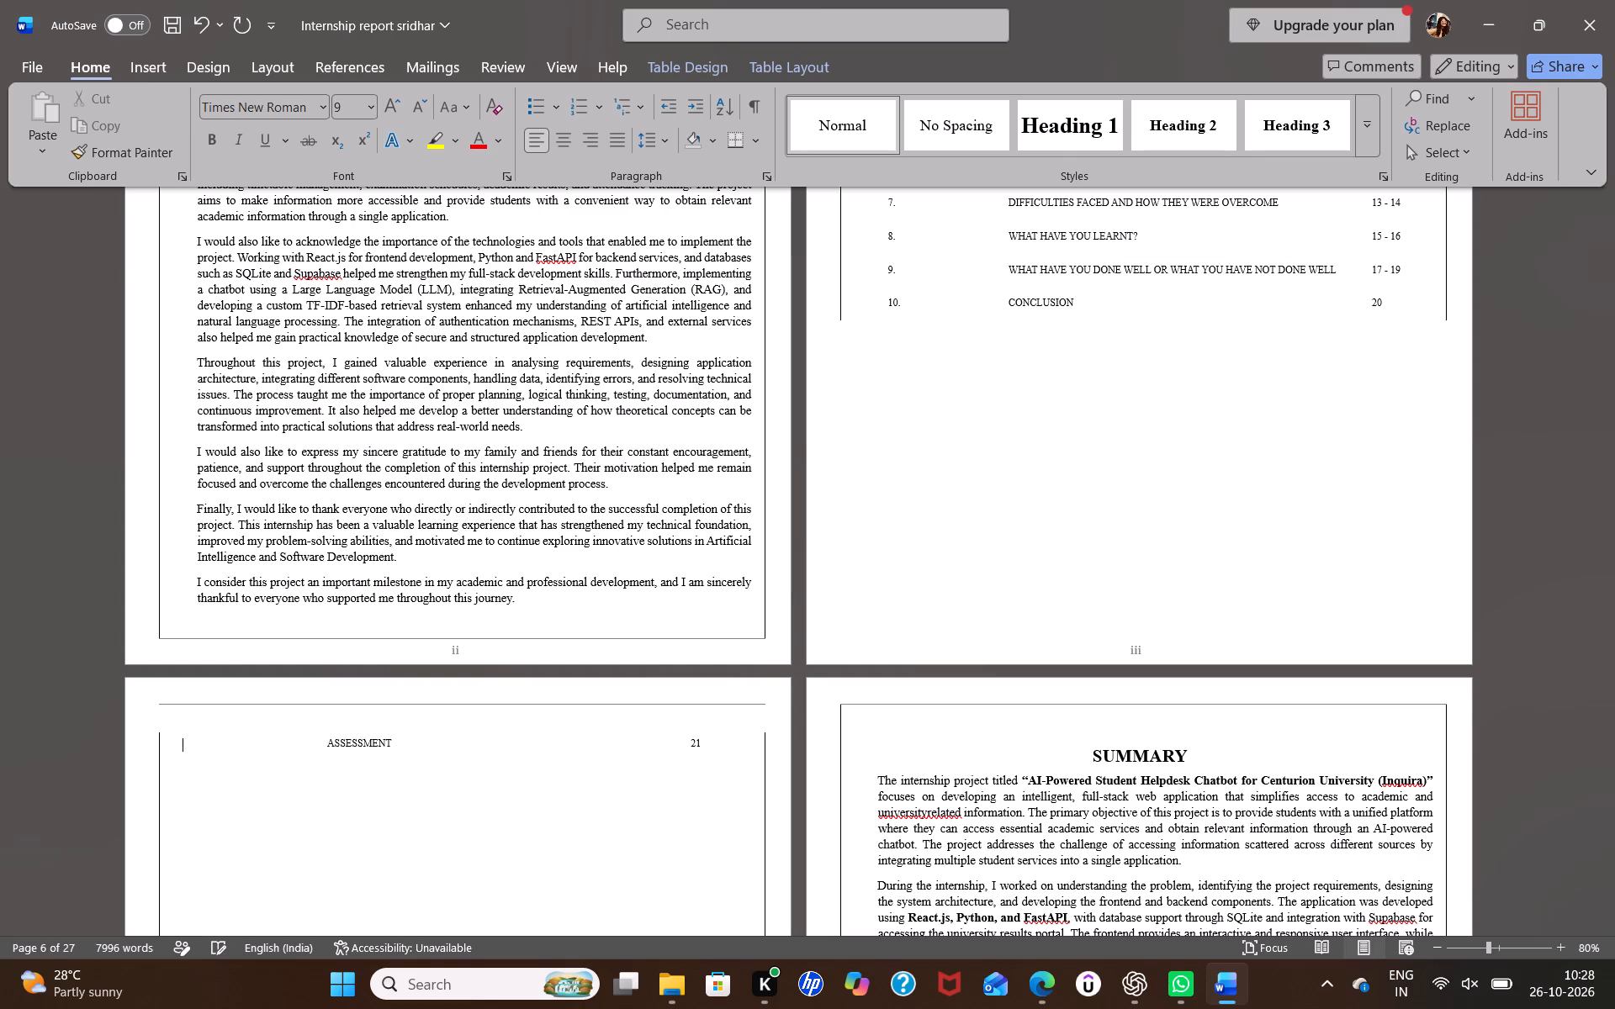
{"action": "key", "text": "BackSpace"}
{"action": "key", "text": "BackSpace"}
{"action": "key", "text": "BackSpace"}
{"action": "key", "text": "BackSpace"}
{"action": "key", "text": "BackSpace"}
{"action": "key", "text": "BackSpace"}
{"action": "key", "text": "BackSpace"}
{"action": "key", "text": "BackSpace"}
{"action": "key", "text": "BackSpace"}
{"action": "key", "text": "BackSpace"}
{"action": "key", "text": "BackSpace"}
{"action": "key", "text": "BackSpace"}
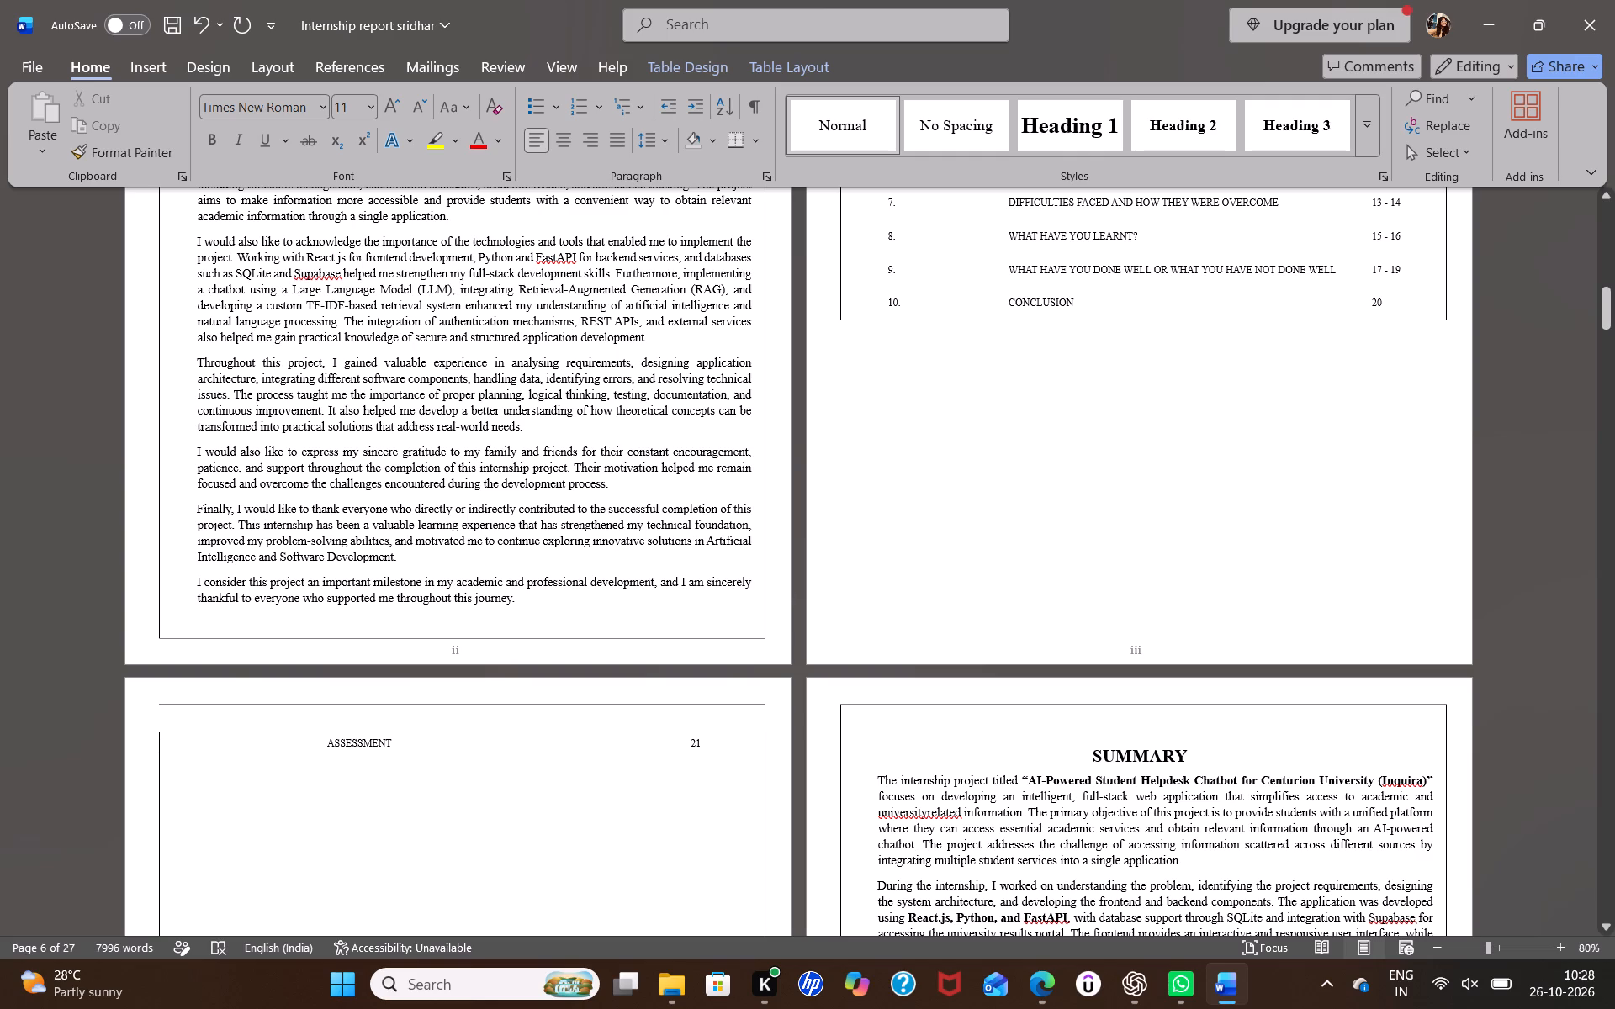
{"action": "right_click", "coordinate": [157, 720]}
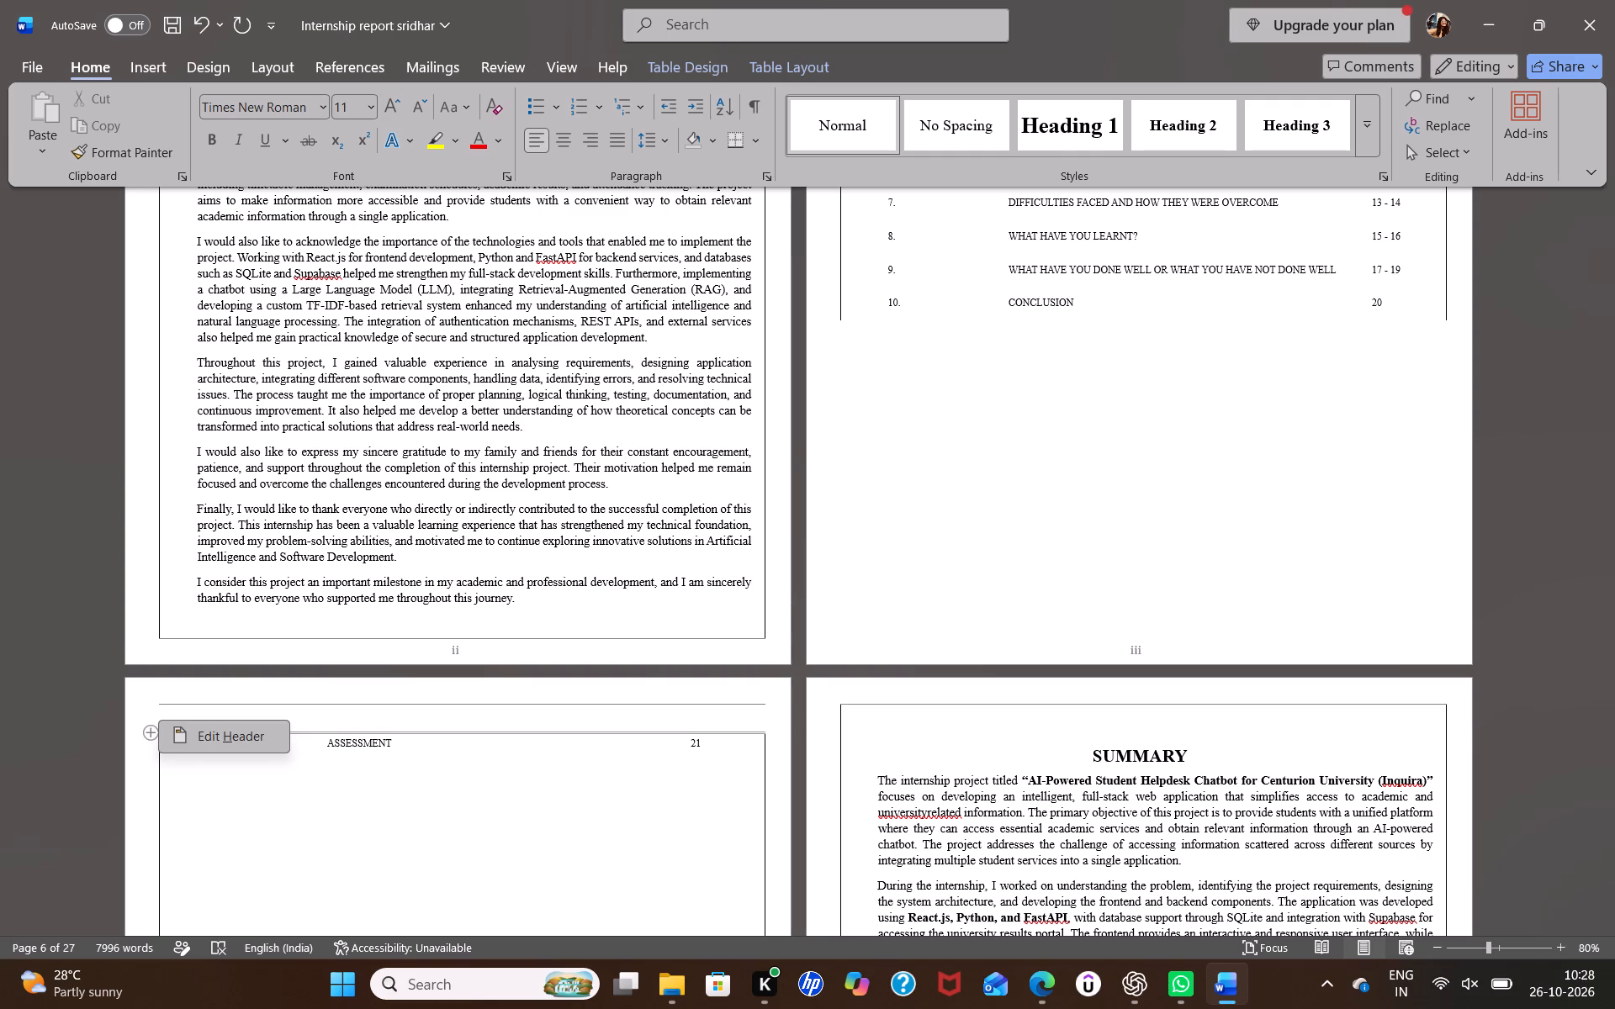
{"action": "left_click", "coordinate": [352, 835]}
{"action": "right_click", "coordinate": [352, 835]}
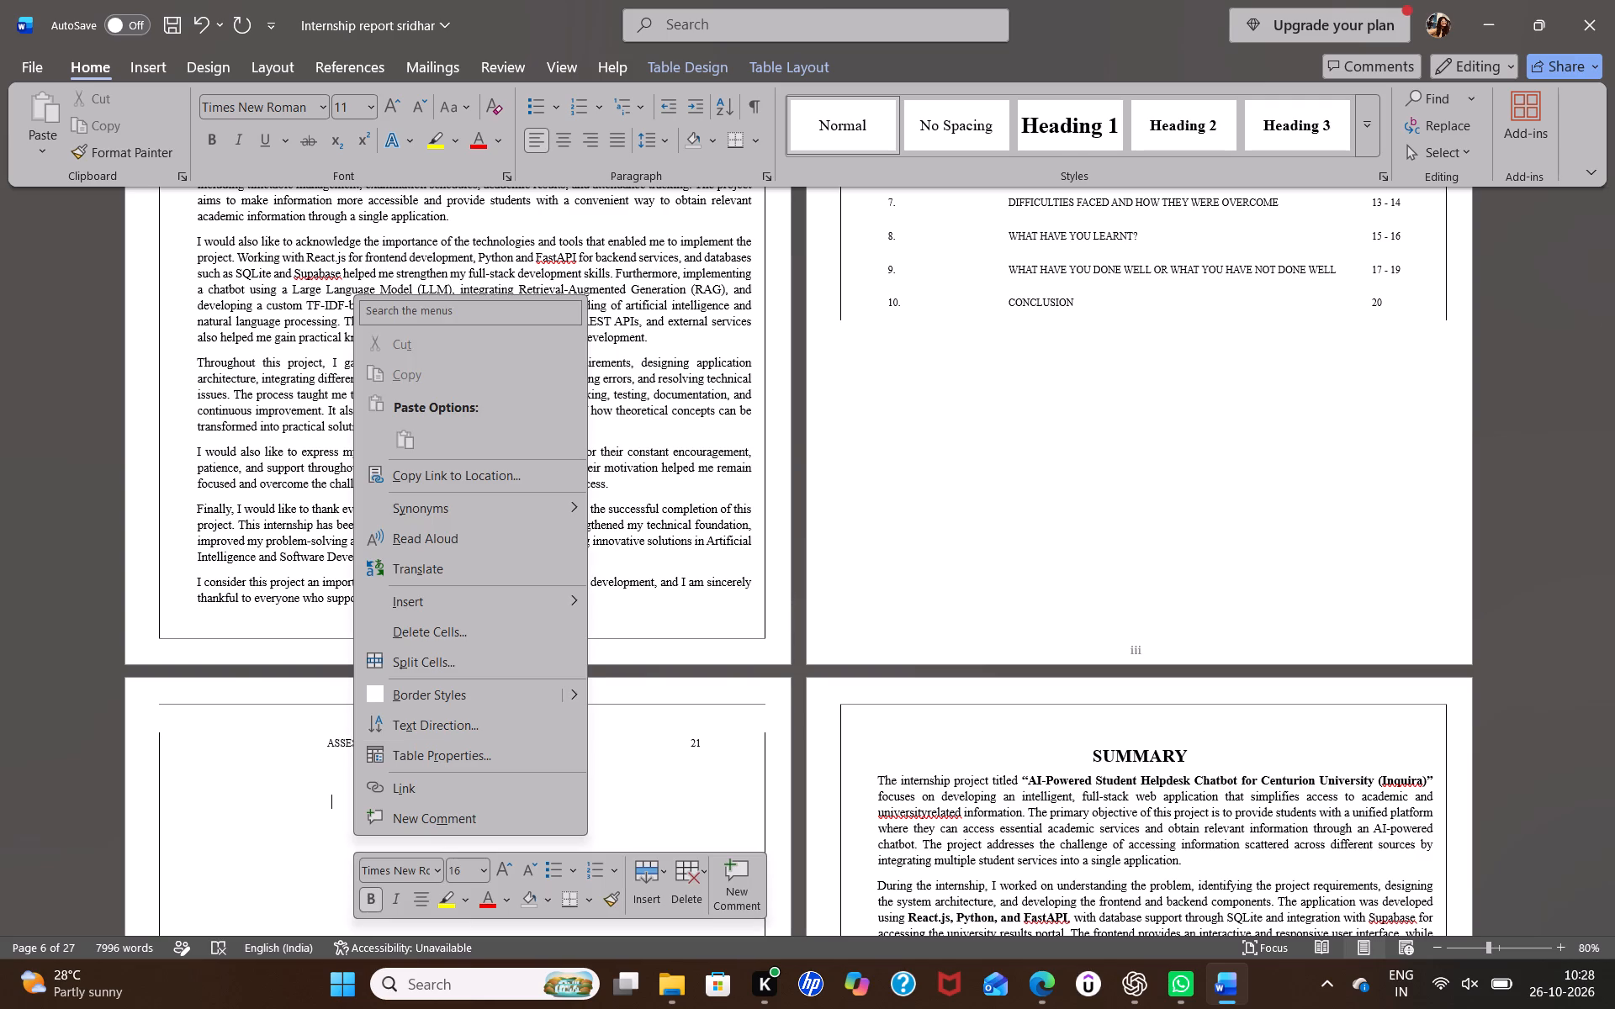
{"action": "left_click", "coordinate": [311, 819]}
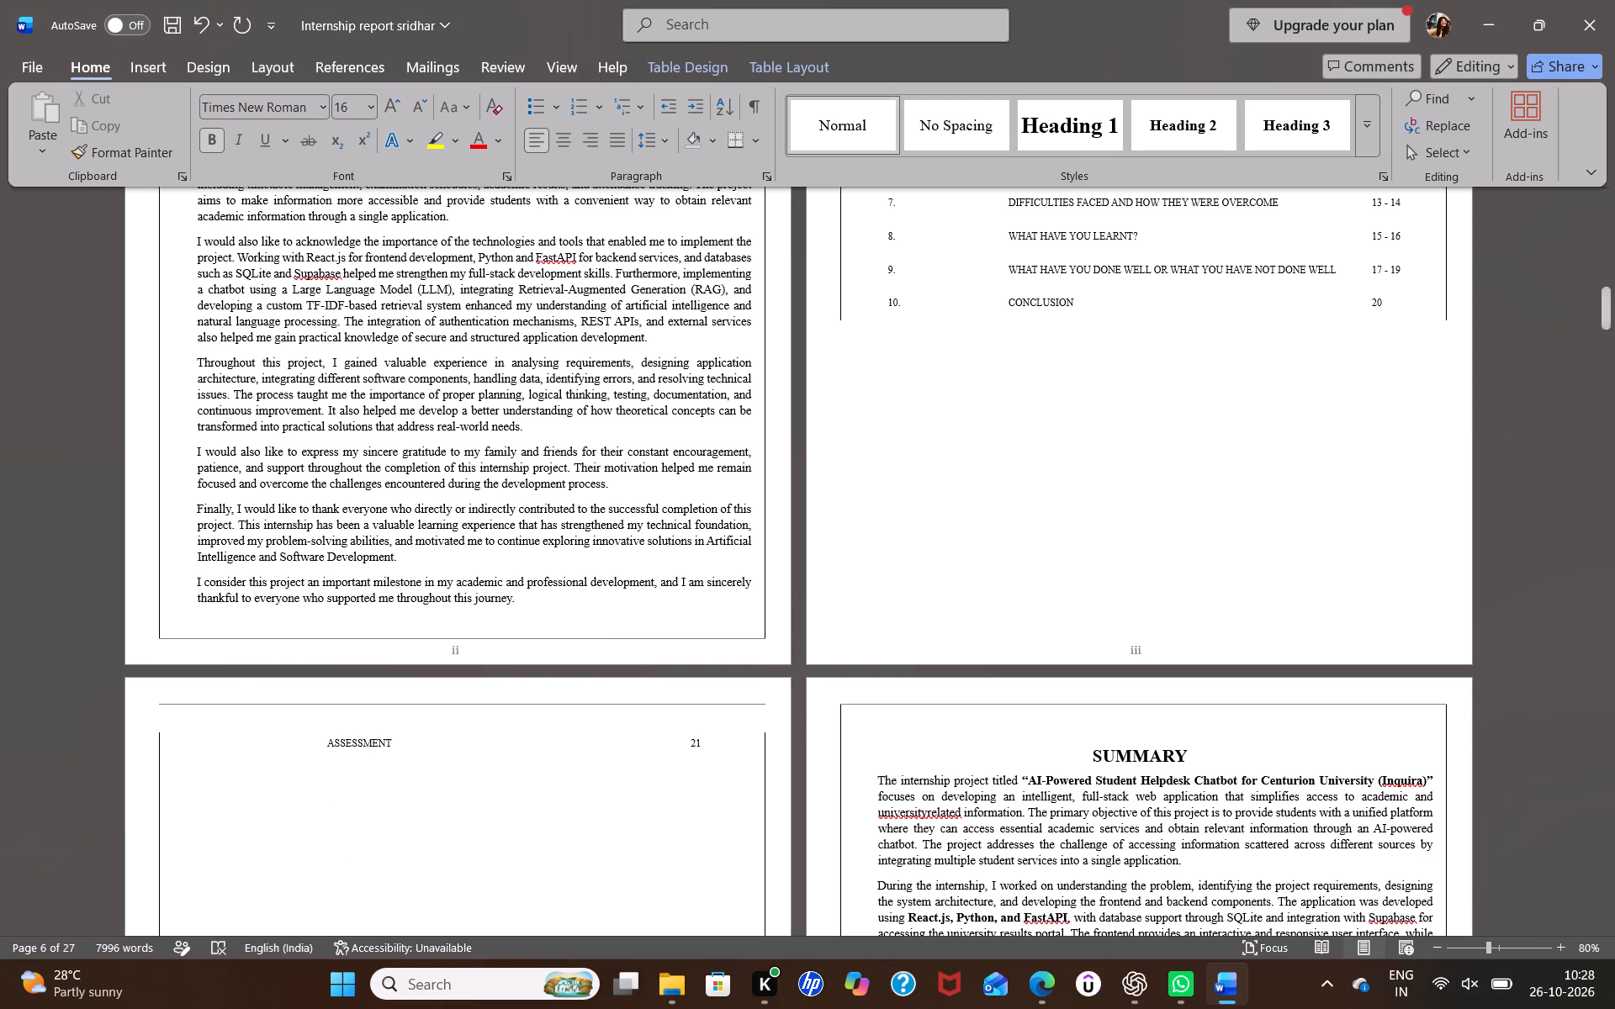
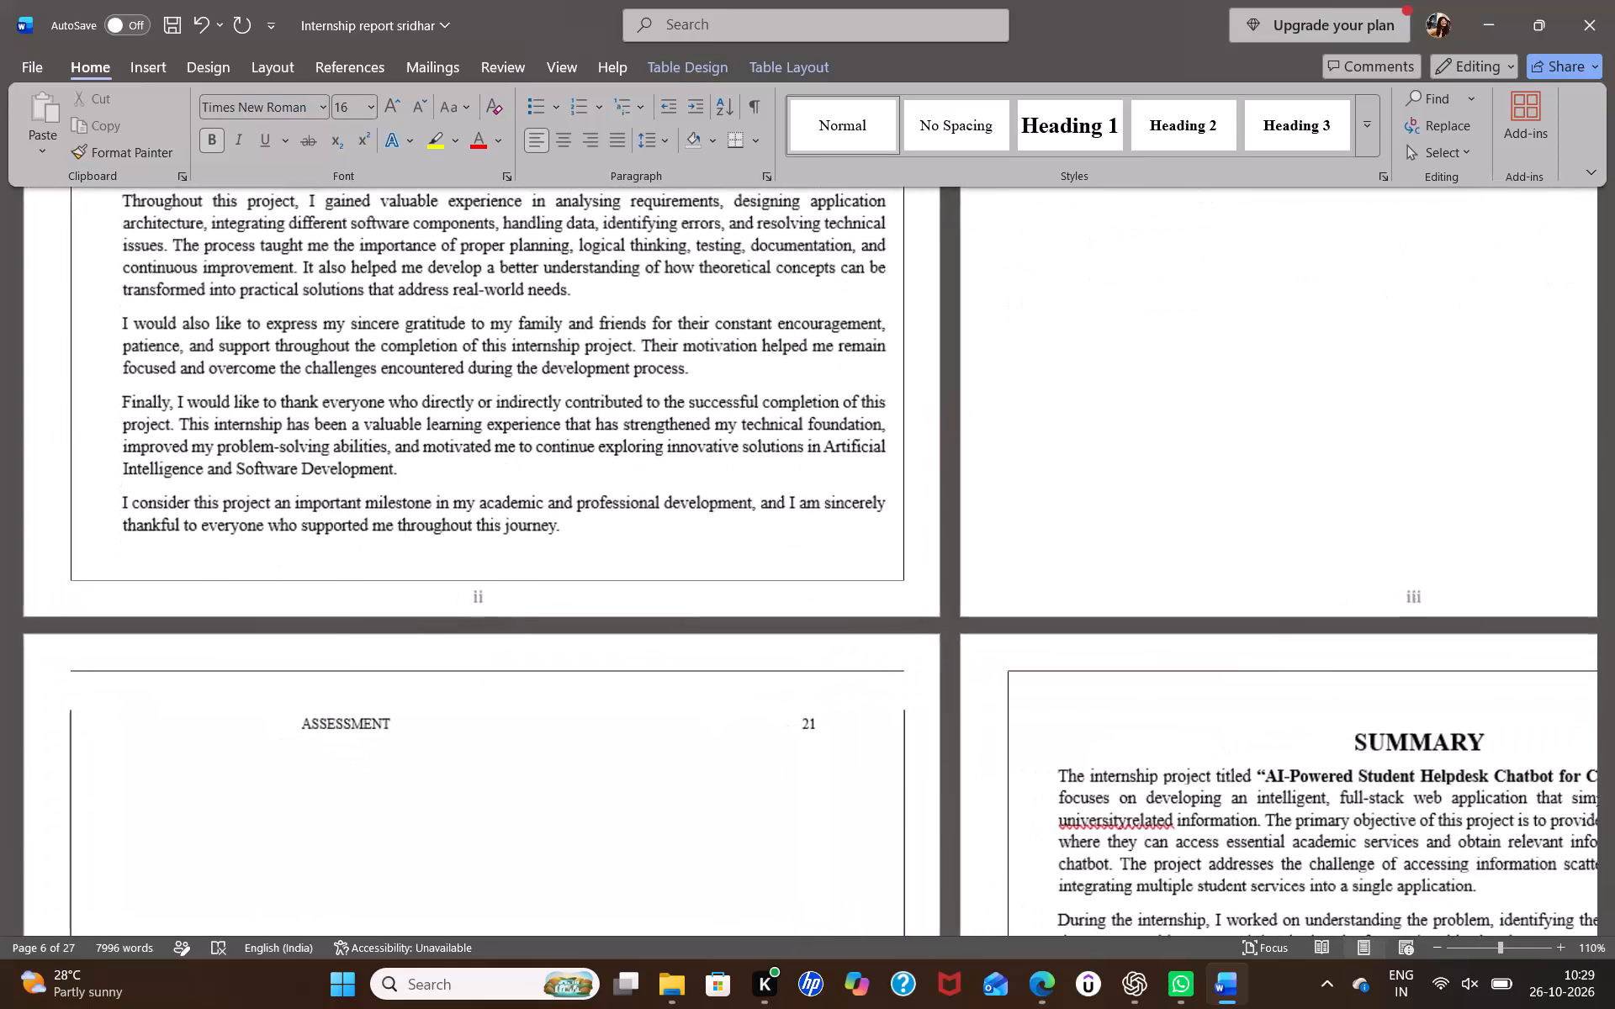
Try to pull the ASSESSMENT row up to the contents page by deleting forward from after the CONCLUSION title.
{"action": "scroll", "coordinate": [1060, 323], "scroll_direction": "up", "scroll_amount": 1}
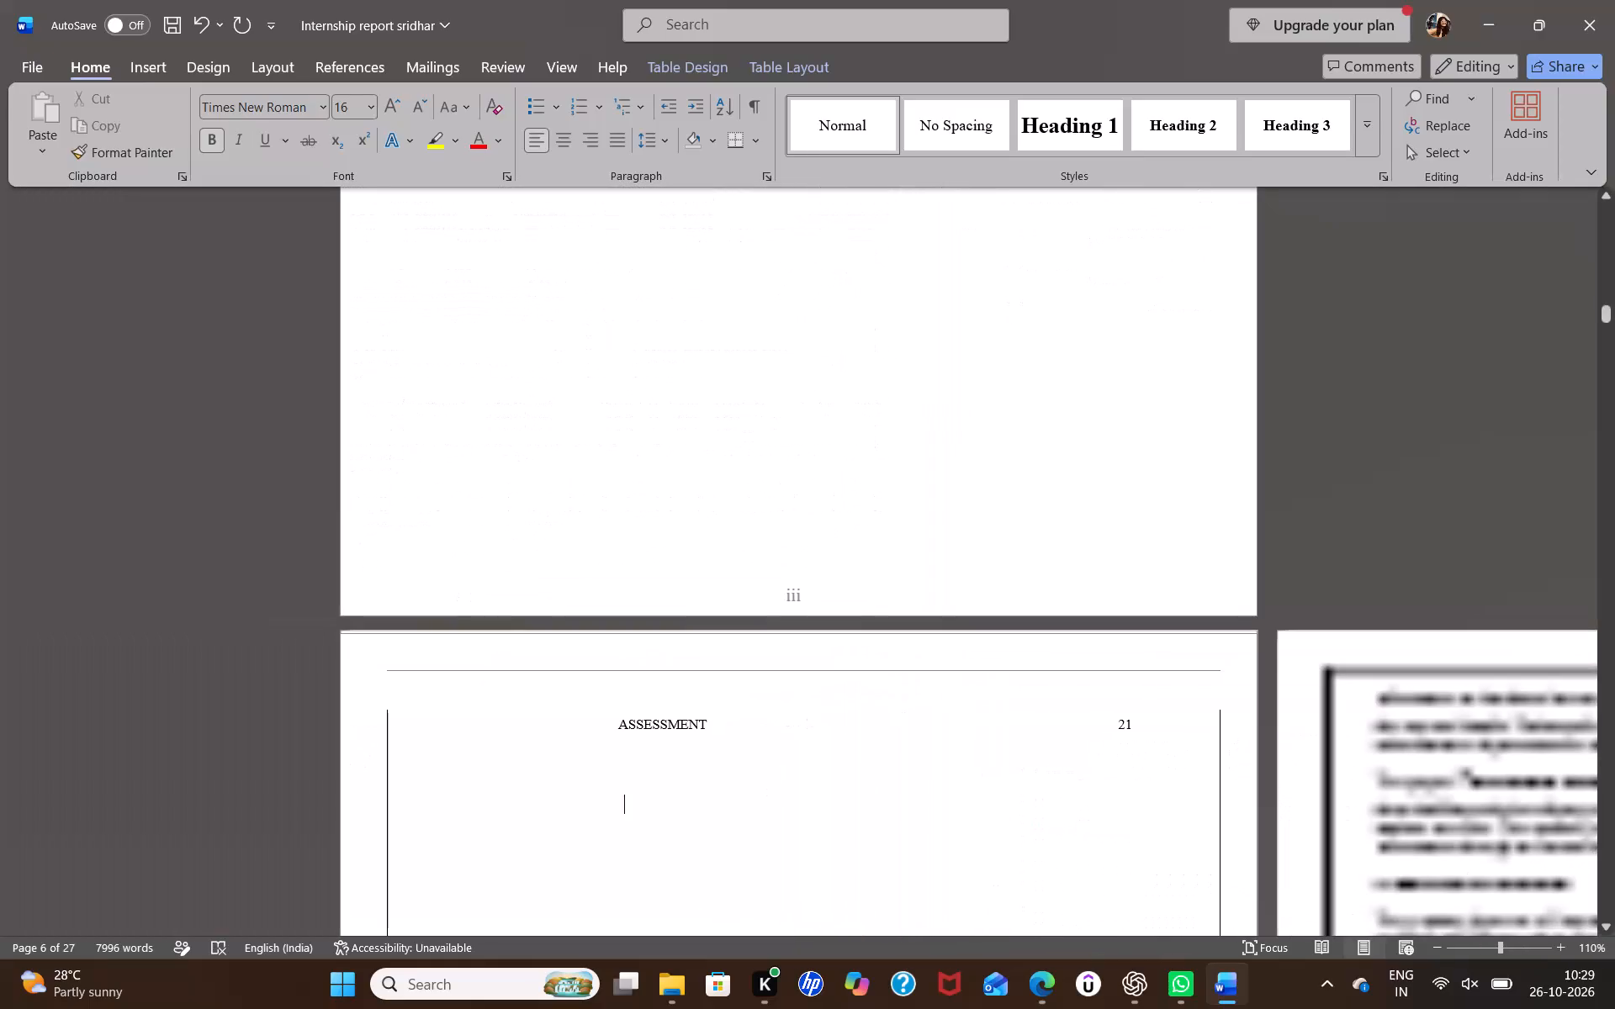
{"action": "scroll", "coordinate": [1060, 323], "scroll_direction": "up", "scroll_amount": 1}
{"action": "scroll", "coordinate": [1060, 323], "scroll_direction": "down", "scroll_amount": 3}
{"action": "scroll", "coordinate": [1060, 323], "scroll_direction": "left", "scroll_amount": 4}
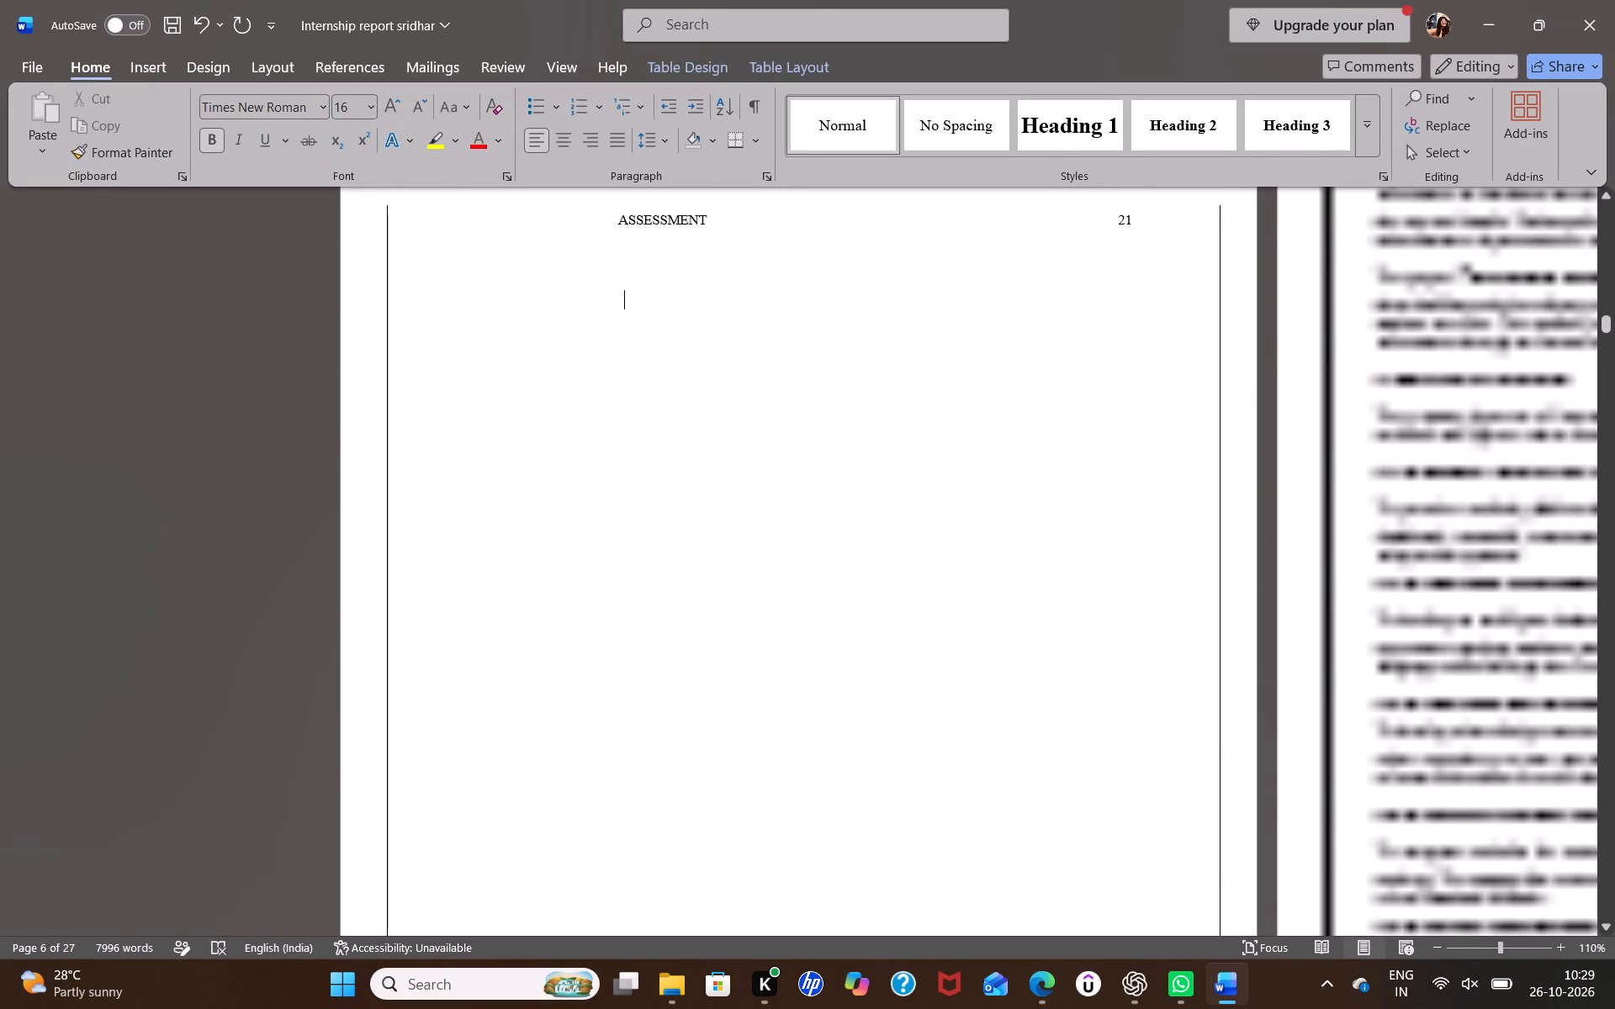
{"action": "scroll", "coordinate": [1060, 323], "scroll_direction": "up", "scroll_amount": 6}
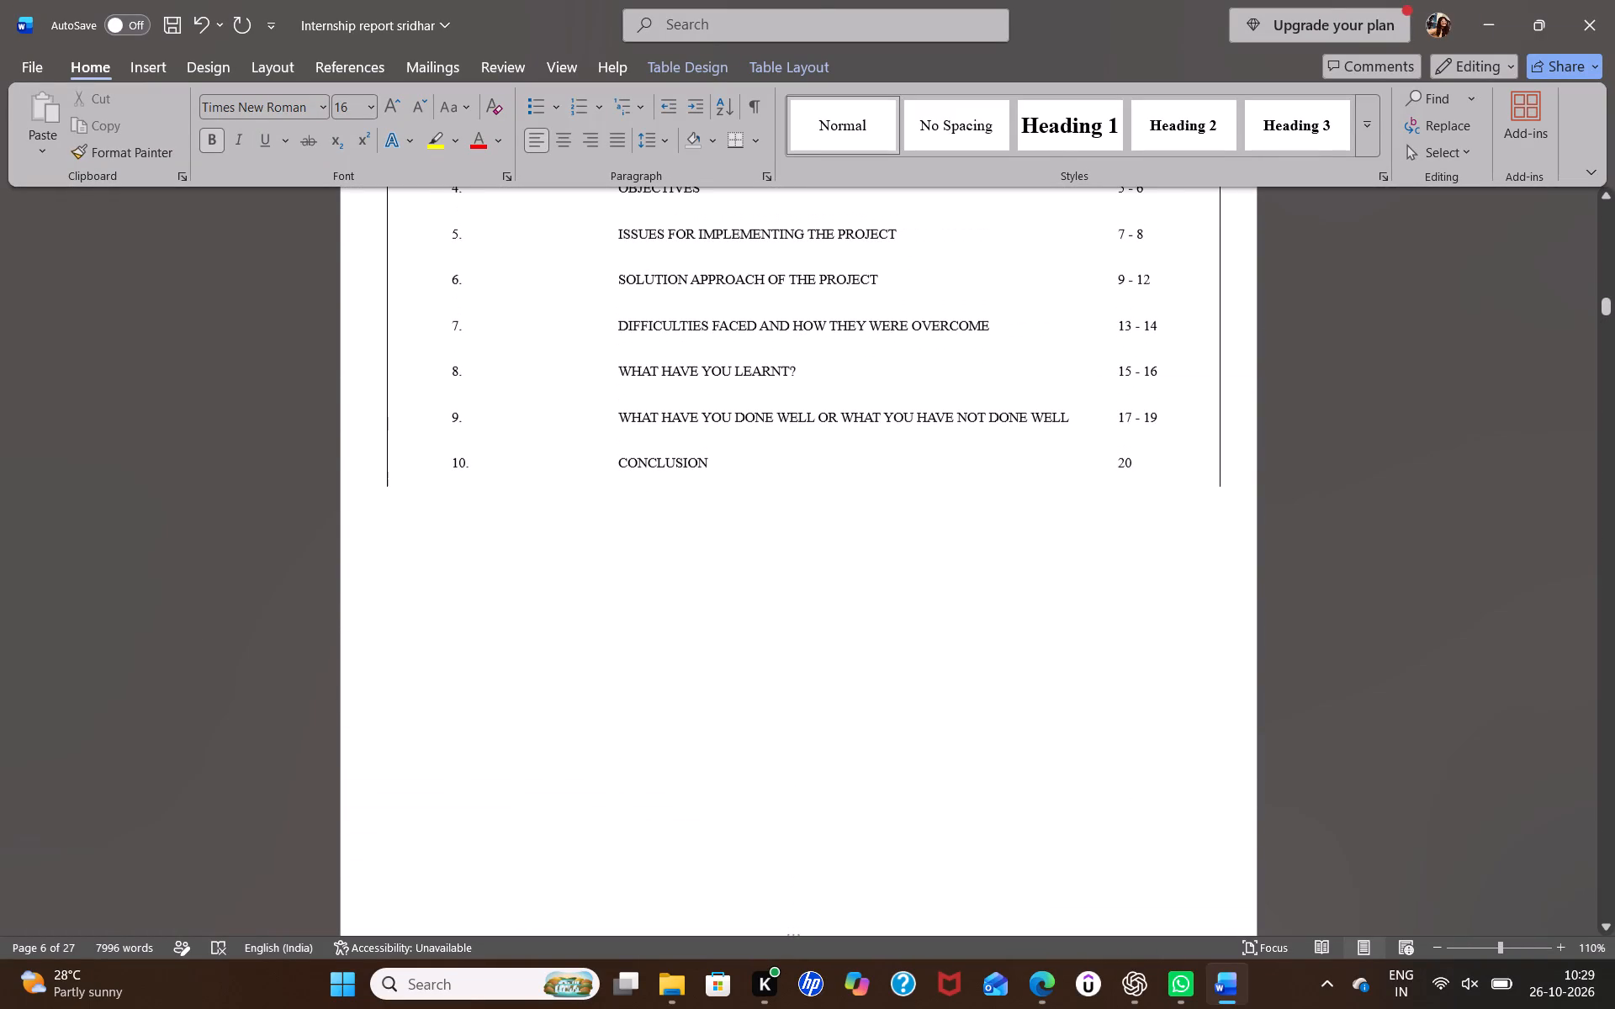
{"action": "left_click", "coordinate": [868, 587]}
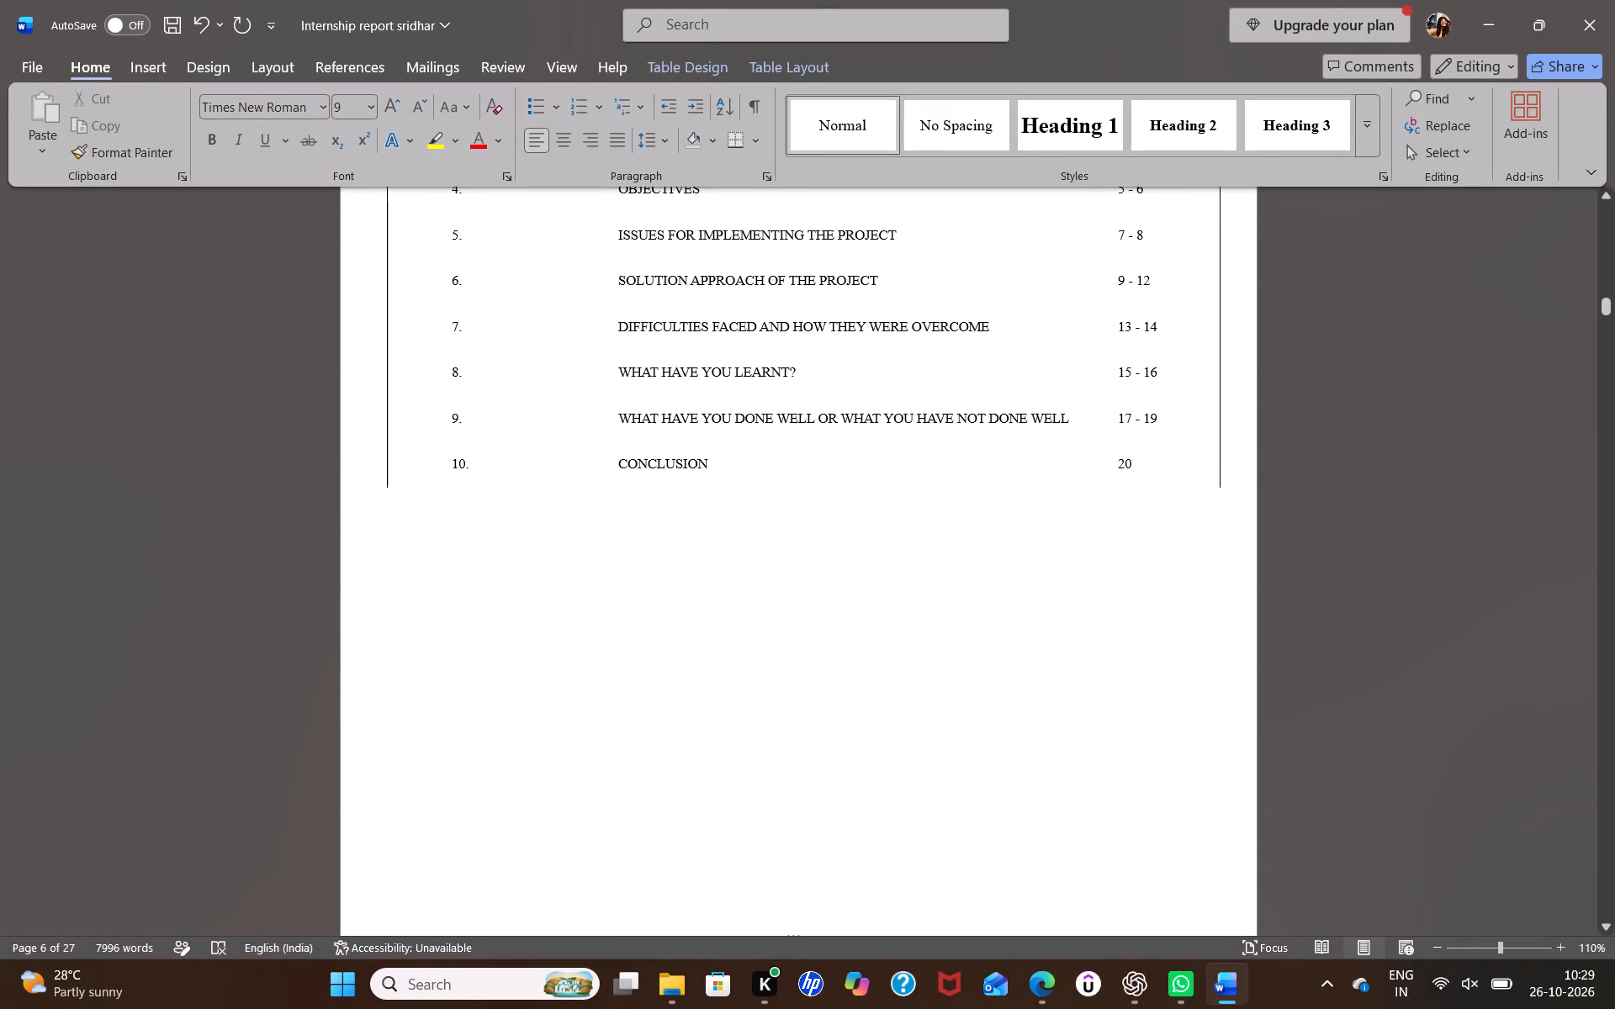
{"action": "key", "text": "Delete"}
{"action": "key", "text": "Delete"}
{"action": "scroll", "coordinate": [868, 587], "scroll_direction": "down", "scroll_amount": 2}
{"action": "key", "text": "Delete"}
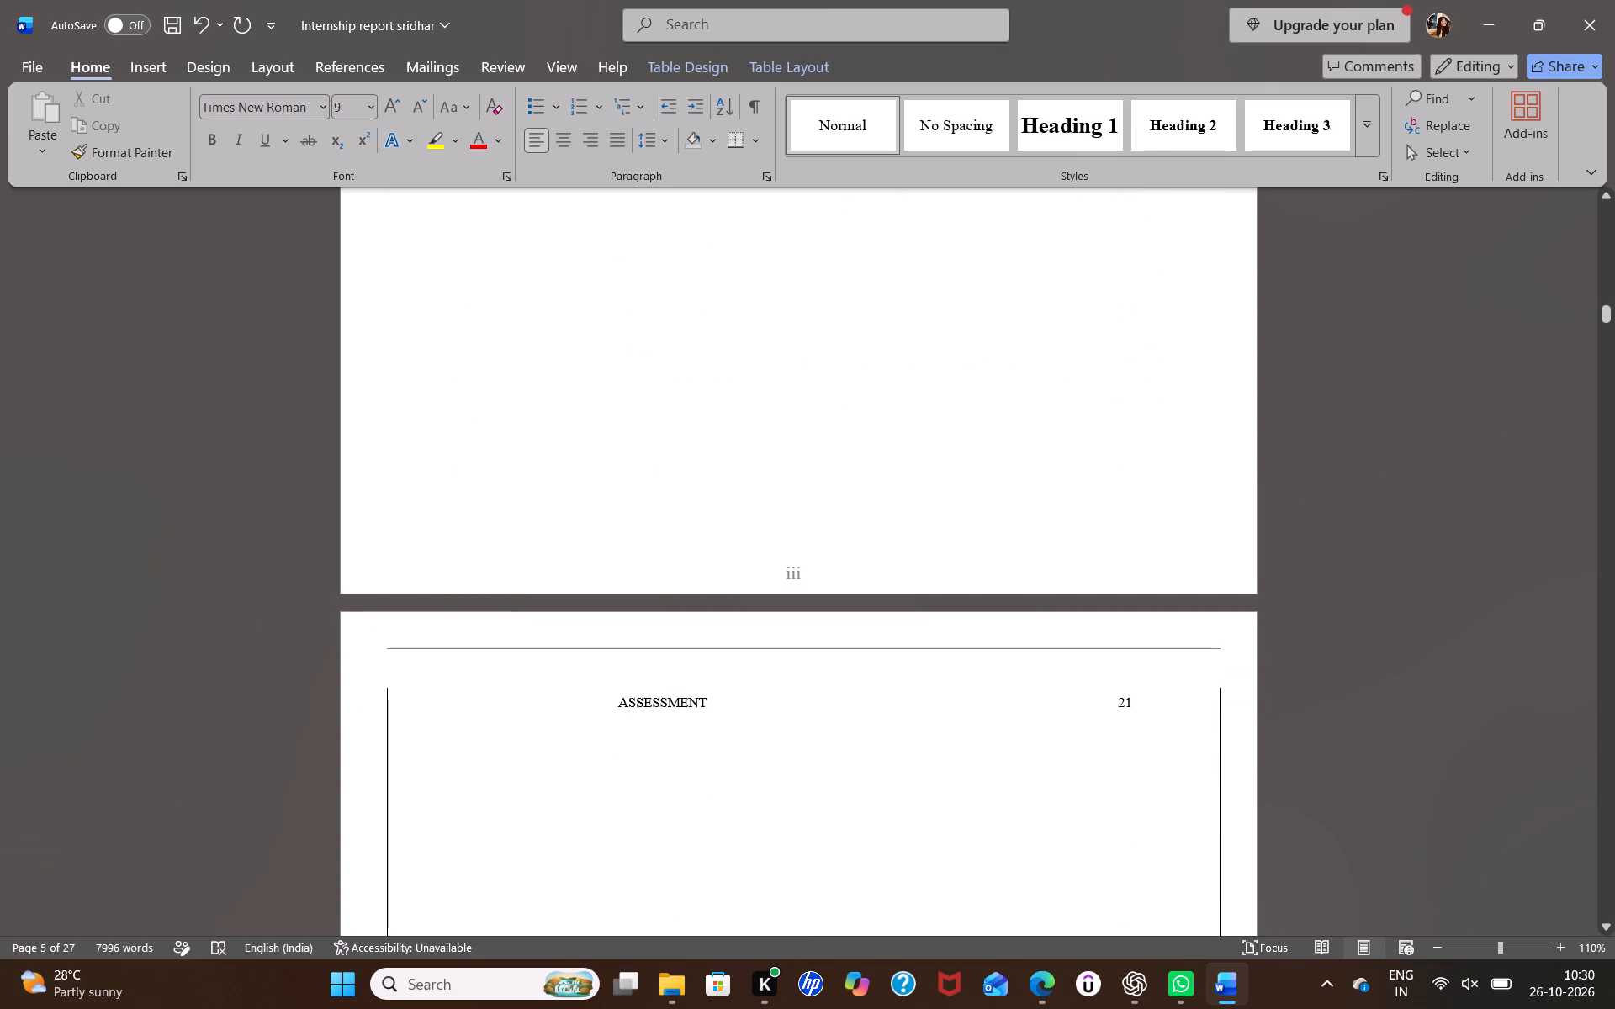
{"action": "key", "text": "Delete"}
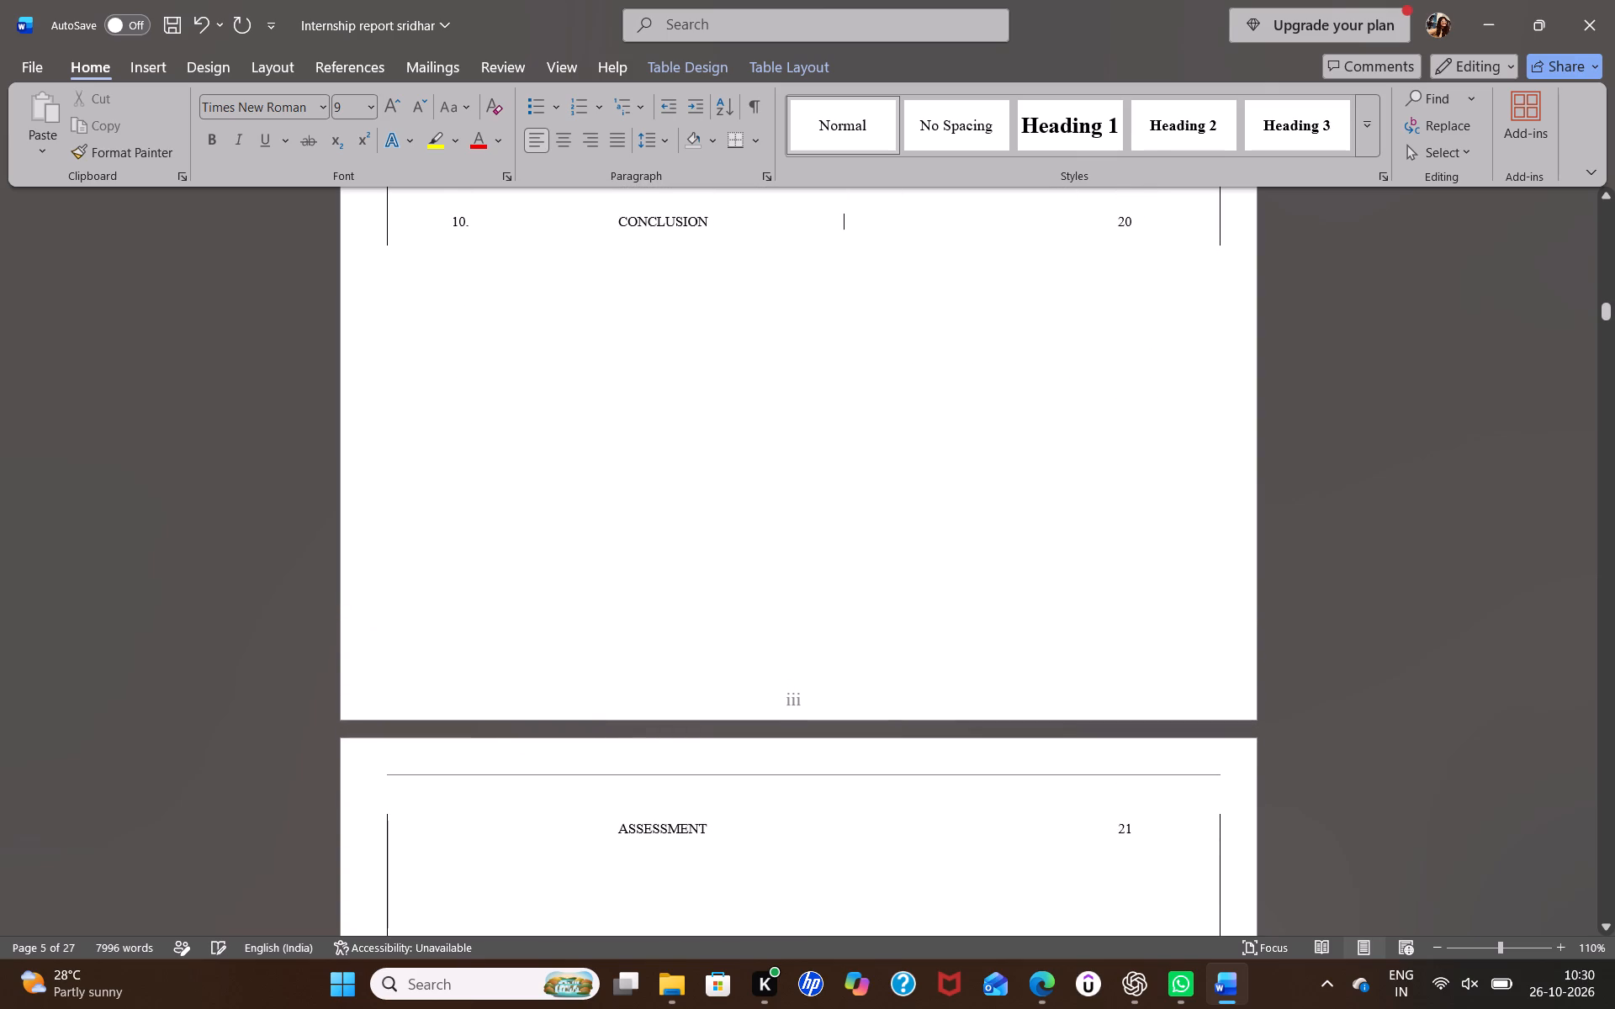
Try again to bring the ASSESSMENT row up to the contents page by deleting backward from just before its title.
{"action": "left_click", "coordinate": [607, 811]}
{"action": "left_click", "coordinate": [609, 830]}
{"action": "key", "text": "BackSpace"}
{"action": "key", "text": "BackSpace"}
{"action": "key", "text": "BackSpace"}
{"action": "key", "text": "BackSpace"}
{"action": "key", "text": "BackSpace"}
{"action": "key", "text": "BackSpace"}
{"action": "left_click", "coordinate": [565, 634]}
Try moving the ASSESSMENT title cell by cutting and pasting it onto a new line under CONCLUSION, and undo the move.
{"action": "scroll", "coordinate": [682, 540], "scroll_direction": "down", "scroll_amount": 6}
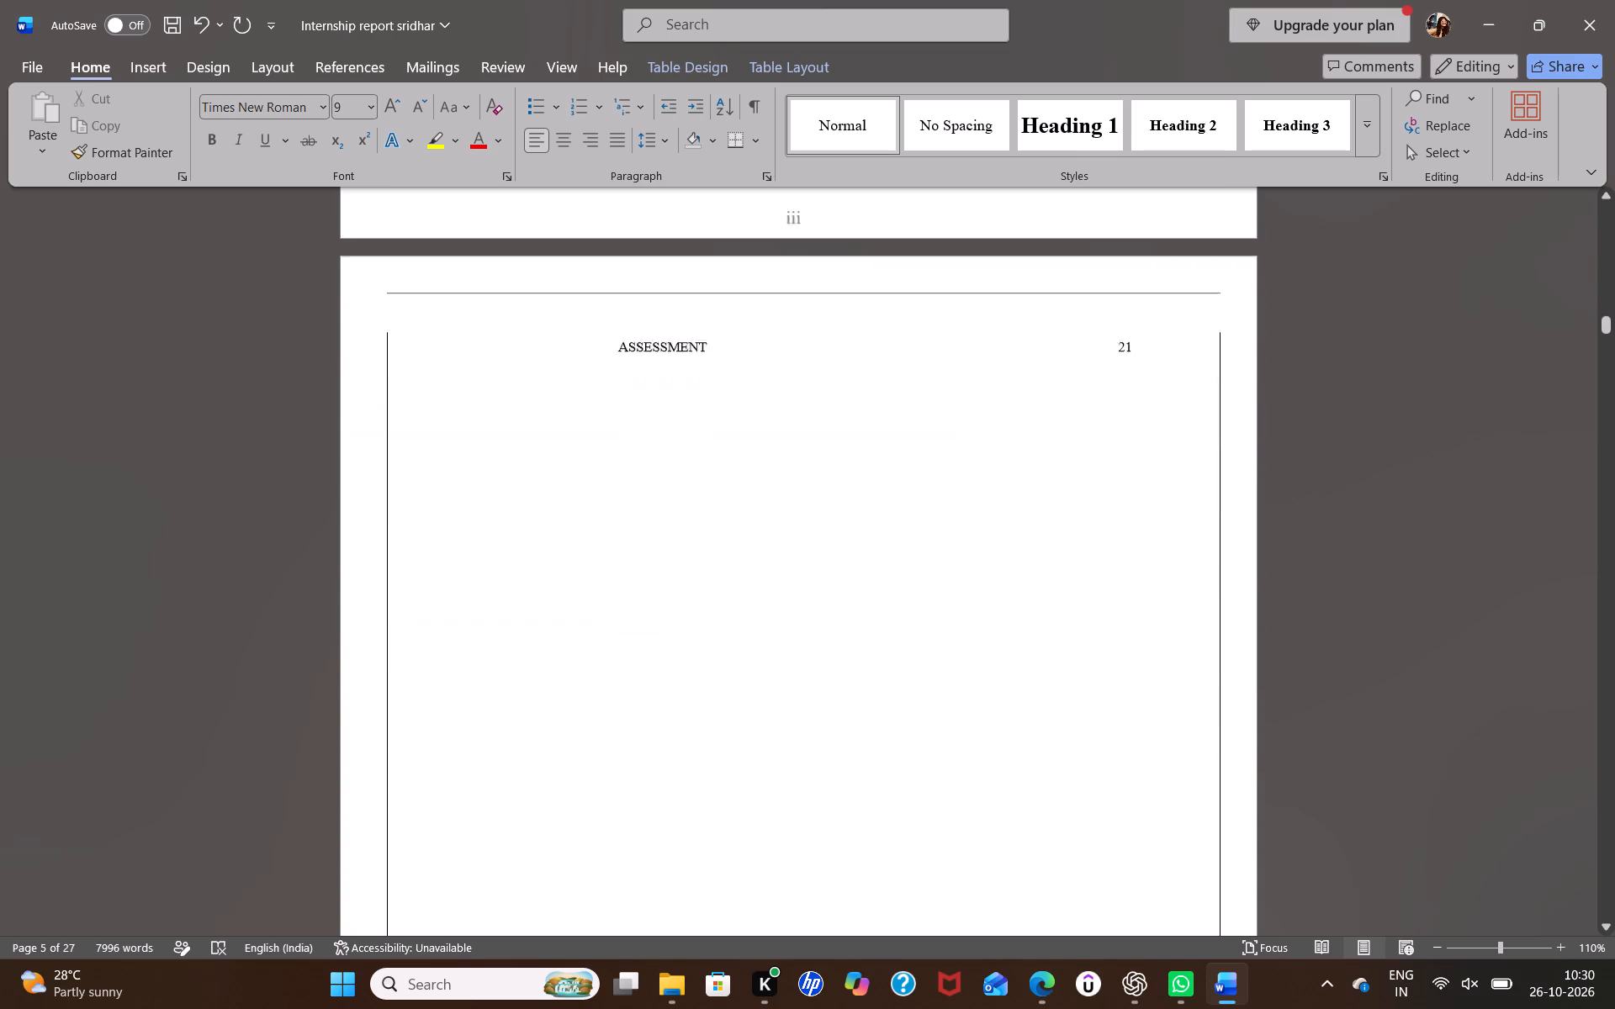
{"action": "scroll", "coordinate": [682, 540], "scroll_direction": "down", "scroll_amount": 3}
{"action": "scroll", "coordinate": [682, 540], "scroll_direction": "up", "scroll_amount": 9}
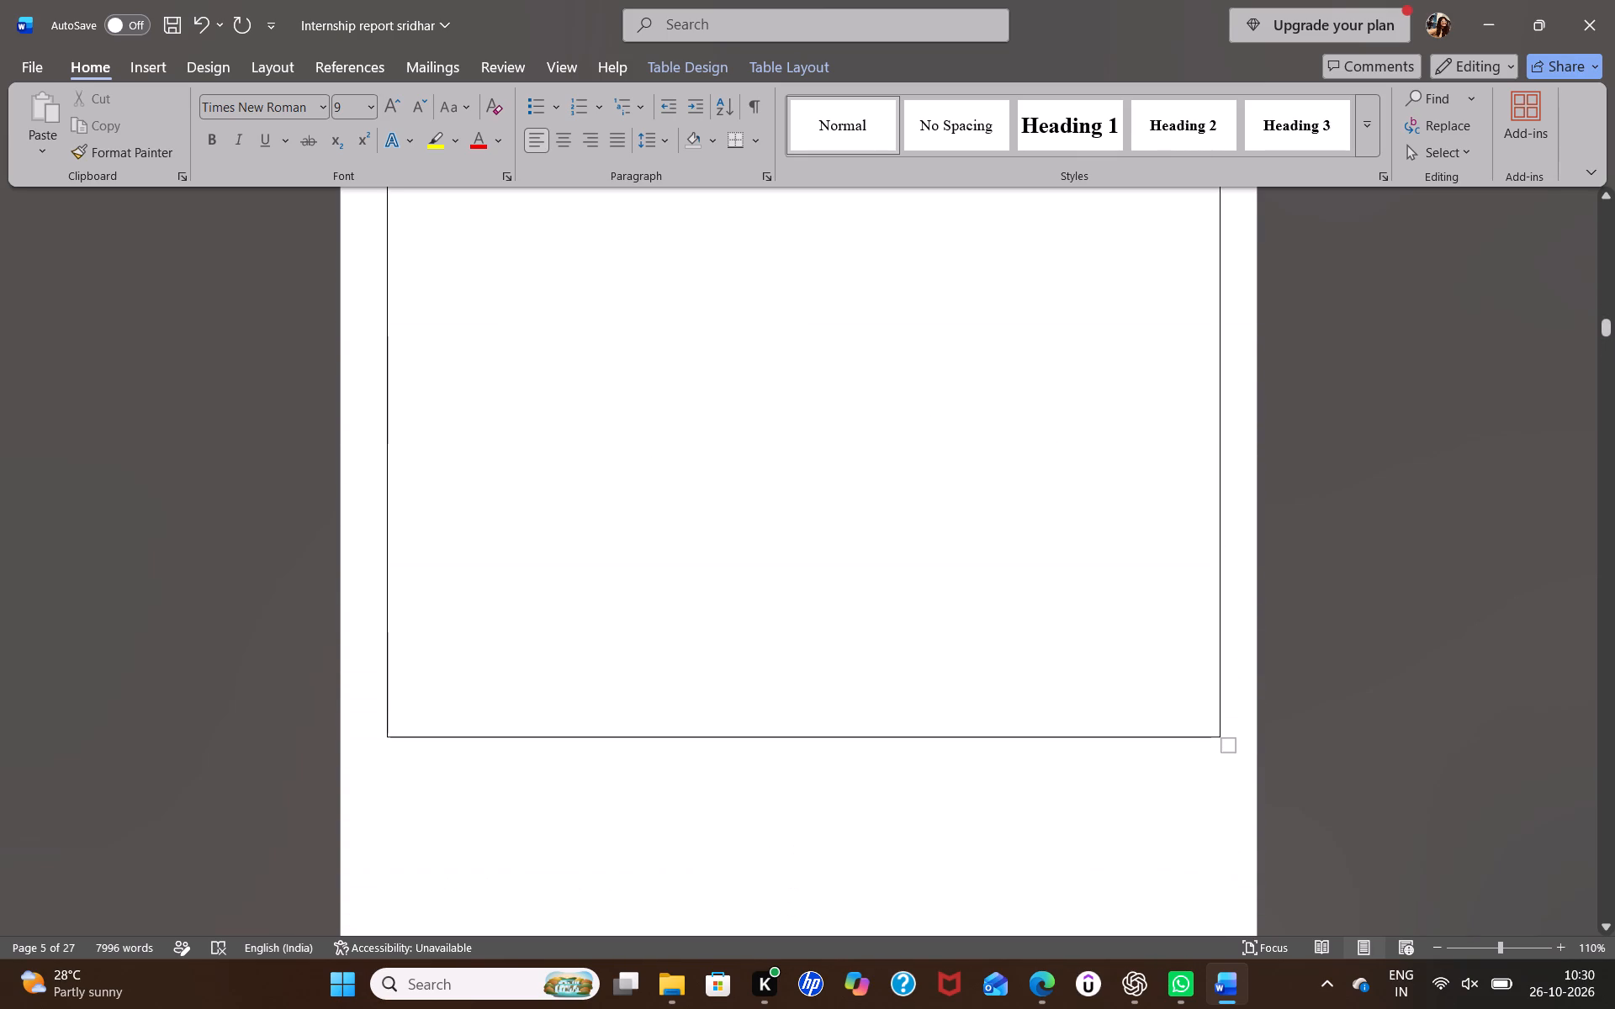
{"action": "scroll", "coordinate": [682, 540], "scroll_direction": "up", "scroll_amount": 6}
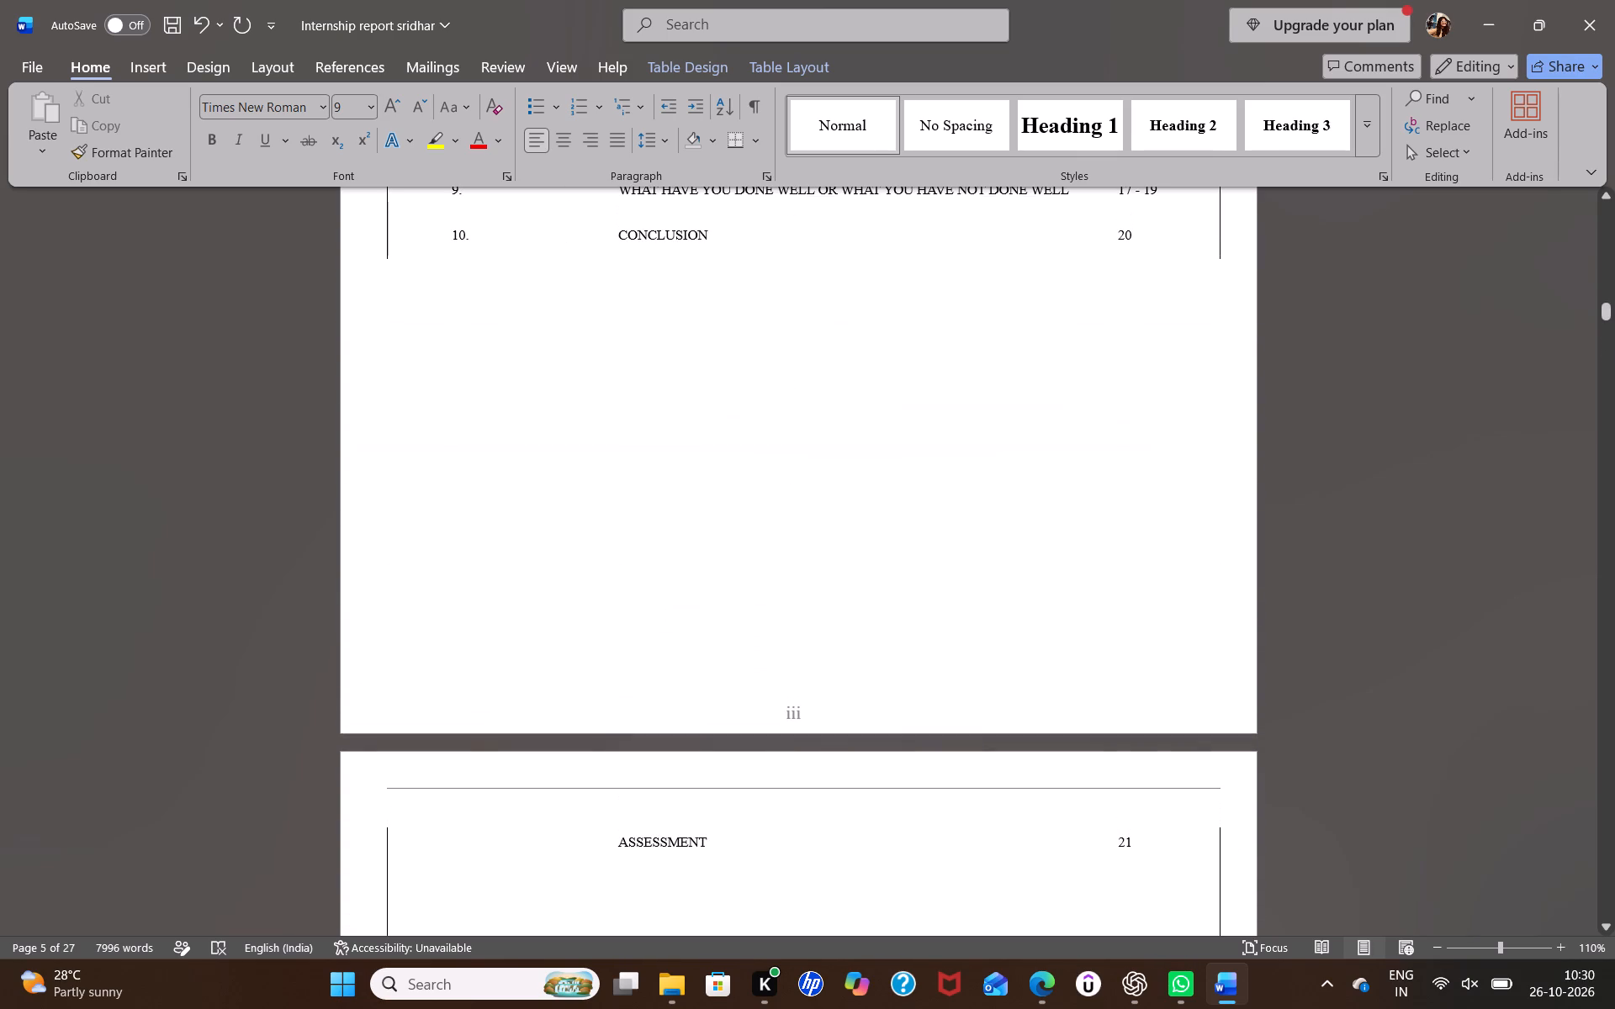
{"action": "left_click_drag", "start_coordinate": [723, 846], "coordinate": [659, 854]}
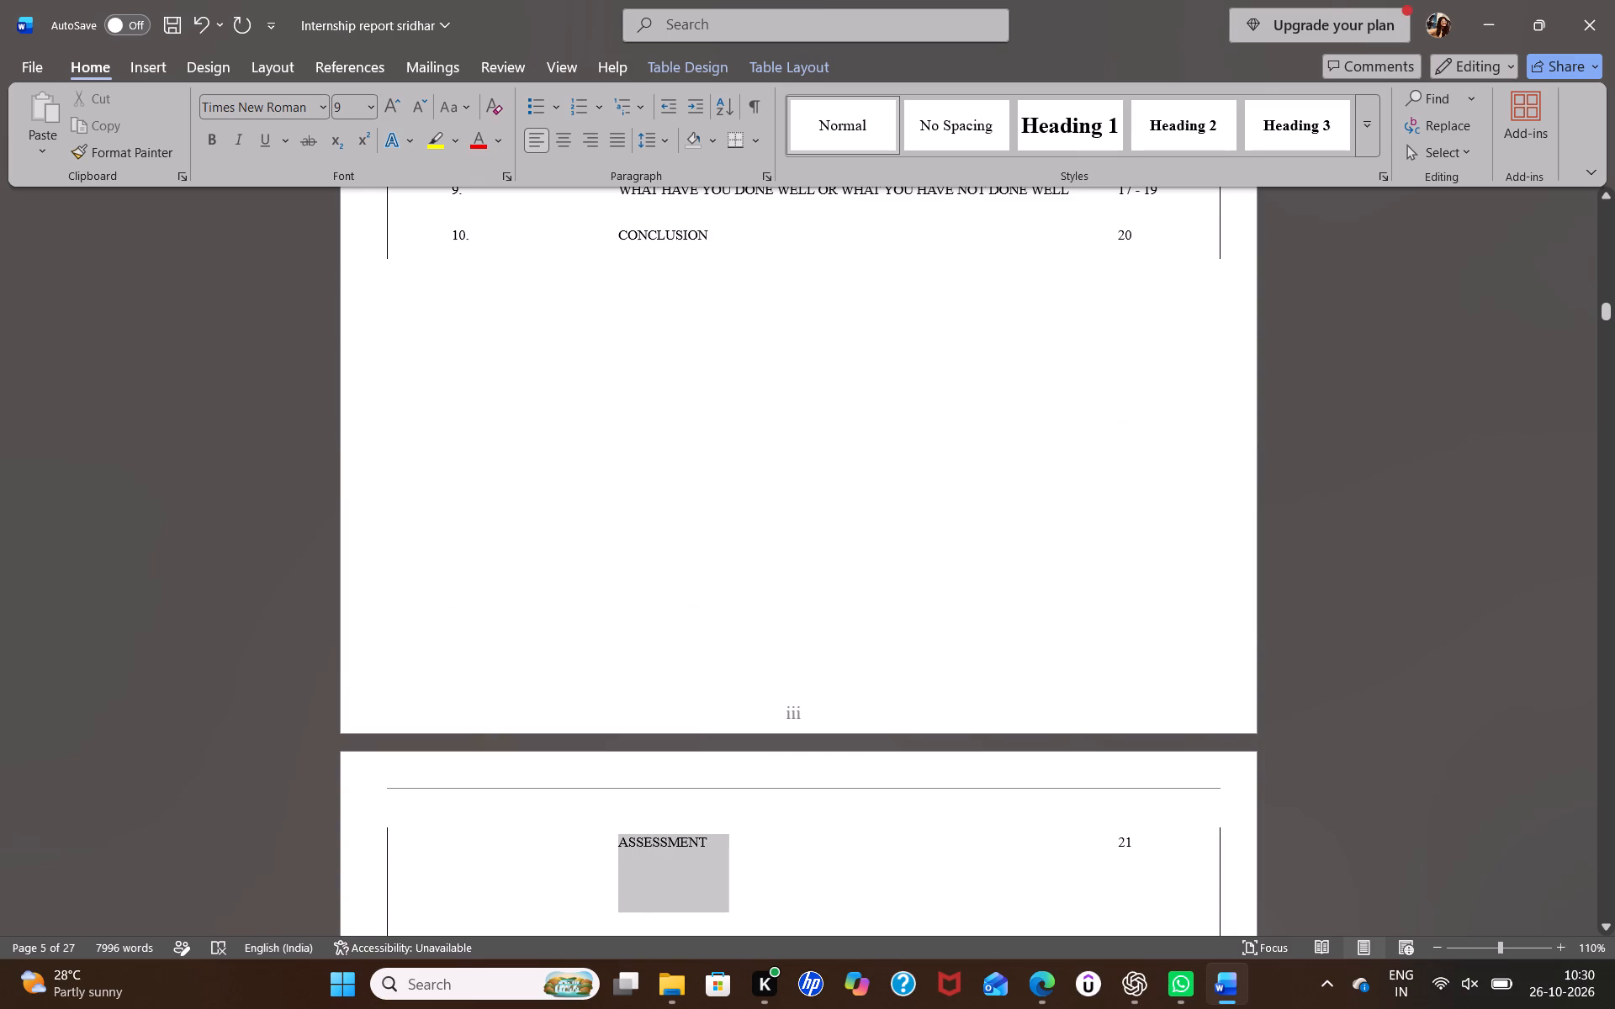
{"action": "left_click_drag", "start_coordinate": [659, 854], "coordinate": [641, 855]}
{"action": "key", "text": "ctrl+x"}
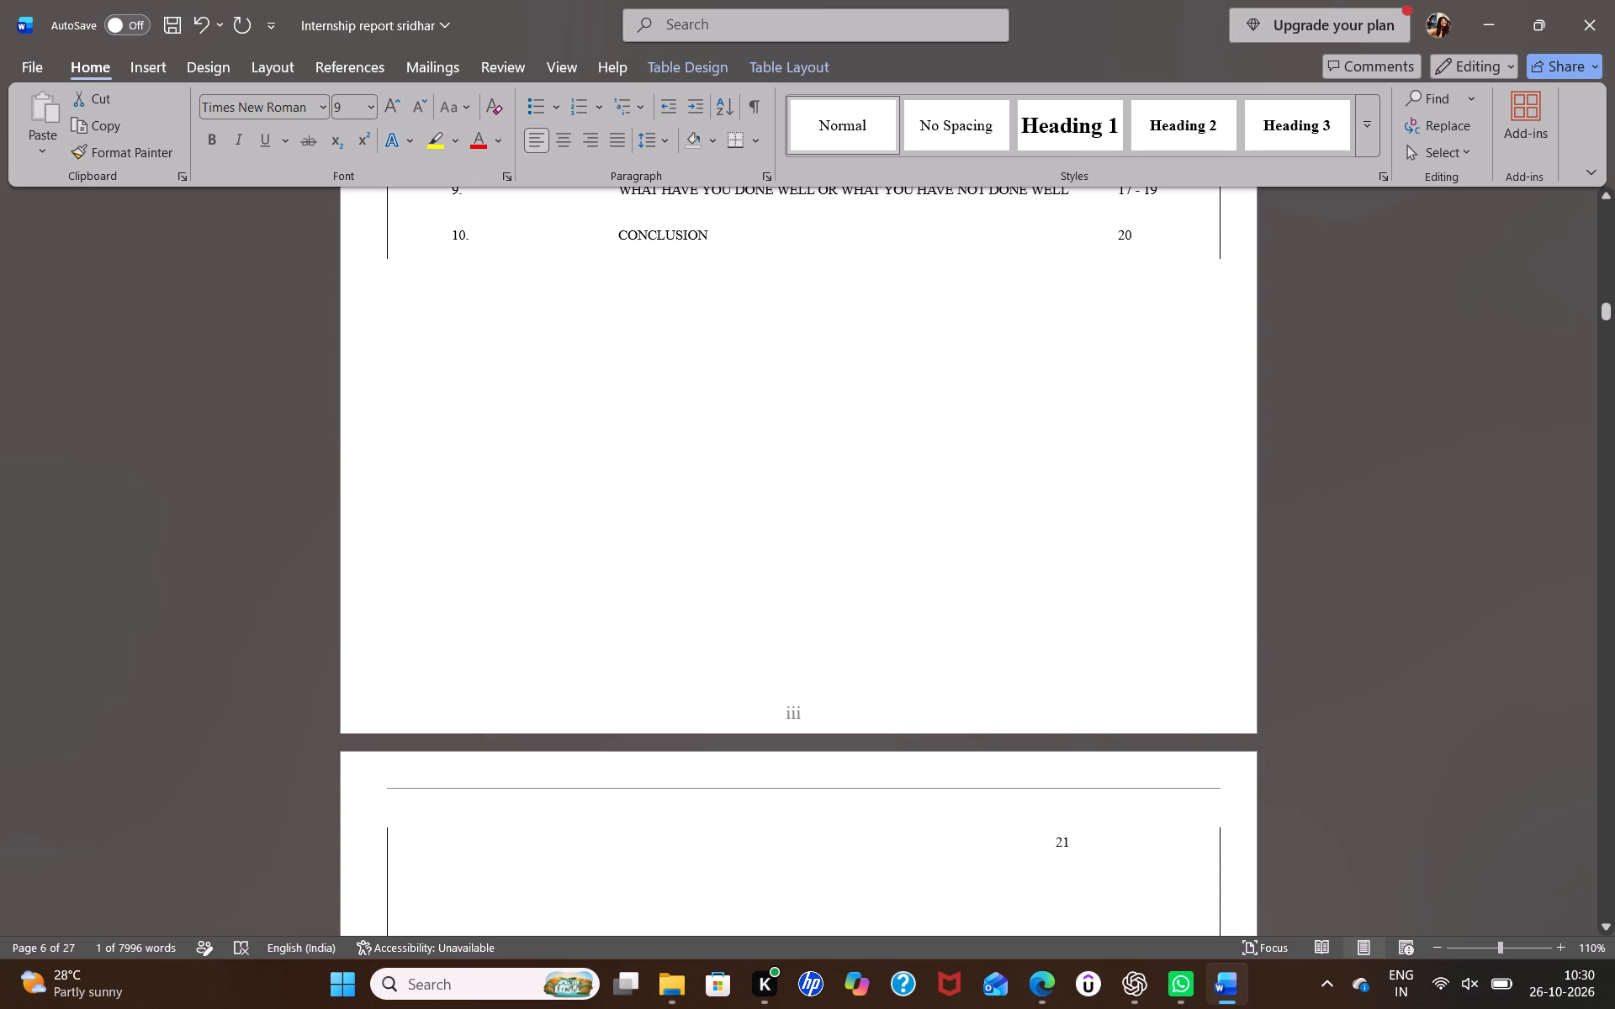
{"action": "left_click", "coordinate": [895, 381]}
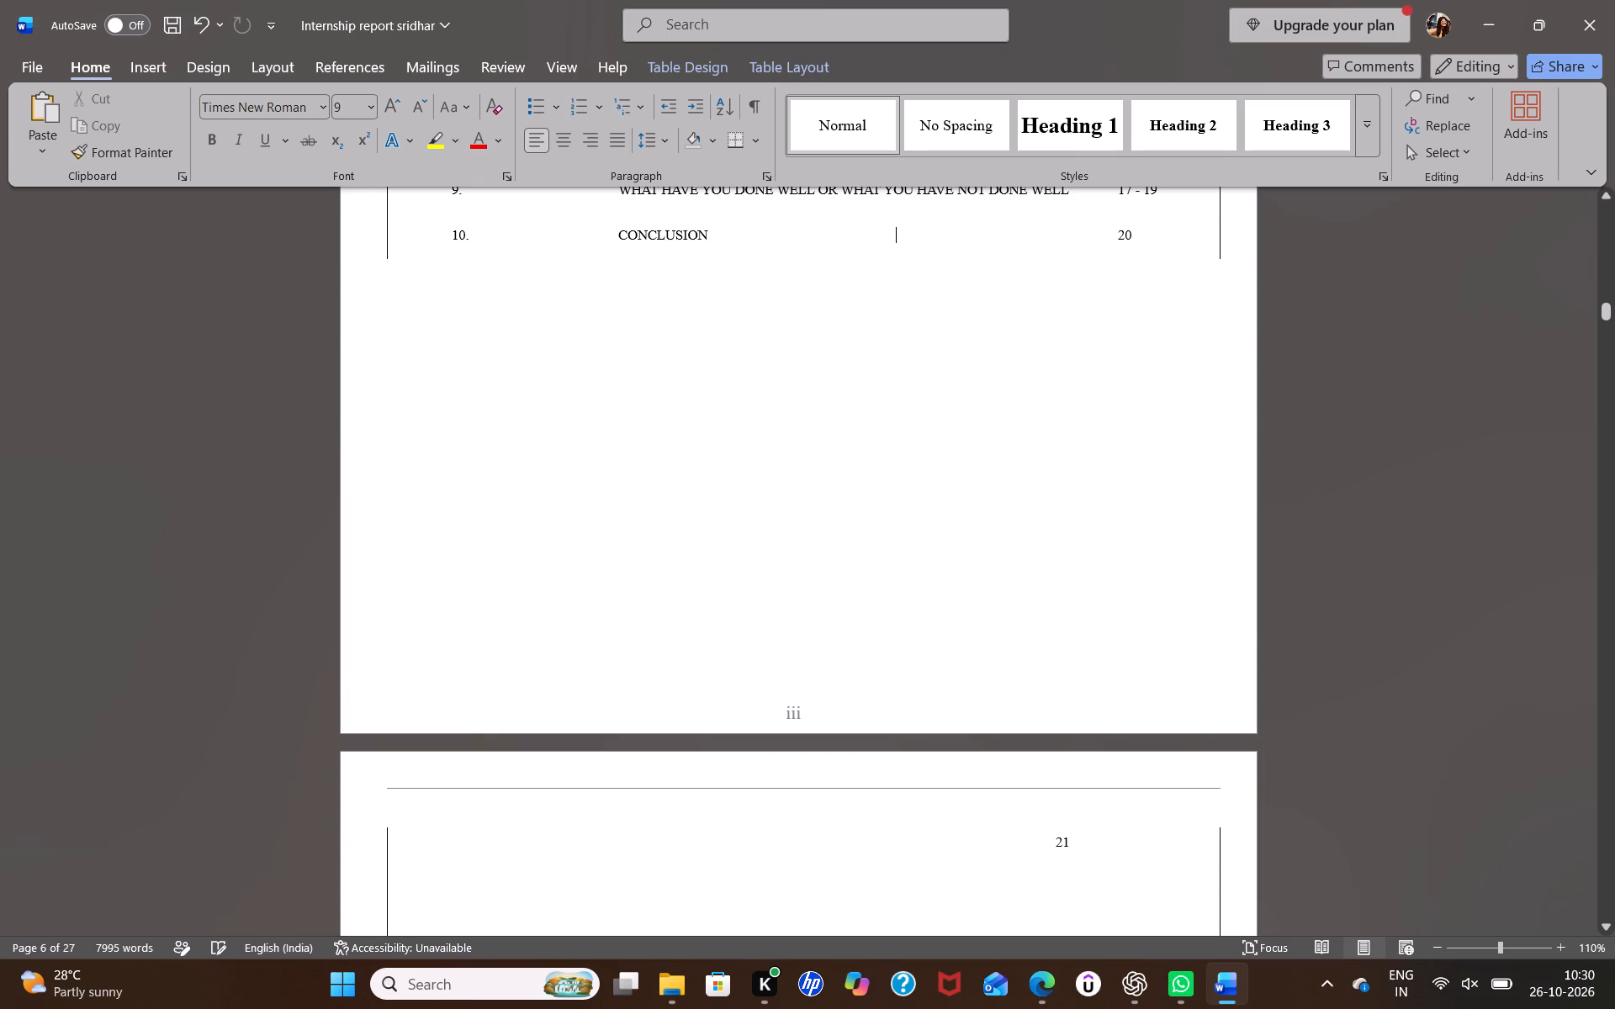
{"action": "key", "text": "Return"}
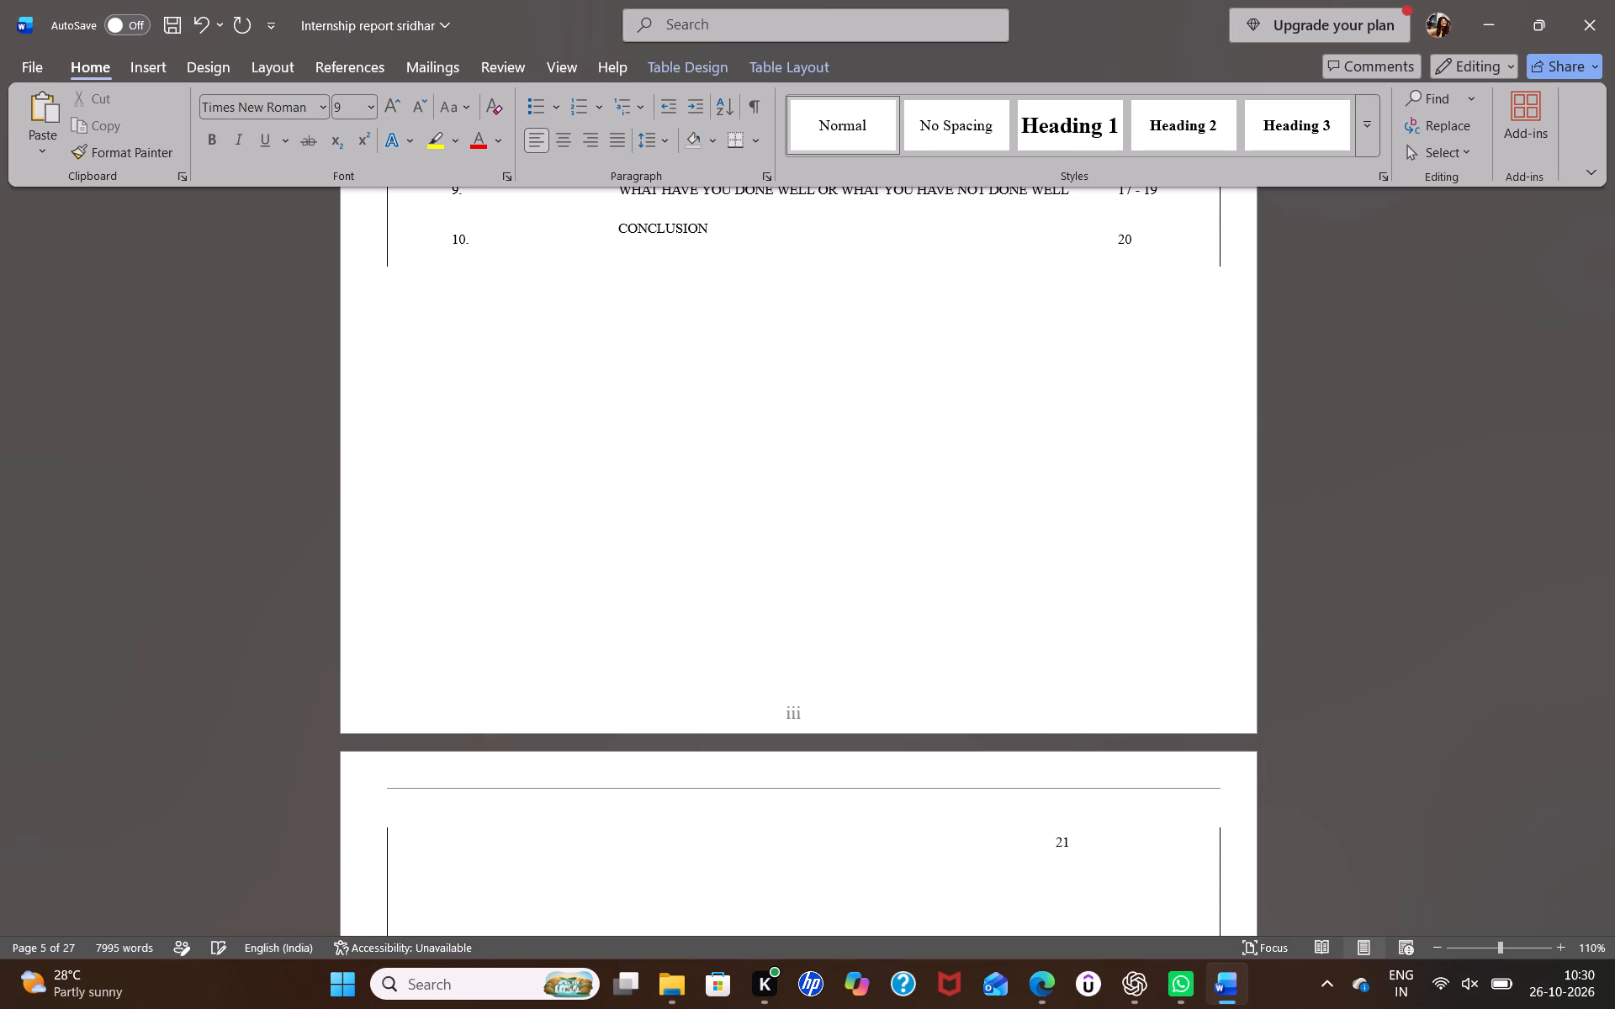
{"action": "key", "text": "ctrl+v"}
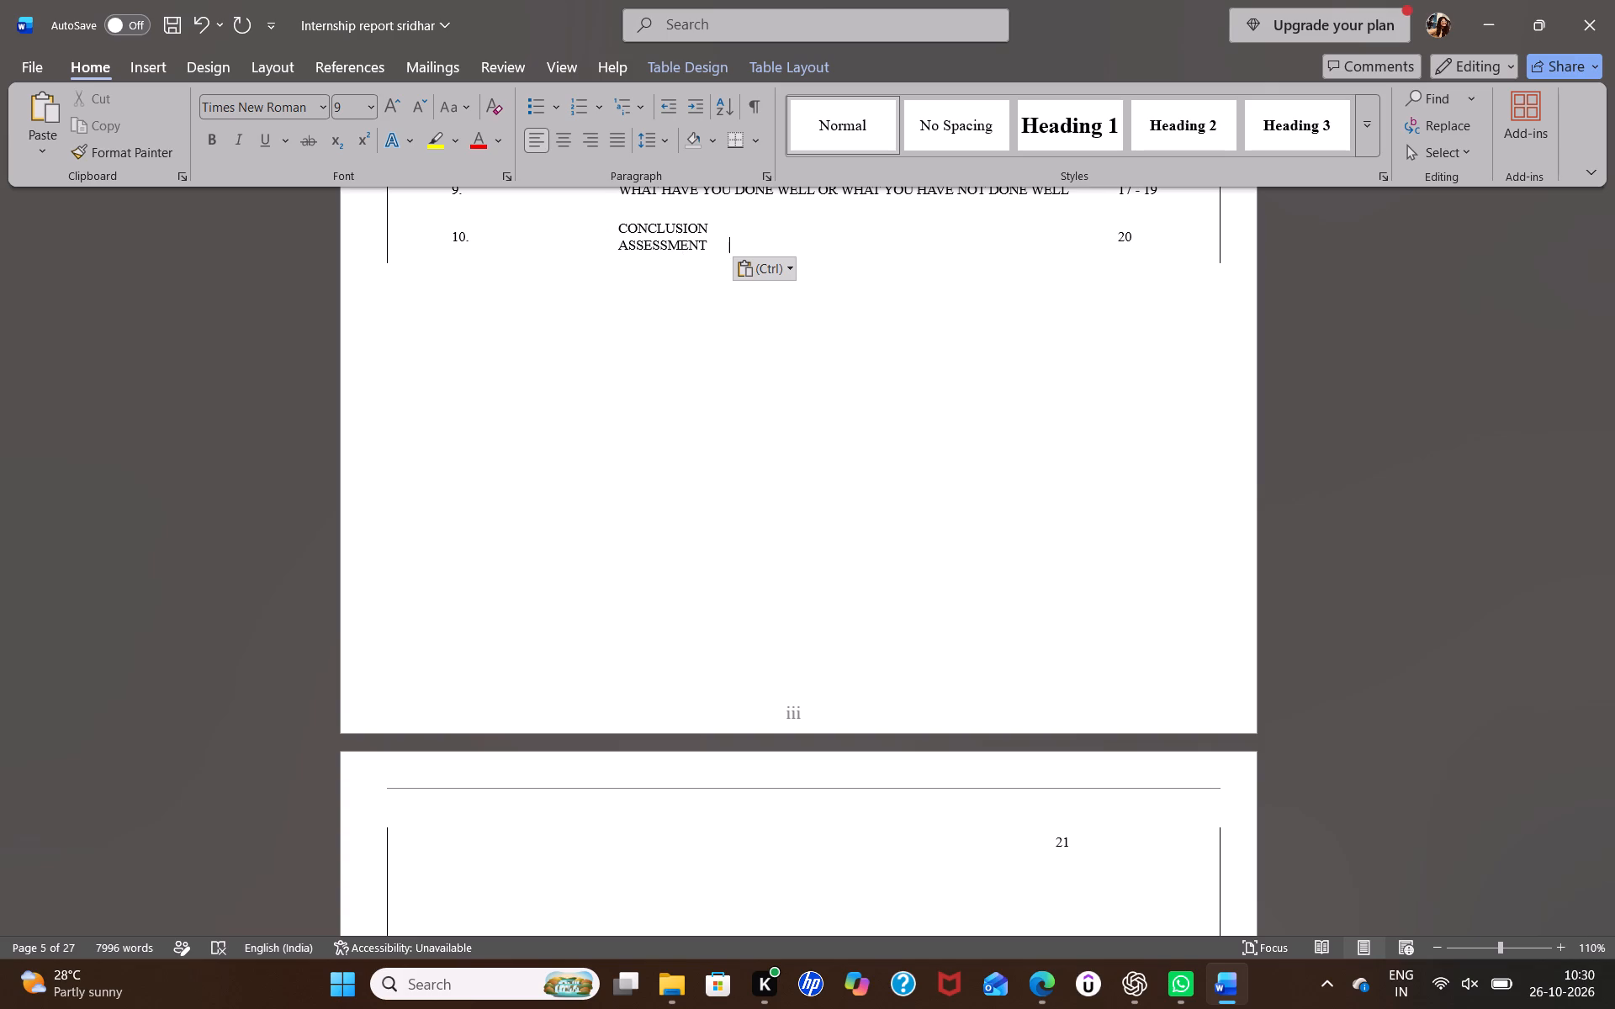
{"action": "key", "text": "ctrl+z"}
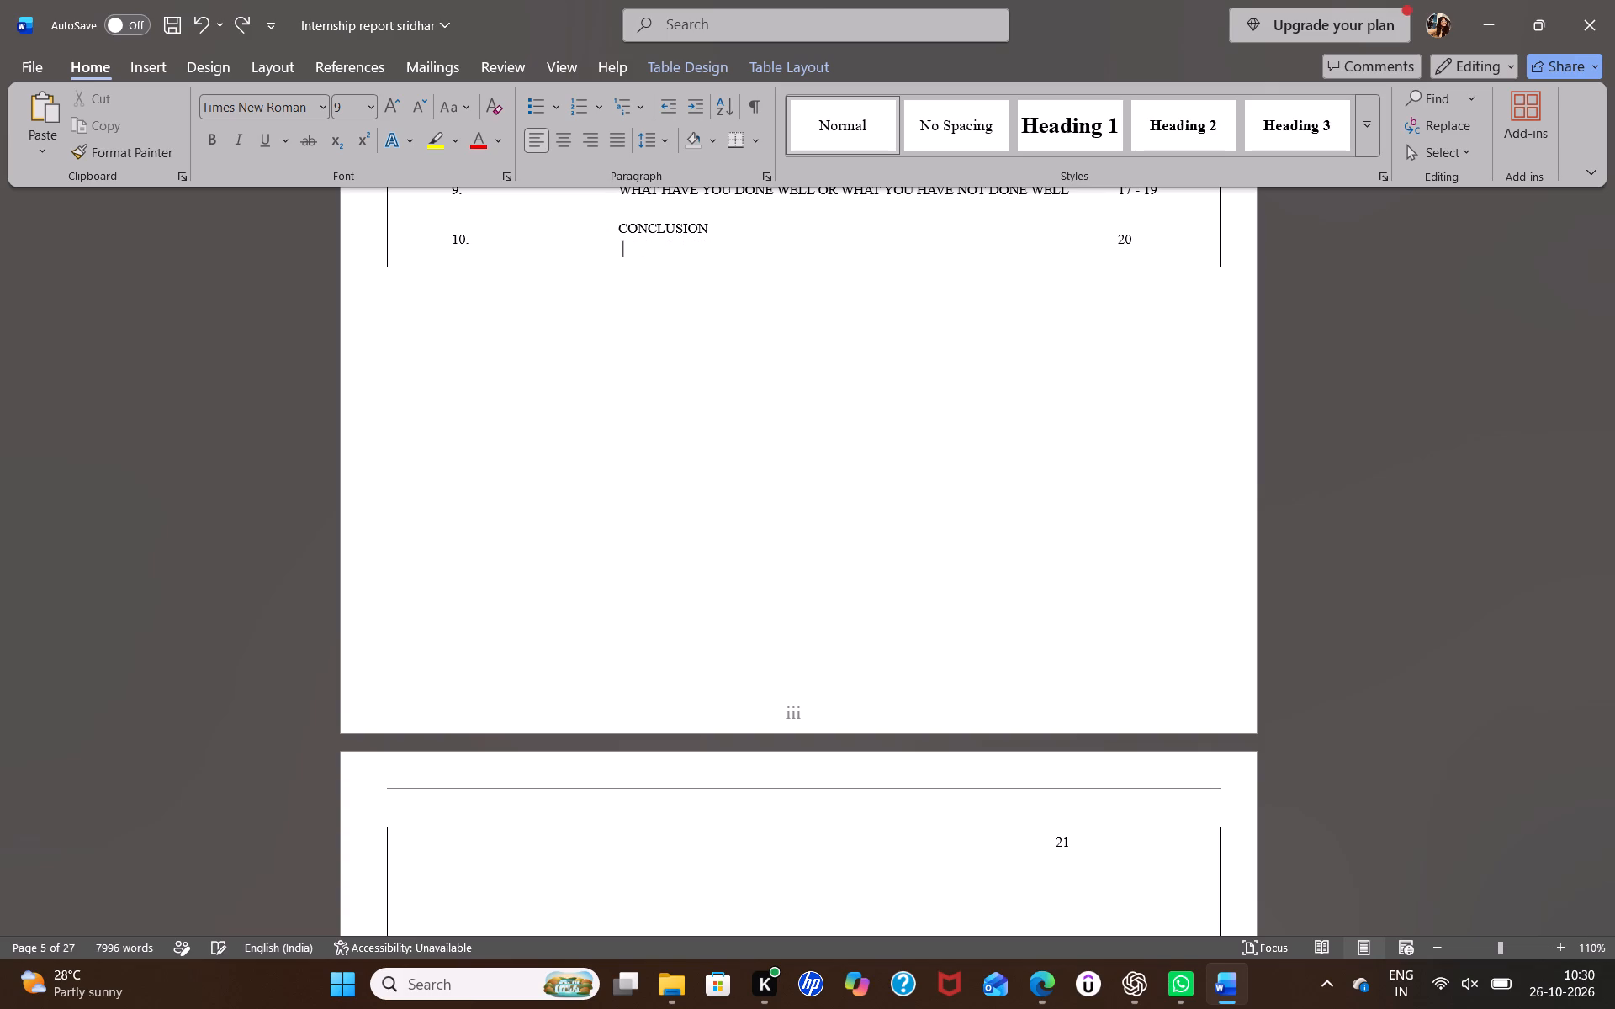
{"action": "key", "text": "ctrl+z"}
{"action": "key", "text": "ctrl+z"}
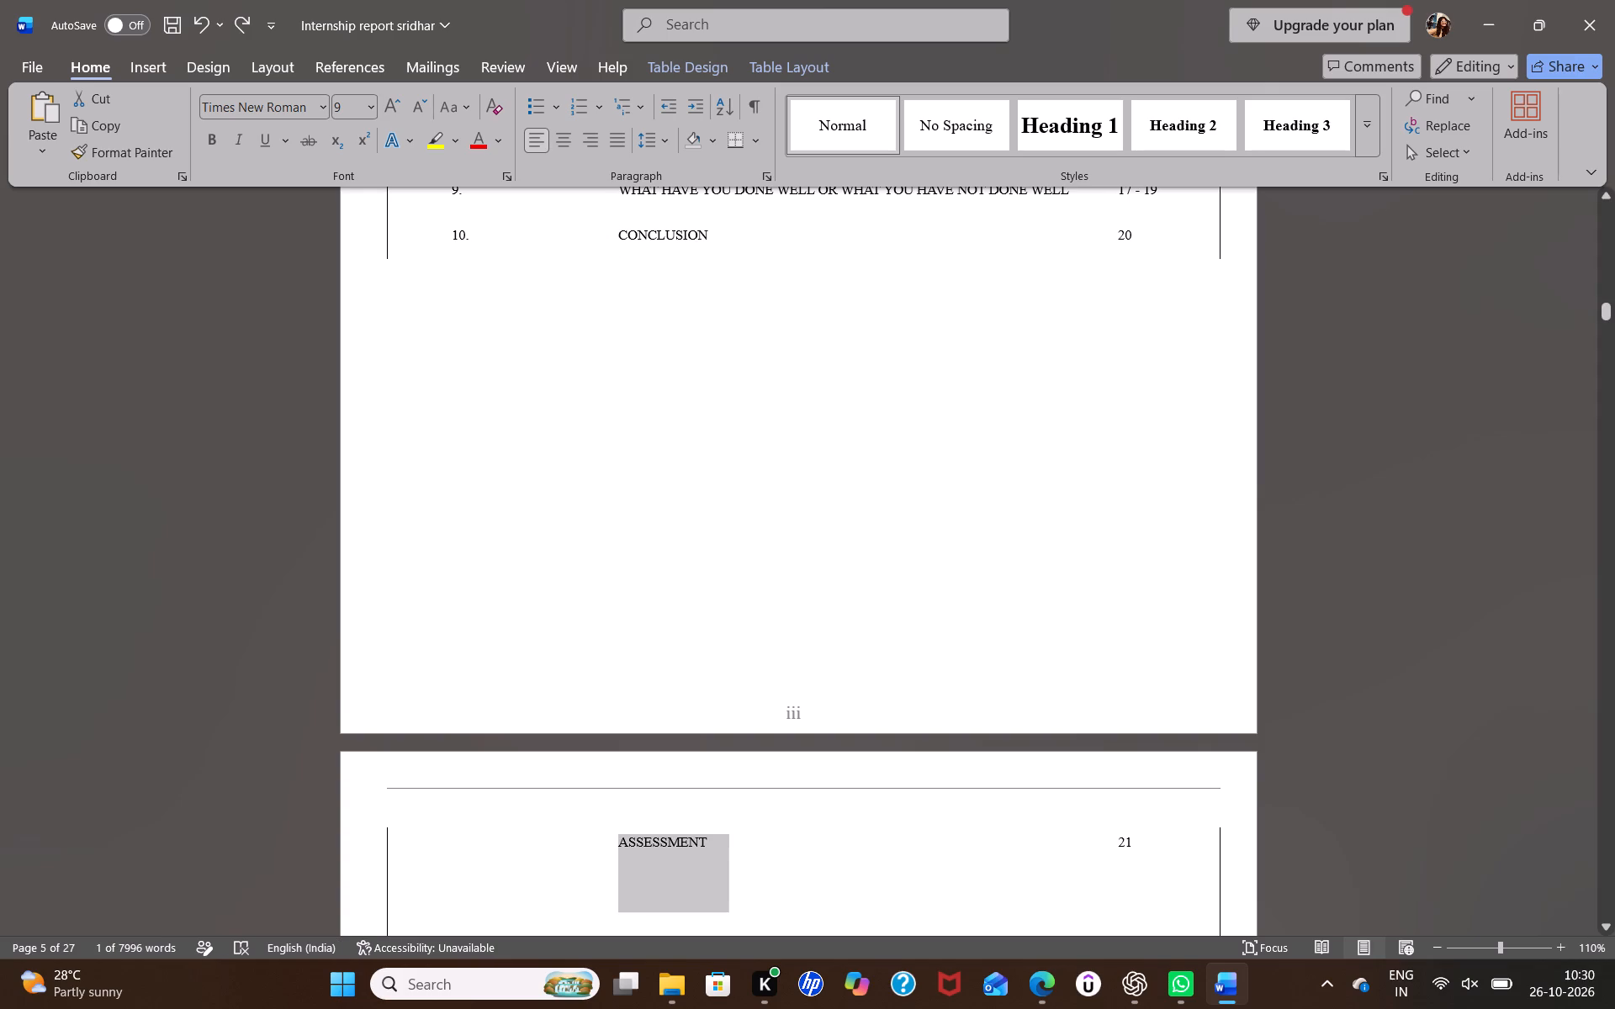
Close the report without saving the changes and reopen Internship report sridhar from the Downloads folder.
{"action": "left_click", "coordinate": [1598, 30]}
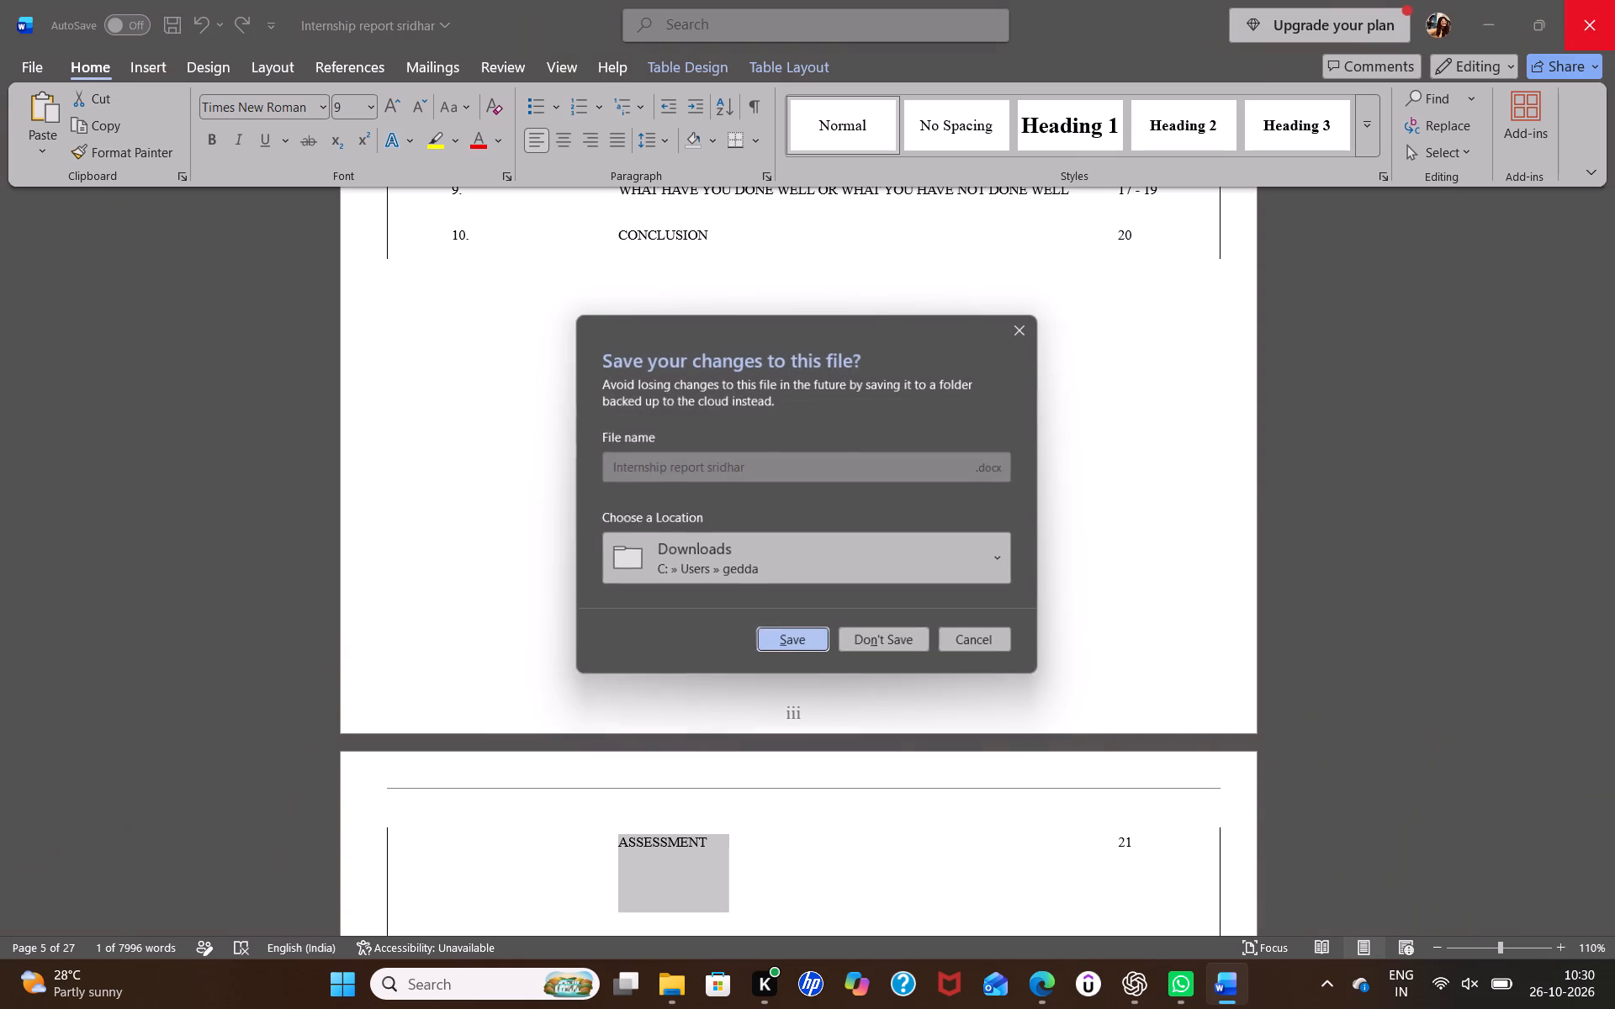
{"action": "left_click", "coordinate": [883, 637]}
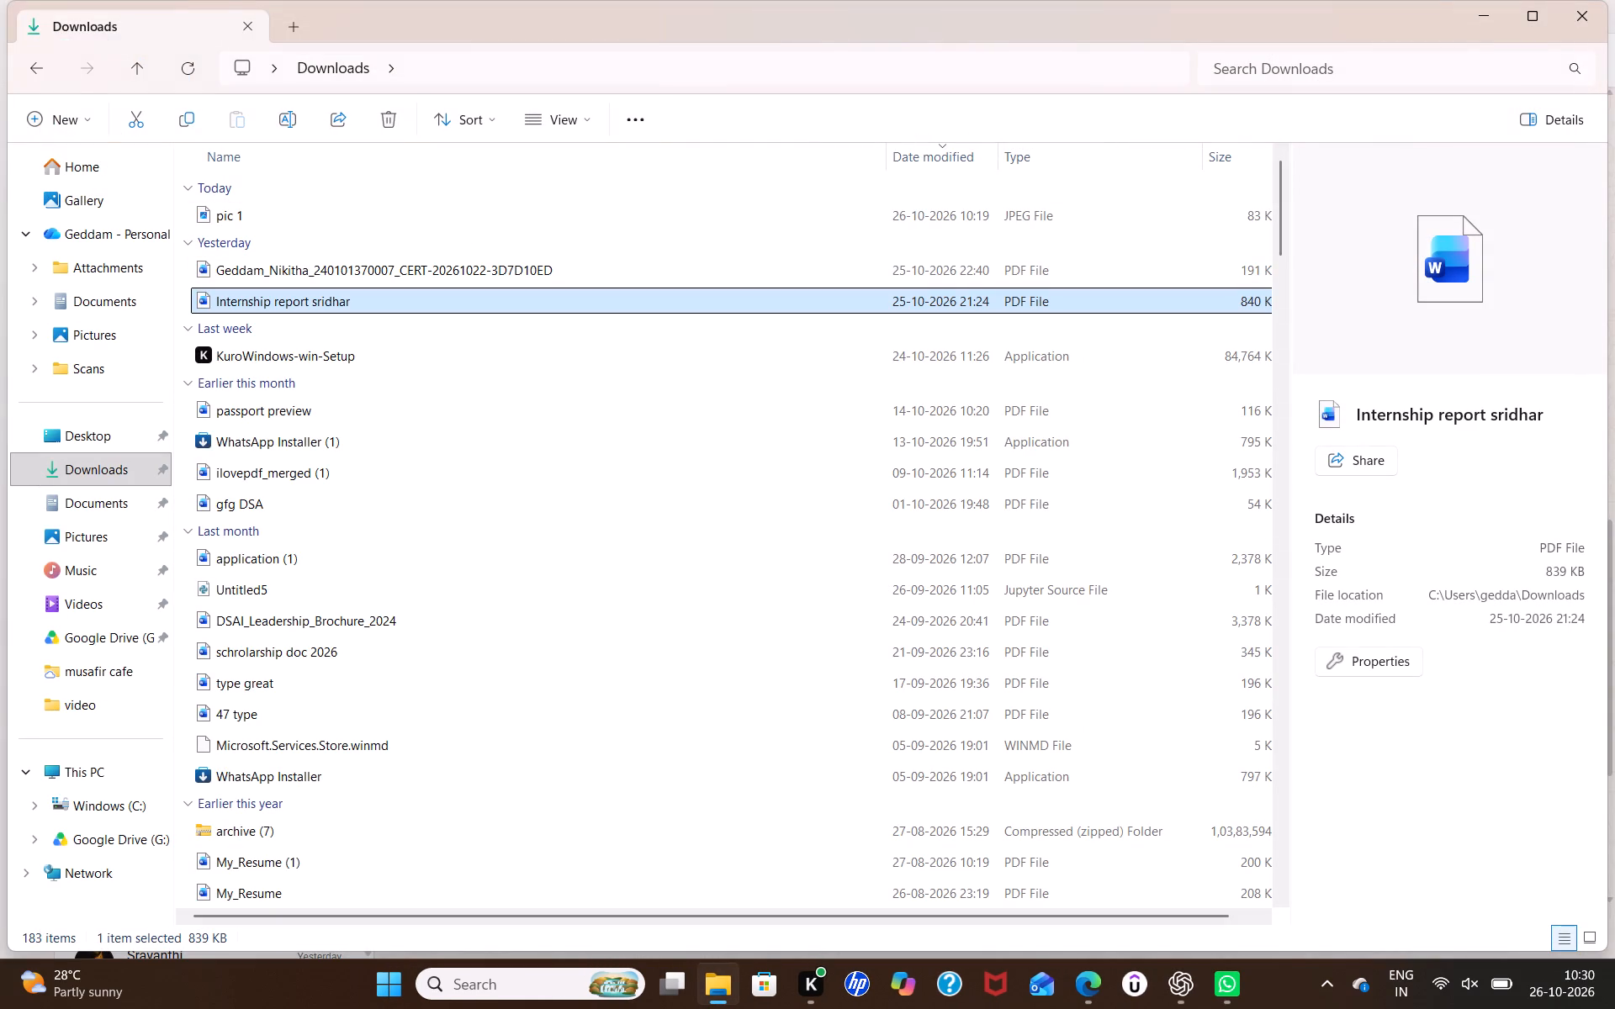
{"action": "double_click", "coordinate": [470, 307]}
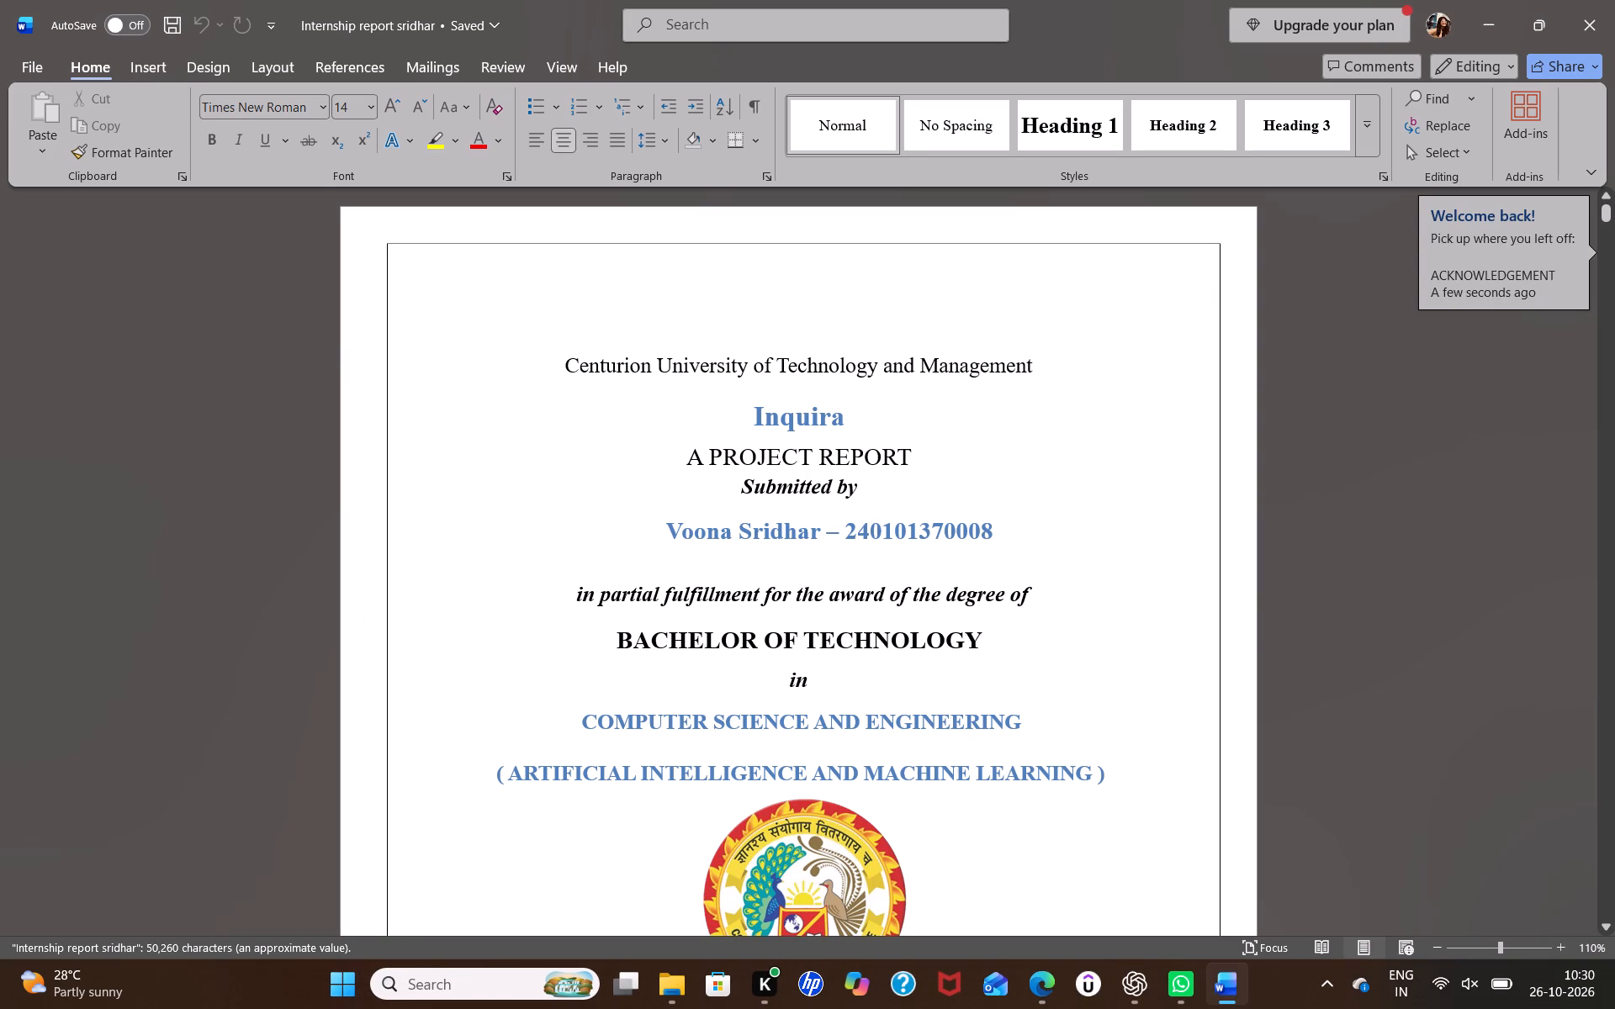
Remove the bullet and break before the Internship Period line so it moves back onto the cover page.
{"action": "scroll", "coordinate": [763, 640], "scroll_direction": "down", "scroll_amount": 1}
{"action": "scroll", "coordinate": [763, 640], "scroll_direction": "down", "scroll_amount": 5, "text": "ctrl"}
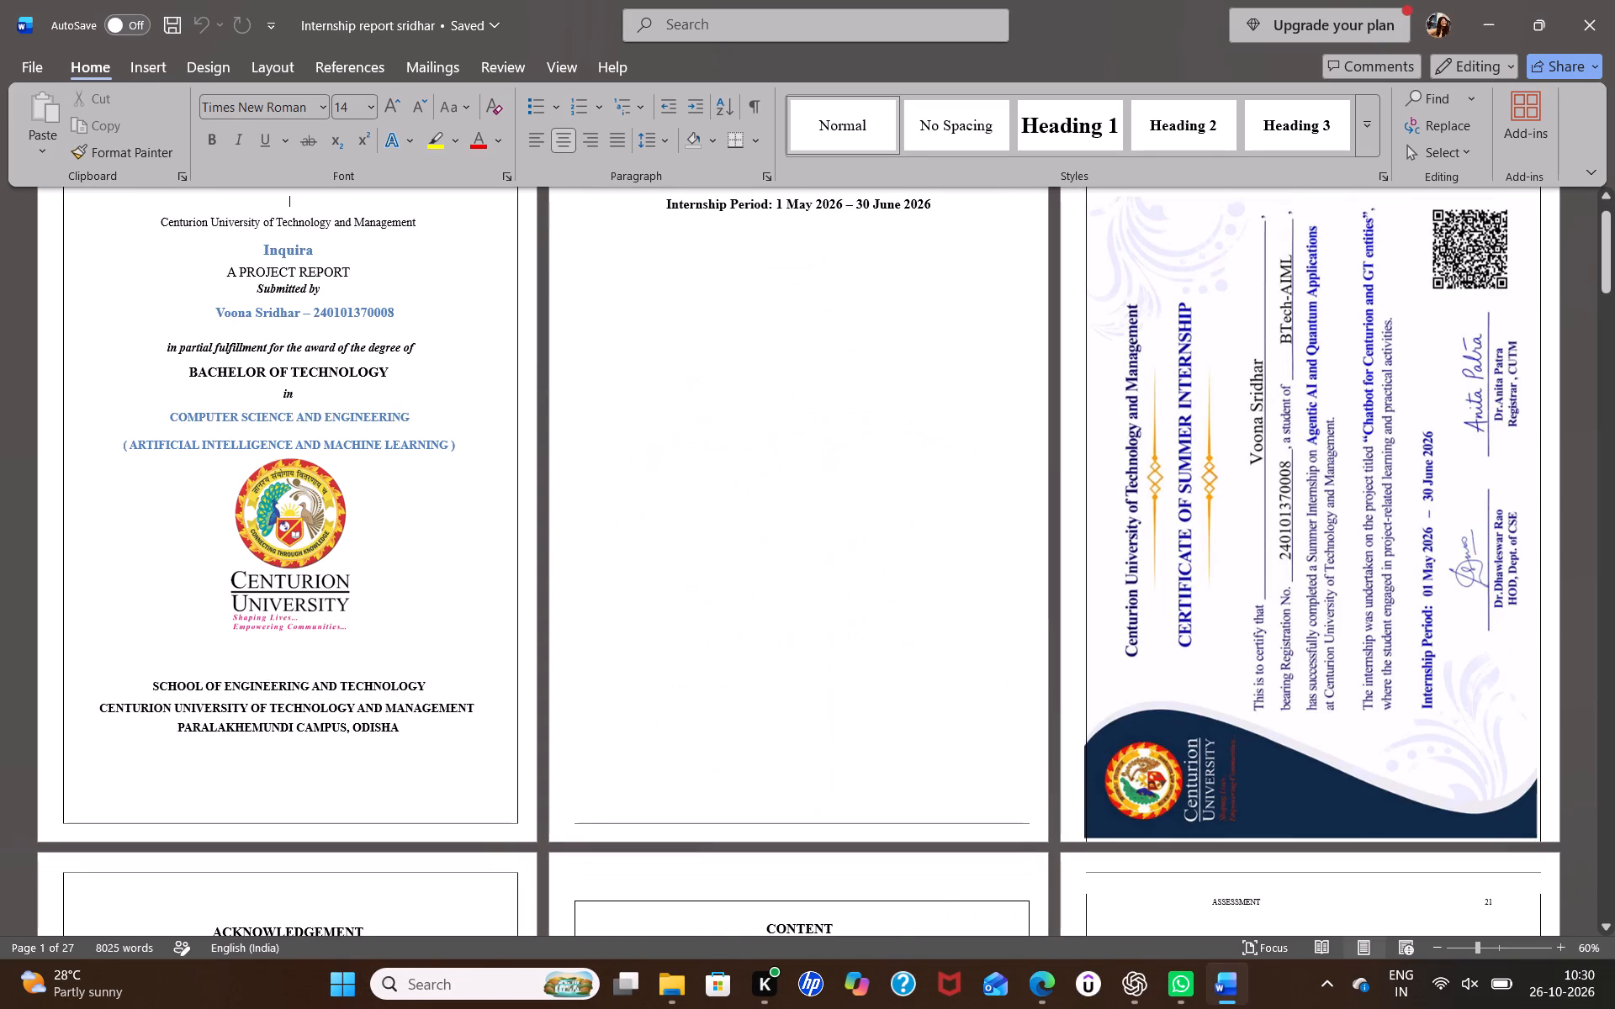
{"action": "left_click", "coordinate": [666, 205]}
{"action": "key", "text": "BackSpace"}
{"action": "key", "text": "BackSpace"}
{"action": "key", "text": "BackSpace"}
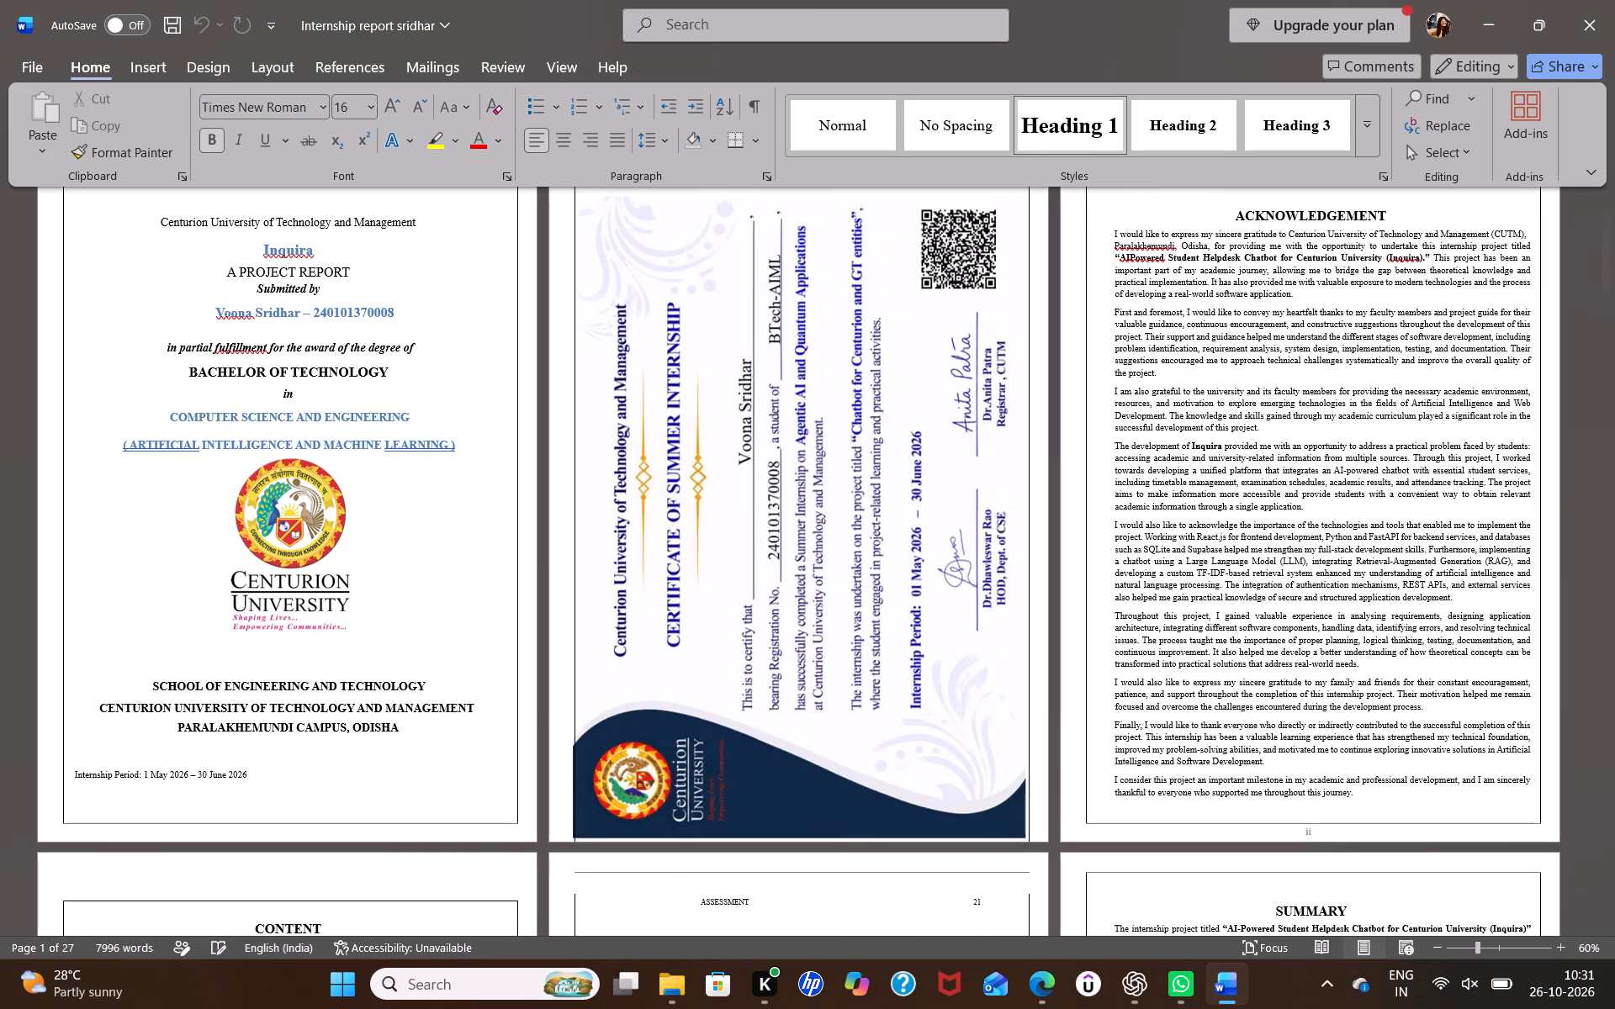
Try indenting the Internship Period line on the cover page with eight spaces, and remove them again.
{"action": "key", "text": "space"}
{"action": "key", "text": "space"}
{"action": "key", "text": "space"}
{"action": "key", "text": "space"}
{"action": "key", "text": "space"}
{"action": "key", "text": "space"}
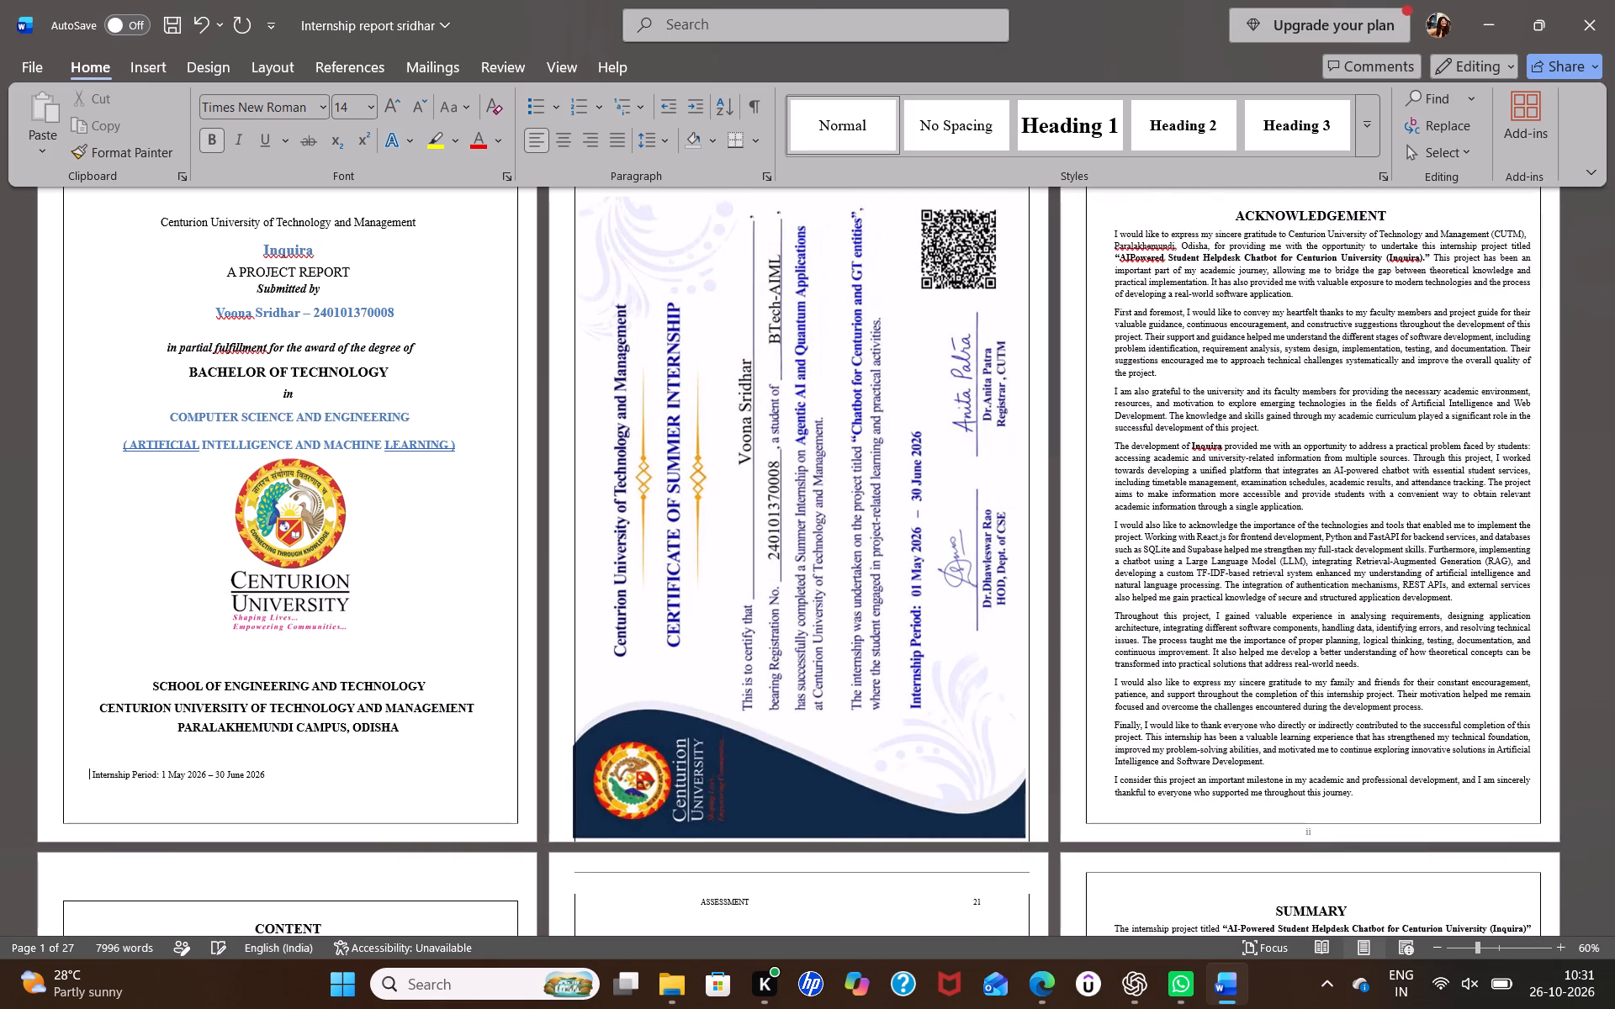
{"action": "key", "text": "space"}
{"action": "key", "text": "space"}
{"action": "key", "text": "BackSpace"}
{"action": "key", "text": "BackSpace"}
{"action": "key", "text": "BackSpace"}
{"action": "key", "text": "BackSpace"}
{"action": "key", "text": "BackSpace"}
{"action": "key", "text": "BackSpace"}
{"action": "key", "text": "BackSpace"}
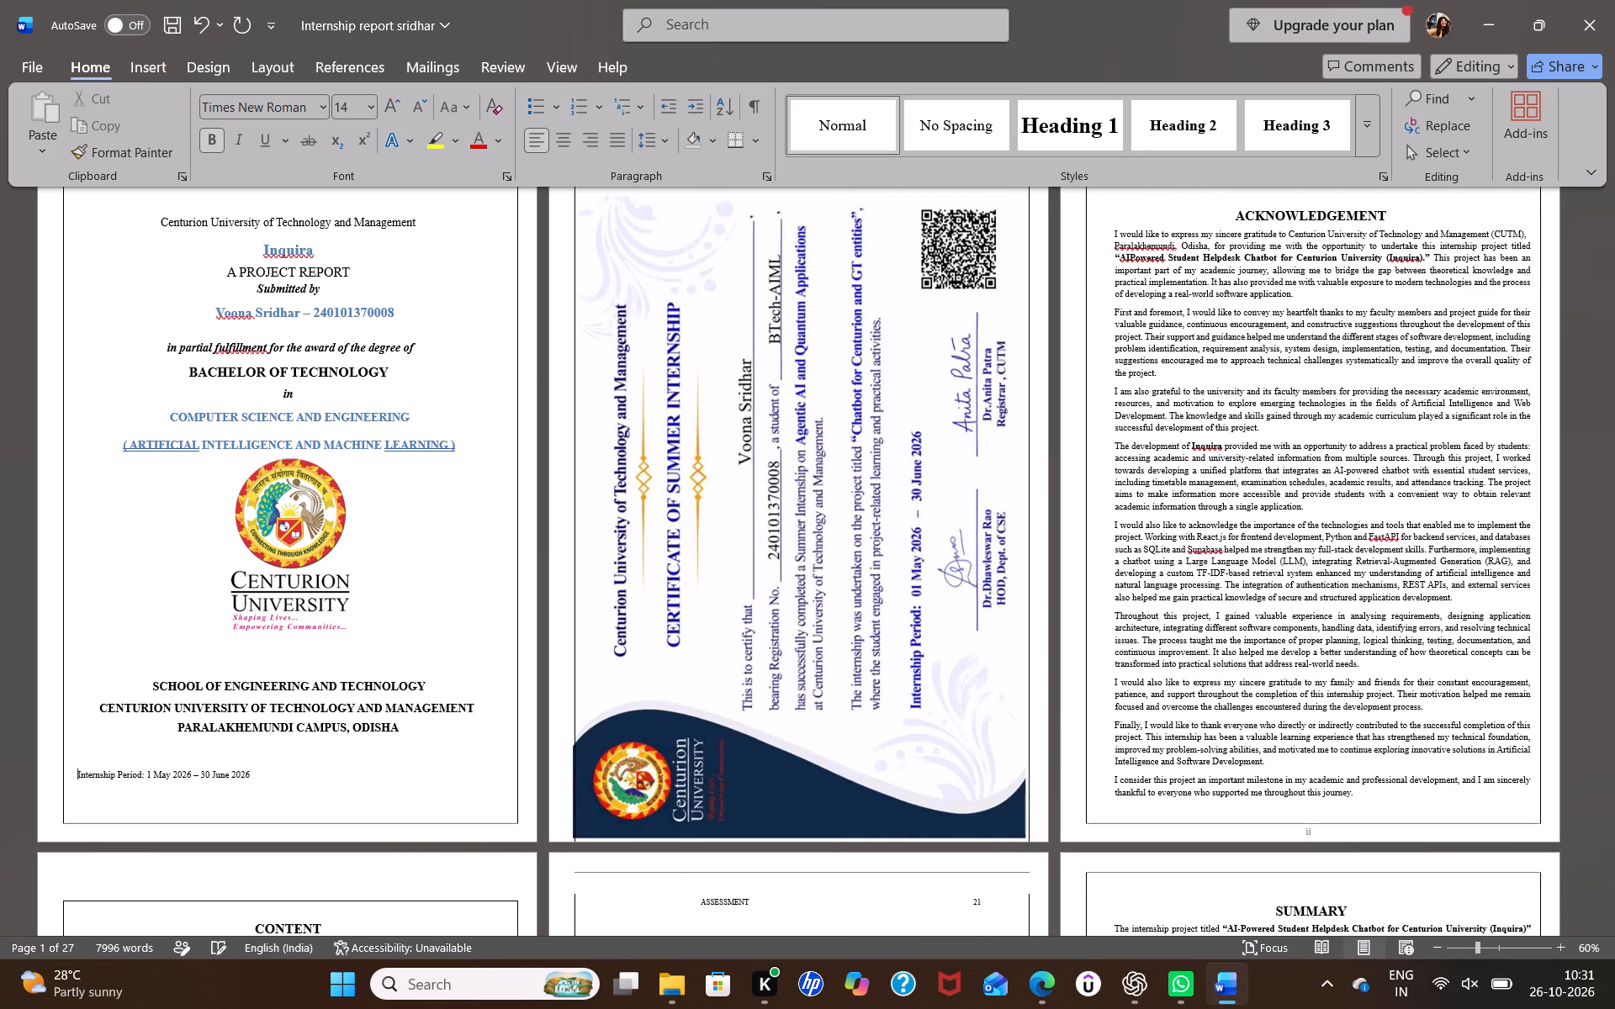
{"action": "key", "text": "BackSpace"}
Centre the Internship Period line on the cover page.
{"action": "left_click", "coordinate": [574, 150]}
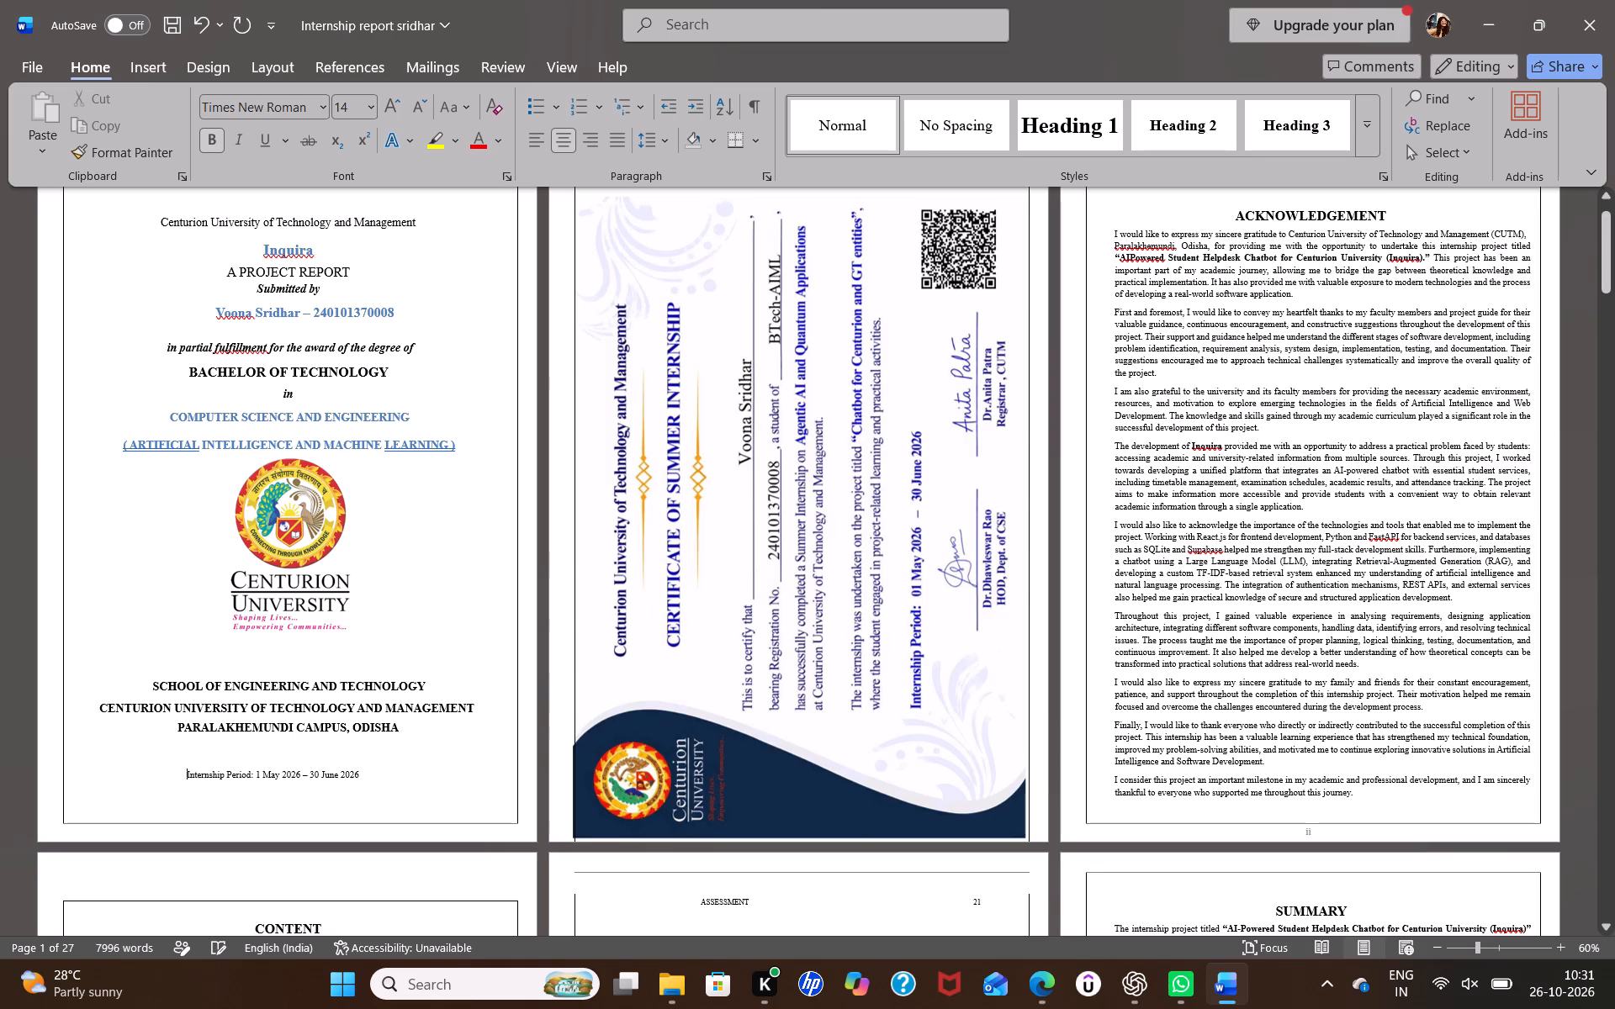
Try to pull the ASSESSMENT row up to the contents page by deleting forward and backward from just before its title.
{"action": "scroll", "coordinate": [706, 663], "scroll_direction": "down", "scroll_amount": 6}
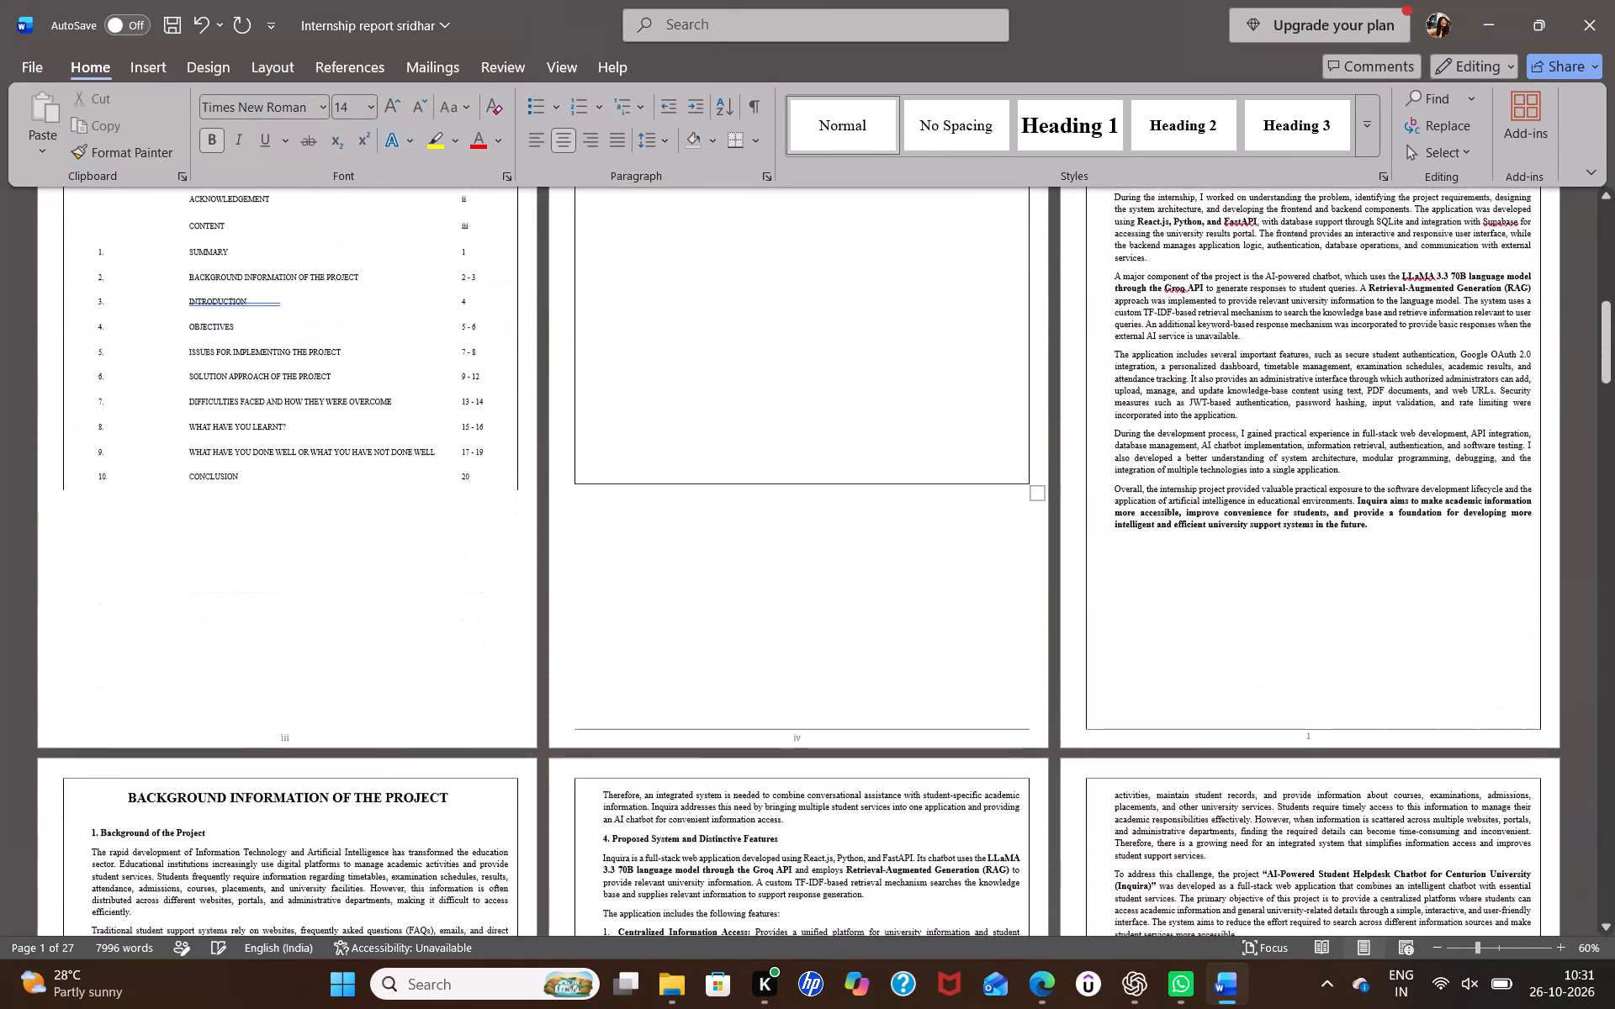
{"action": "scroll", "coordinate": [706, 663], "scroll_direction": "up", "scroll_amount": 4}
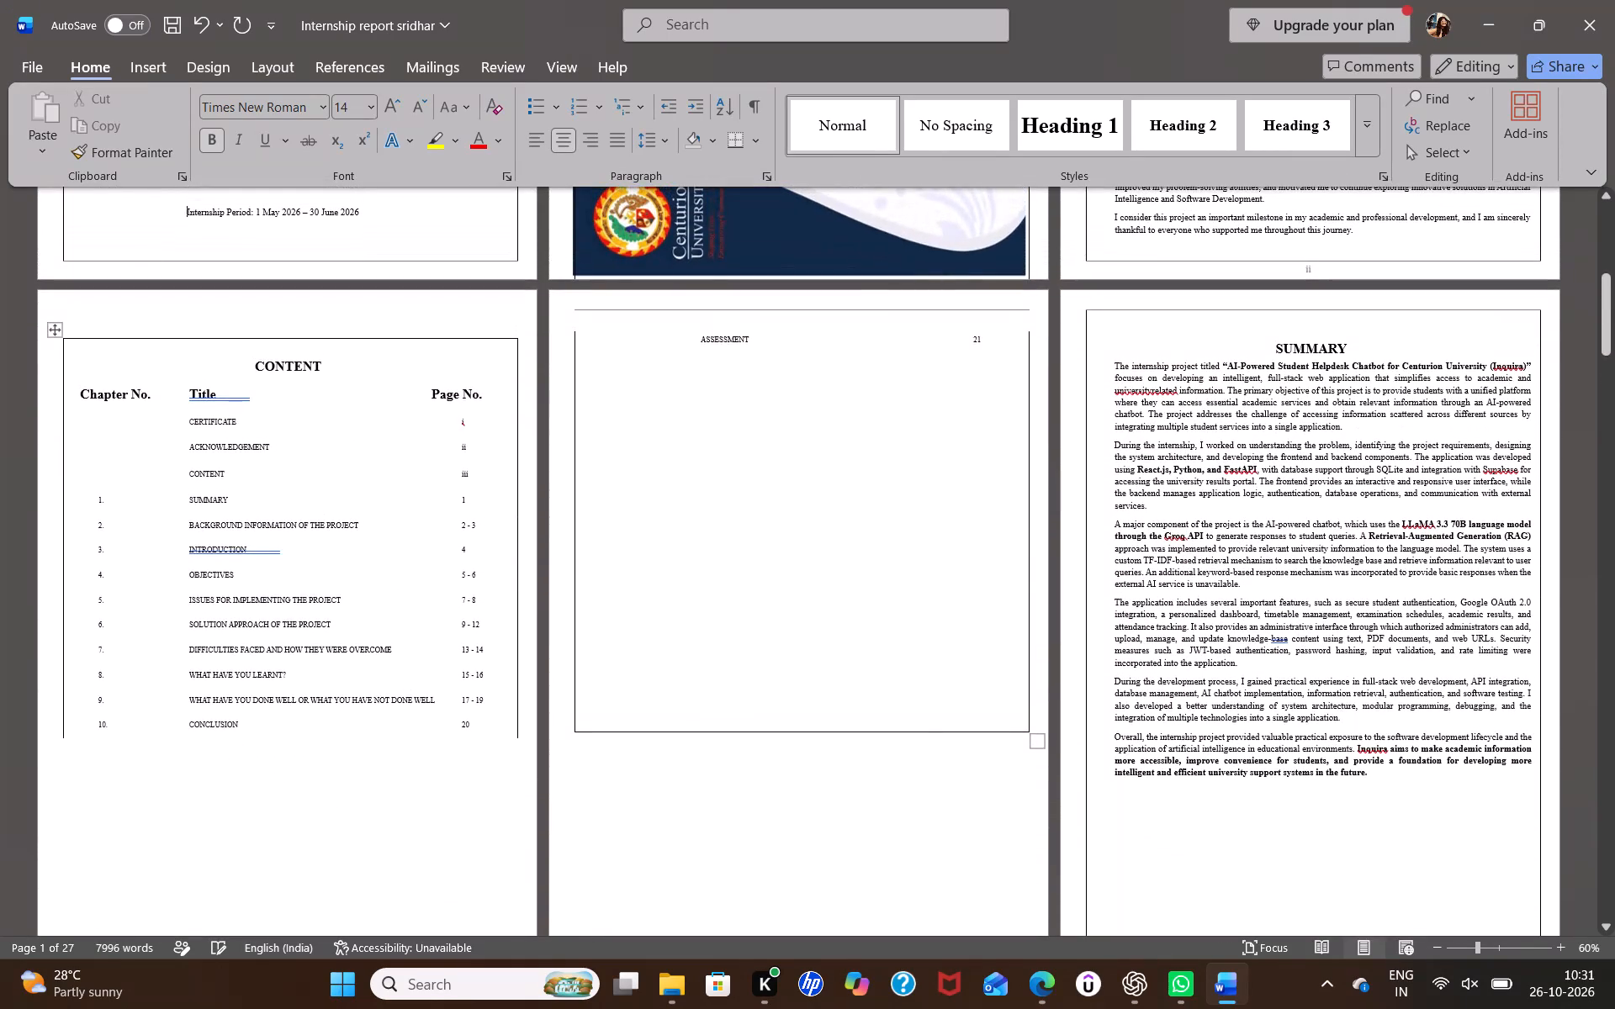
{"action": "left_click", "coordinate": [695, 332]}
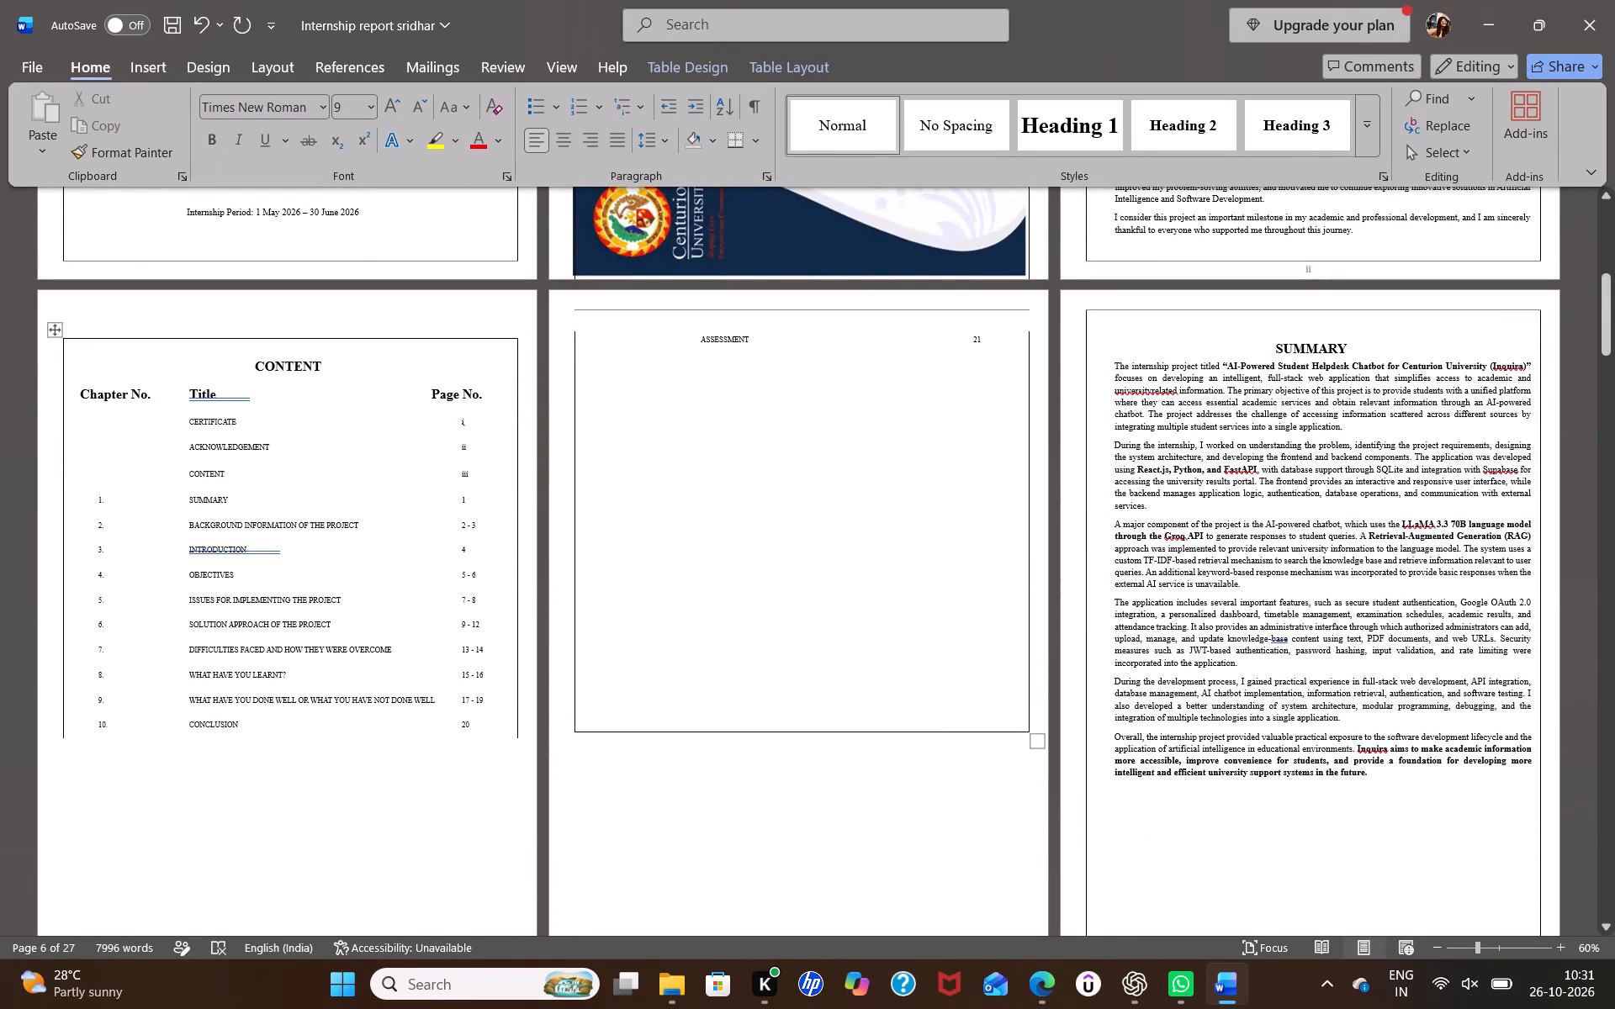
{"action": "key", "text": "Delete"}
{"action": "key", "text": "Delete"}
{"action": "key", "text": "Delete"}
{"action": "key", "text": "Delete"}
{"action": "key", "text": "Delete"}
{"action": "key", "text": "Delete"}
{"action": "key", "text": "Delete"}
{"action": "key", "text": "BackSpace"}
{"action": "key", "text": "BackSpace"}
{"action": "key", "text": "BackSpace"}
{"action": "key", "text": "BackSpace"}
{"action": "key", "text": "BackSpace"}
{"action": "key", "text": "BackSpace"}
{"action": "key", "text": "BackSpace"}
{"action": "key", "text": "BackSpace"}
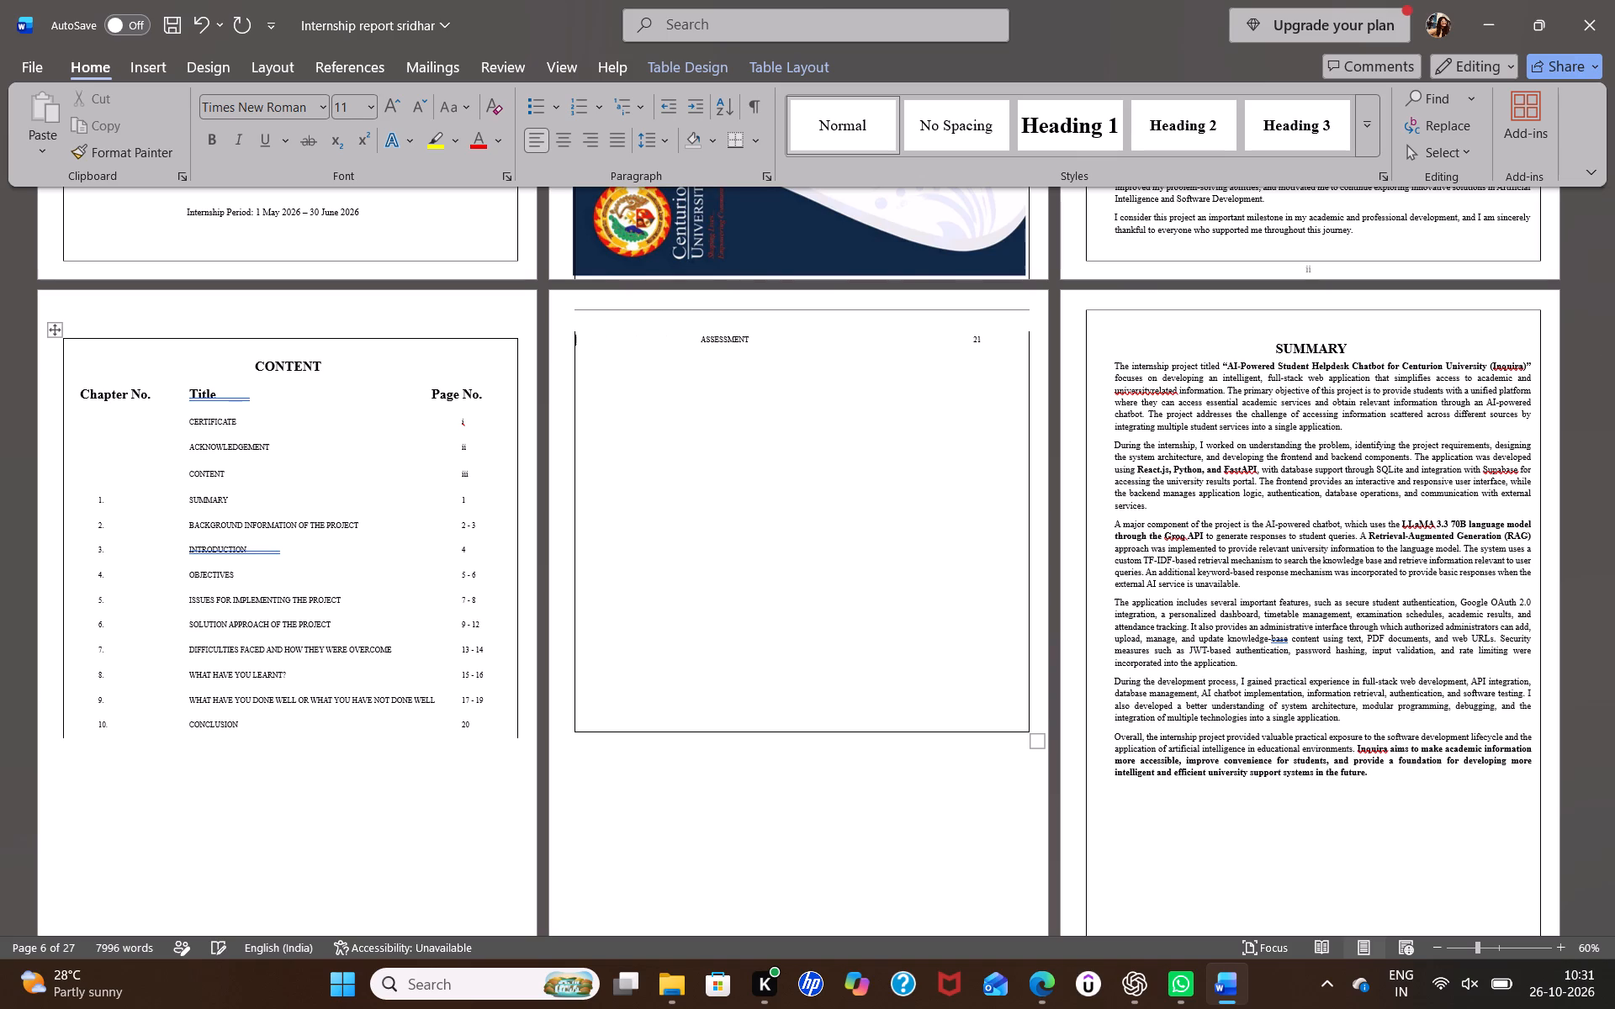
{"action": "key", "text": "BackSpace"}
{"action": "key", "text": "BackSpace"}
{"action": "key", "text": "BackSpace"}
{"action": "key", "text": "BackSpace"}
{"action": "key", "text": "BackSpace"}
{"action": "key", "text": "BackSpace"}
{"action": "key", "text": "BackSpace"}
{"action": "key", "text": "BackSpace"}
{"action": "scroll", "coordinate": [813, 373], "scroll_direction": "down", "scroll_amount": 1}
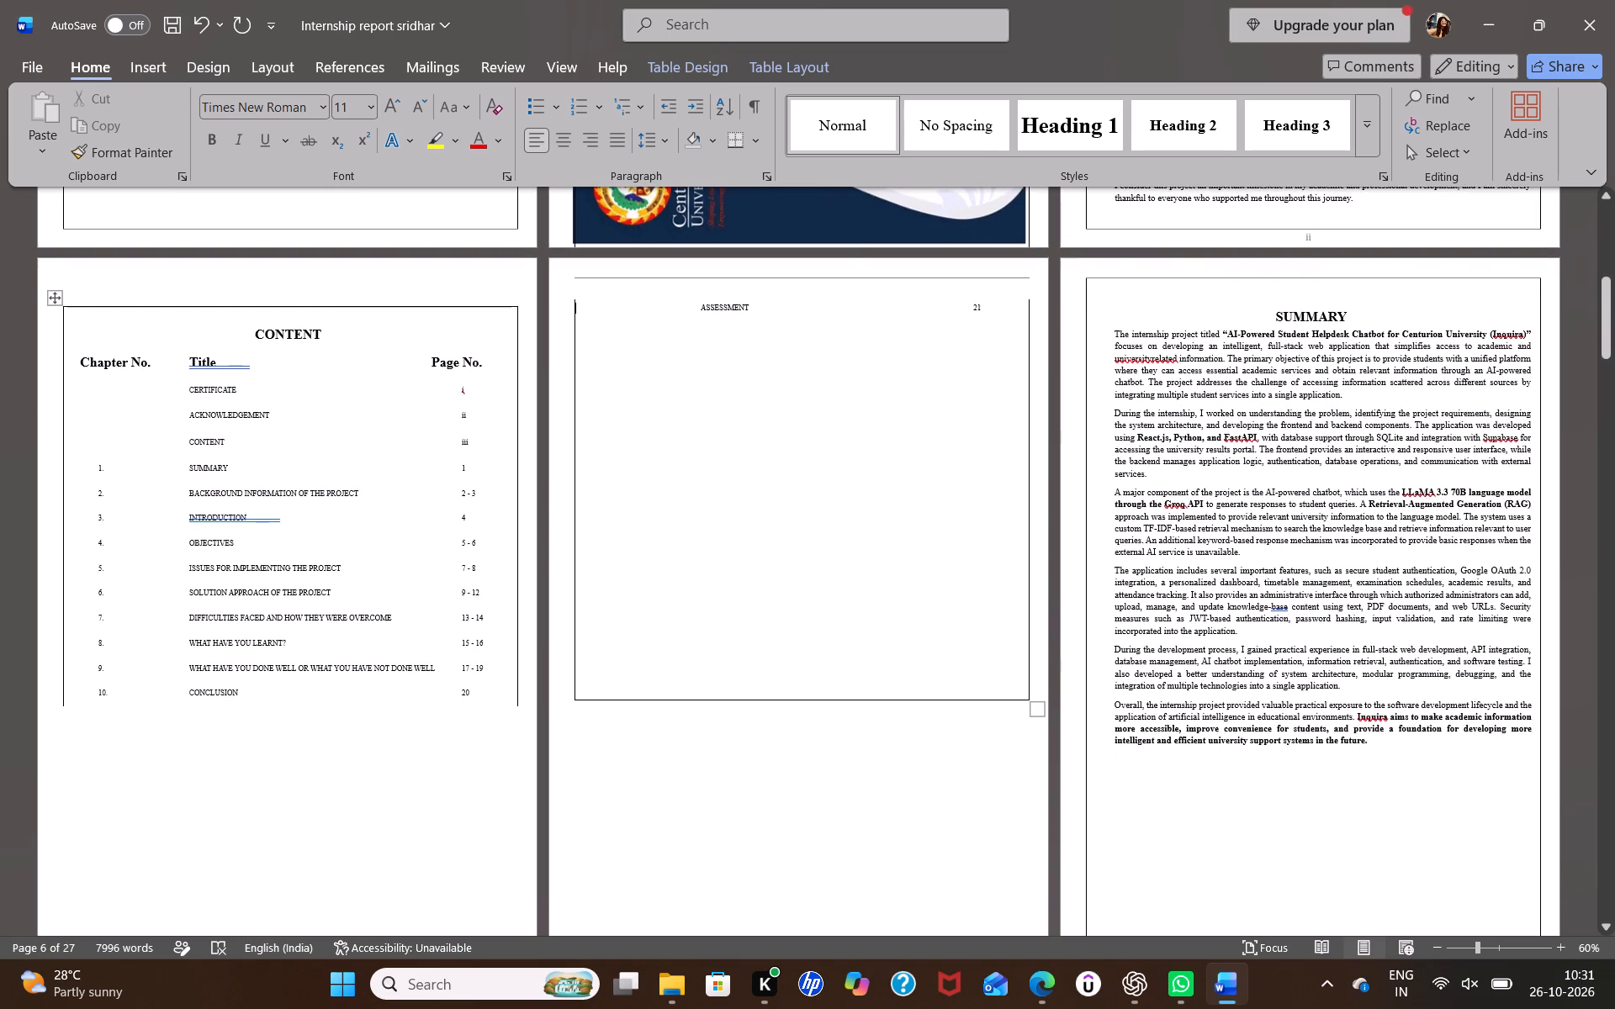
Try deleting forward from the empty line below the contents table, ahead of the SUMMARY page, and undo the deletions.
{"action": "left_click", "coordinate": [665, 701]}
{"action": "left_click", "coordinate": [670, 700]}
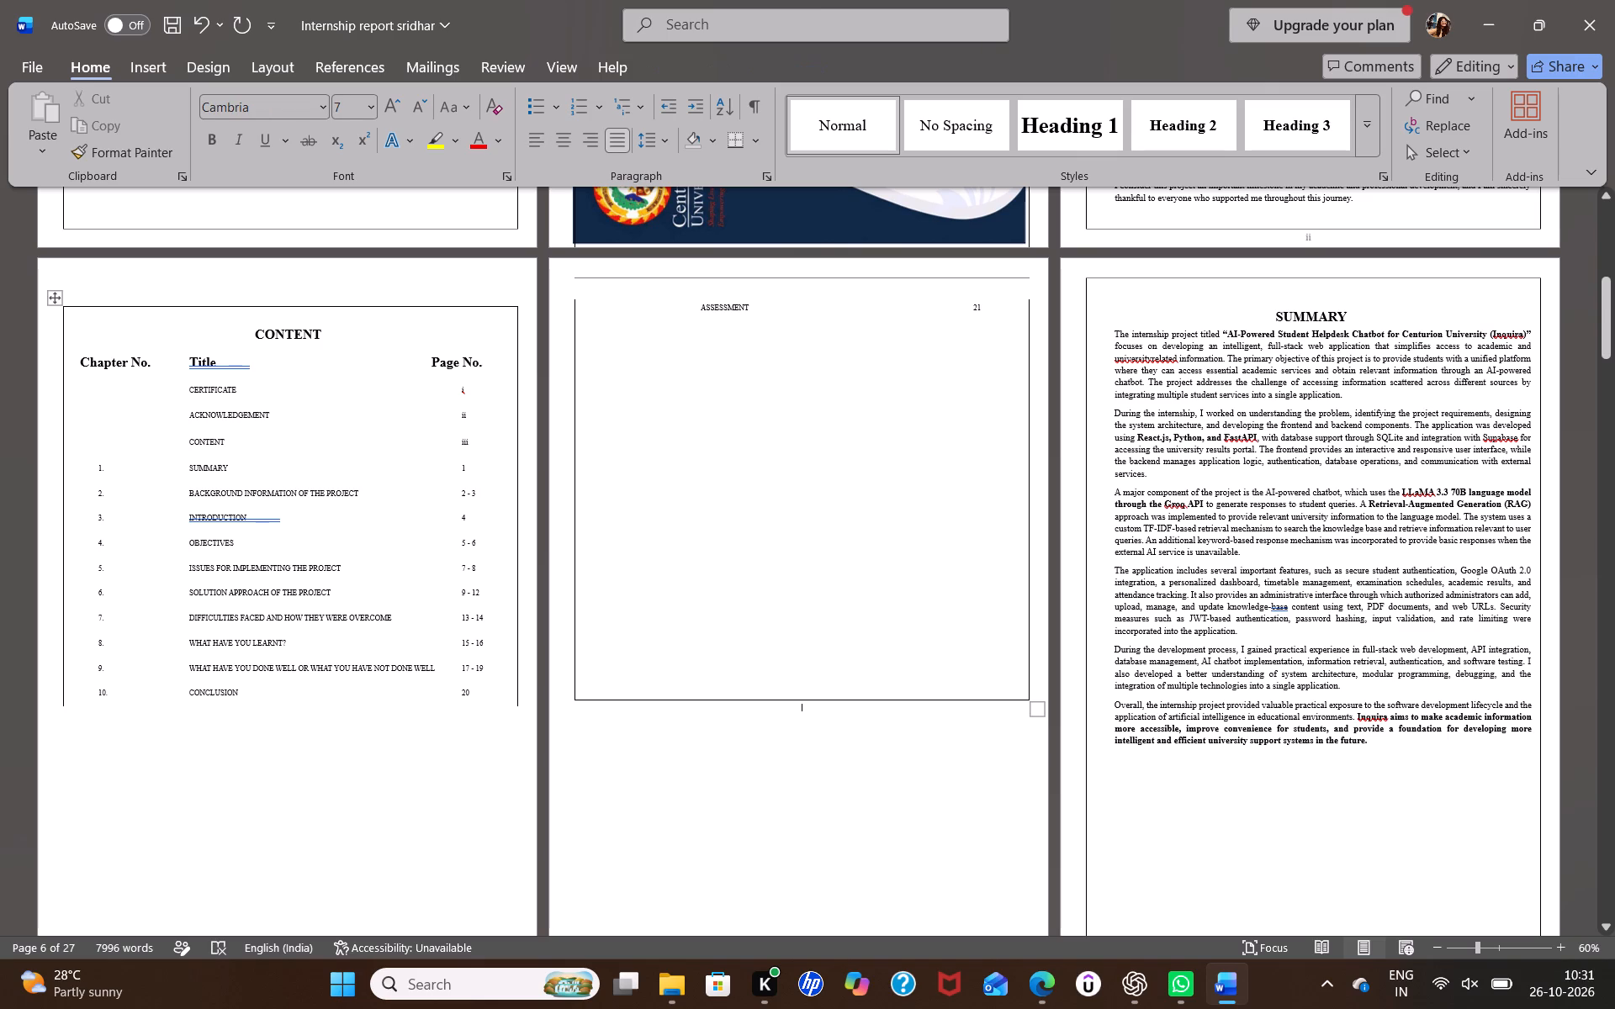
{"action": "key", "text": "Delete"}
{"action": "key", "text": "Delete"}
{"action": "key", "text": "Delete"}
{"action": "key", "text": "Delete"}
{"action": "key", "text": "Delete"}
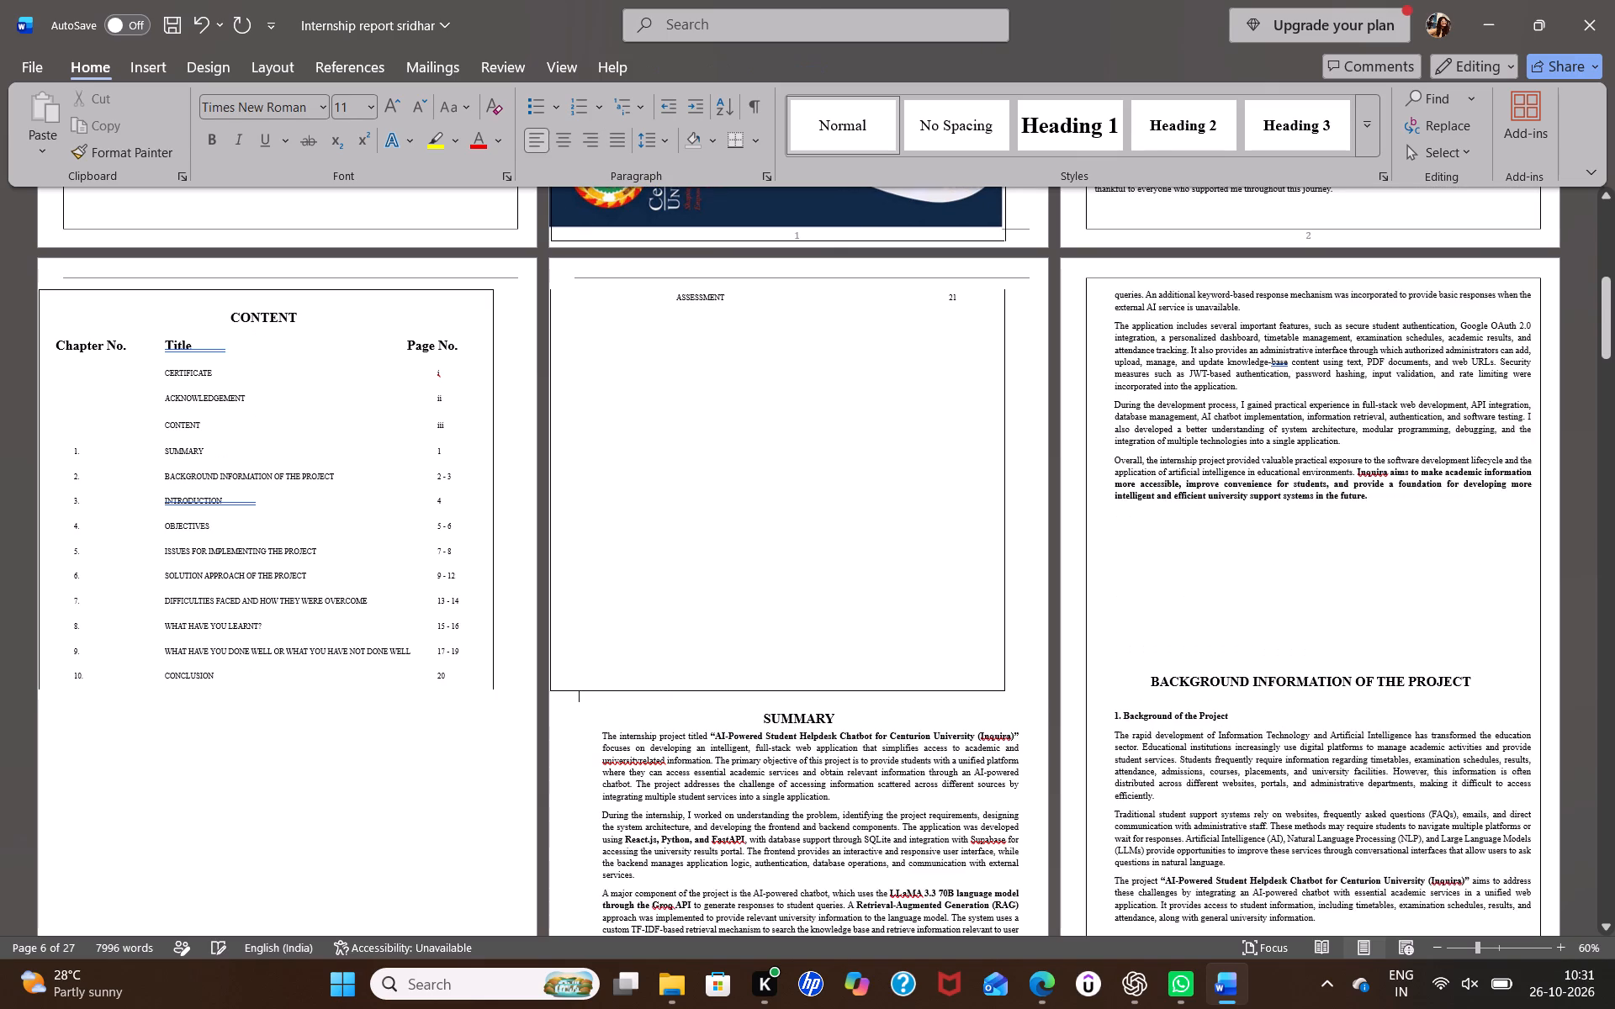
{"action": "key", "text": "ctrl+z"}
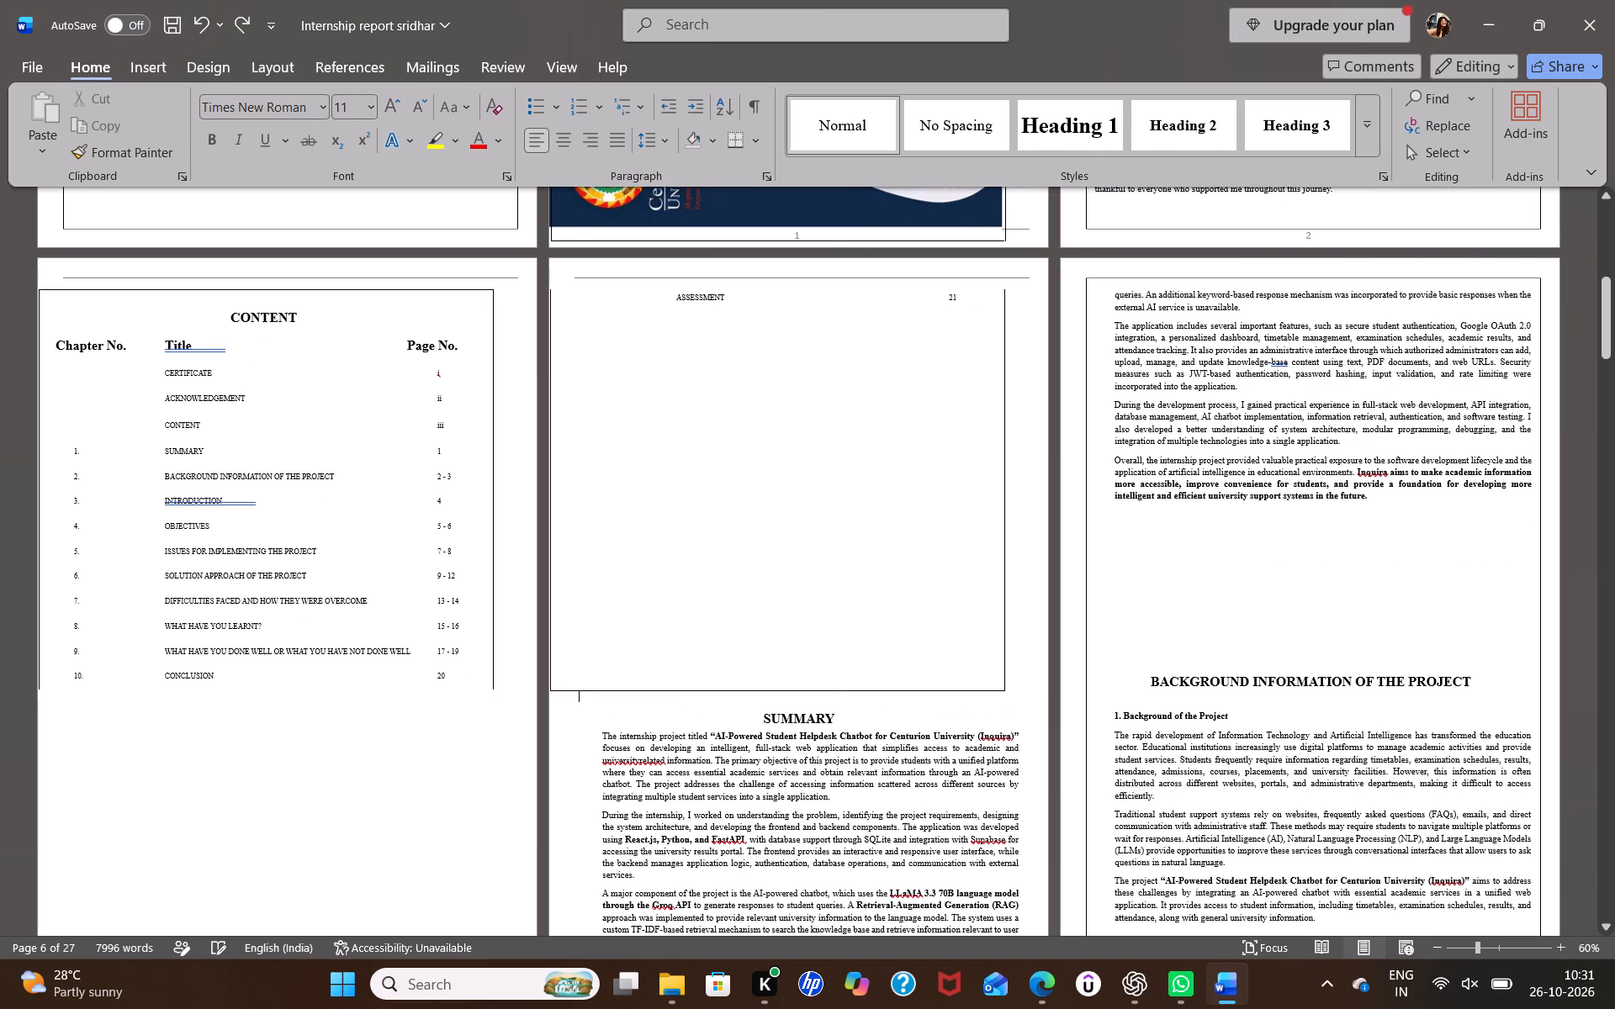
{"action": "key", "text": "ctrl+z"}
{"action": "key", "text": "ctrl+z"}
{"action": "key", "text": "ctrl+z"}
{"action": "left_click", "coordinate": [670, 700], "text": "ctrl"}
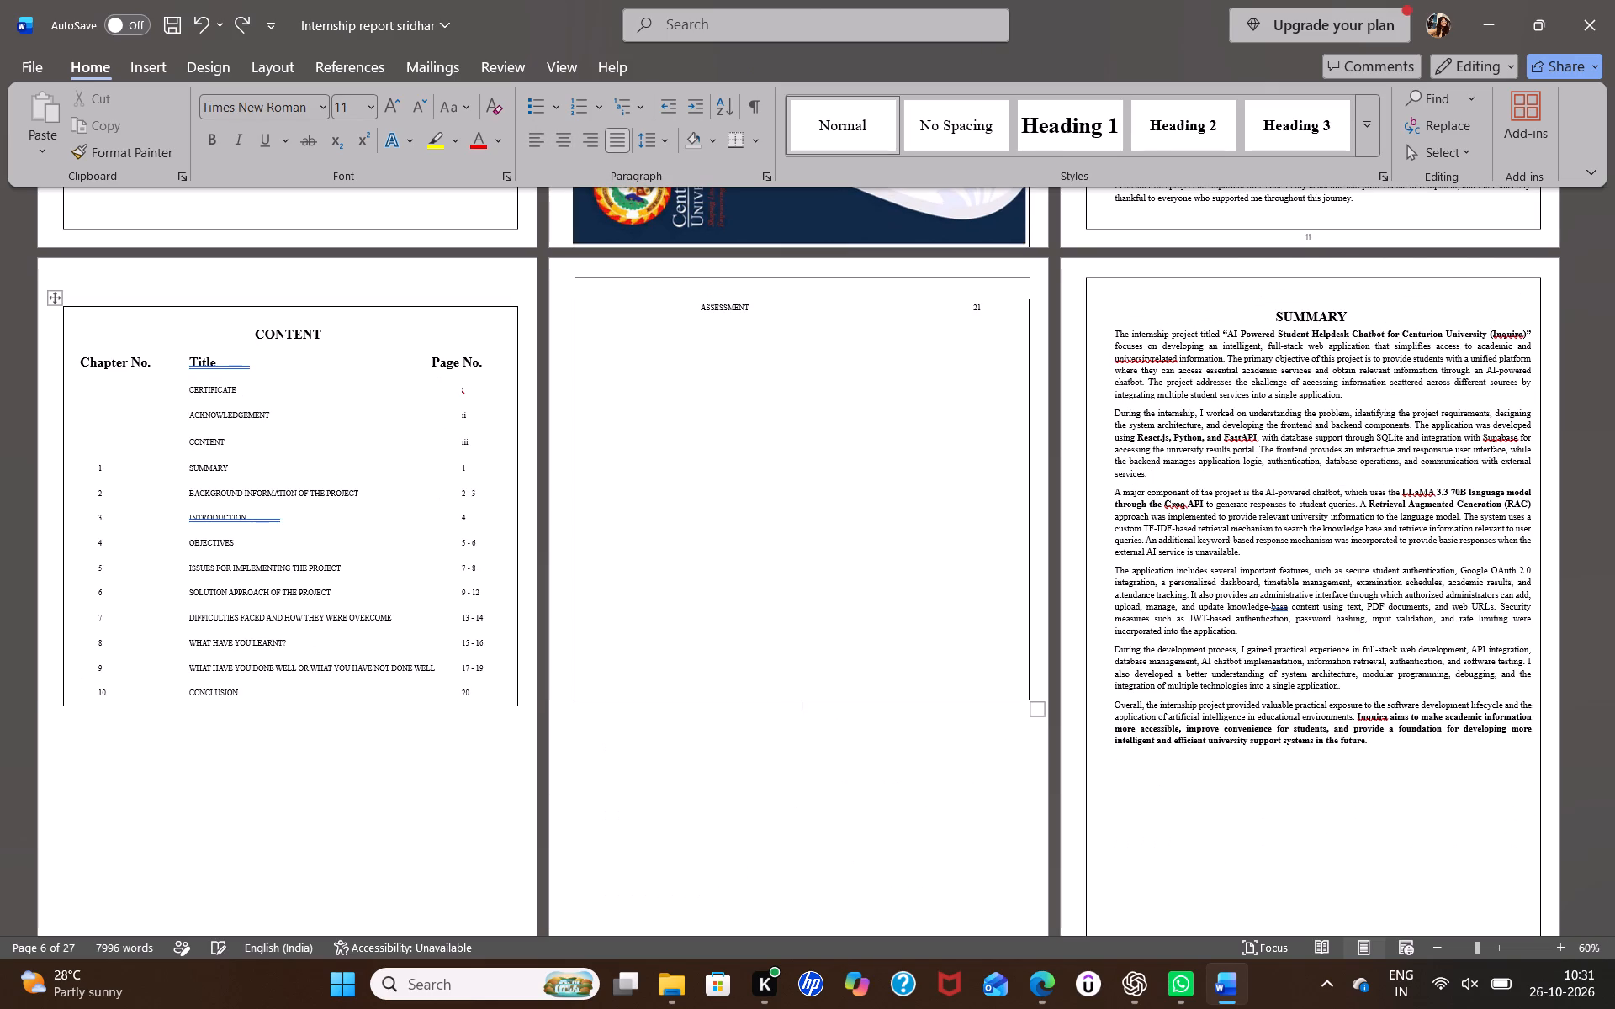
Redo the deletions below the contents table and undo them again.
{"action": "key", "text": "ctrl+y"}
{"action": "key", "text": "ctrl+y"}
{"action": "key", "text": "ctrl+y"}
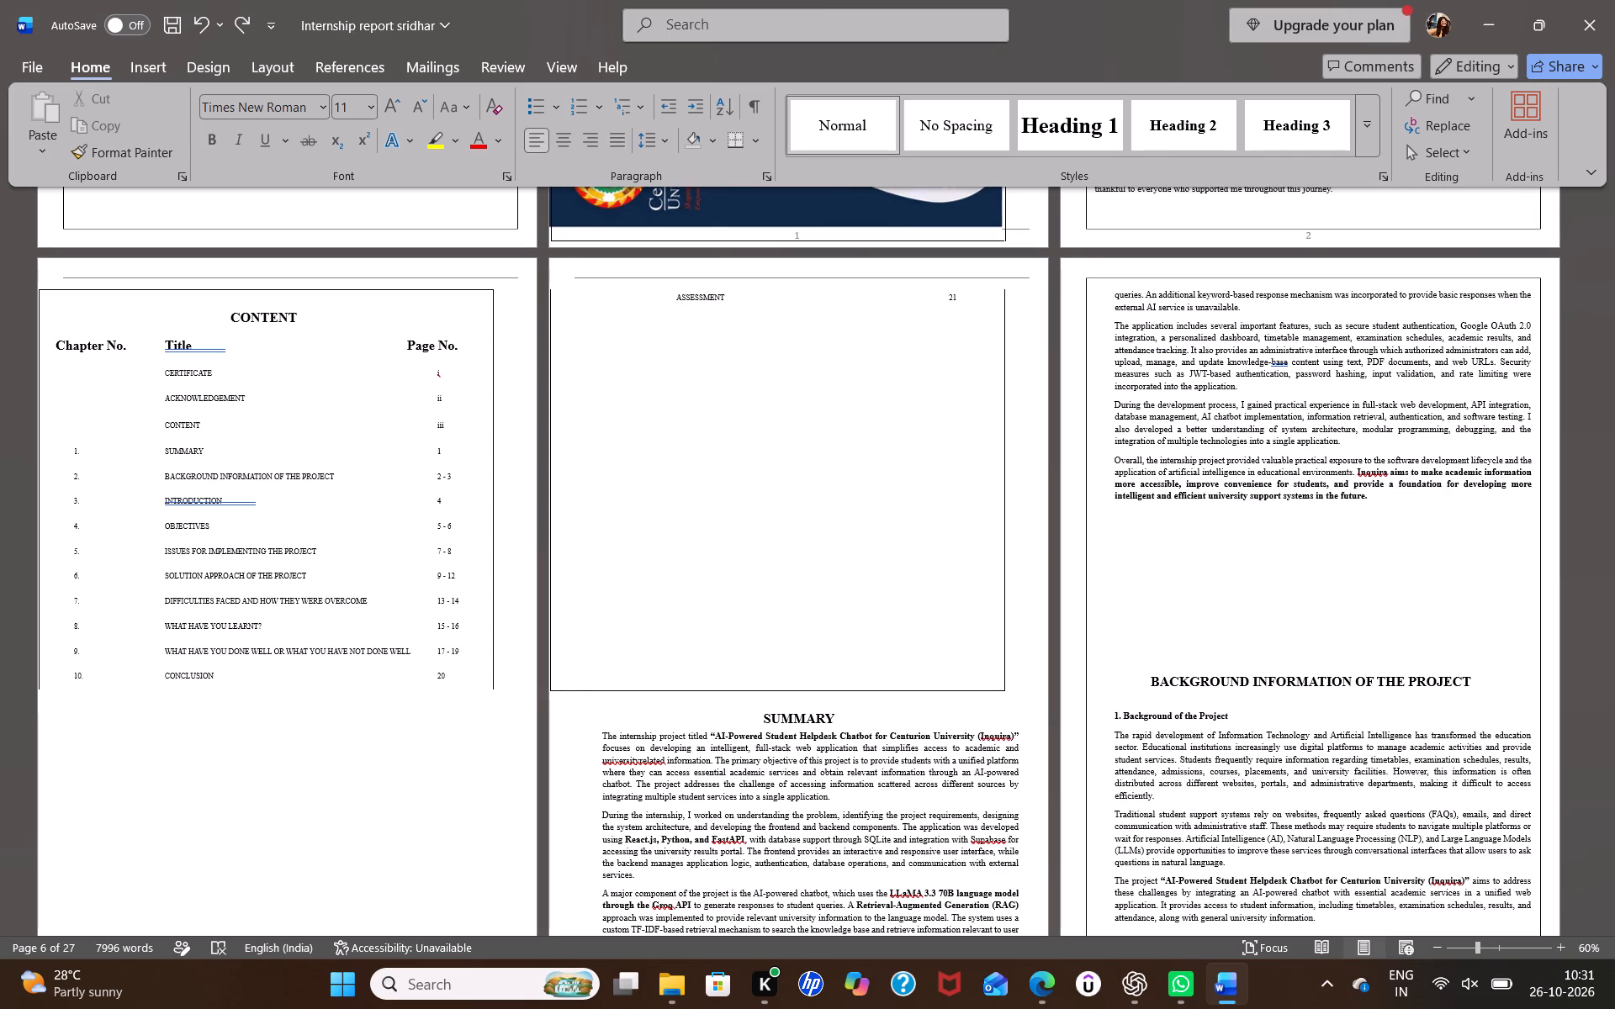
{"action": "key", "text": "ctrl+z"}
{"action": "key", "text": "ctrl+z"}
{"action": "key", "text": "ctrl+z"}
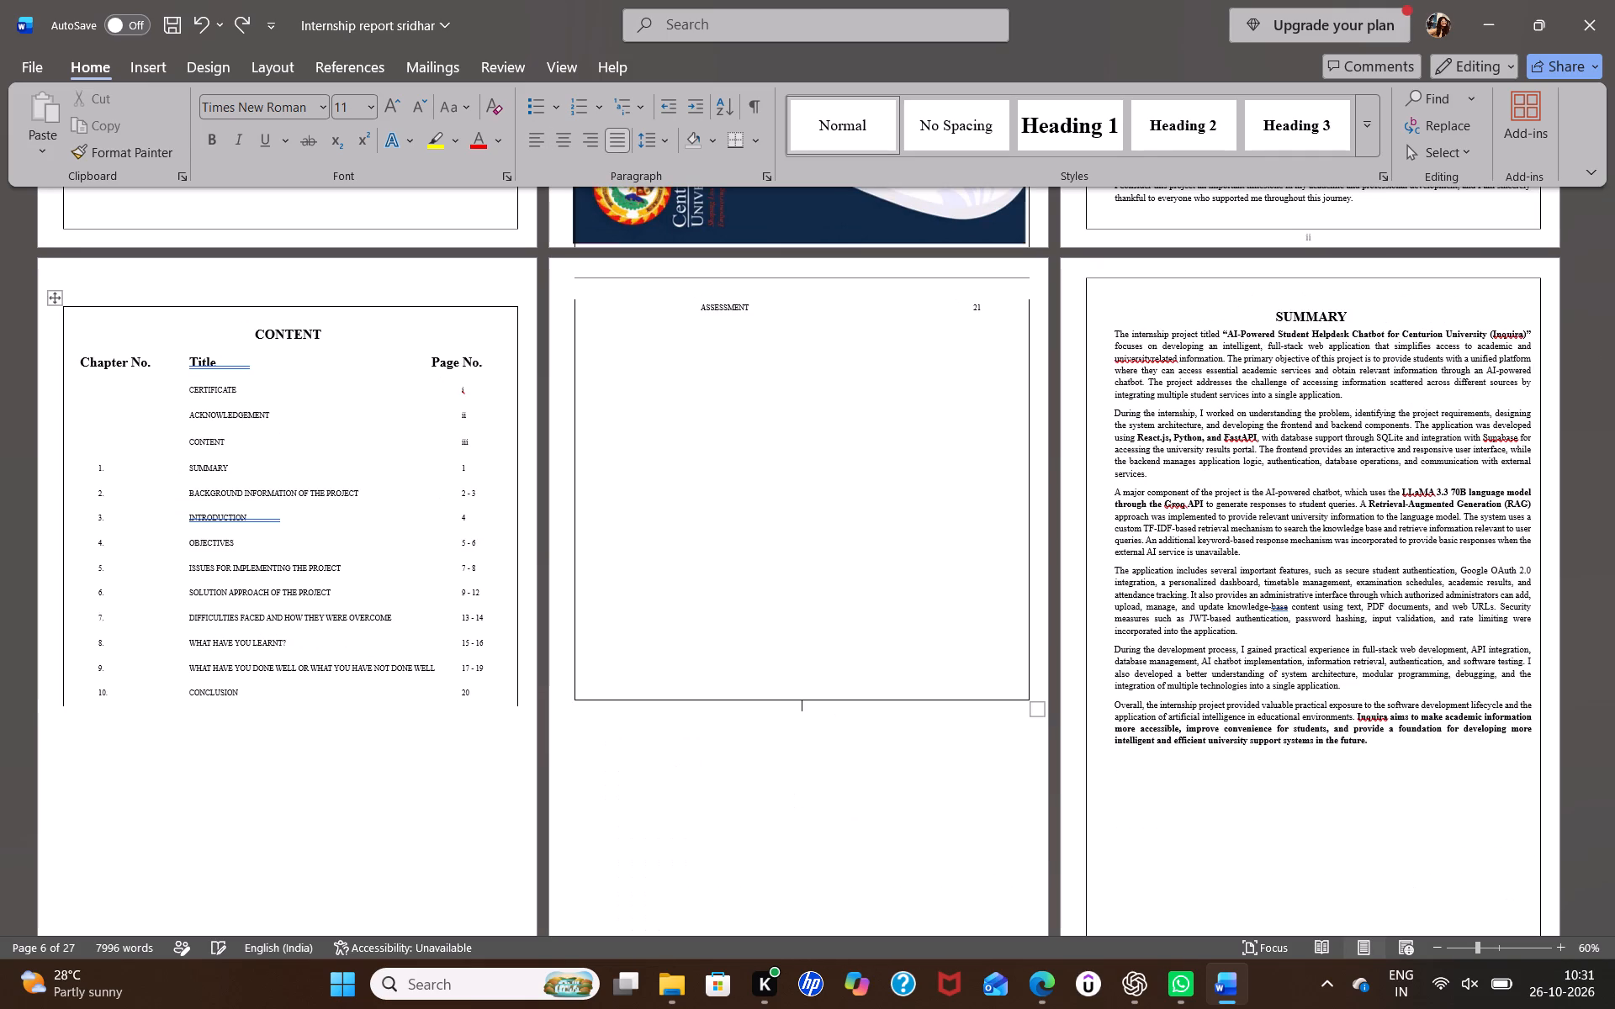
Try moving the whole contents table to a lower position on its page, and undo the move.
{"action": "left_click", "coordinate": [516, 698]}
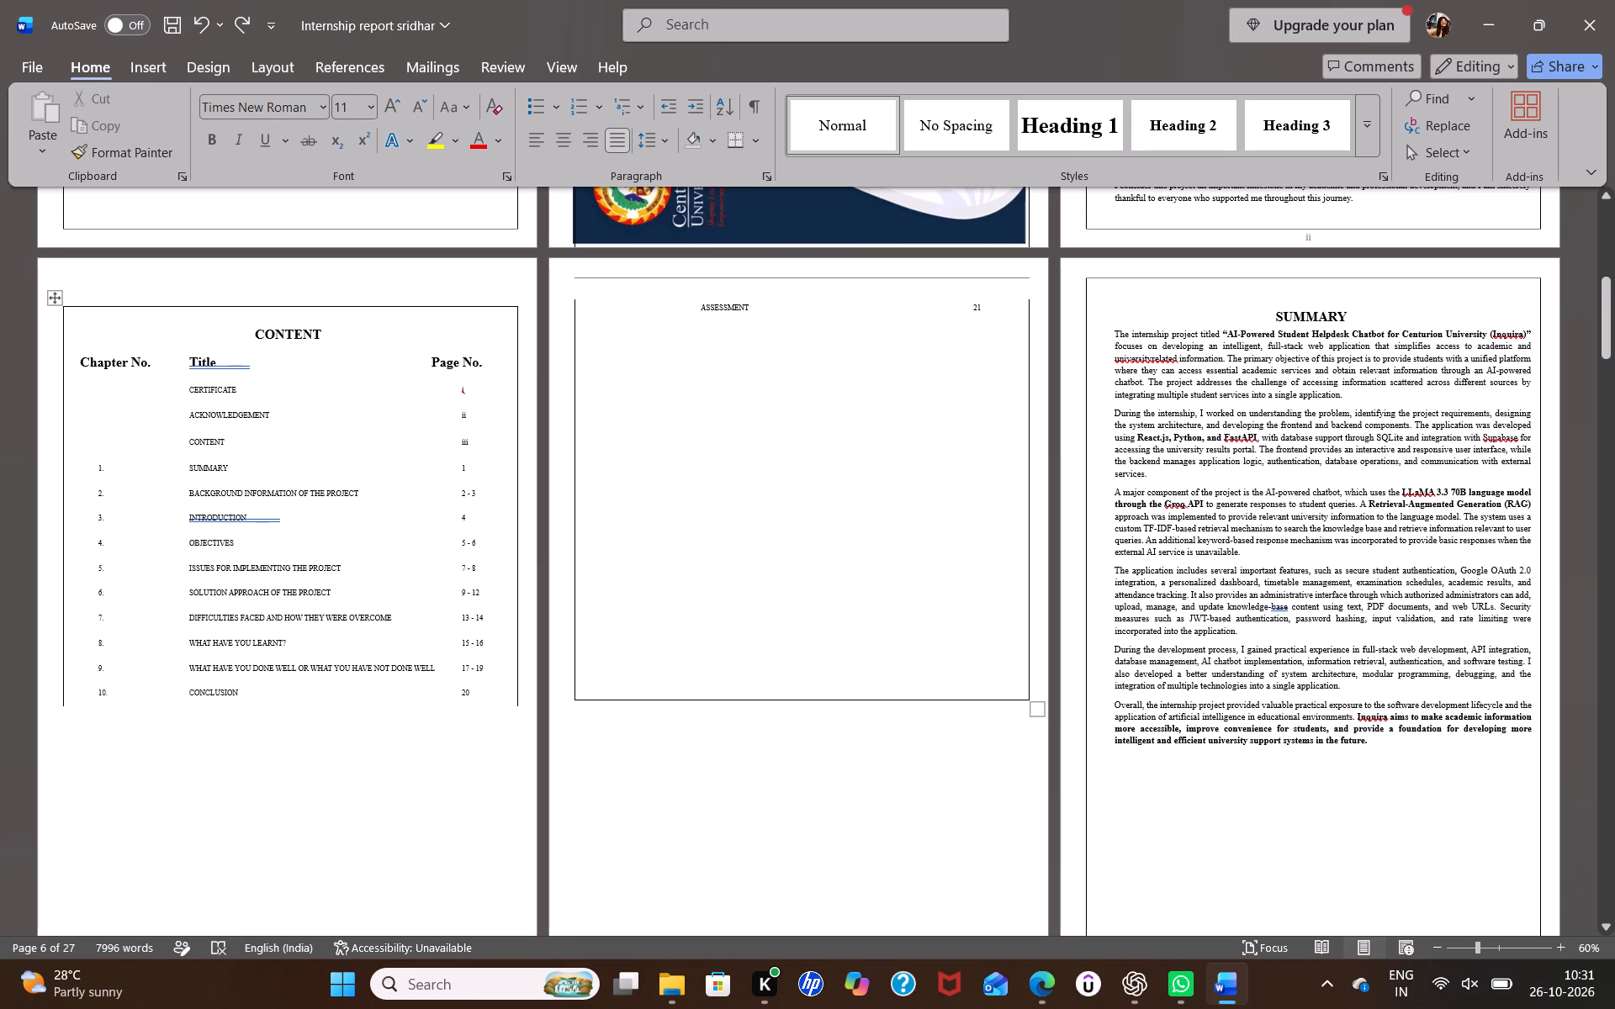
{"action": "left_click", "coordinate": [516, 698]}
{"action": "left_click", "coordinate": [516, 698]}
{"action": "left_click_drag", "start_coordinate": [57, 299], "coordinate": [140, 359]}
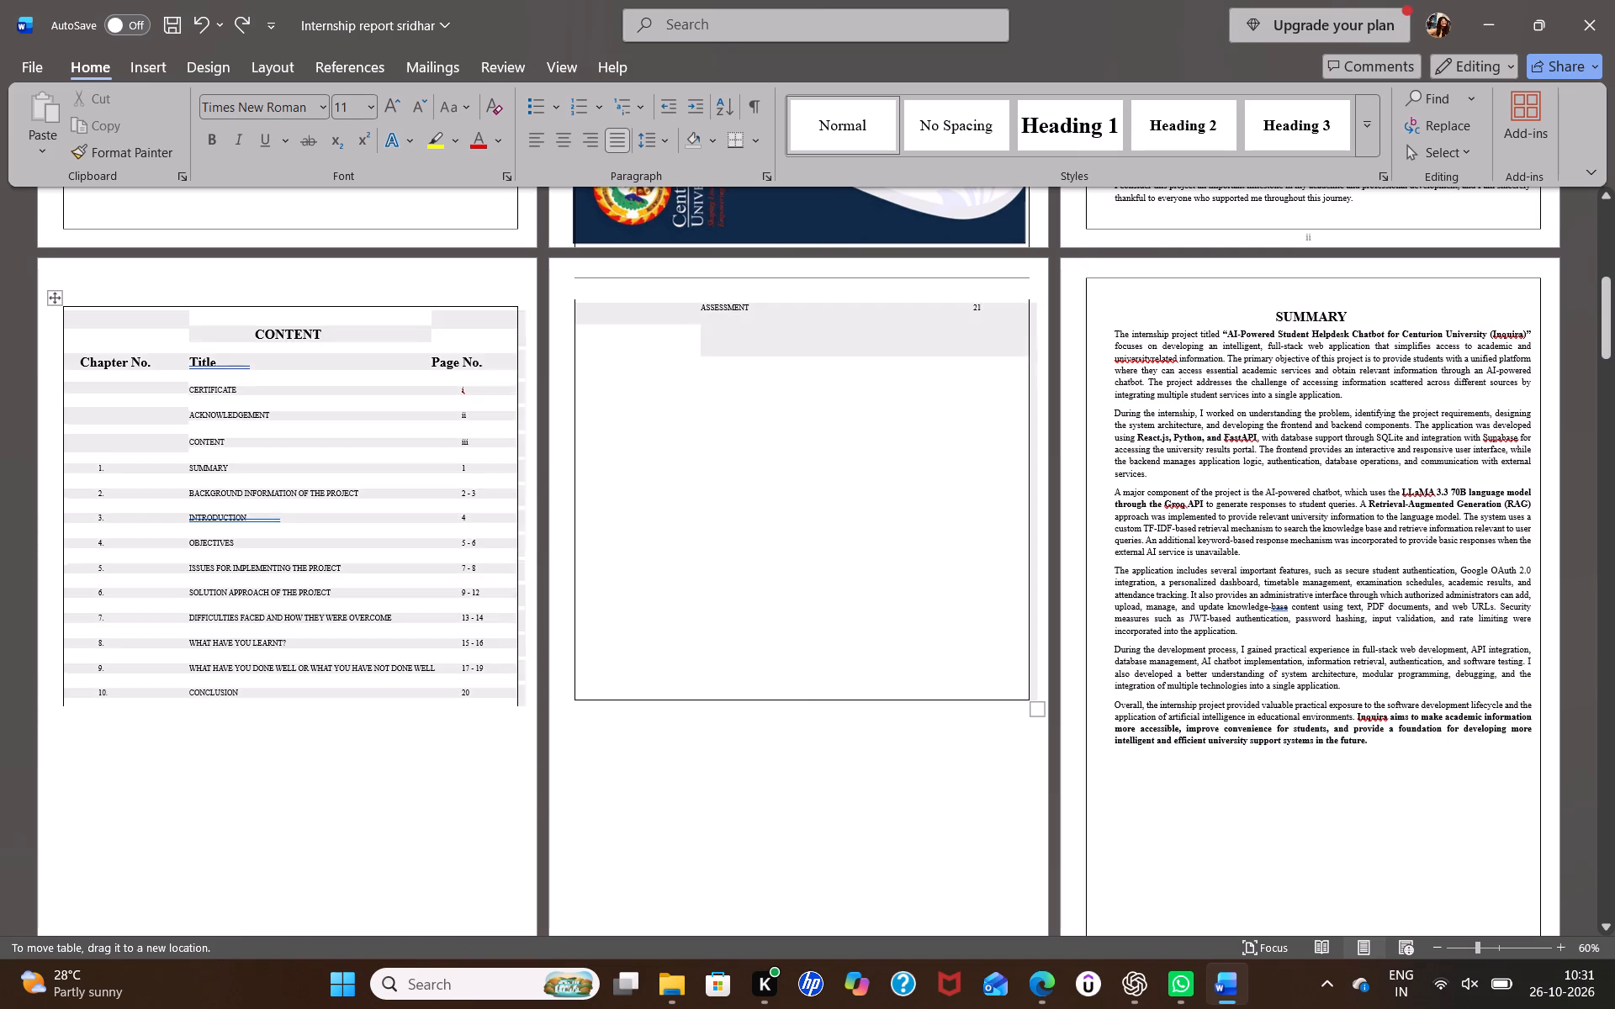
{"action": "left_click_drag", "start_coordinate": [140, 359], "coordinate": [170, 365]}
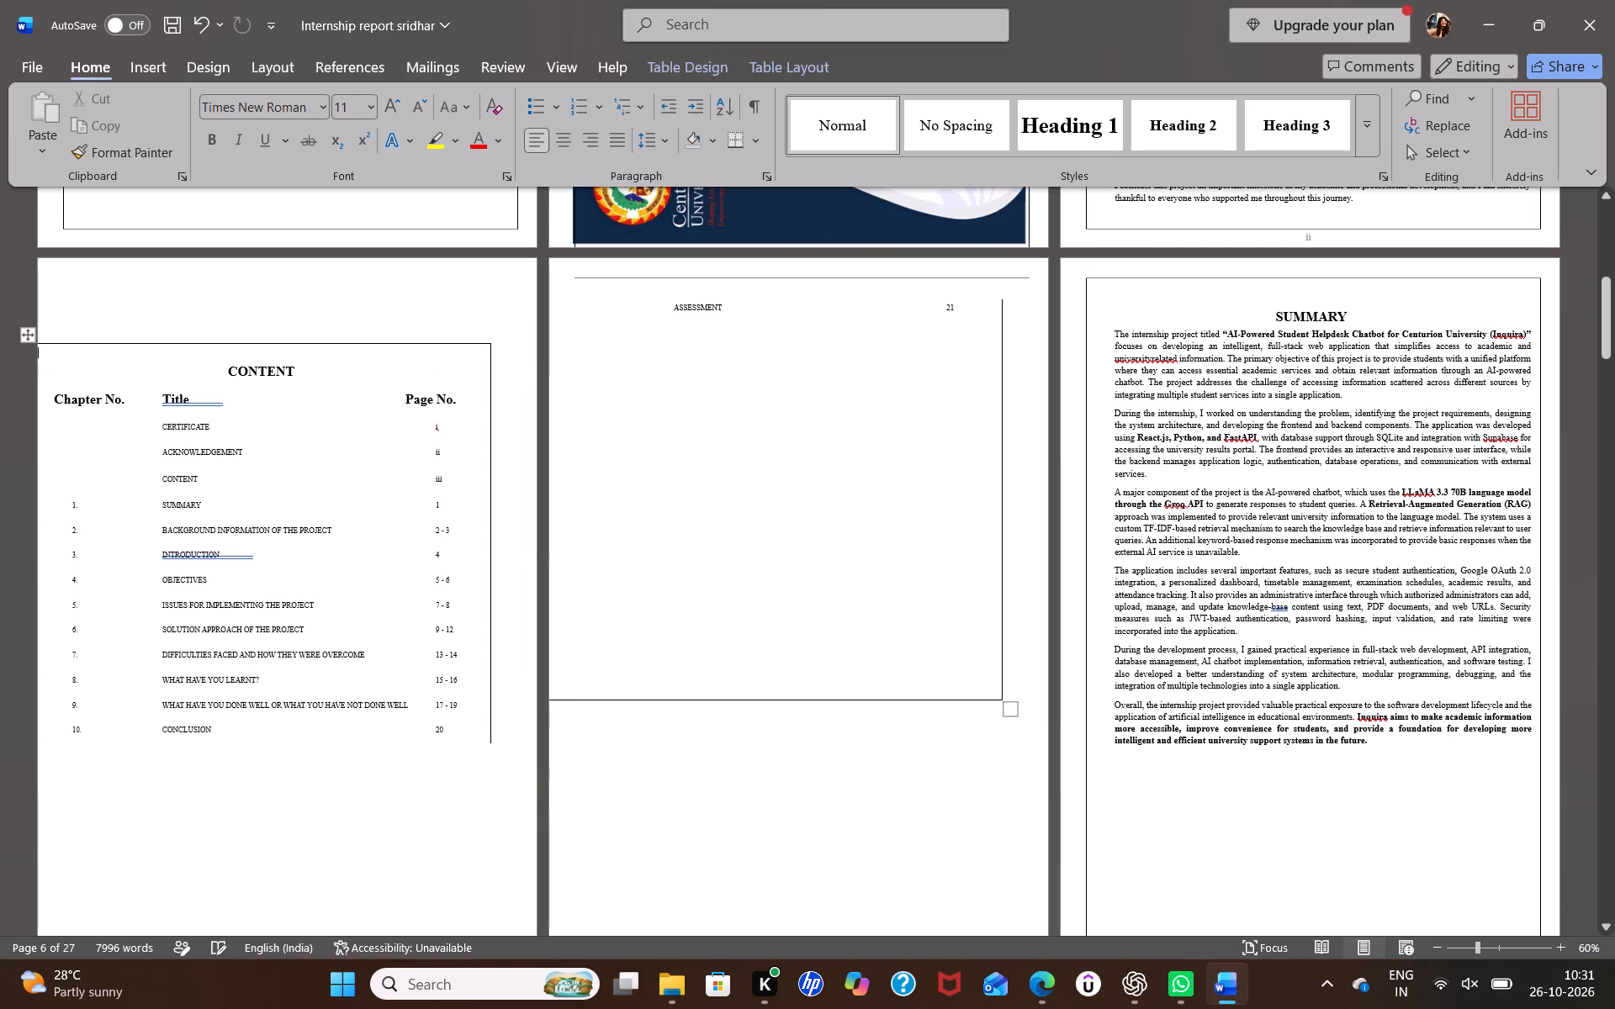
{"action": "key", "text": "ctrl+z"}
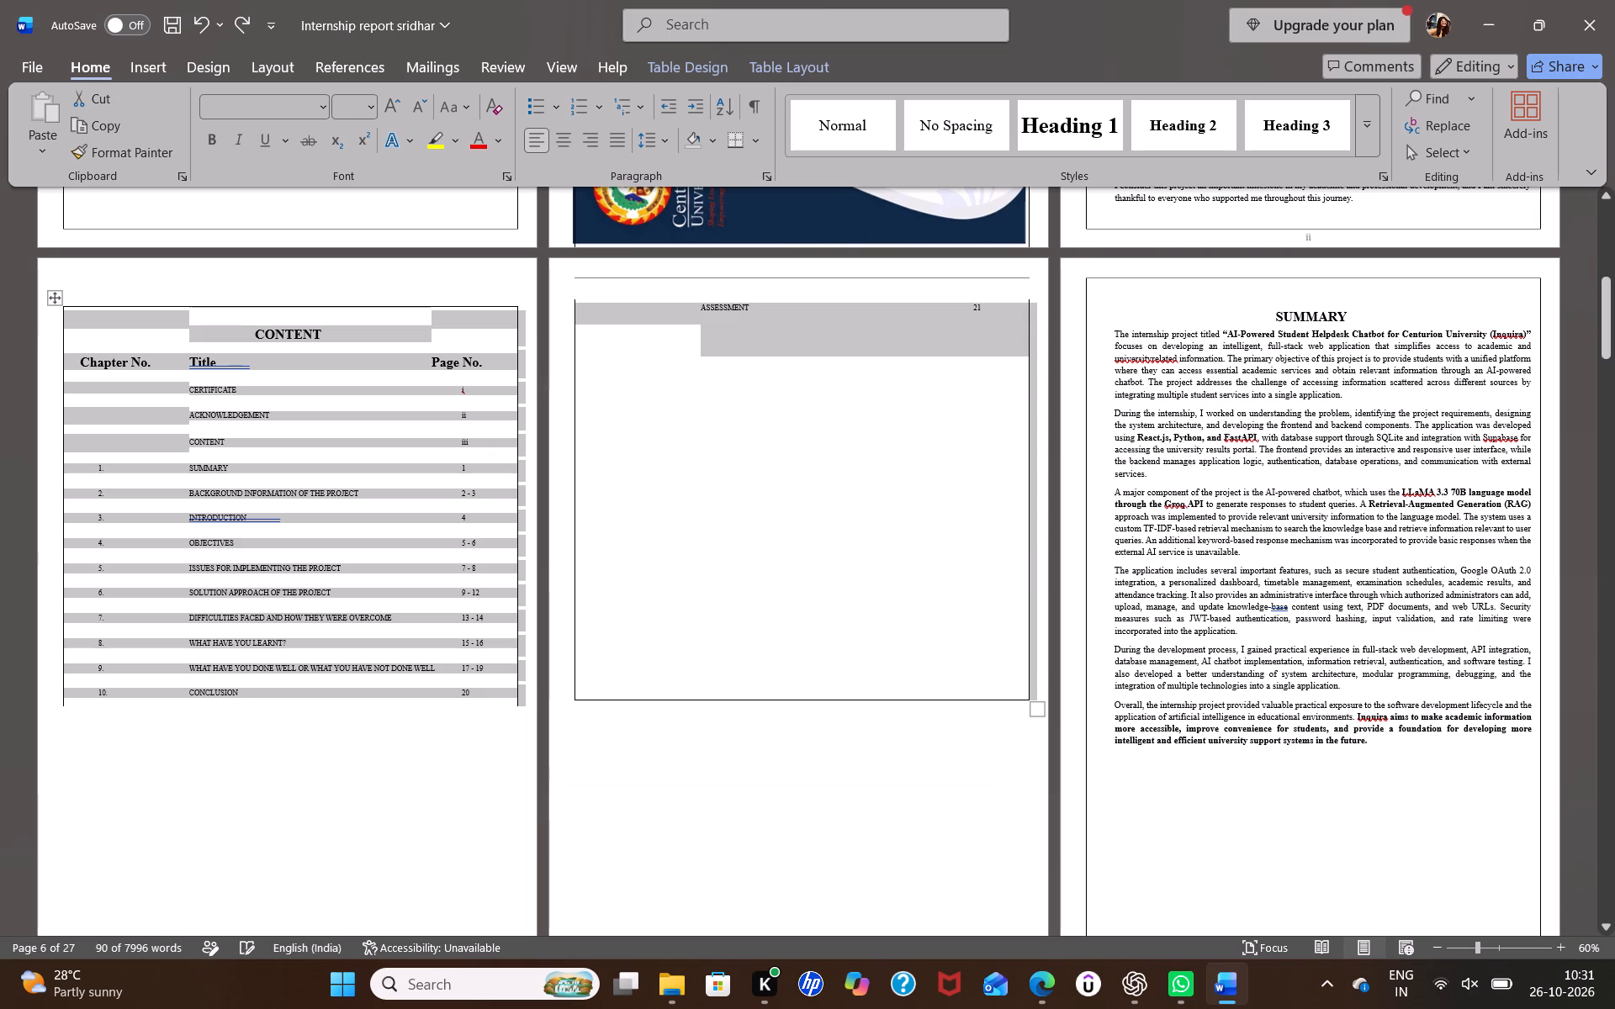
Examine how the contents table splits across two pages between the CONCLUSION and ASSESSMENT rows.
{"action": "scroll", "coordinate": [371, 478], "scroll_direction": "up", "scroll_amount": 6}
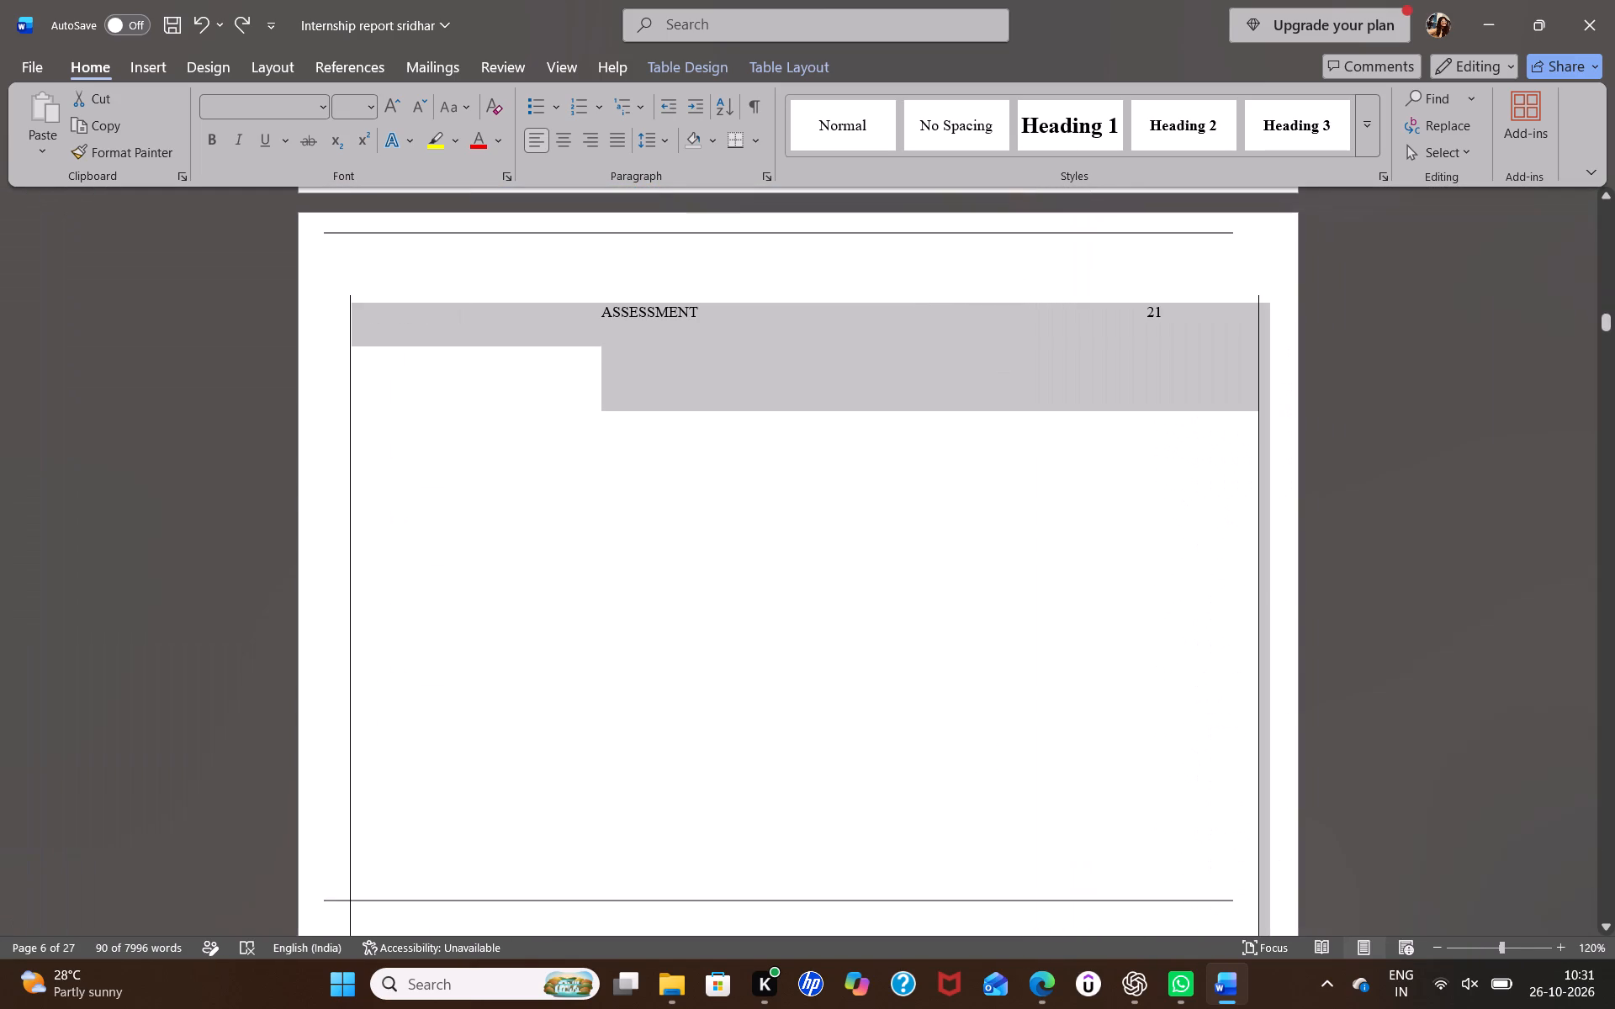
{"action": "scroll", "coordinate": [371, 478], "scroll_direction": "up", "scroll_amount": 3}
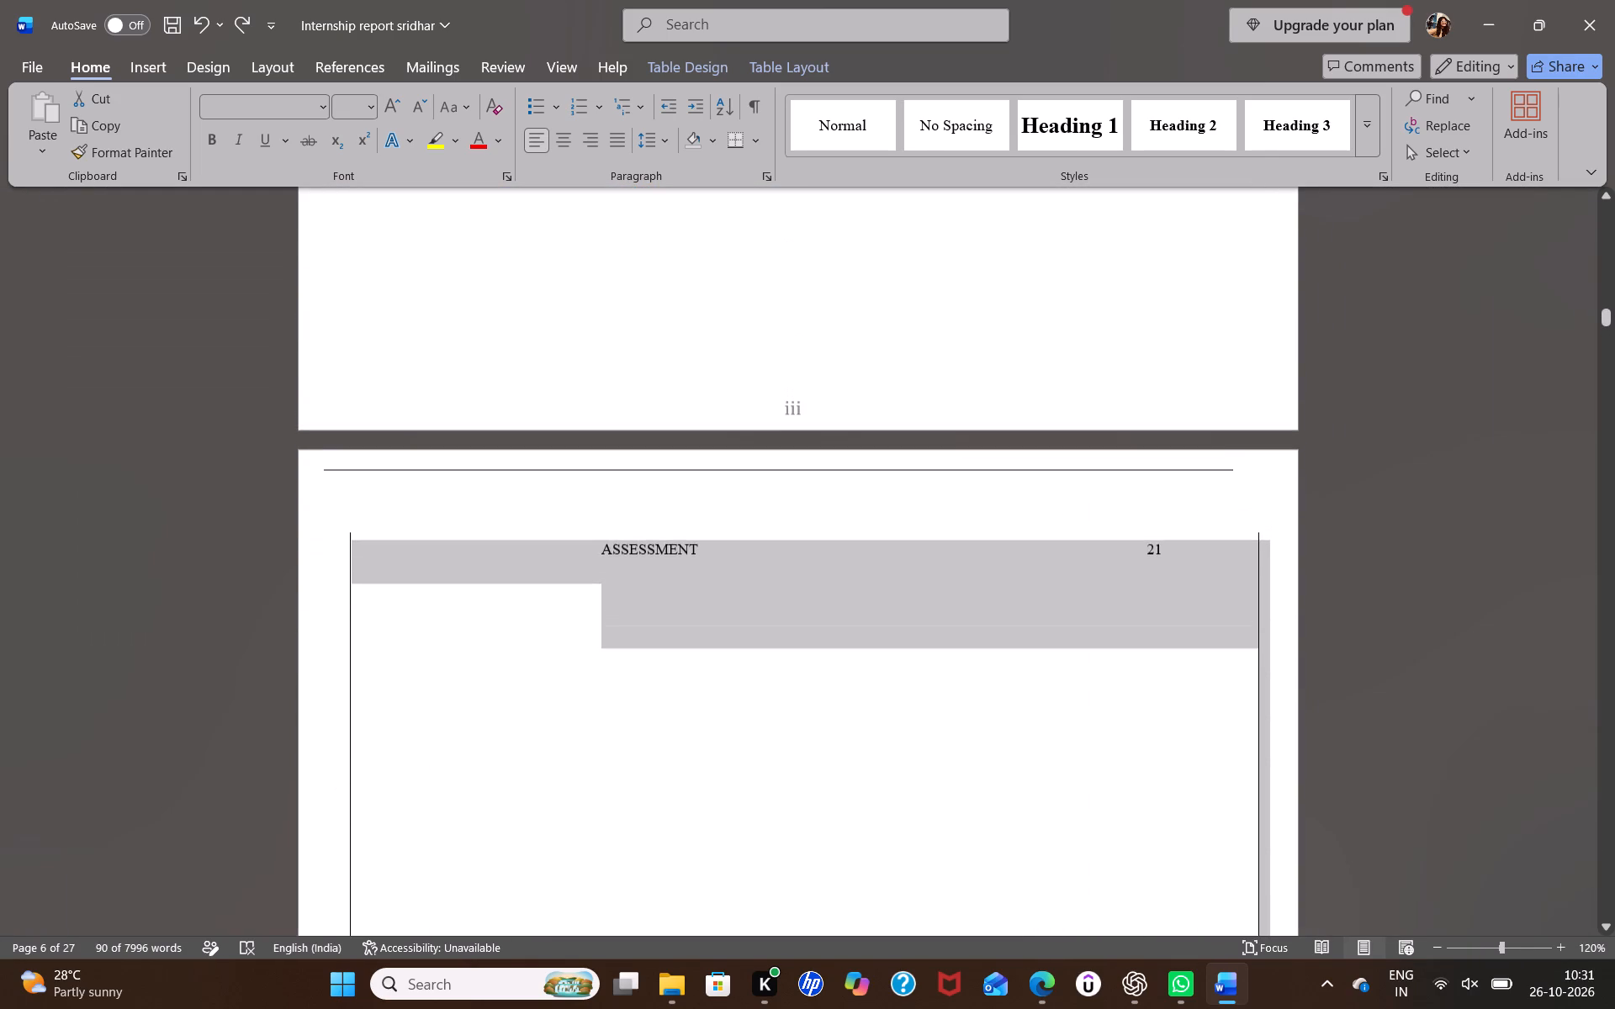
{"action": "scroll", "coordinate": [458, 474], "scroll_direction": "down", "scroll_amount": 2}
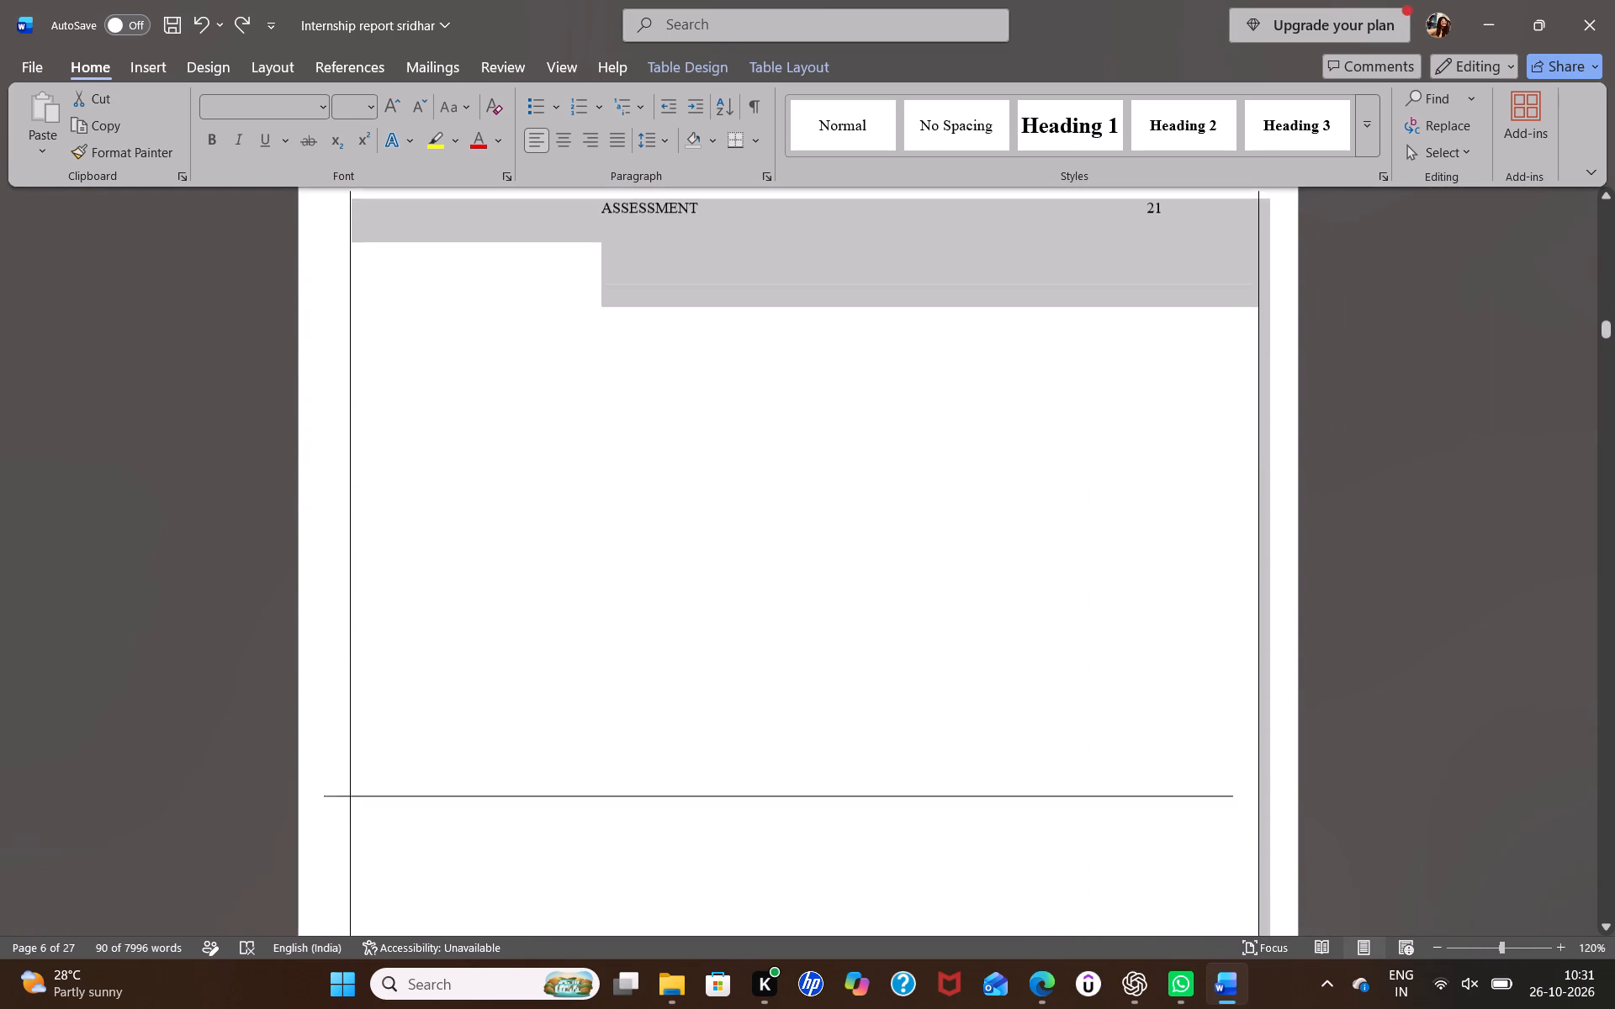
{"action": "scroll", "coordinate": [458, 474], "scroll_direction": "down", "scroll_amount": 1}
{"action": "scroll", "coordinate": [458, 474], "scroll_direction": "up", "scroll_amount": 2}
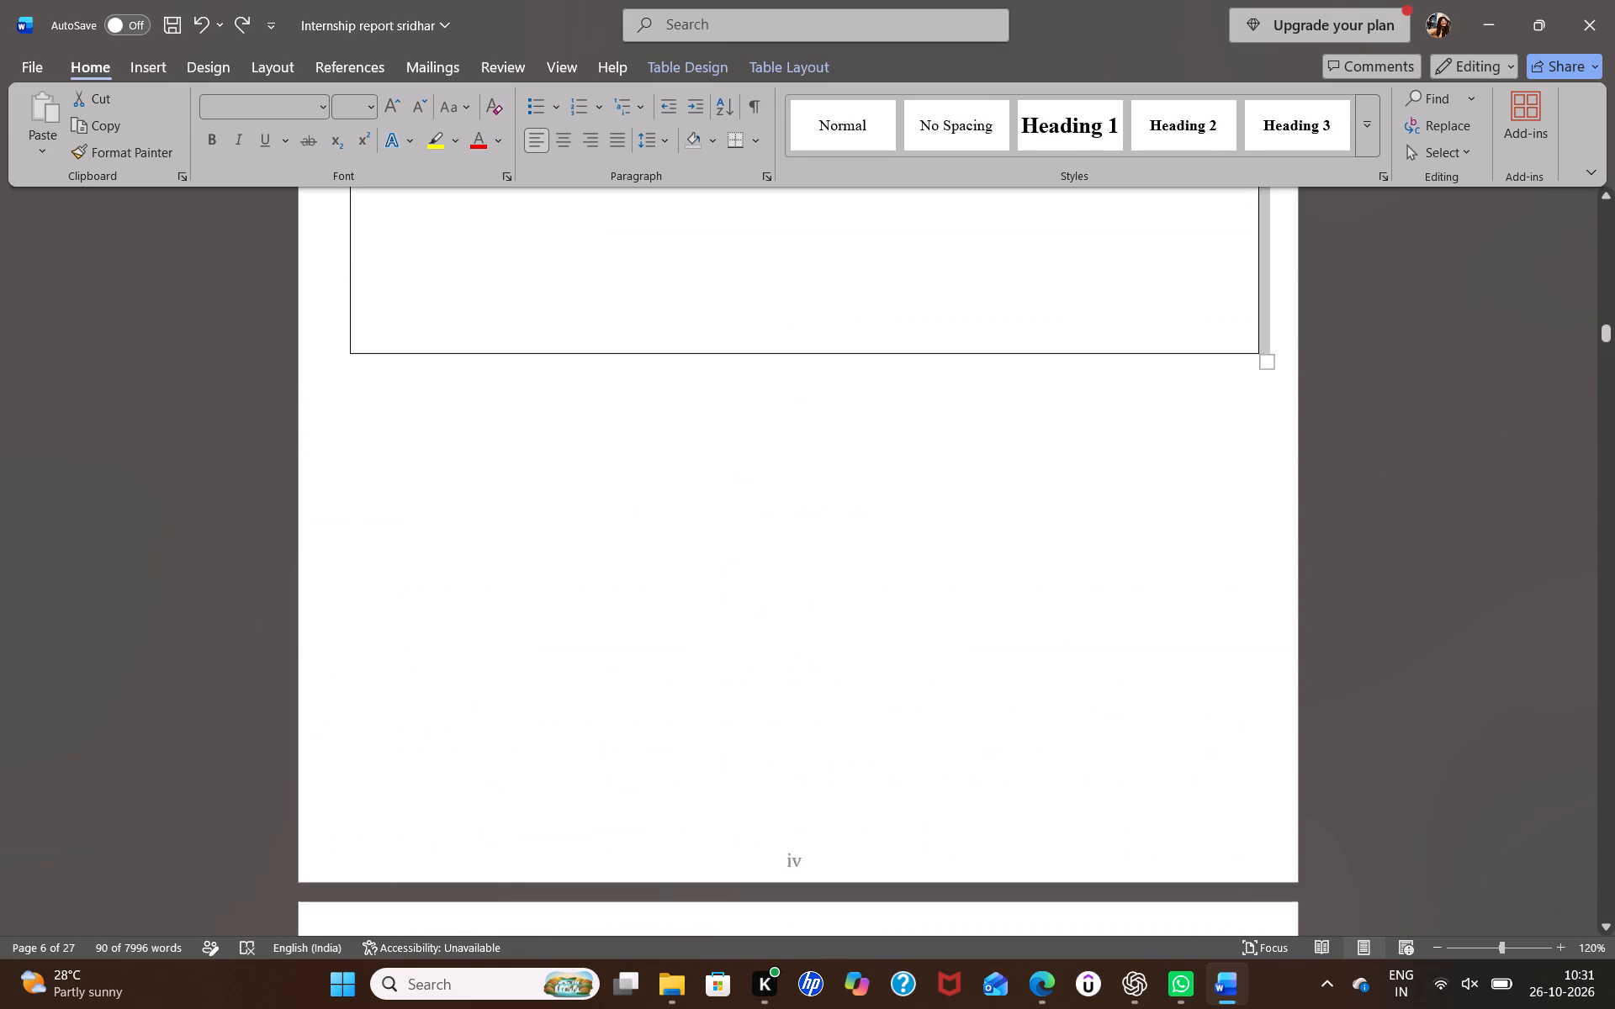
{"action": "scroll", "coordinate": [458, 474], "scroll_direction": "up", "scroll_amount": 5}
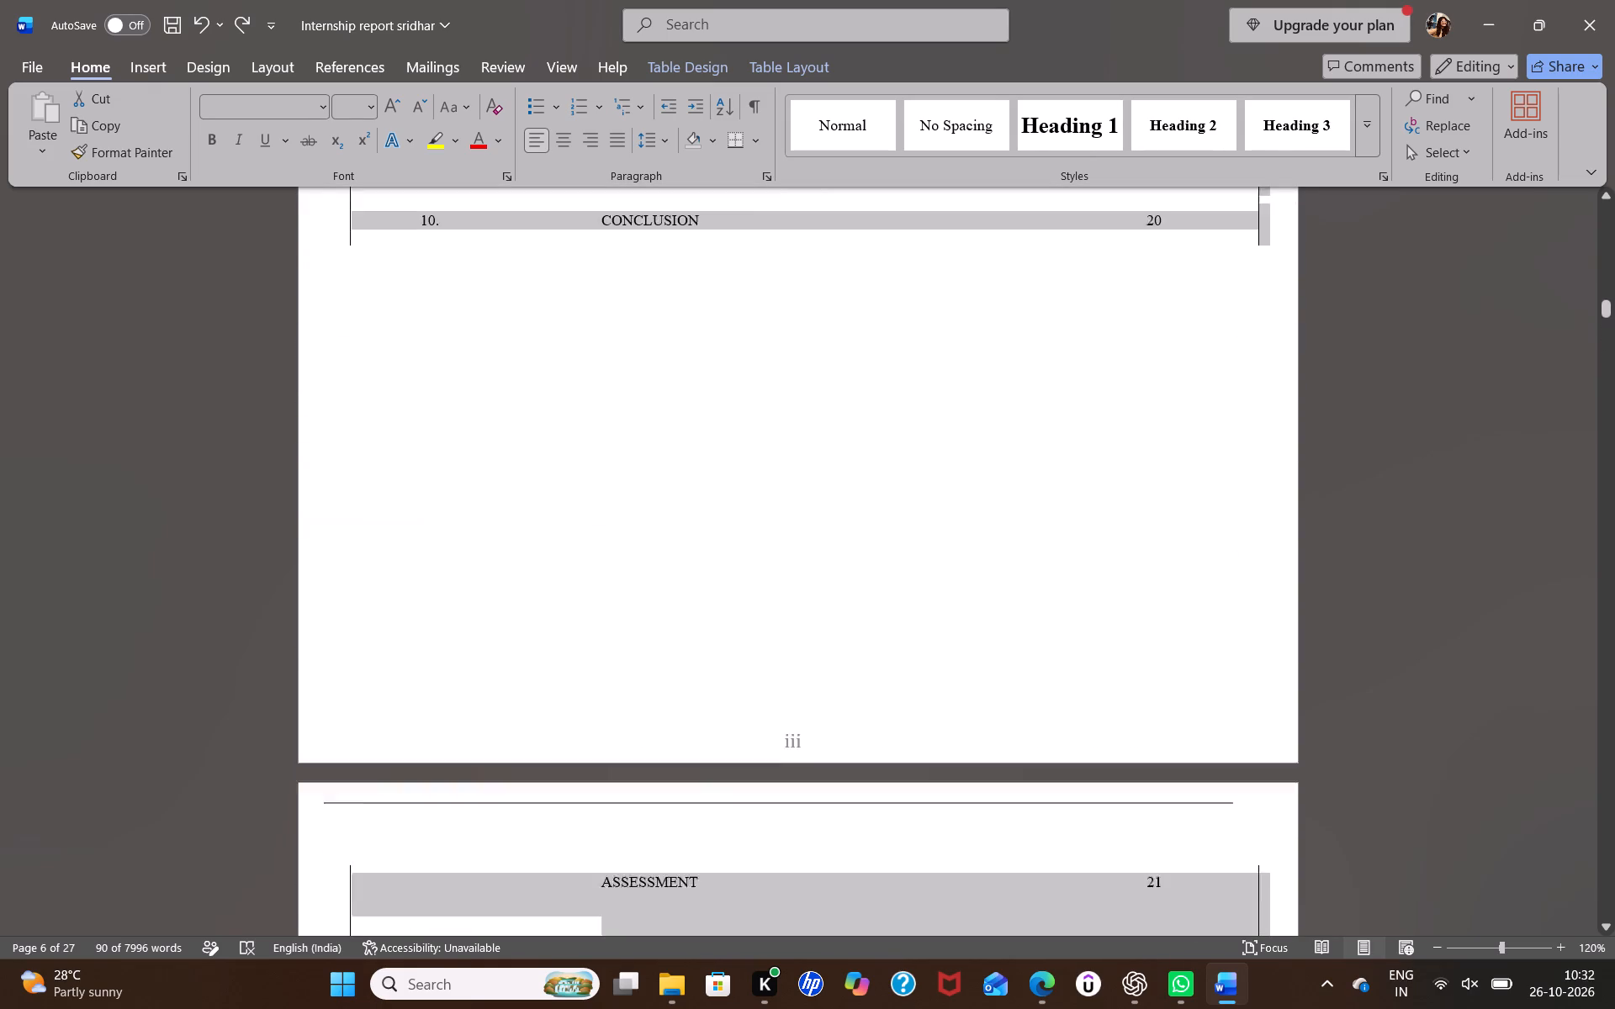
{"action": "scroll", "coordinate": [458, 474], "scroll_direction": "down", "scroll_amount": 3}
{"action": "scroll", "coordinate": [458, 474], "scroll_direction": "up", "scroll_amount": 1}
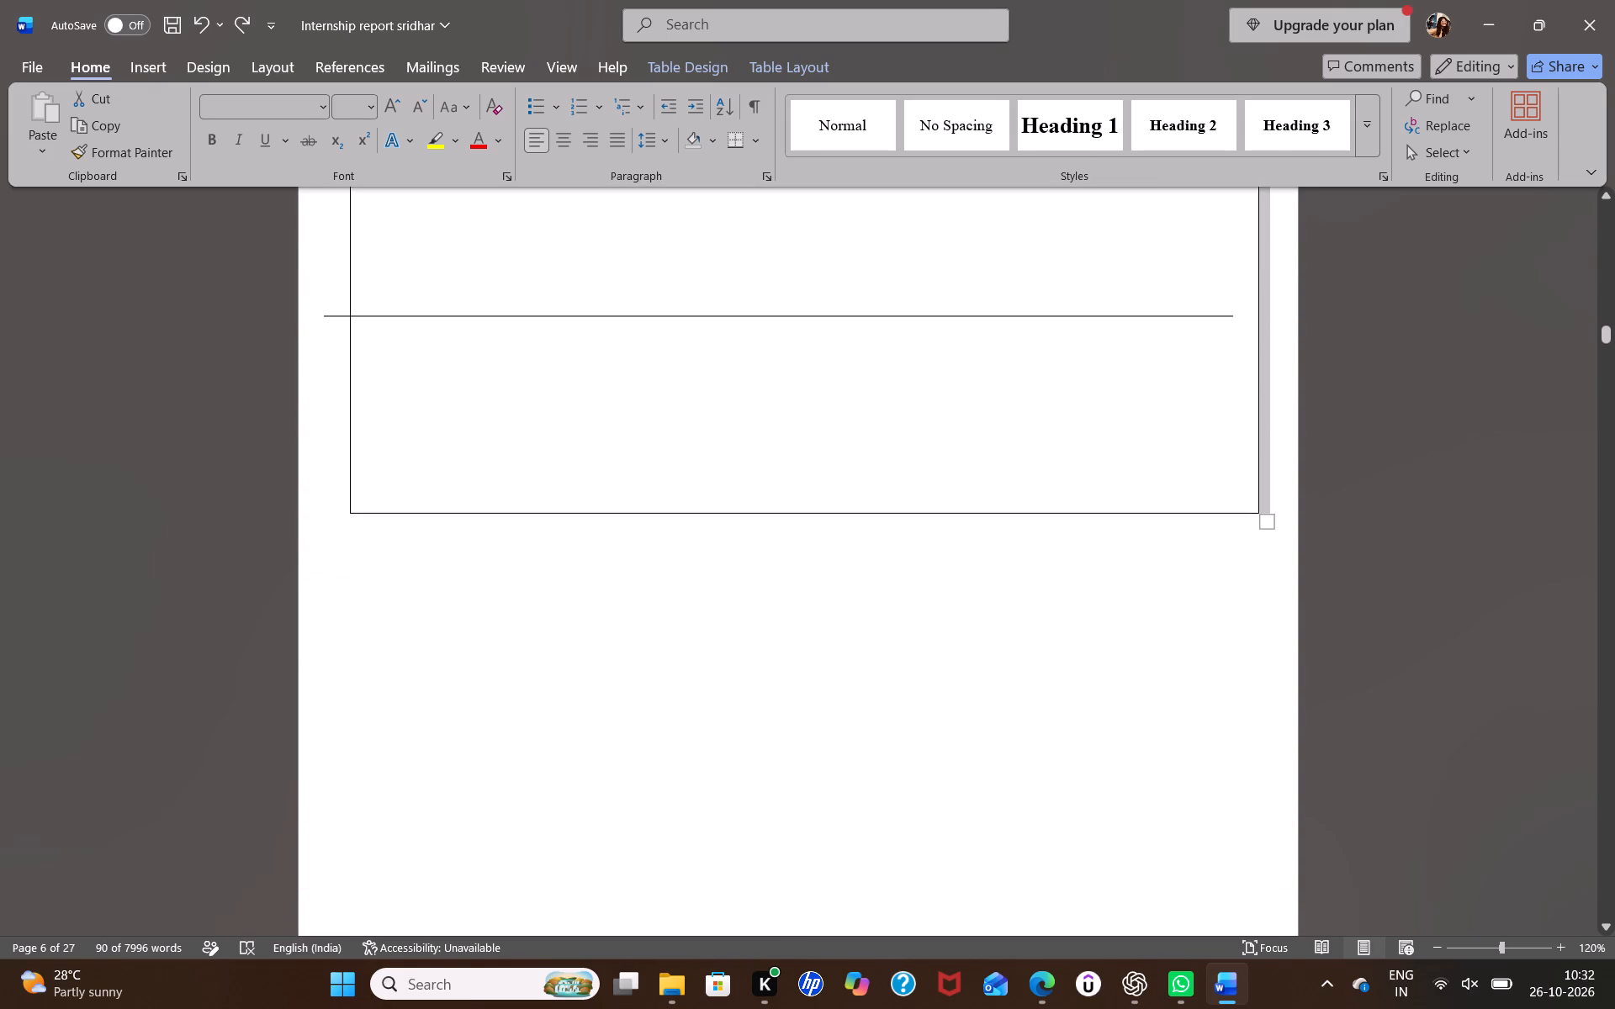
{"action": "scroll", "coordinate": [458, 474], "scroll_direction": "up", "scroll_amount": 4}
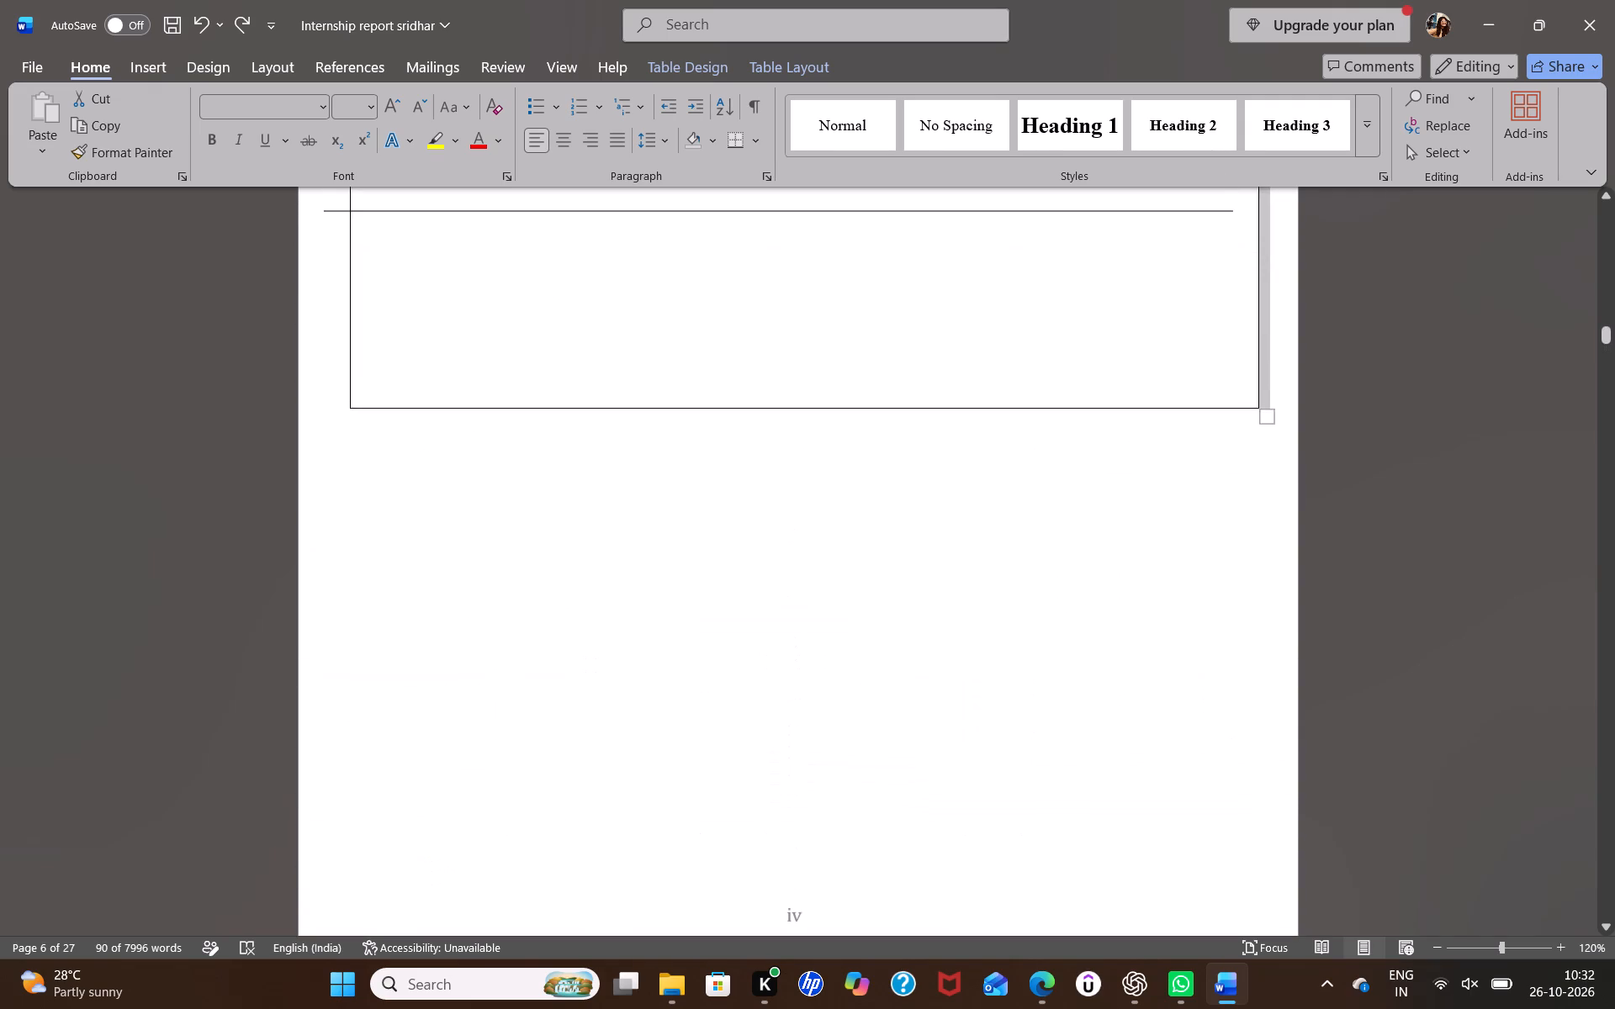
{"action": "scroll", "coordinate": [458, 474], "scroll_direction": "up", "scroll_amount": 2}
{"action": "left_click", "coordinate": [470, 462]}
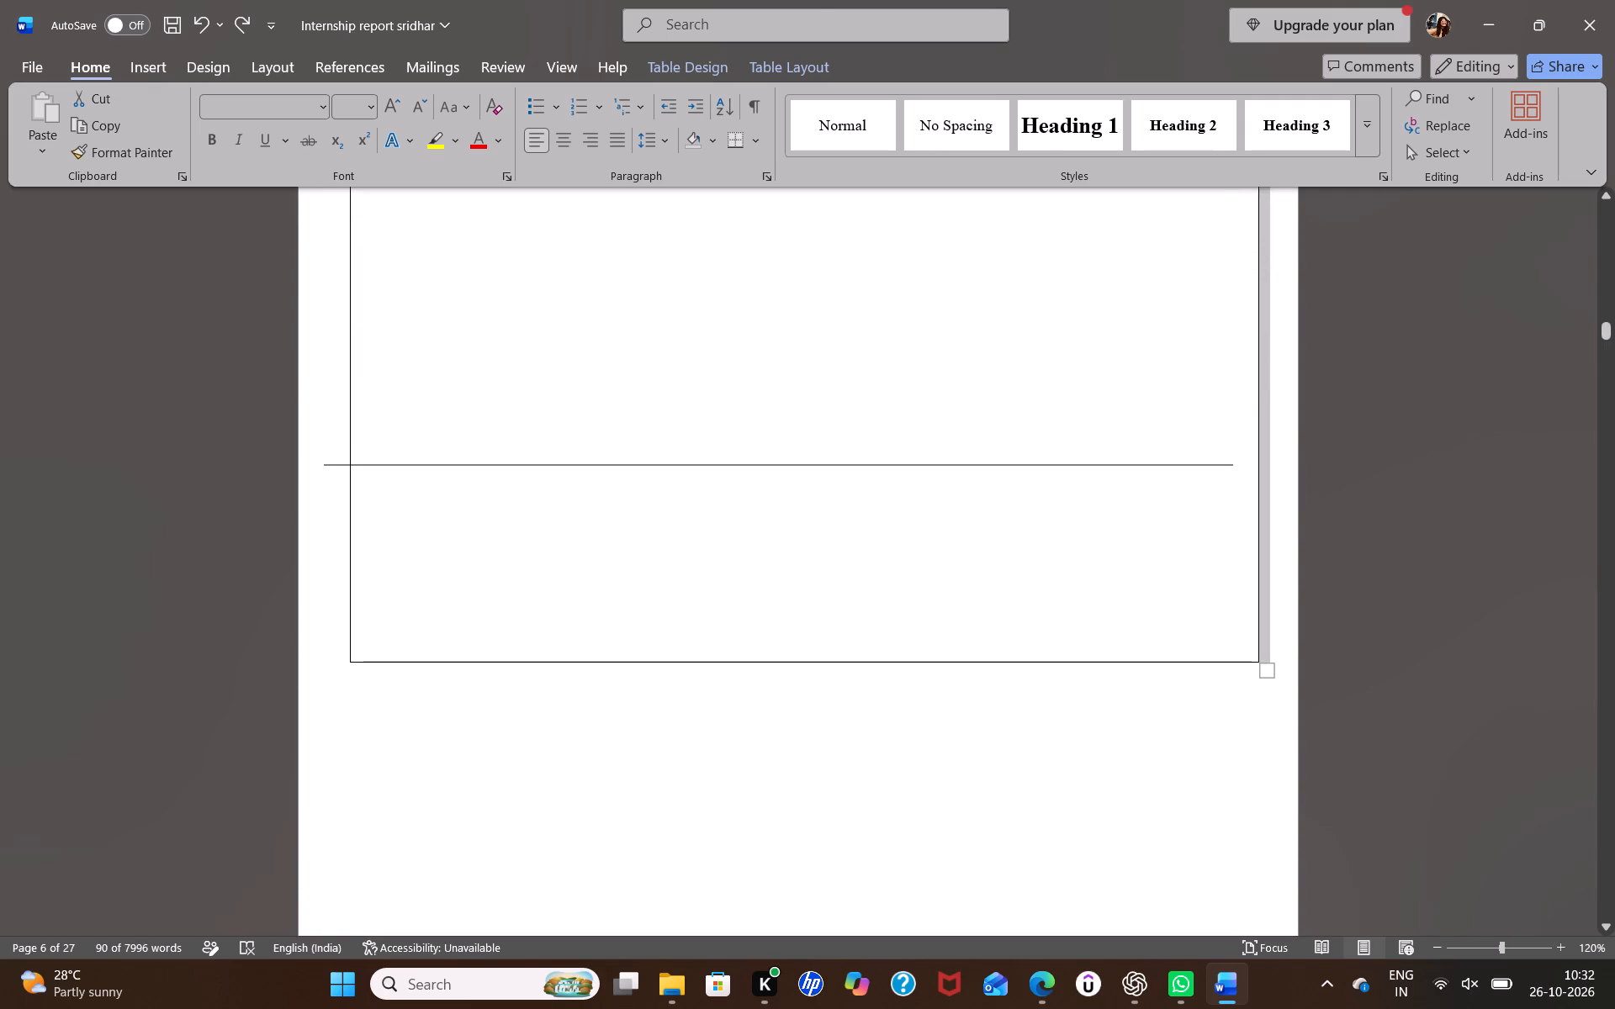
{"action": "scroll", "coordinate": [470, 462], "scroll_direction": "up", "scroll_amount": 3}
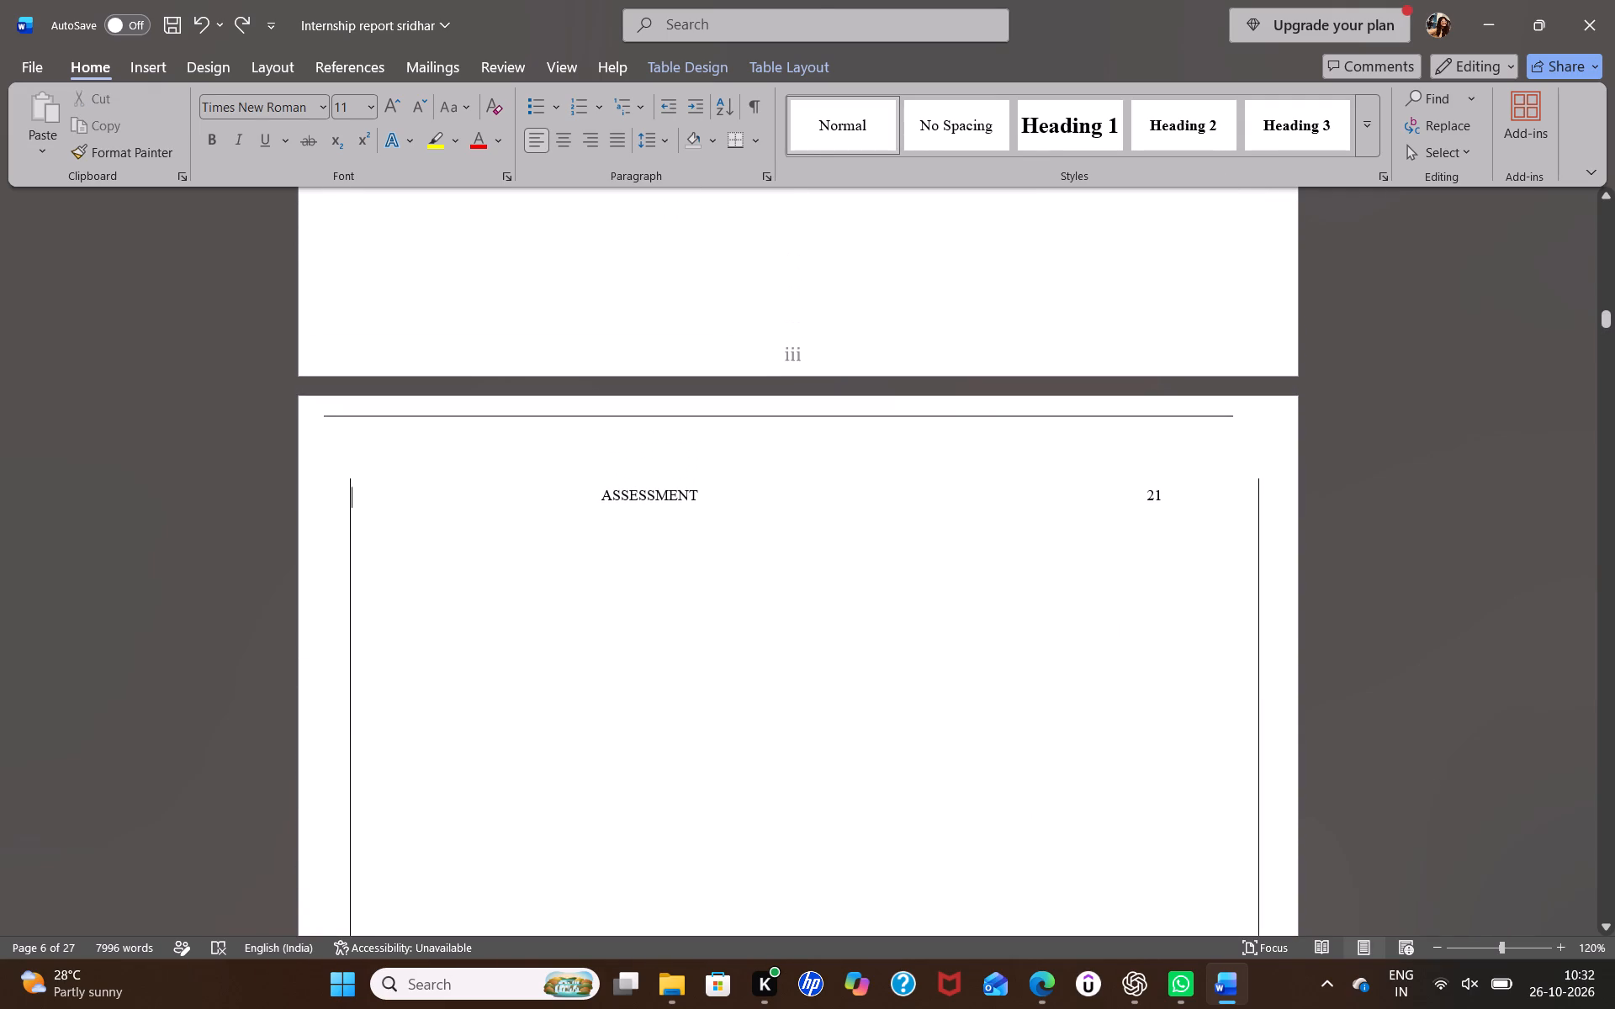
{"action": "left_click", "coordinate": [351, 489]}
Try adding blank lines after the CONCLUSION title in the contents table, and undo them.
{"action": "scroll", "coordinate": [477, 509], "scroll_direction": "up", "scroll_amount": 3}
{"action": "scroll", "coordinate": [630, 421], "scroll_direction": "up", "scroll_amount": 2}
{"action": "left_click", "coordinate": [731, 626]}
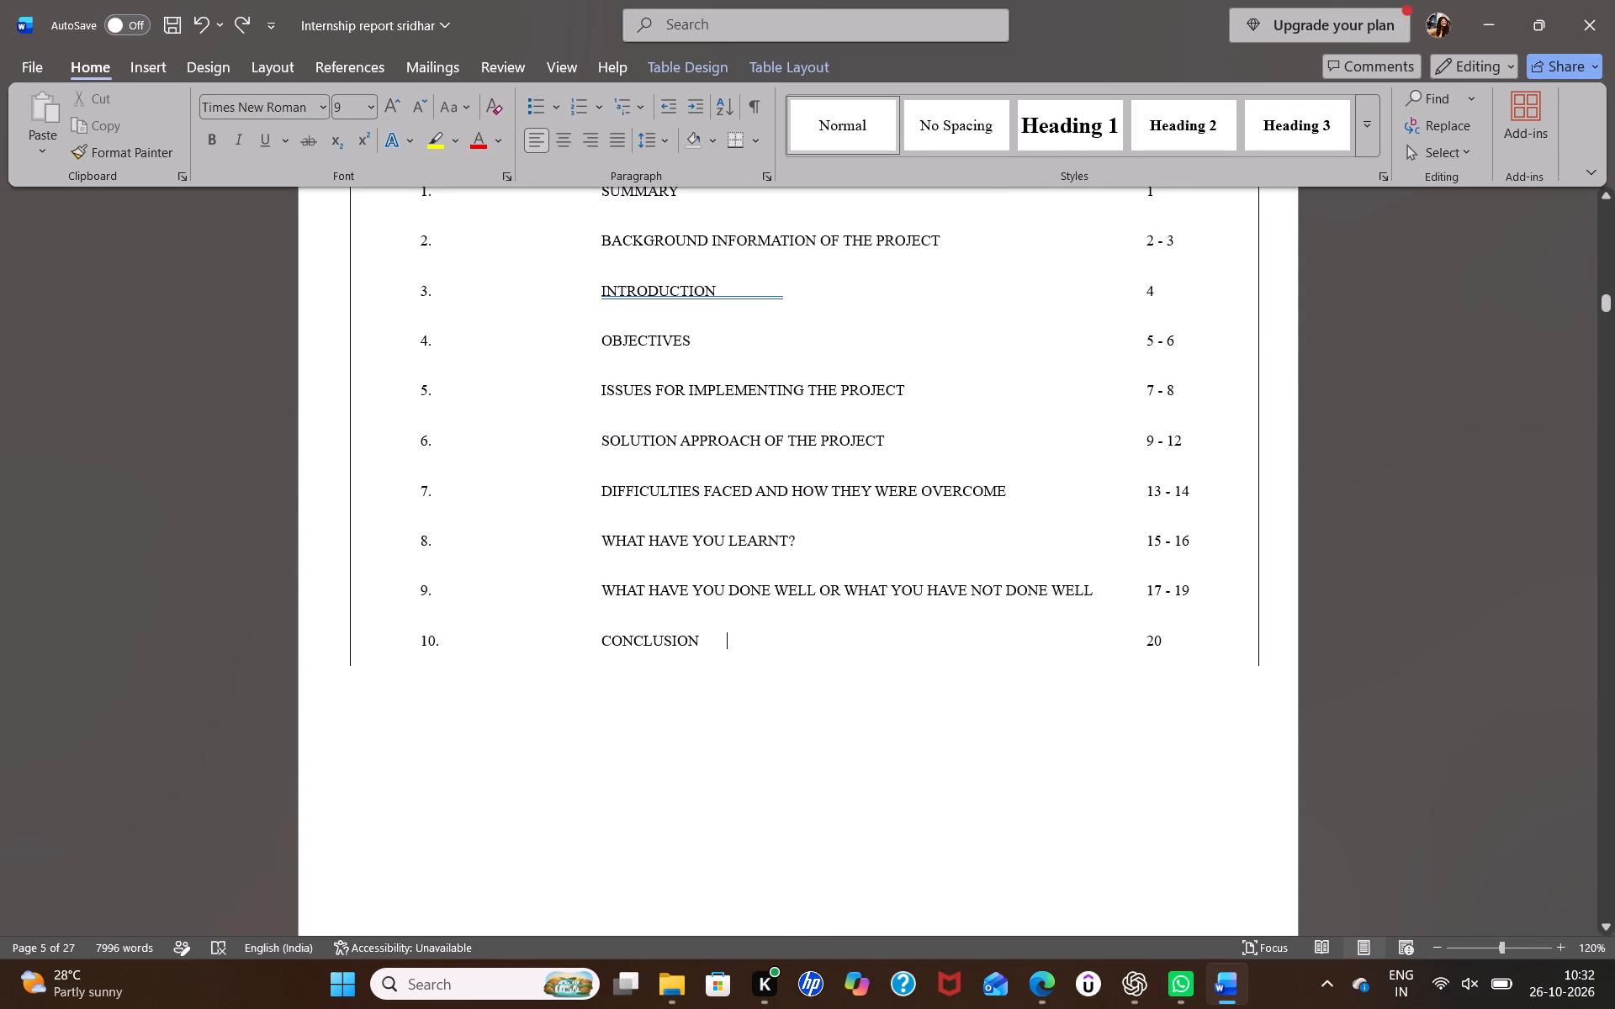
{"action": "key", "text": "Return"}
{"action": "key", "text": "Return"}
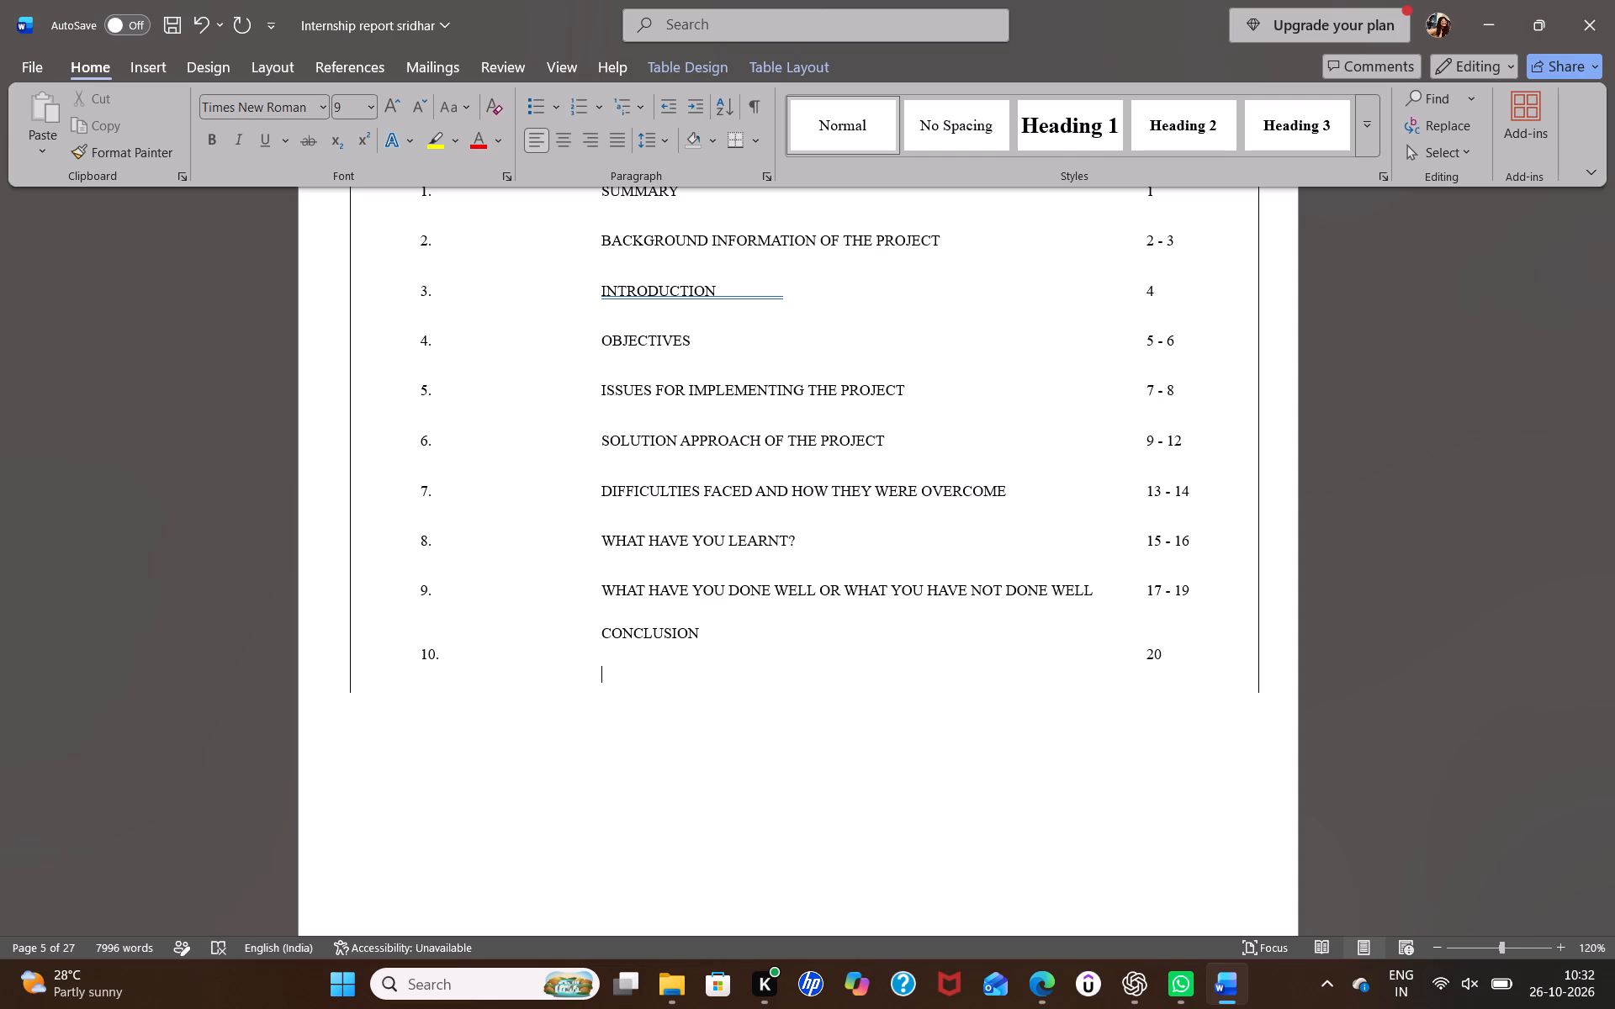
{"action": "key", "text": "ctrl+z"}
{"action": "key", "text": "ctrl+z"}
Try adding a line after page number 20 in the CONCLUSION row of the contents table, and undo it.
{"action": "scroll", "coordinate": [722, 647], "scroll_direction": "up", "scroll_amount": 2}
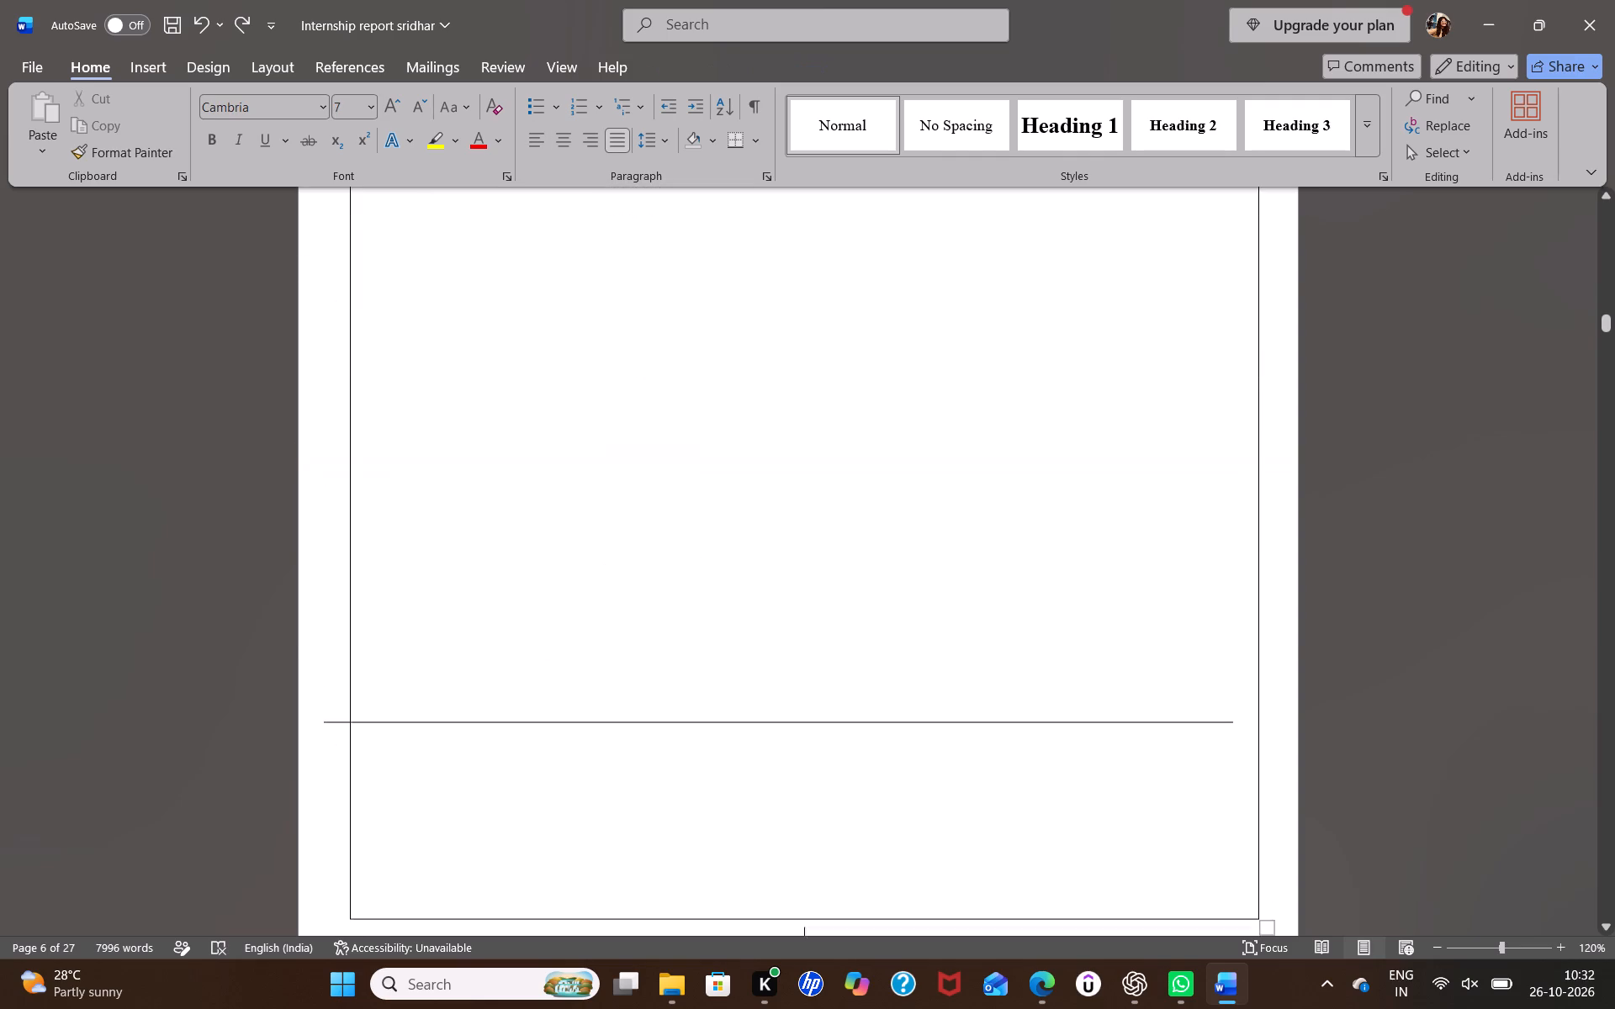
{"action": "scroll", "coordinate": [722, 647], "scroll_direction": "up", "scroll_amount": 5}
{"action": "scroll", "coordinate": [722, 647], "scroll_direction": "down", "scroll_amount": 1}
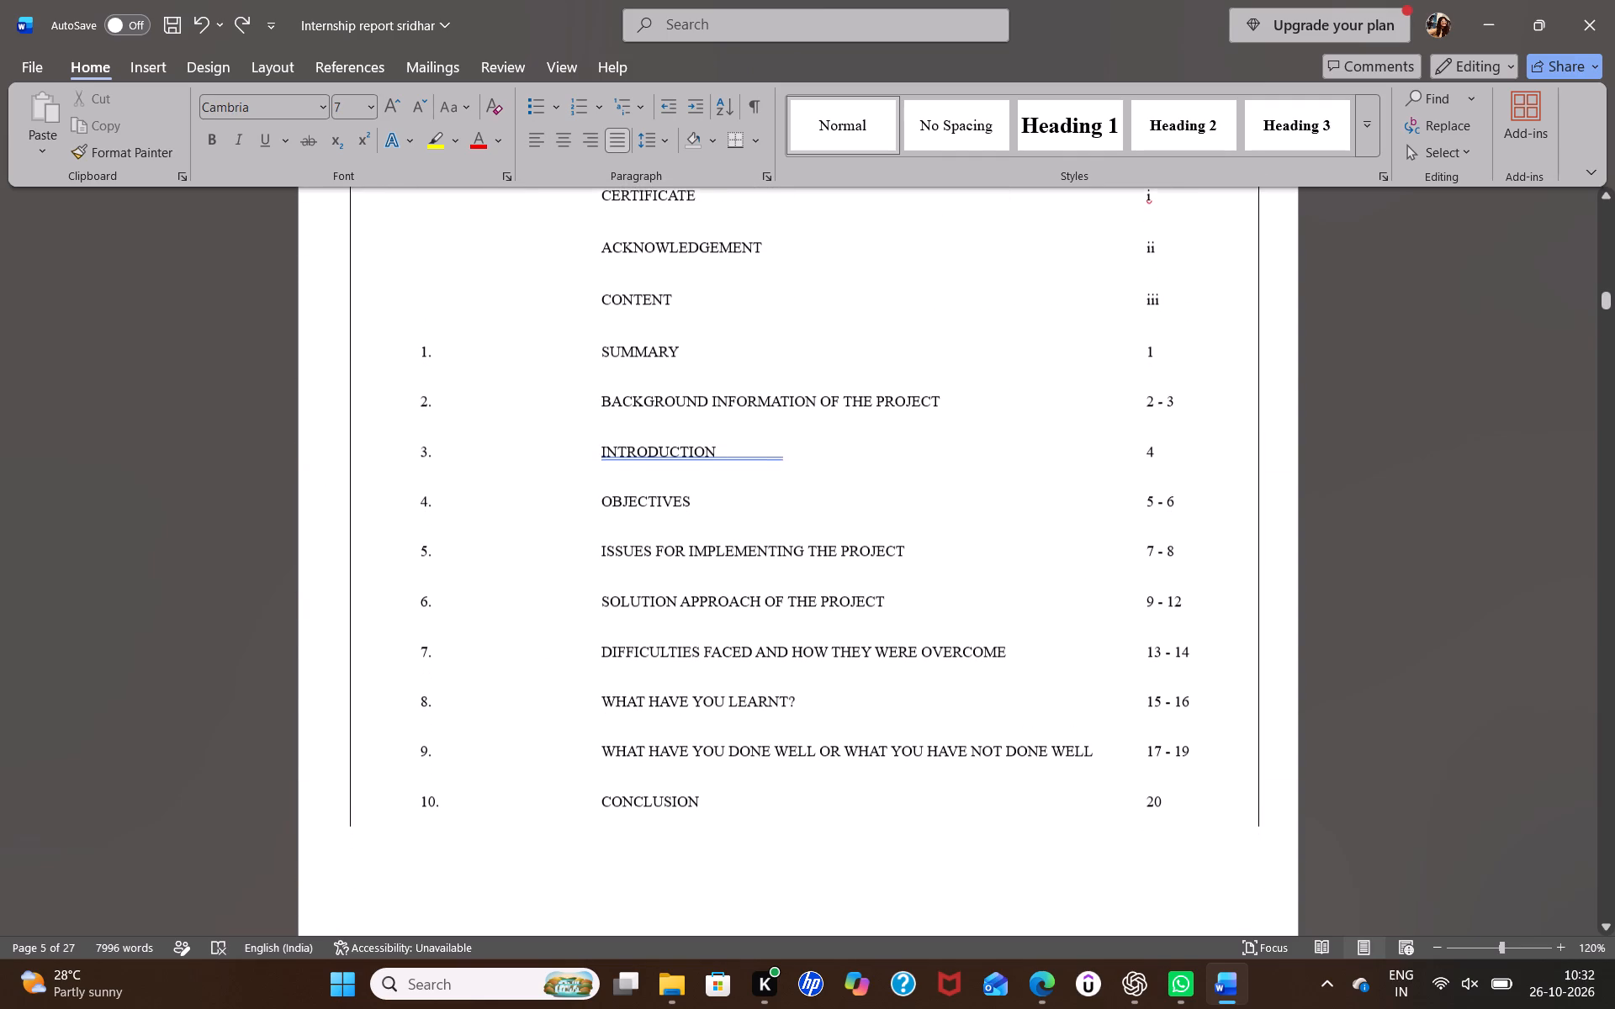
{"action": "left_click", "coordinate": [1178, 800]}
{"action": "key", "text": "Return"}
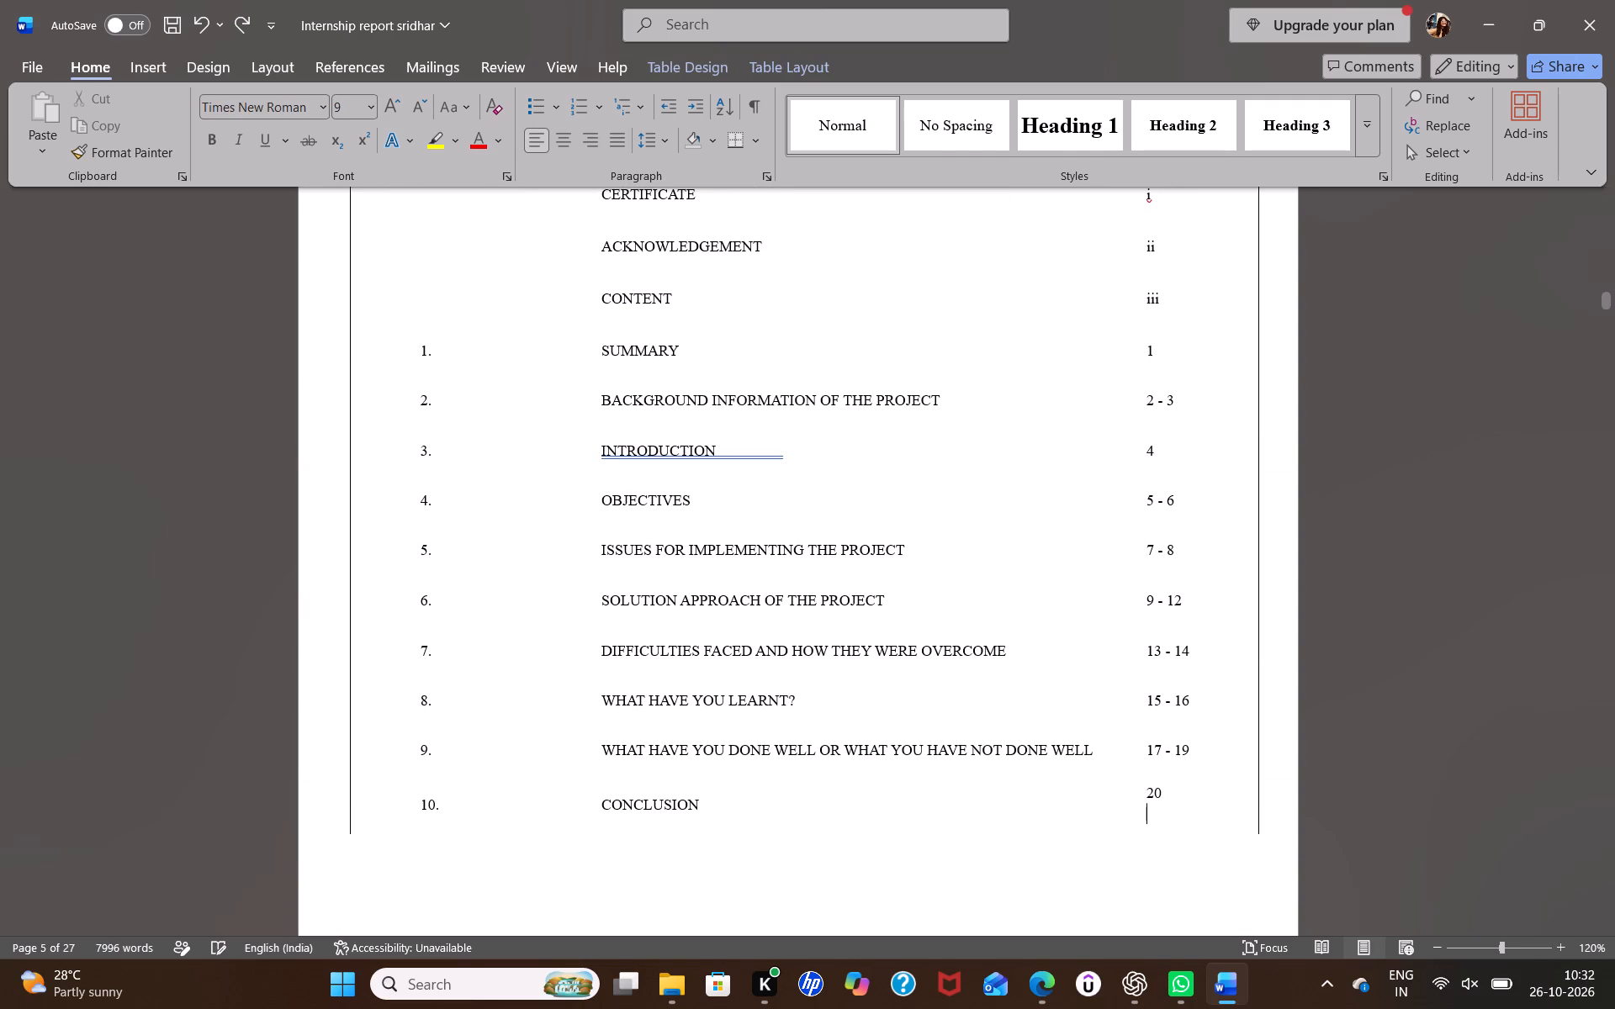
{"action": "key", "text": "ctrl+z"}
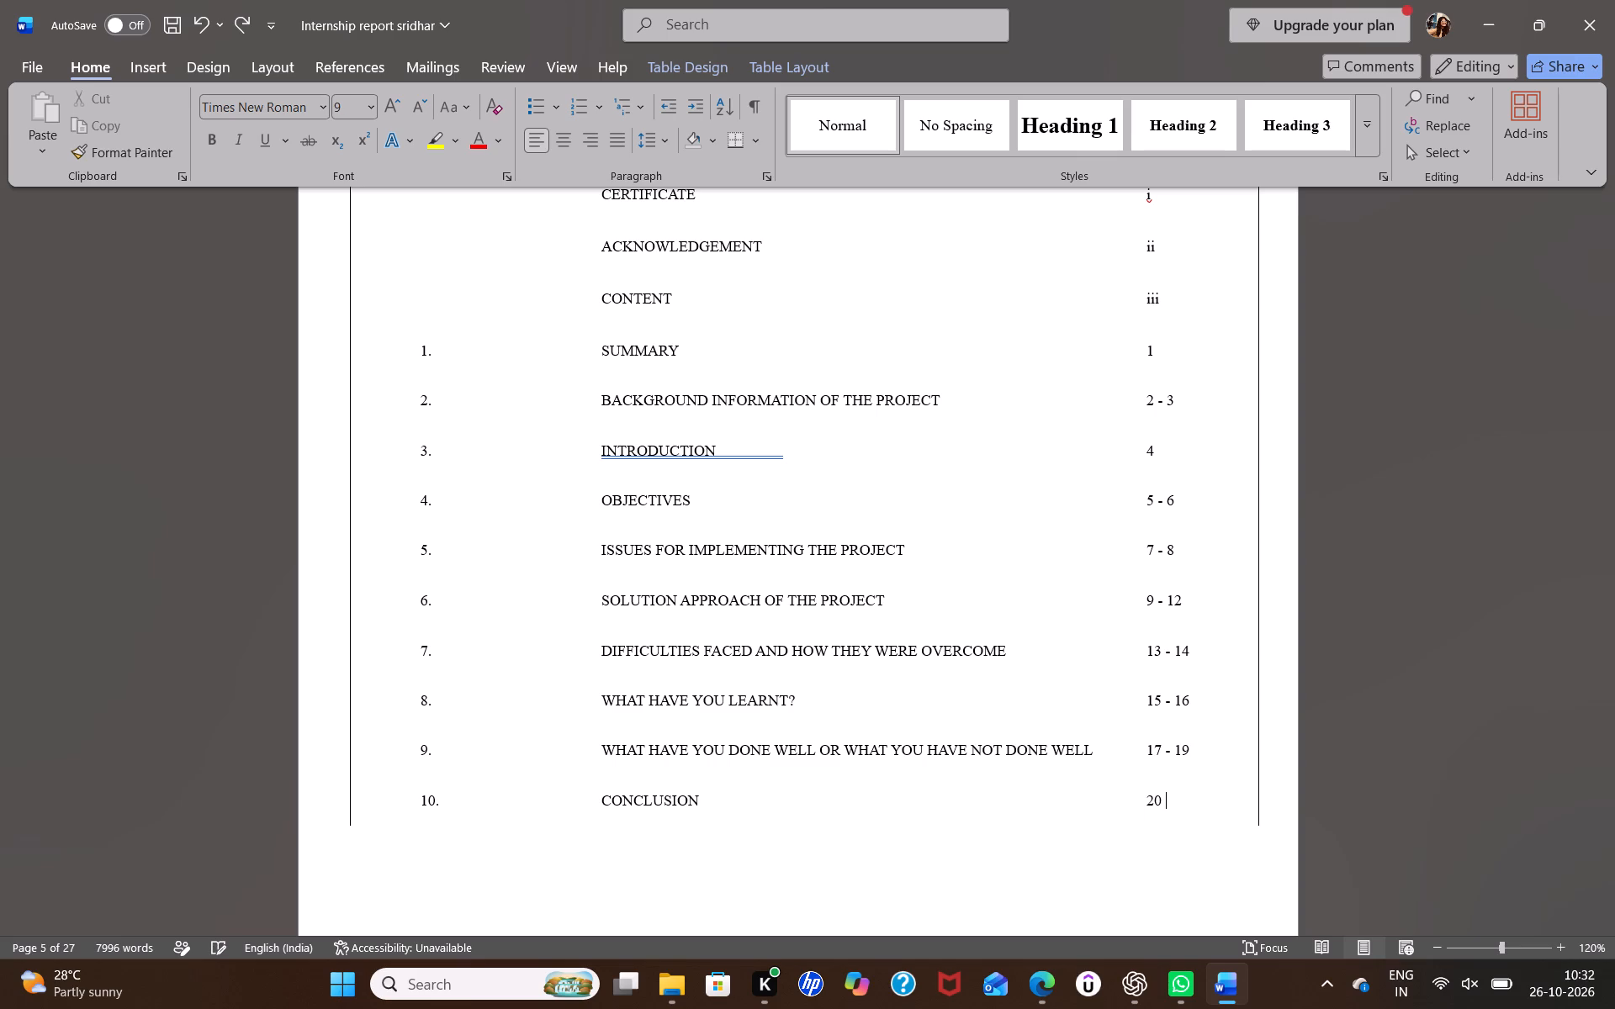
Duplicate the CONCLUSION row at the end of the table on the contents page.
{"action": "left_click_drag", "start_coordinate": [414, 797], "coordinate": [424, 797]}
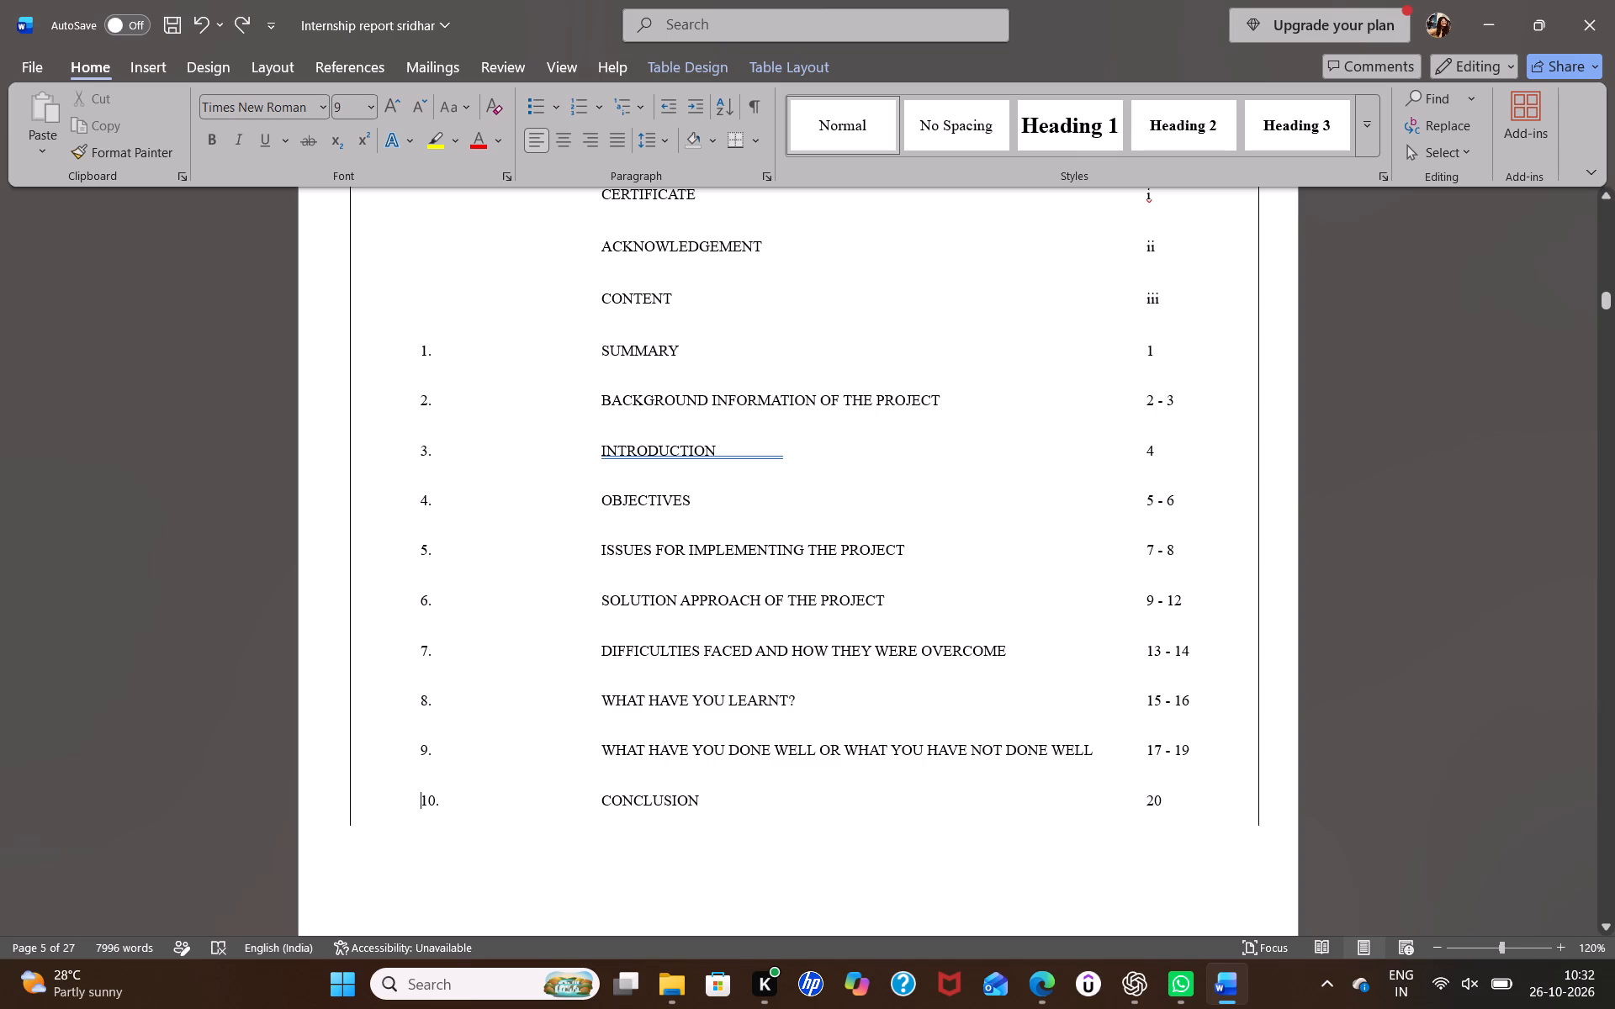
{"action": "left_click_drag", "start_coordinate": [424, 797], "coordinate": [1273, 809]}
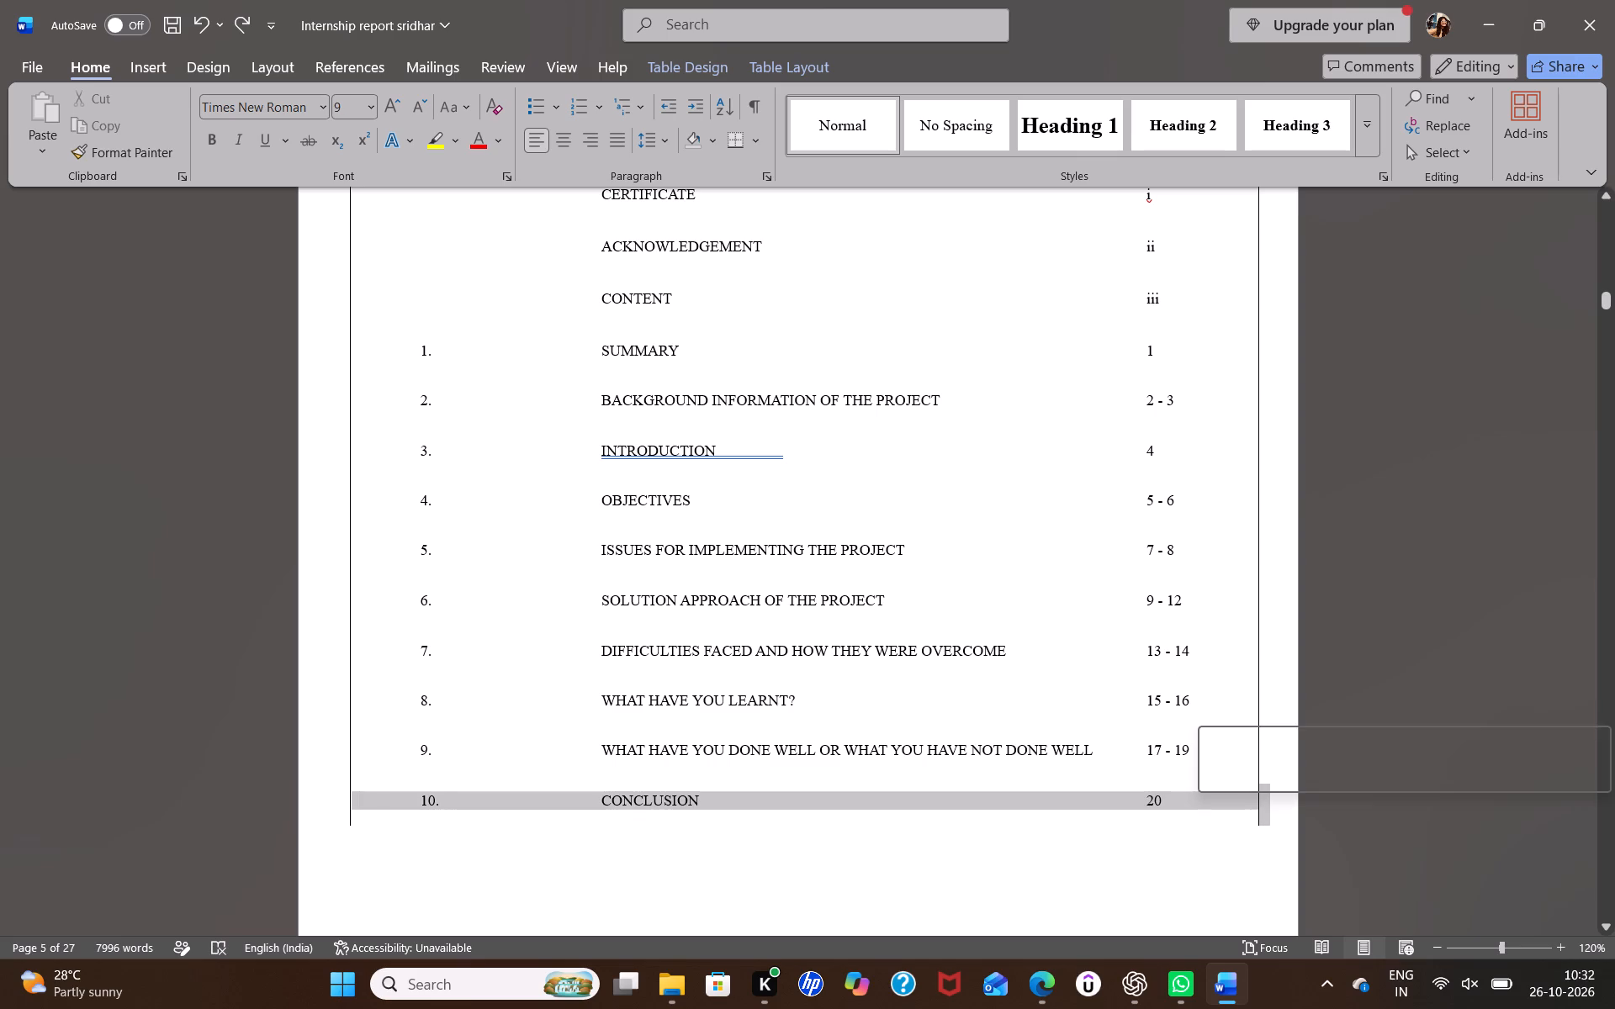
{"action": "key", "text": "ctrl+c"}
{"action": "key", "text": "ctrl+v"}
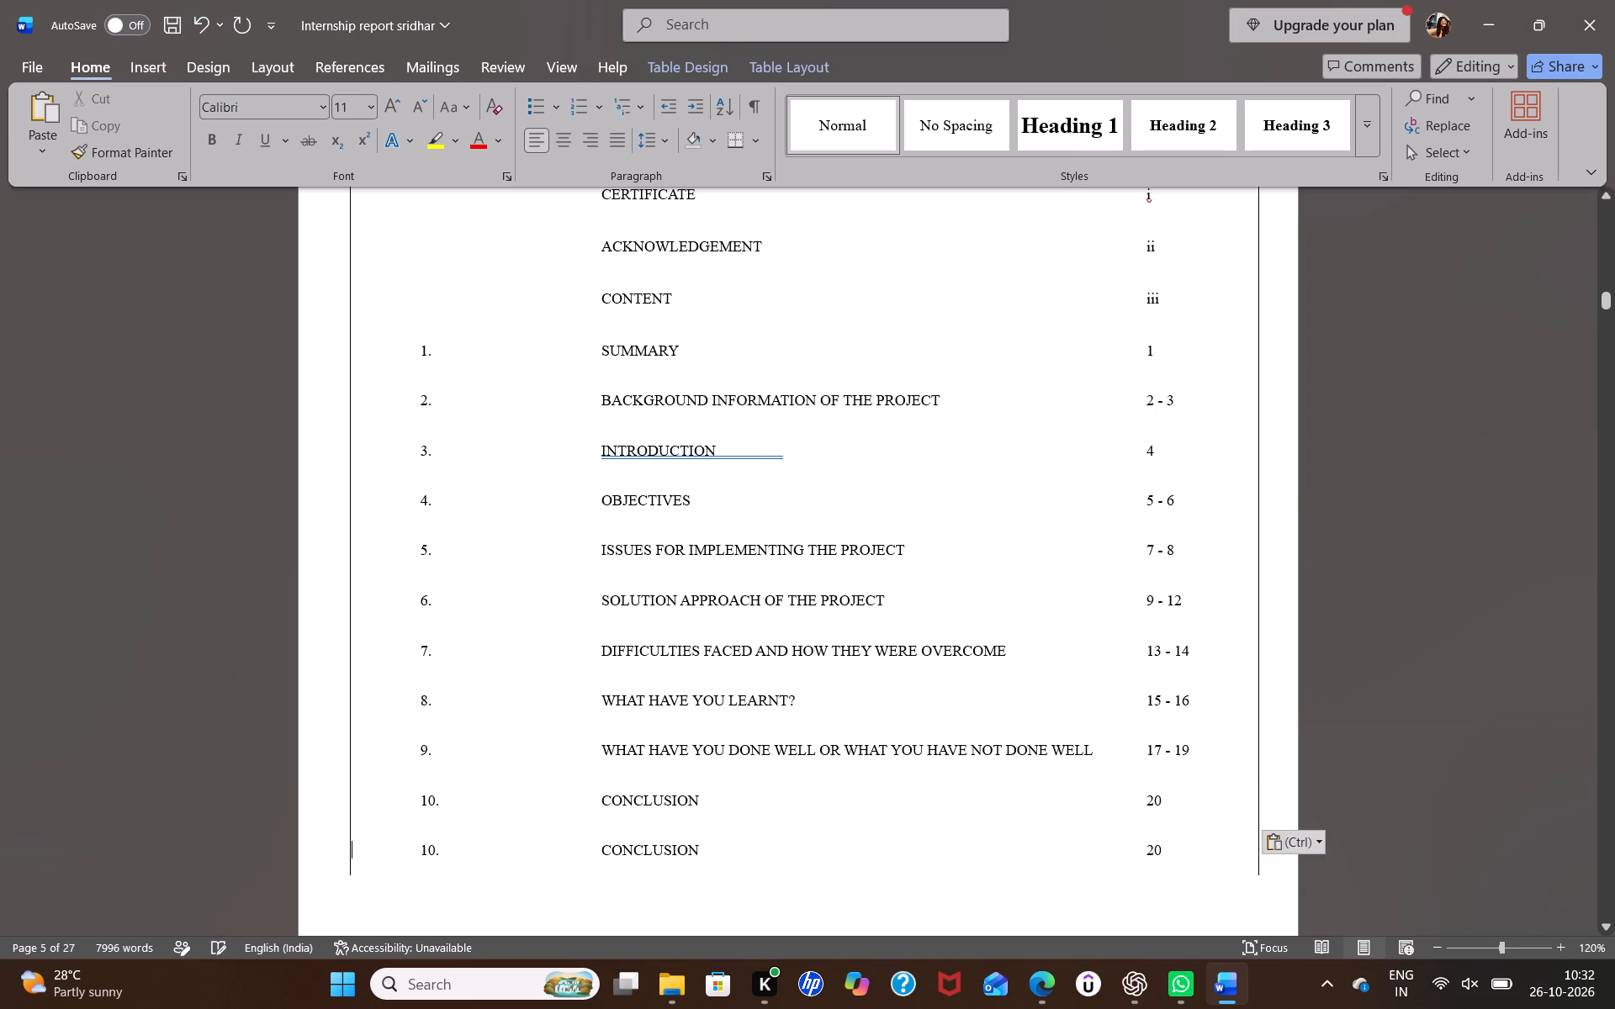
Replace the CONCLUSION title in the duplicated last row of the contents table with the assessment chapter's title.
{"action": "scroll", "coordinate": [972, 835], "scroll_direction": "down", "scroll_amount": 3}
{"action": "scroll", "coordinate": [972, 835], "scroll_direction": "up", "scroll_amount": 2}
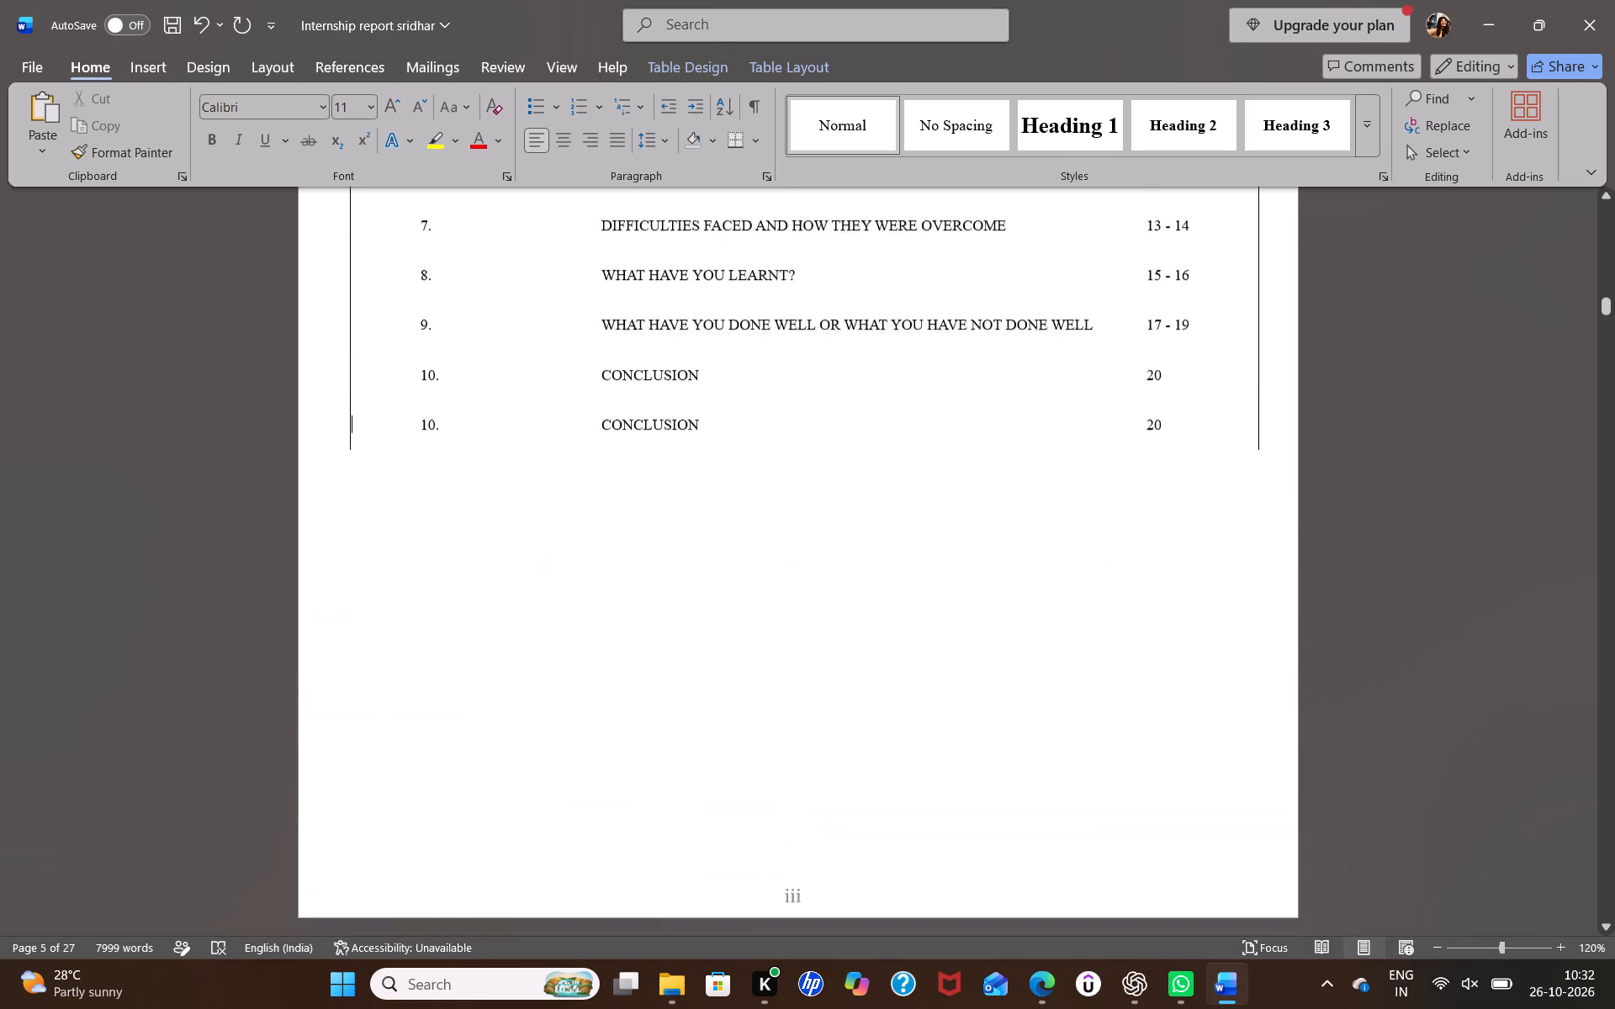
{"action": "scroll", "coordinate": [972, 835], "scroll_direction": "up", "scroll_amount": 1}
{"action": "scroll", "coordinate": [757, 764], "scroll_direction": "down", "scroll_amount": 2}
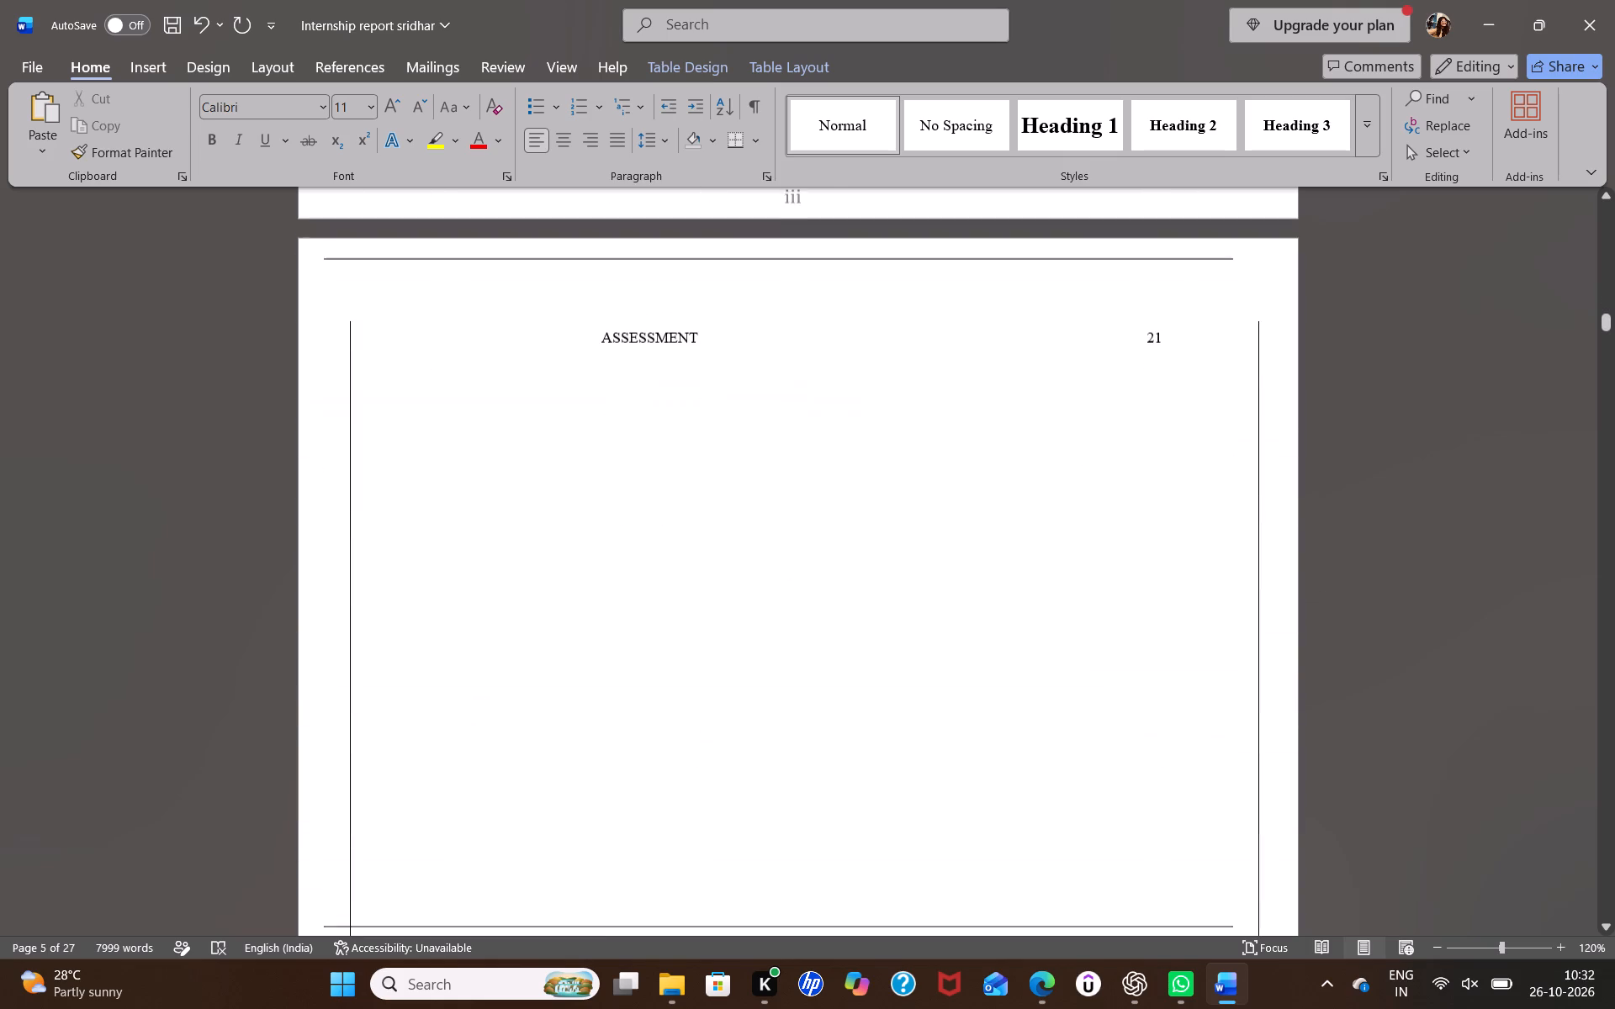
{"action": "scroll", "coordinate": [757, 764], "scroll_direction": "down", "scroll_amount": 1}
{"action": "scroll", "coordinate": [757, 764], "scroll_direction": "up", "scroll_amount": 1}
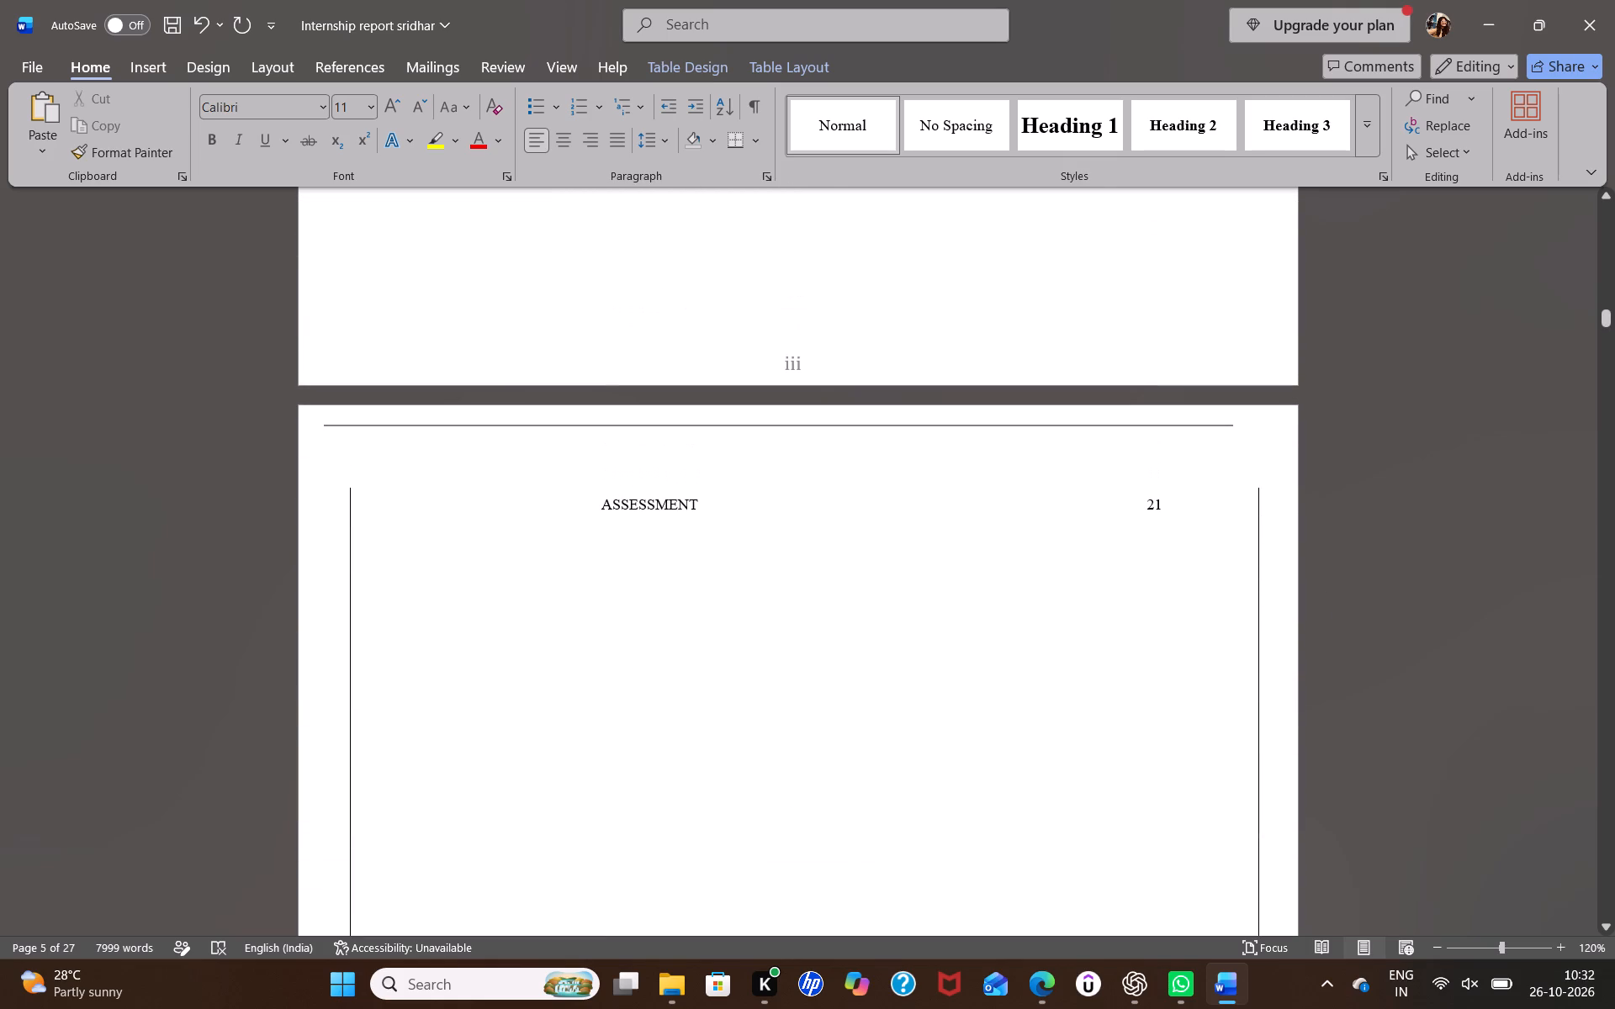
{"action": "scroll", "coordinate": [817, 509], "scroll_direction": "up", "scroll_amount": 3}
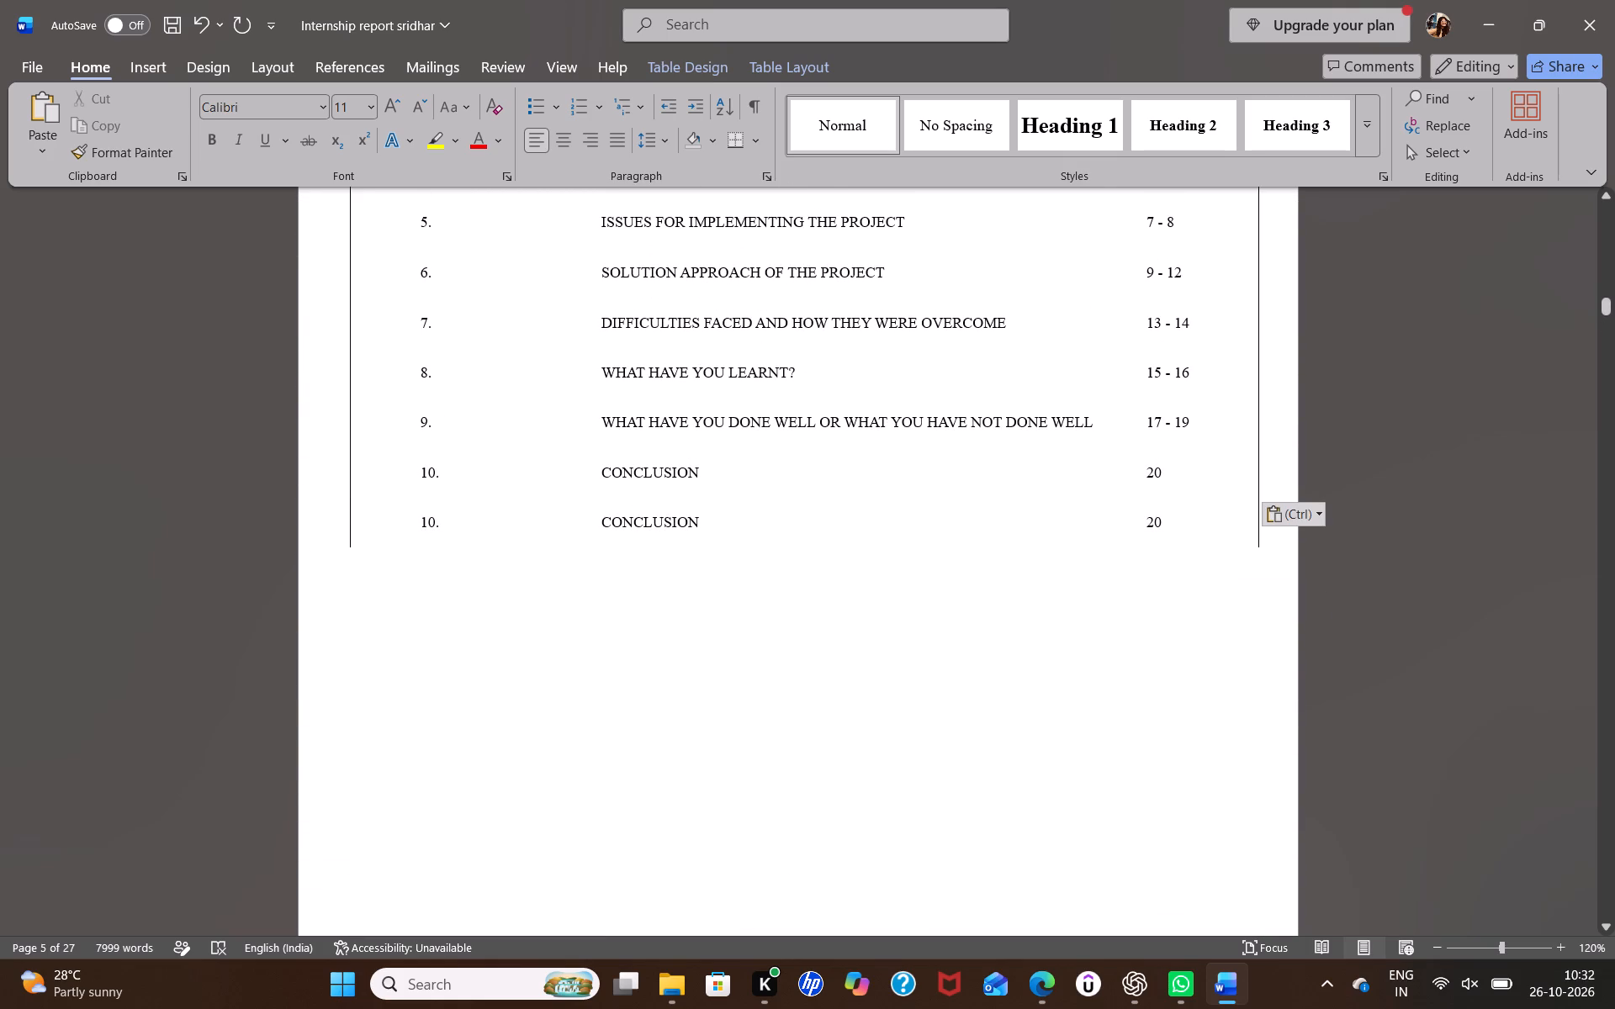
{"action": "left_click", "coordinate": [724, 520]}
{"action": "left_click", "coordinate": [696, 518]}
{"action": "key", "text": "BackSpace"}
{"action": "key", "text": "BackSpace"}
{"action": "key", "text": "BackSpace"}
{"action": "key", "text": "BackSpace"}
{"action": "key", "text": "BackSpace"}
{"action": "key", "text": "BackSpace"}
{"action": "key", "text": "BackSpace"}
{"action": "key", "text": "BackSpace"}
{"action": "key", "text": "BackSpace"}
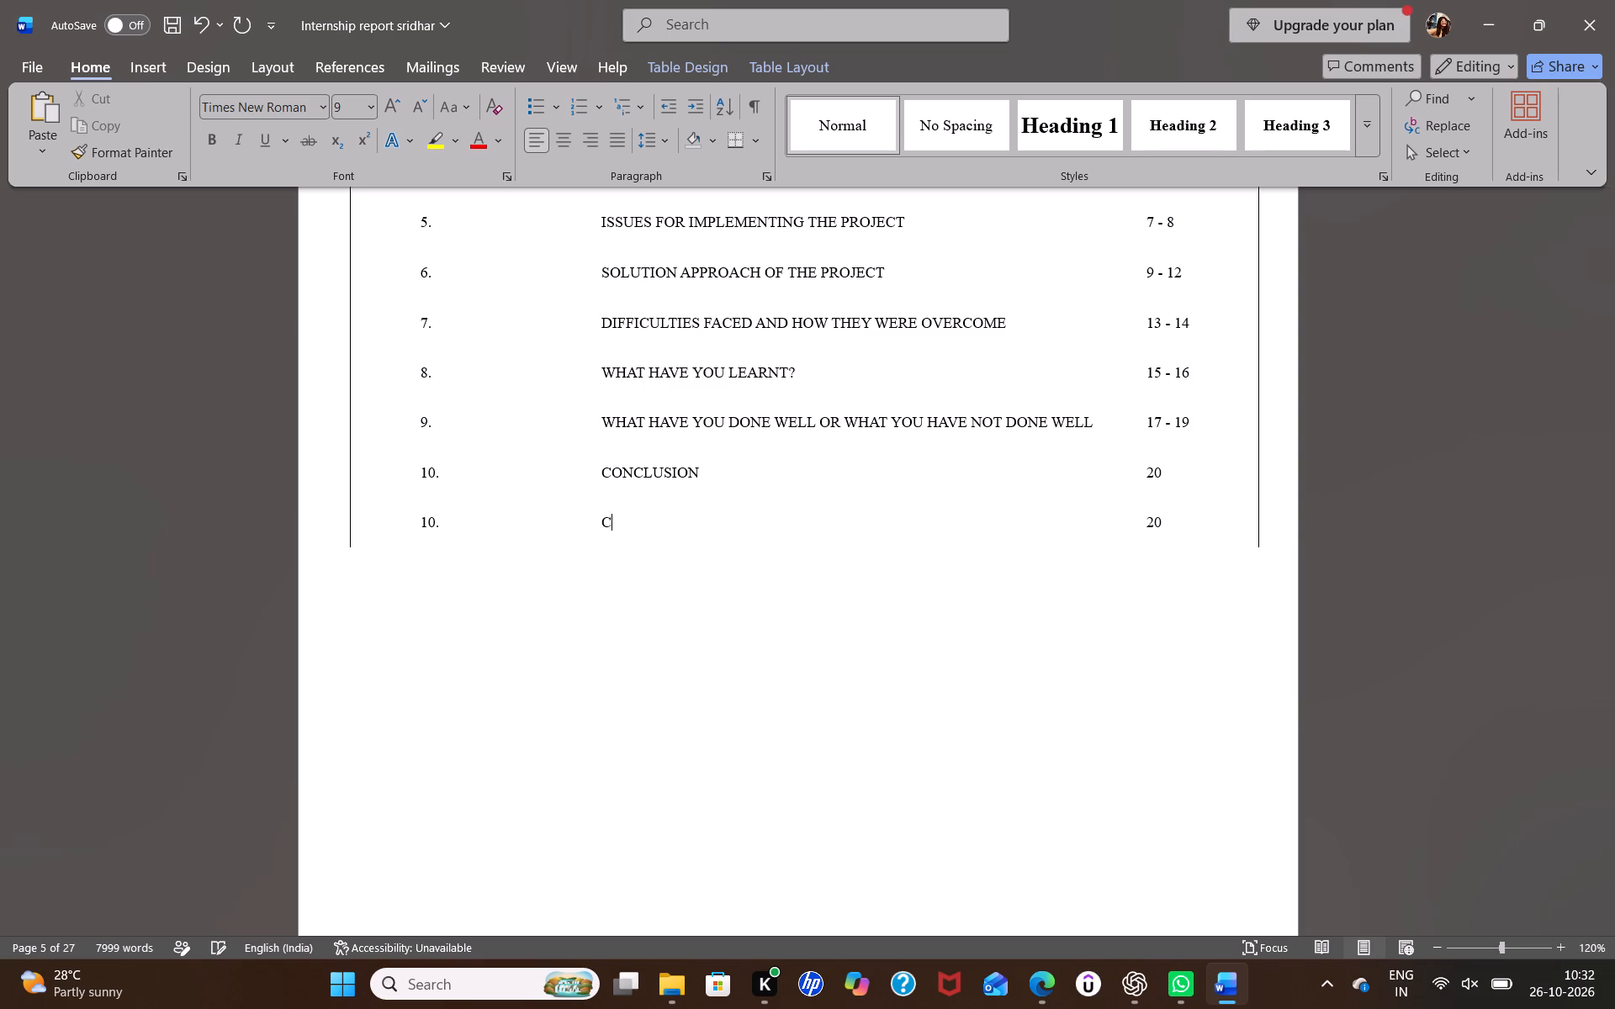
{"action": "key", "text": "BackSpace"}
Correct the spelling of the last row's title to ASSESSMENT, checking it against the entry on the following page.
{"action": "scroll", "coordinate": [722, 525], "scroll_direction": "down", "scroll_amount": 1}
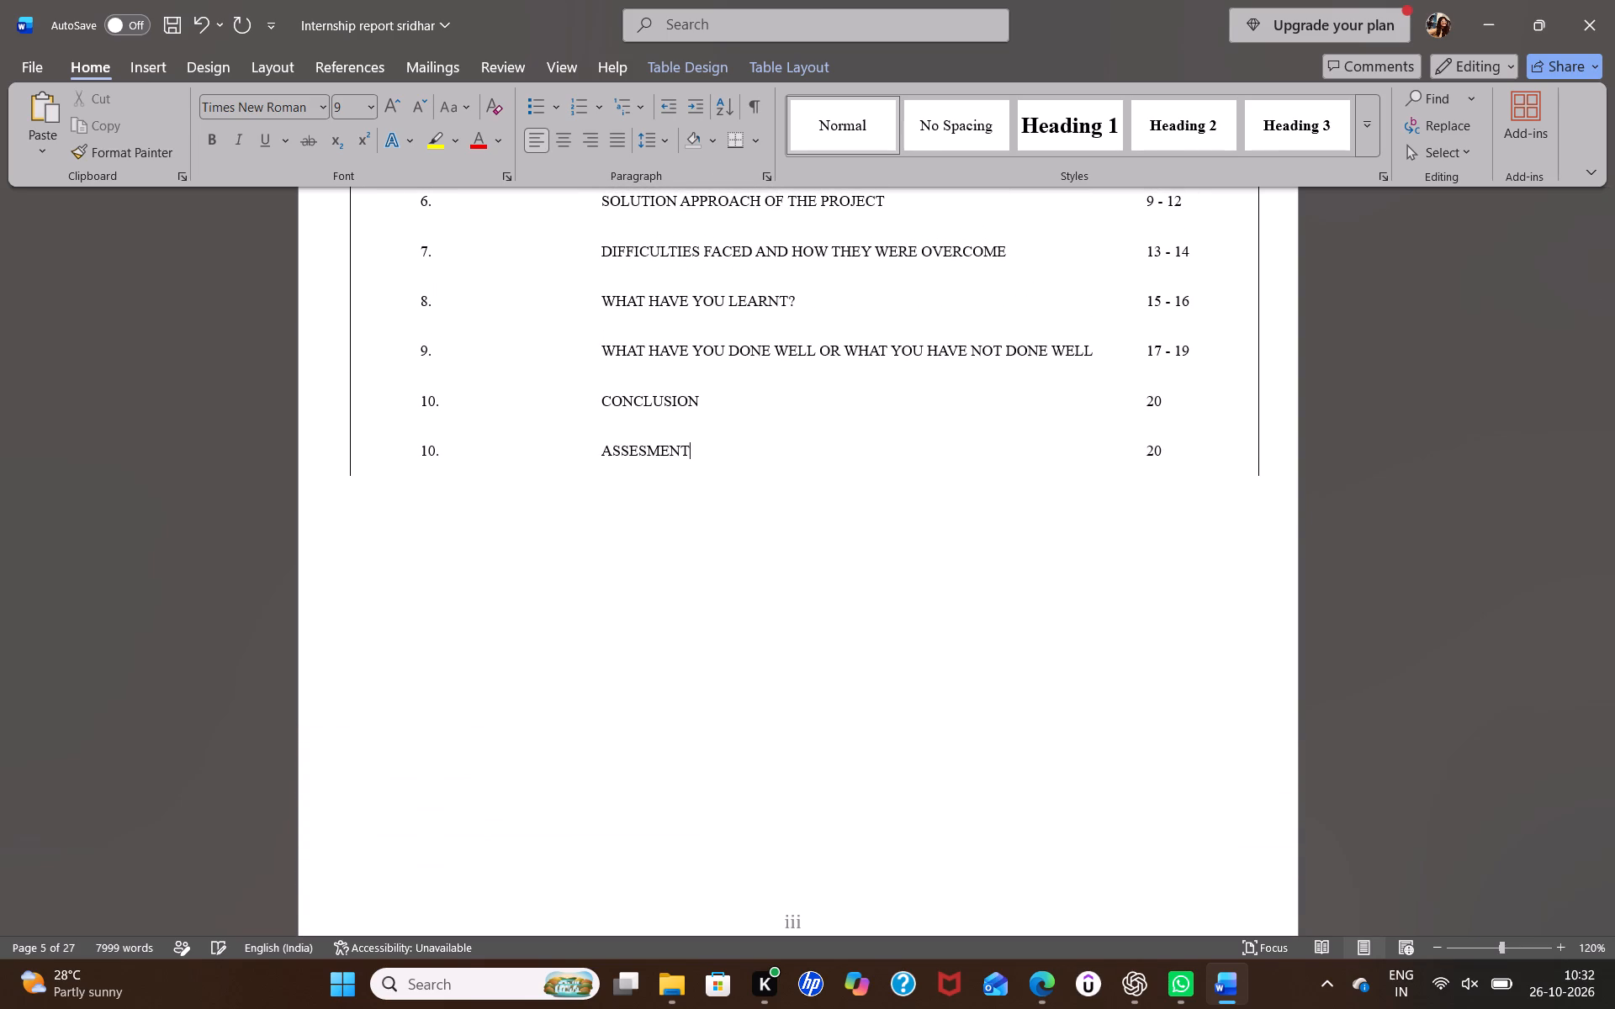
{"action": "scroll", "coordinate": [722, 525], "scroll_direction": "down", "scroll_amount": 1}
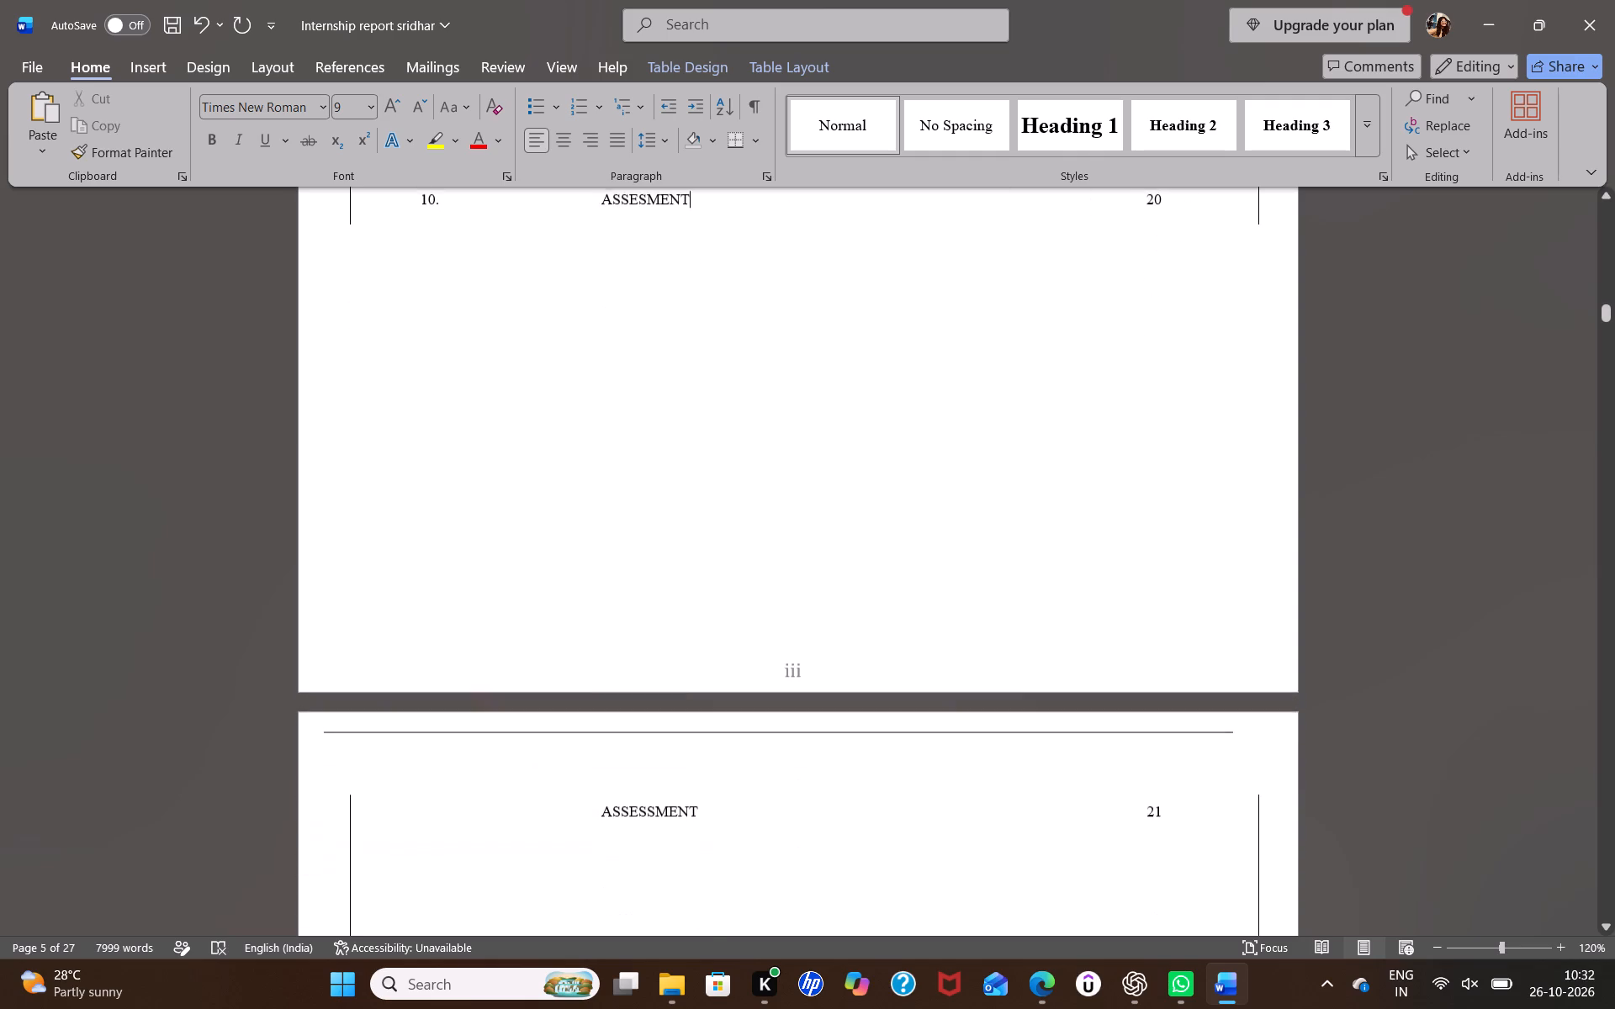
{"action": "scroll", "coordinate": [722, 525], "scroll_direction": "down", "scroll_amount": 2}
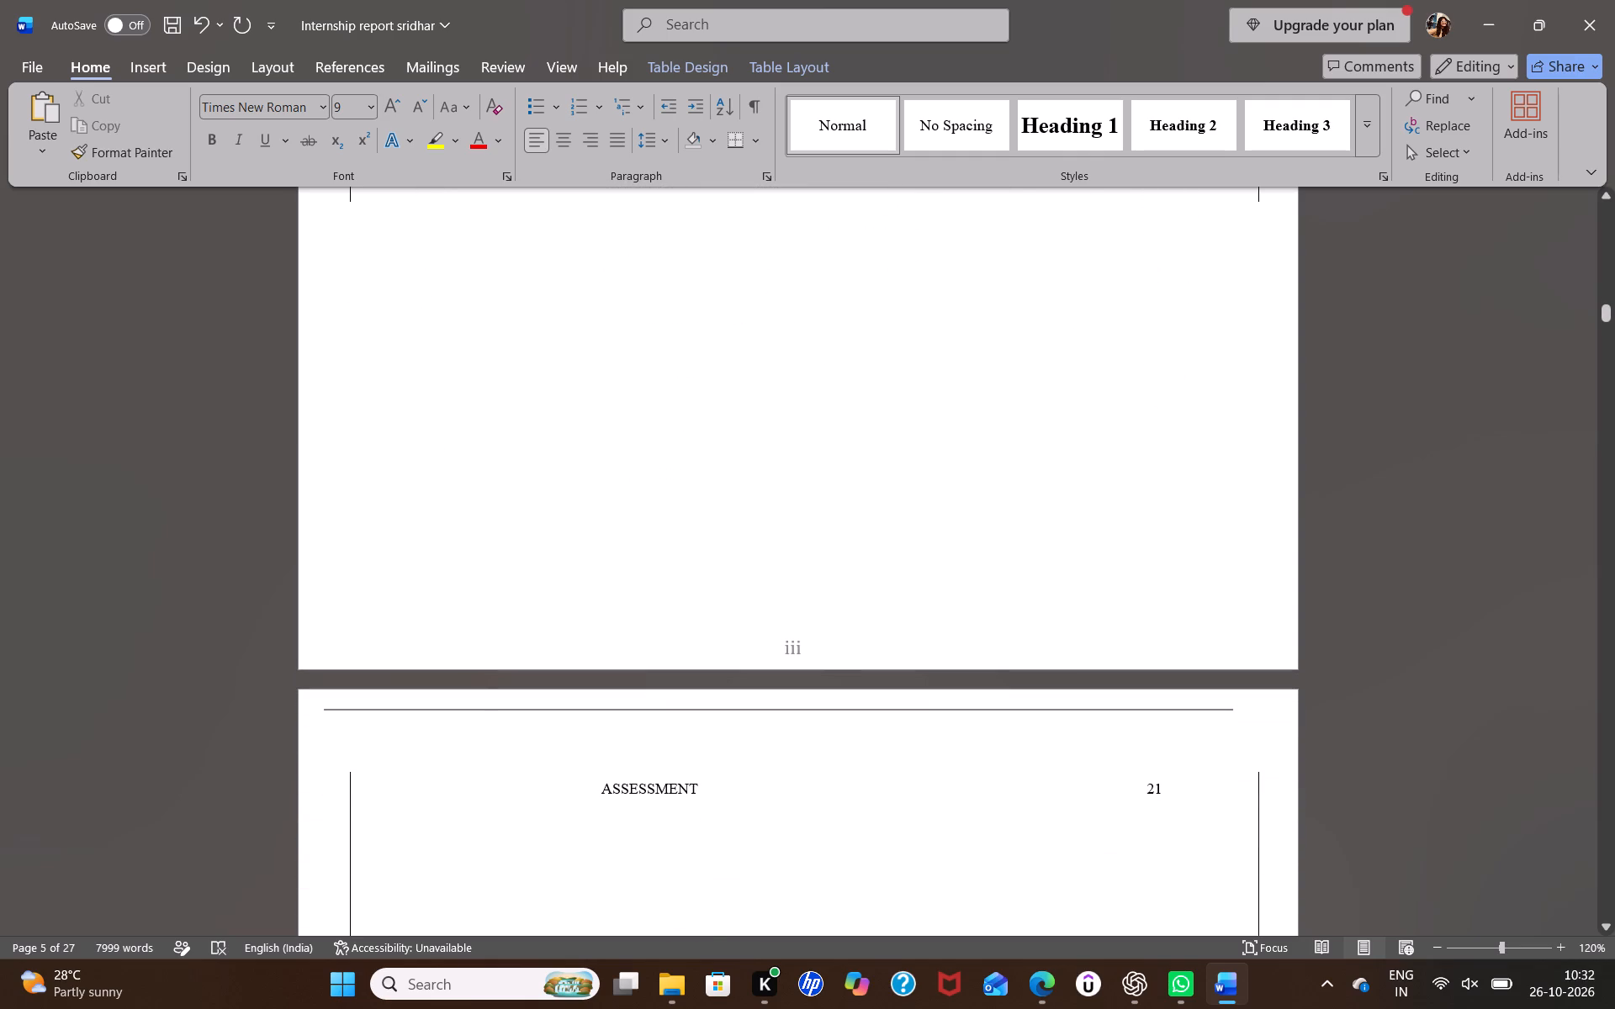
{"action": "scroll", "coordinate": [722, 525], "scroll_direction": "down", "scroll_amount": 1}
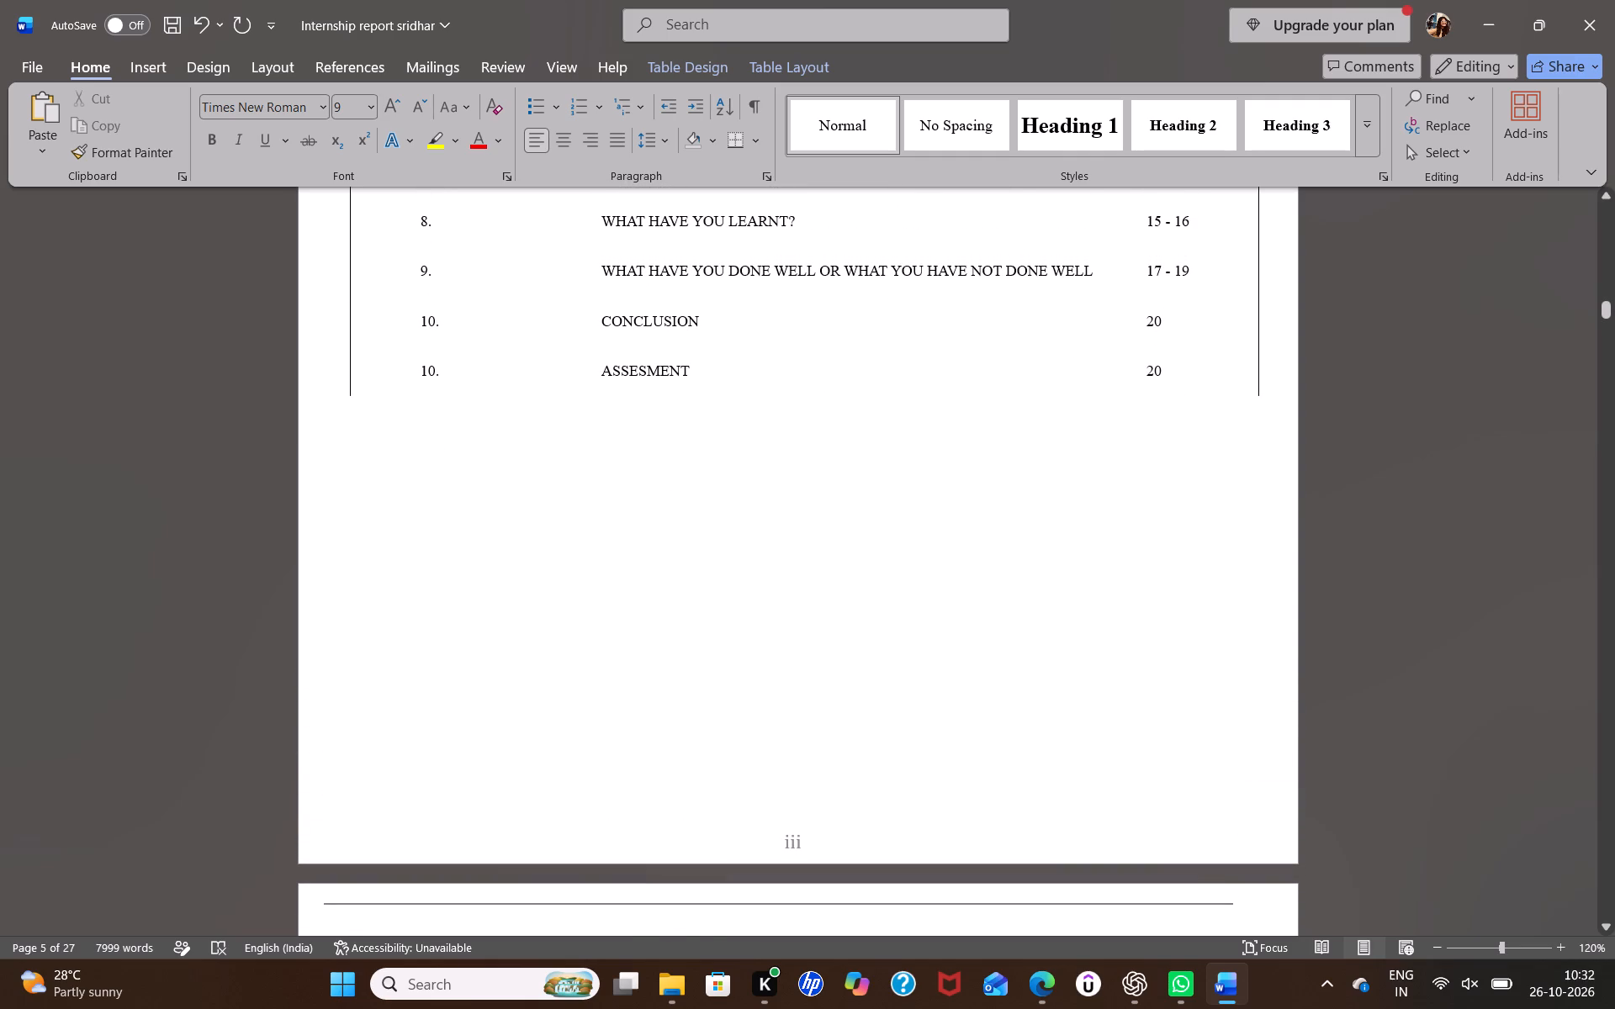
{"action": "left_click", "coordinate": [650, 371]}
{"action": "key", "text": "s"}
Set the ASSESSMENT row's page number to 21 and its serial number to 11 in the contents table.
{"action": "left_click", "coordinate": [1174, 368]}
{"action": "key", "text": "BackSpace"}
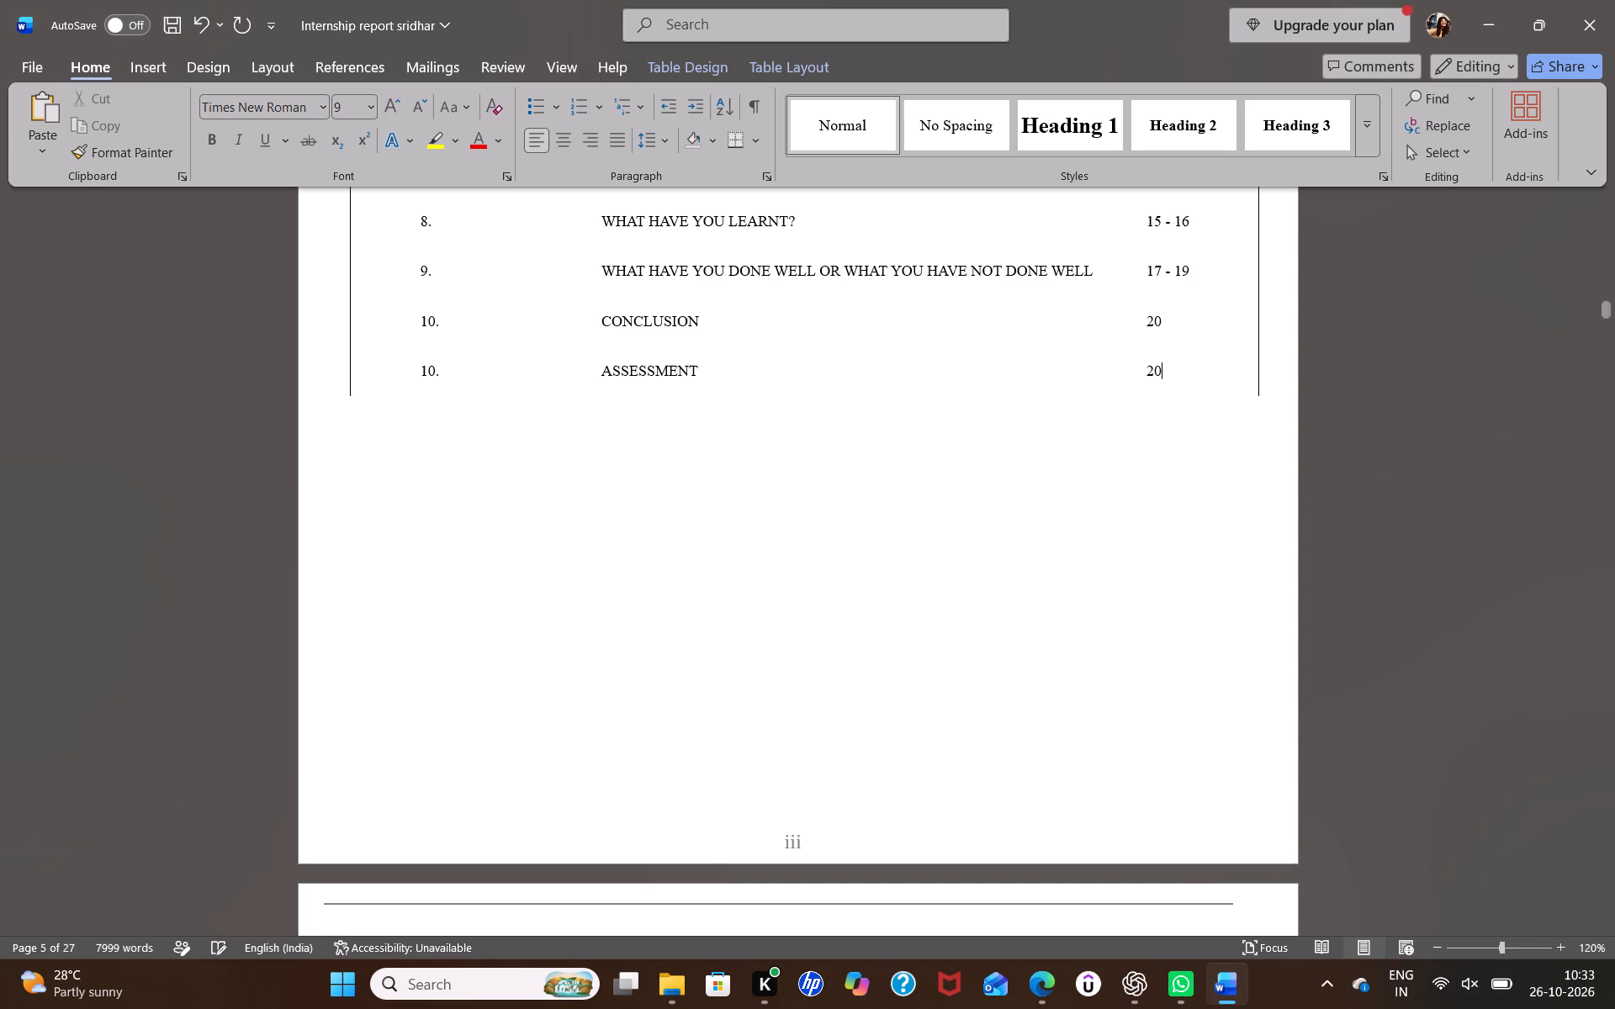
{"action": "key", "text": "BackSpace"}
{"action": "key", "text": "BackSpace"}
{"action": "type", "text": "21"}
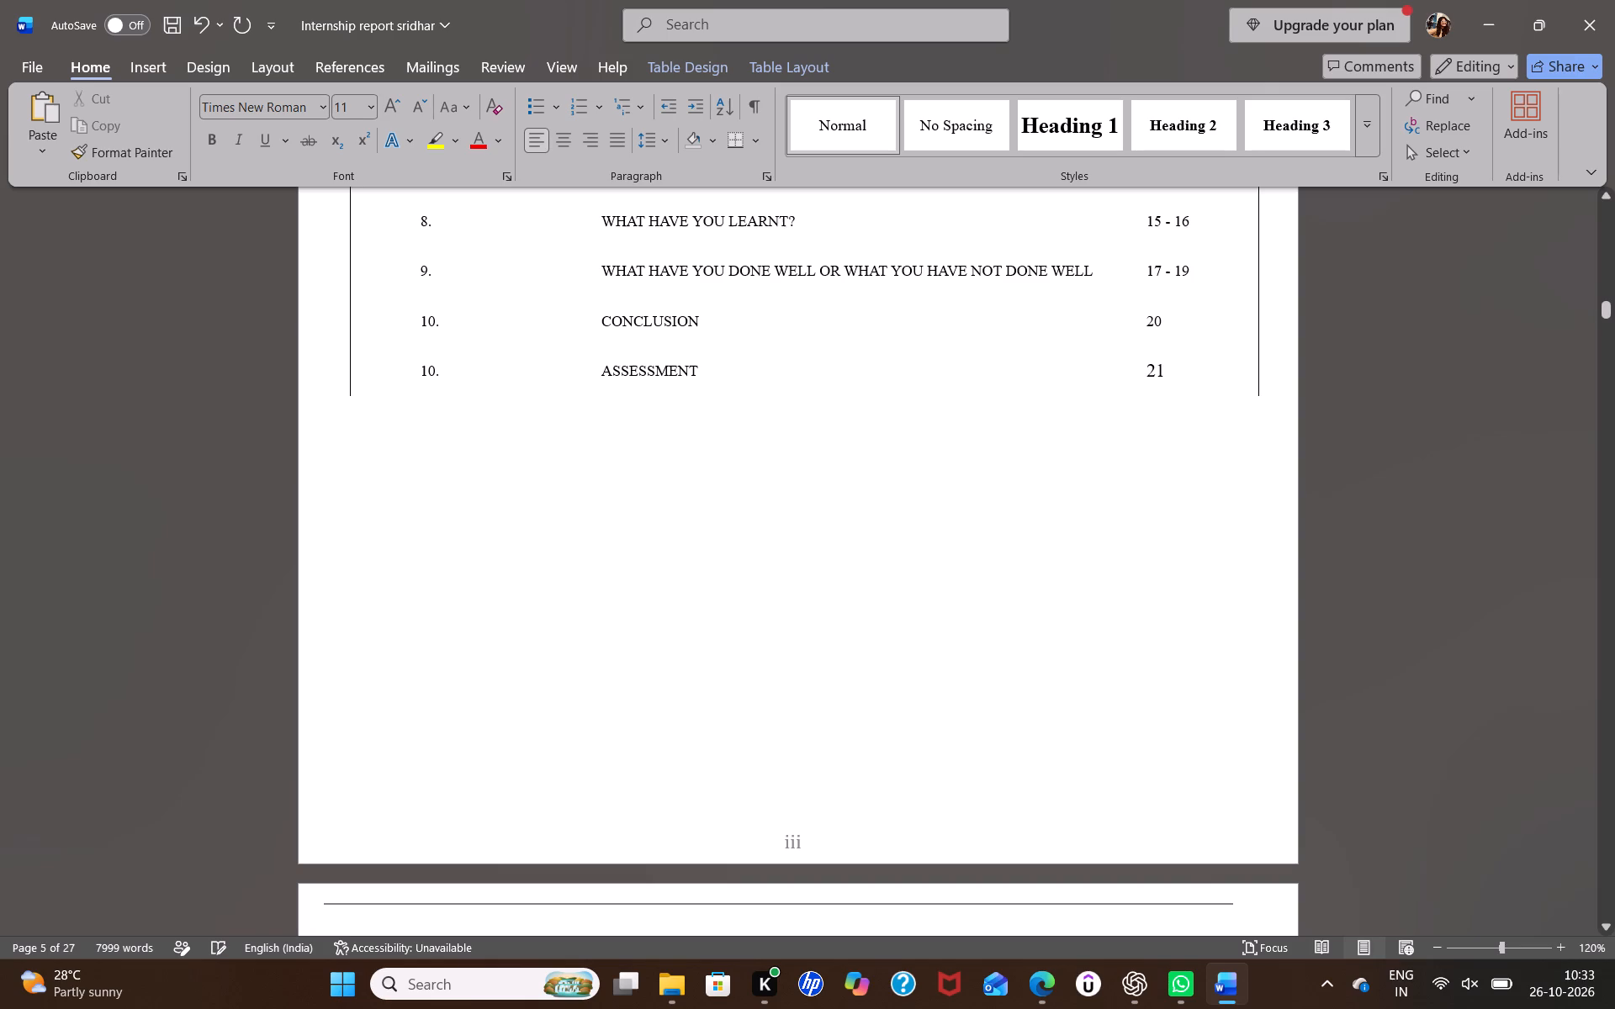
{"action": "left_click", "coordinate": [437, 367]}
{"action": "key", "text": "BackSpace"}
{"action": "key", "text": "1"}
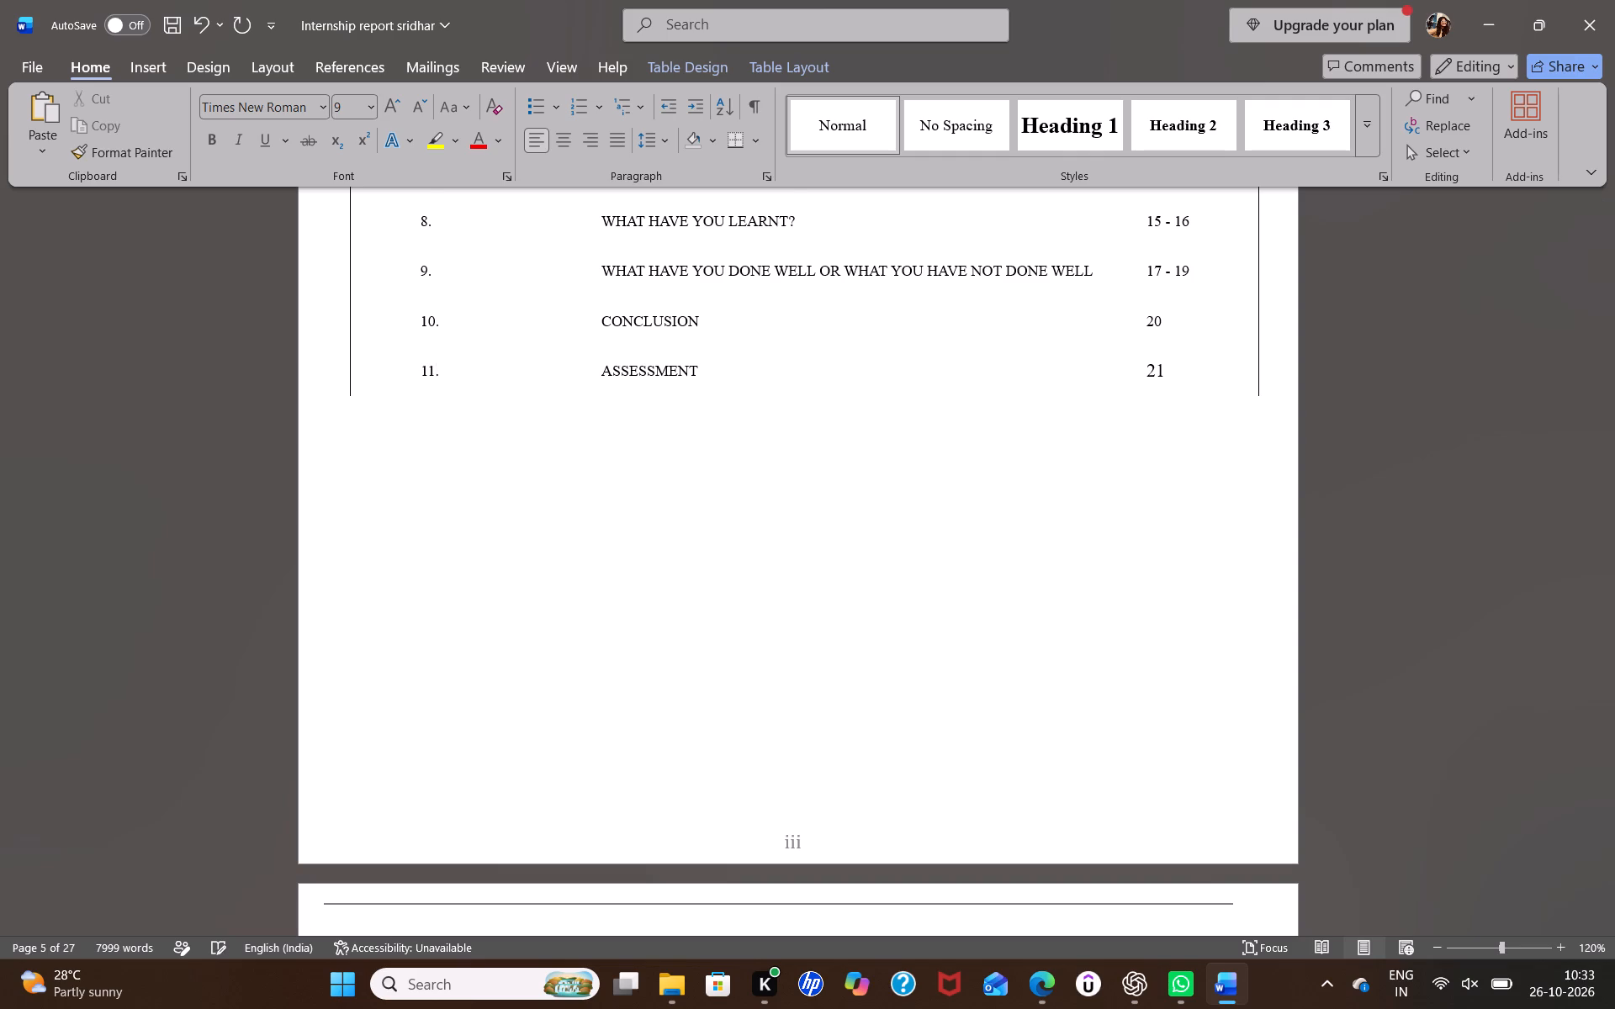
Delete the old ASSESSMENT title and its page number 21 from the table's overflow onto the page after the contents.
{"action": "scroll", "coordinate": [437, 367], "scroll_direction": "down", "scroll_amount": 2}
{"action": "left_click", "coordinate": [437, 367]}
{"action": "scroll", "coordinate": [486, 567], "scroll_direction": "down", "scroll_amount": 1}
{"action": "left_click_drag", "start_coordinate": [339, 547], "coordinate": [840, 775]}
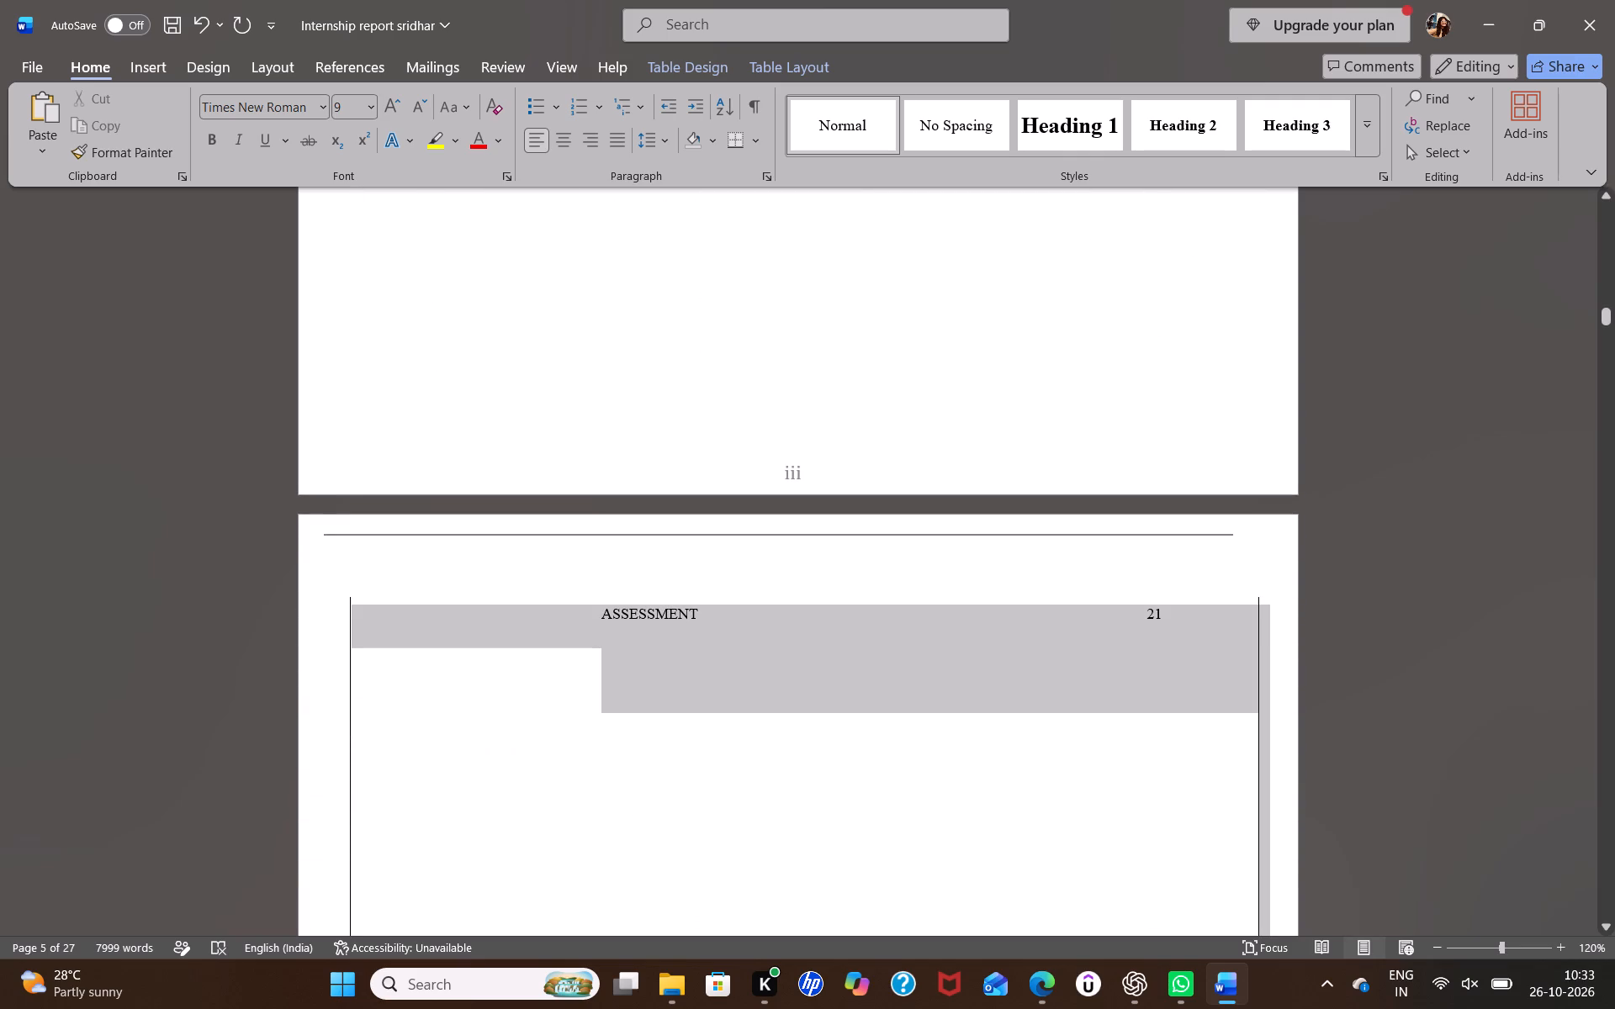
{"action": "left_click_drag", "start_coordinate": [840, 775], "coordinate": [866, 880]}
{"action": "key", "text": "Delete"}
Examine the pages from the end of the contents table through the emptied overflow page to the SUMMARY page.
{"action": "scroll", "coordinate": [866, 880], "scroll_direction": "down", "scroll_amount": 2}
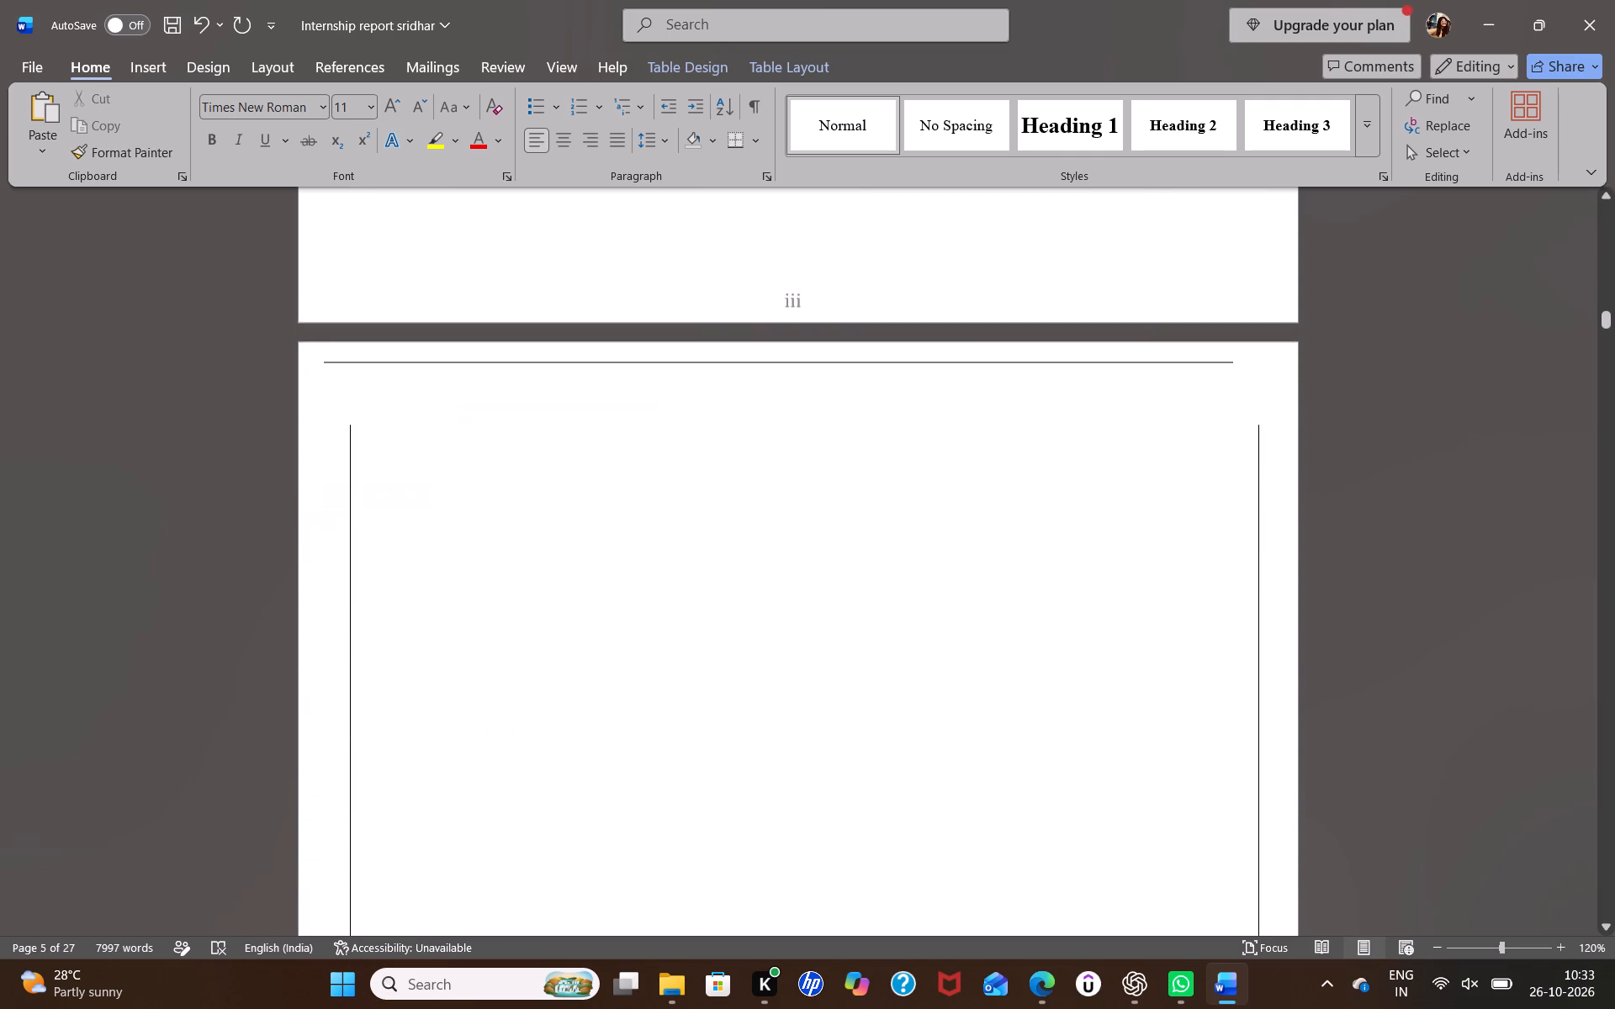
{"action": "scroll", "coordinate": [866, 880], "scroll_direction": "down", "scroll_amount": 8}
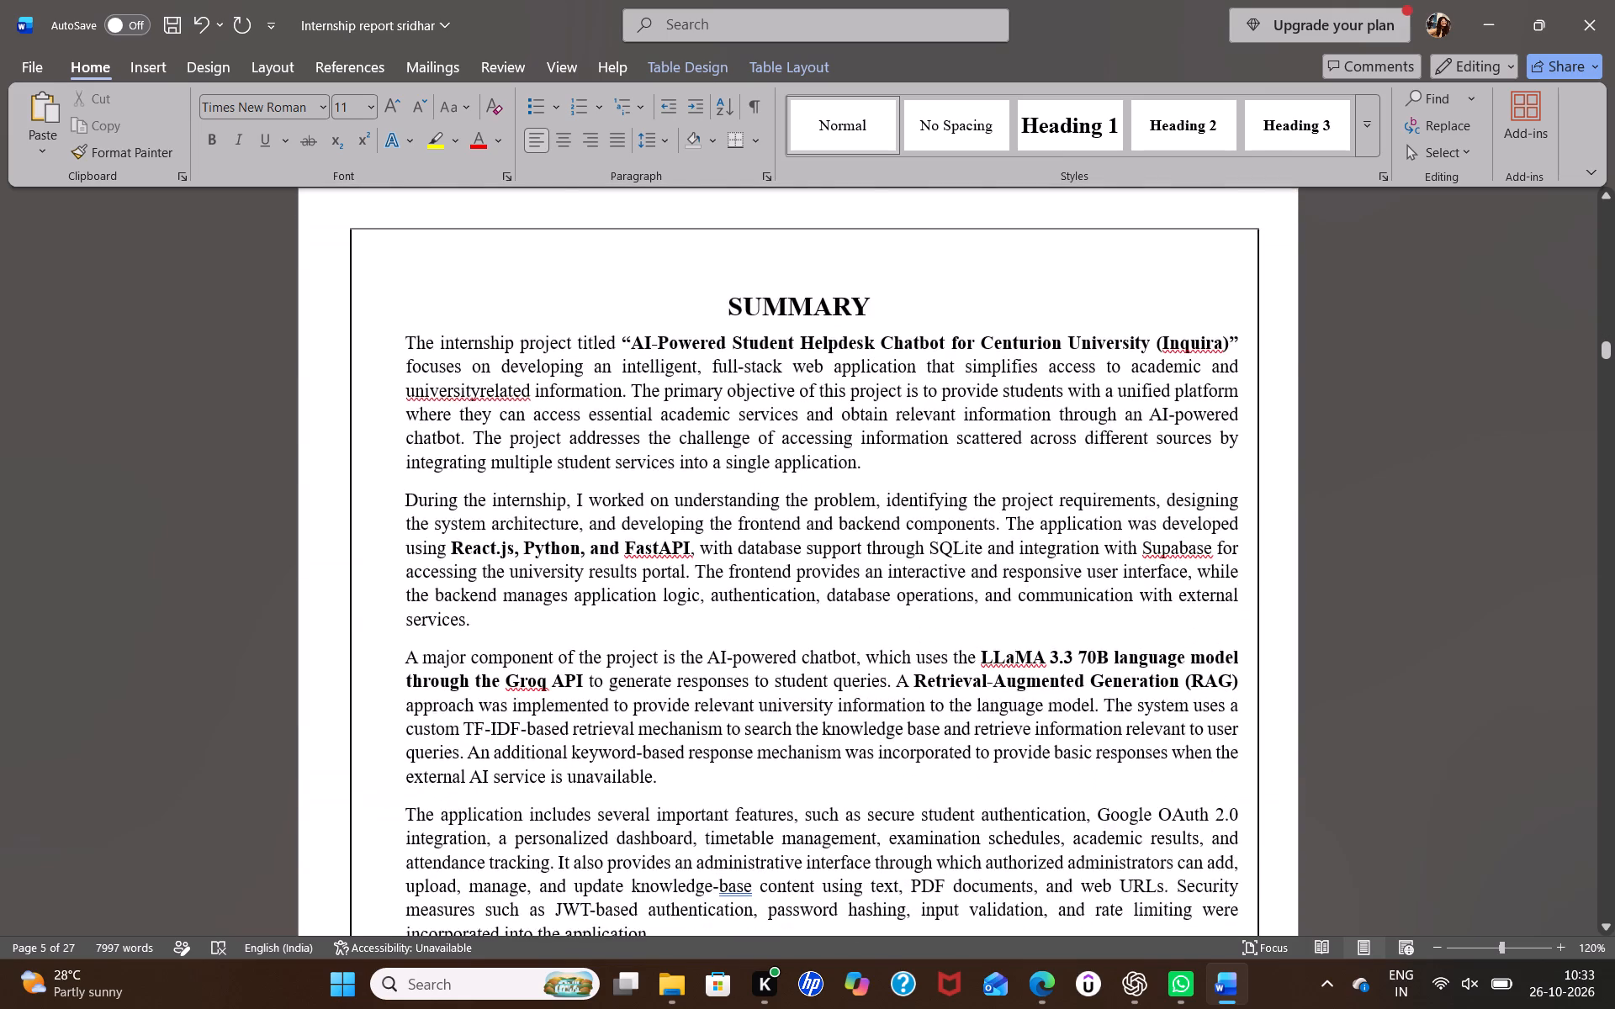
{"action": "scroll", "coordinate": [866, 880], "scroll_direction": "down", "scroll_amount": 1}
{"action": "scroll", "coordinate": [866, 880], "scroll_direction": "up", "scroll_amount": 4}
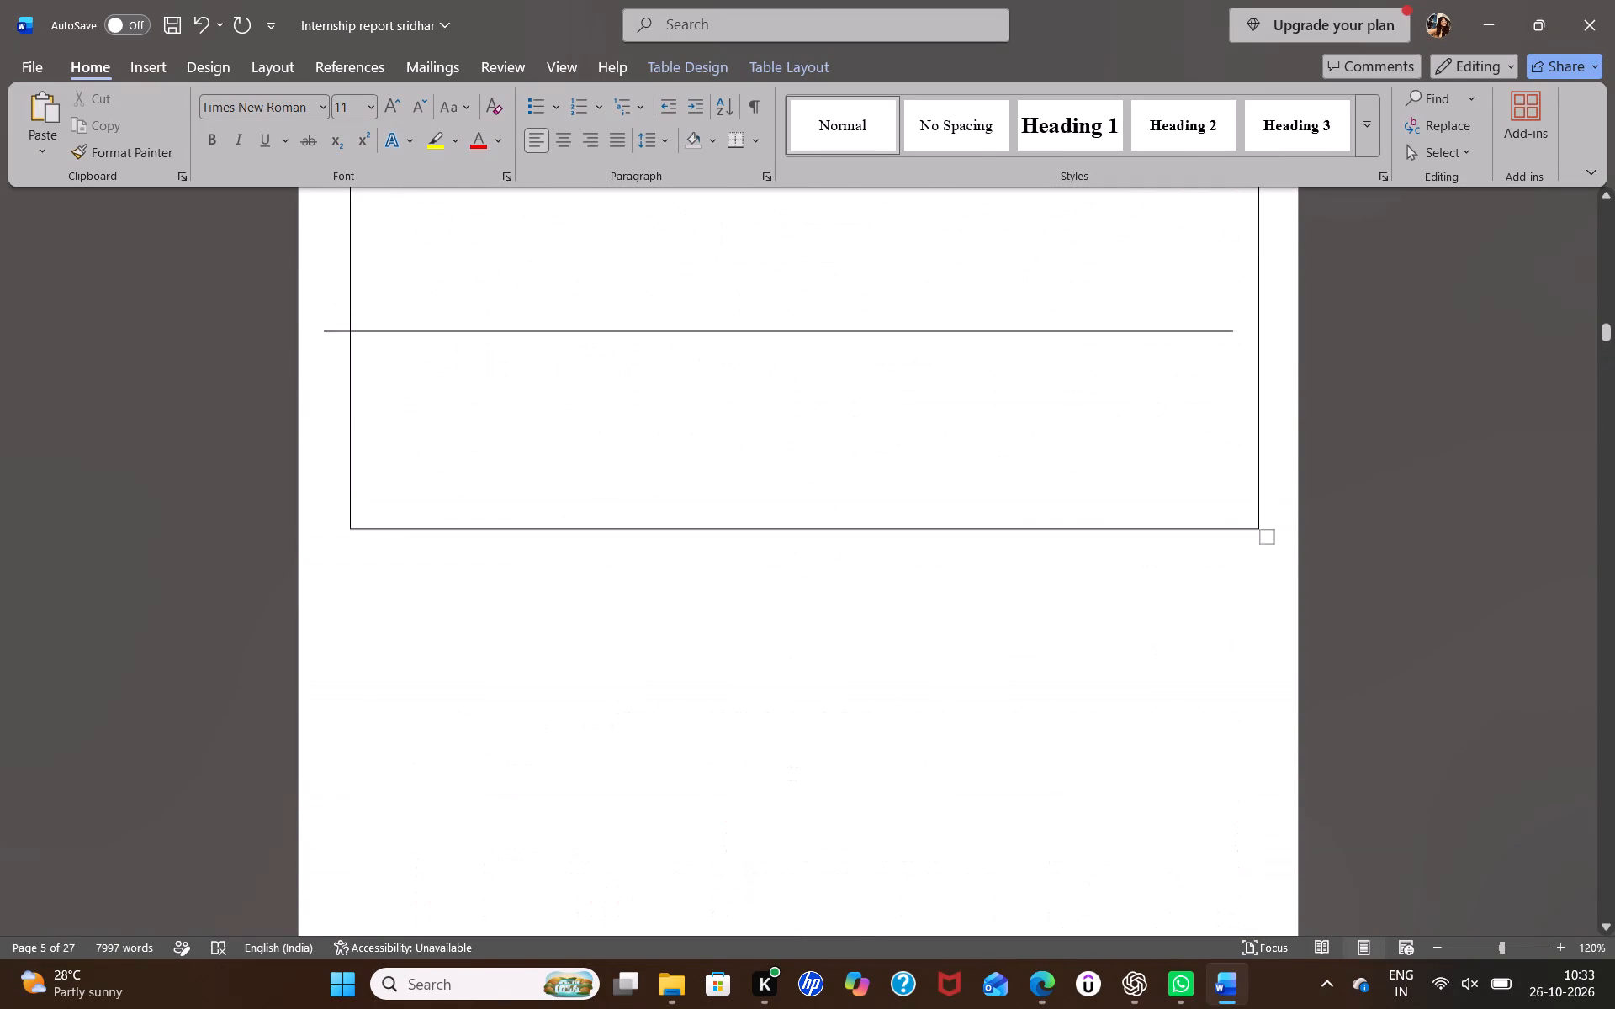
{"action": "scroll", "coordinate": [866, 880], "scroll_direction": "up", "scroll_amount": 7}
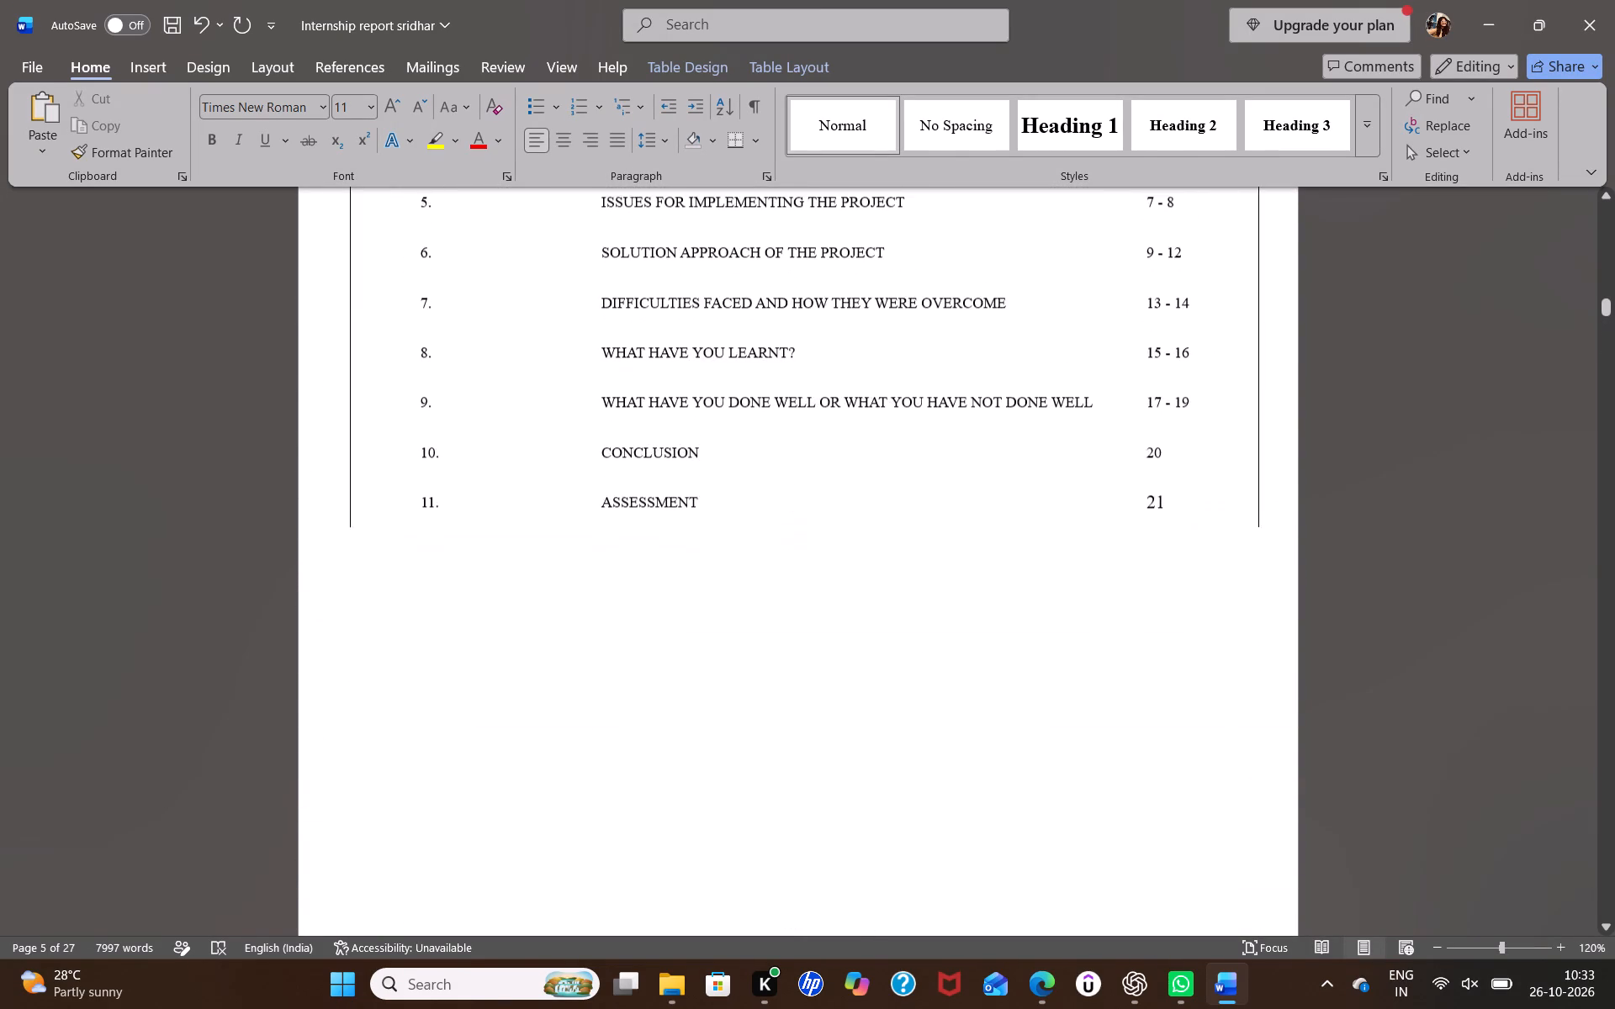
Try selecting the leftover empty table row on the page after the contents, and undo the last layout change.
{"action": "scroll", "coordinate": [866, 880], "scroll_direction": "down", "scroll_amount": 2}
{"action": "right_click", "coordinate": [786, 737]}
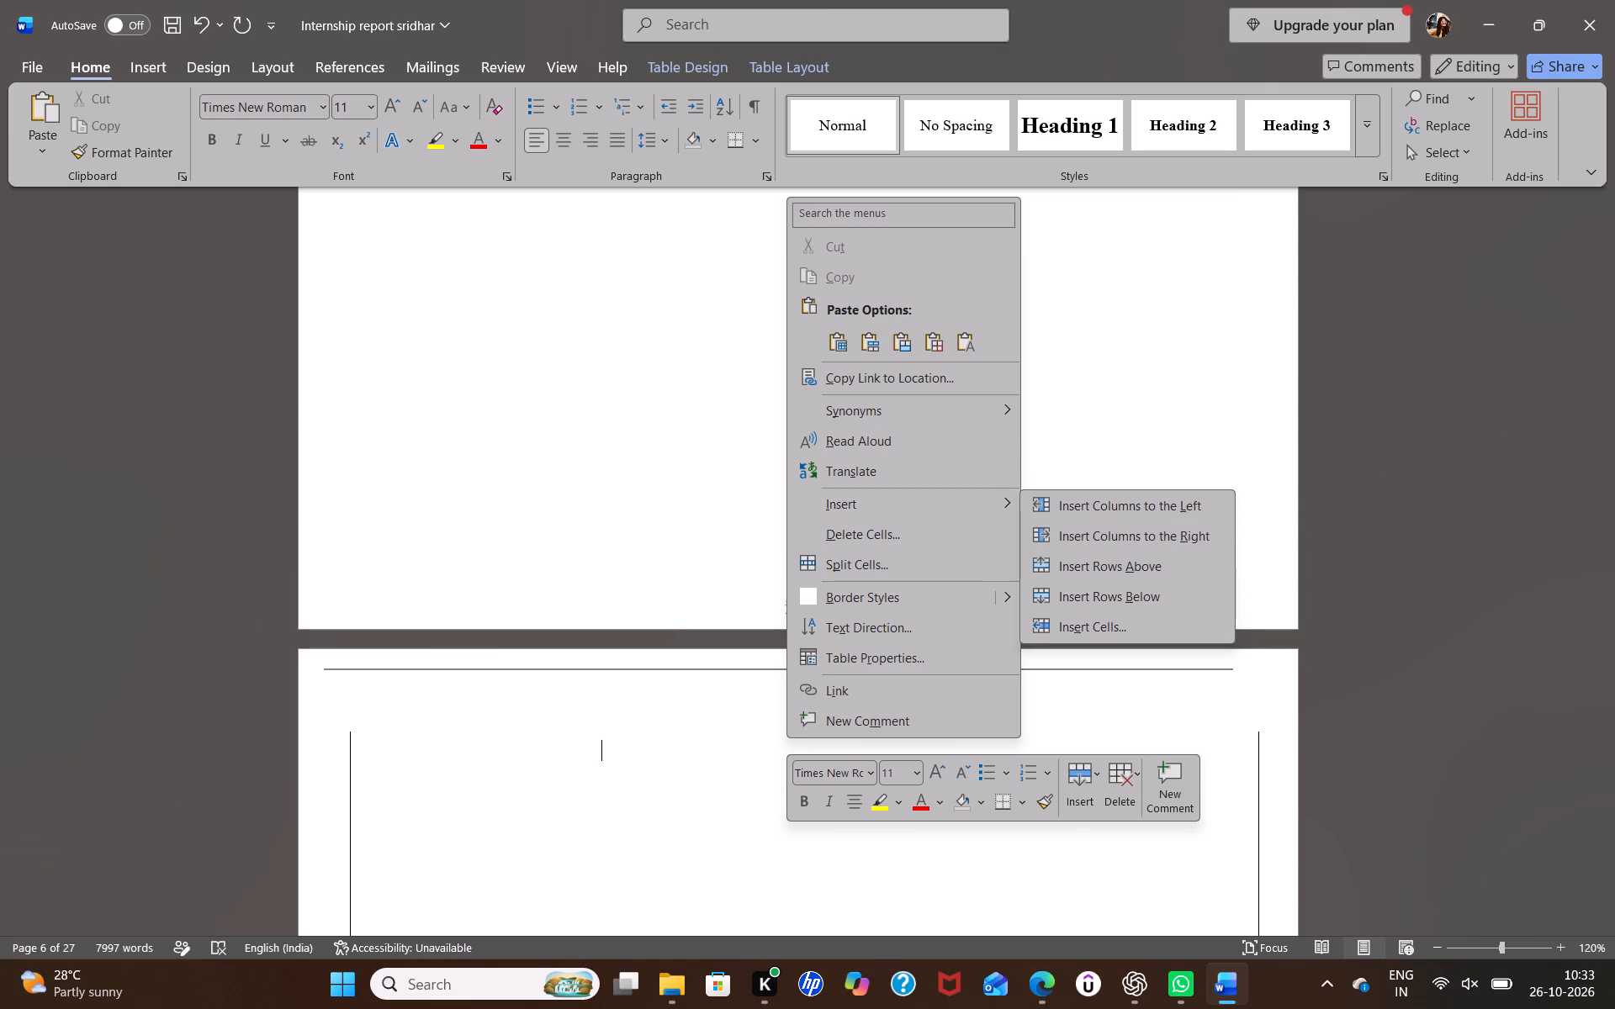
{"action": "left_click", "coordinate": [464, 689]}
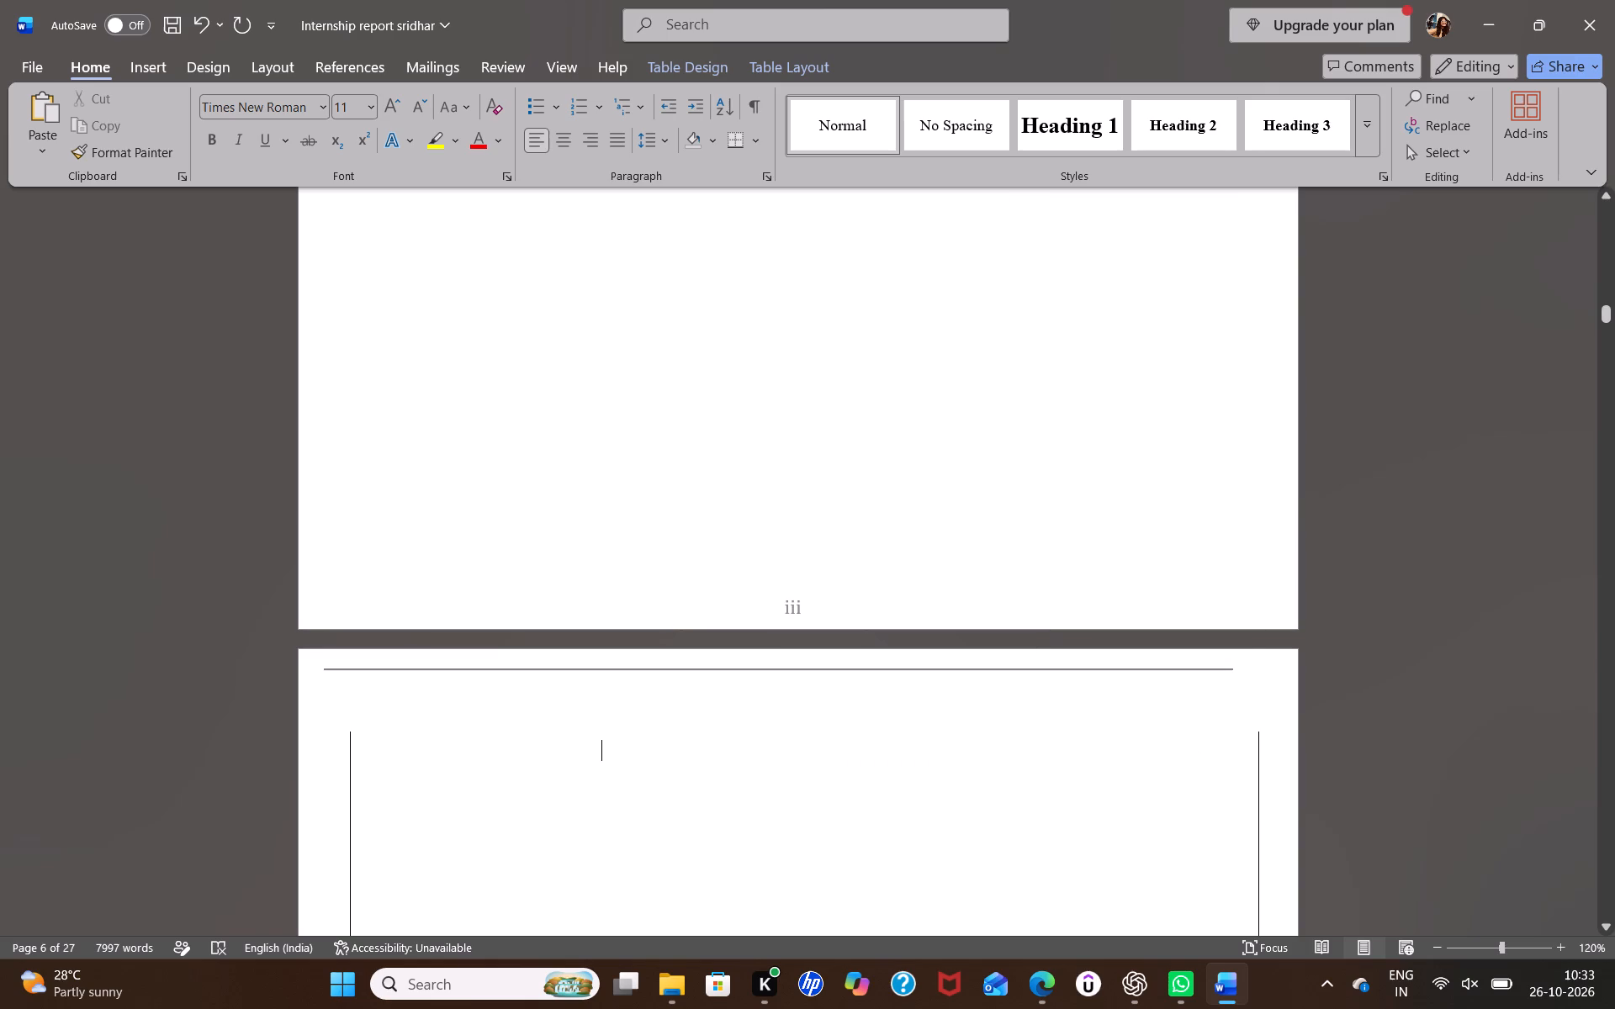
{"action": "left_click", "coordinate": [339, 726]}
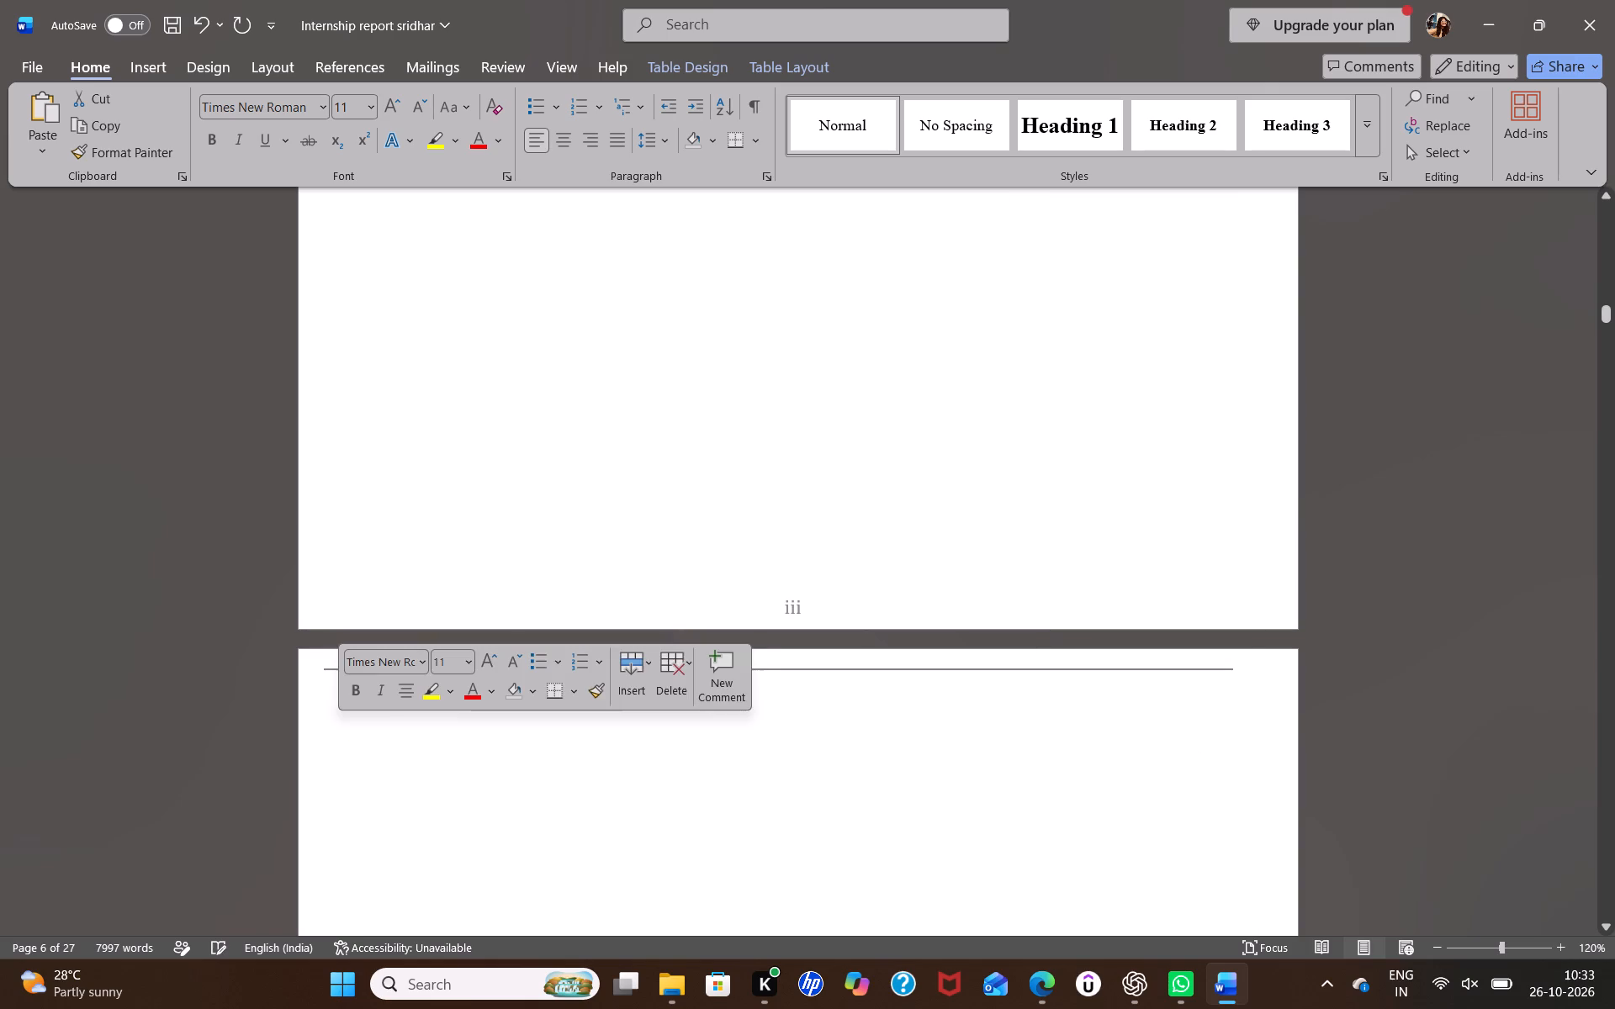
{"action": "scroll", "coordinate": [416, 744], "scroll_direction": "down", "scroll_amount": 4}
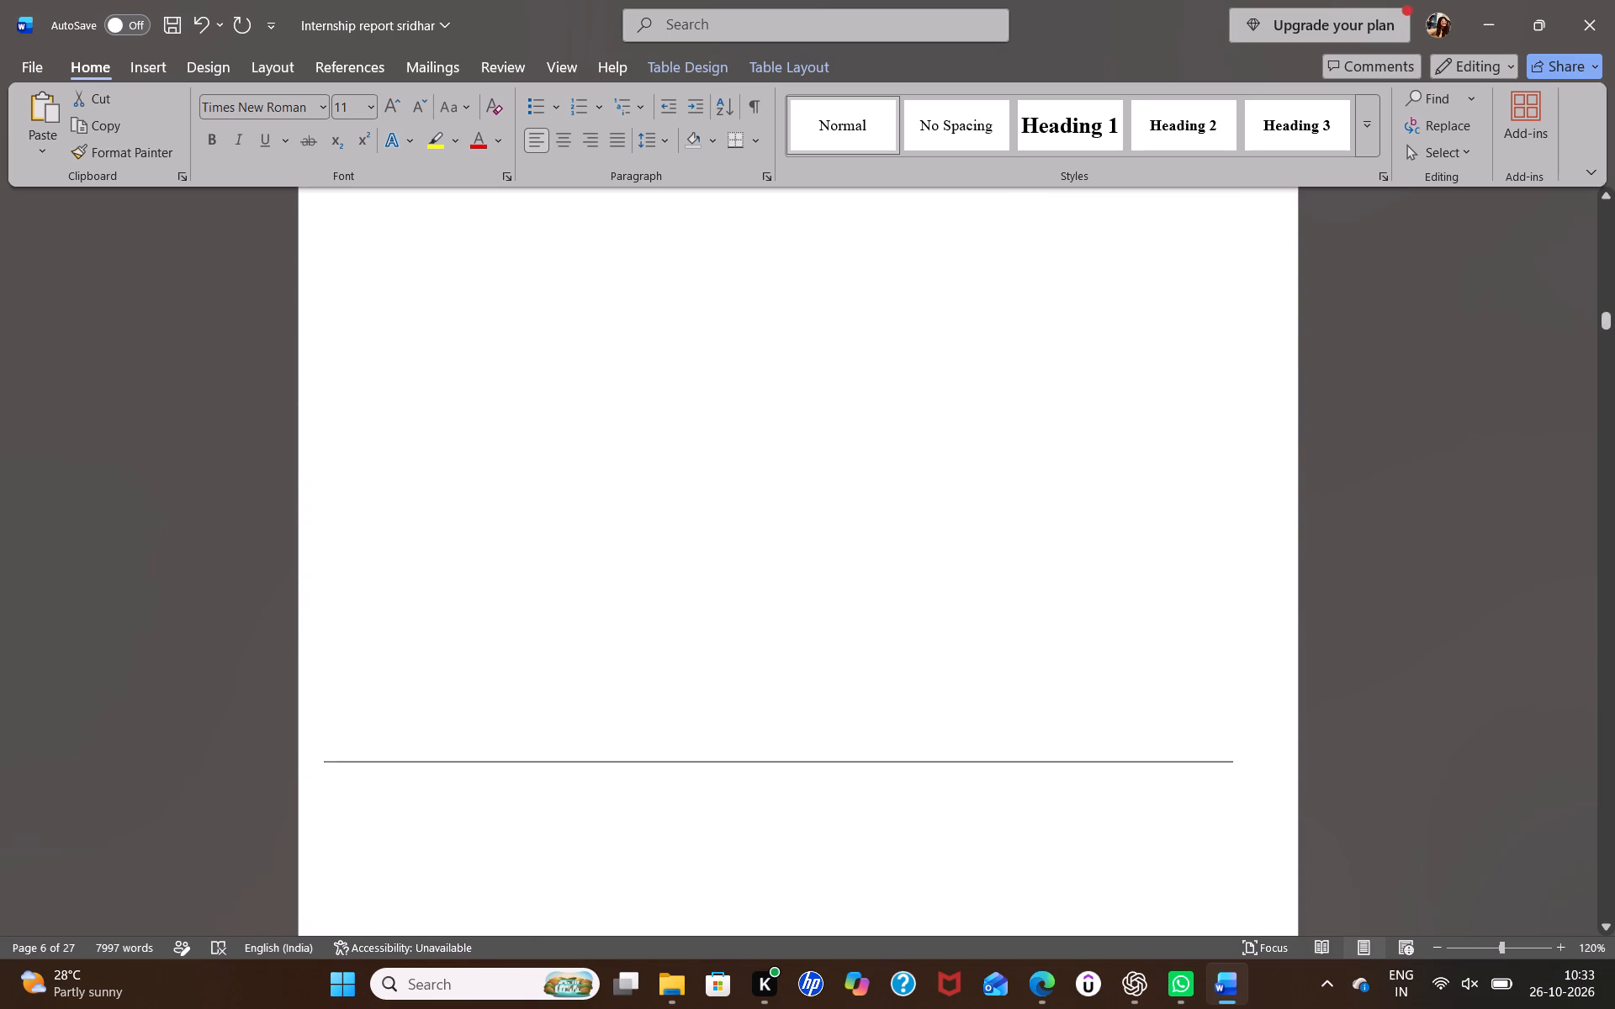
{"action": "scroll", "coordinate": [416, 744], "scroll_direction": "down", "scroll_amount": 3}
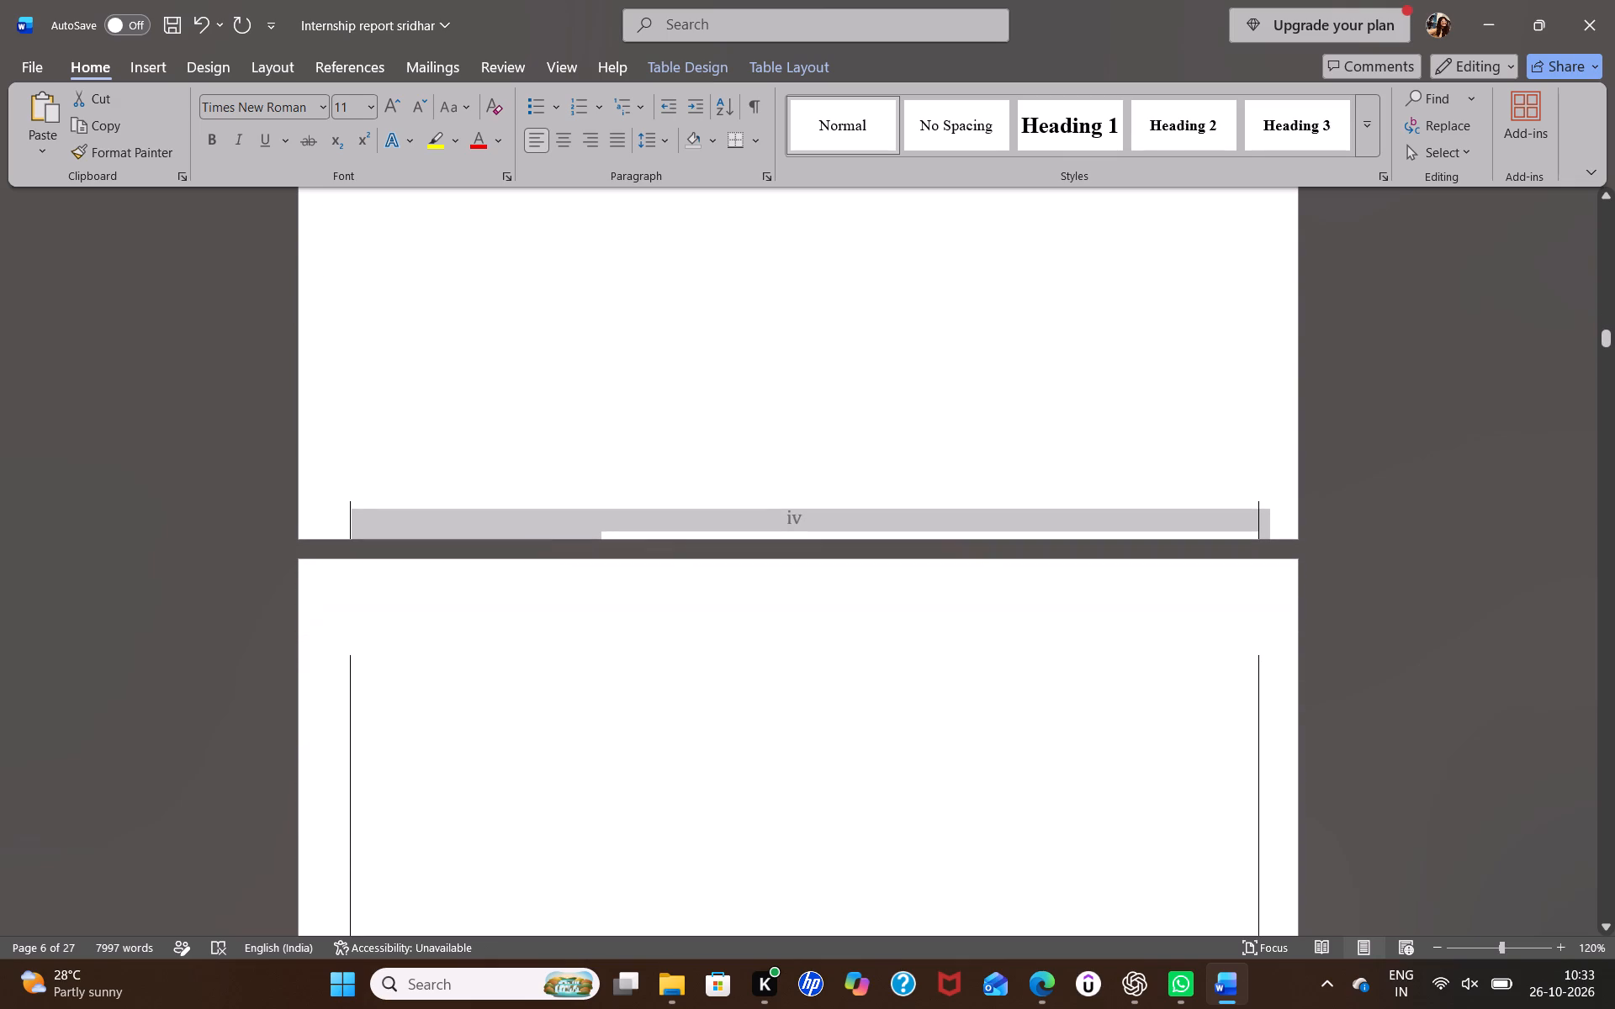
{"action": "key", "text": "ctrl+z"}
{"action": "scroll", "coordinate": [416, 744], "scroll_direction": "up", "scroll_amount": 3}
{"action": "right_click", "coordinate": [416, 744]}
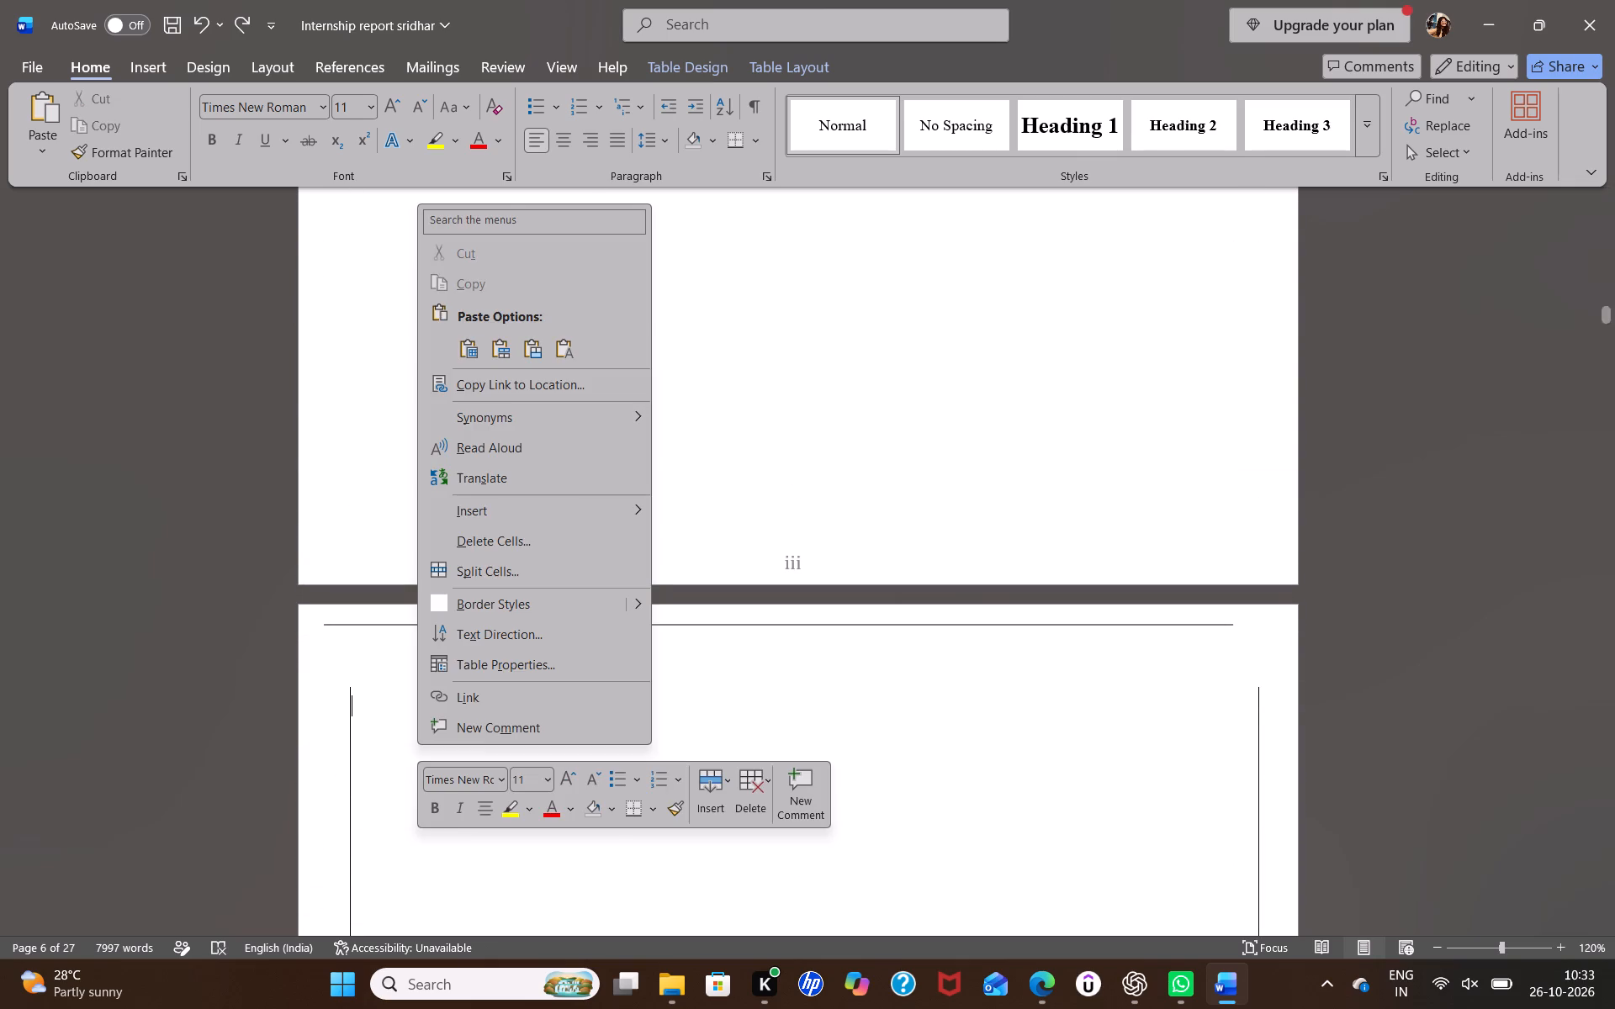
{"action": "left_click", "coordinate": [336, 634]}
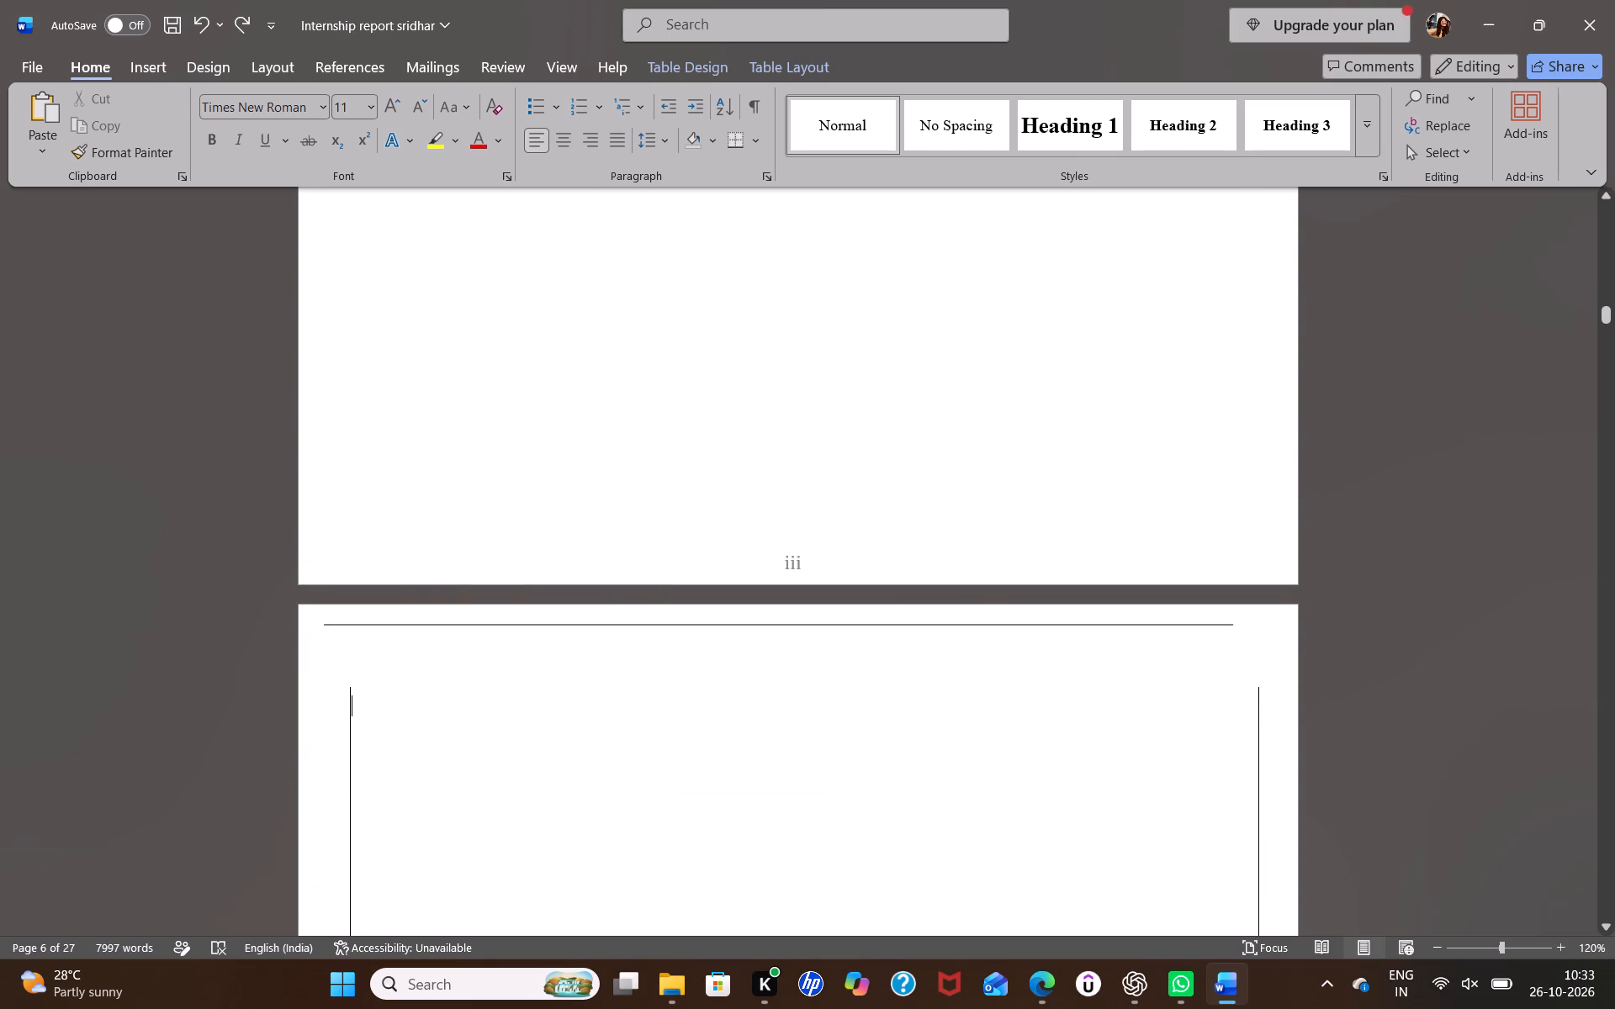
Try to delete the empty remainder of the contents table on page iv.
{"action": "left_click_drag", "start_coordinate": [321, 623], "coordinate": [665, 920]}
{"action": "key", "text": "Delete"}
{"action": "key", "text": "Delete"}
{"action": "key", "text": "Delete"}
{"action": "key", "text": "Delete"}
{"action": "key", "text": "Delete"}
Delete the empty leftover part of the contents table, together with its horizontal lines, from page iv before the SUMMARY page.
{"action": "scroll", "coordinate": [665, 920], "scroll_direction": "down", "scroll_amount": 8}
{"action": "scroll", "coordinate": [665, 920], "scroll_direction": "up", "scroll_amount": 1}
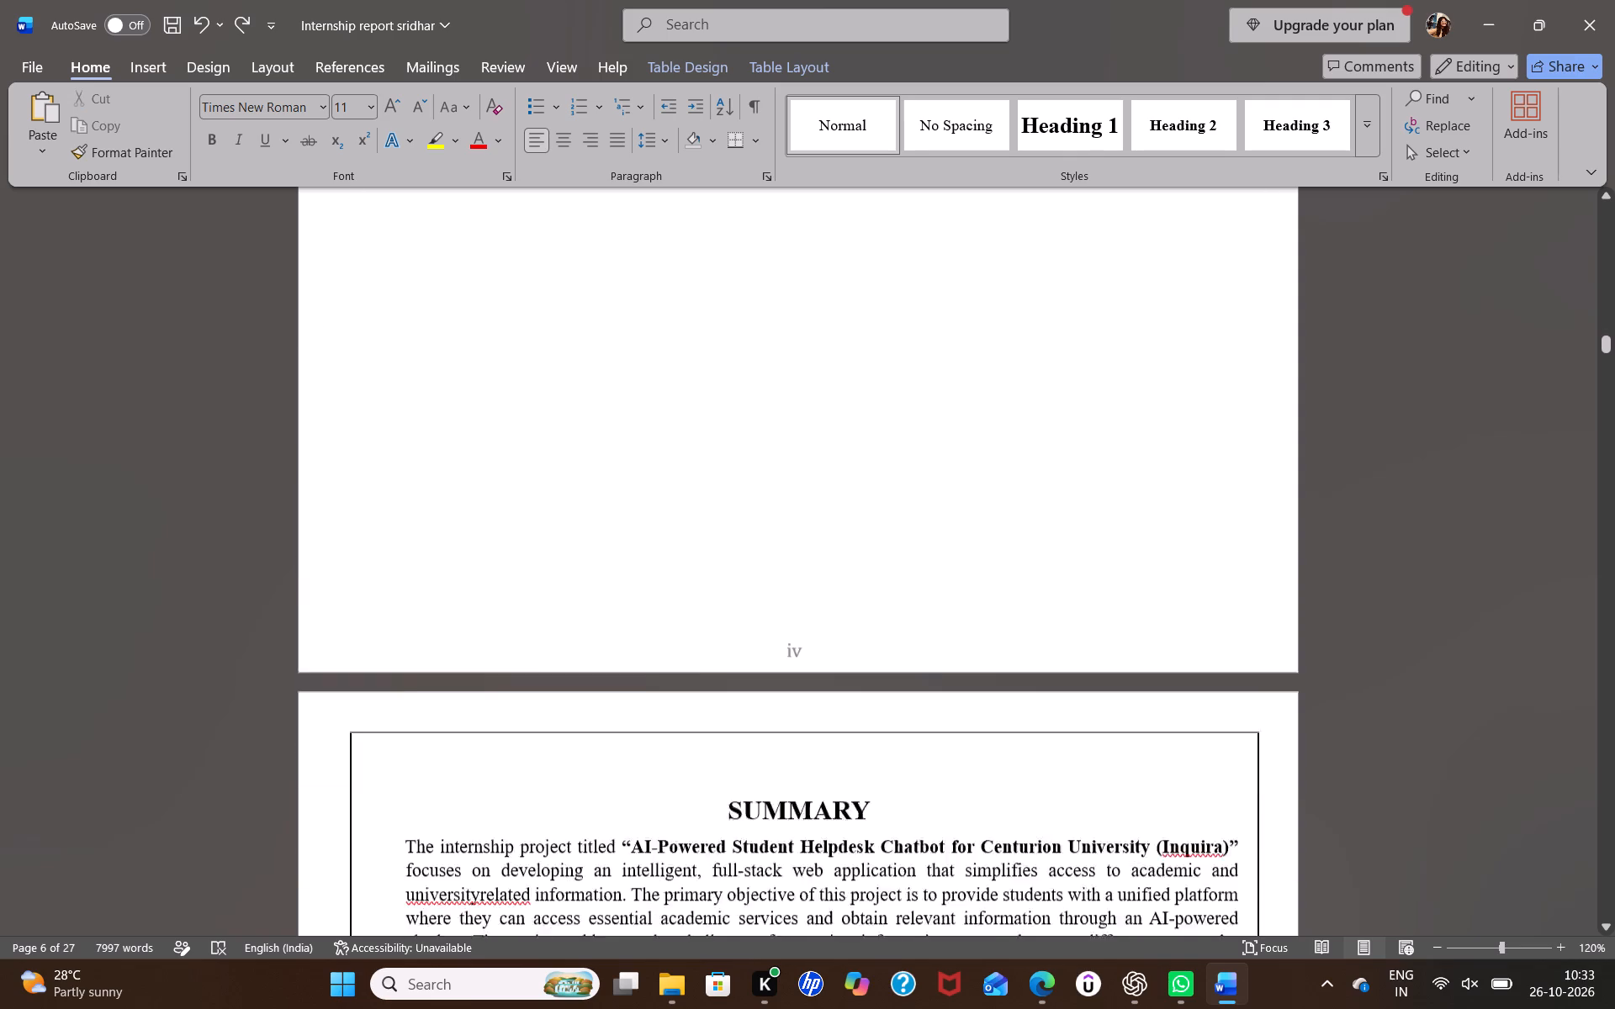
{"action": "scroll", "coordinate": [665, 920], "scroll_direction": "up", "scroll_amount": 1}
{"action": "scroll", "coordinate": [665, 920], "scroll_direction": "down", "scroll_amount": 1}
{"action": "scroll", "coordinate": [665, 920], "scroll_direction": "up", "scroll_amount": 1}
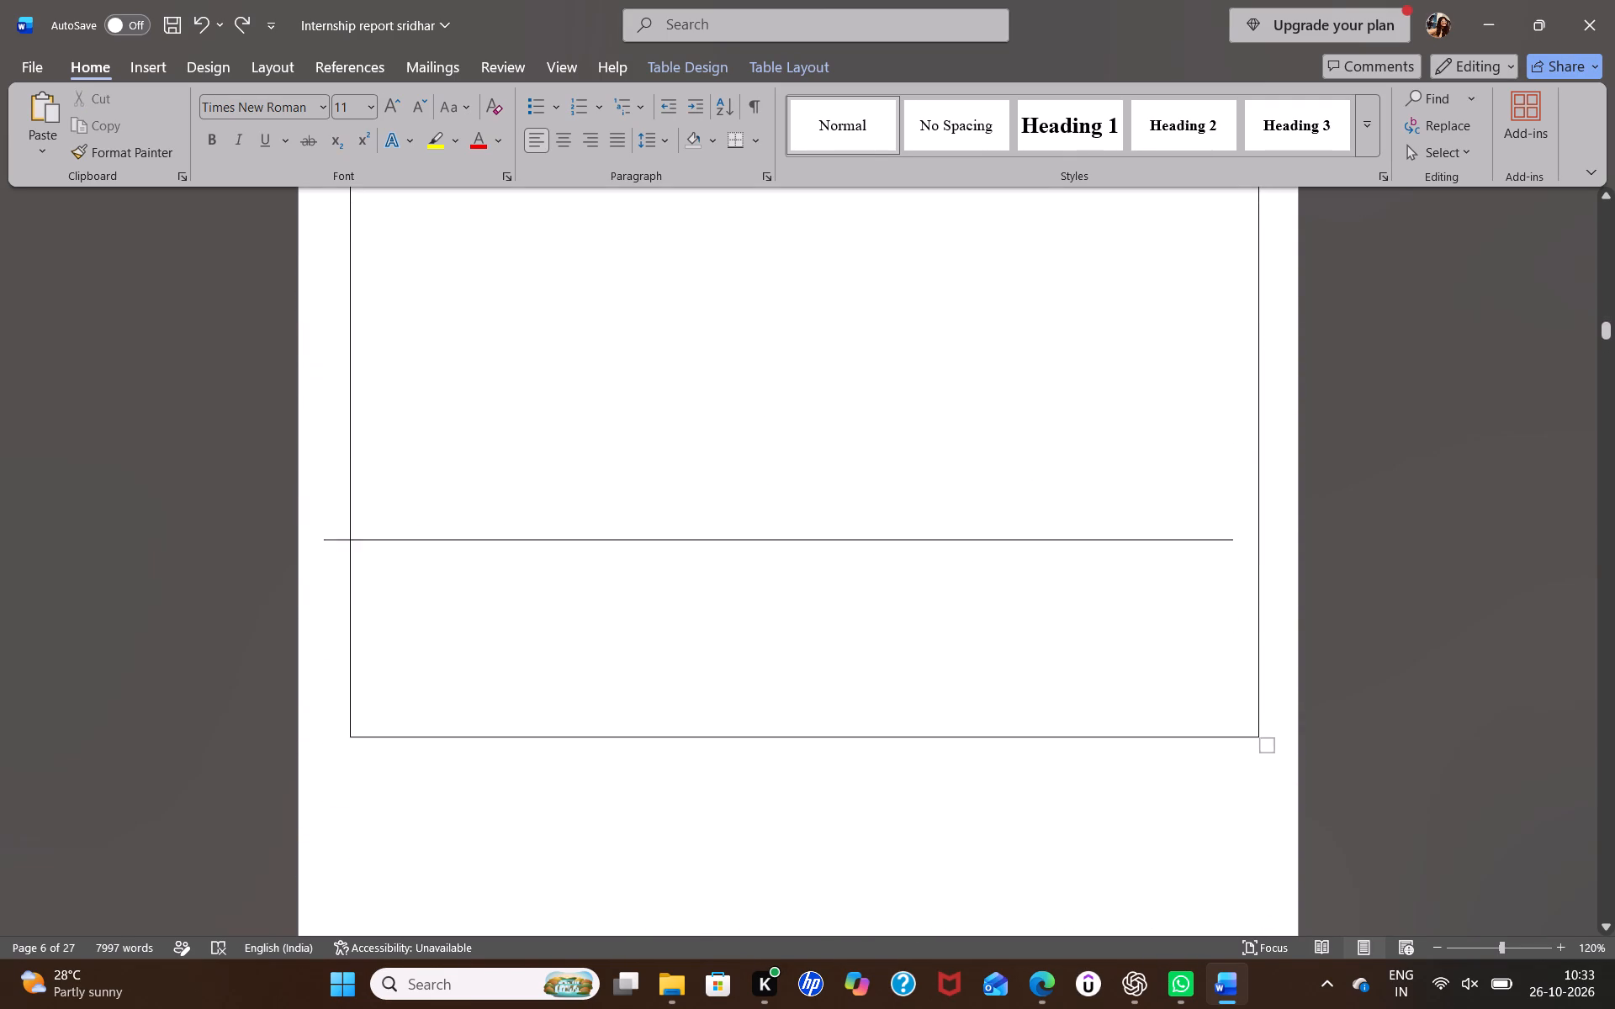
{"action": "scroll", "coordinate": [665, 920], "scroll_direction": "up", "scroll_amount": 2}
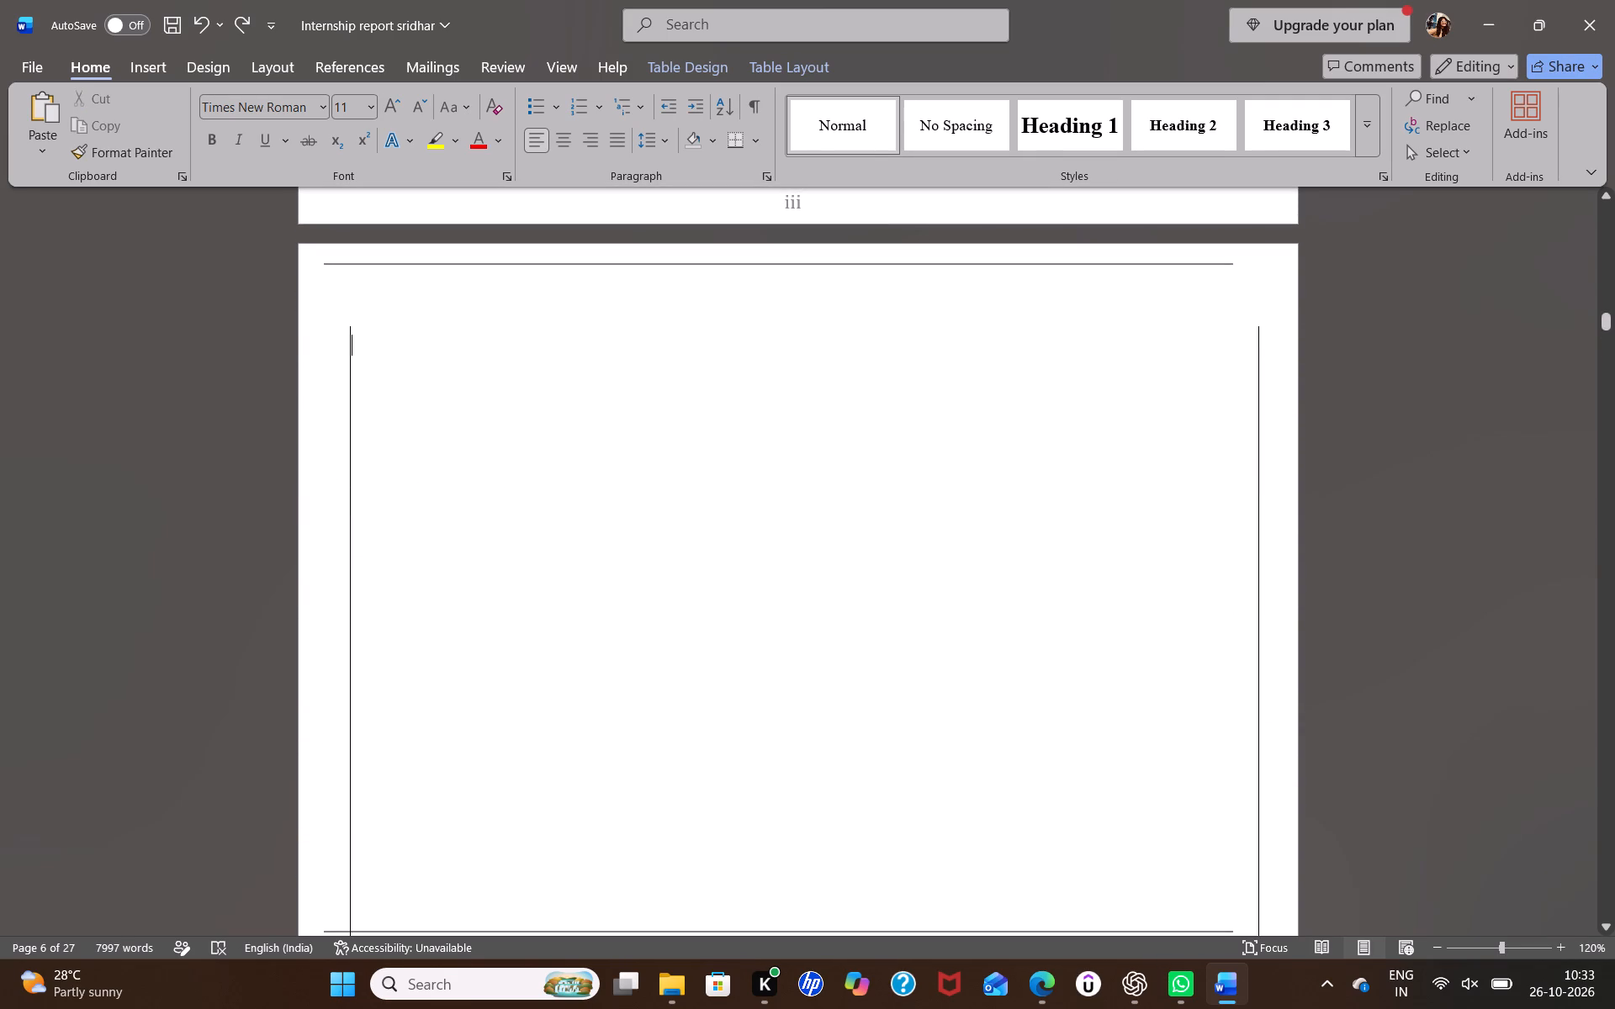
{"action": "scroll", "coordinate": [665, 920], "scroll_direction": "up", "scroll_amount": 2}
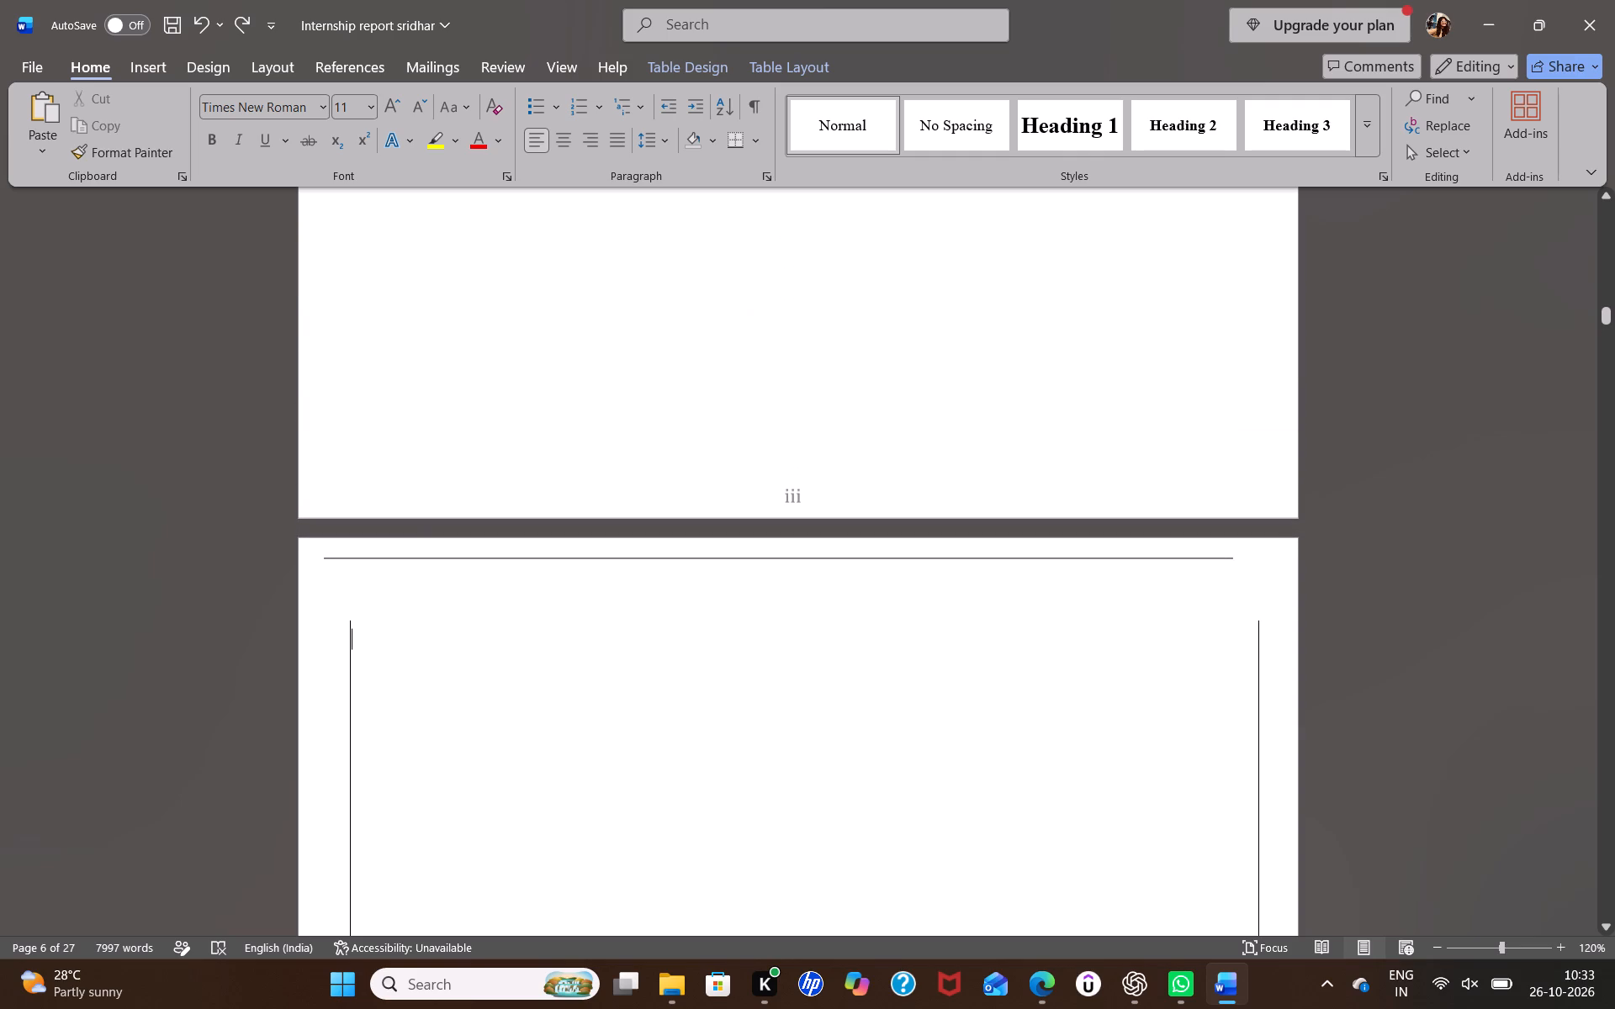
{"action": "left_click_drag", "start_coordinate": [319, 558], "coordinate": [841, 1008]}
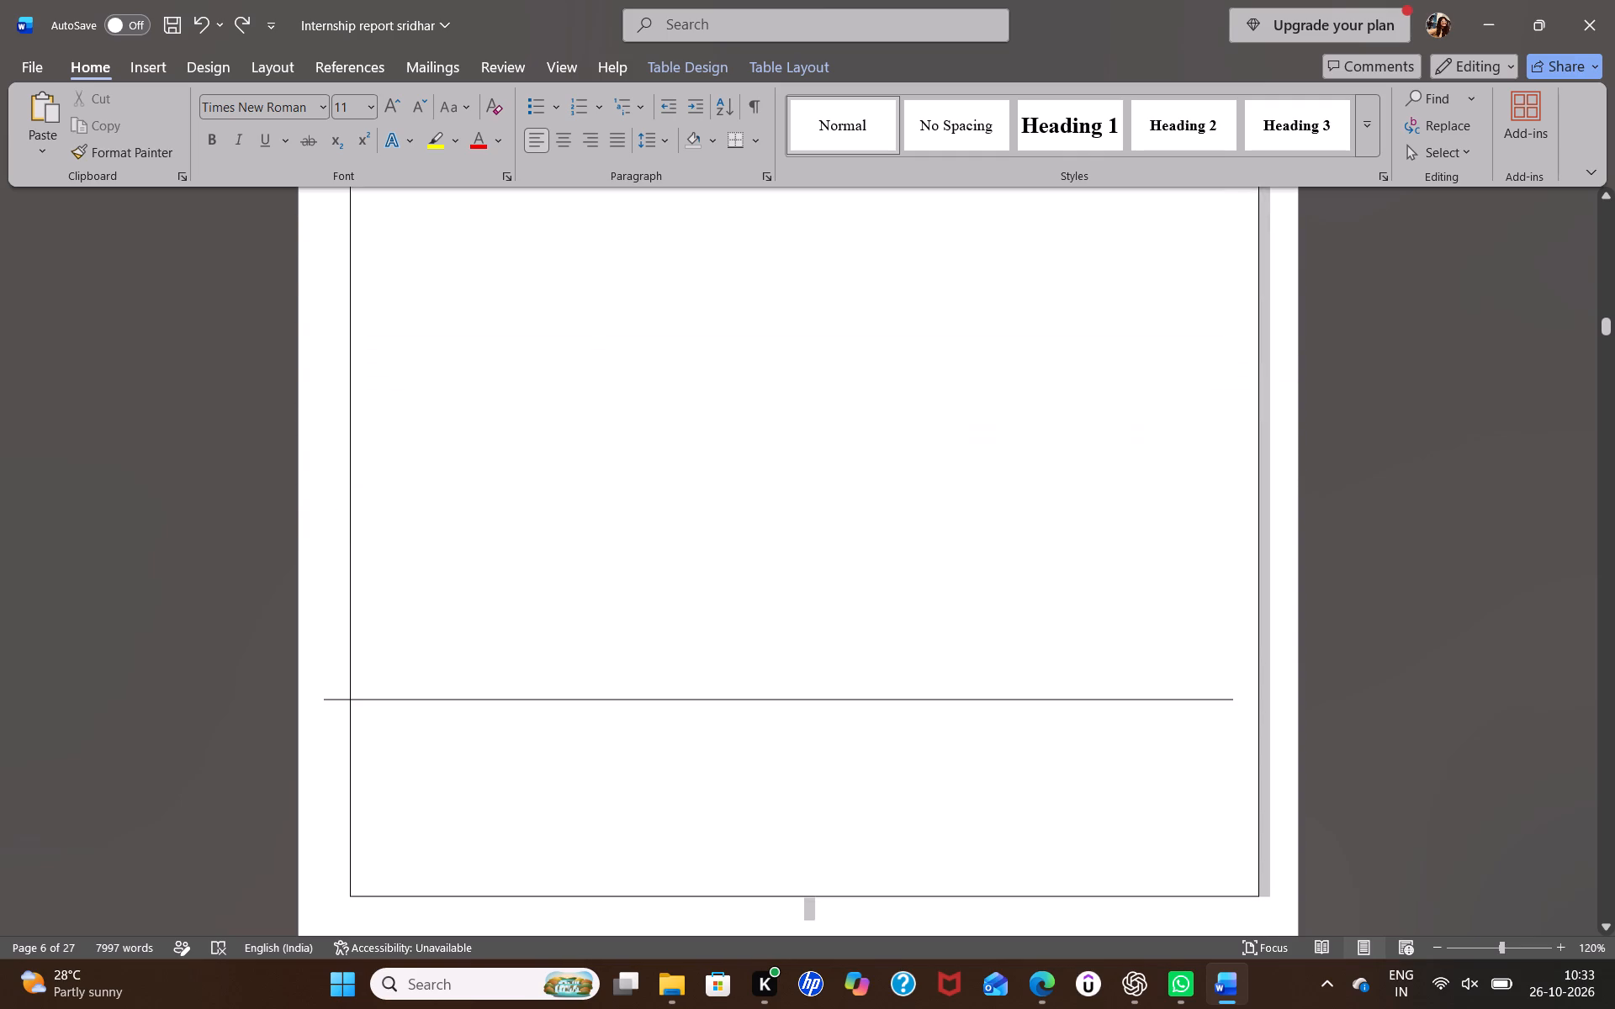
{"action": "left_click_drag", "start_coordinate": [841, 1008], "coordinate": [868, 985]}
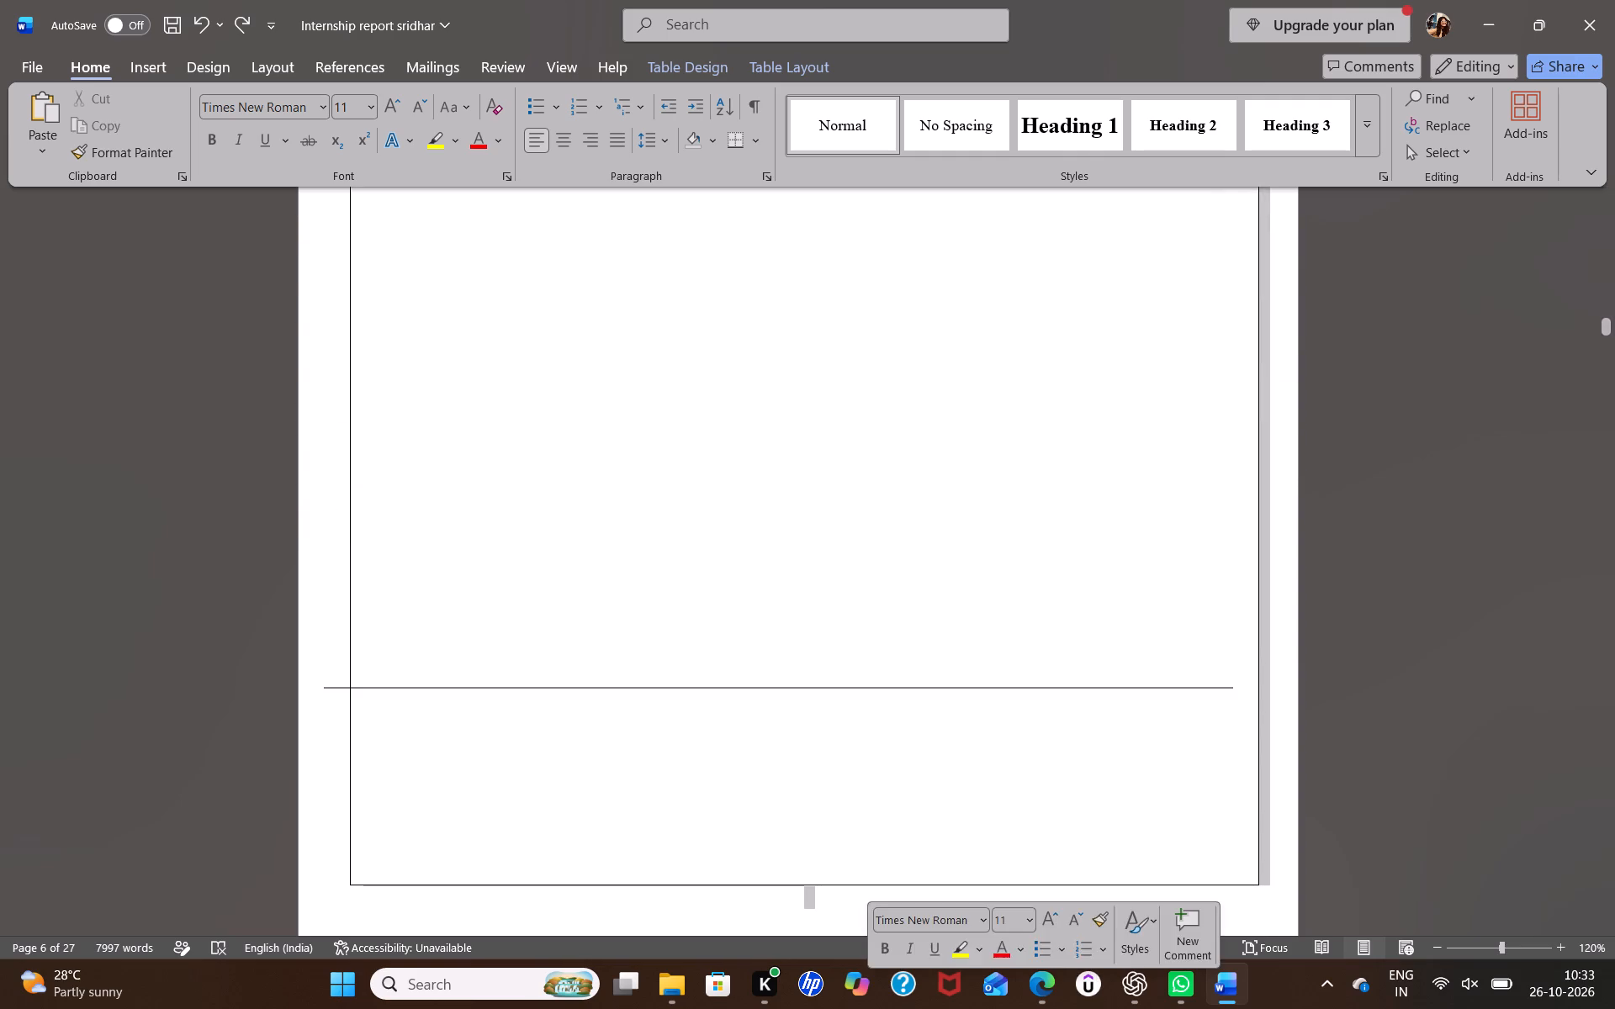
{"action": "key", "text": "Delete"}
{"action": "scroll", "coordinate": [868, 985], "scroll_direction": "up", "scroll_amount": 1}
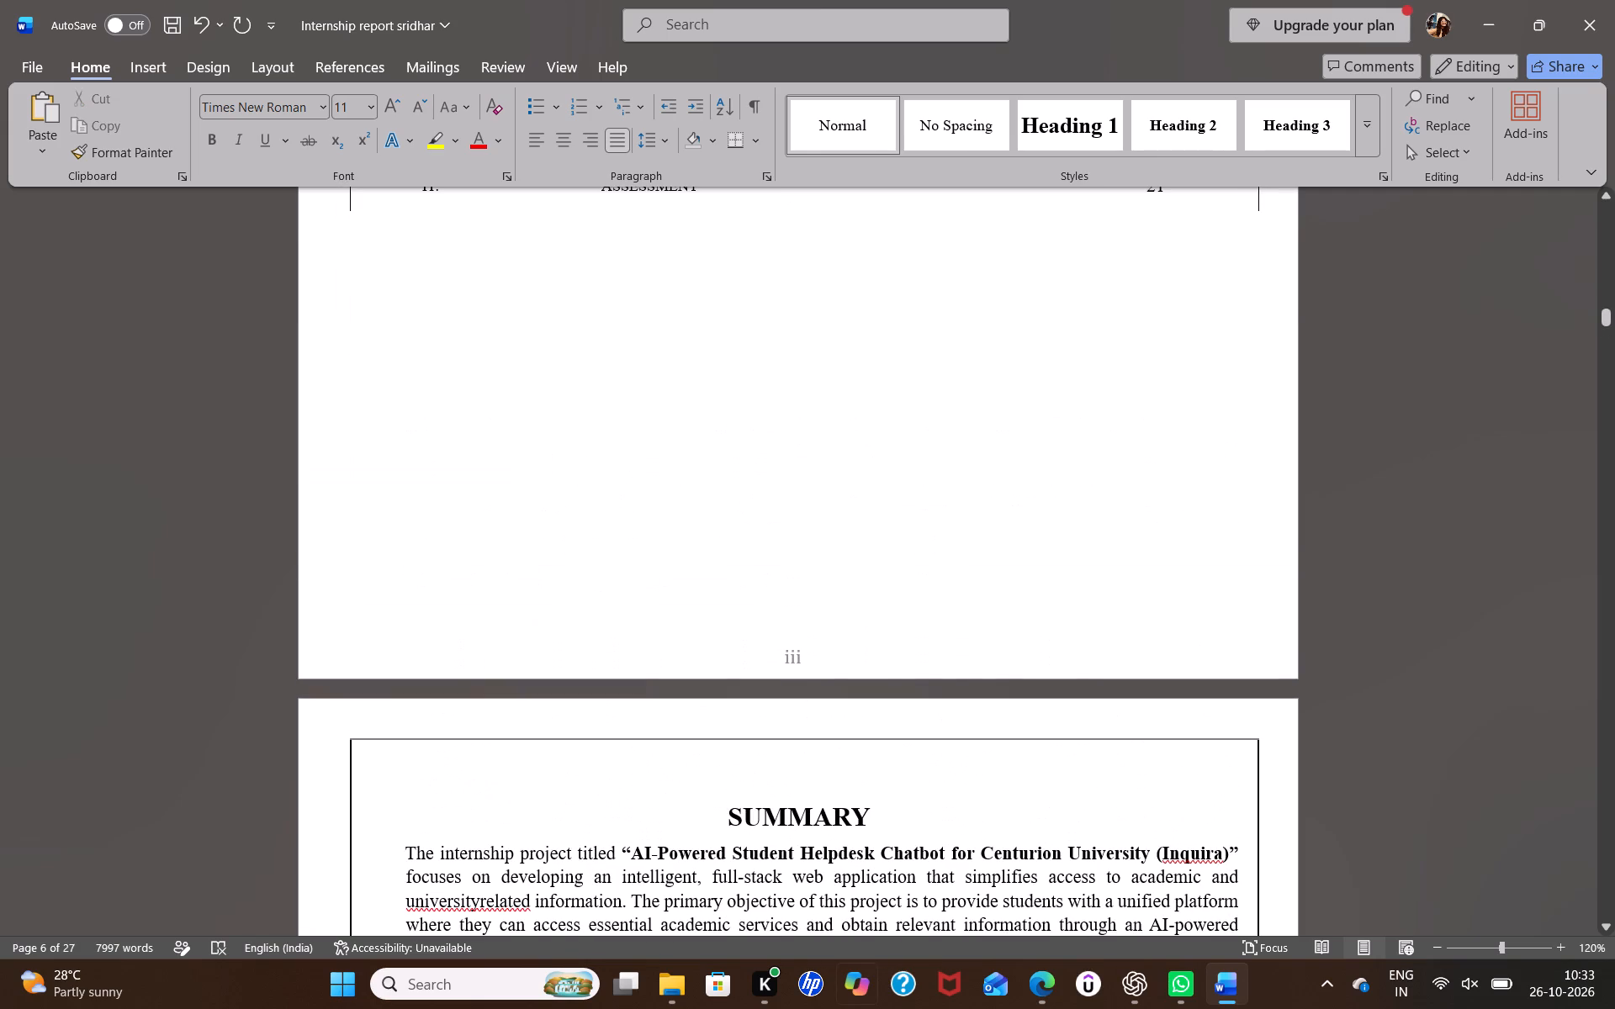
Examine the contents page alongside the cover, certificate, acknowledgement and SUMMARY pages in a reduced multi-page view.
{"action": "scroll", "coordinate": [851, 526], "scroll_direction": "up", "scroll_amount": 2}
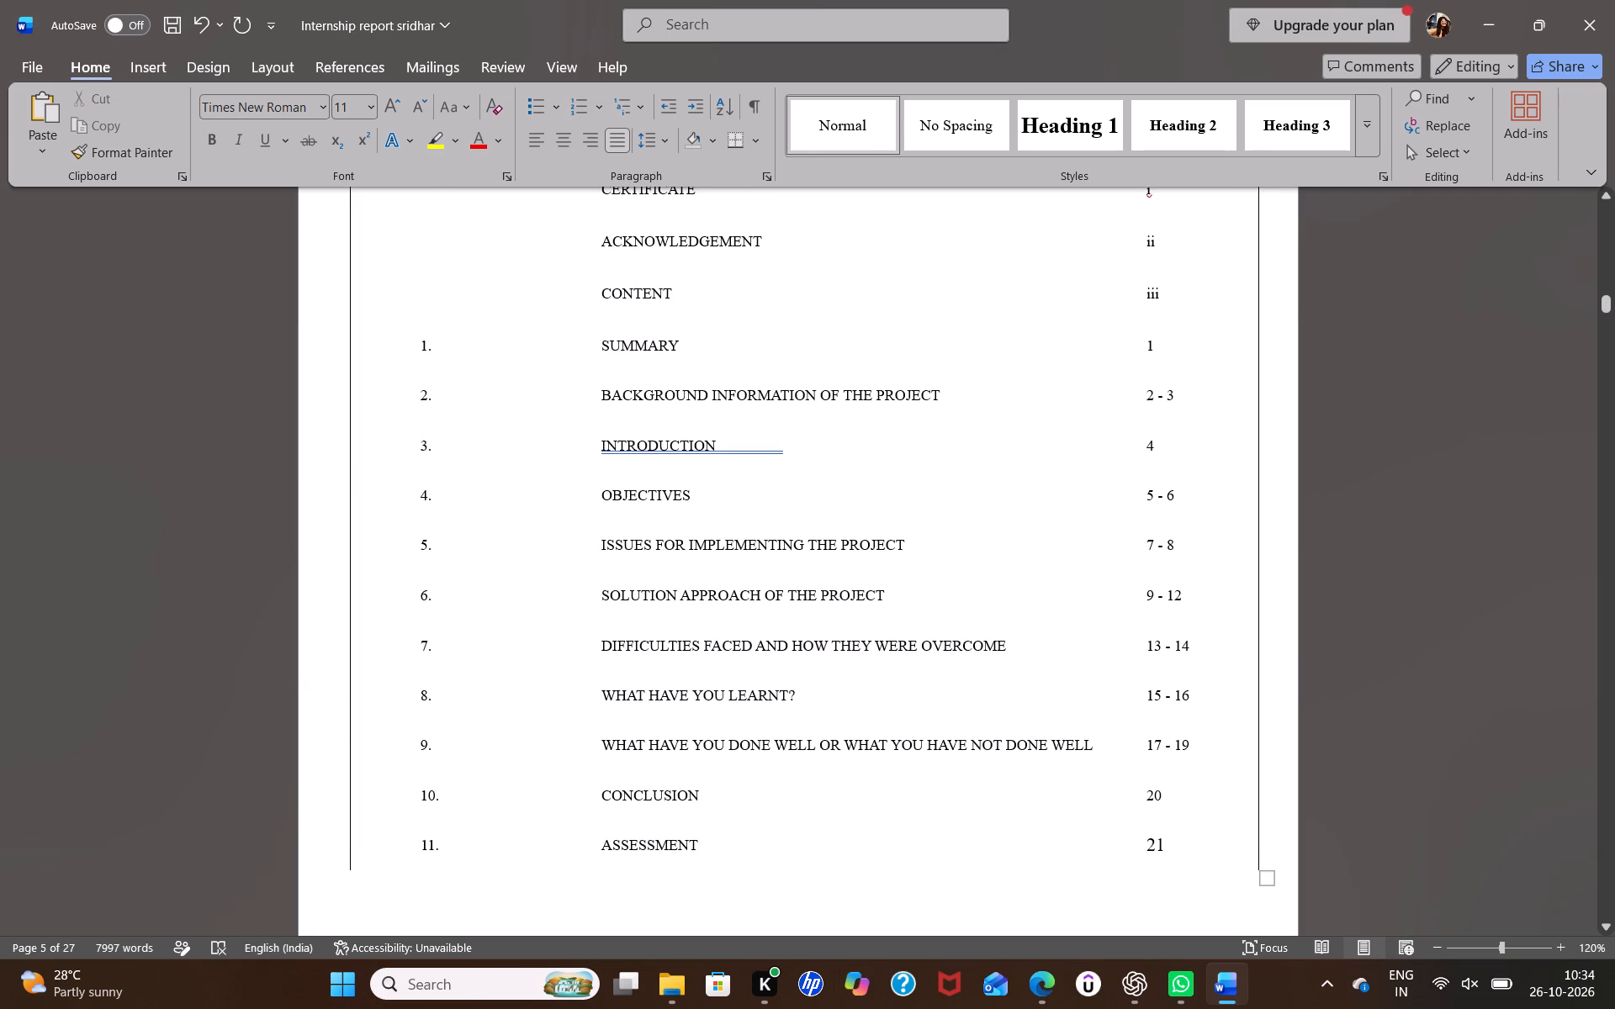
{"action": "scroll", "coordinate": [851, 526], "scroll_direction": "down", "scroll_amount": 7, "text": "ctrl"}
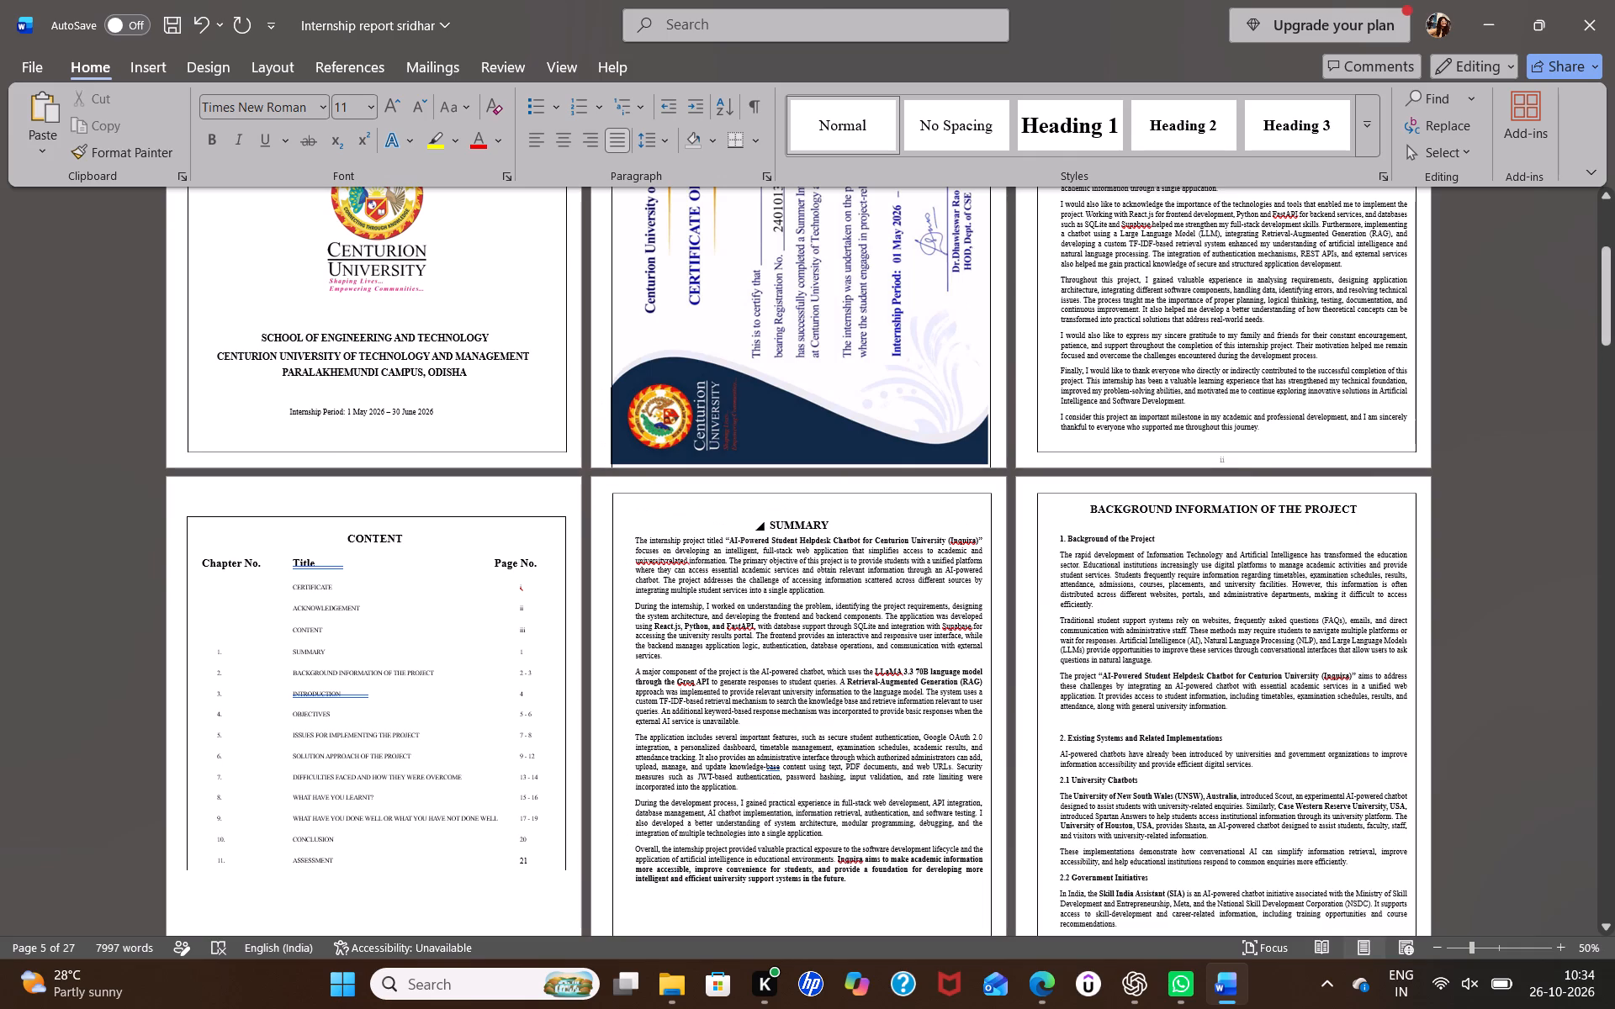
{"action": "scroll", "coordinate": [851, 526], "scroll_direction": "up", "scroll_amount": 2}
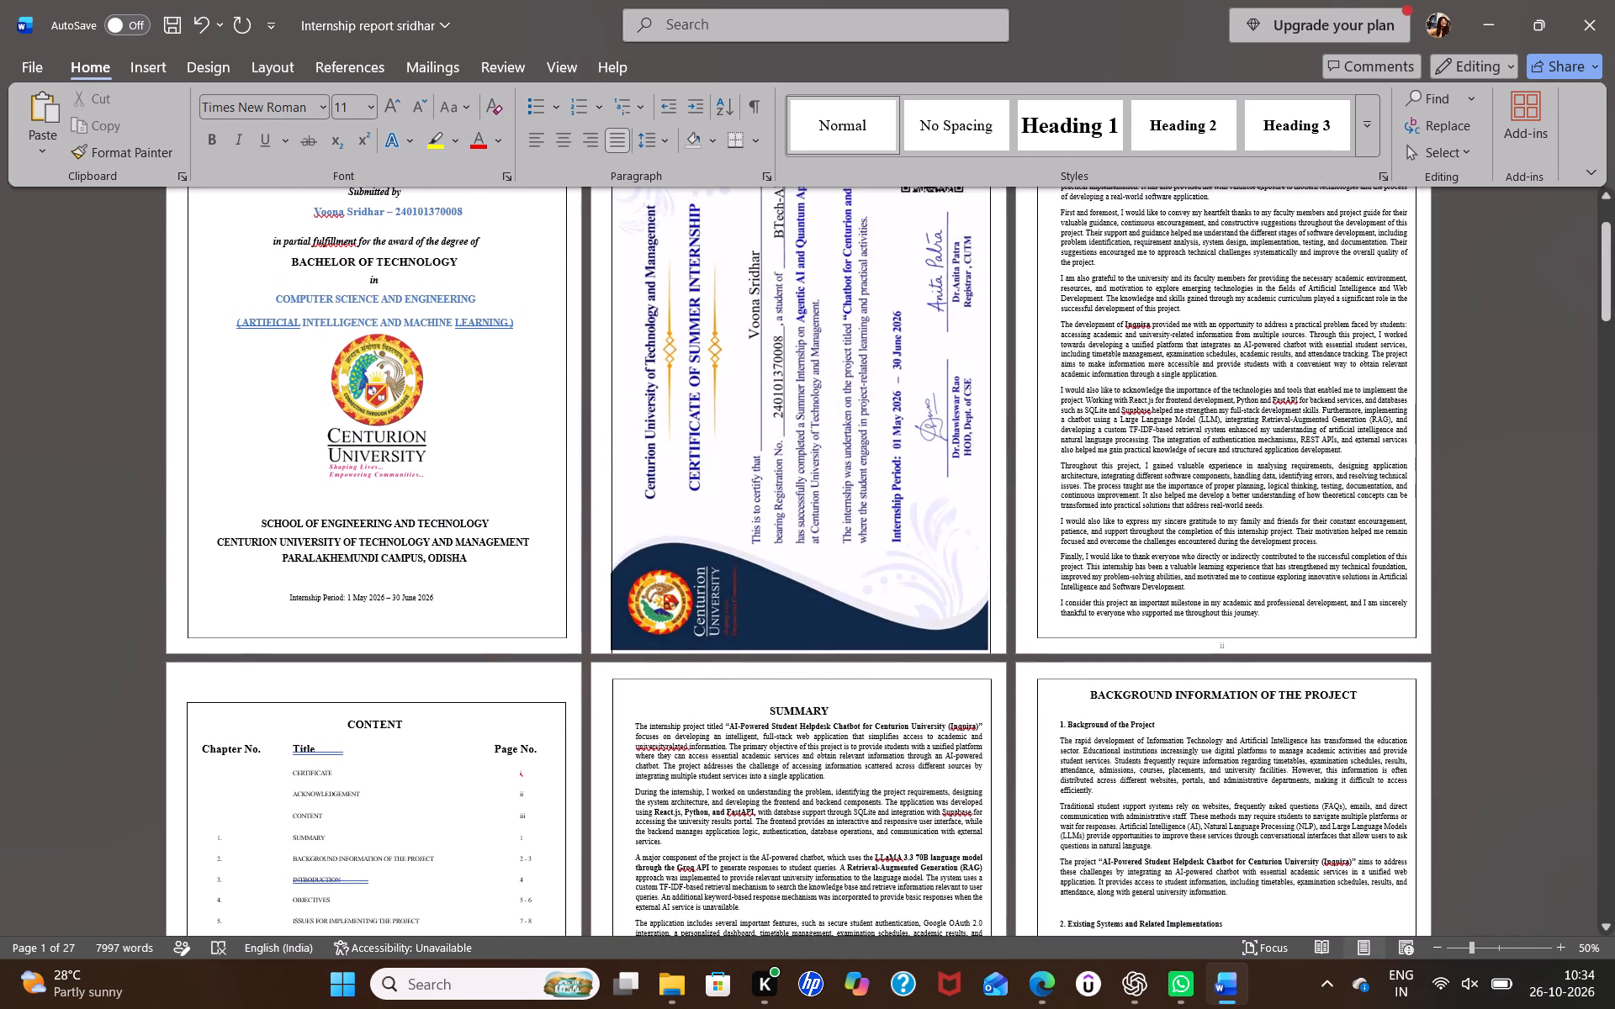
{"action": "scroll", "coordinate": [1154, 590], "scroll_direction": "down", "scroll_amount": 5}
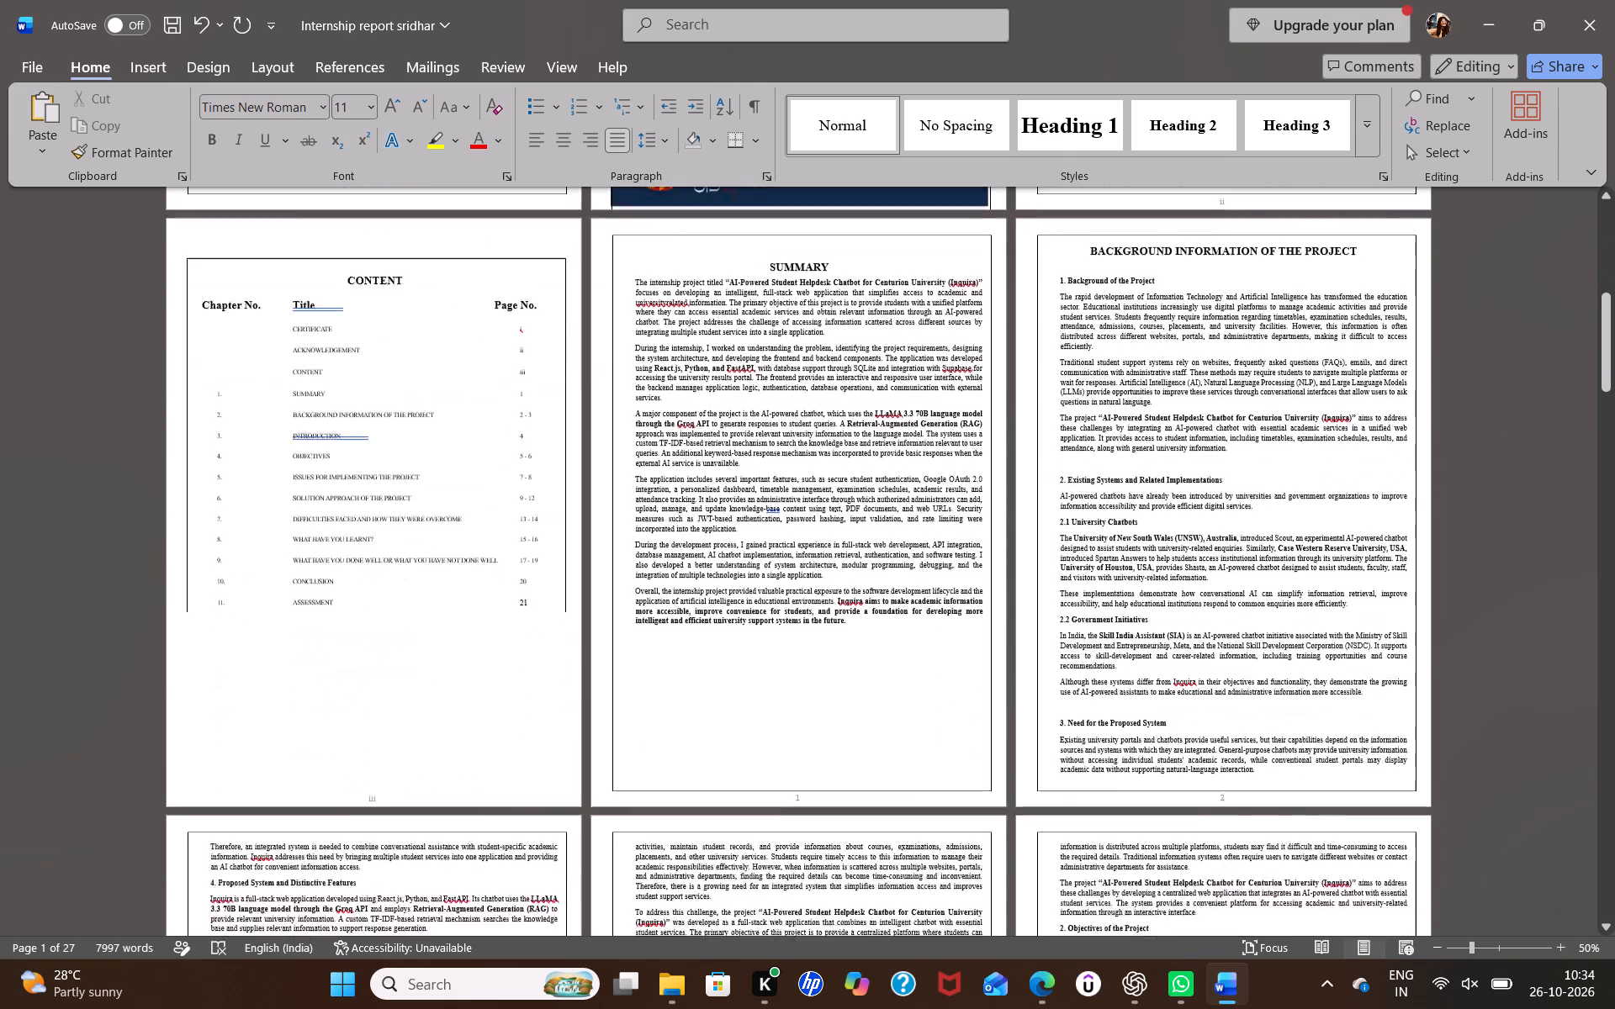
{"action": "scroll", "coordinate": [1154, 590], "scroll_direction": "down", "scroll_amount": 2}
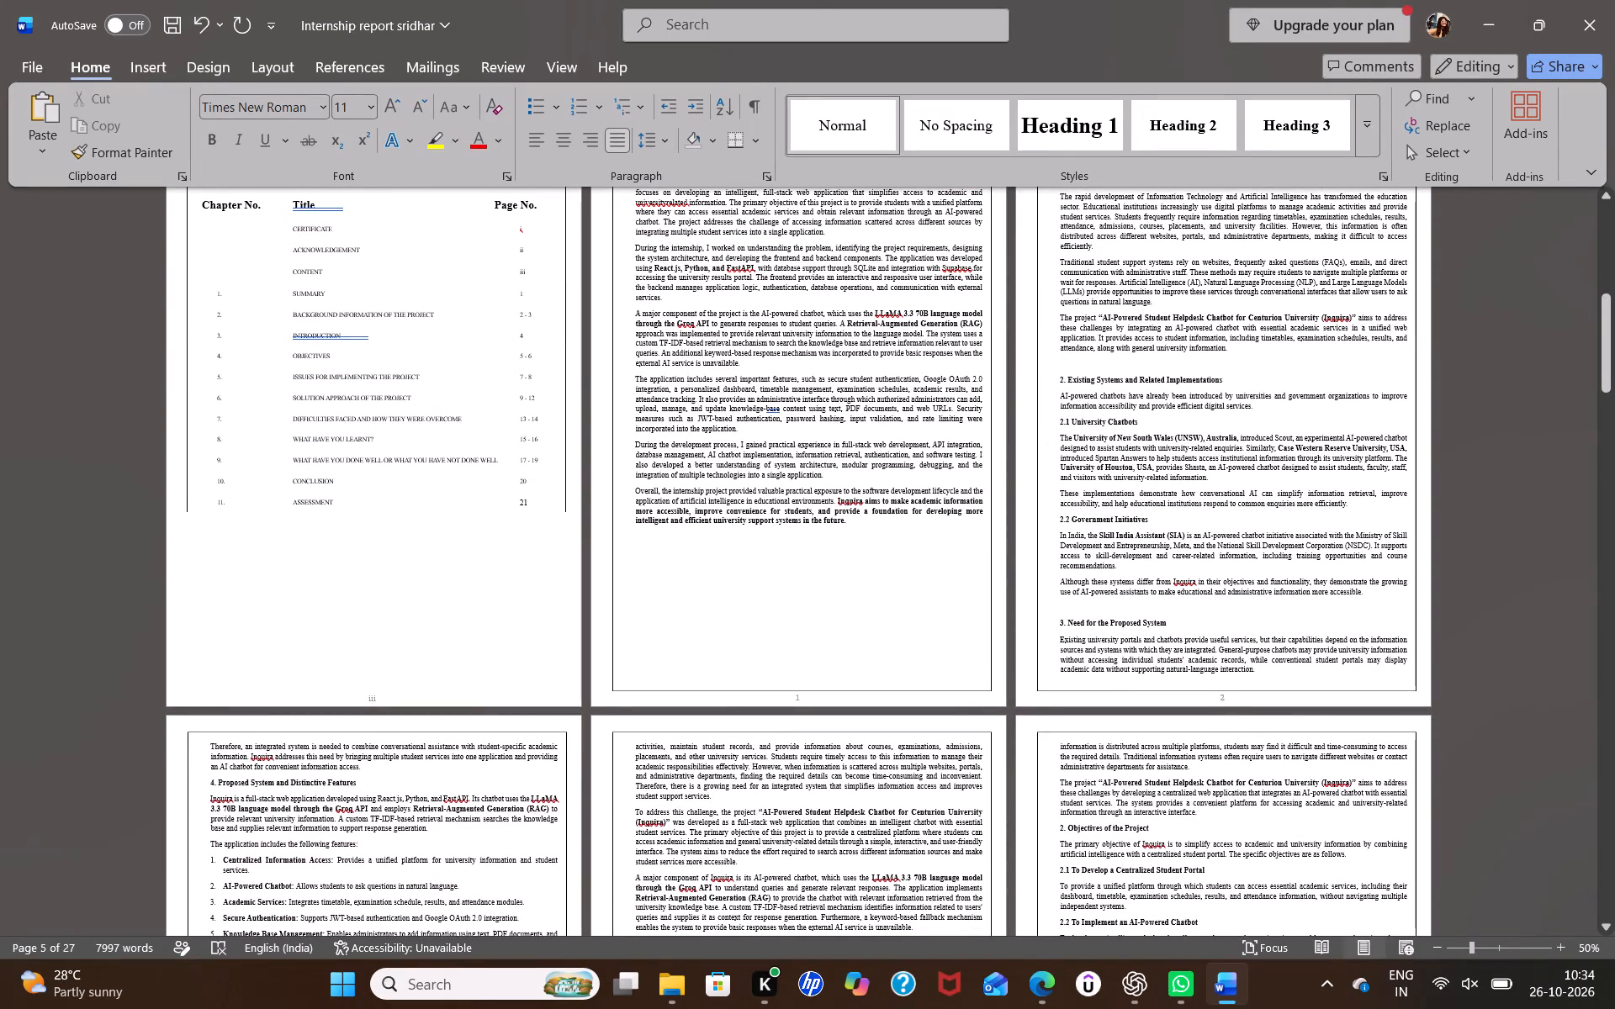
{"action": "scroll", "coordinate": [522, 531], "scroll_direction": "up", "scroll_amount": 6, "text": "ctrl"}
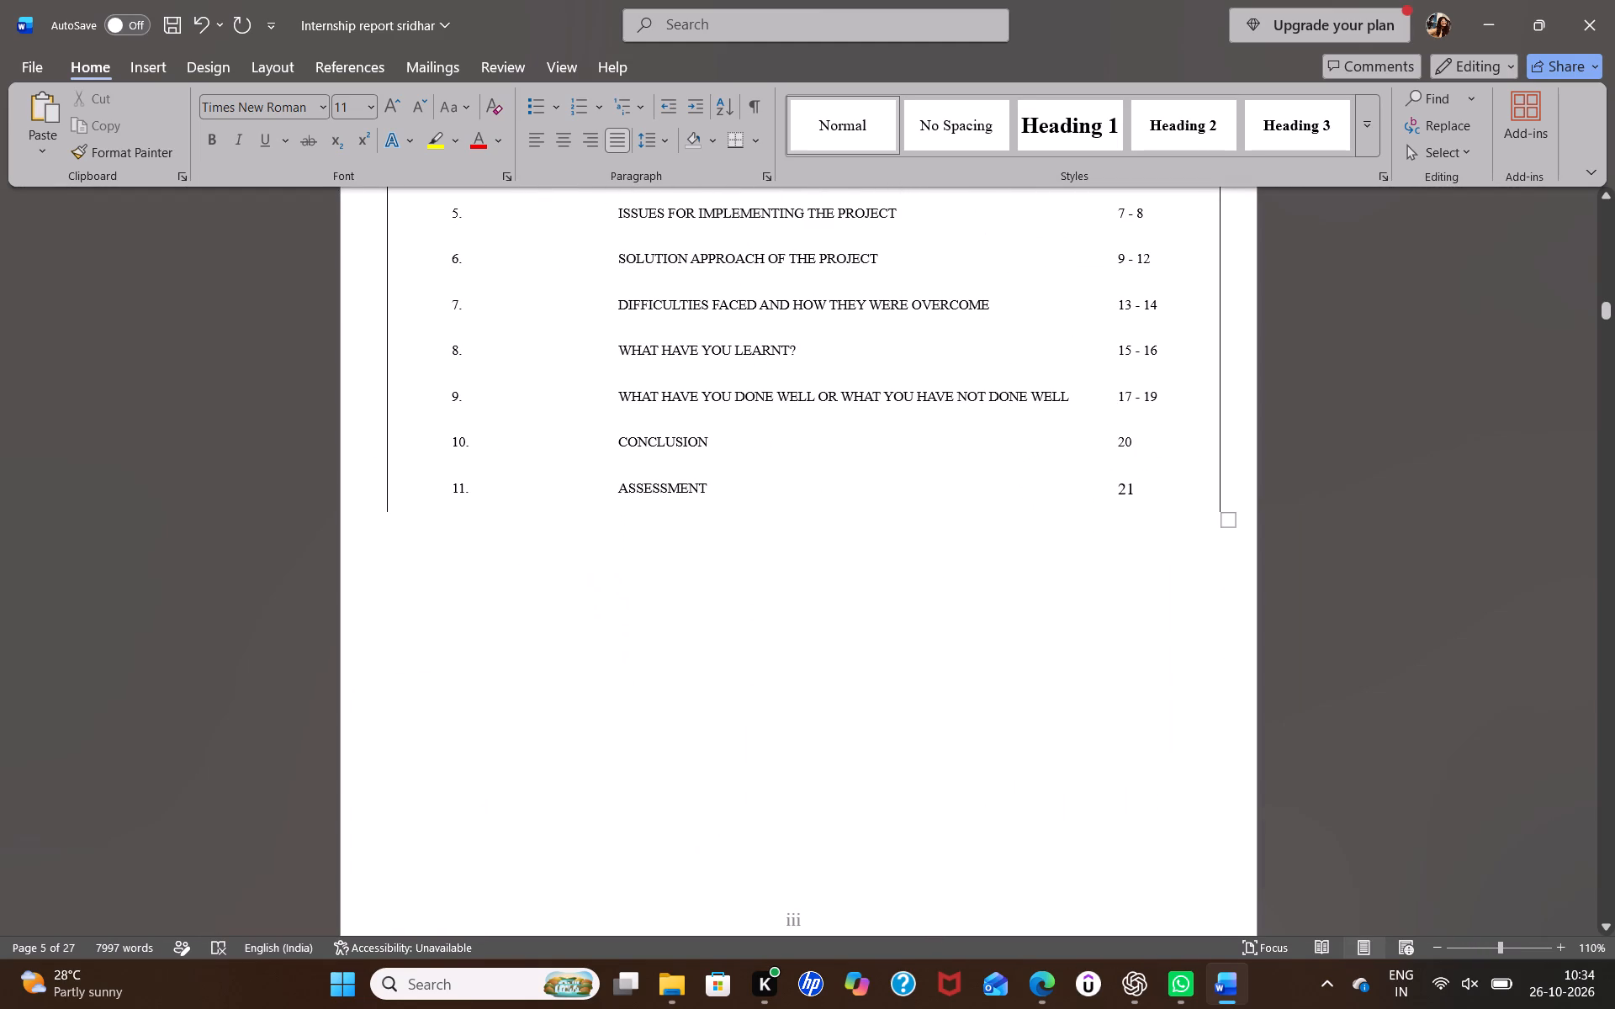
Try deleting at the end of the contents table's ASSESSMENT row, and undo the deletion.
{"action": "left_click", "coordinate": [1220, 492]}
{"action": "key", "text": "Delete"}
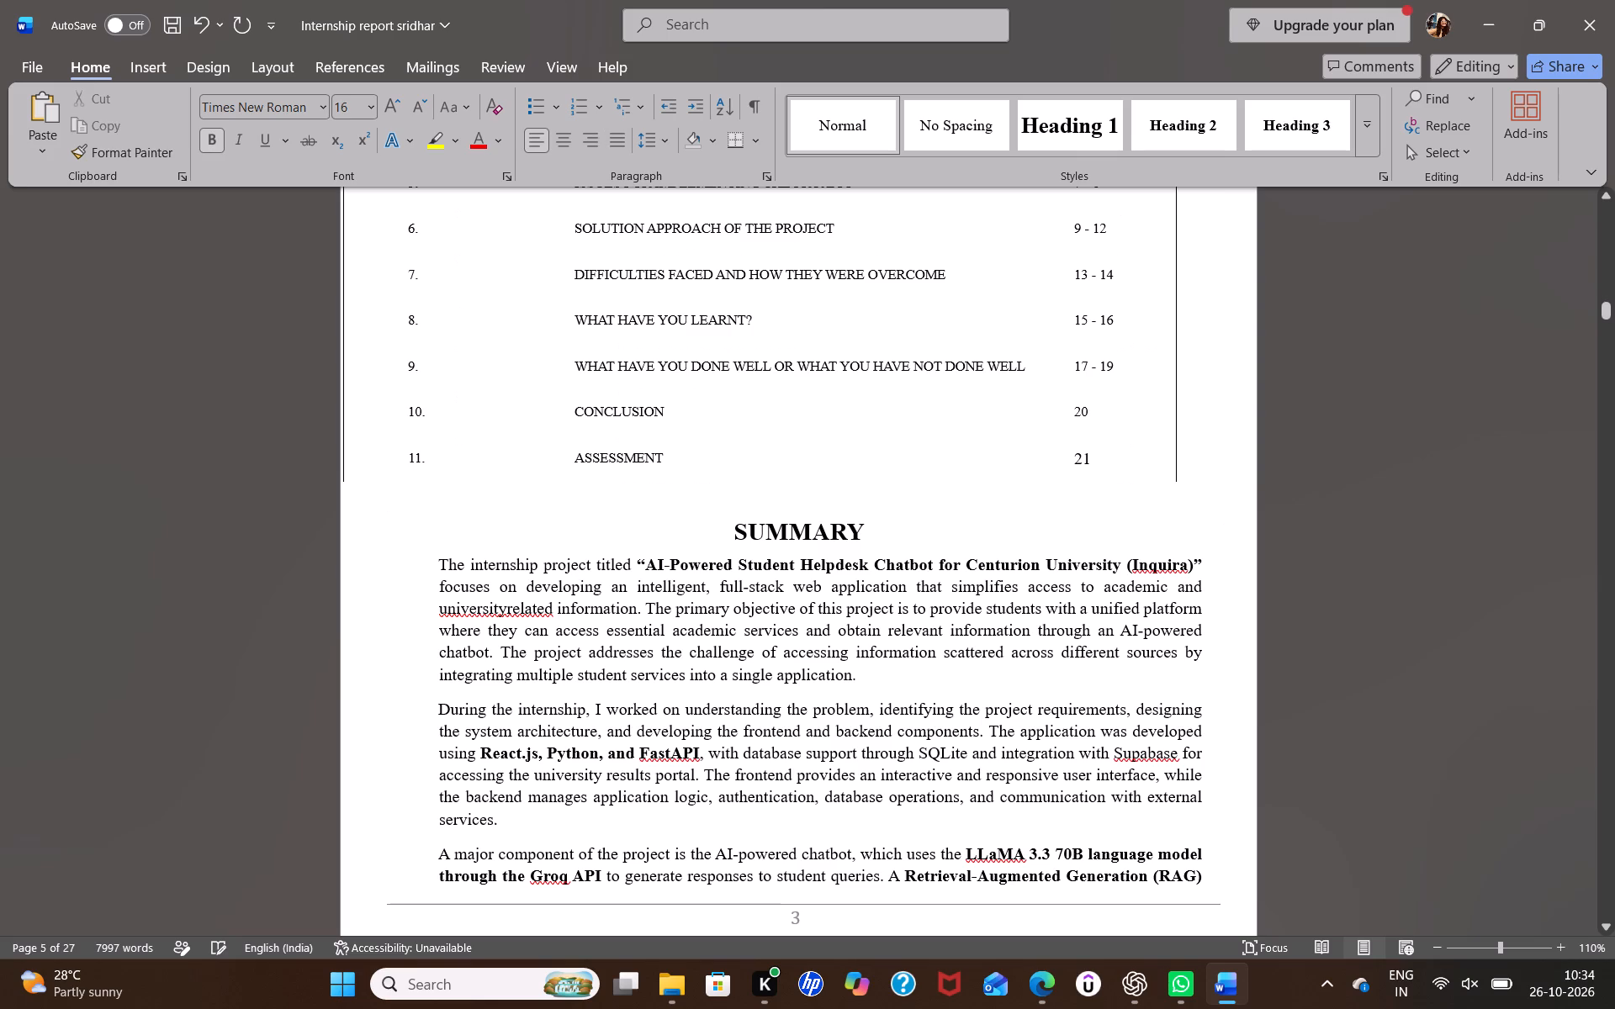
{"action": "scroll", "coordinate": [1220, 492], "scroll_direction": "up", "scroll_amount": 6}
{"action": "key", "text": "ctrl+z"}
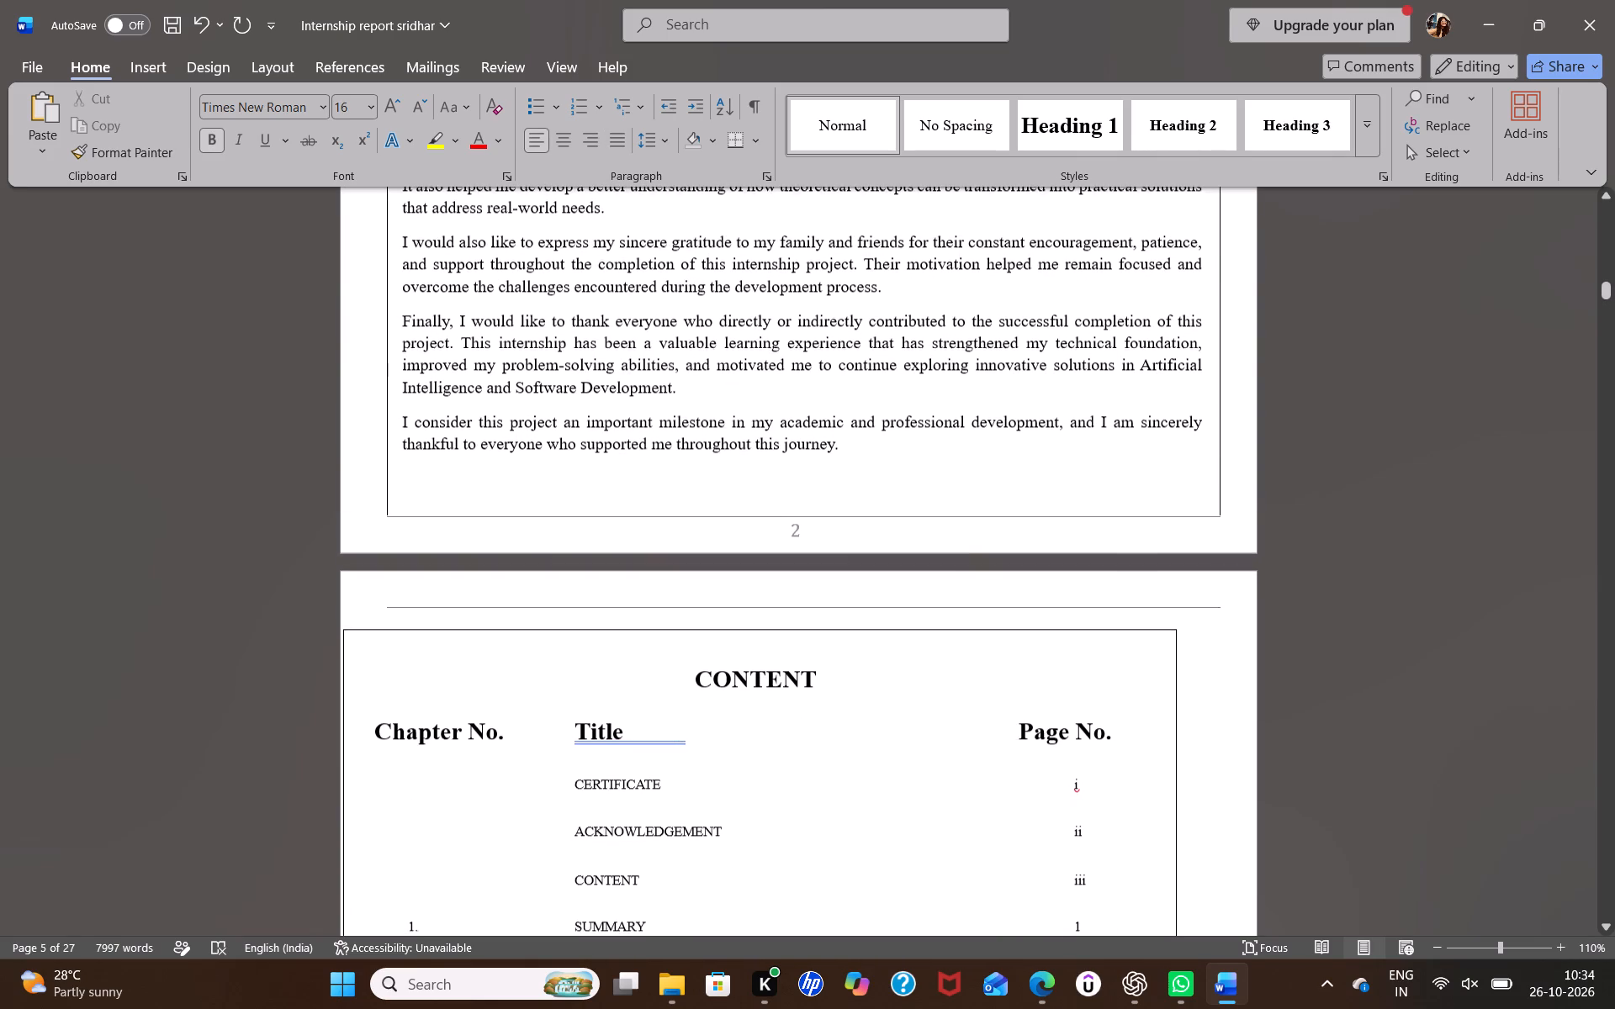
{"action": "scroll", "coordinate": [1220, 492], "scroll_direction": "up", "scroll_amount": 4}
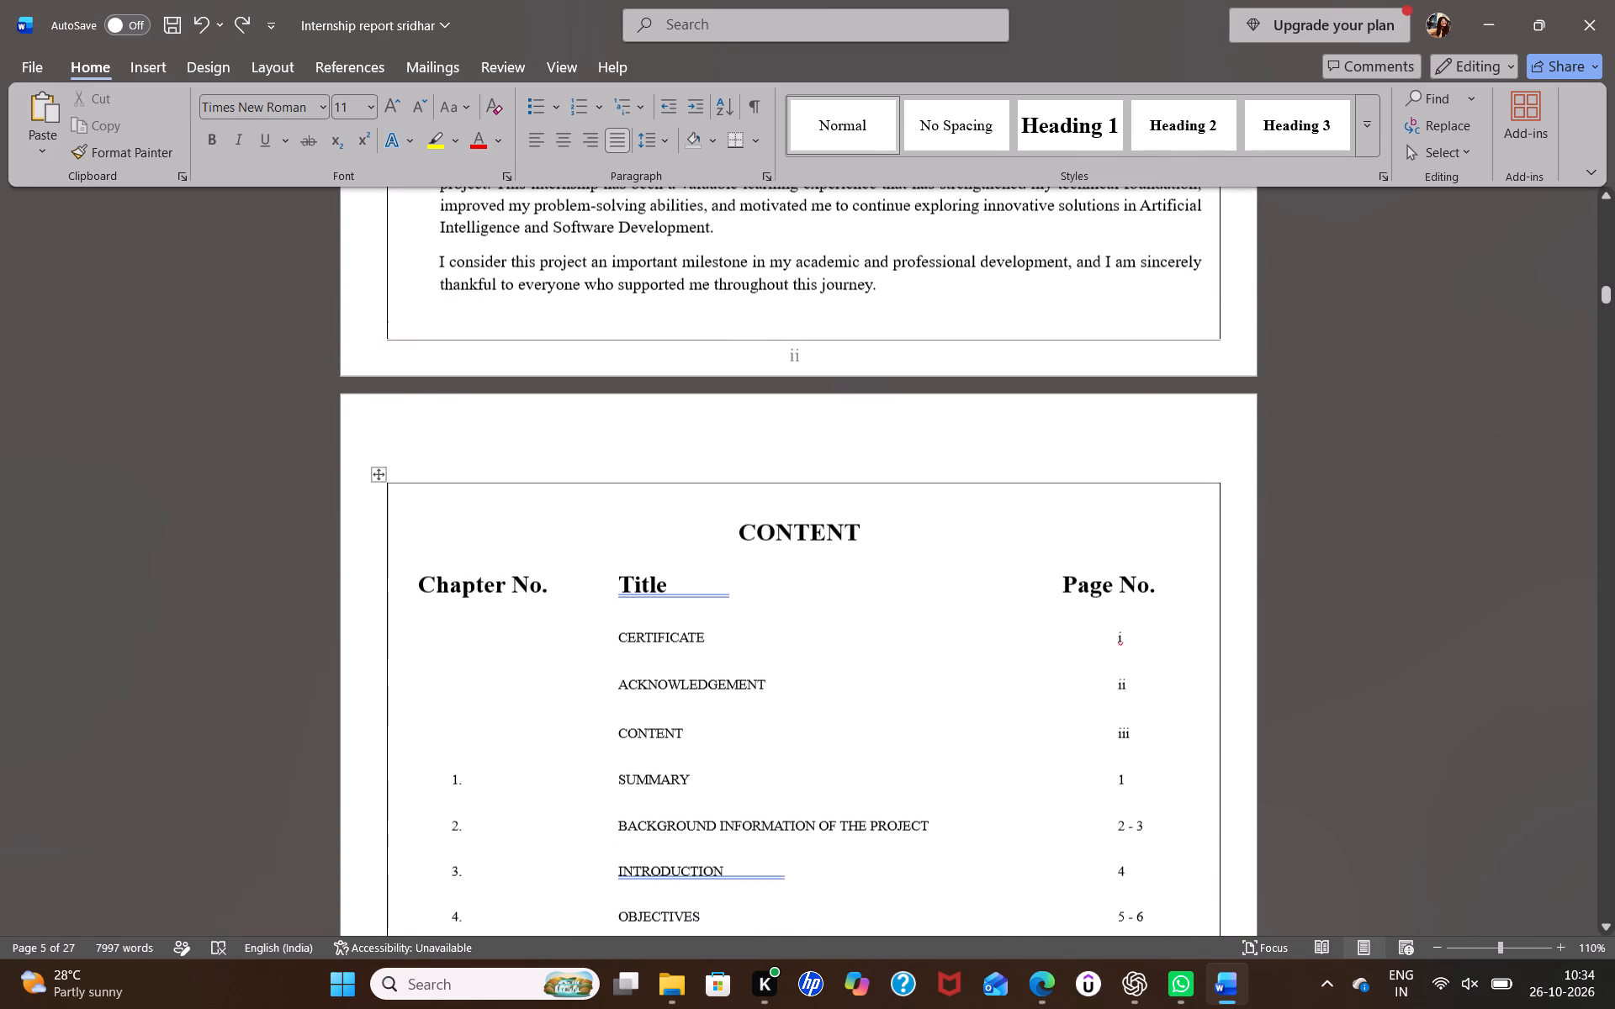
Stretch the contents table downward so its rows spread out towards the foot of page iii, keeping its width.
{"action": "scroll", "coordinate": [1220, 492], "scroll_direction": "down", "scroll_amount": 5}
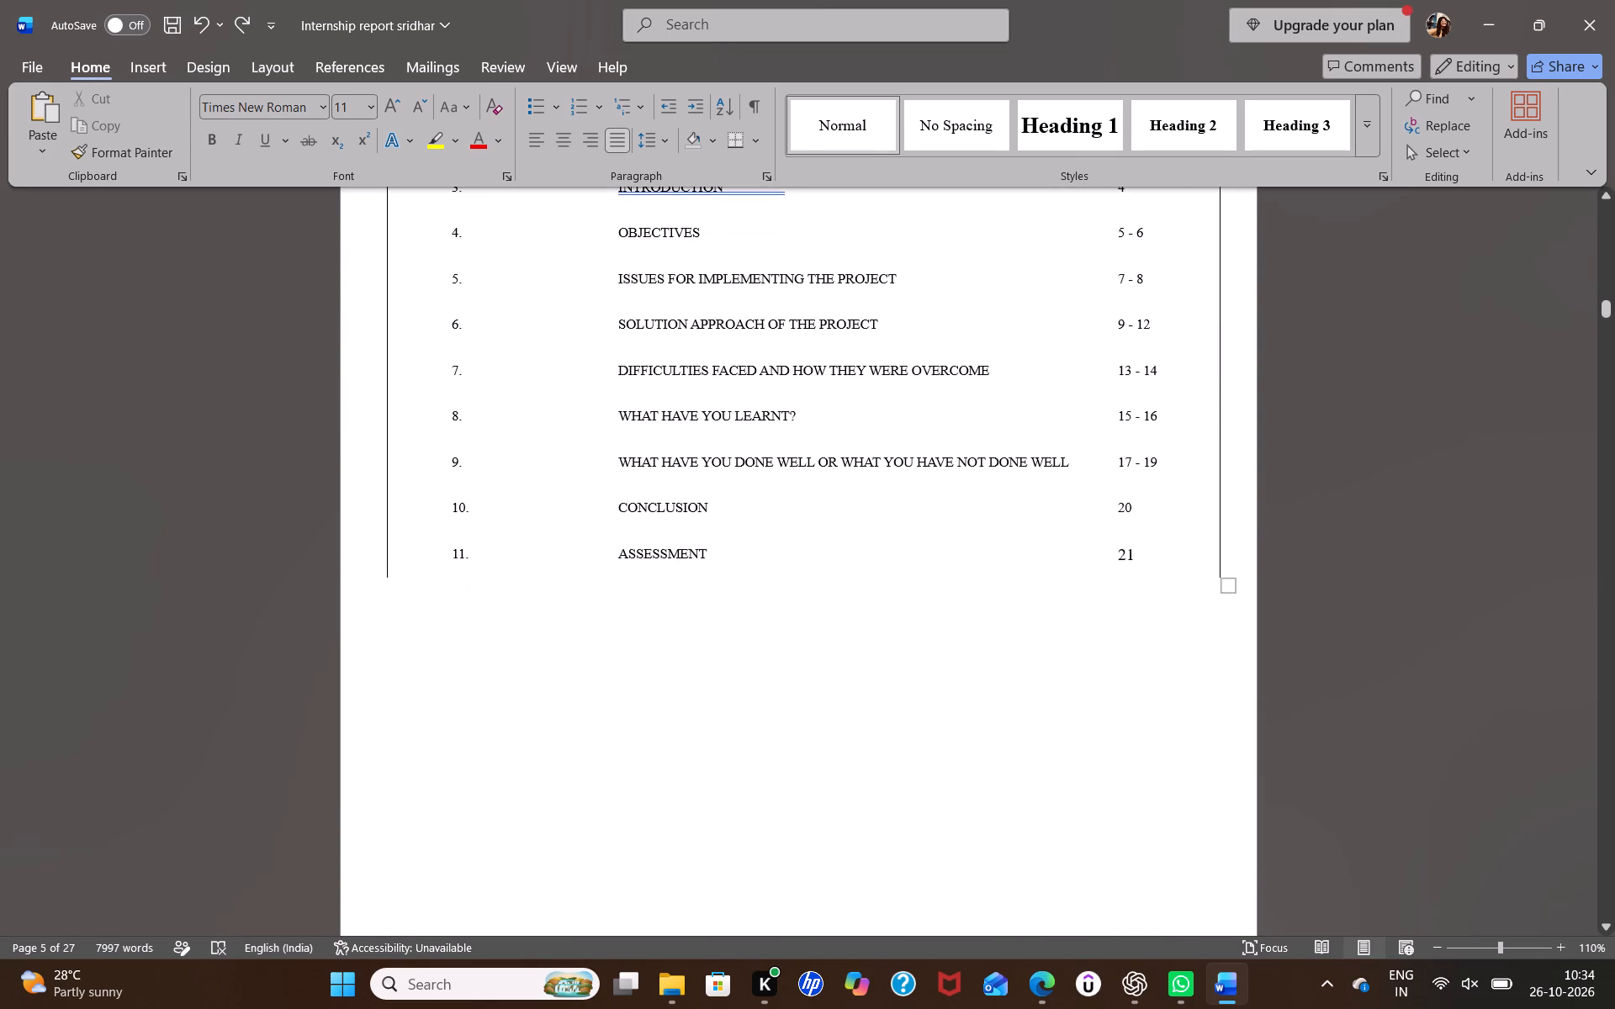
{"action": "left_click", "coordinate": [1246, 600]}
{"action": "scroll", "coordinate": [1246, 600], "scroll_direction": "down", "scroll_amount": 1}
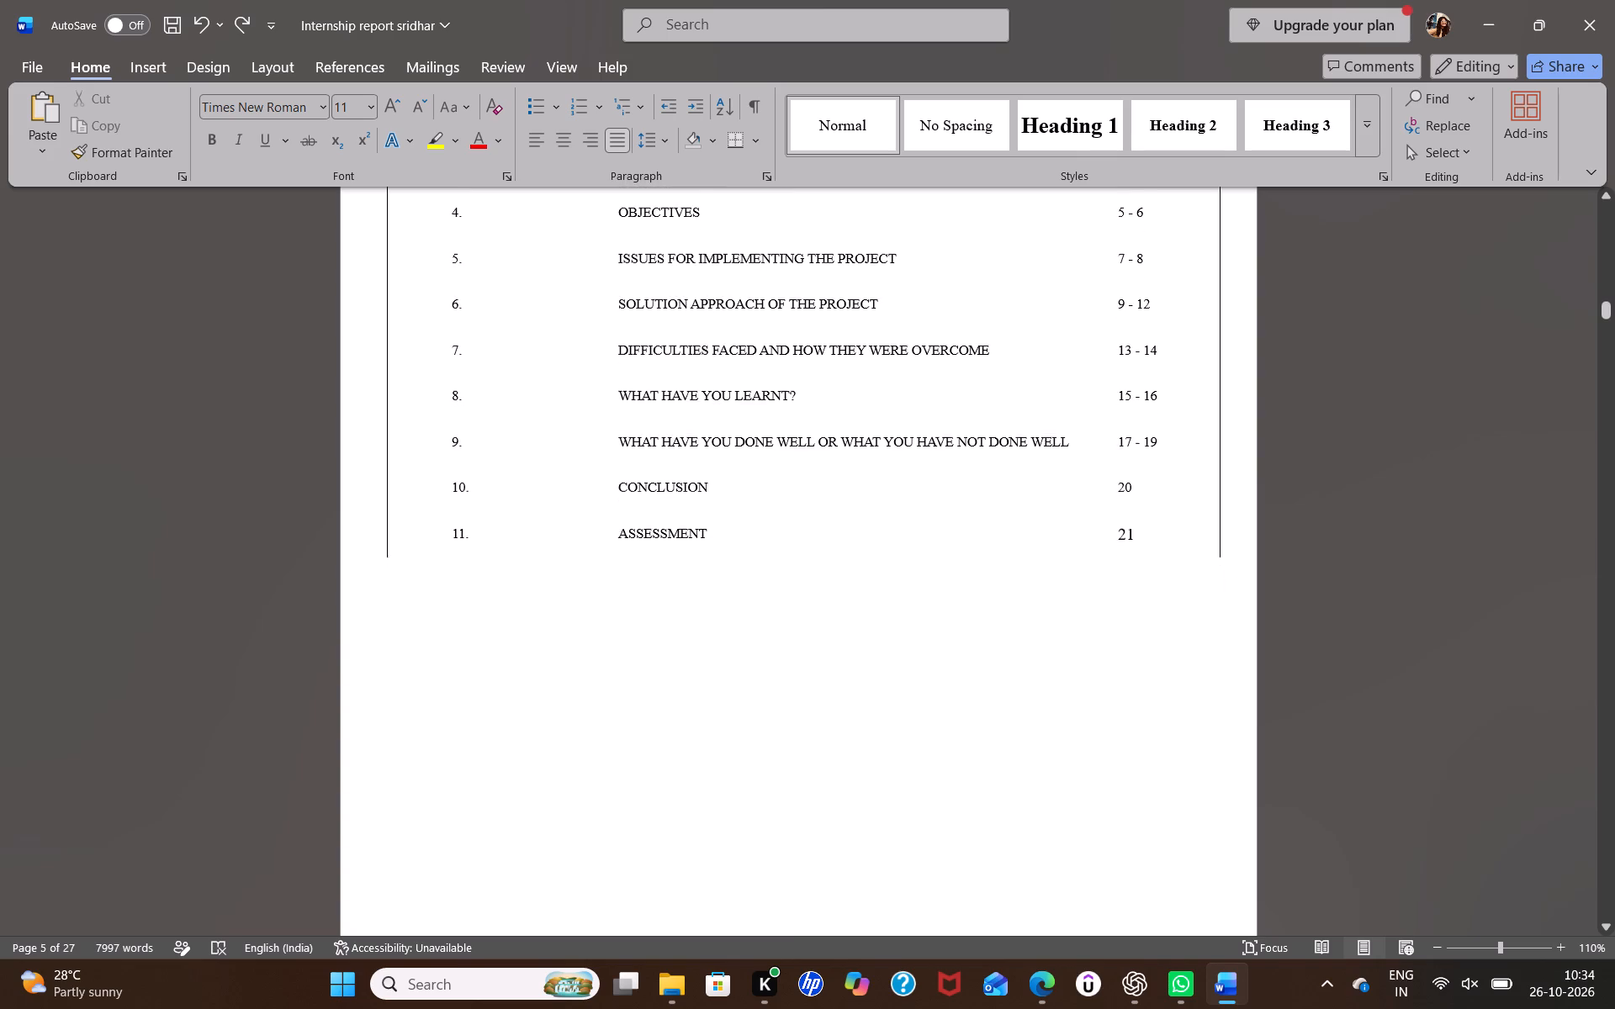
{"action": "scroll", "coordinate": [1246, 600], "scroll_direction": "down", "scroll_amount": 2}
{"action": "scroll", "coordinate": [1246, 600], "scroll_direction": "up", "scroll_amount": 1}
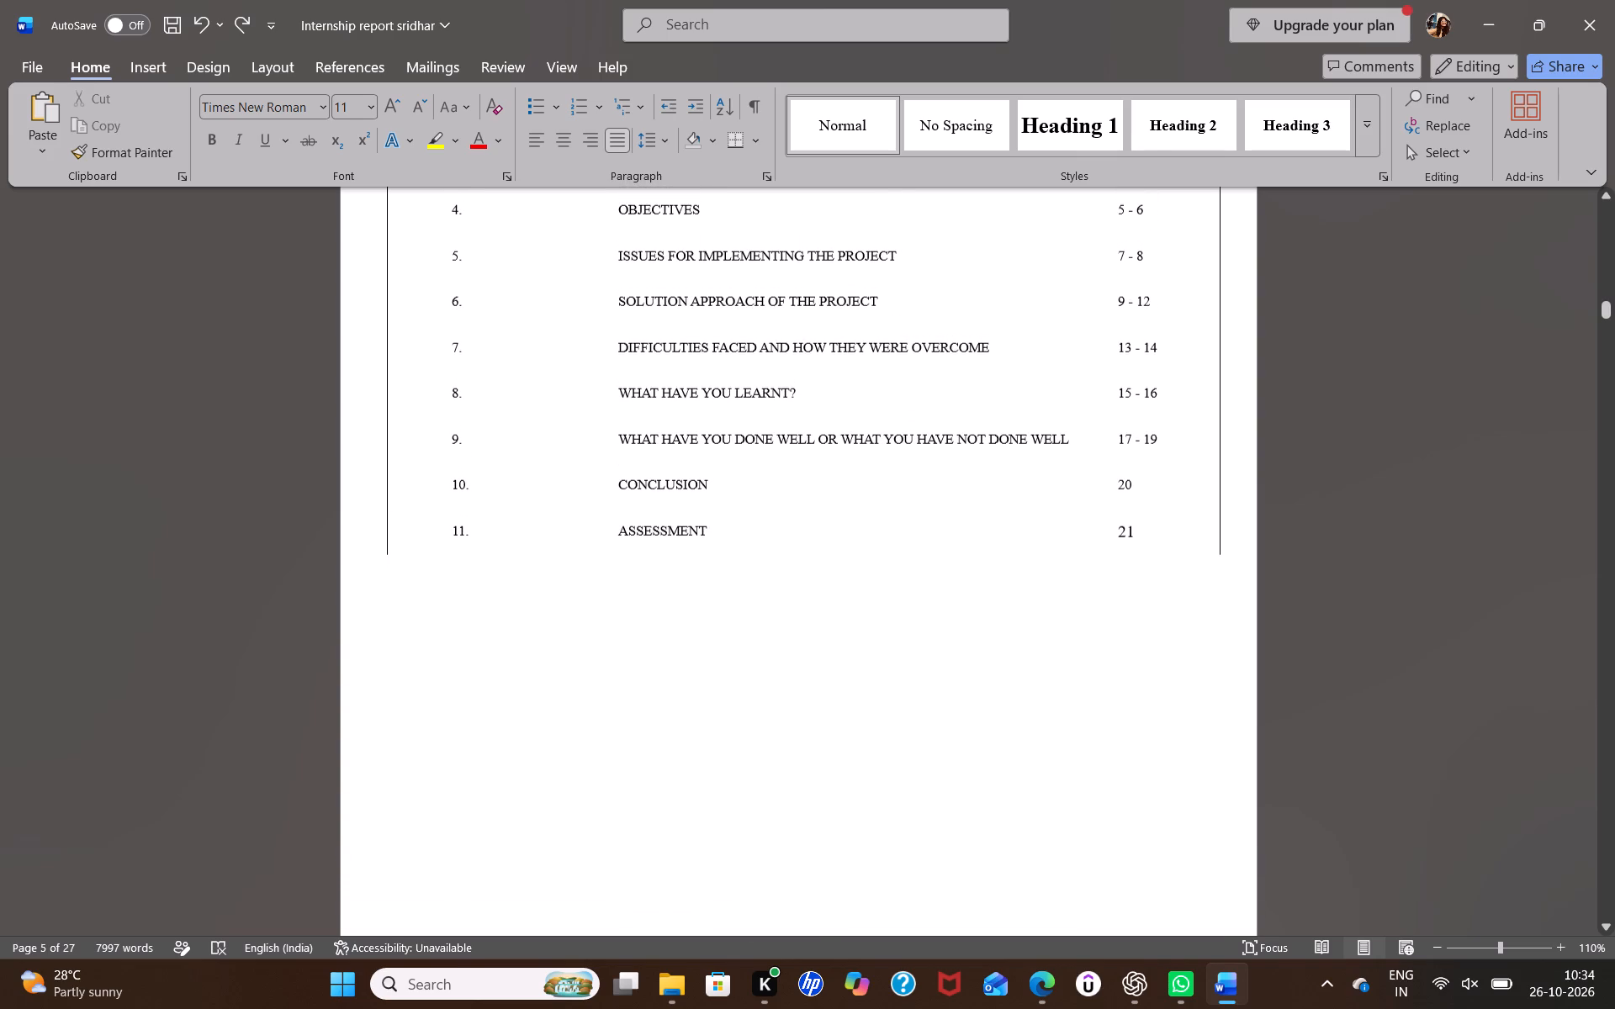
{"action": "left_click", "coordinate": [1218, 559]}
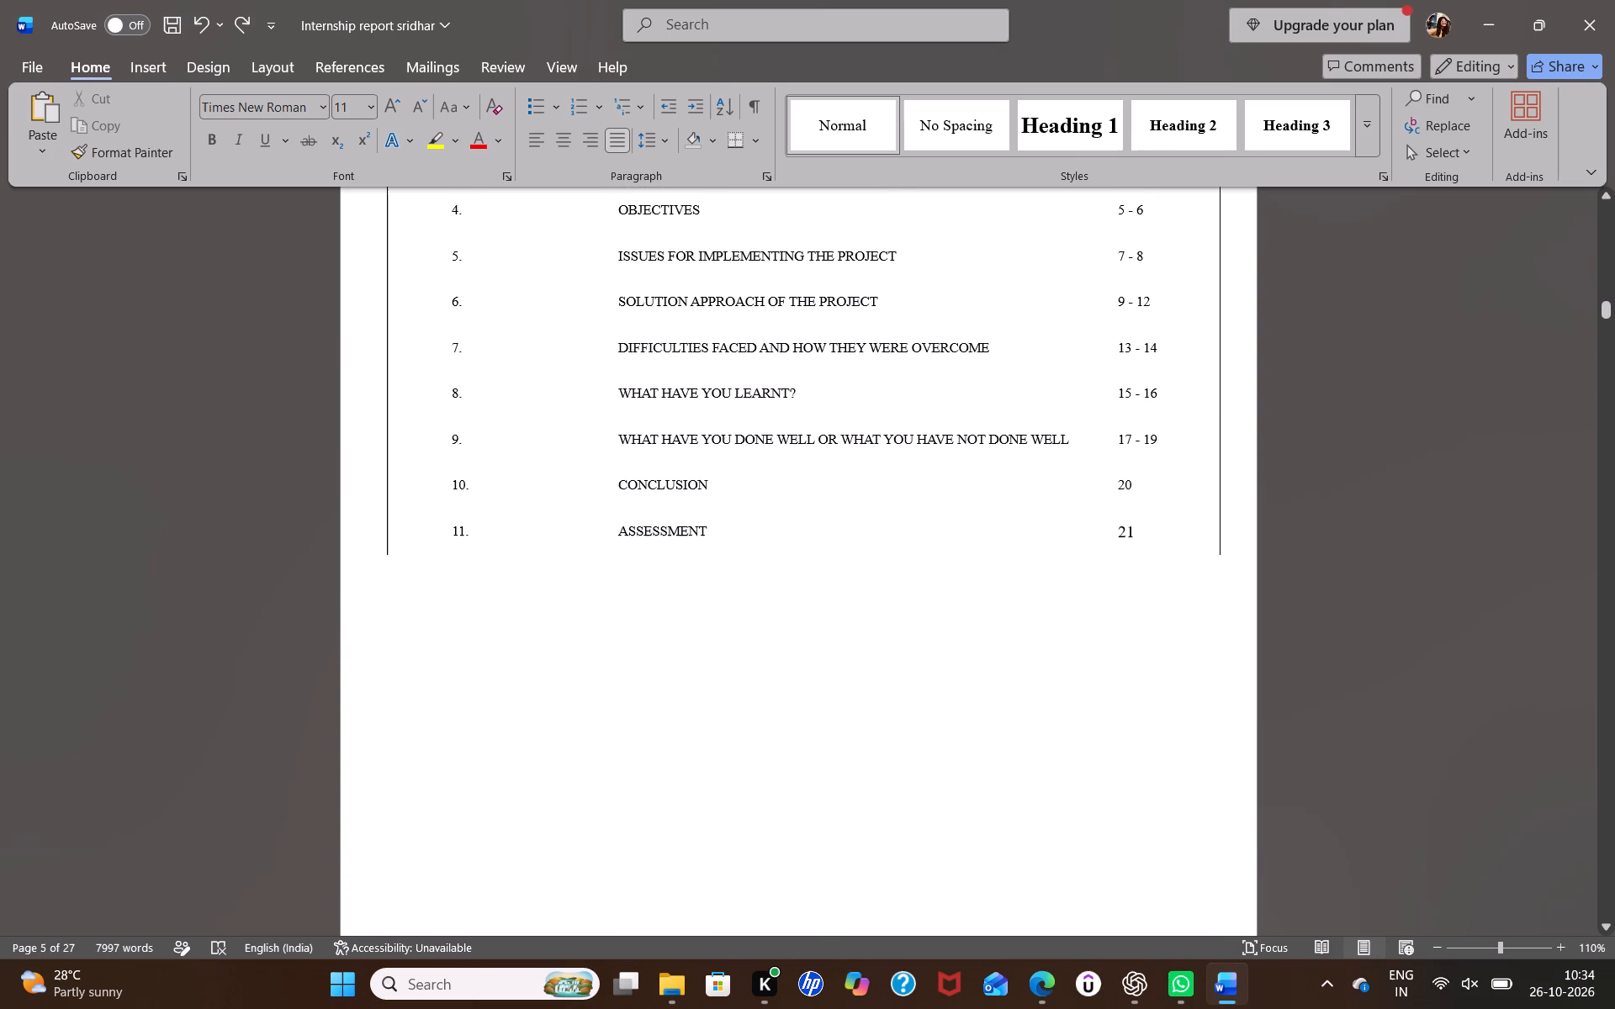
{"action": "left_click_drag", "start_coordinate": [1228, 563], "coordinate": [1210, 834]}
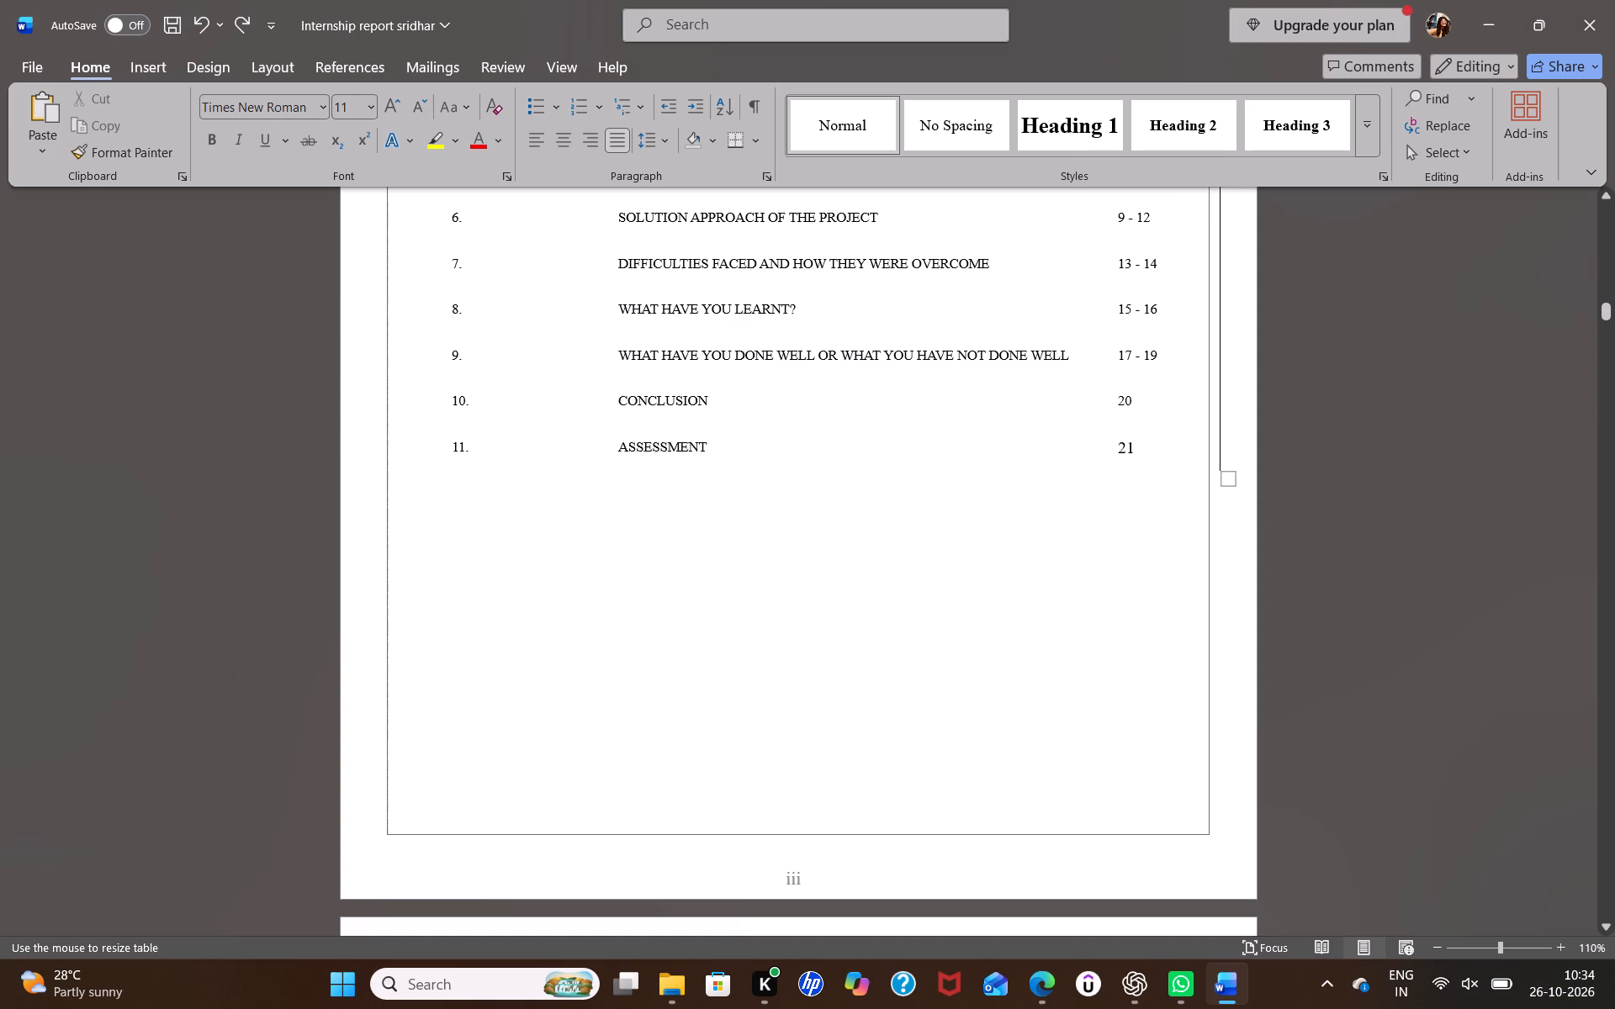
{"action": "left_click_drag", "start_coordinate": [1210, 834], "coordinate": [1220, 843]}
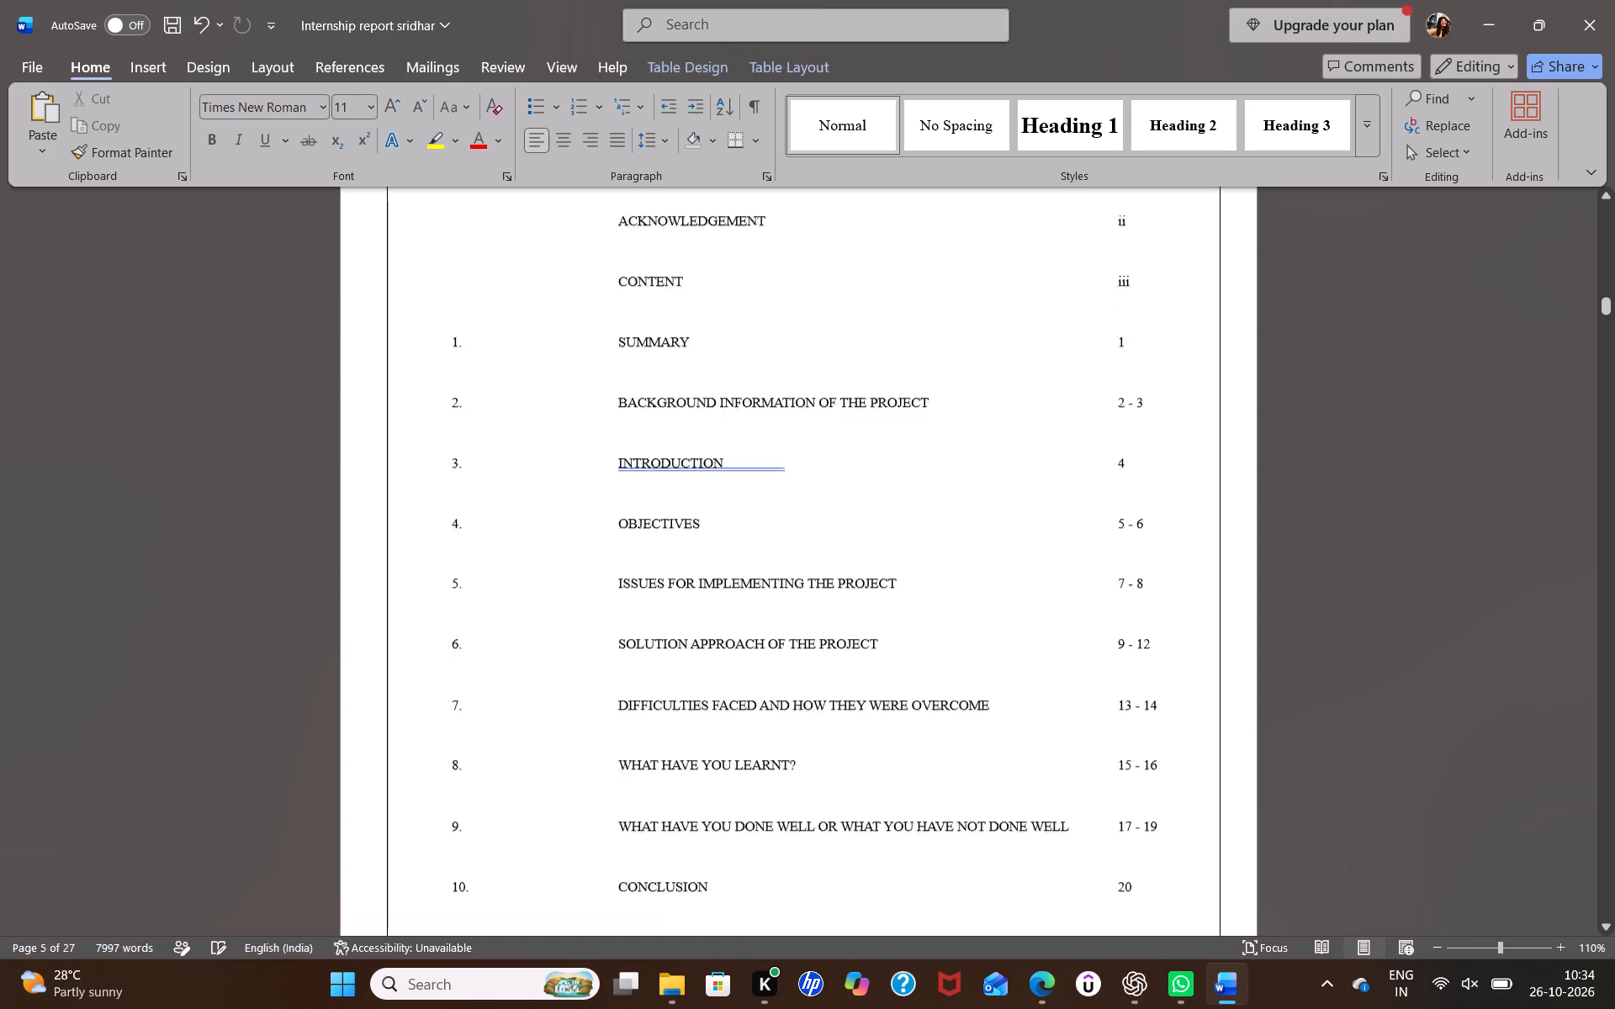
Examine the page borders and layout from the cover page through to the end of the stretched contents table.
{"action": "scroll", "coordinate": [1056, 790], "scroll_direction": "down", "scroll_amount": 3}
{"action": "scroll", "coordinate": [1056, 790], "scroll_direction": "up", "scroll_amount": 5}
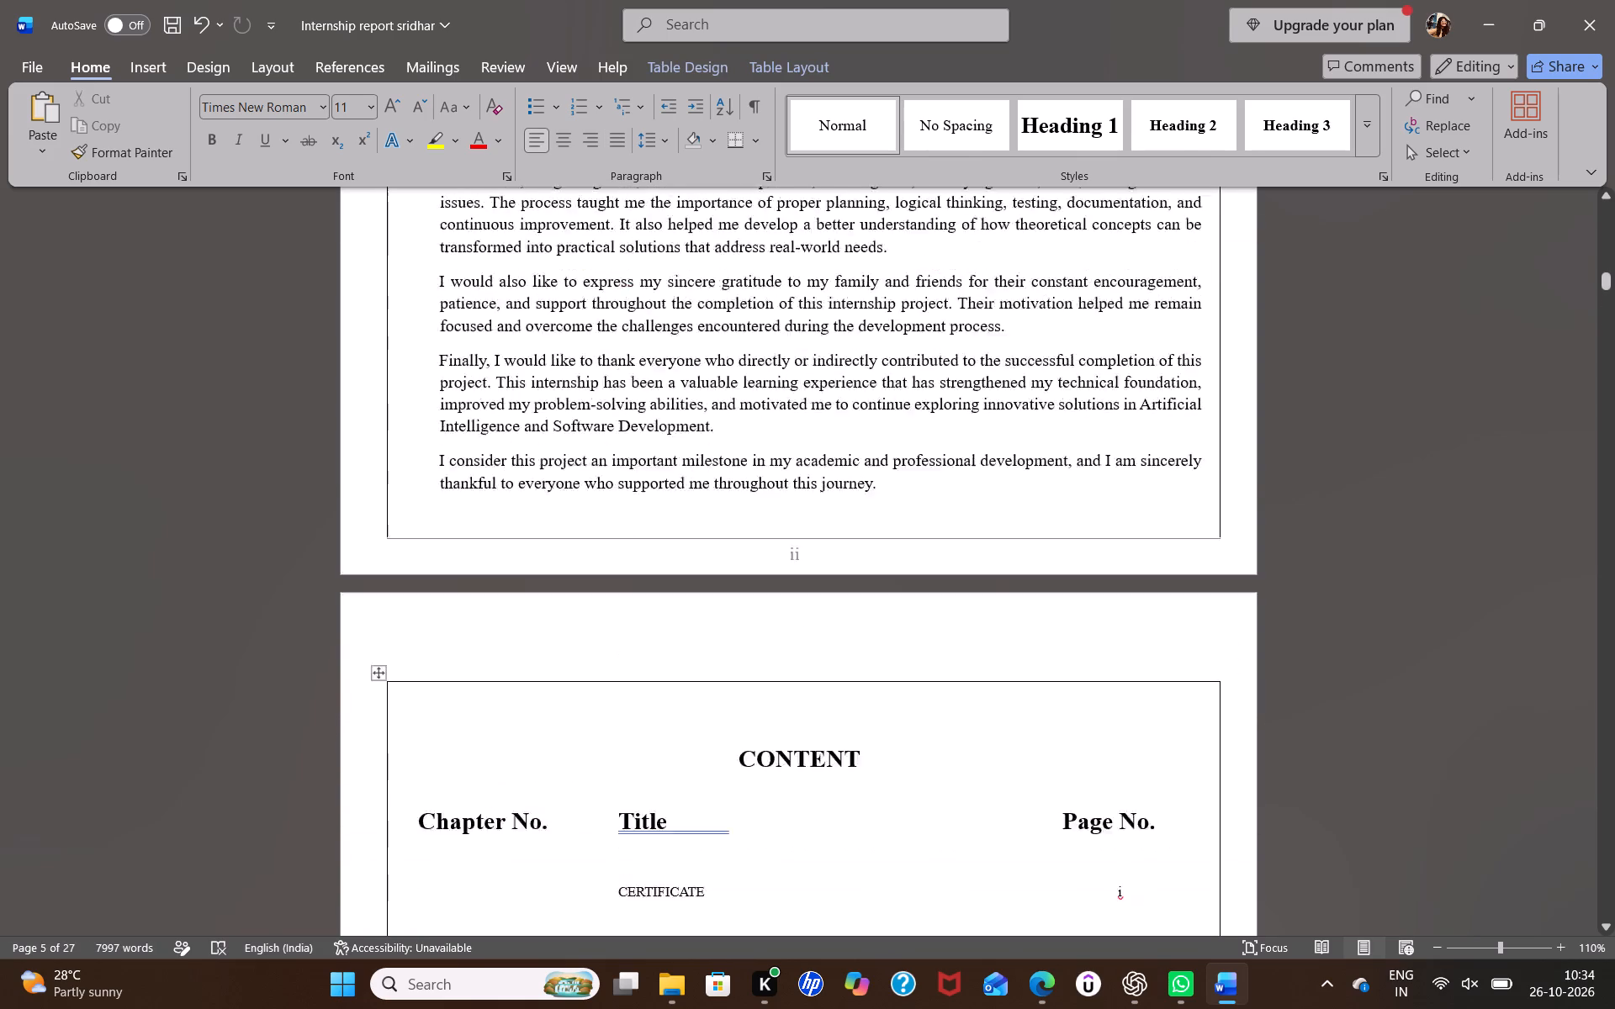
{"action": "scroll", "coordinate": [1056, 790], "scroll_direction": "up", "scroll_amount": 8}
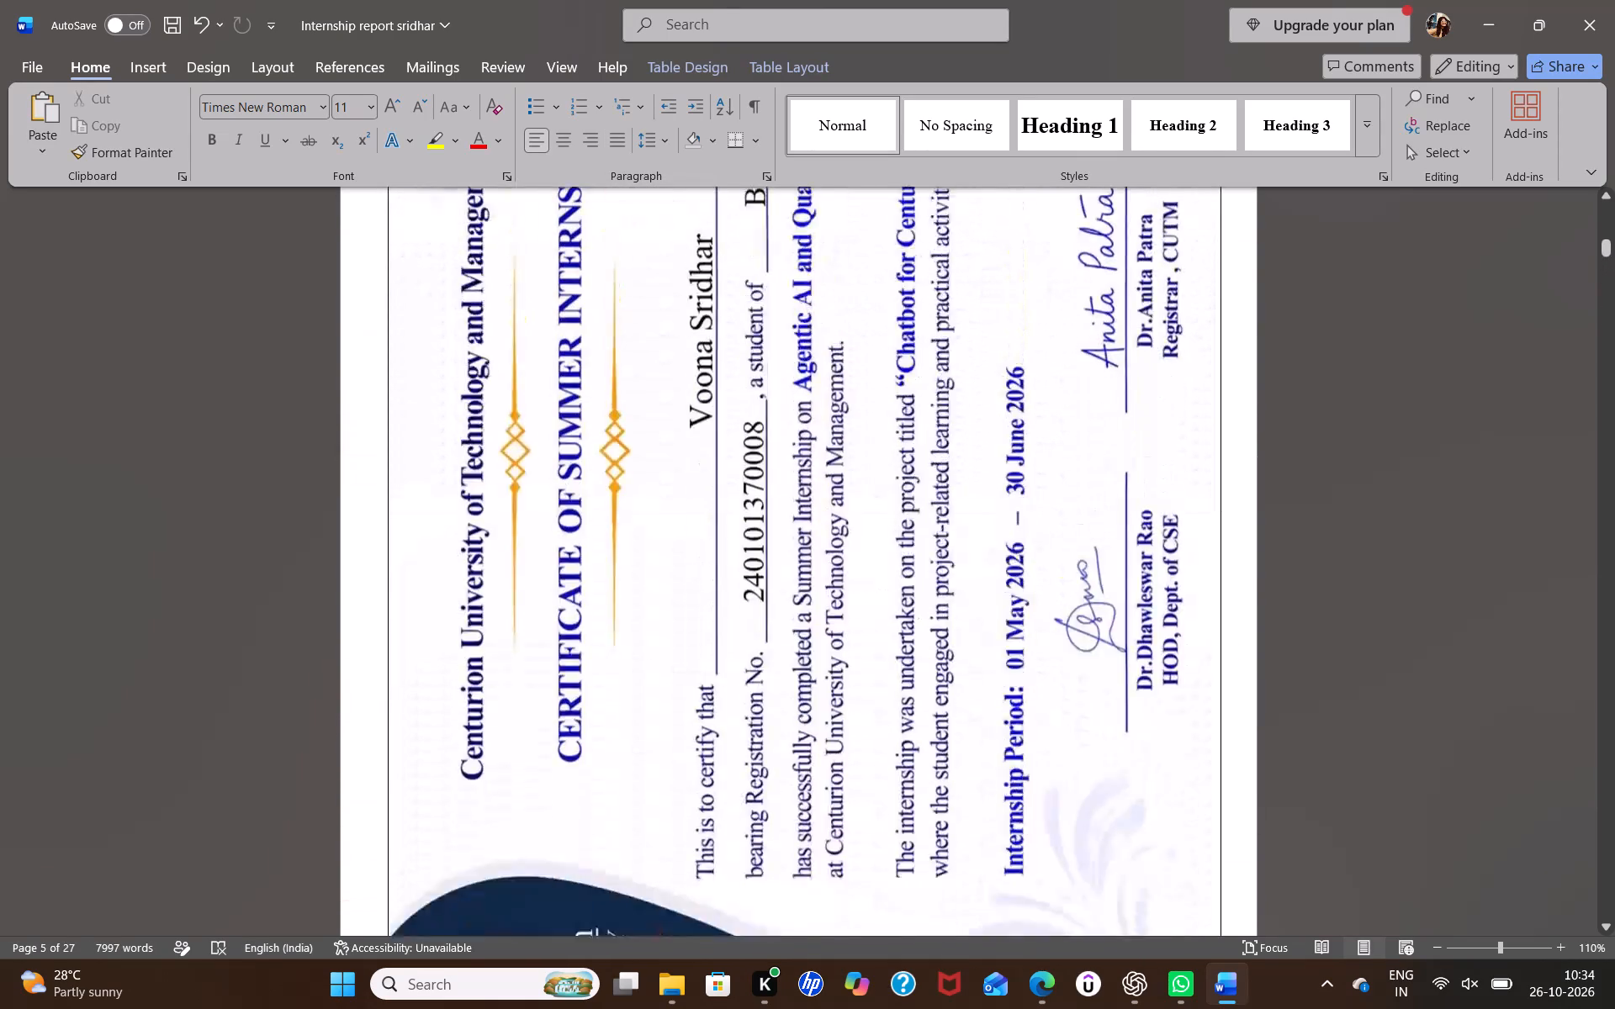
{"action": "scroll", "coordinate": [1056, 790], "scroll_direction": "up", "scroll_amount": 9}
{"action": "scroll", "coordinate": [1056, 790], "scroll_direction": "down", "scroll_amount": 3}
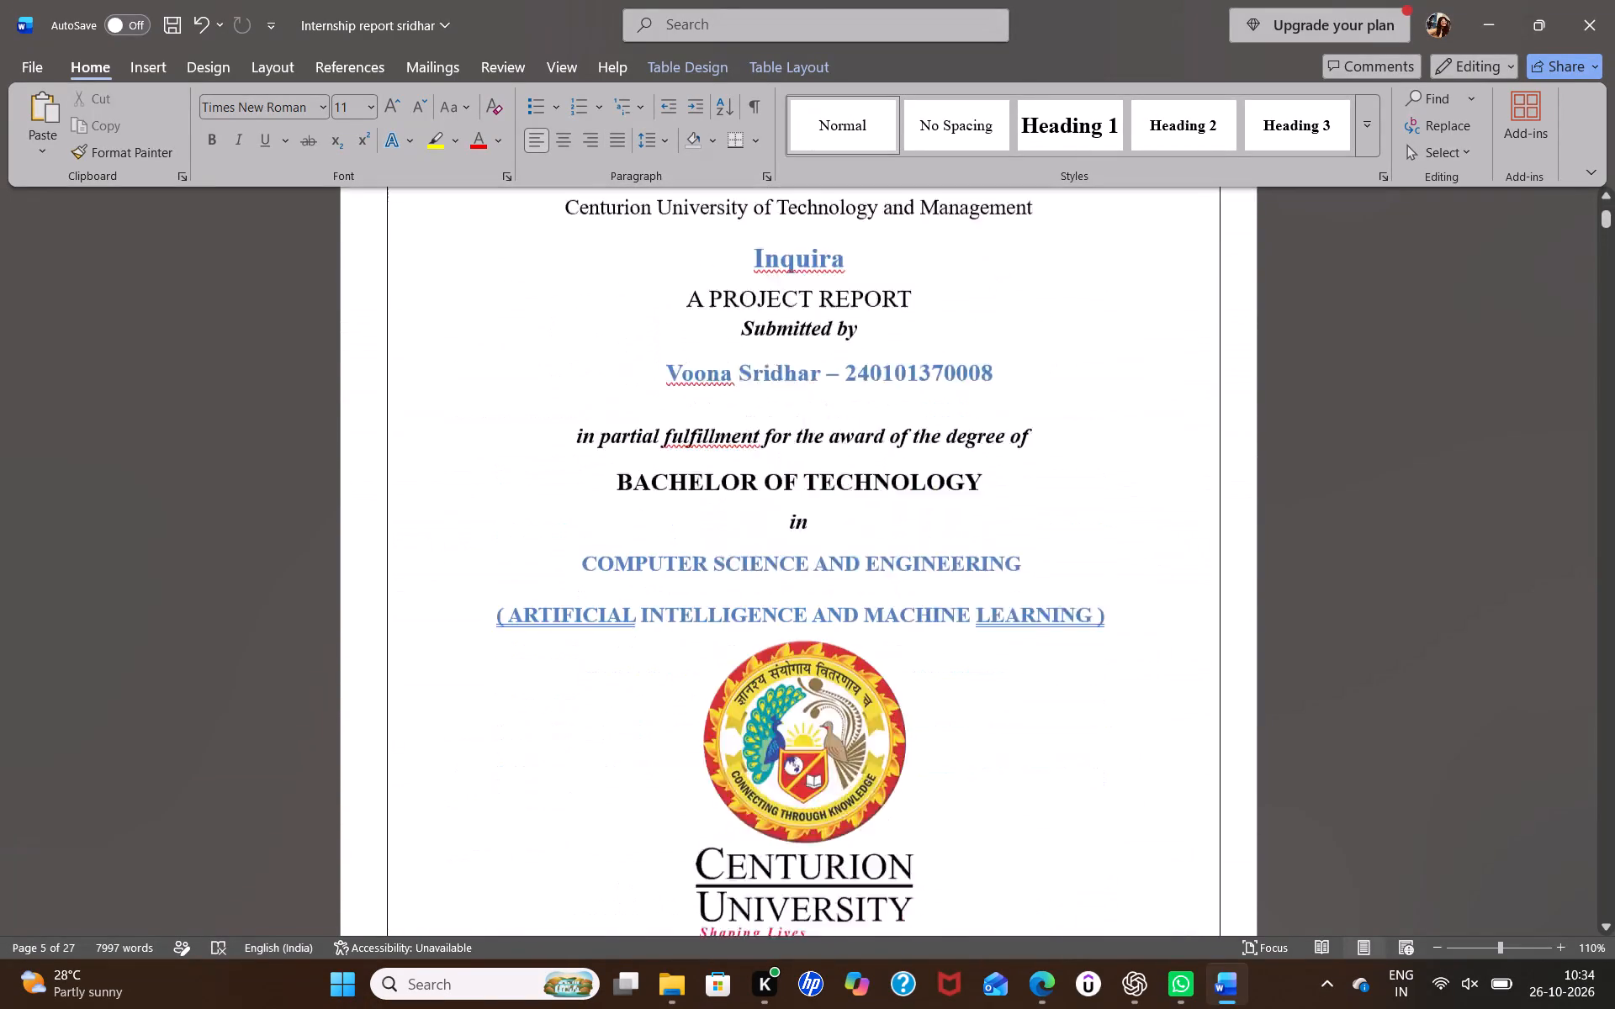
{"action": "scroll", "coordinate": [1056, 790], "scroll_direction": "down", "scroll_amount": 12}
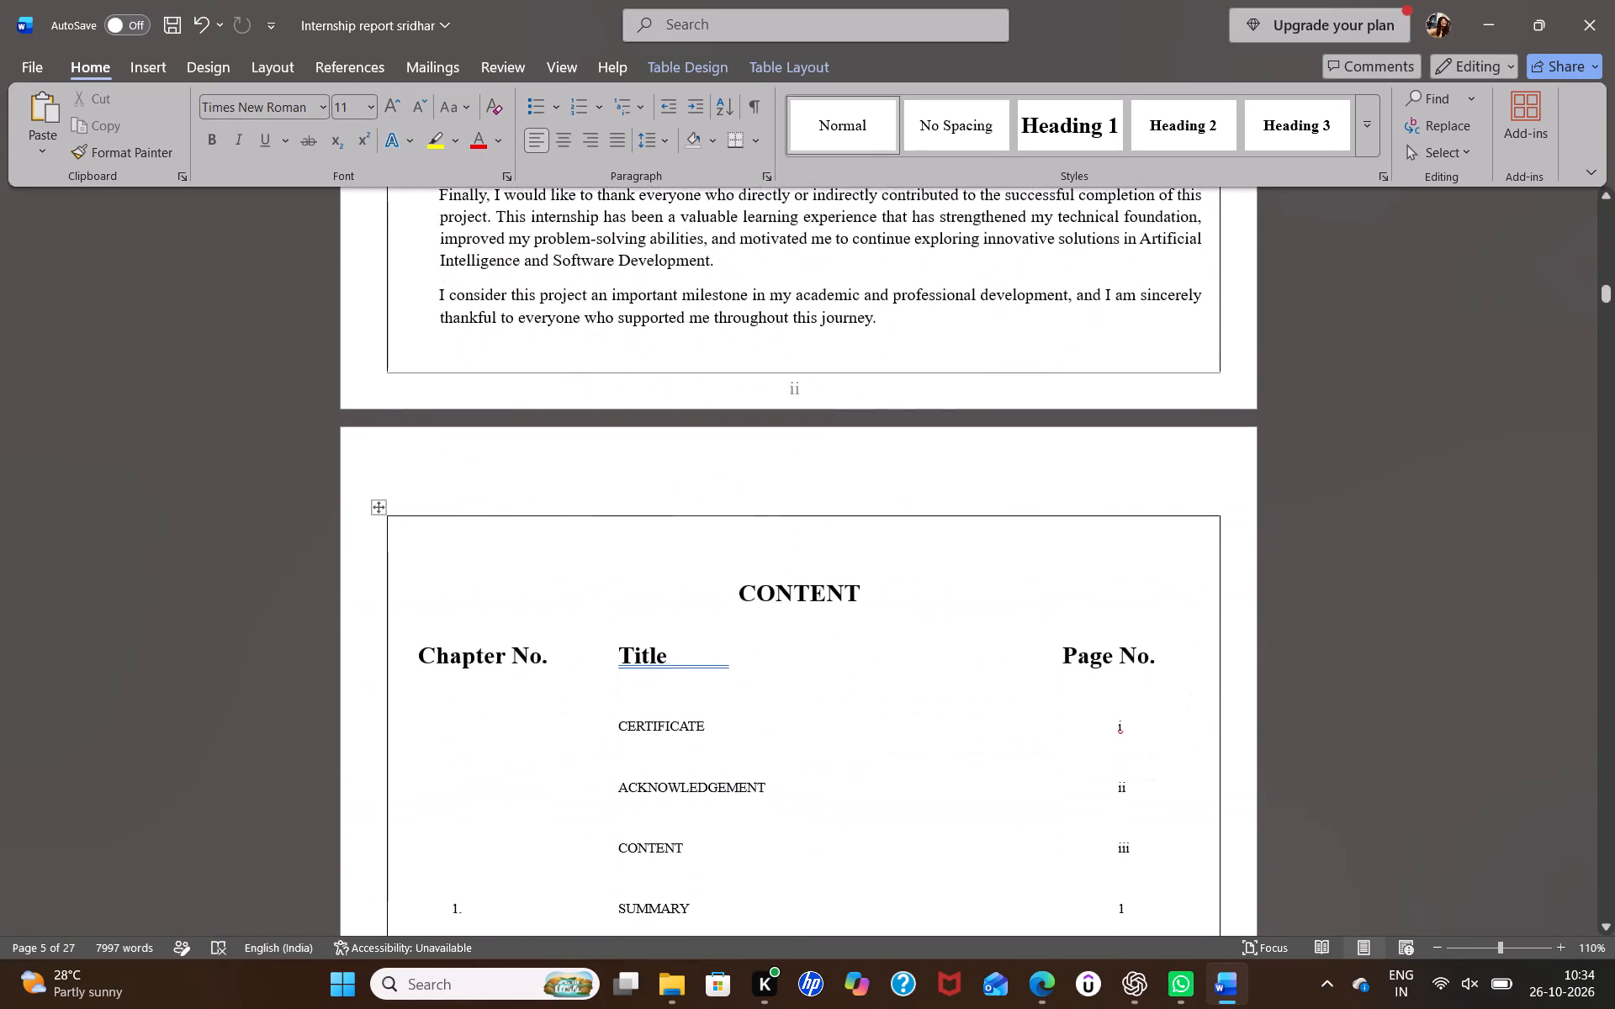
{"action": "scroll", "coordinate": [1056, 790], "scroll_direction": "down", "scroll_amount": 5}
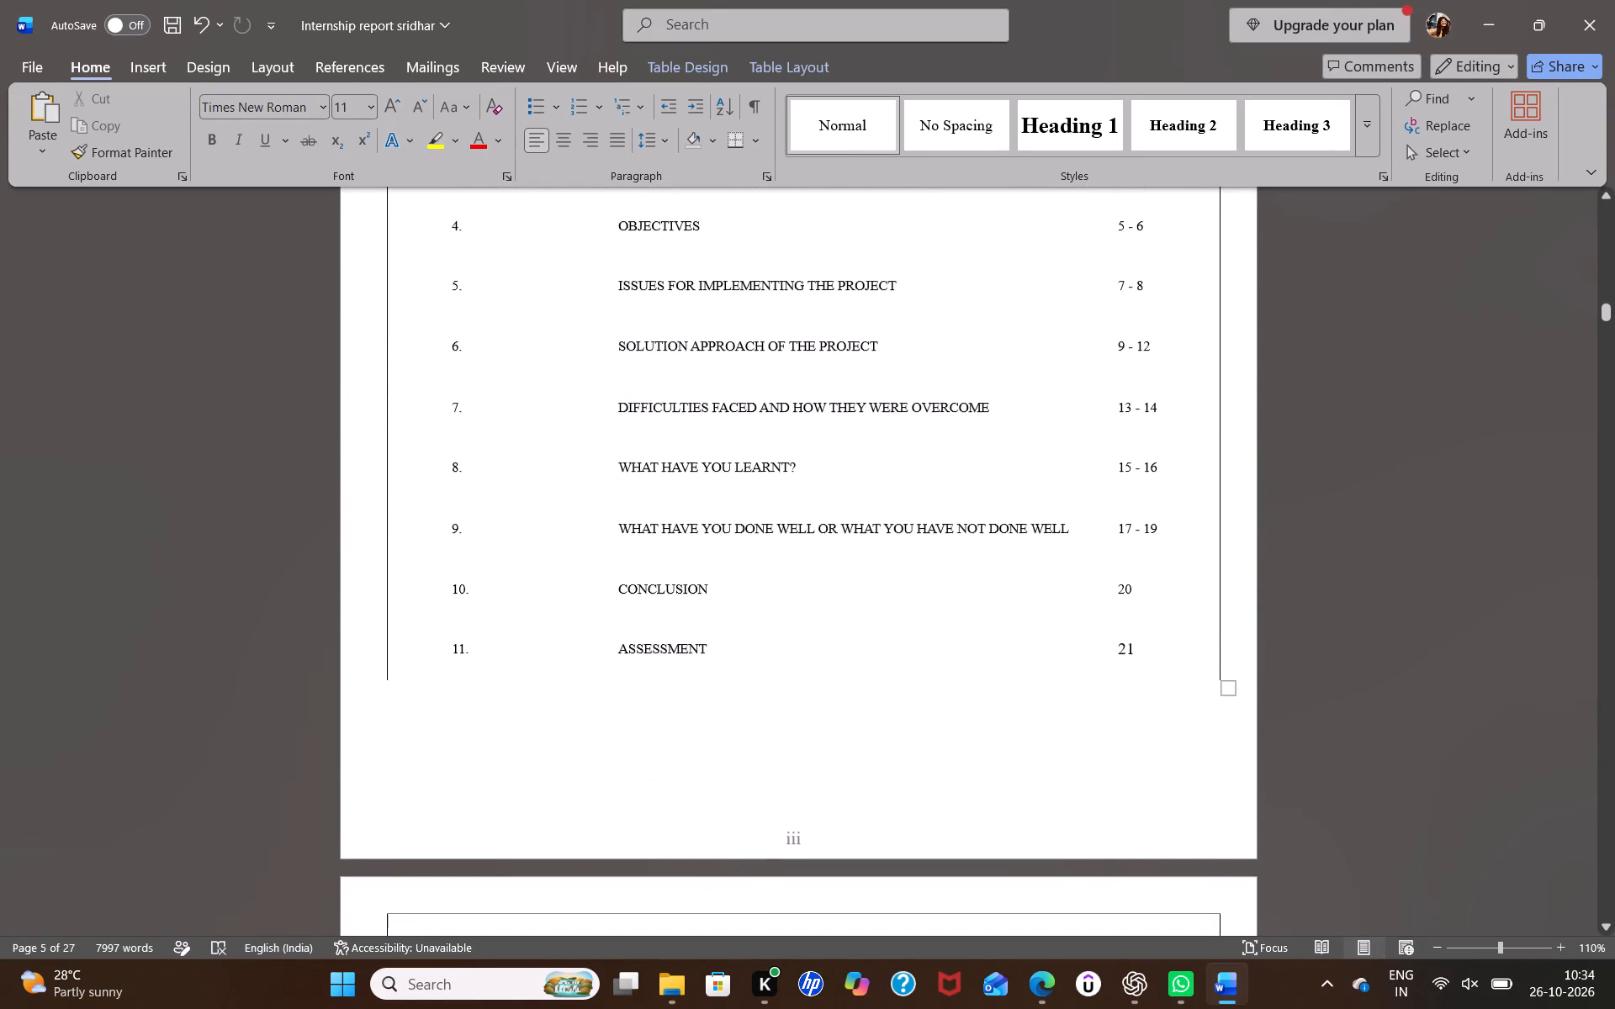
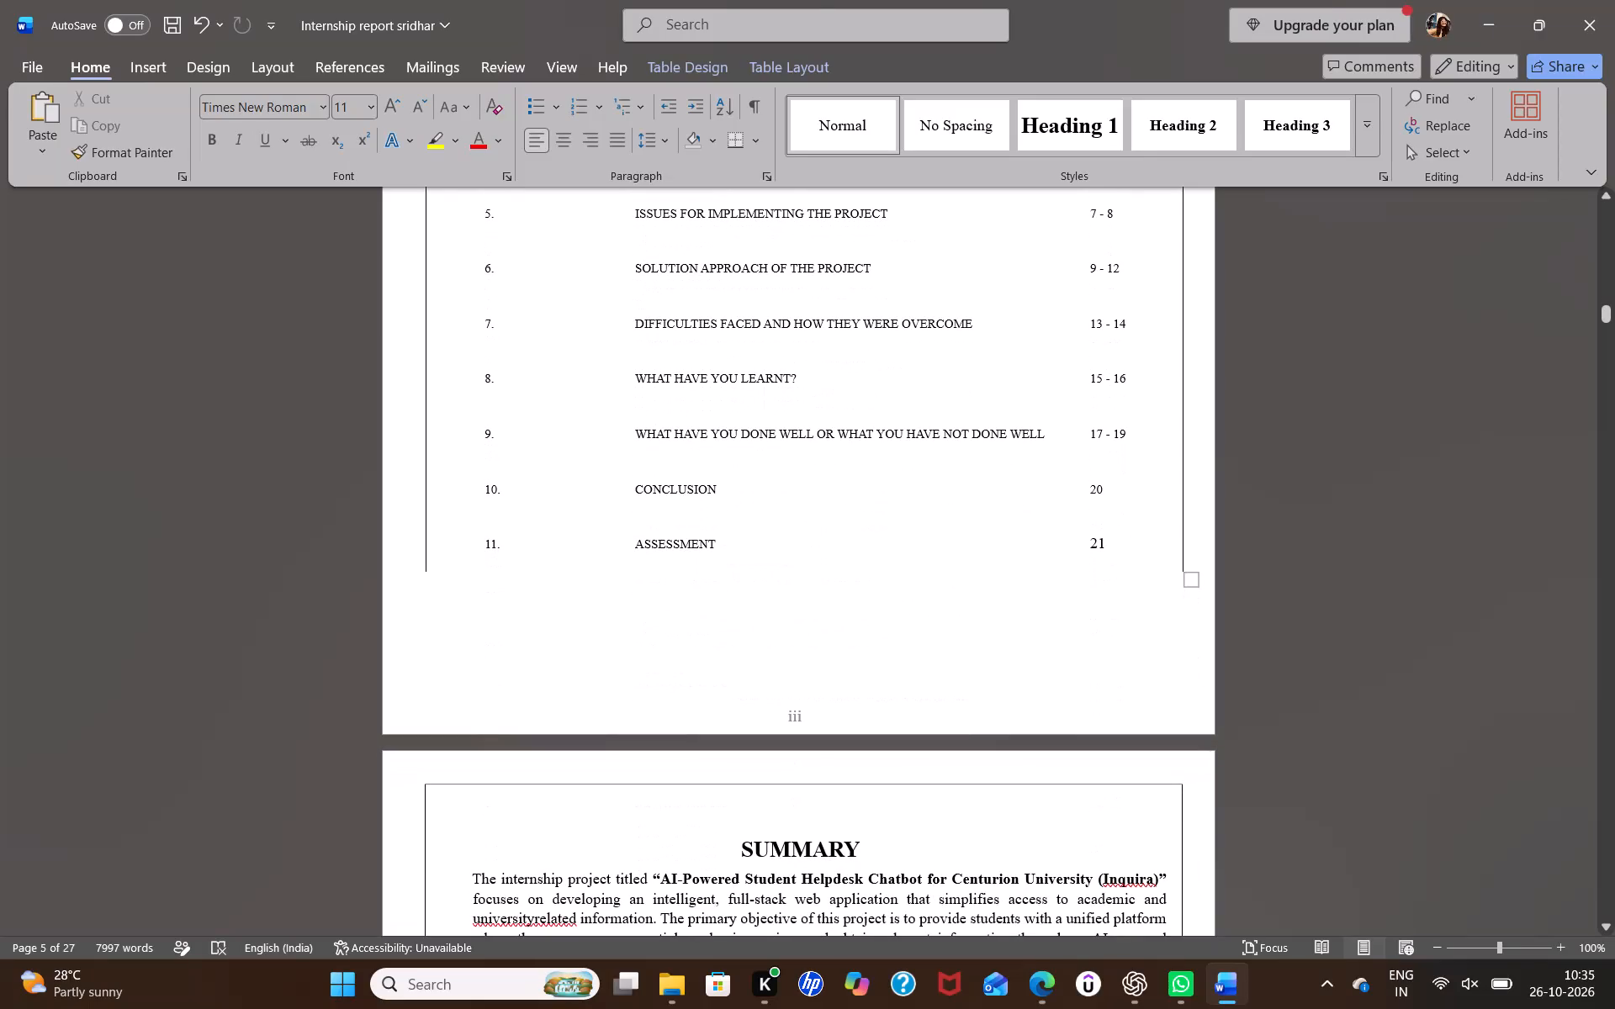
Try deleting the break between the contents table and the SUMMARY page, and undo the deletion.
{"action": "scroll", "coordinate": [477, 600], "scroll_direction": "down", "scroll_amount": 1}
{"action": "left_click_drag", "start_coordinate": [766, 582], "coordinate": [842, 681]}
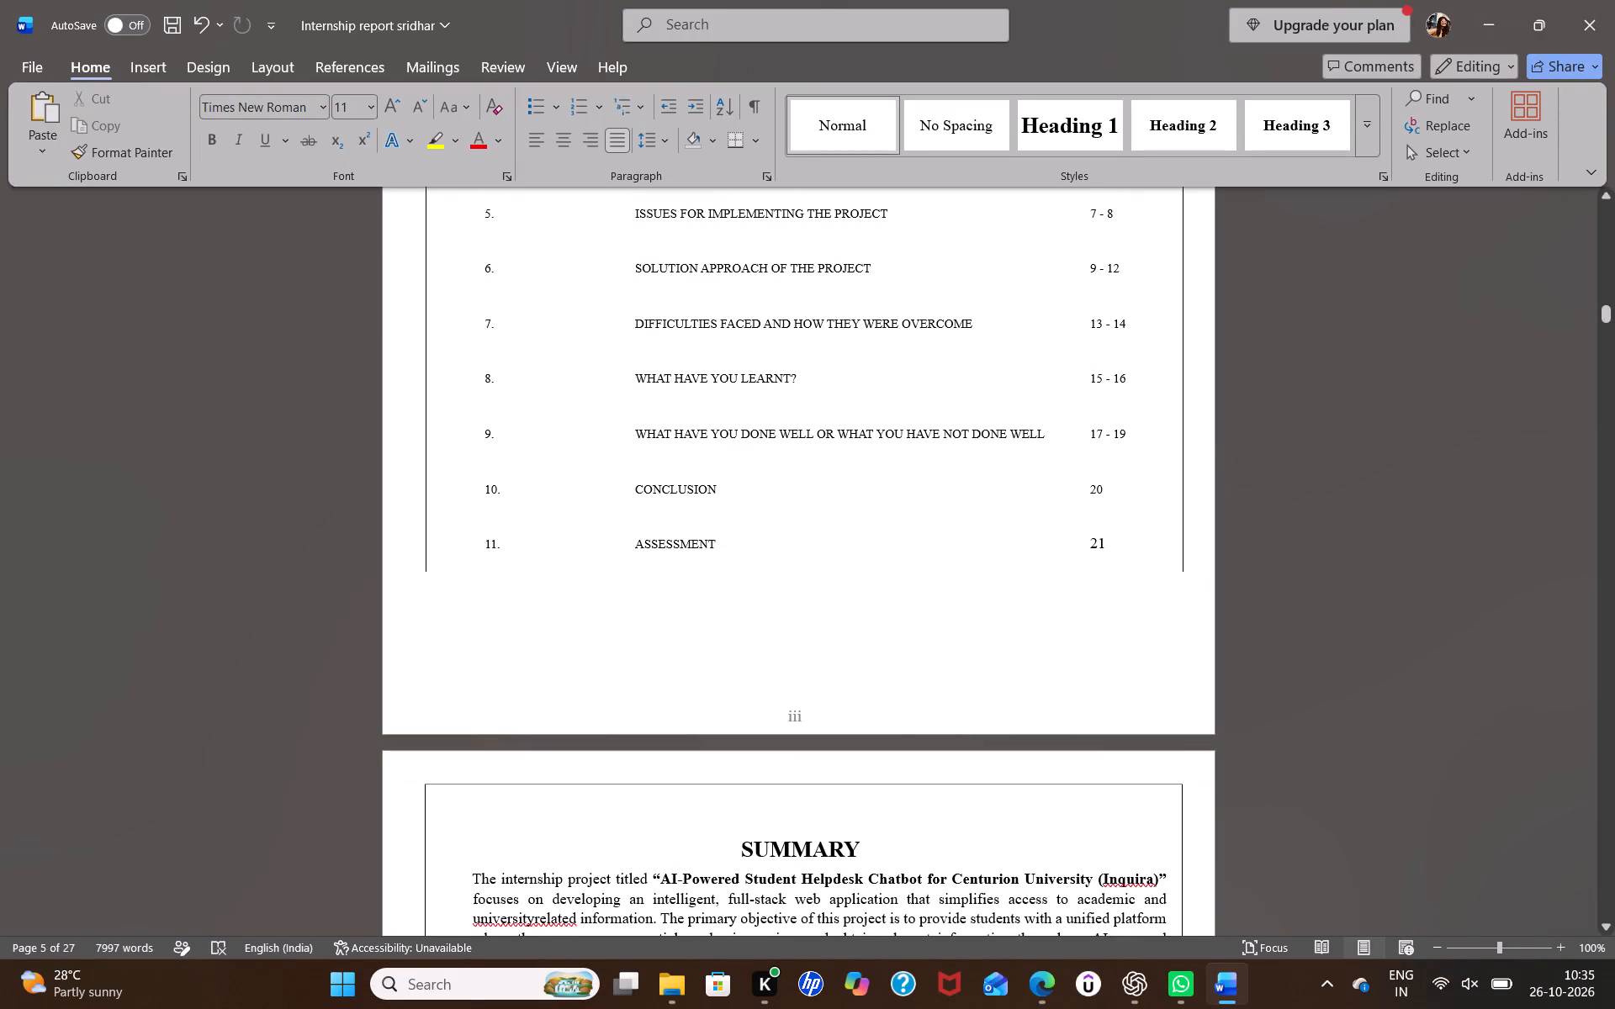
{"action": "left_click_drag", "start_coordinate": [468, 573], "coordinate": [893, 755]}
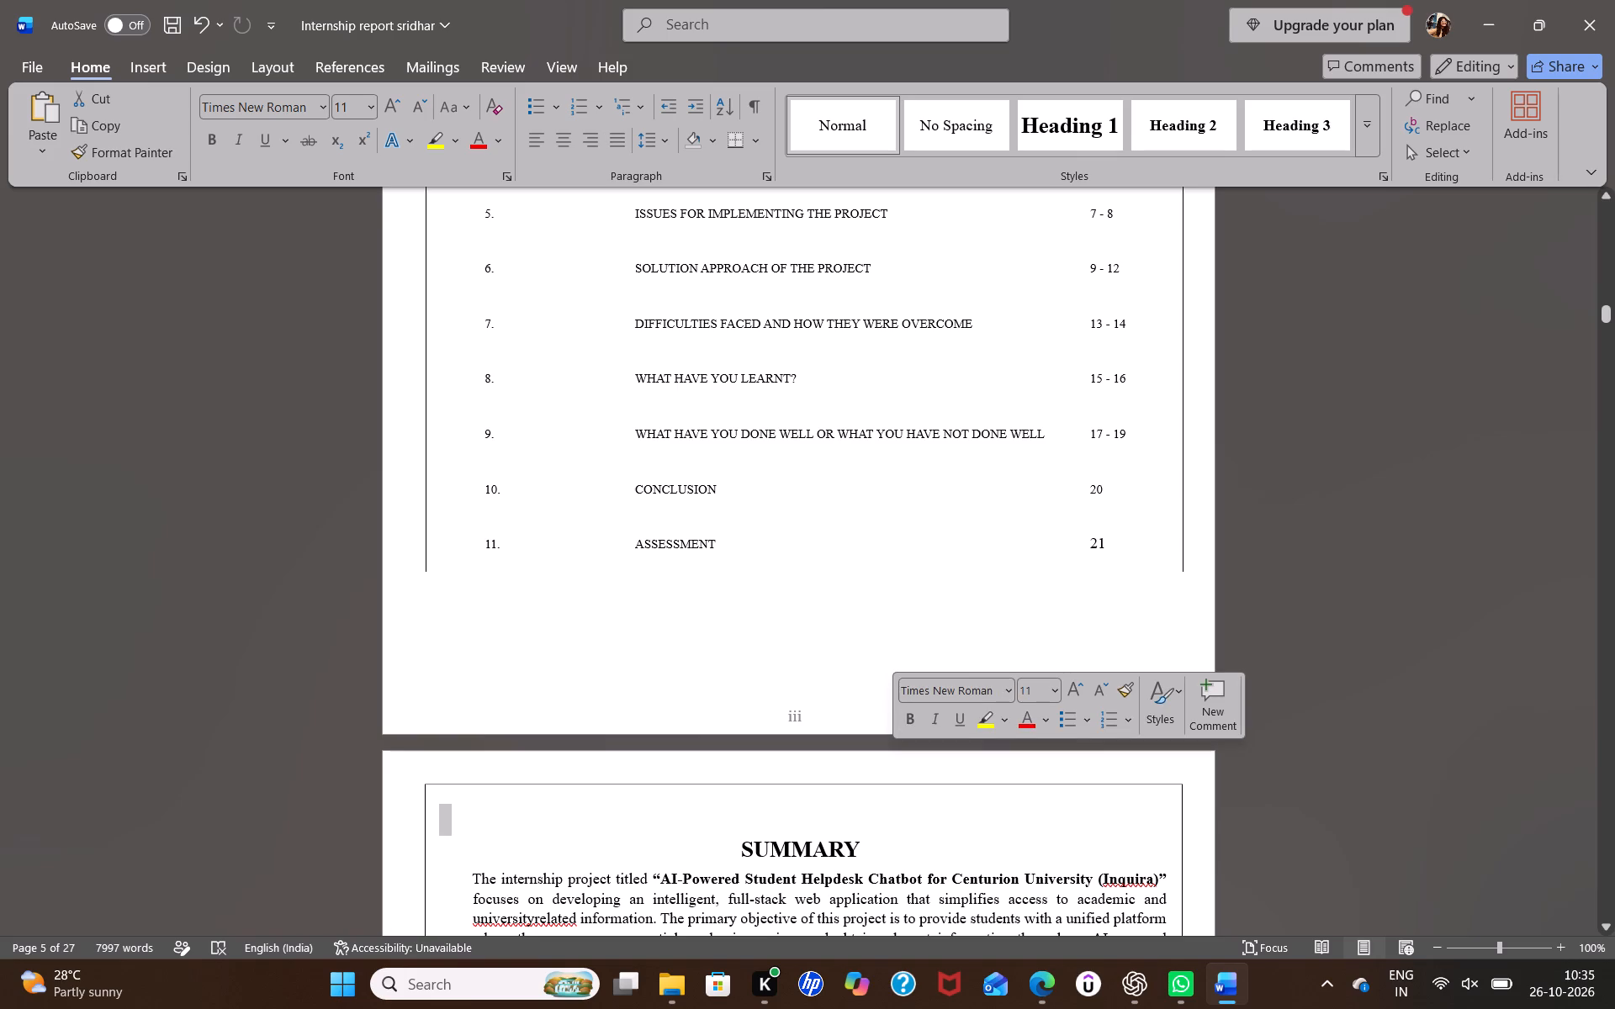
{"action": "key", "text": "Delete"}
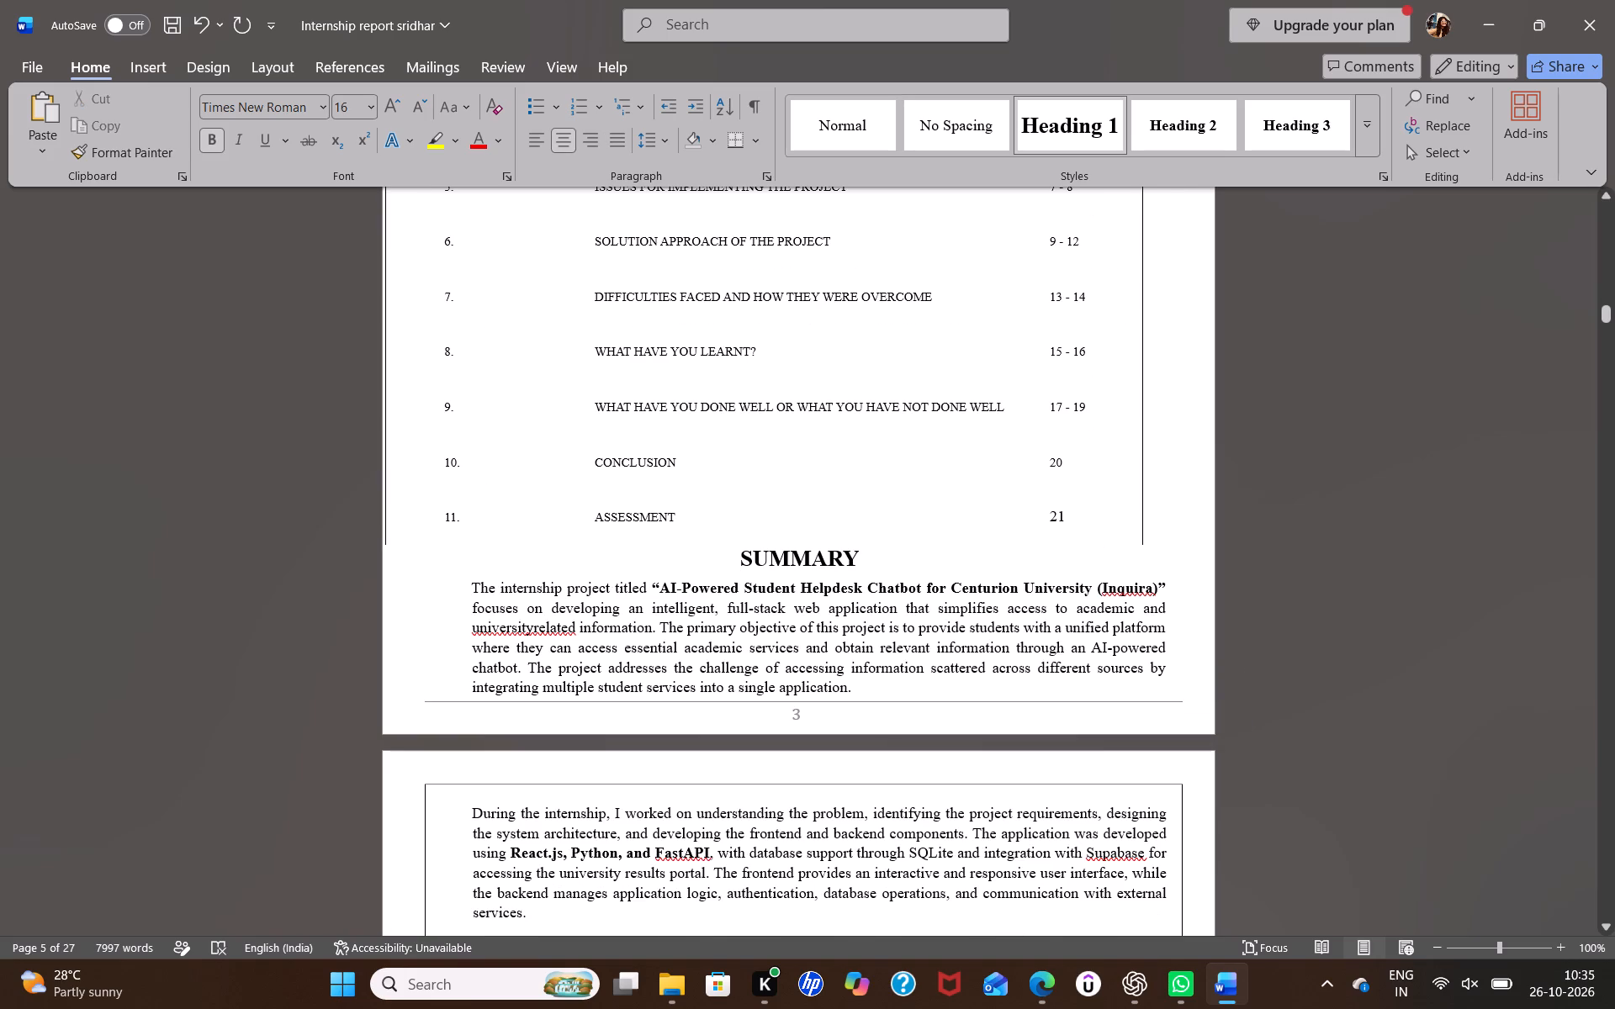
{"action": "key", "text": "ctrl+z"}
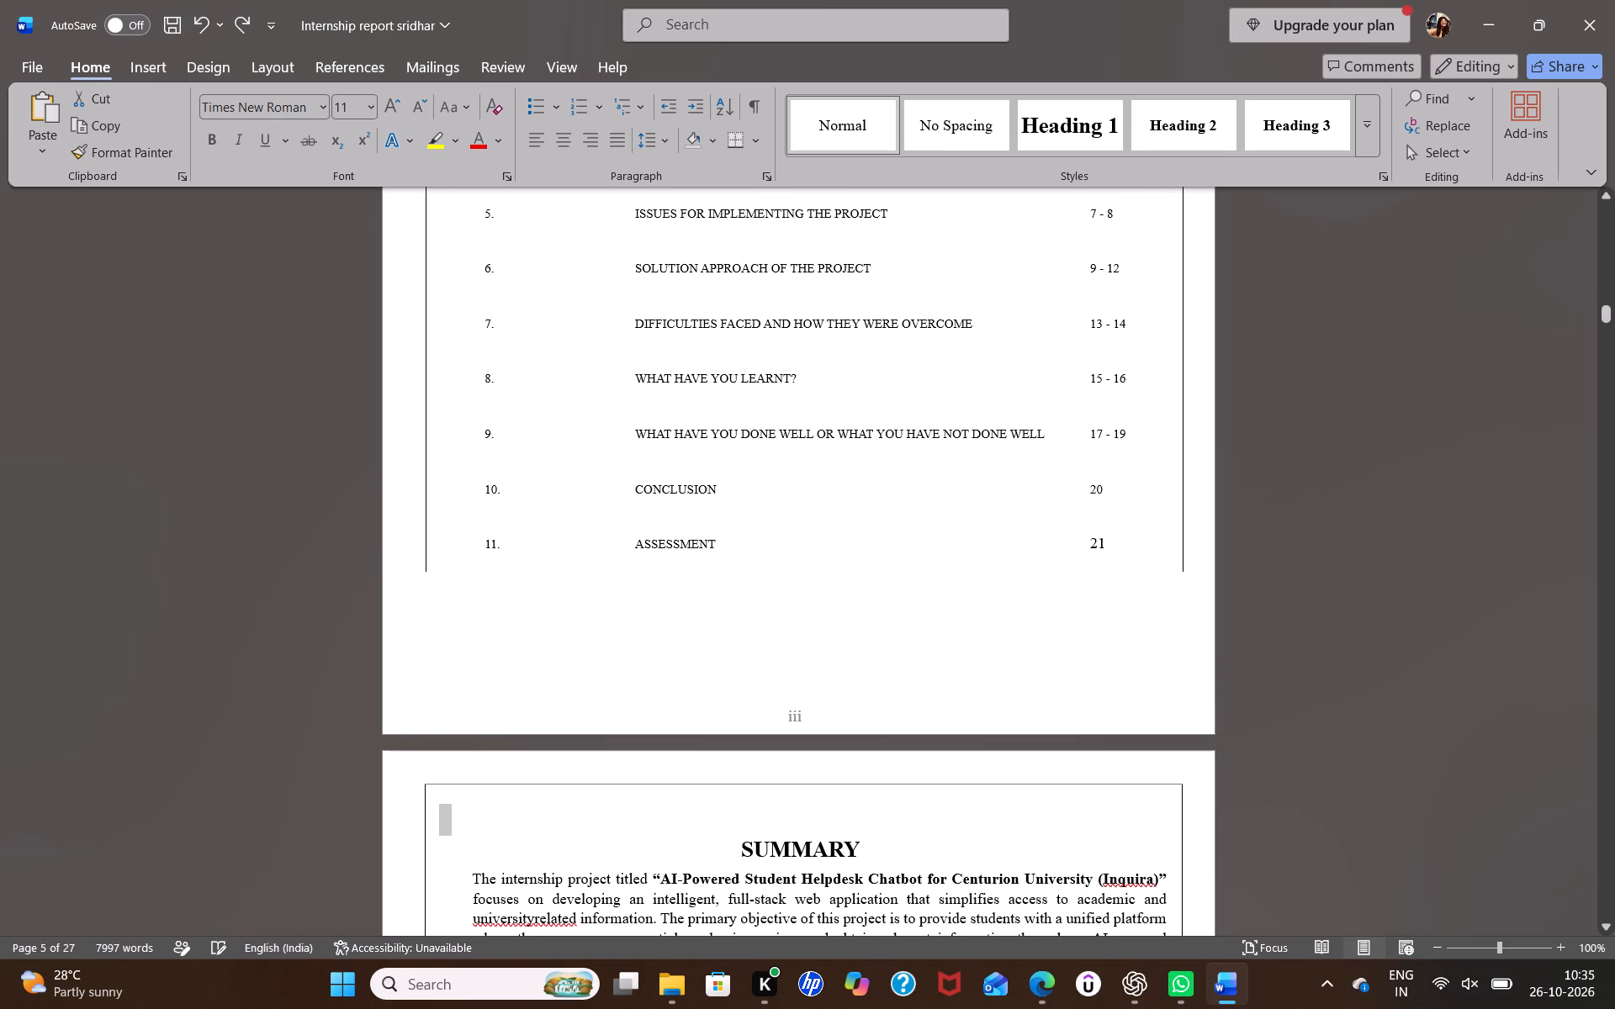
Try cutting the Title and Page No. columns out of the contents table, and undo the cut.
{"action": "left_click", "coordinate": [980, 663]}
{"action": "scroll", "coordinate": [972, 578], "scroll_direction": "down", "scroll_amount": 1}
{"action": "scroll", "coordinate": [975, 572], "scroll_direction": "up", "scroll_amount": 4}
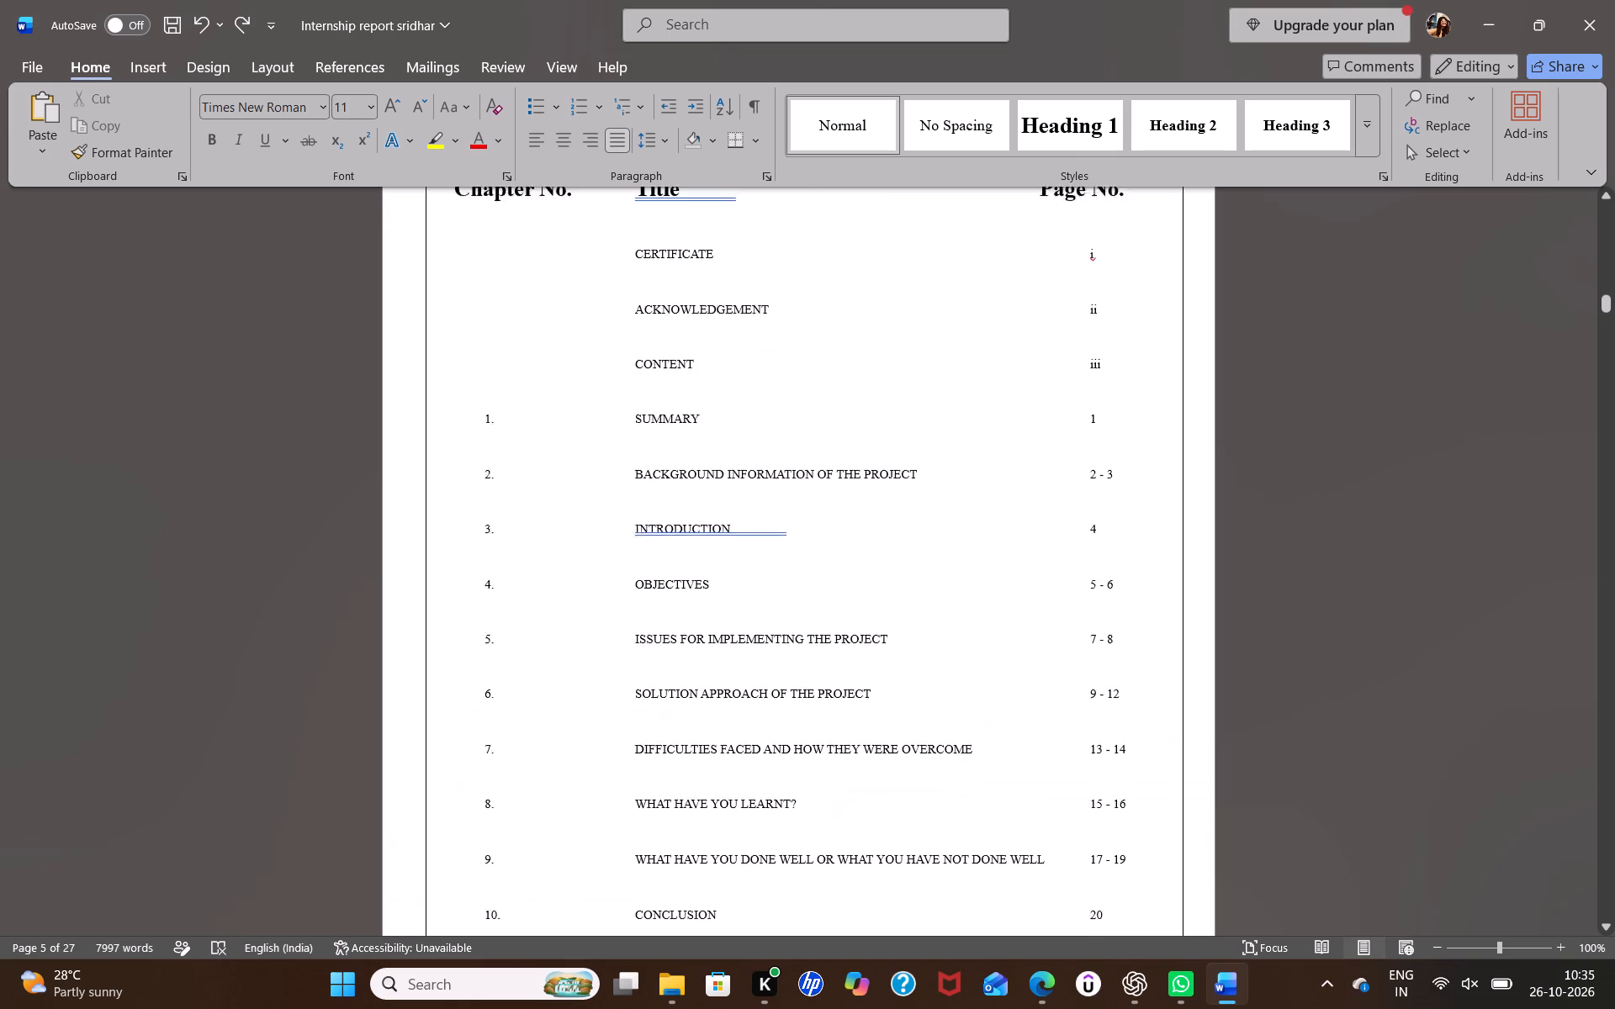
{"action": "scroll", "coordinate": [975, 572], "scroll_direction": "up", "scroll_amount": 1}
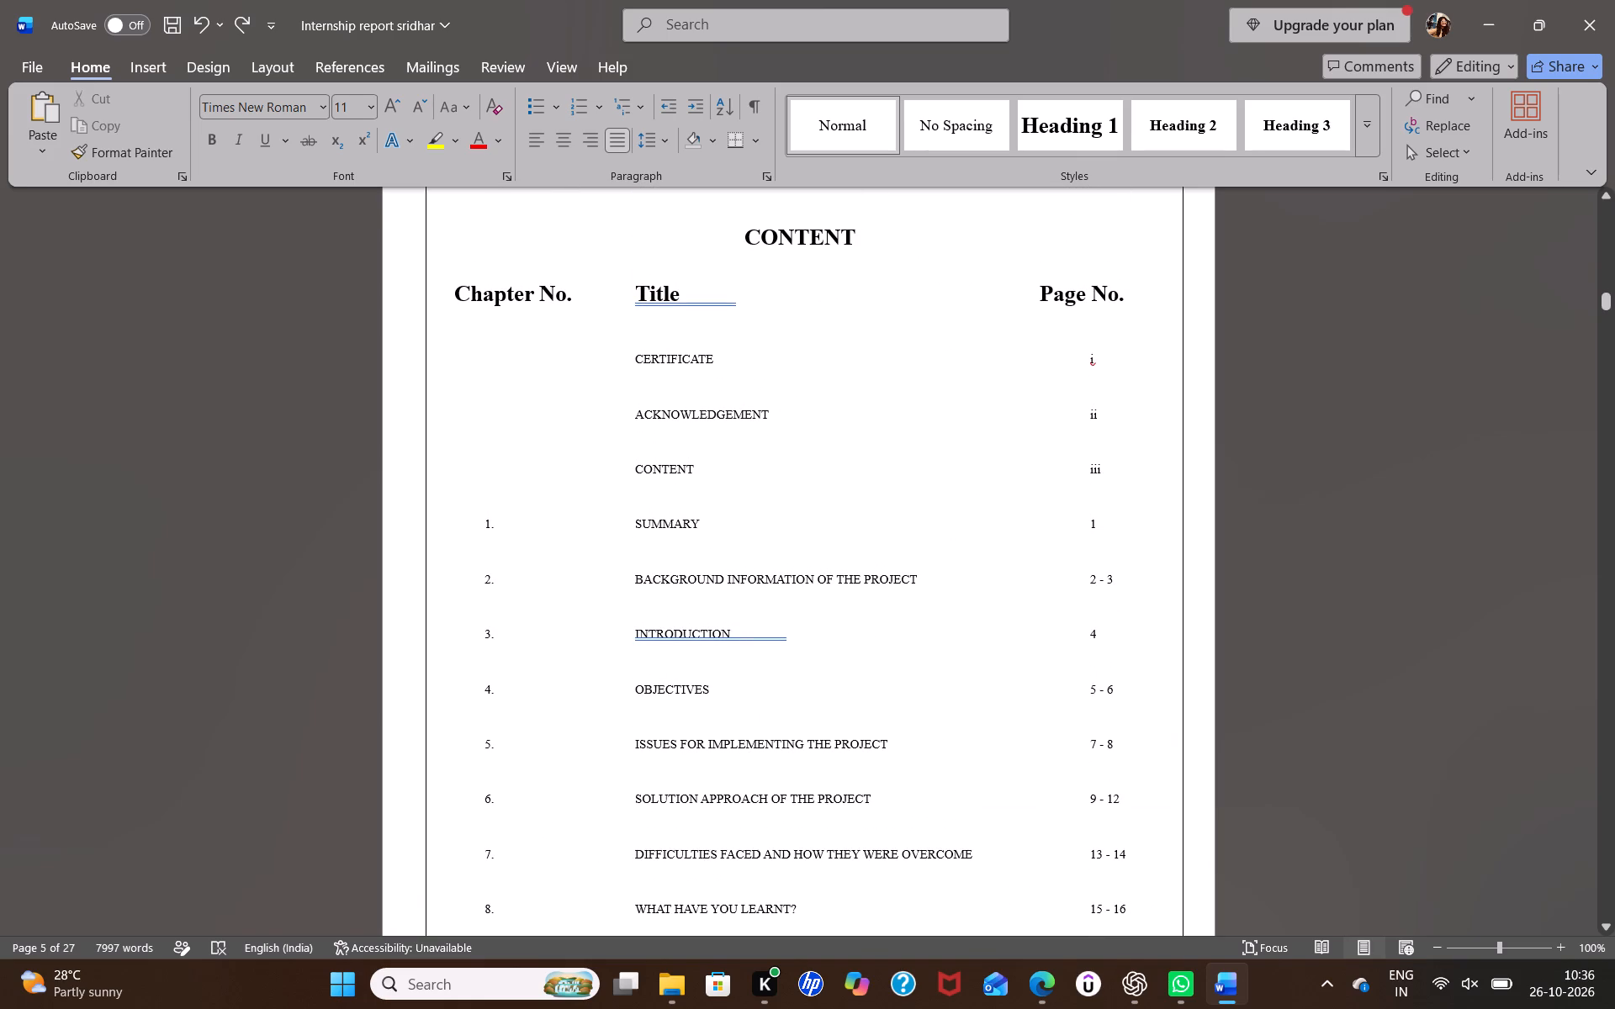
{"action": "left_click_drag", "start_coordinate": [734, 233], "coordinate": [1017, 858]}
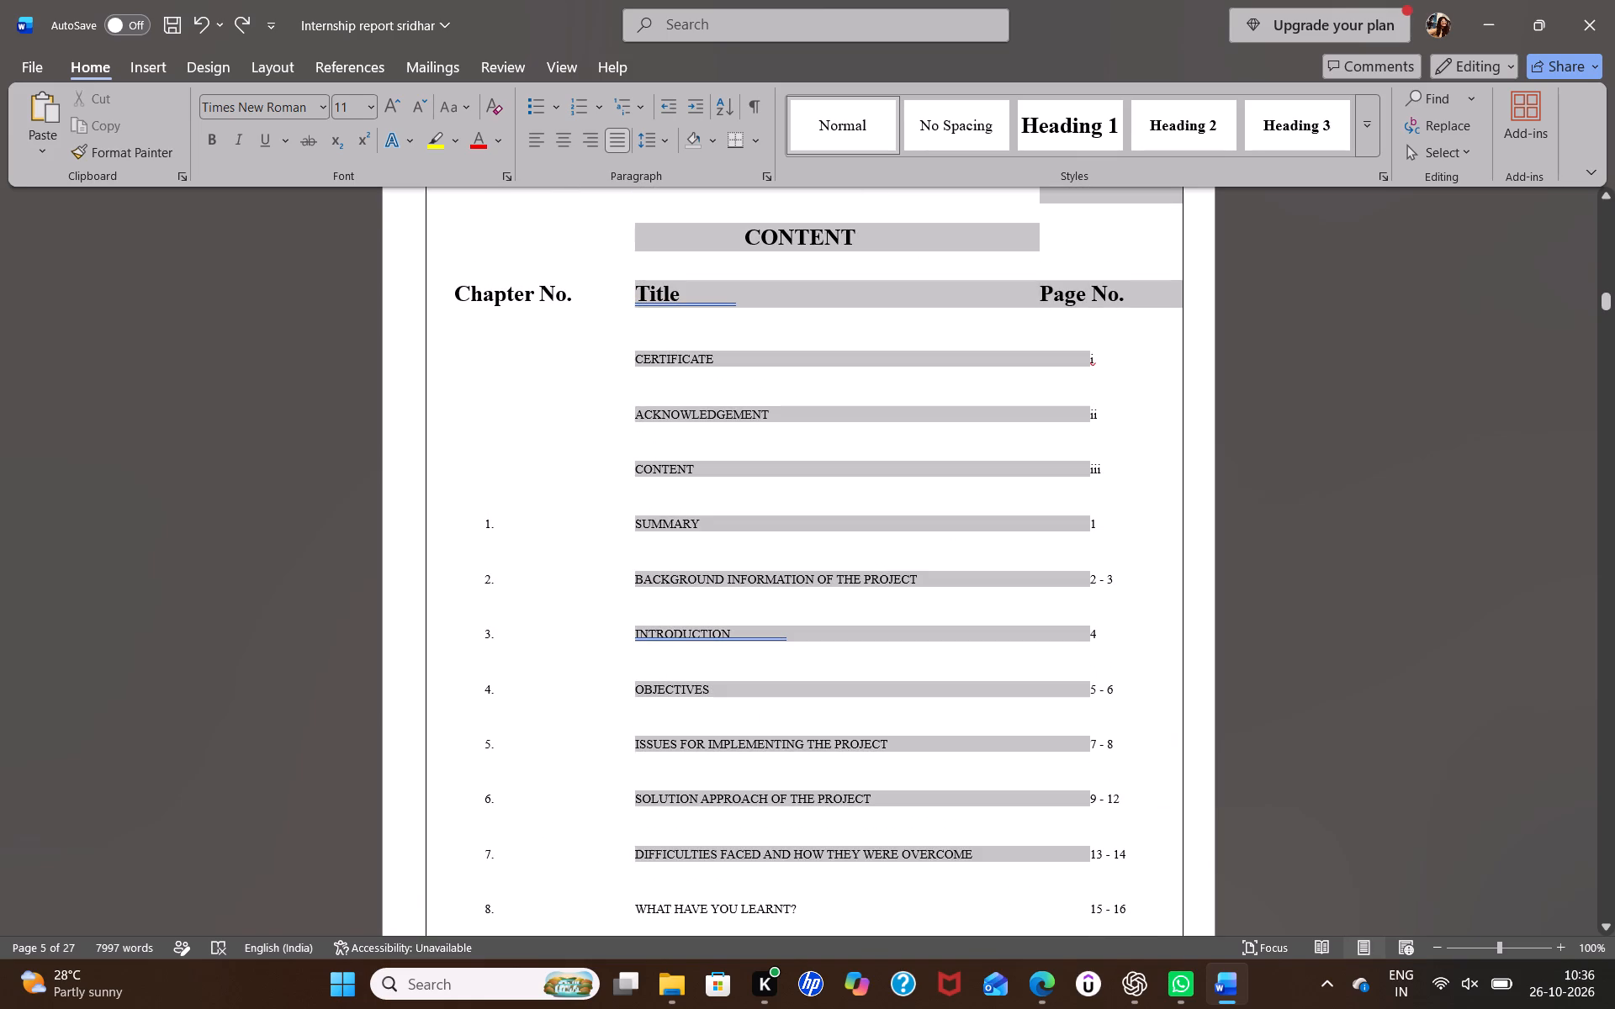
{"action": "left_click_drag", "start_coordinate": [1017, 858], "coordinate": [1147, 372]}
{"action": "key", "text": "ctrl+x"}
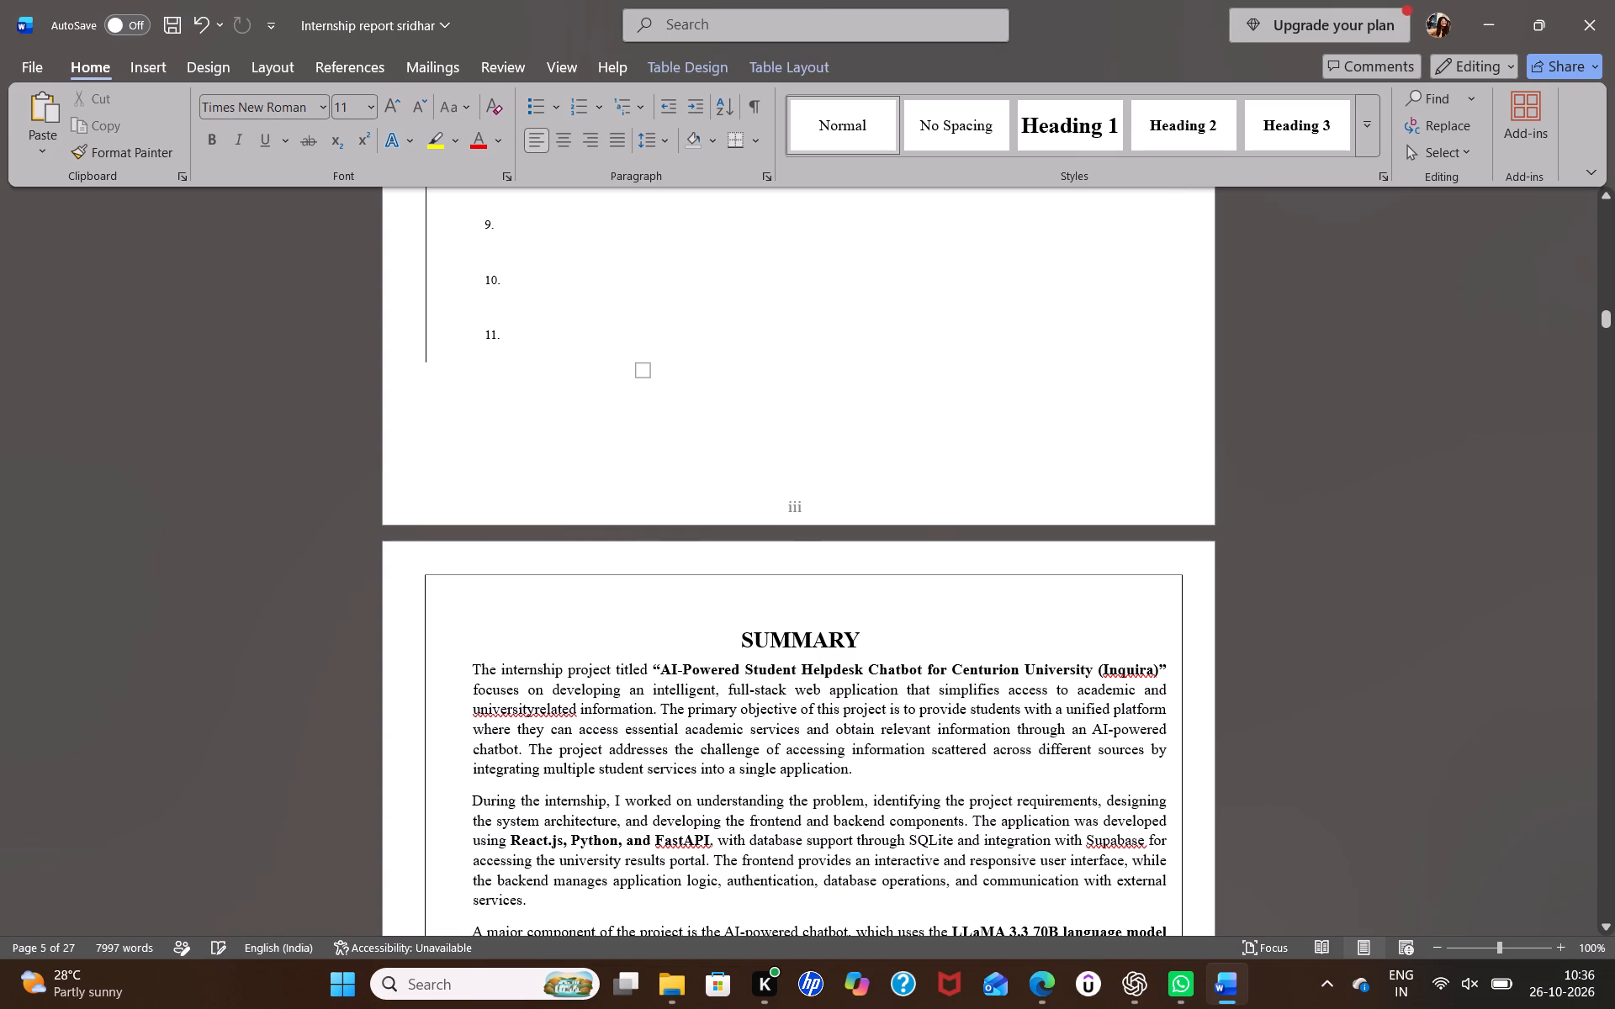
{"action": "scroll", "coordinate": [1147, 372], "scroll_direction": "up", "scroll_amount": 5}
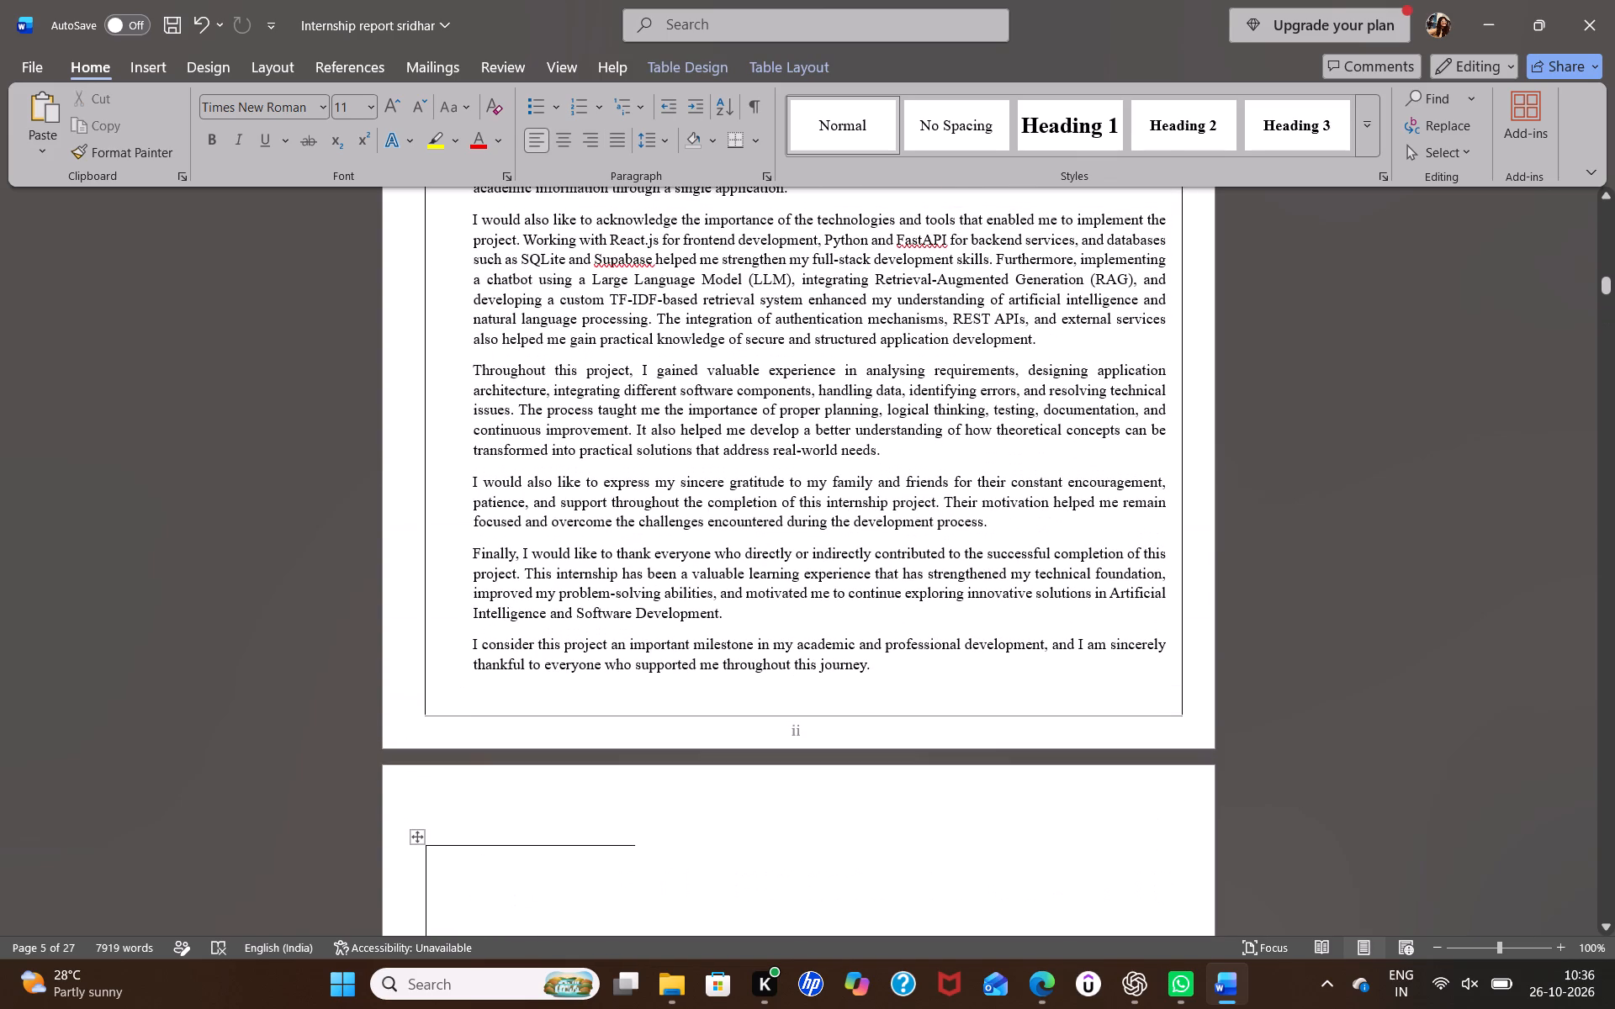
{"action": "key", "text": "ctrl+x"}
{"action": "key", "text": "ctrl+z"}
Cut the entire contents table, from its top row through the ASSESSMENT row, out of the report.
{"action": "scroll", "coordinate": [1147, 372], "scroll_direction": "down", "scroll_amount": 1}
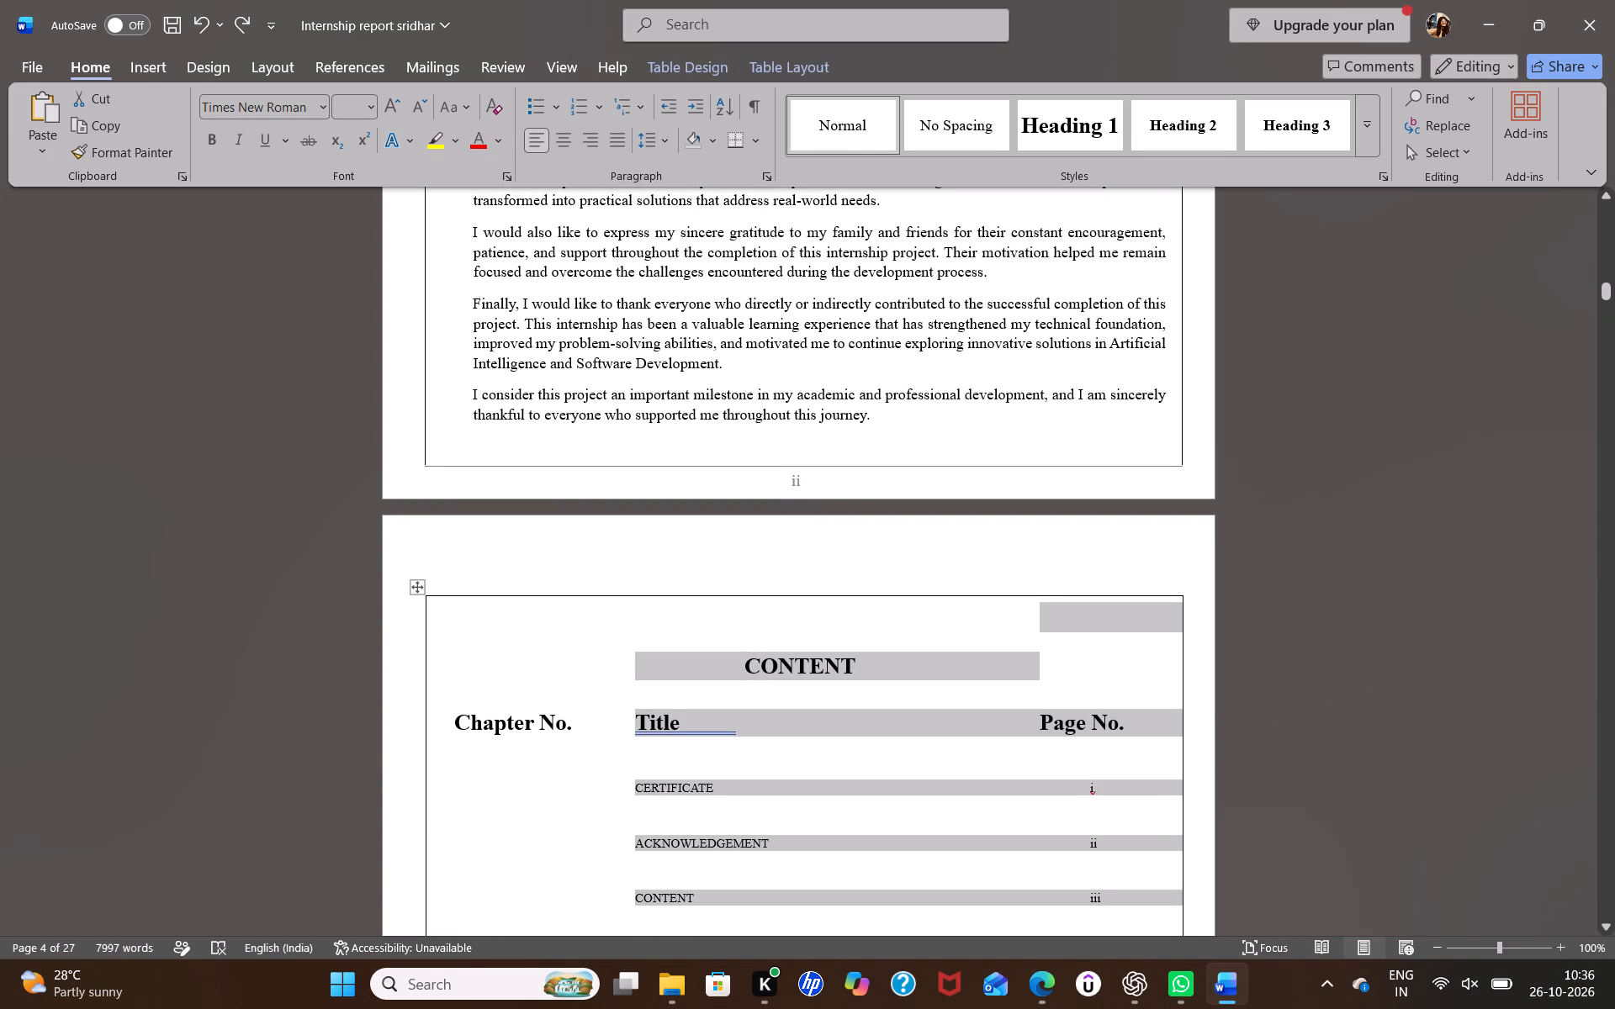
{"action": "left_click", "coordinate": [457, 632]}
{"action": "left_click_drag", "start_coordinate": [437, 615], "coordinate": [1100, 537]}
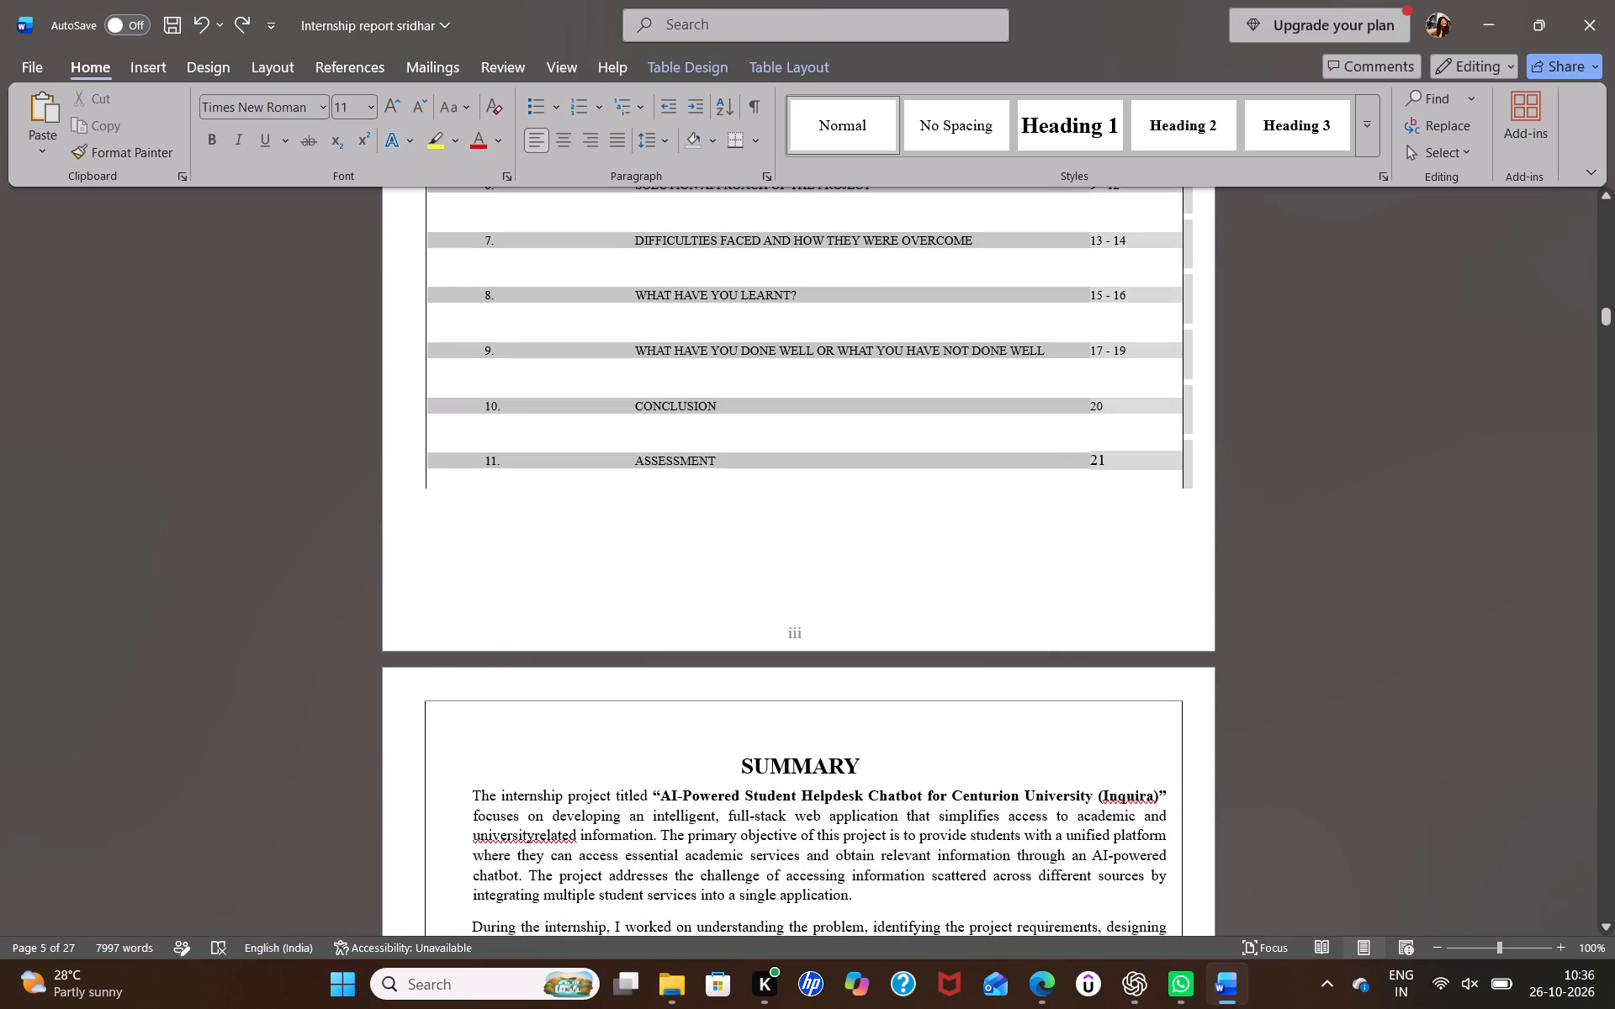
{"action": "left_click_drag", "start_coordinate": [1100, 537], "coordinate": [1136, 478]}
{"action": "key", "text": "ctrl+x"}
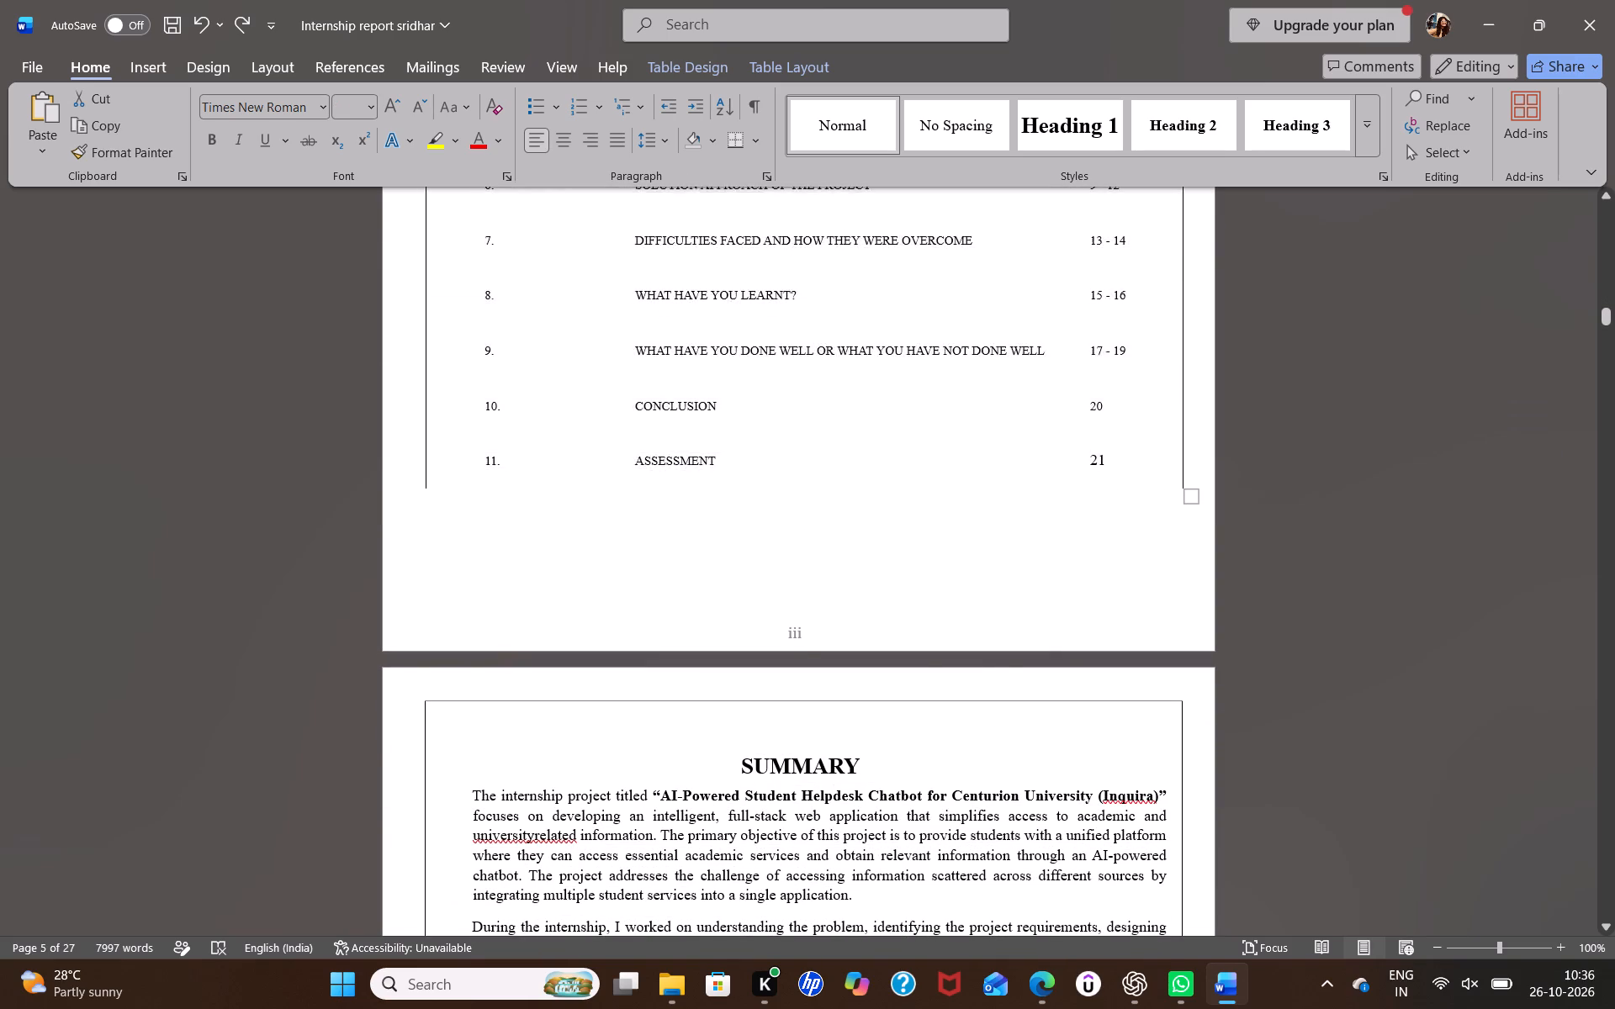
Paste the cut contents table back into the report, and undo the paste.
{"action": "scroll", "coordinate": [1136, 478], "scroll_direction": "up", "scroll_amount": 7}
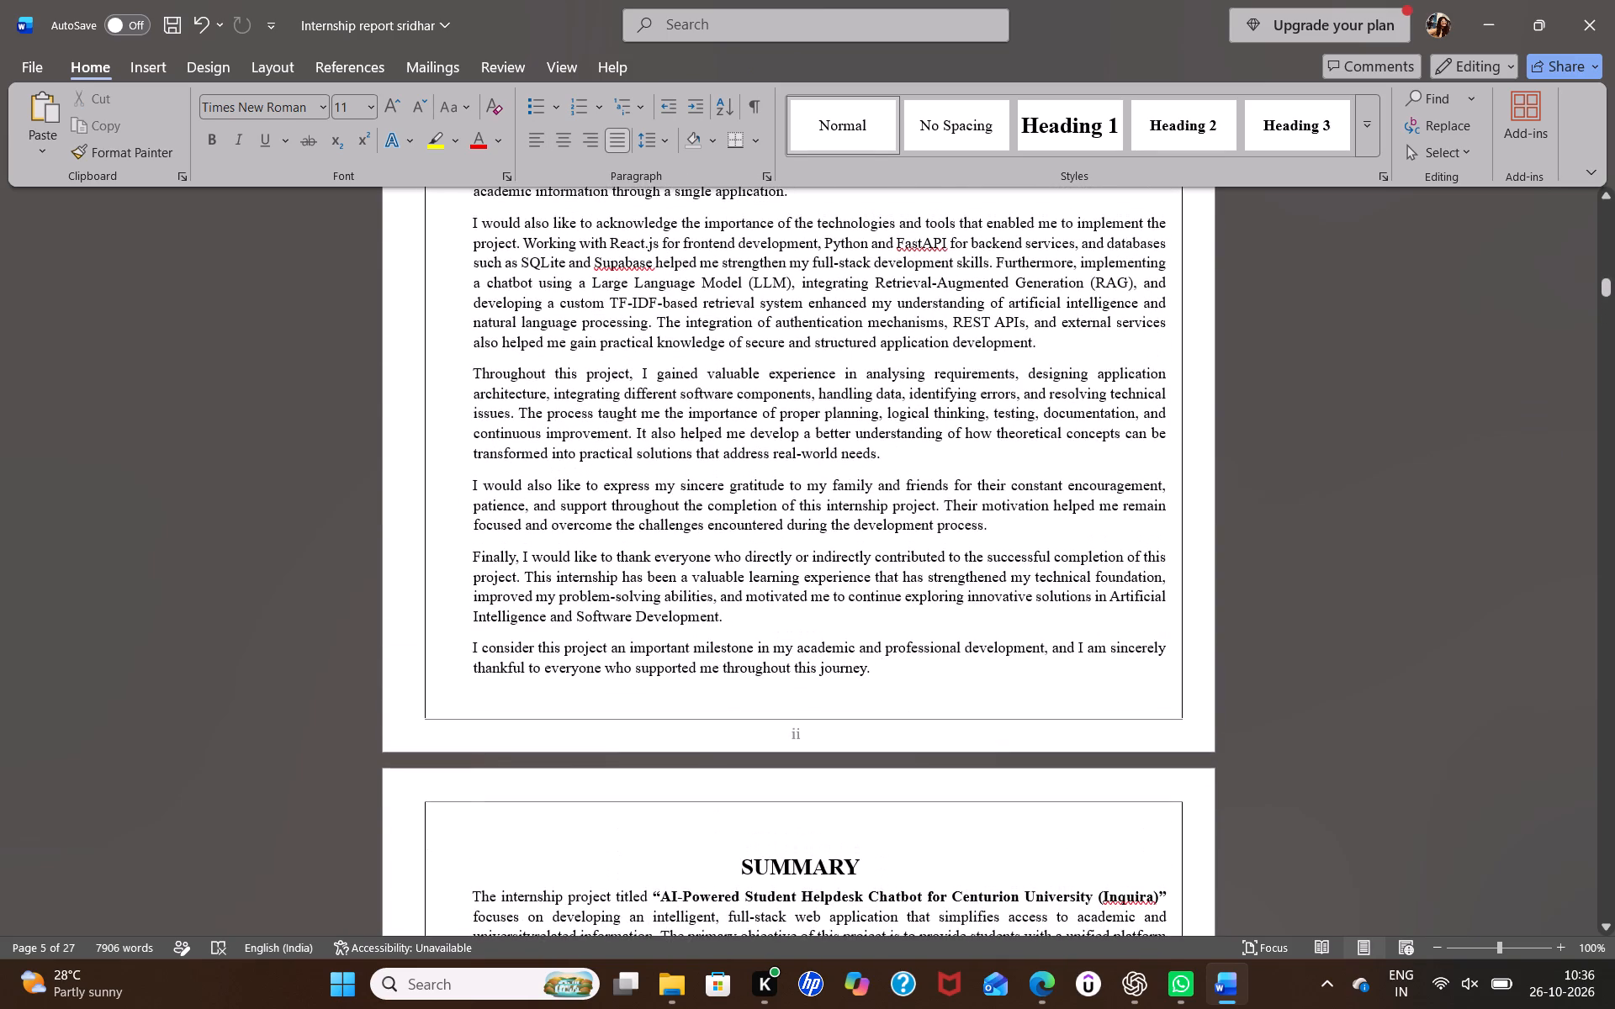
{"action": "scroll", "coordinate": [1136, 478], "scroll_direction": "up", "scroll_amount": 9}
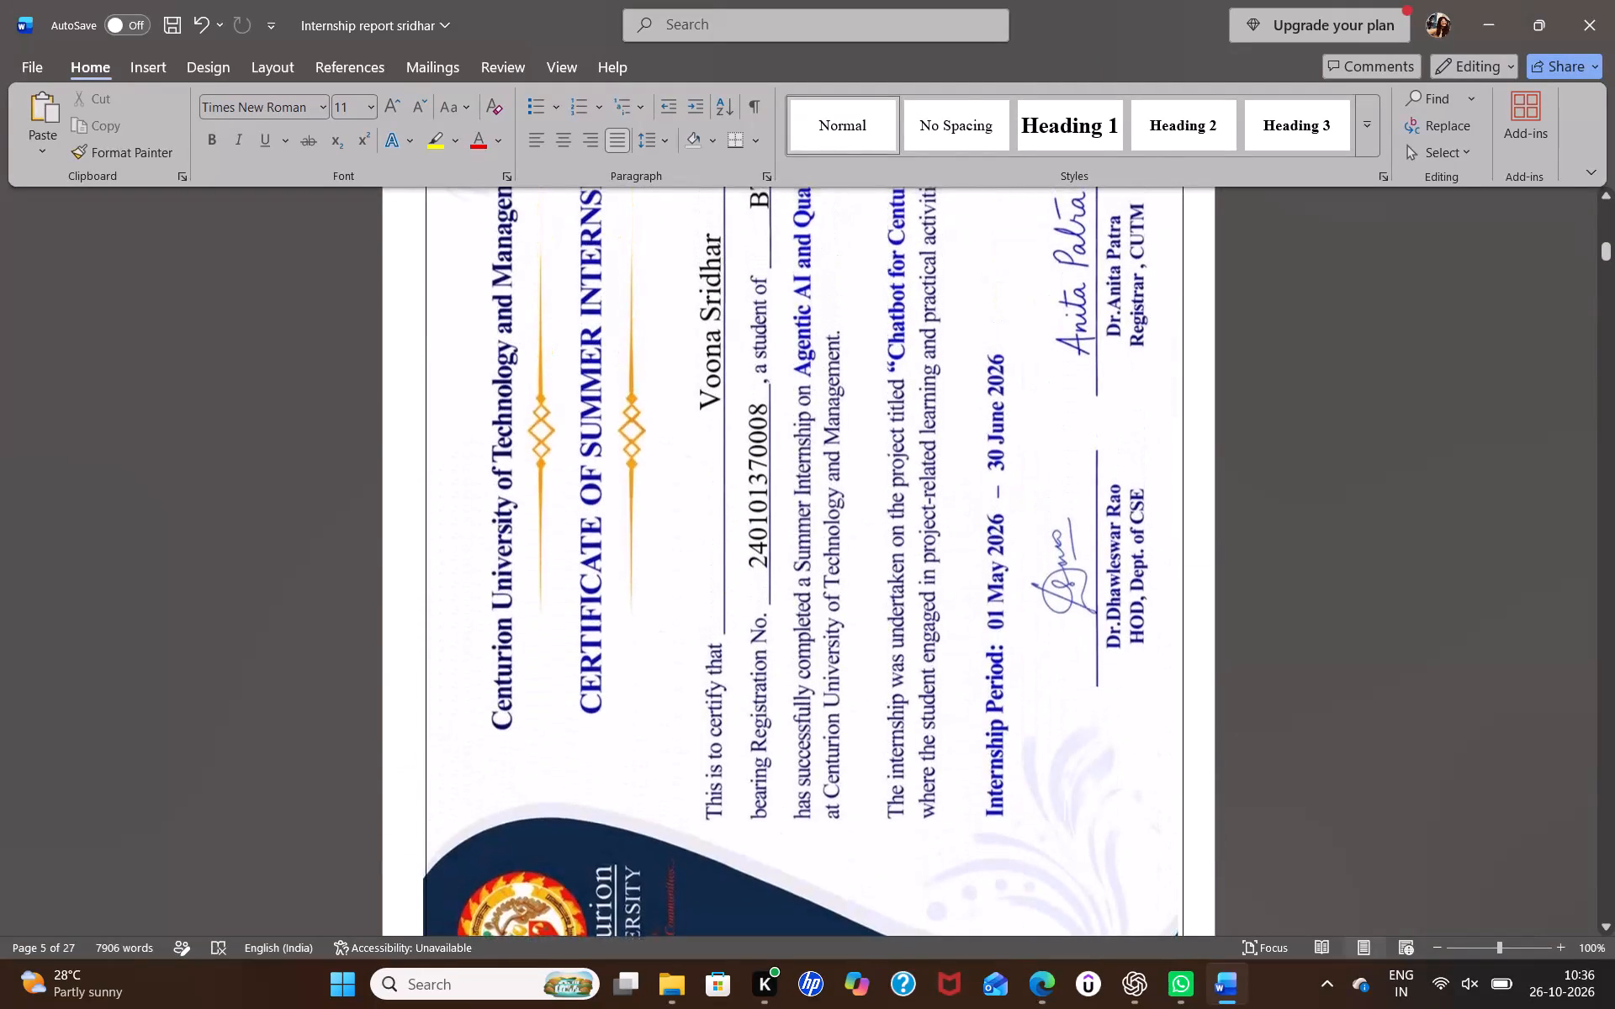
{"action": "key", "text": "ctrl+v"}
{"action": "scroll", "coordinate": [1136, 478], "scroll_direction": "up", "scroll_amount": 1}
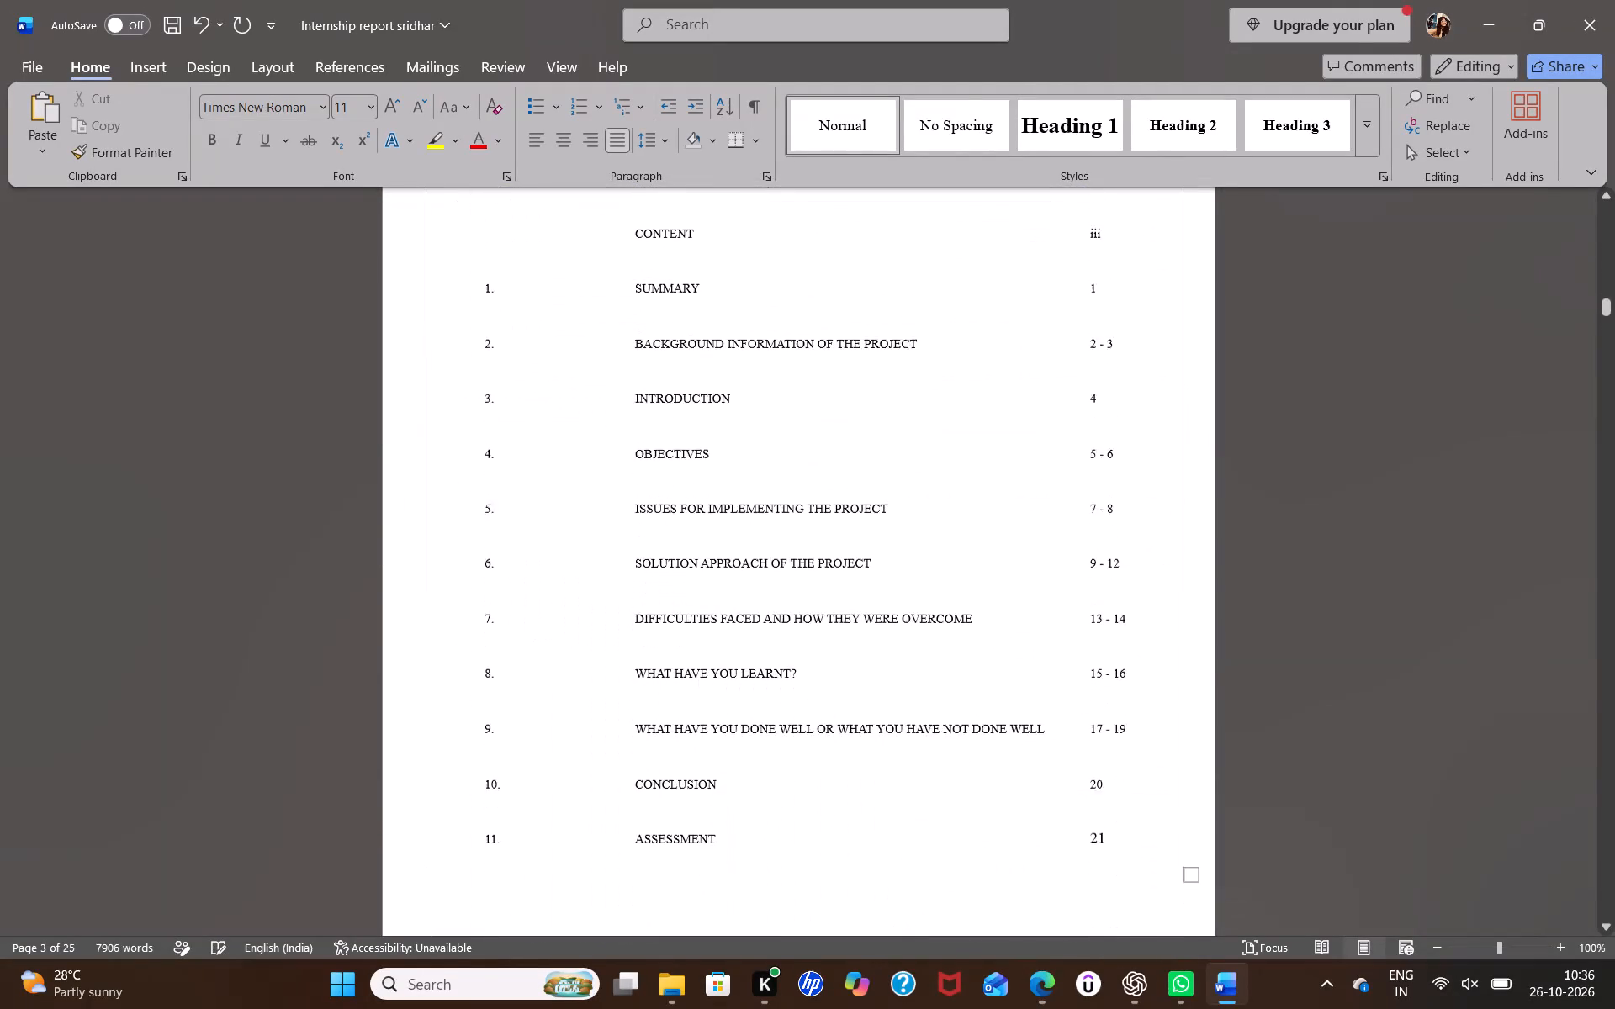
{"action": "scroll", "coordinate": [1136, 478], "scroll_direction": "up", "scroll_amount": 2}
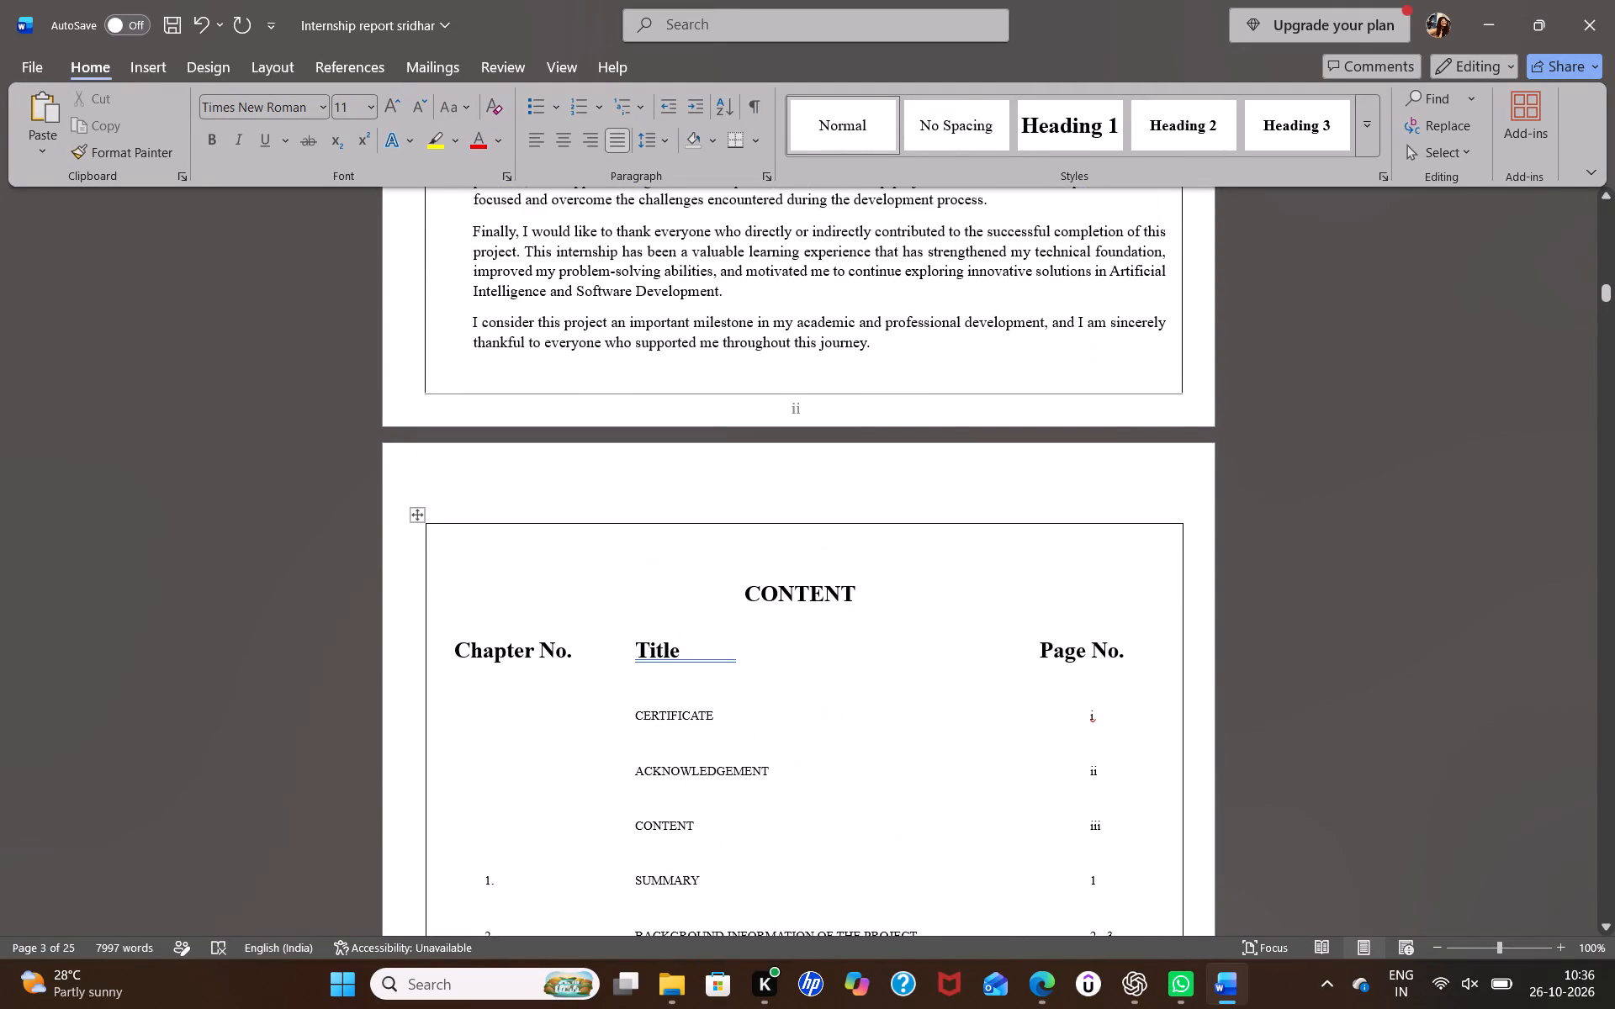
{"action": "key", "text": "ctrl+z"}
Create a new blank document and paste the cut contents table into it.
{"action": "scroll", "coordinate": [1136, 478], "scroll_direction": "down", "scroll_amount": 13}
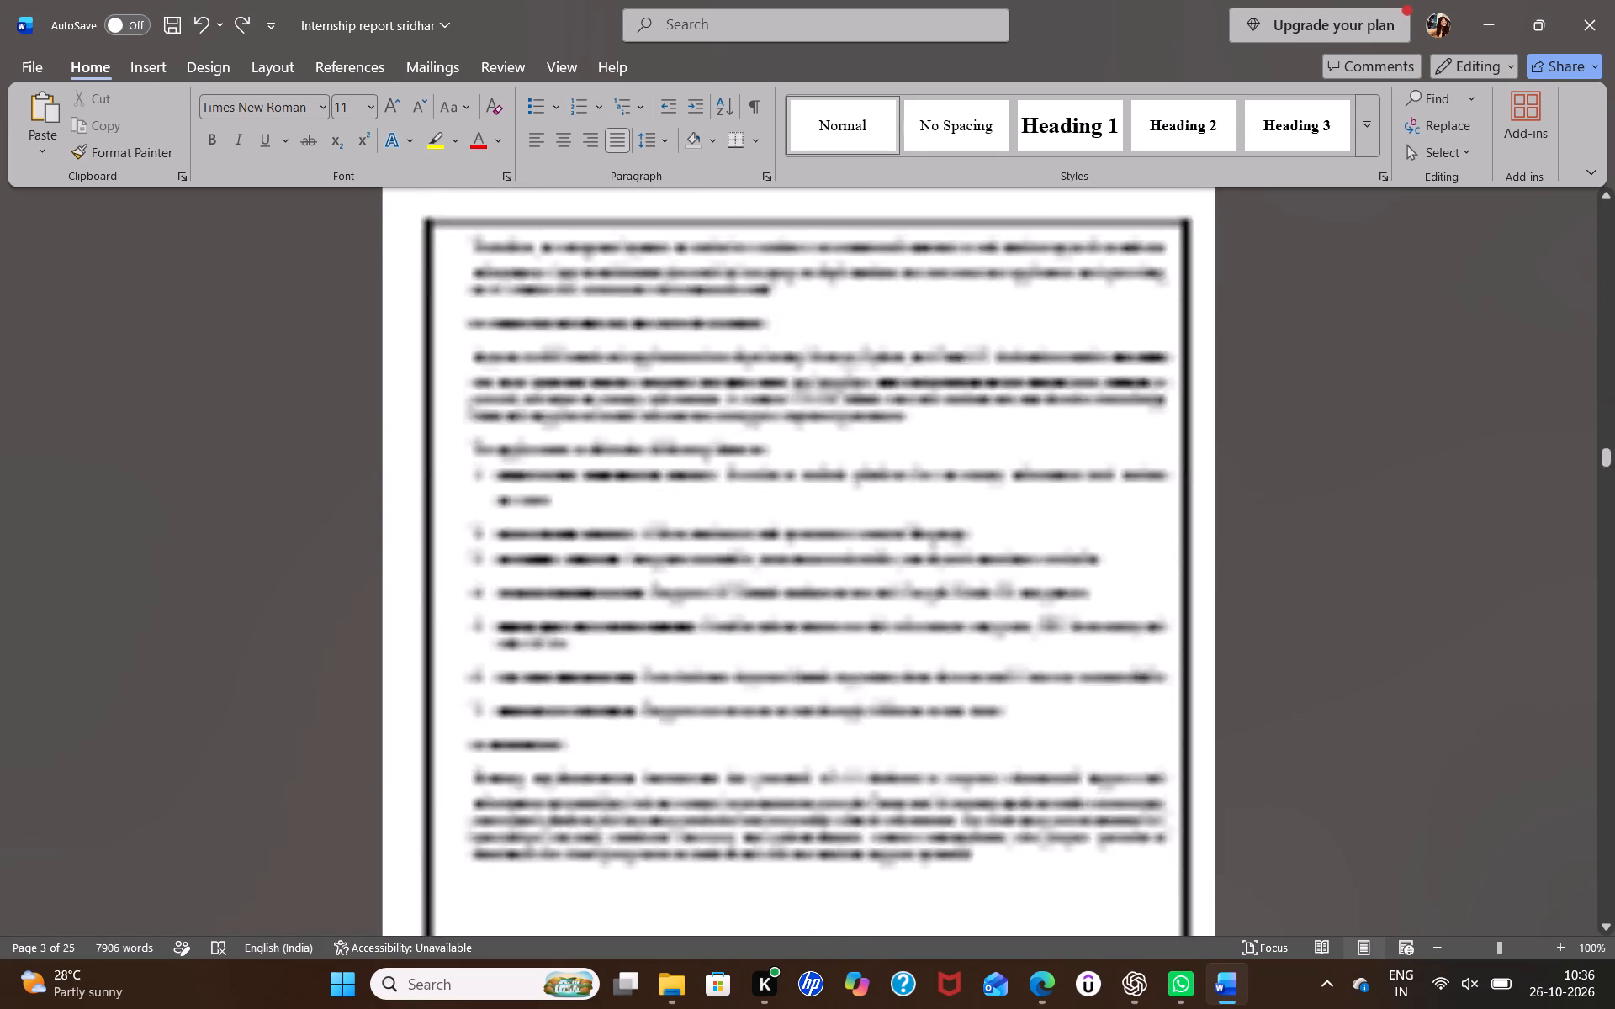
{"action": "scroll", "coordinate": [1136, 478], "scroll_direction": "down", "scroll_amount": 9}
{"action": "scroll", "coordinate": [1136, 478], "scroll_direction": "up", "scroll_amount": 6}
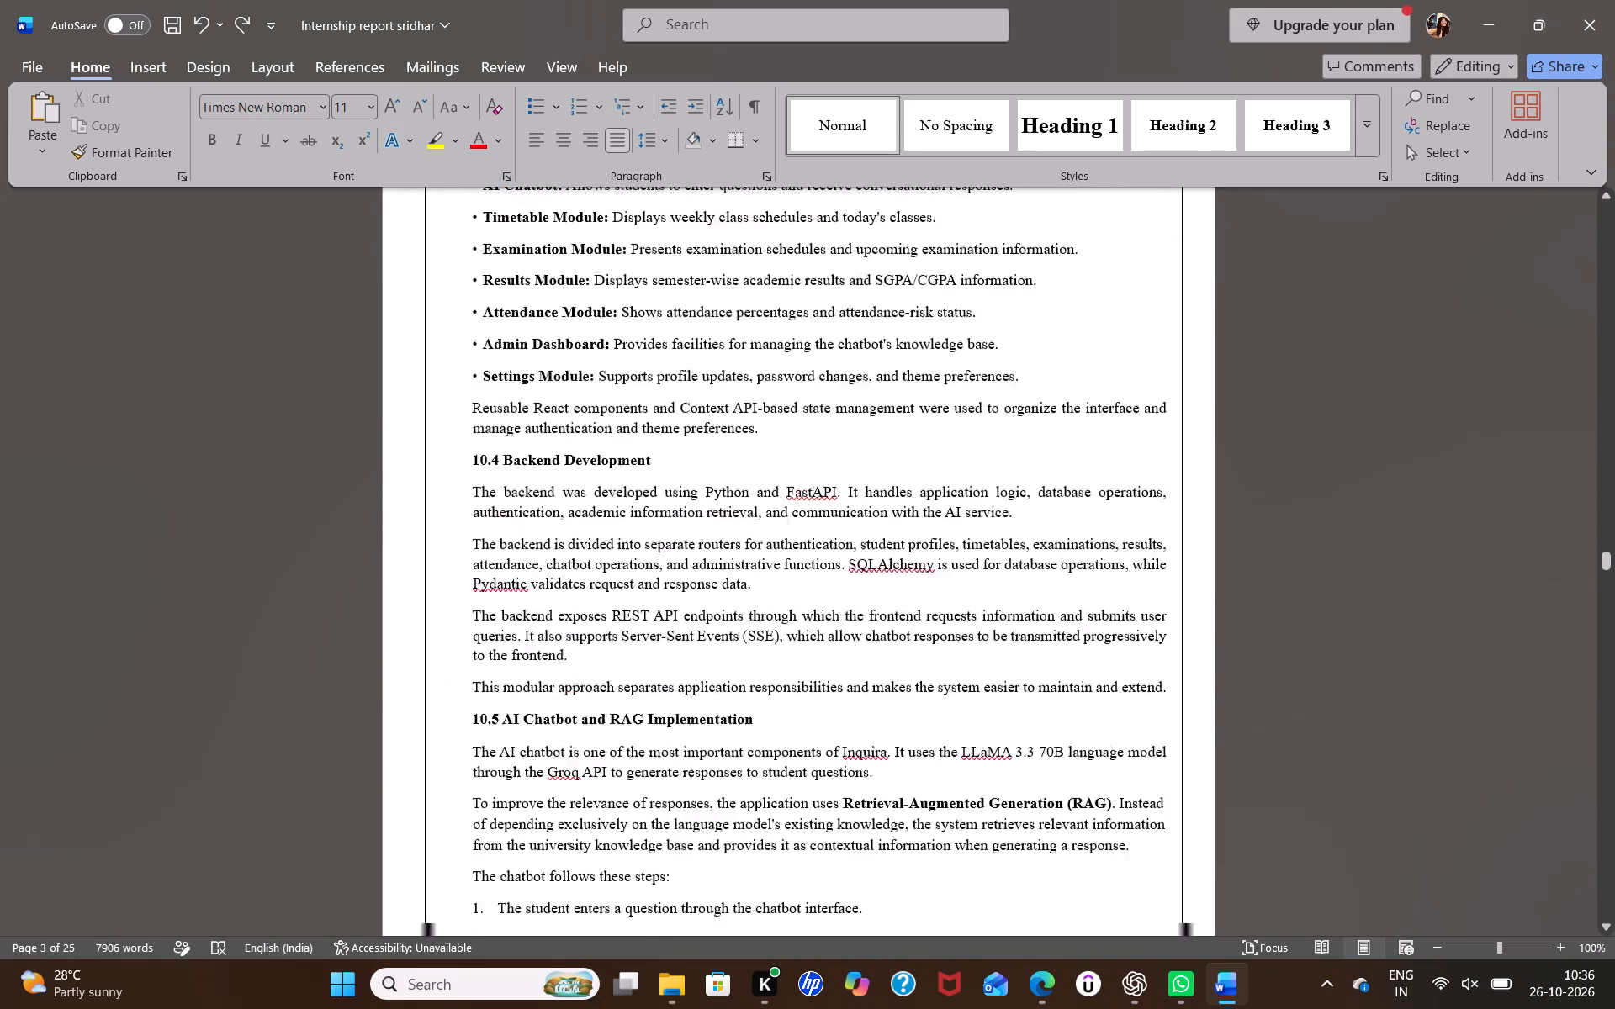
{"action": "scroll", "coordinate": [1136, 478], "scroll_direction": "up", "scroll_amount": 19}
{"action": "scroll", "coordinate": [1136, 478], "scroll_direction": "up", "scroll_amount": 2}
{"action": "key", "text": "ctrl+n"}
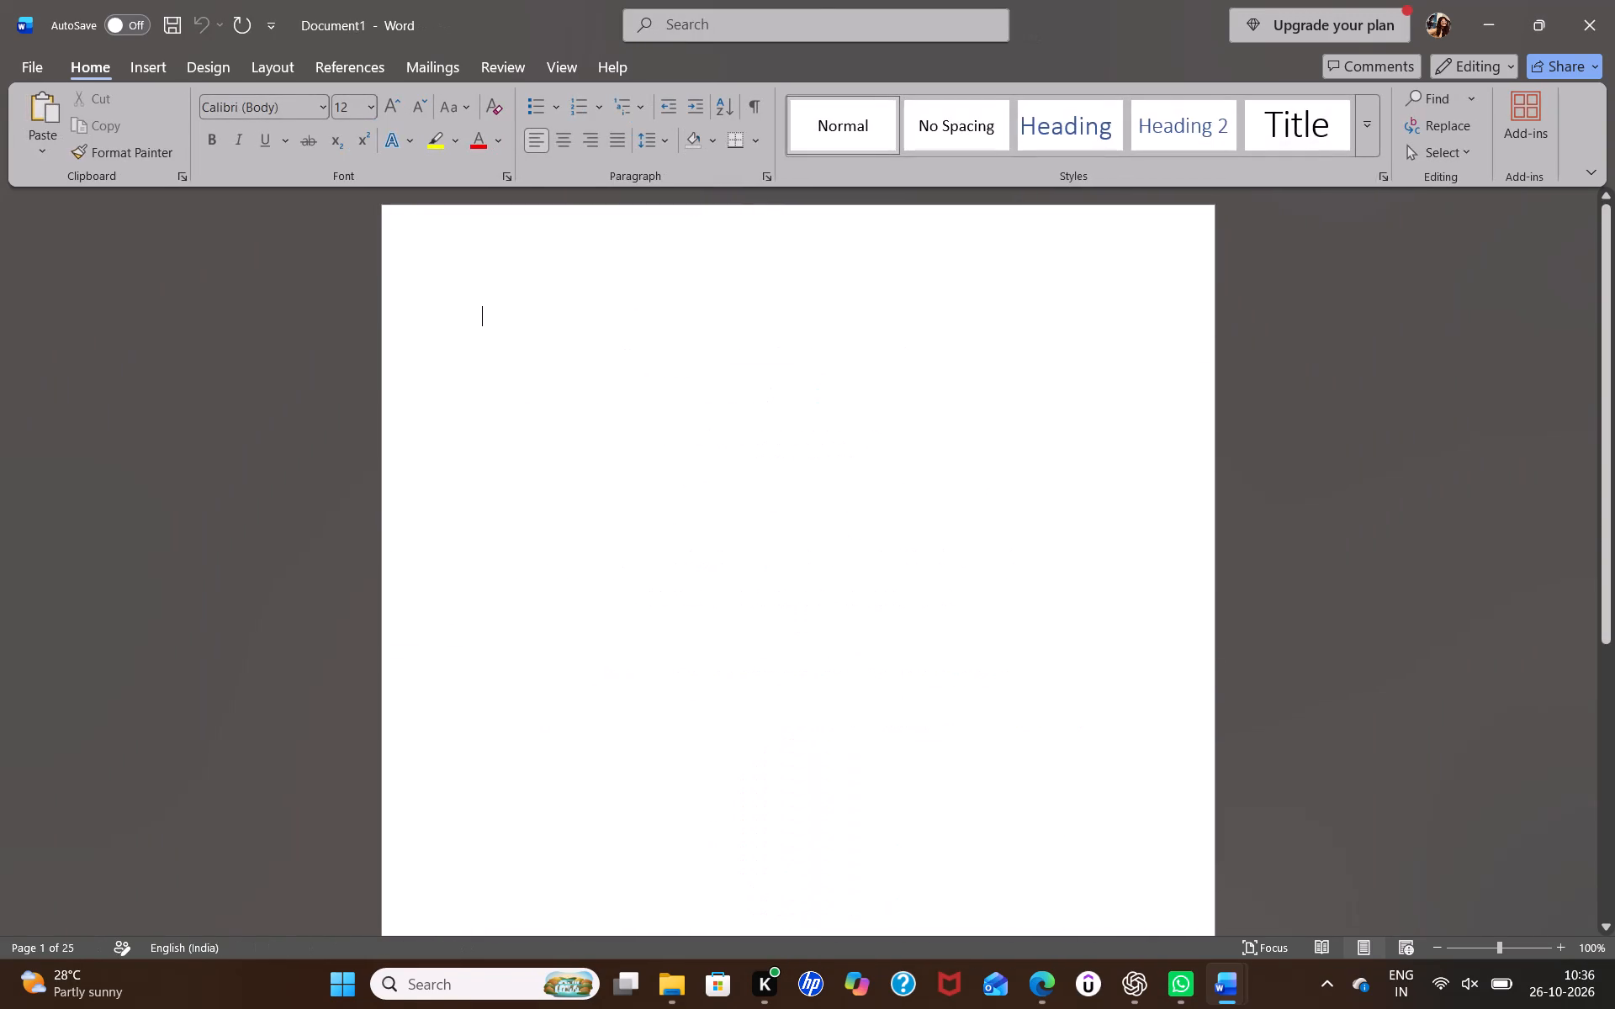
{"action": "key", "text": "ctrl+v"}
{"action": "scroll", "coordinate": [1136, 478], "scroll_direction": "down", "scroll_amount": 3}
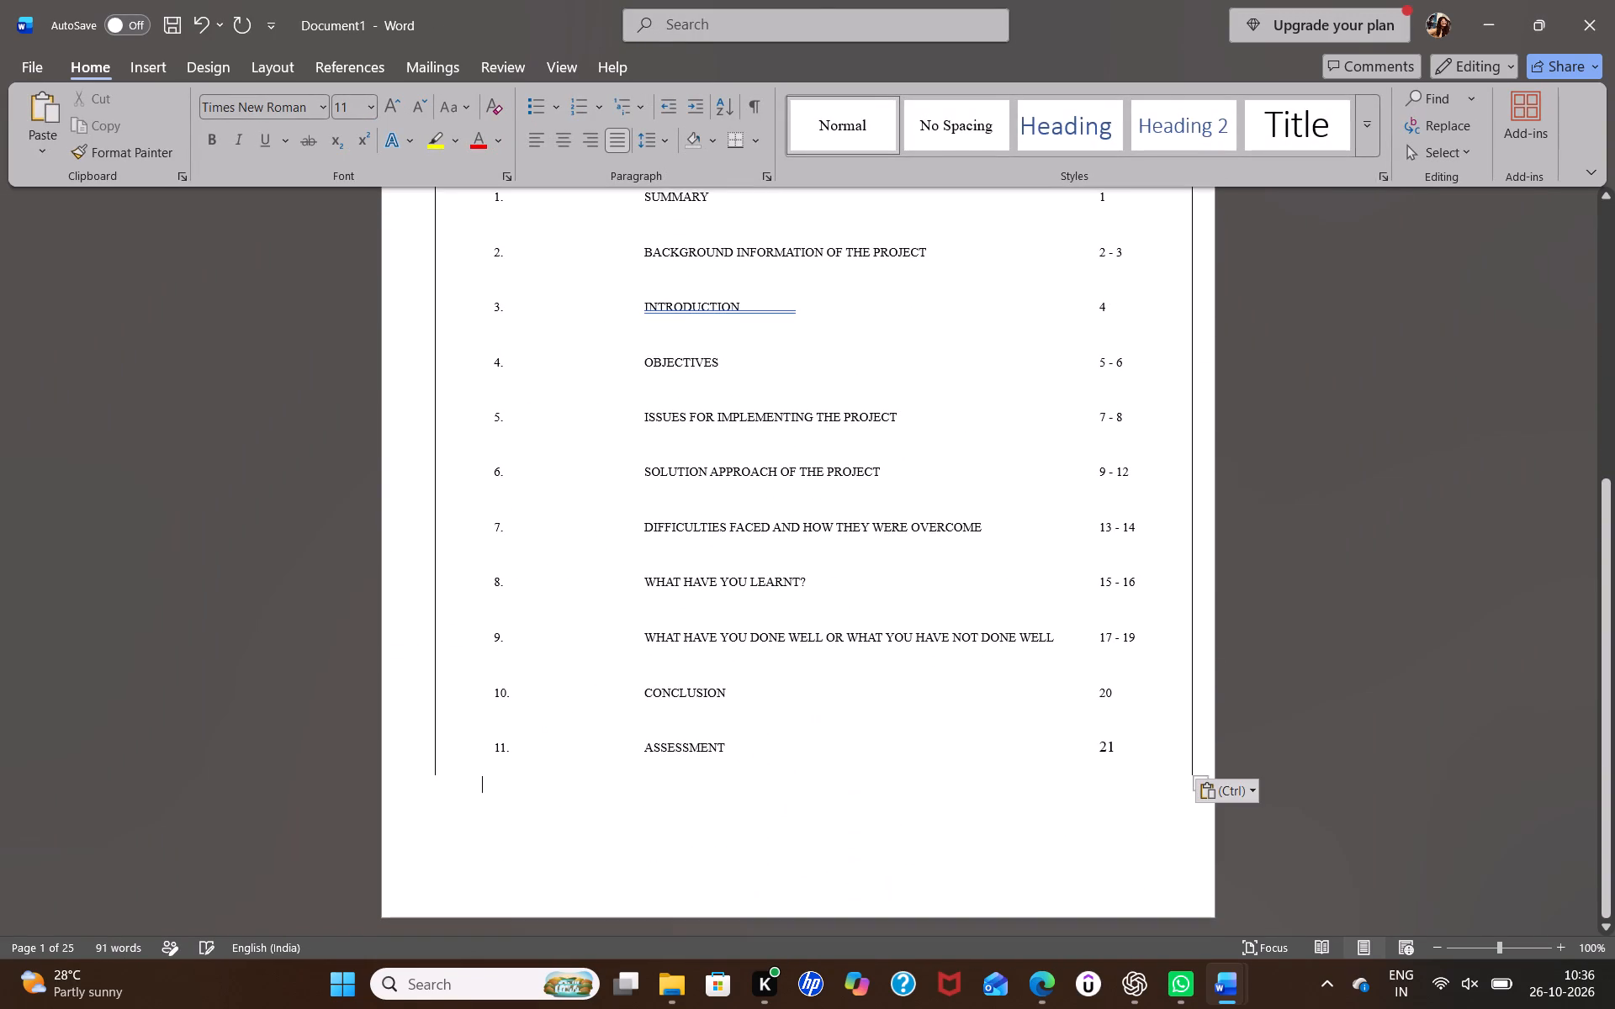
{"action": "scroll", "coordinate": [1136, 478], "scroll_direction": "down", "scroll_amount": 2}
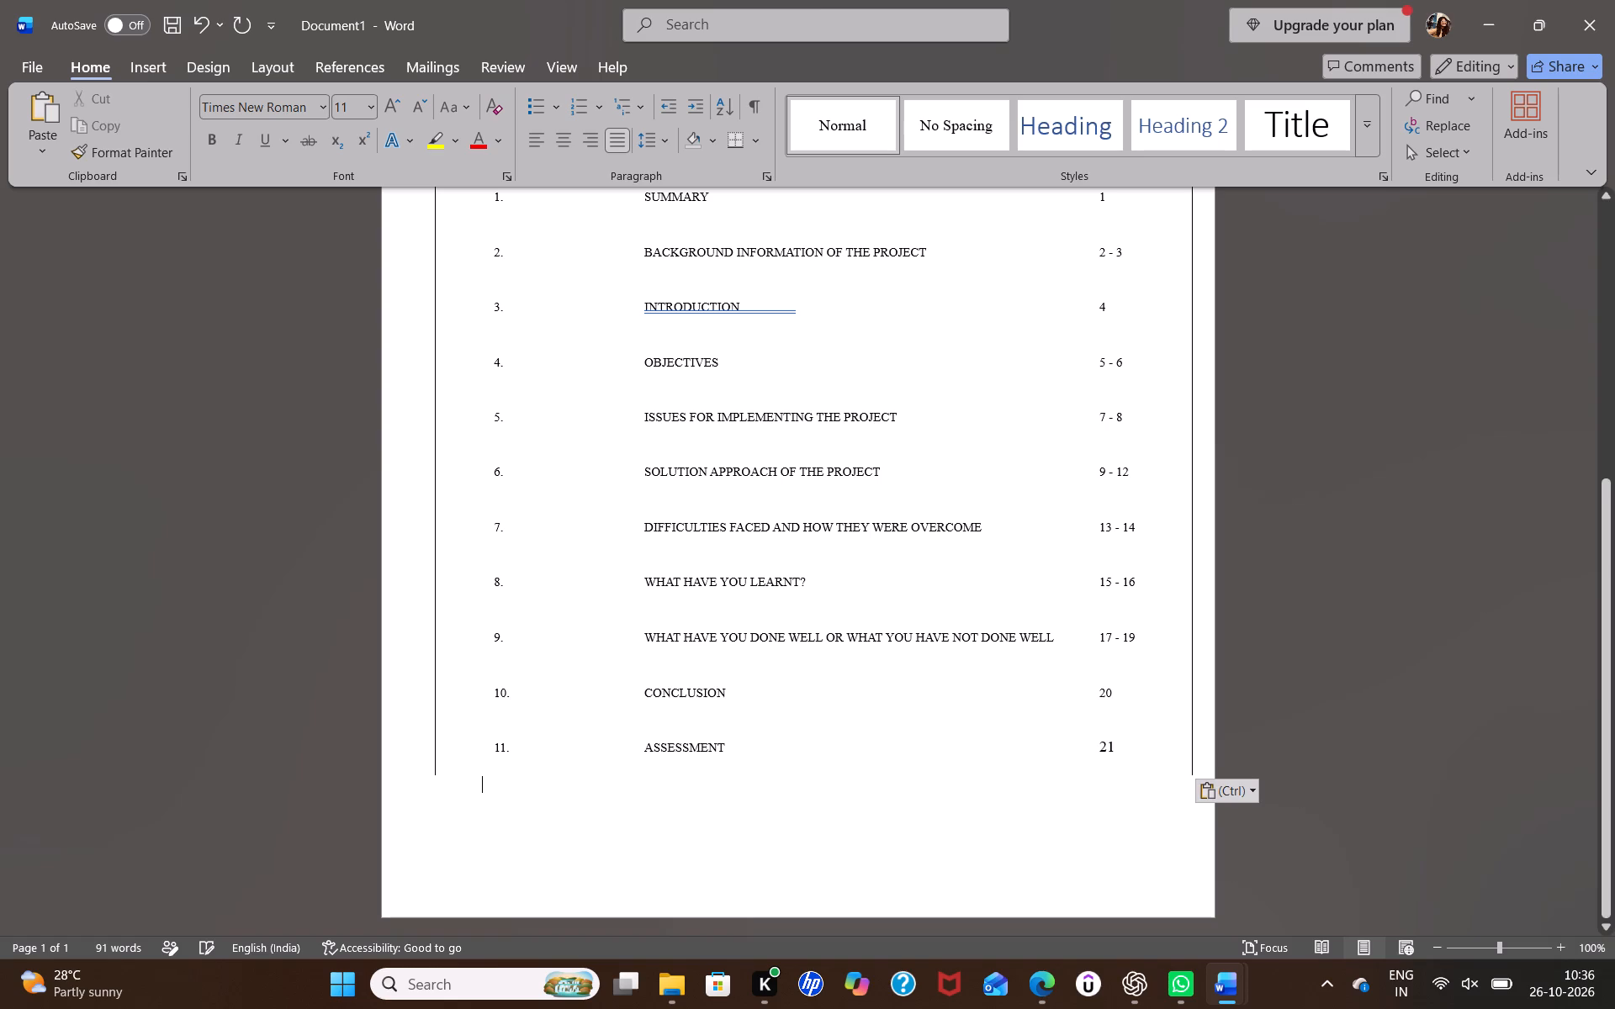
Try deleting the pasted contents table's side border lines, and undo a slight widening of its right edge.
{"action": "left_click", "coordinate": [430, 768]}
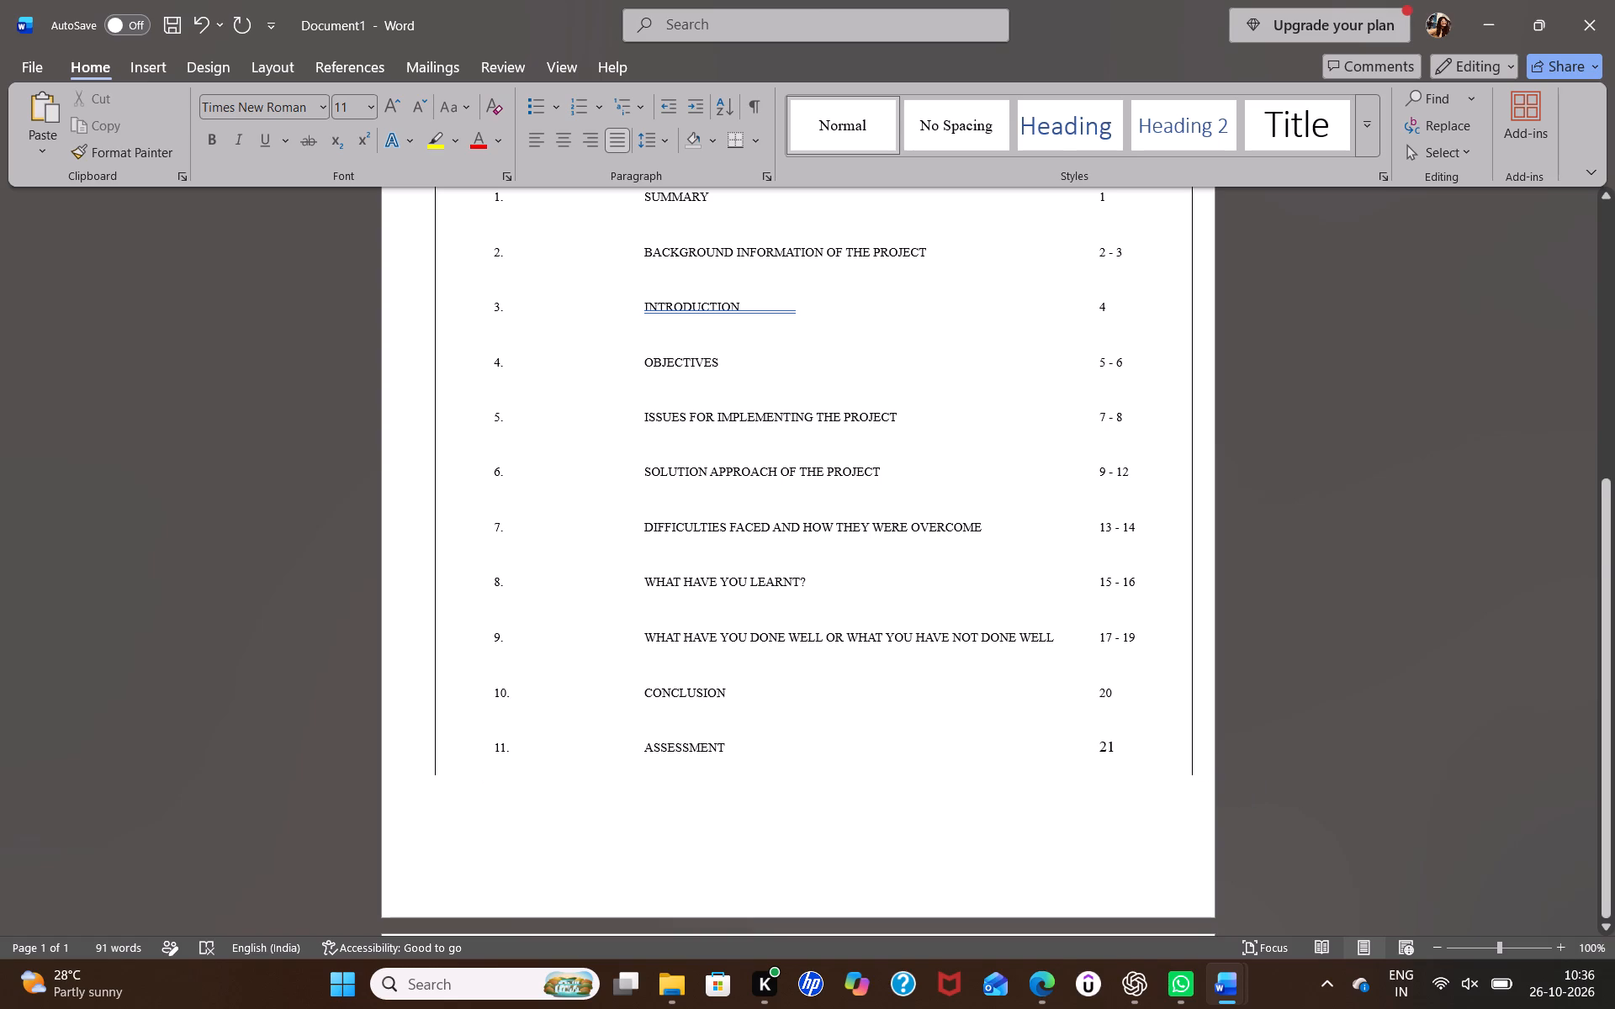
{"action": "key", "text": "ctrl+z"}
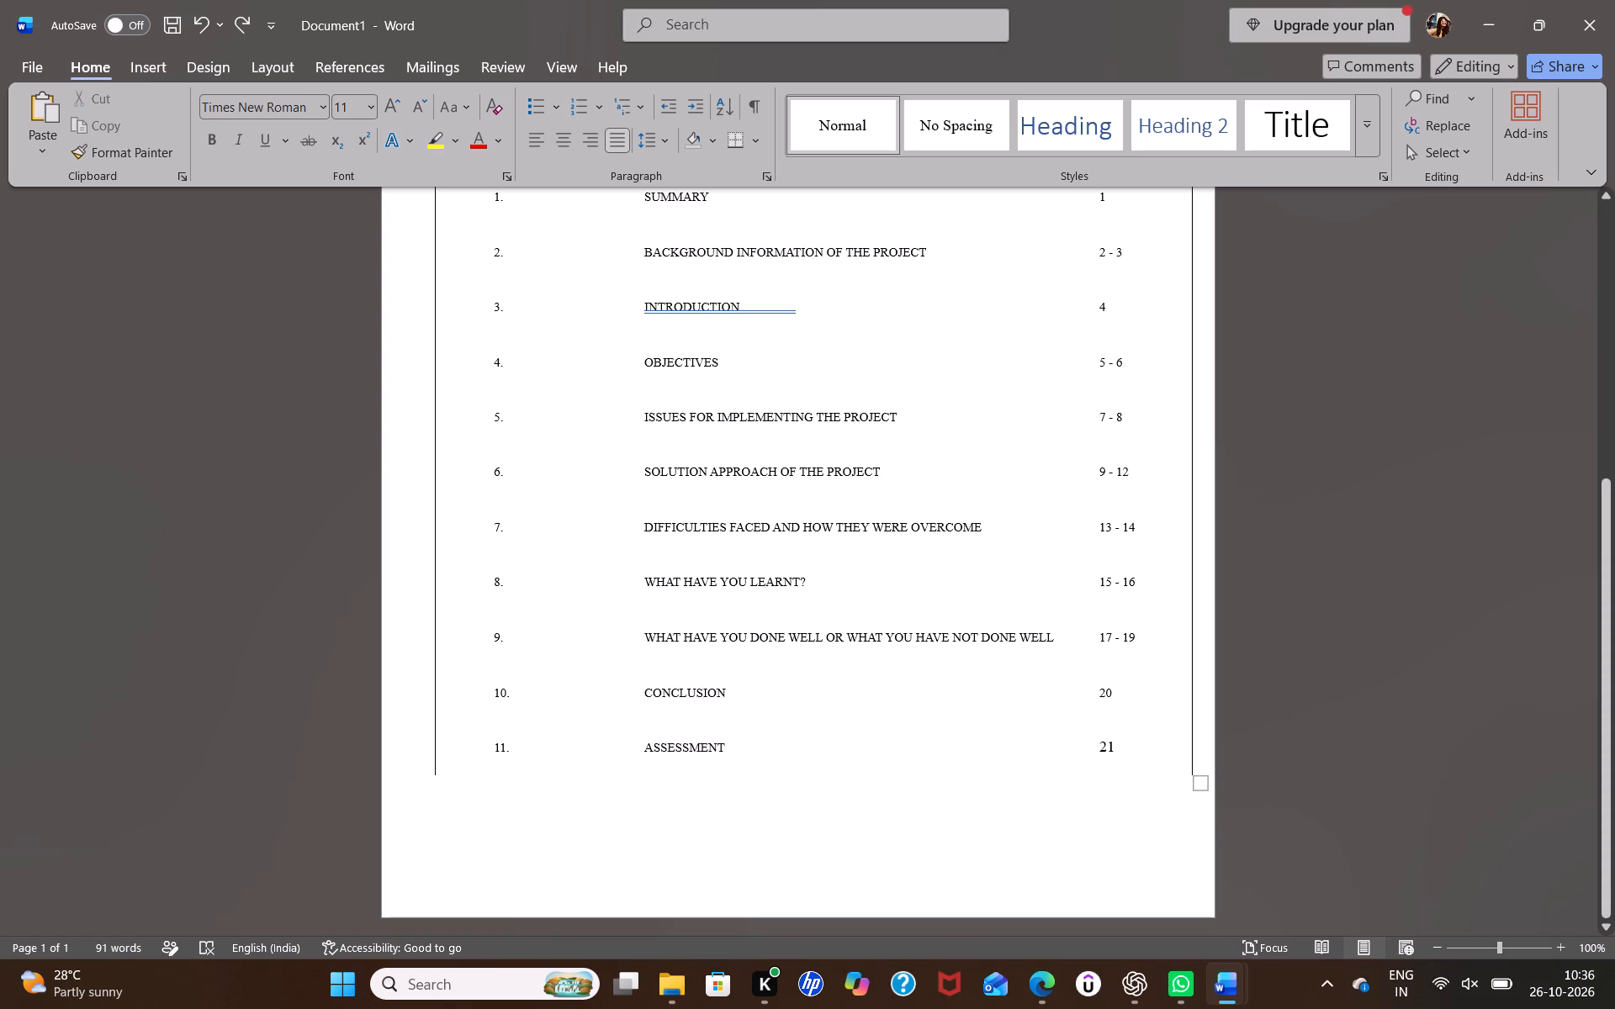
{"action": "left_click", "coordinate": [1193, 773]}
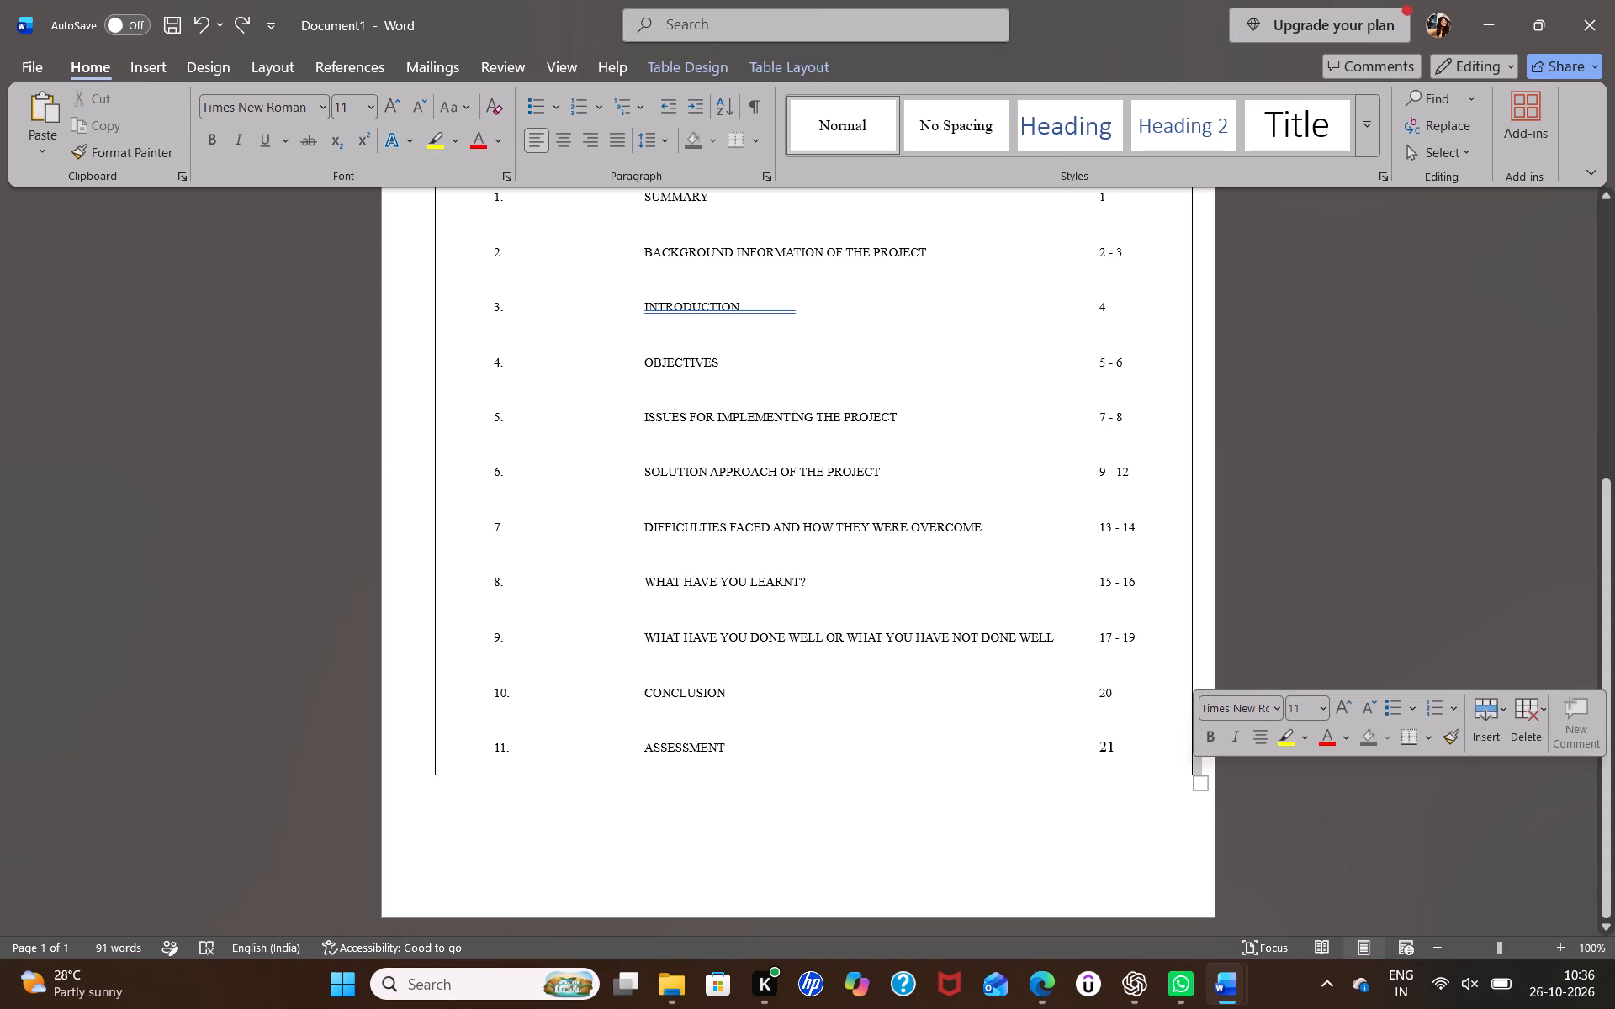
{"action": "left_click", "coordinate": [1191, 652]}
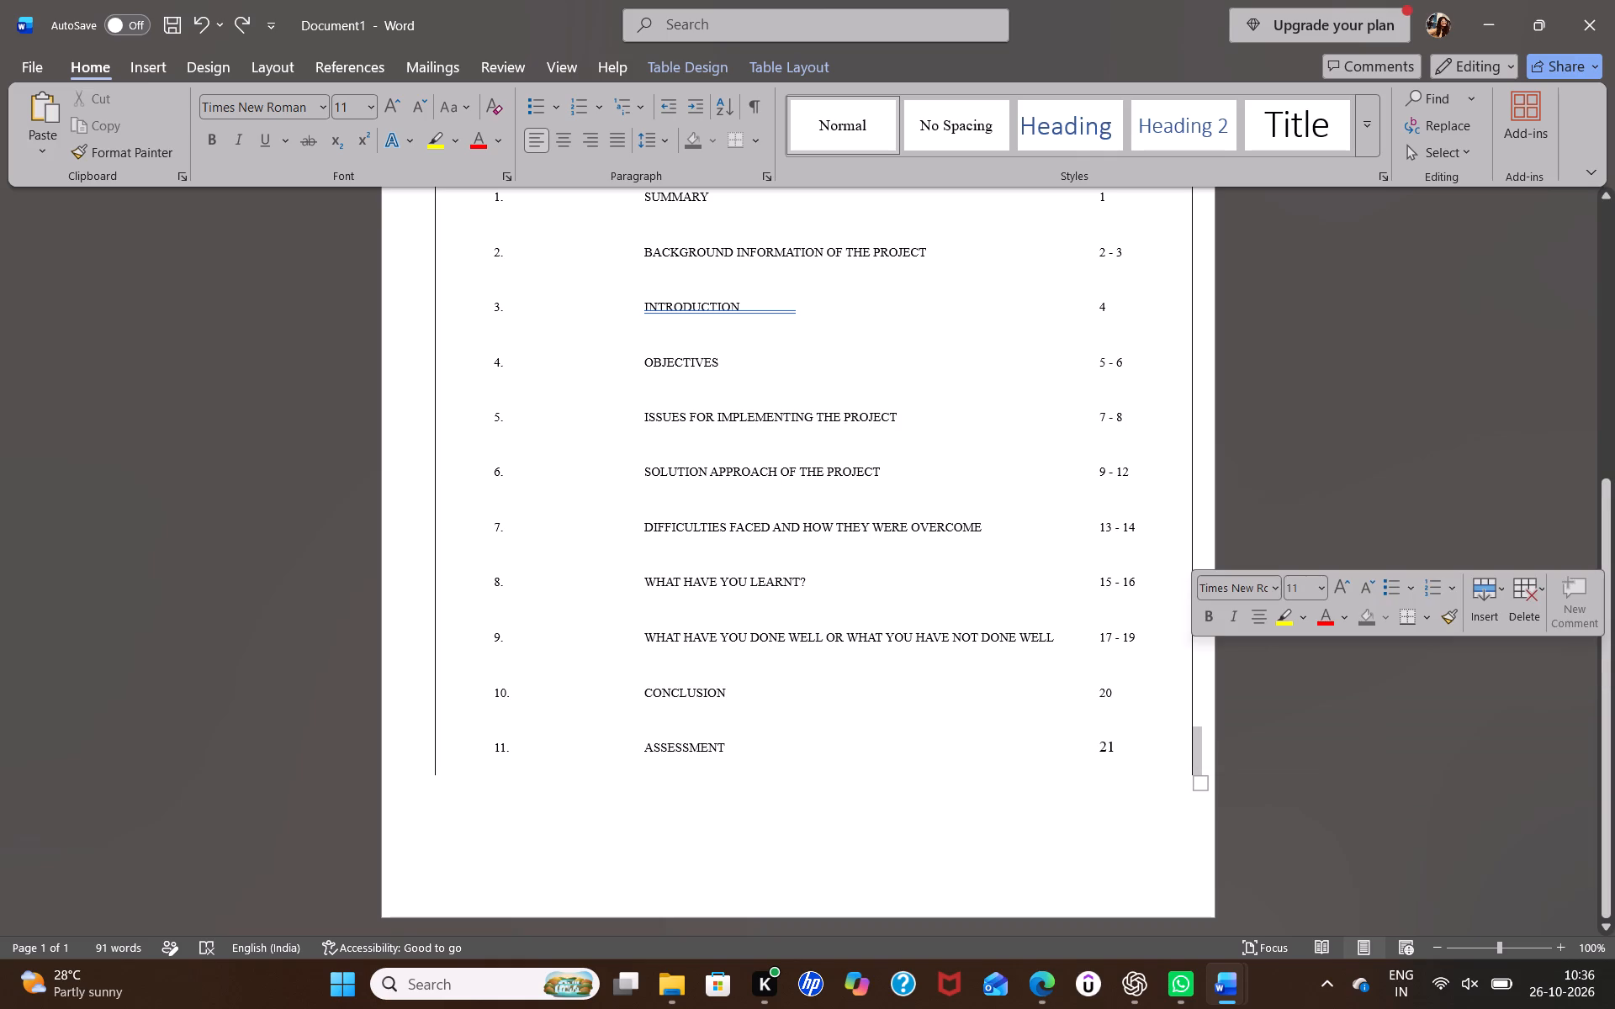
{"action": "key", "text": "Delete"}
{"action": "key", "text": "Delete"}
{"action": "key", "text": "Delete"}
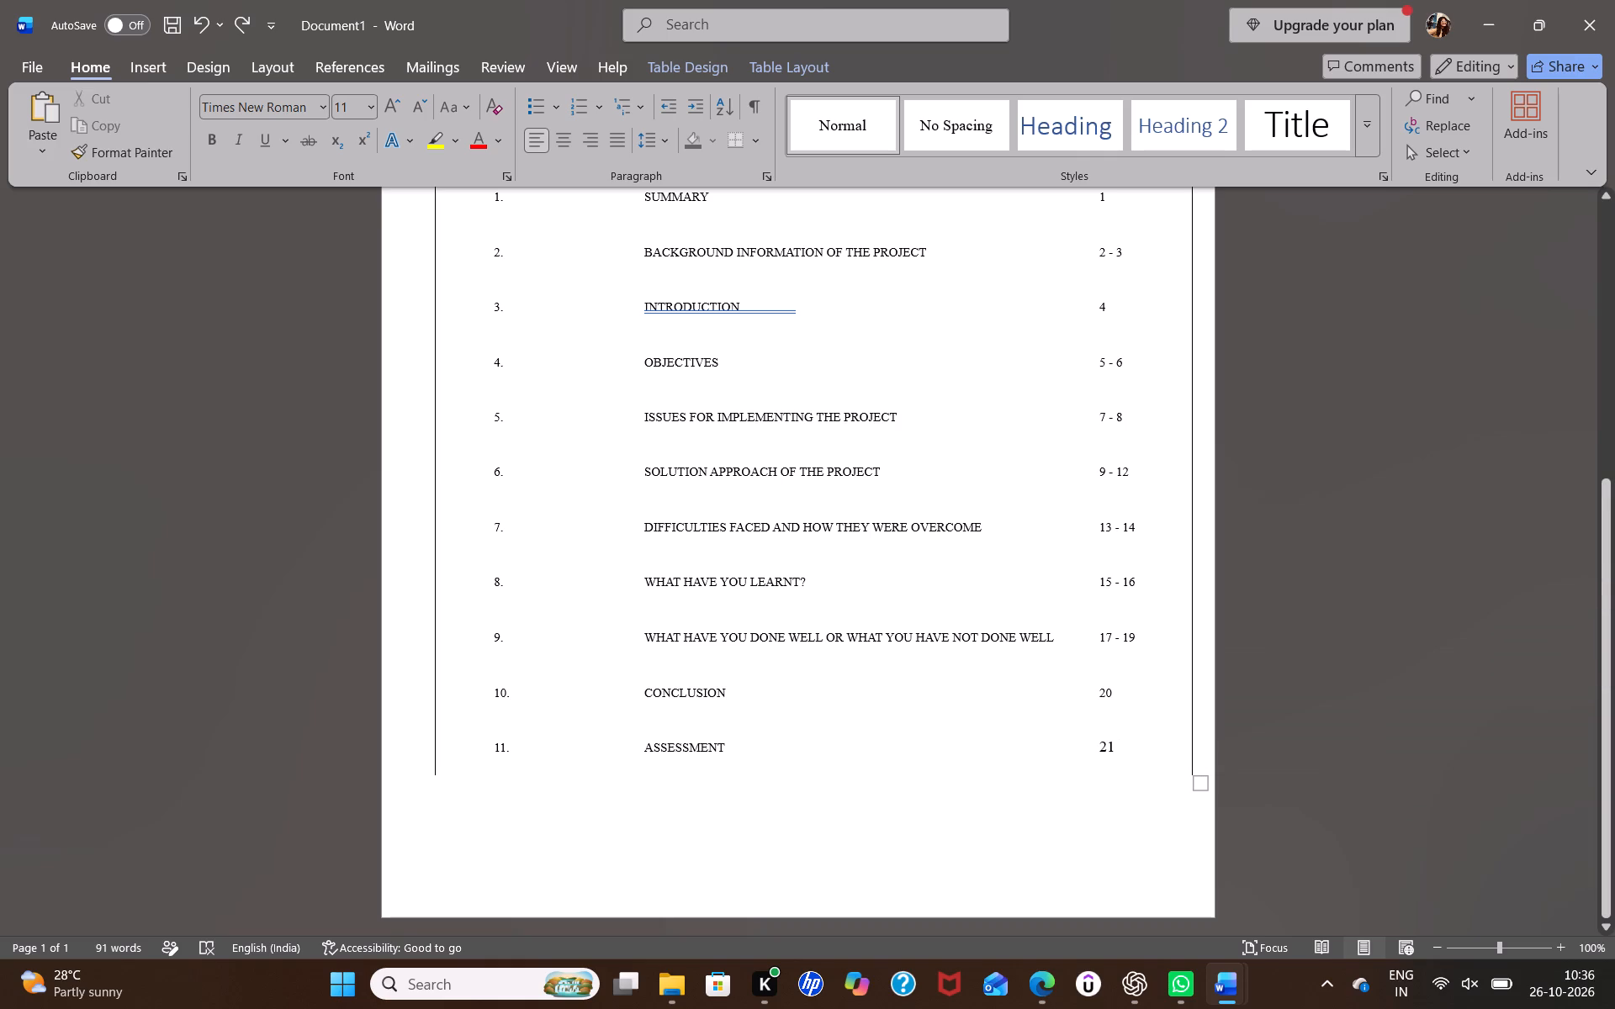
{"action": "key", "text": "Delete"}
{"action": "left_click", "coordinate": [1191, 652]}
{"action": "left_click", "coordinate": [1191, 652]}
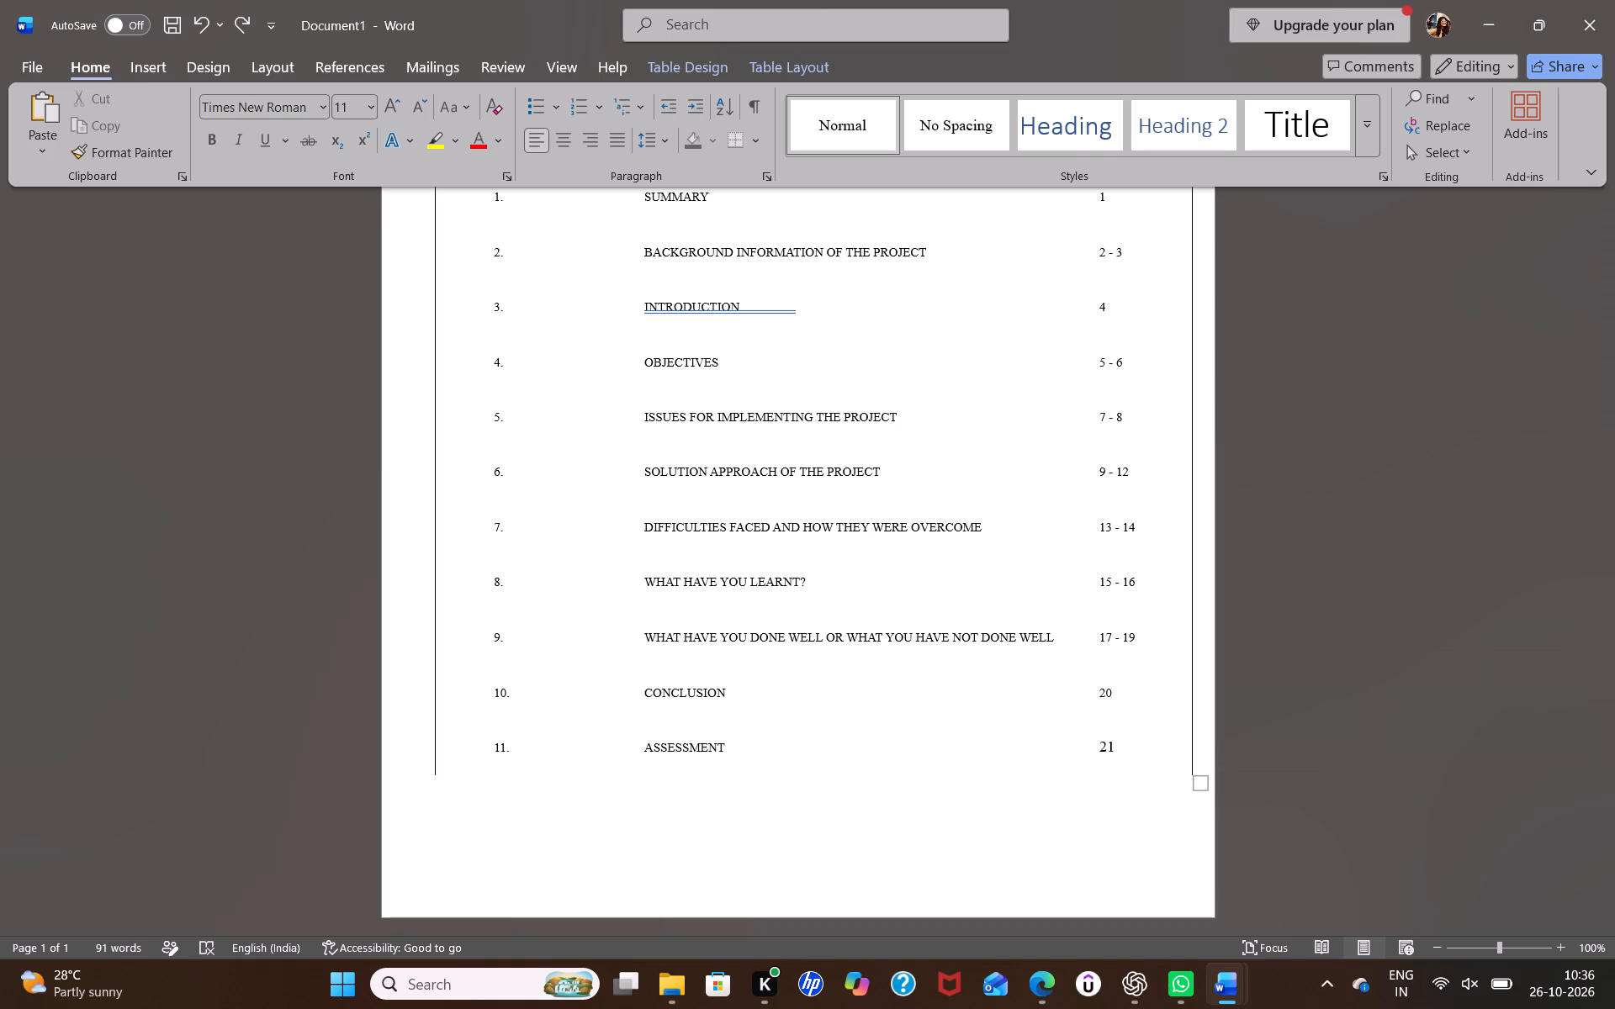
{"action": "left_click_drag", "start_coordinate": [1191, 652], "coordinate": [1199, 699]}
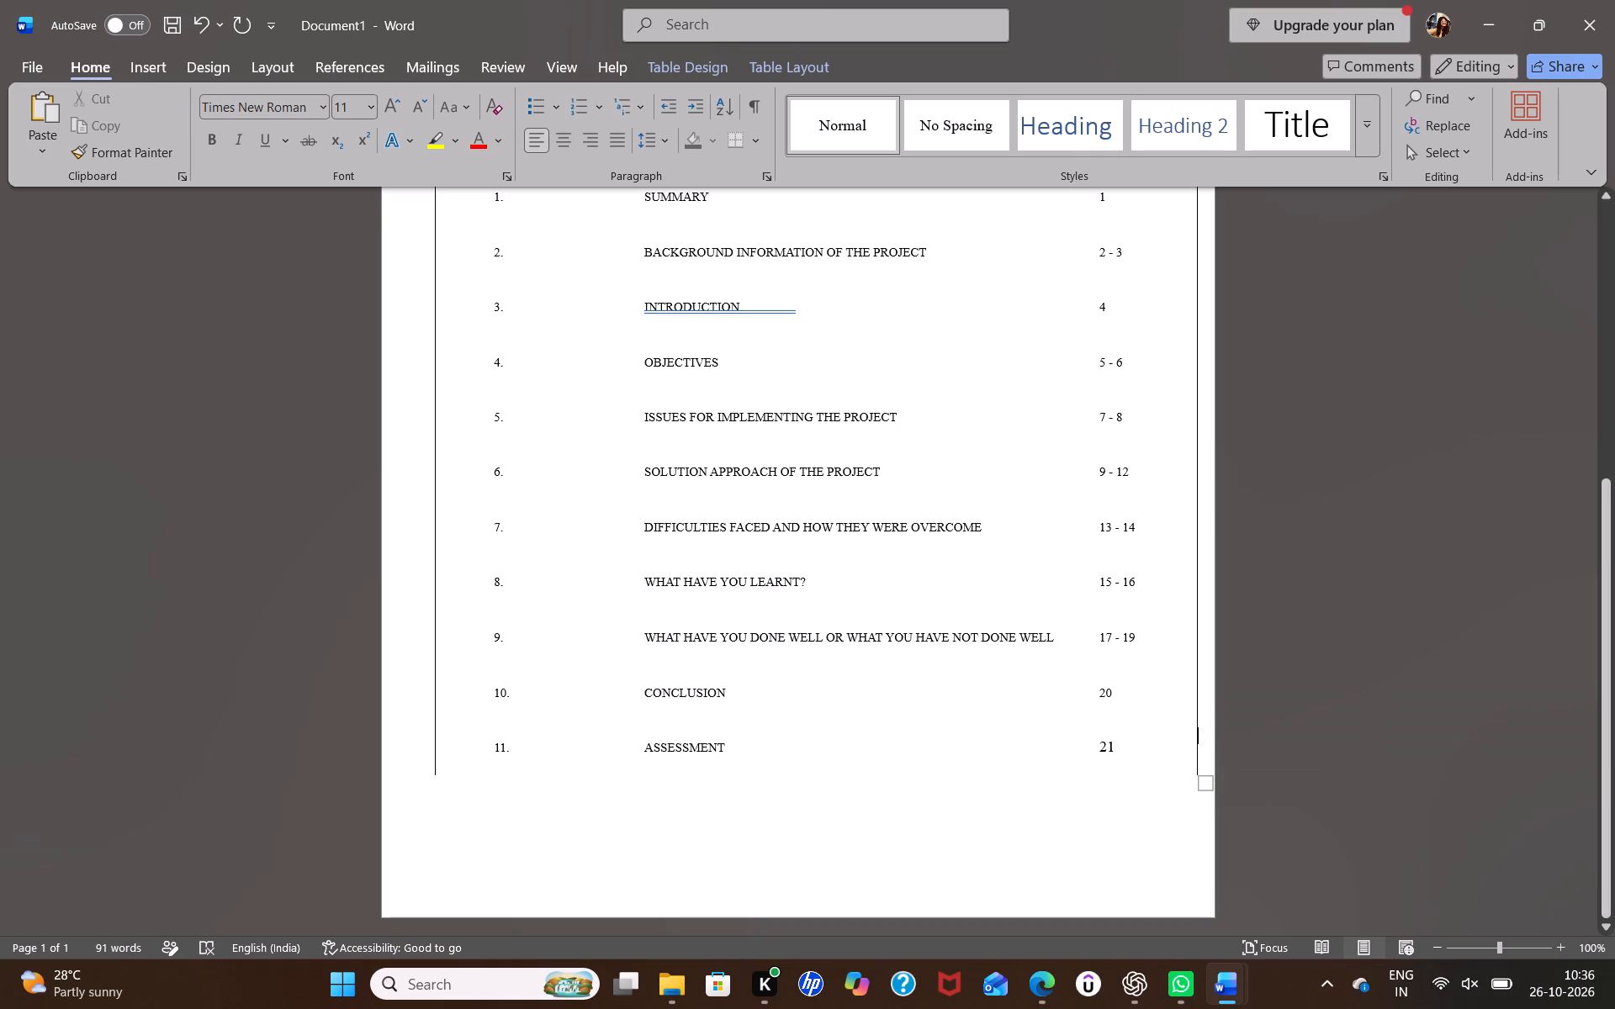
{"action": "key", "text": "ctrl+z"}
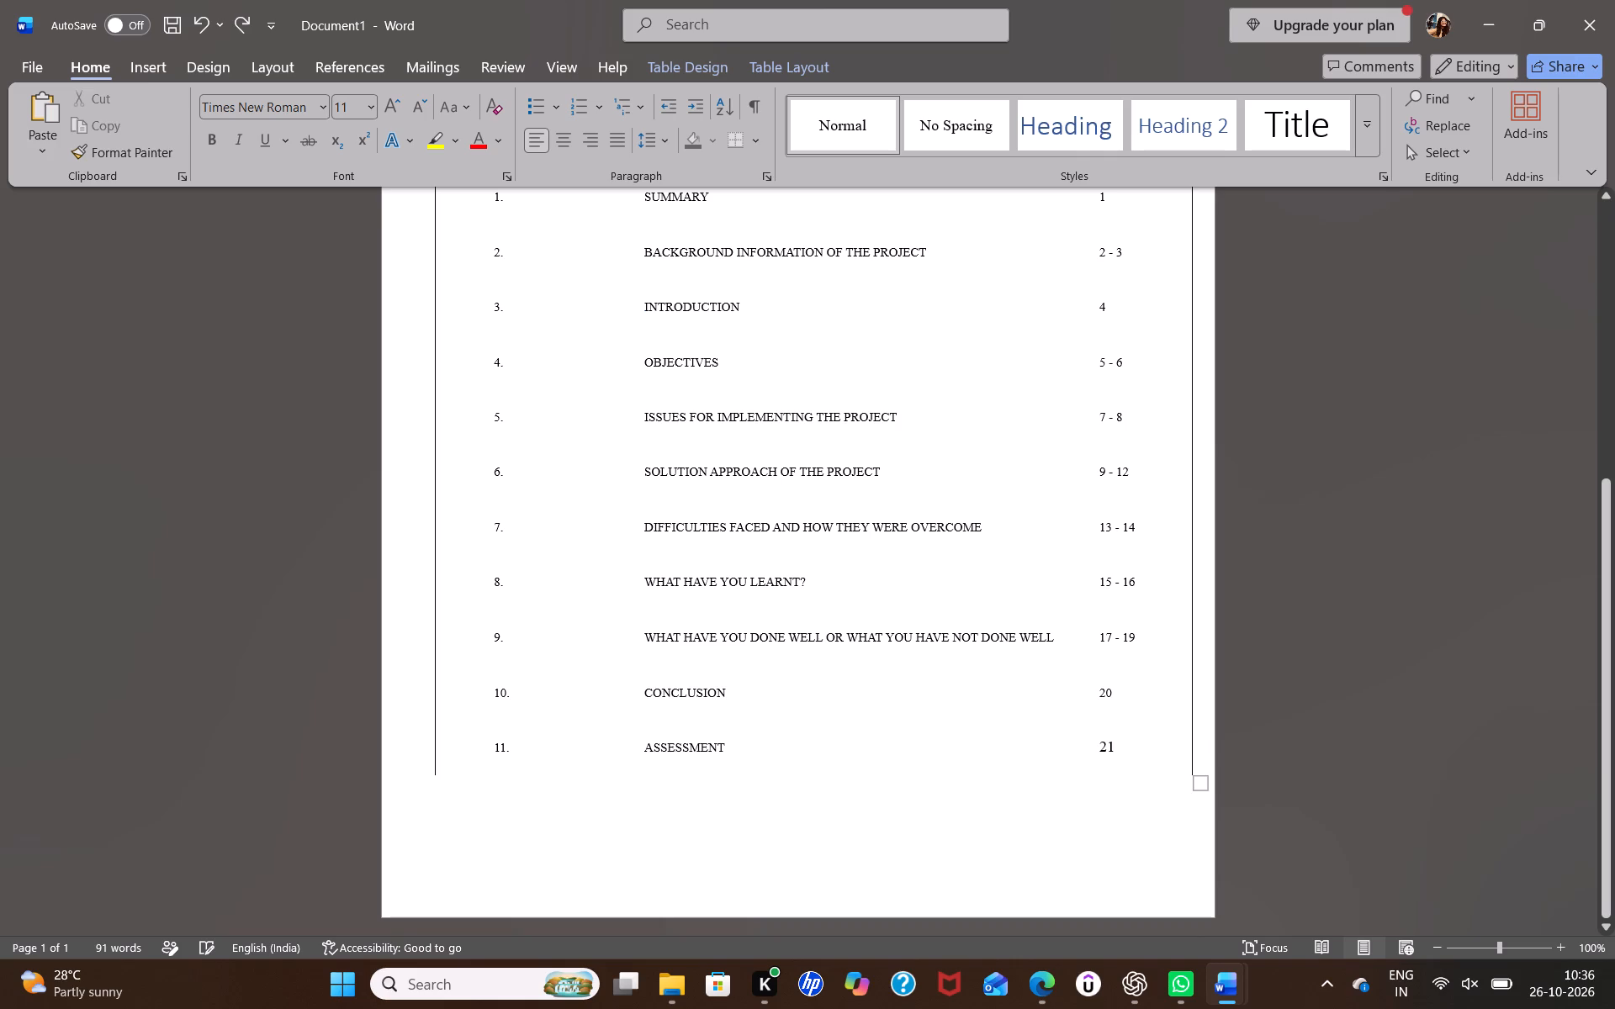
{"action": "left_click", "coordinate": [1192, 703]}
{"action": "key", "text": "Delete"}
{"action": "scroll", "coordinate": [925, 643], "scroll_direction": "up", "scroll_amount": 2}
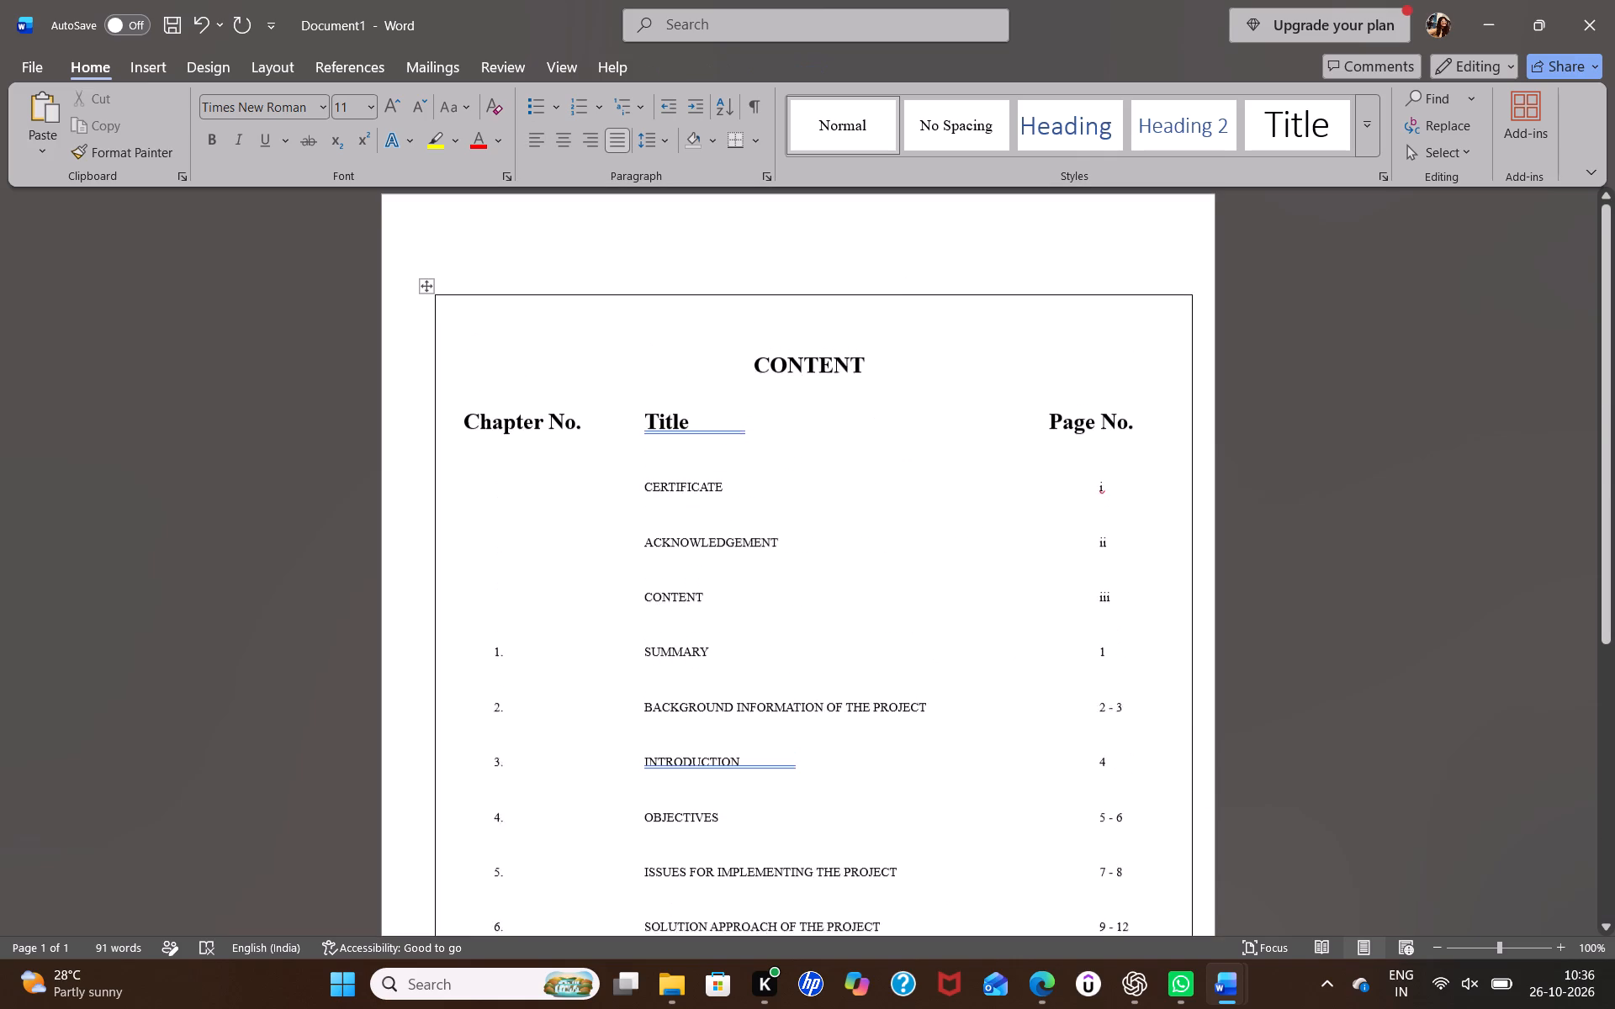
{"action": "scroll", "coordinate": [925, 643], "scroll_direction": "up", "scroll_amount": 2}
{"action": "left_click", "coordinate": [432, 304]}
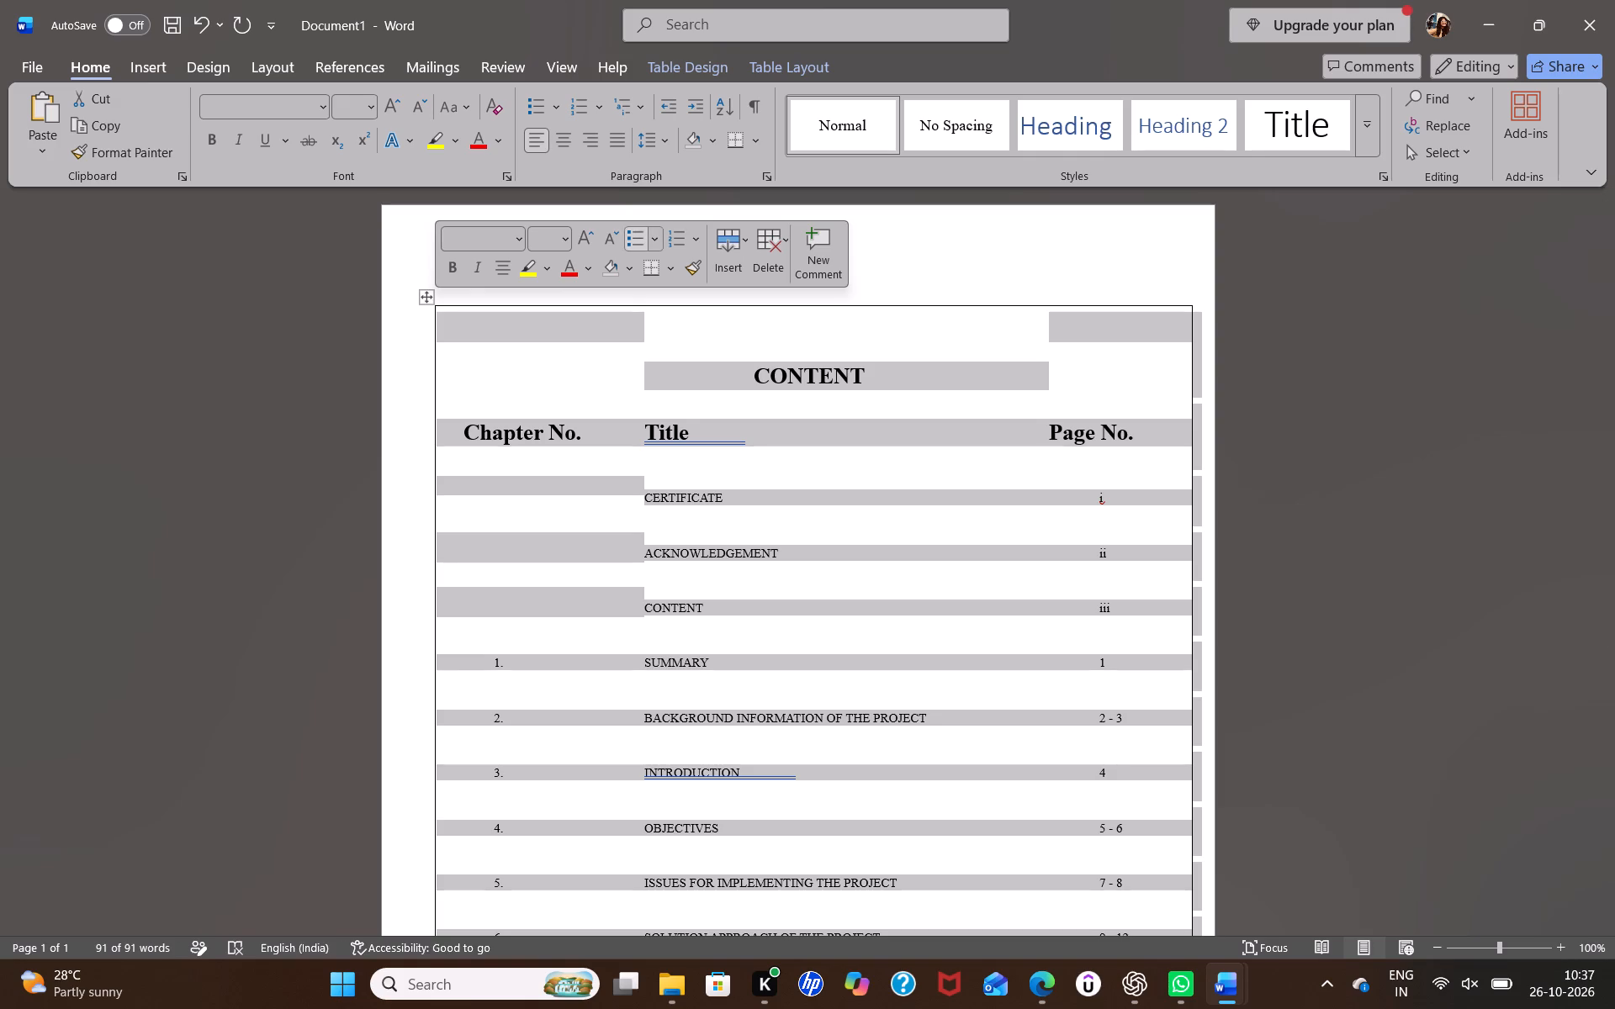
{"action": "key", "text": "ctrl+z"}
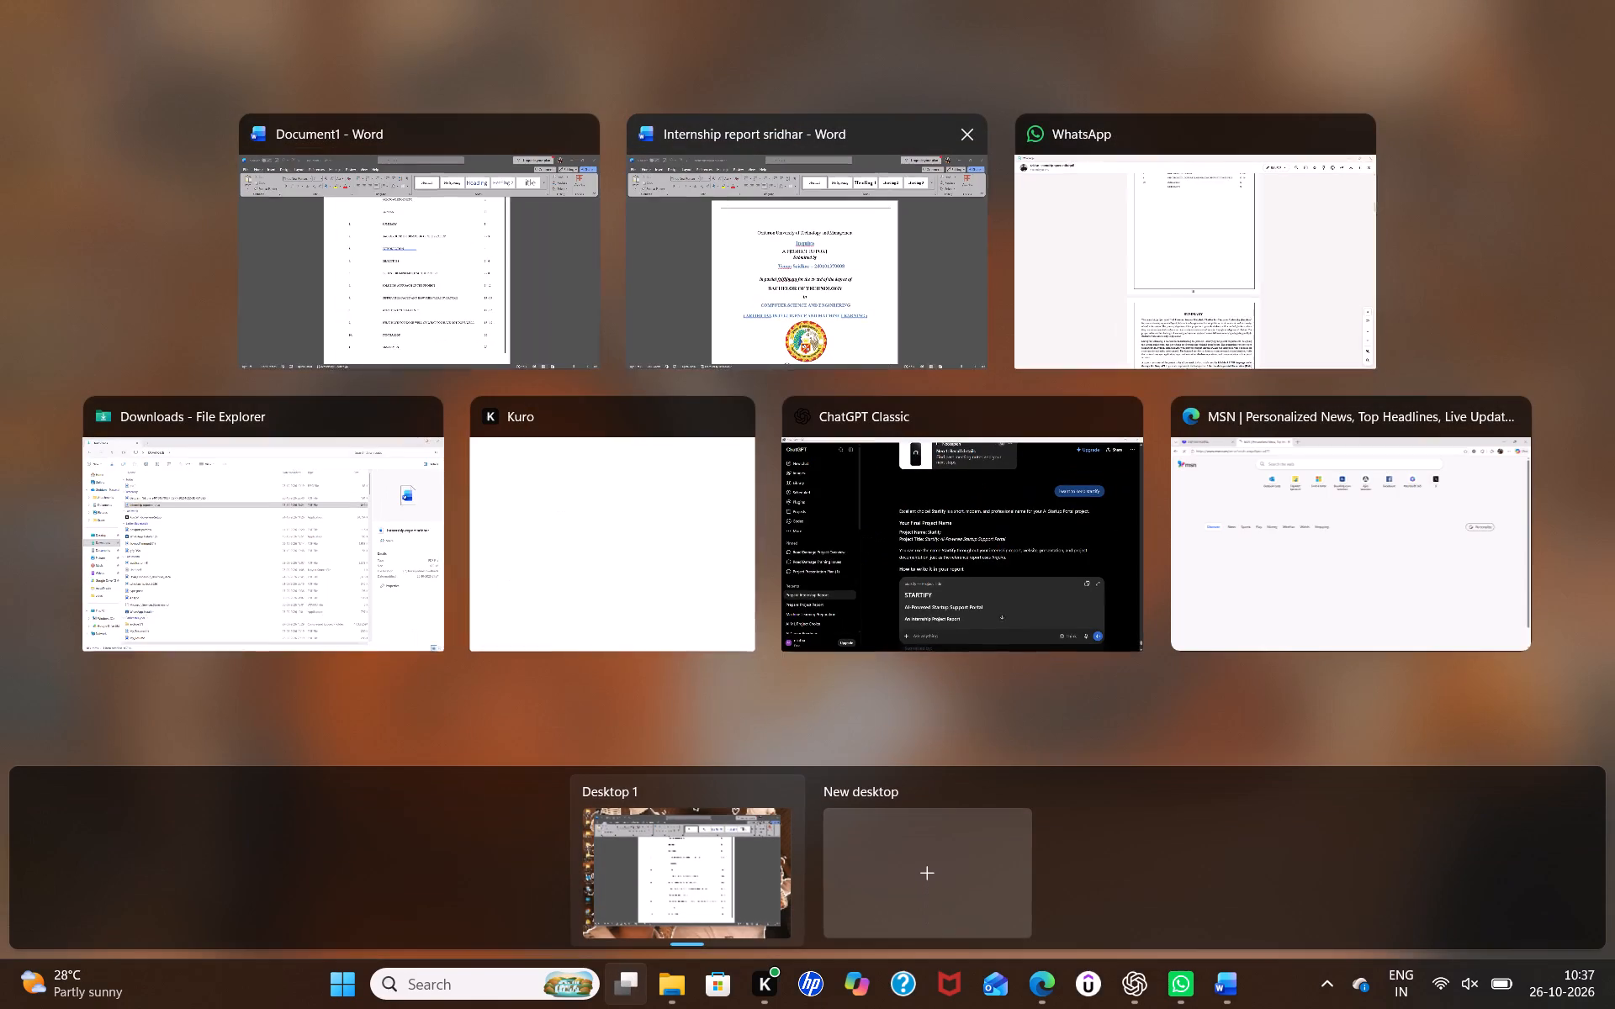
Switch back to the internship report document.
{"action": "left_click", "coordinate": [841, 253]}
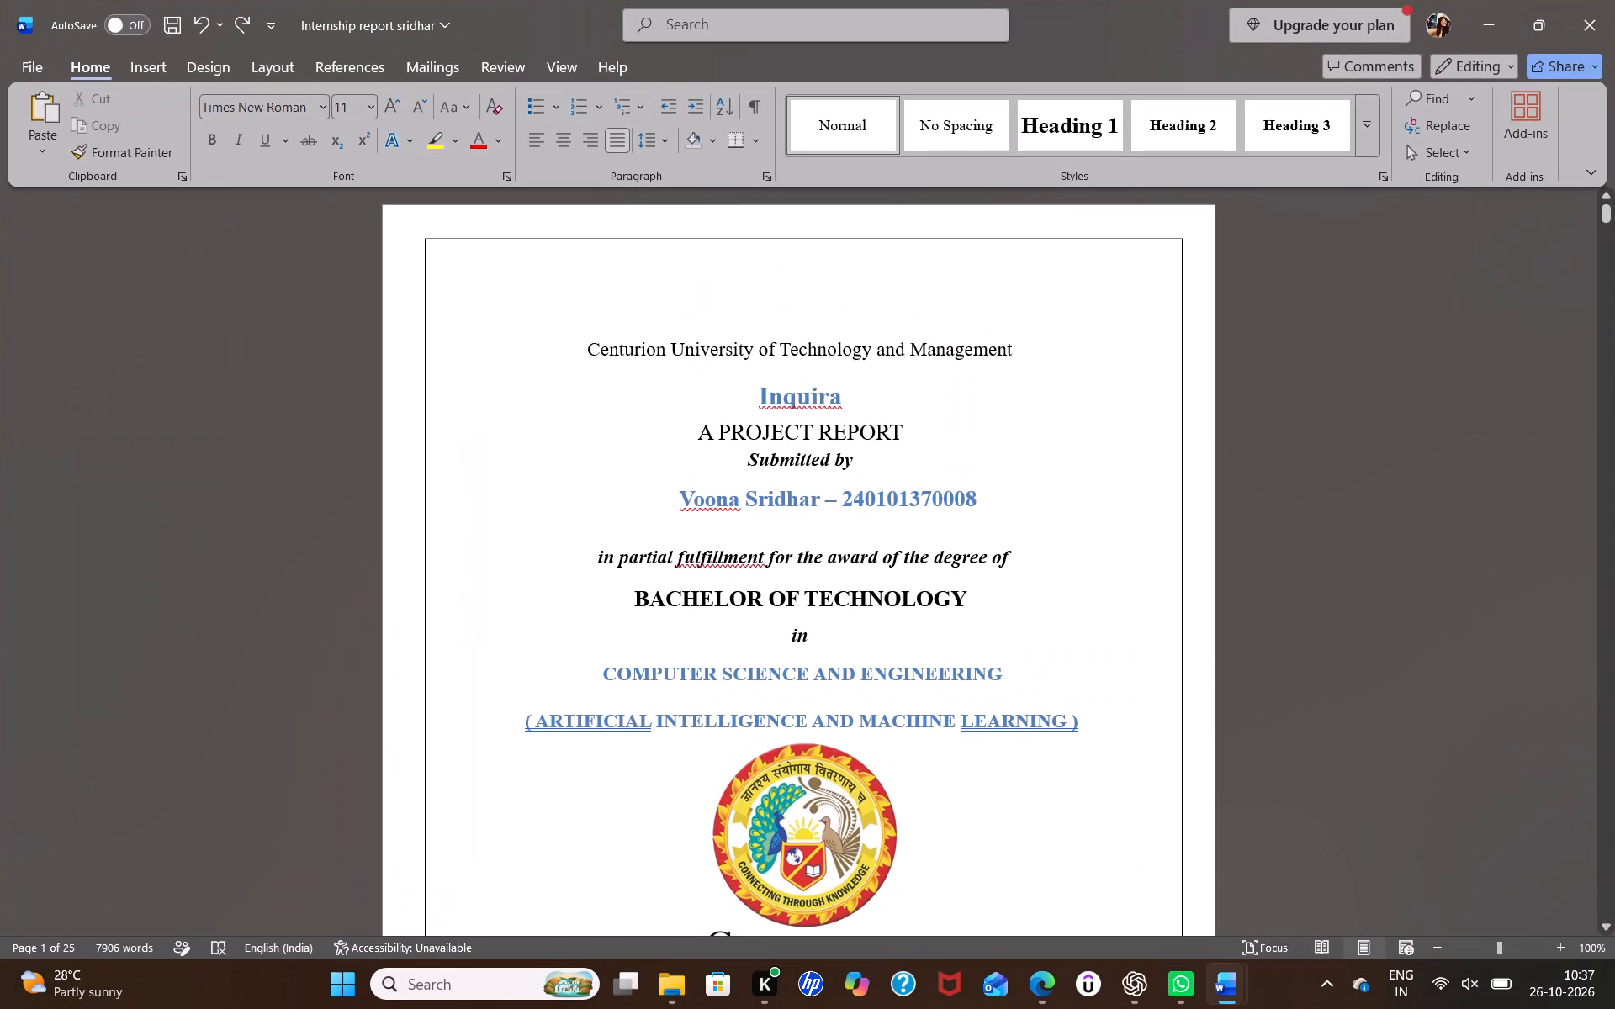
Redo the undone paste of the contents table in the internship report.
{"action": "key", "text": "ctrl+y"}
{"action": "scroll", "coordinate": [841, 253], "scroll_direction": "down", "scroll_amount": 1}
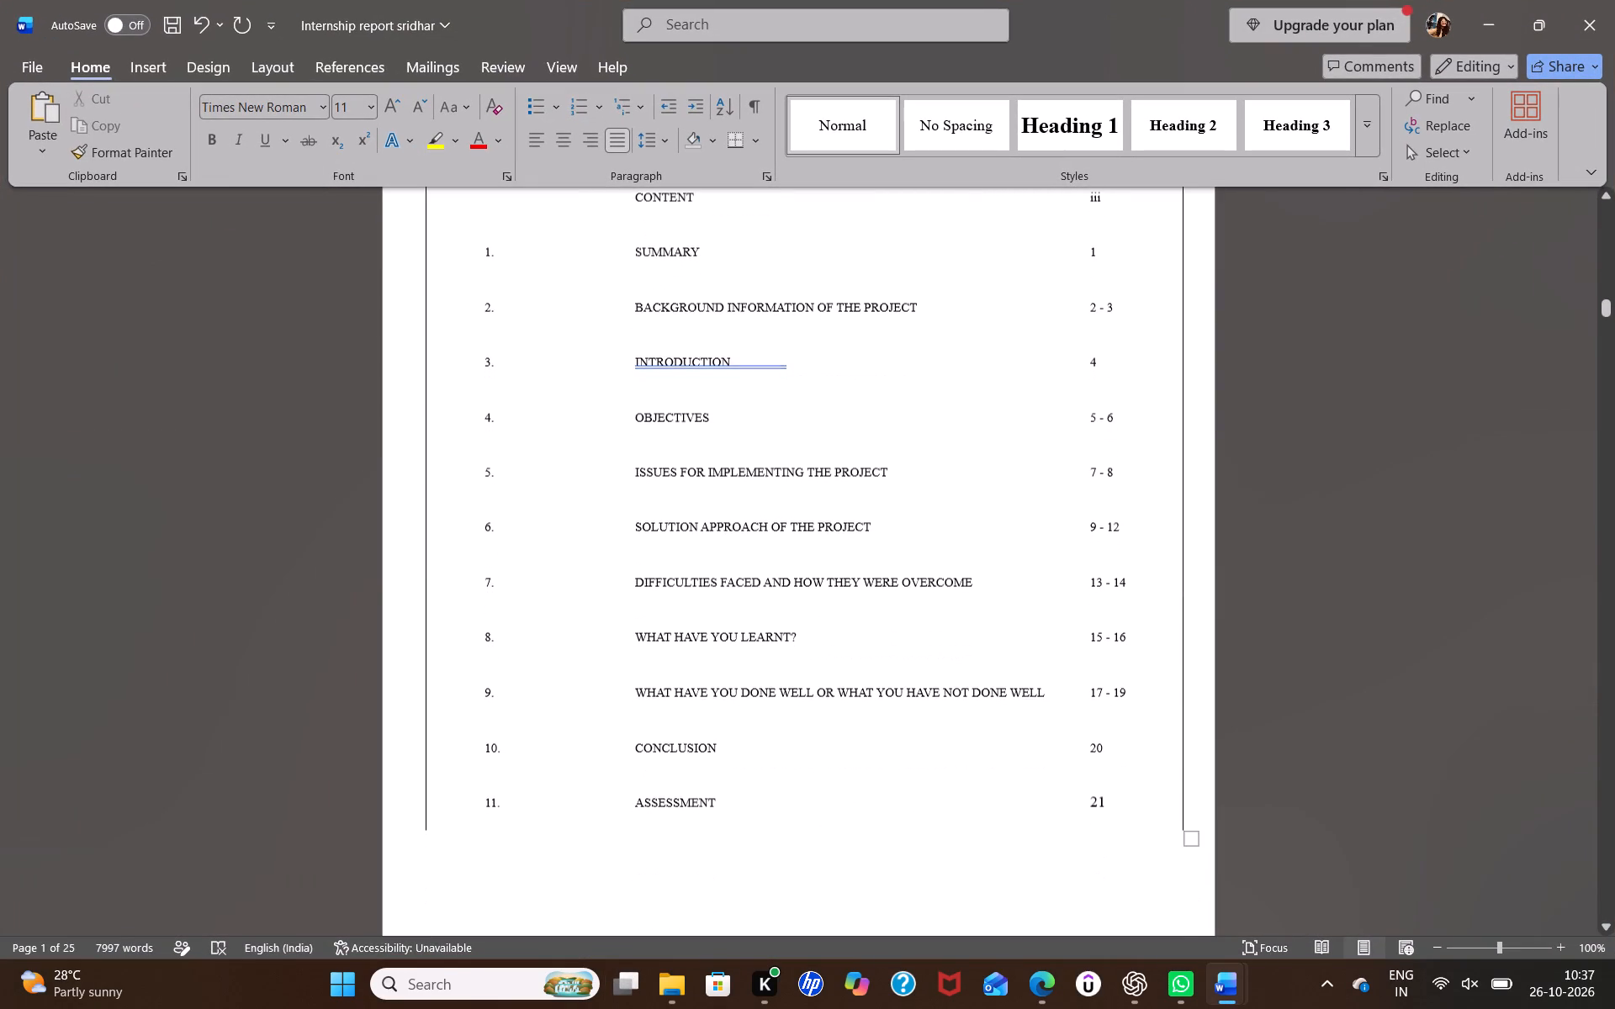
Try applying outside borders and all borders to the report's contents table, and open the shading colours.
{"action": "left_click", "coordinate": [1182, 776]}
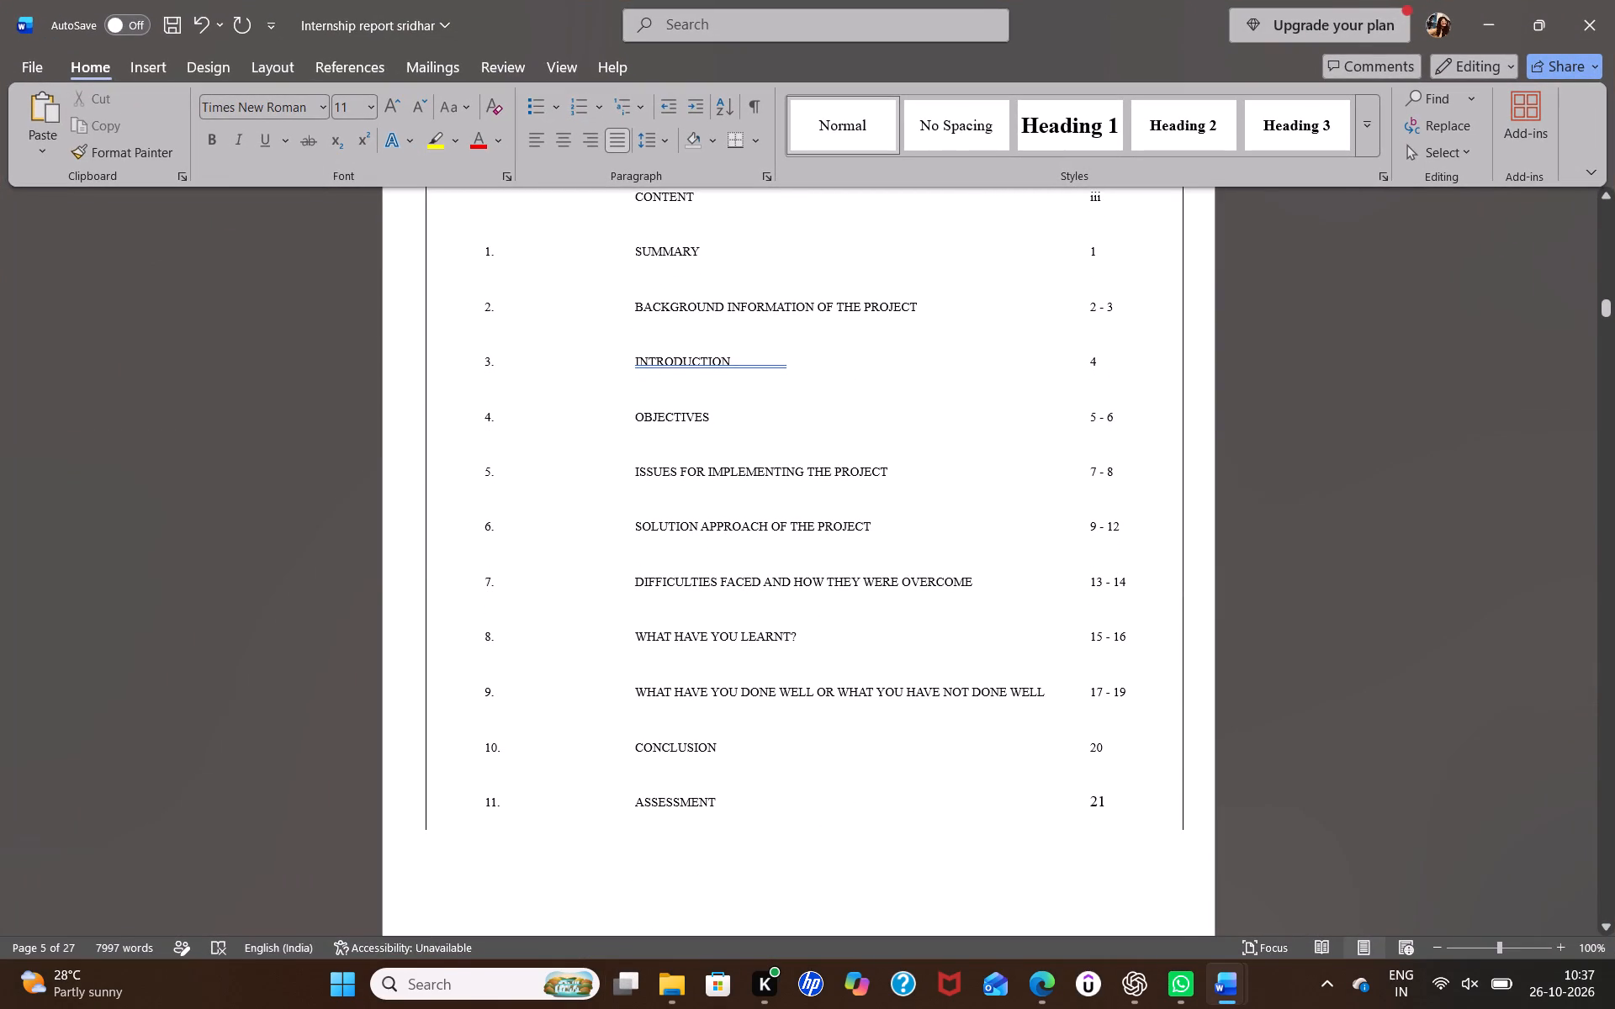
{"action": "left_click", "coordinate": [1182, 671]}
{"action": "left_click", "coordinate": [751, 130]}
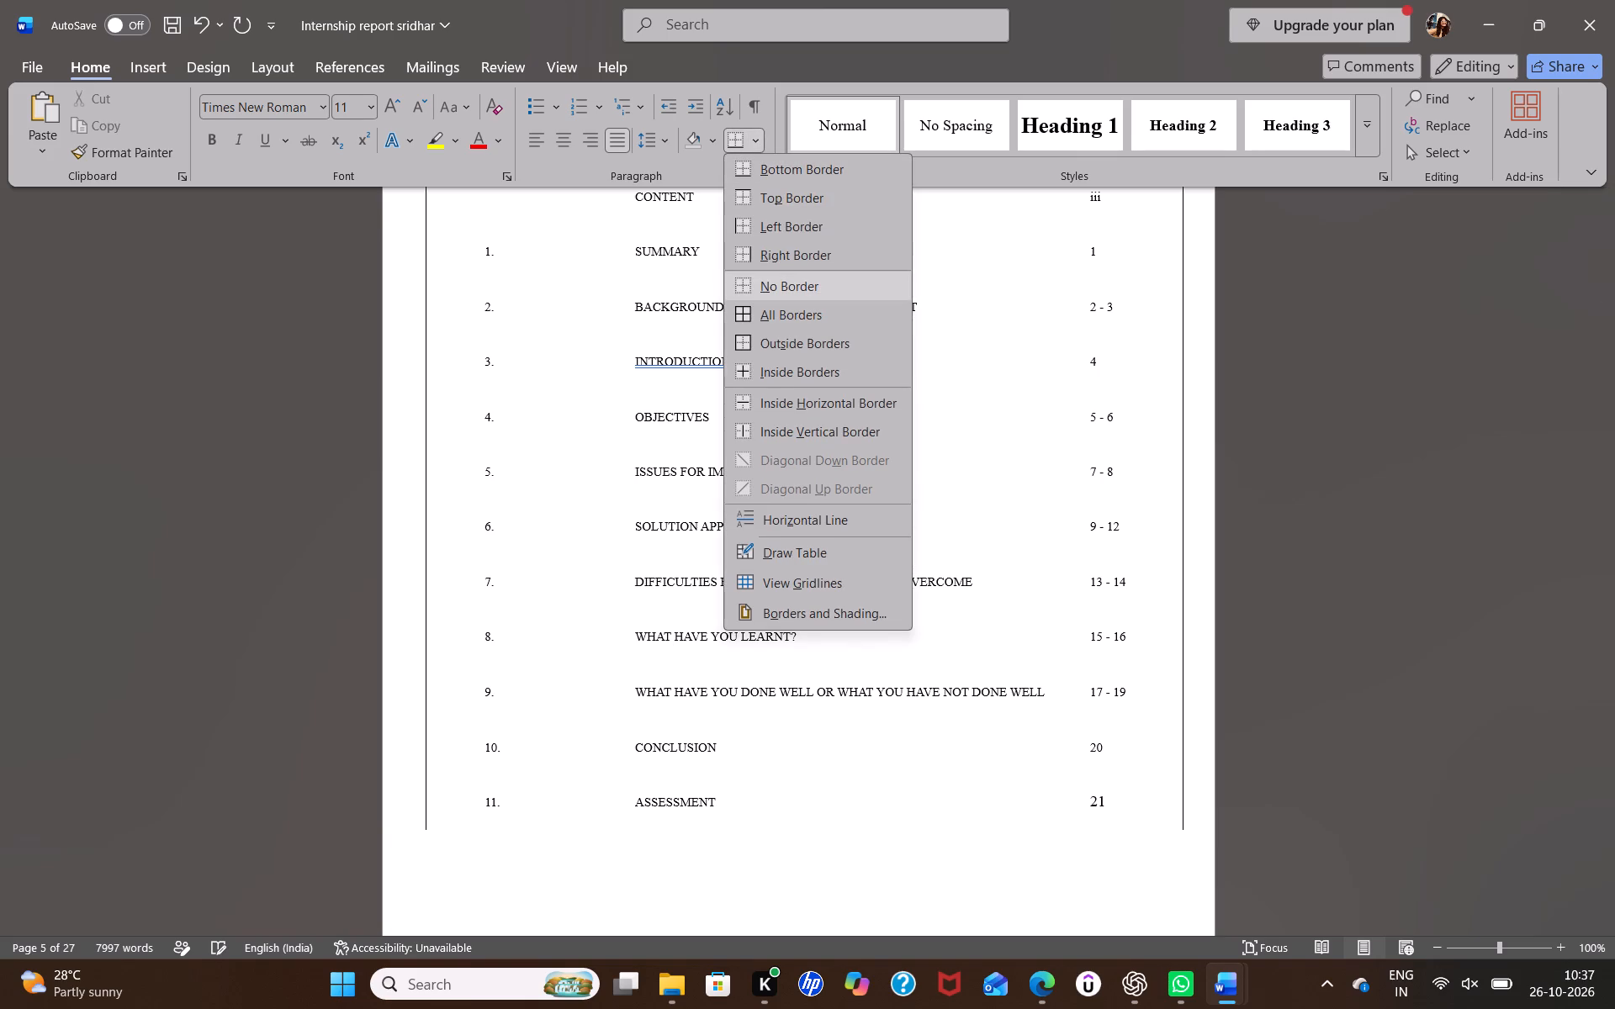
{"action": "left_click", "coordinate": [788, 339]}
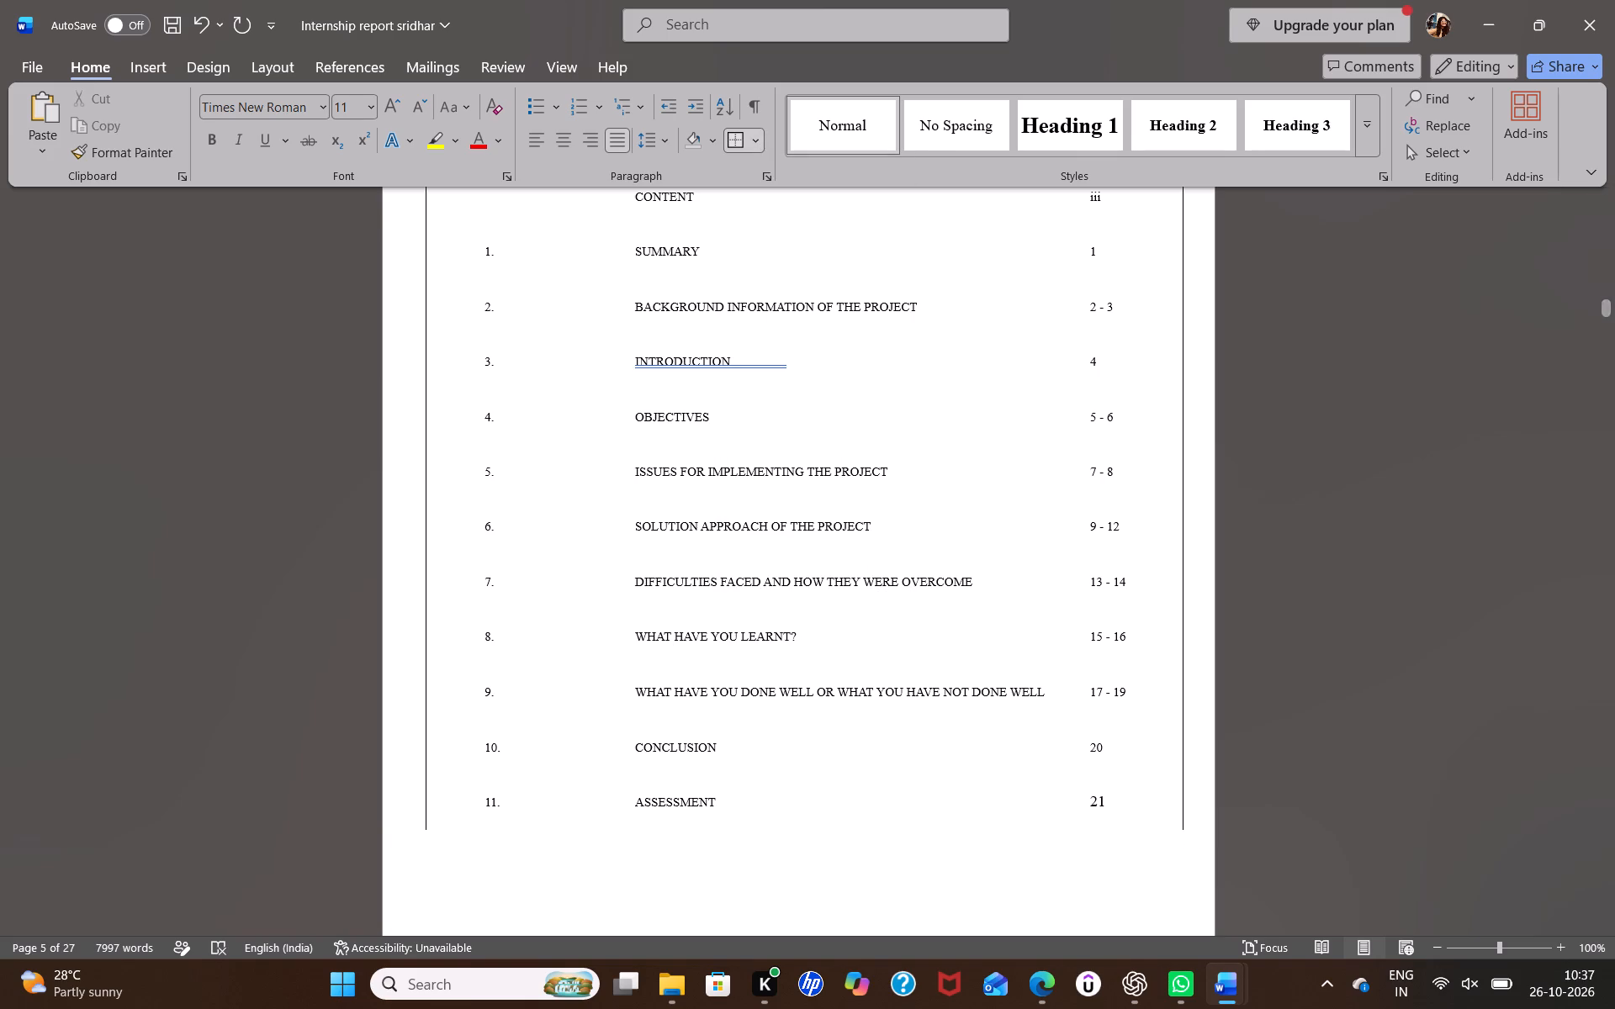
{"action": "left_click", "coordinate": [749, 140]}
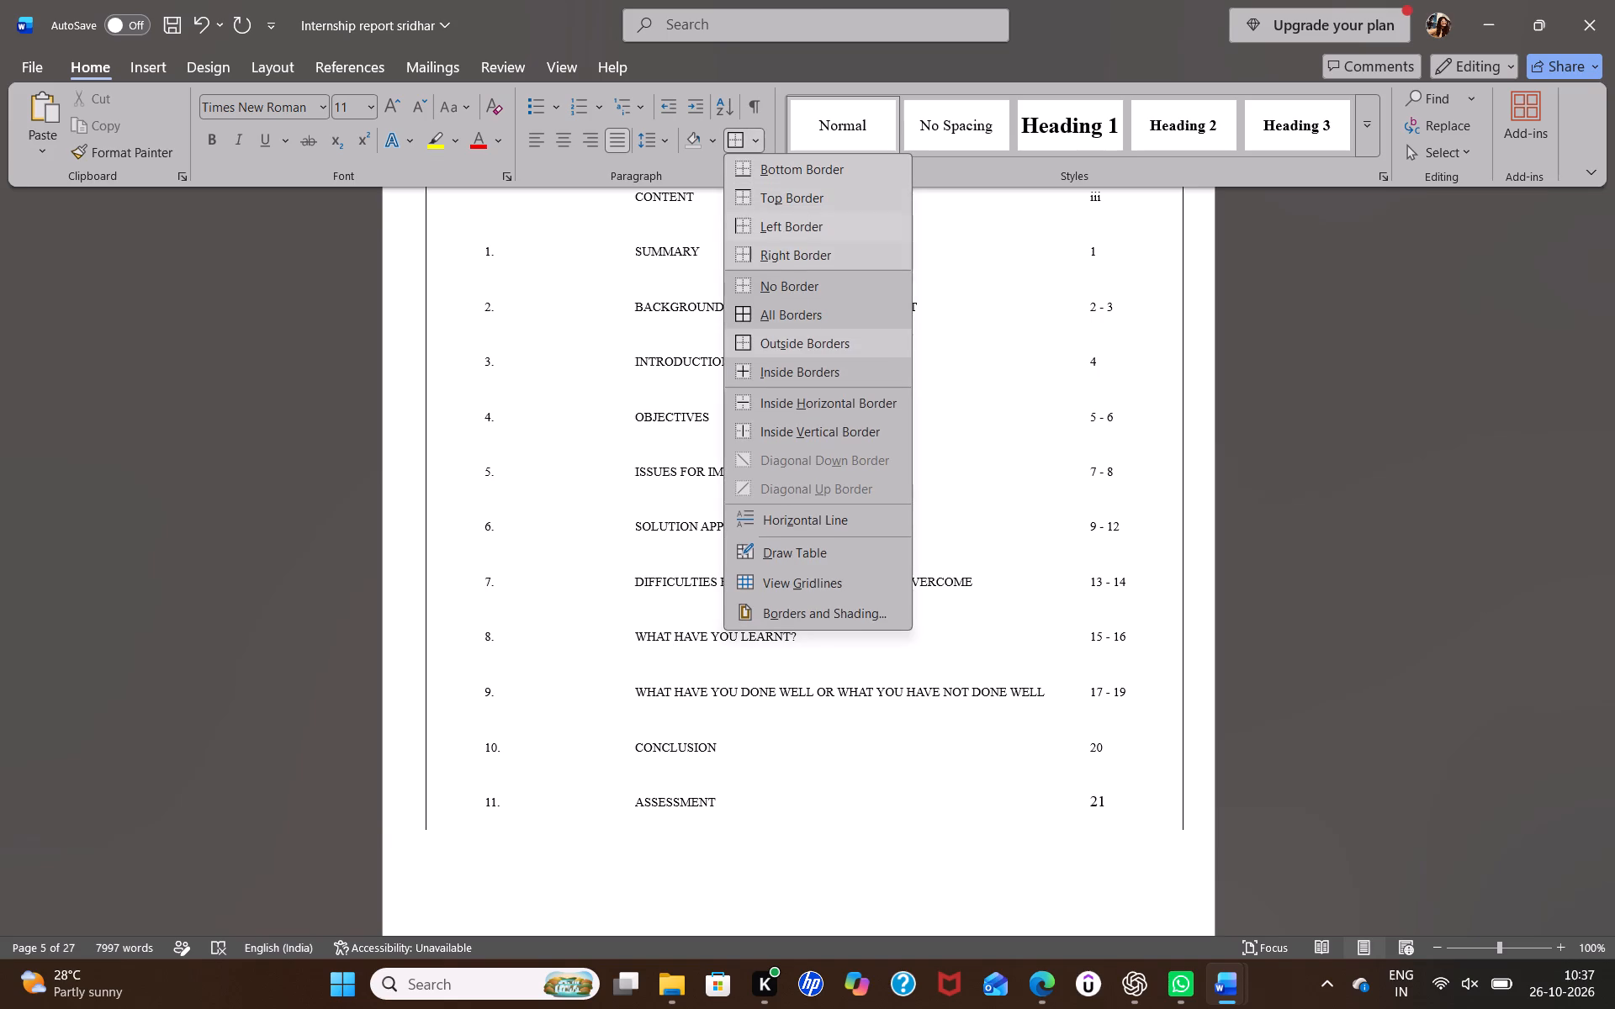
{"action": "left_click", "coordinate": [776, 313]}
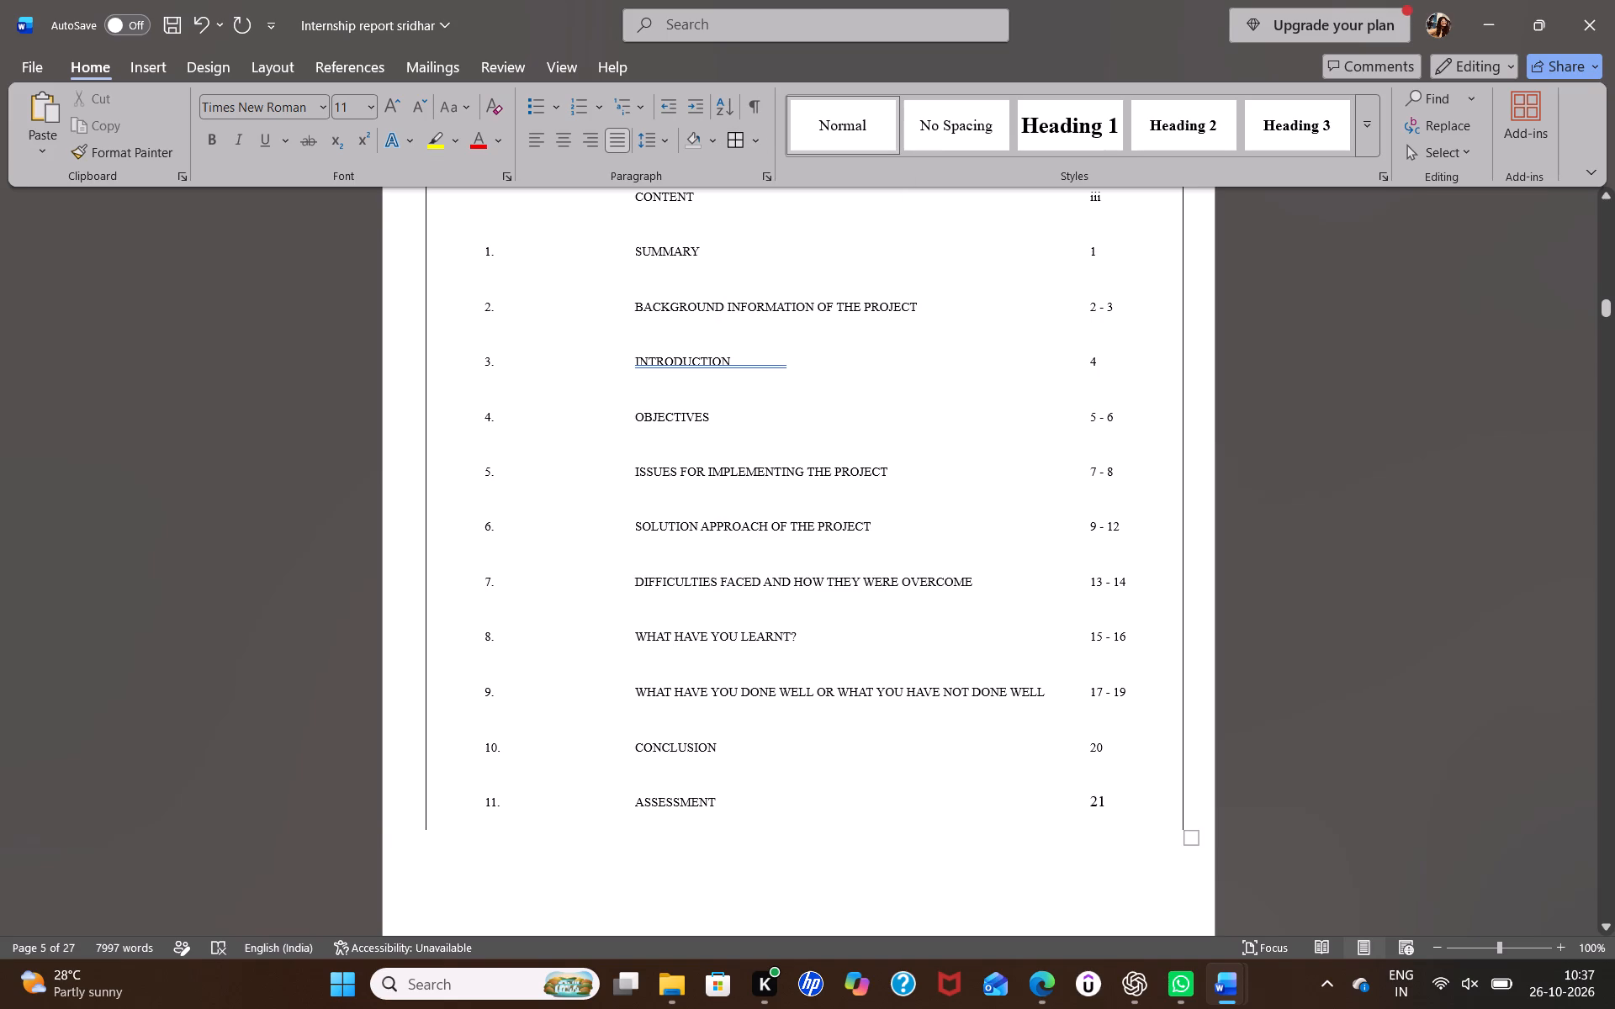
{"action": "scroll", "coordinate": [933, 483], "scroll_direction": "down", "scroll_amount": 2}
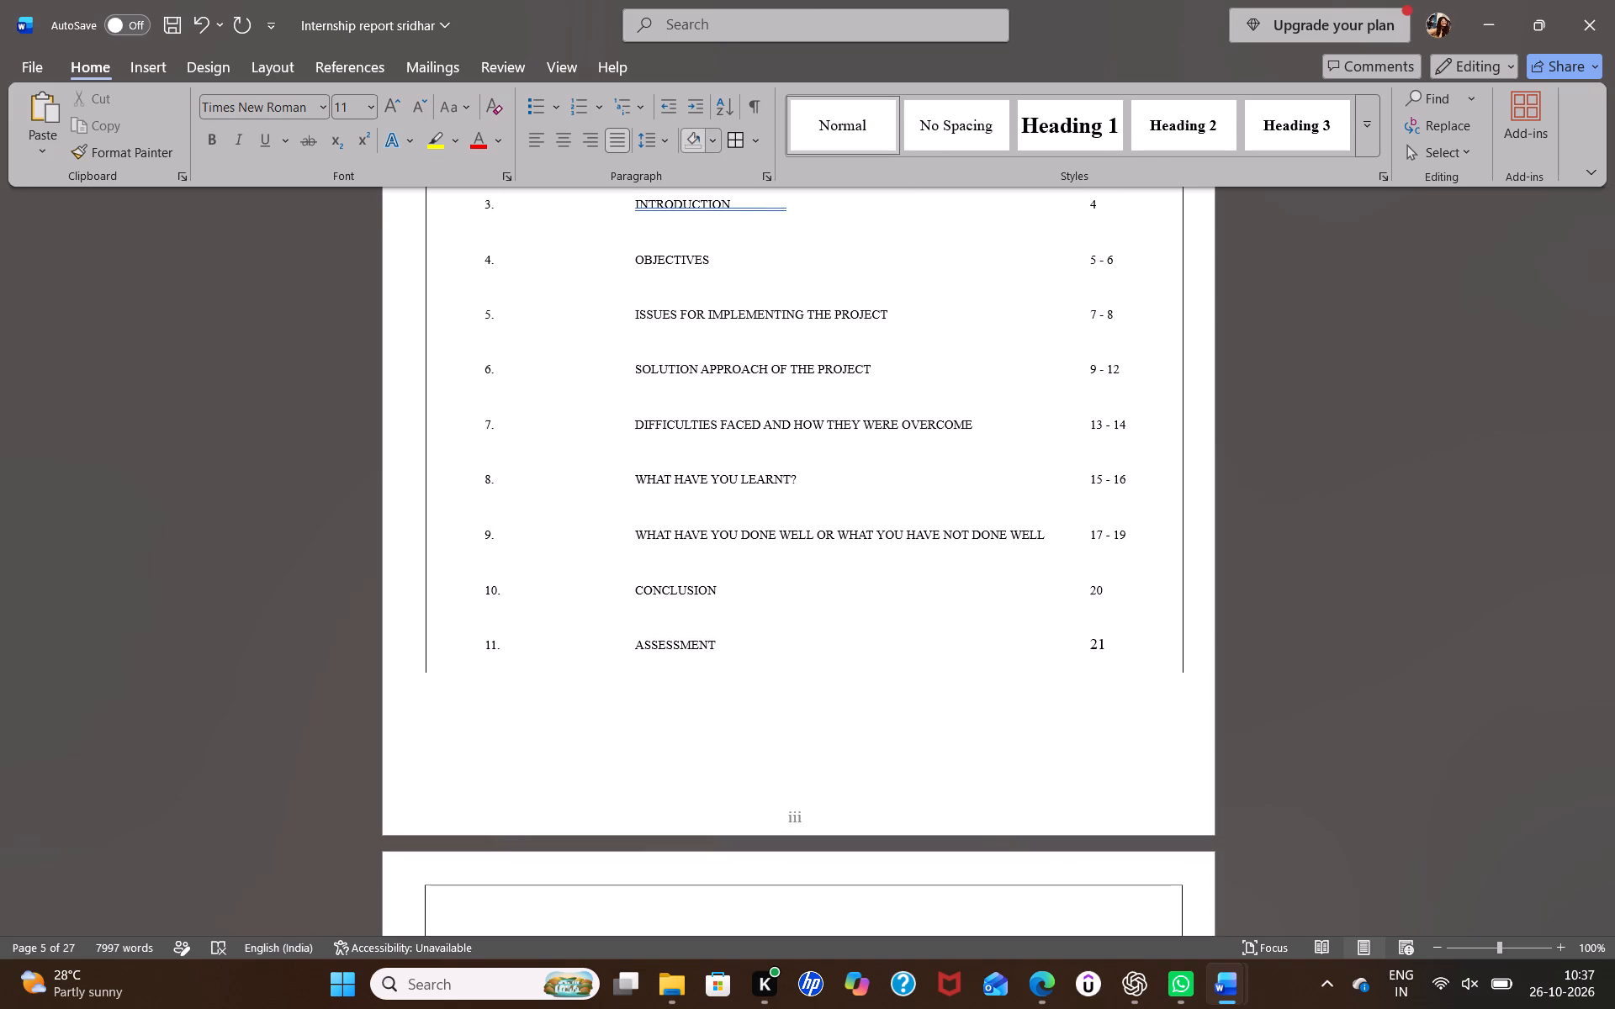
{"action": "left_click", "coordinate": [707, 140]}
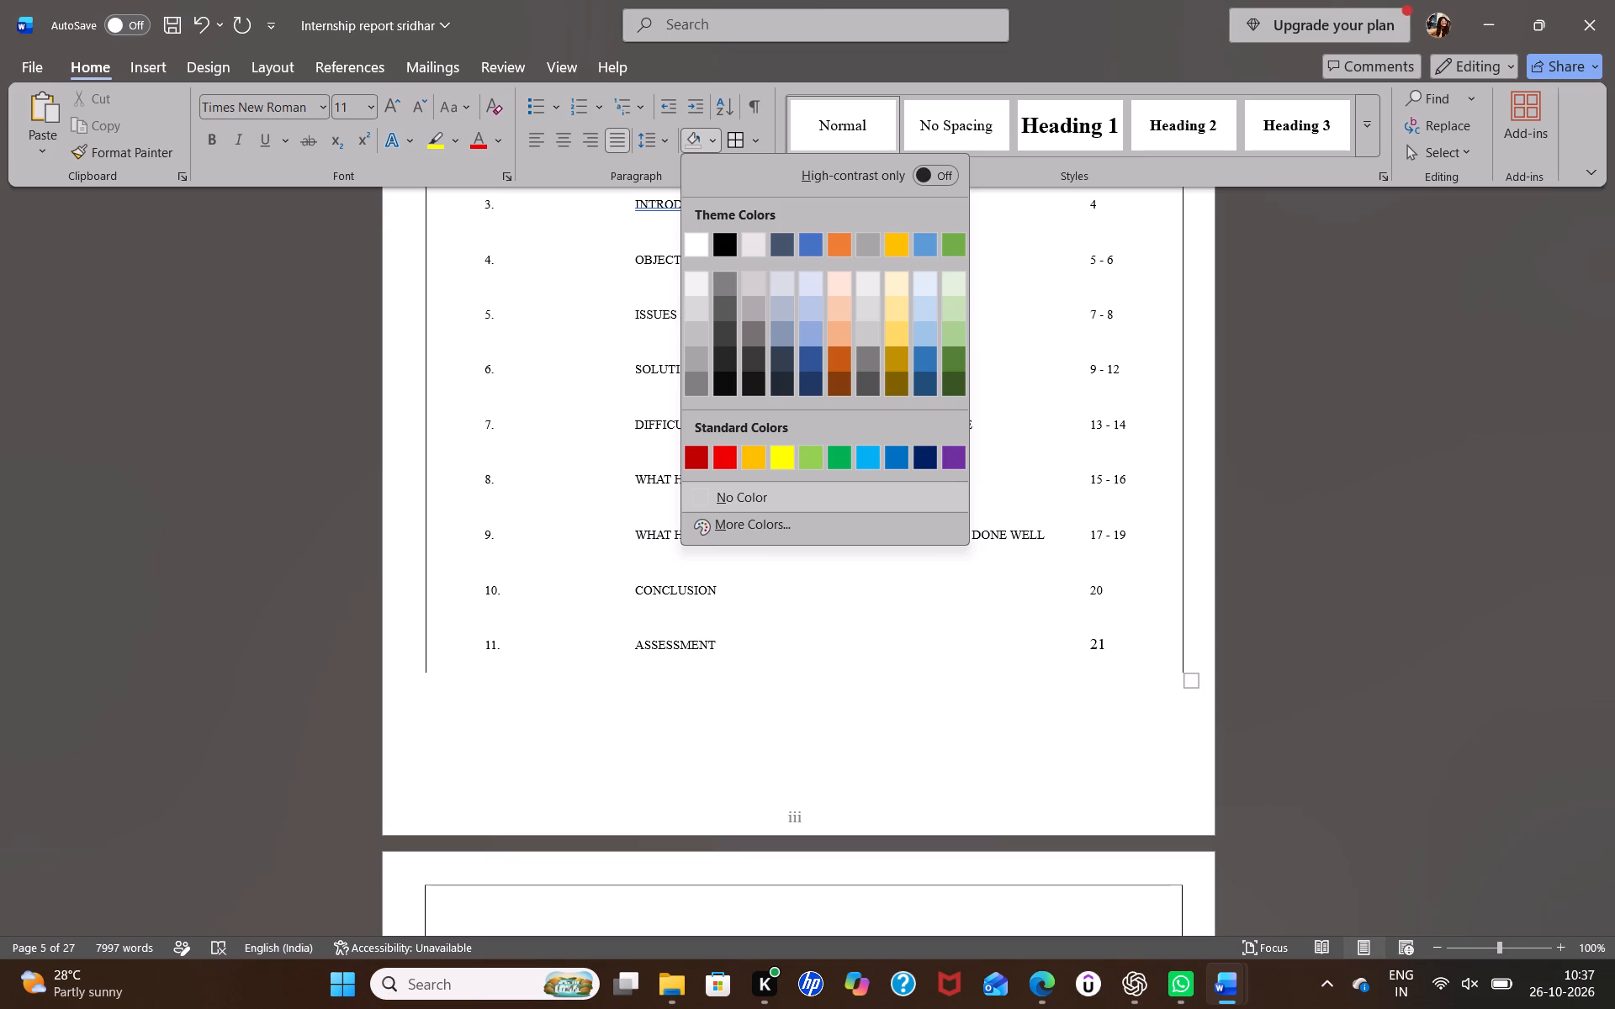
Switch to Document1, autofit the contents table's right-hand column, and move the table up closer to the page's top edge.
{"action": "left_click", "coordinate": [755, 273]}
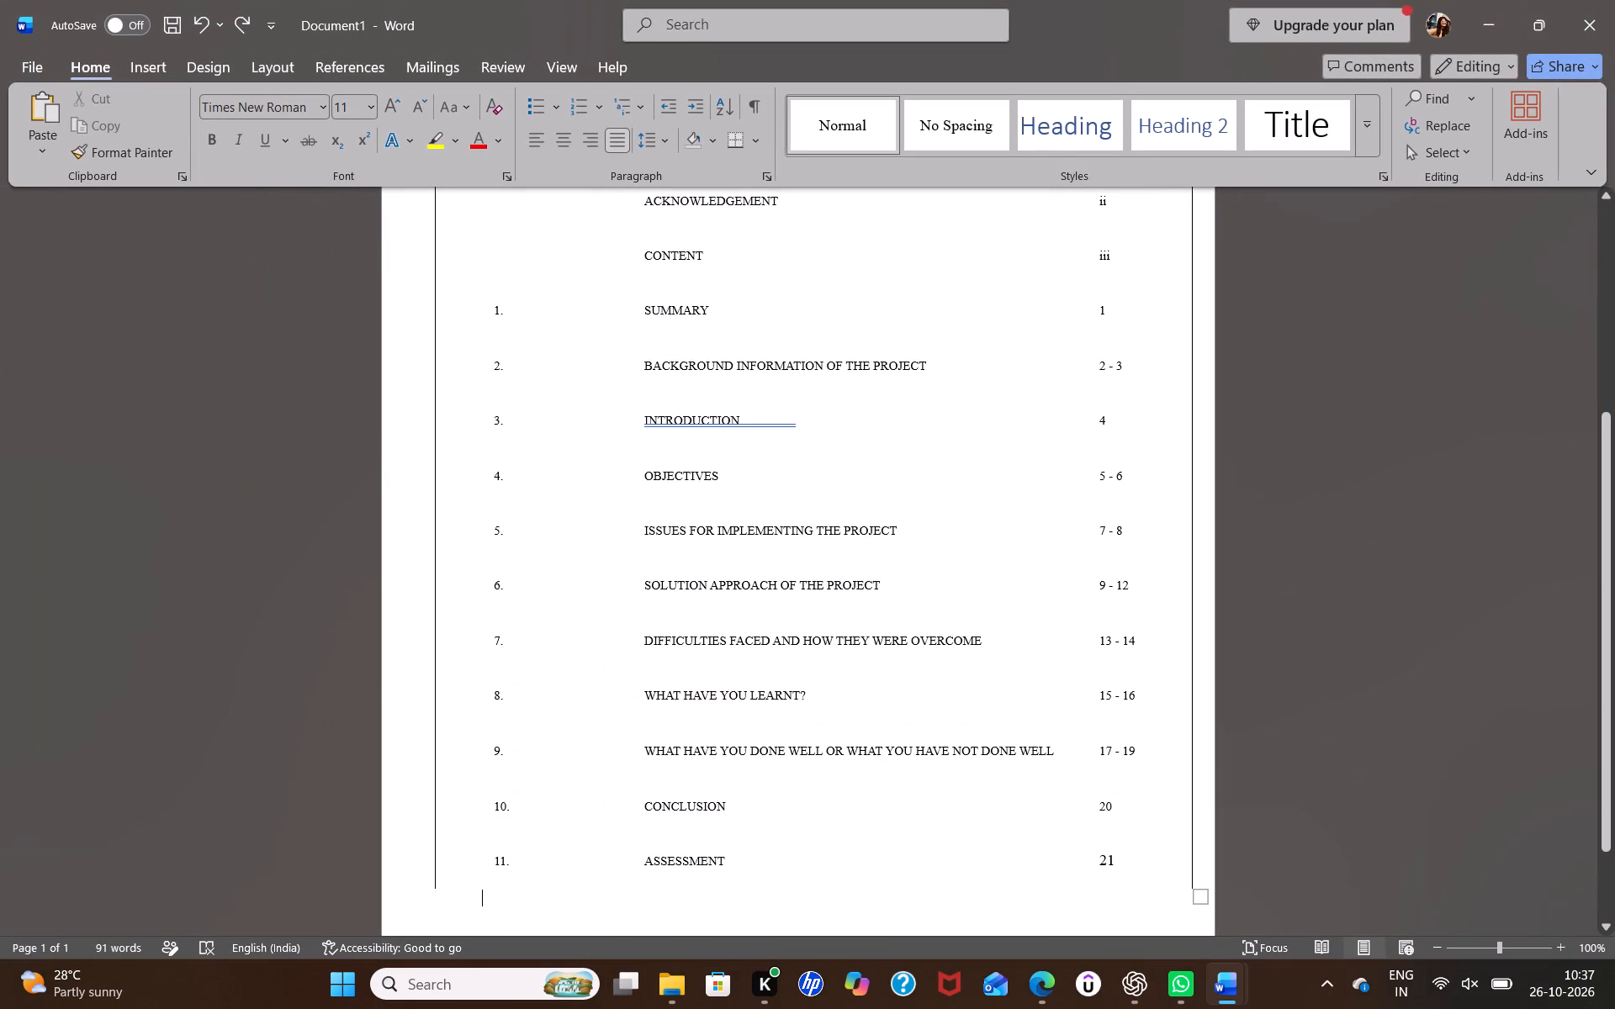
{"action": "left_click", "coordinate": [1191, 511]}
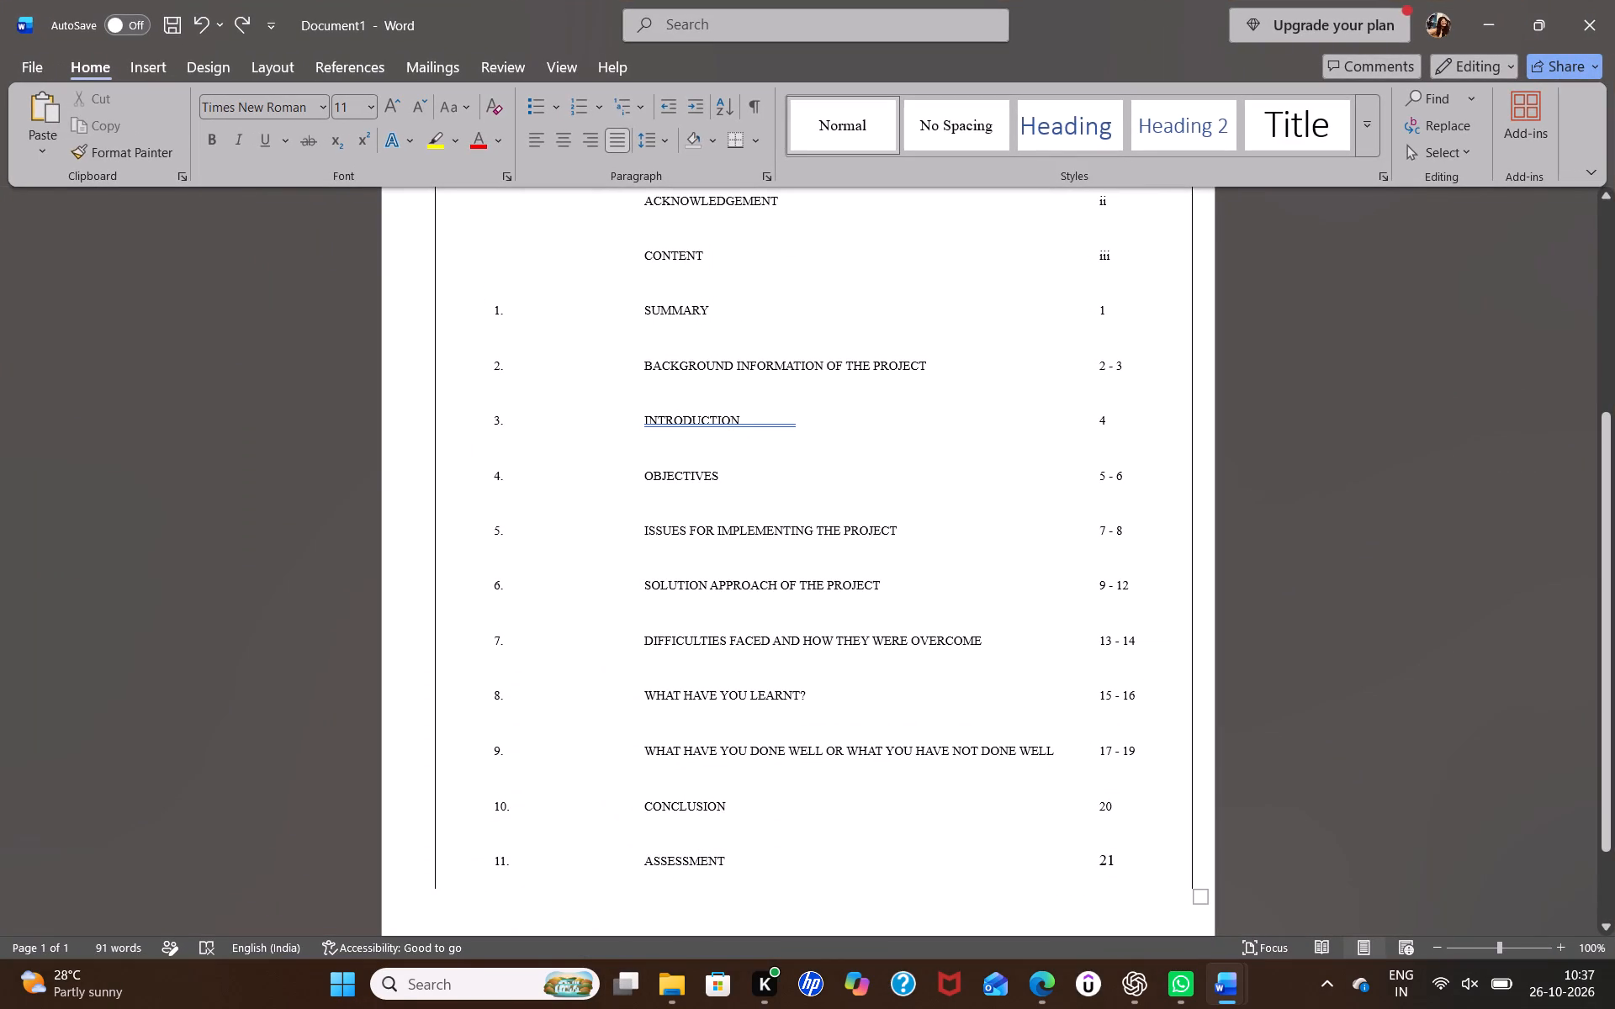
{"action": "triple_click", "coordinate": [1191, 511]}
{"action": "scroll", "coordinate": [1191, 511], "scroll_direction": "up", "scroll_amount": 1}
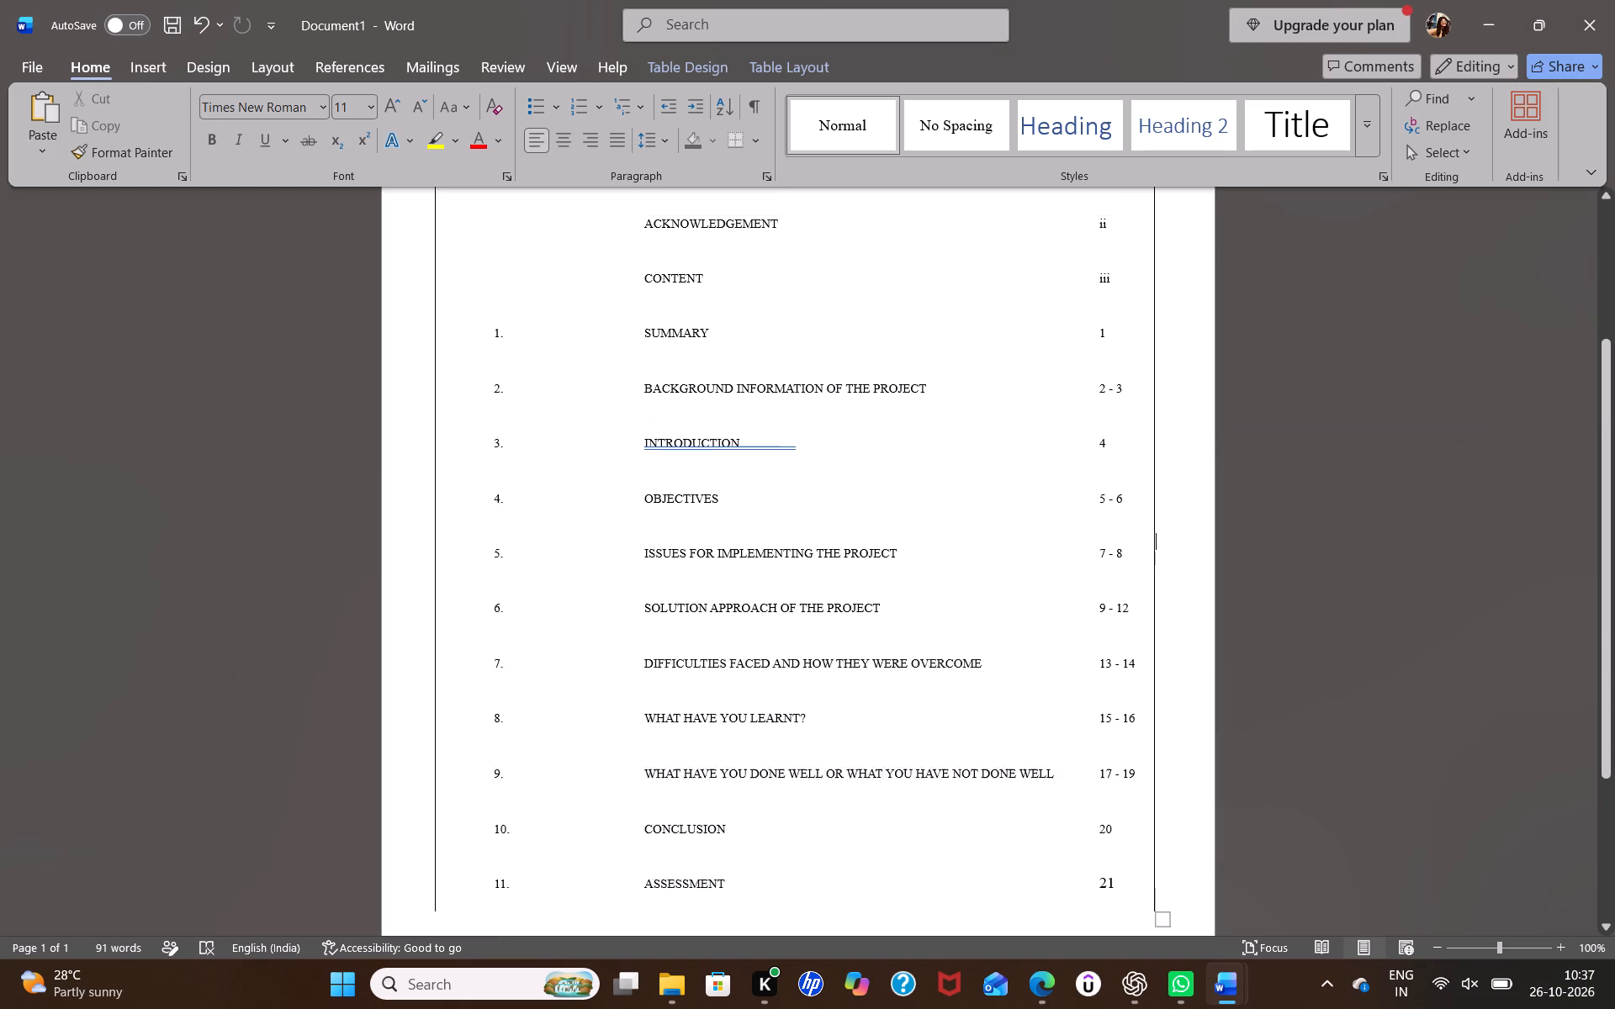
{"action": "scroll", "coordinate": [1191, 511], "scroll_direction": "up", "scroll_amount": 3}
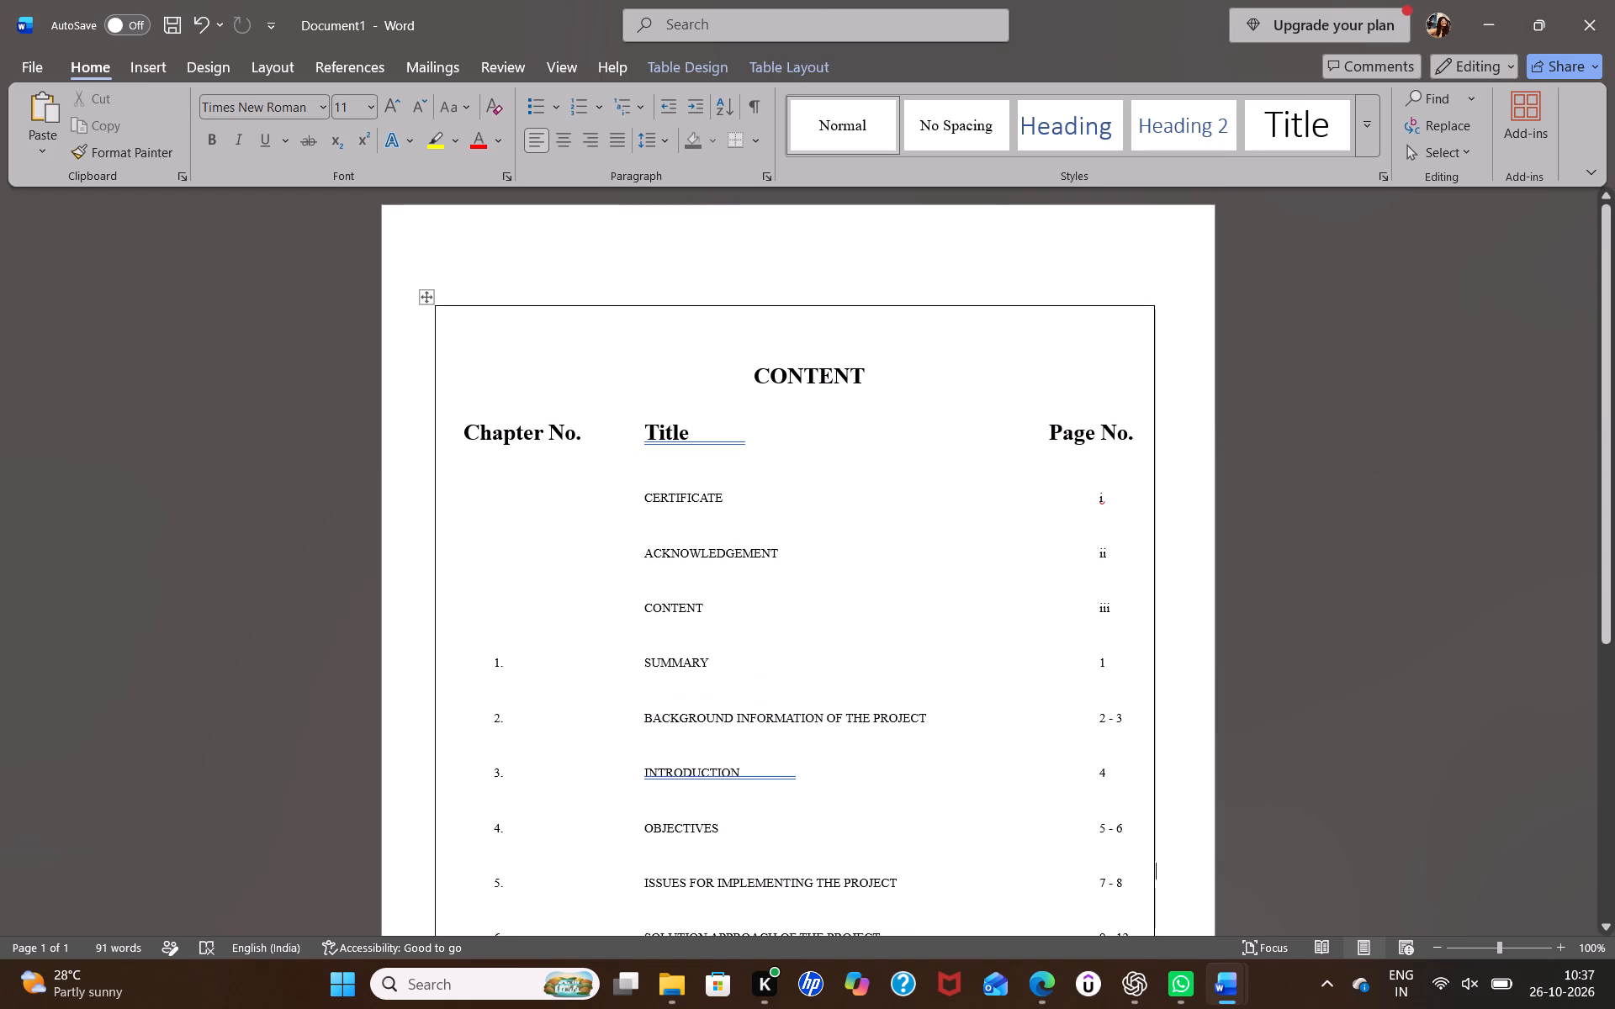
{"action": "left_click_drag", "start_coordinate": [430, 293], "coordinate": [432, 245]}
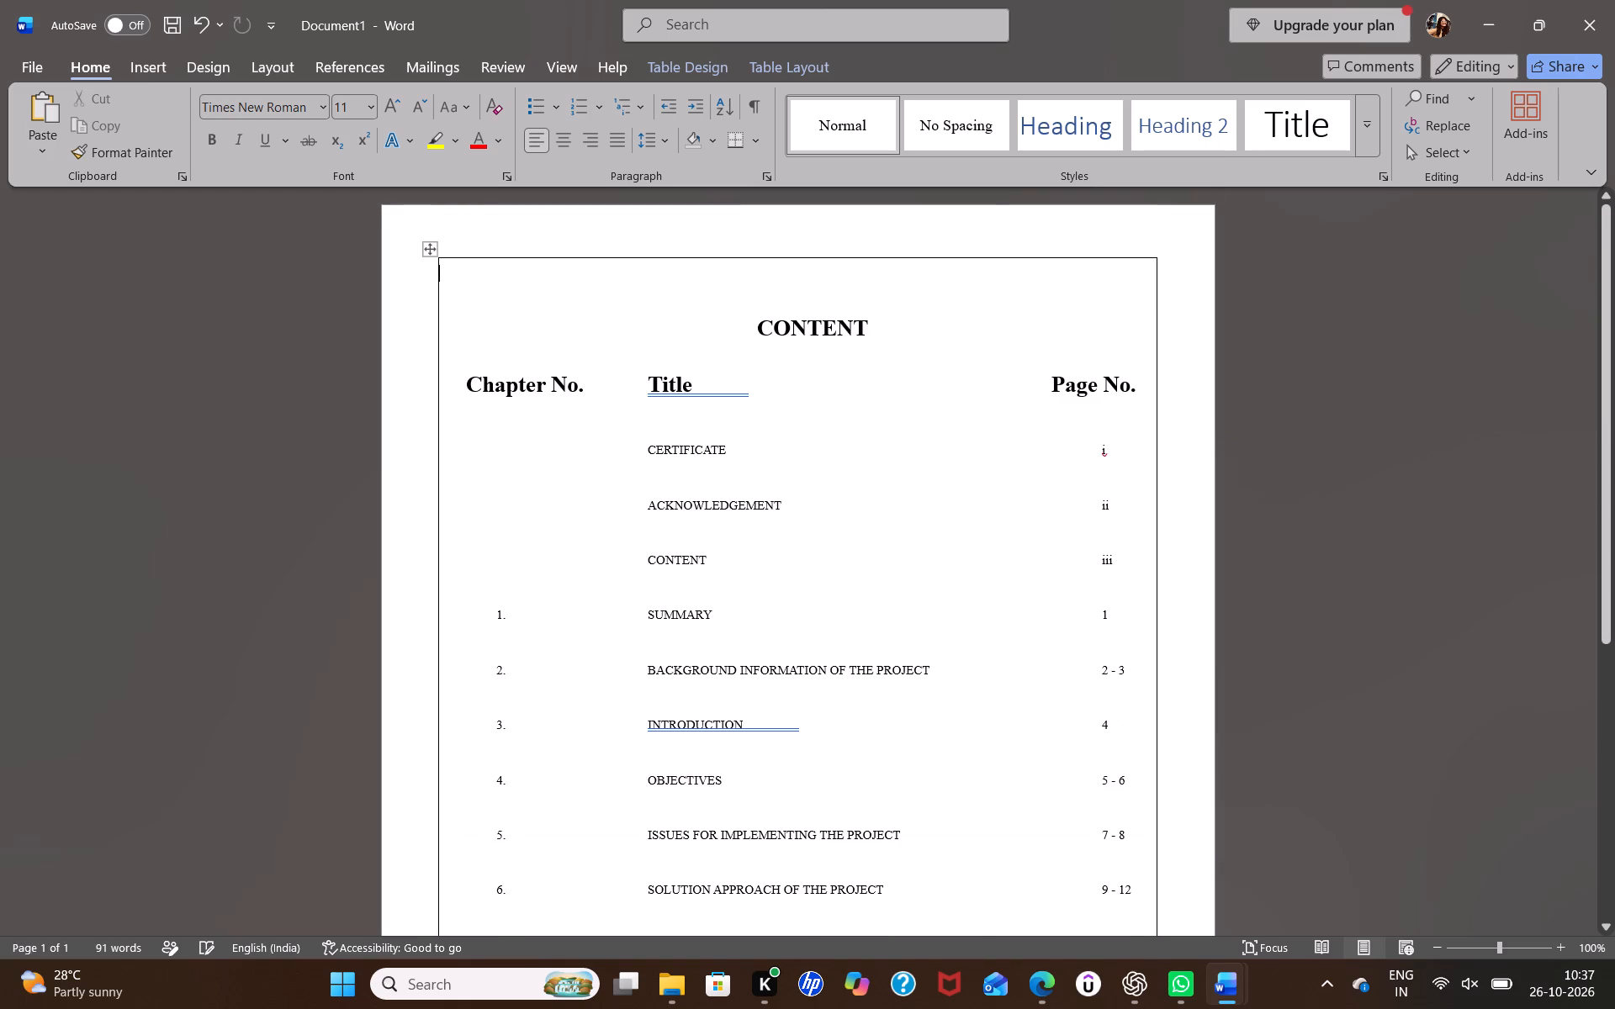
Select the entire contents table in Document1 and add a bottom border to close its frame.
{"action": "scroll", "coordinate": [609, 398], "scroll_direction": "down", "scroll_amount": 6}
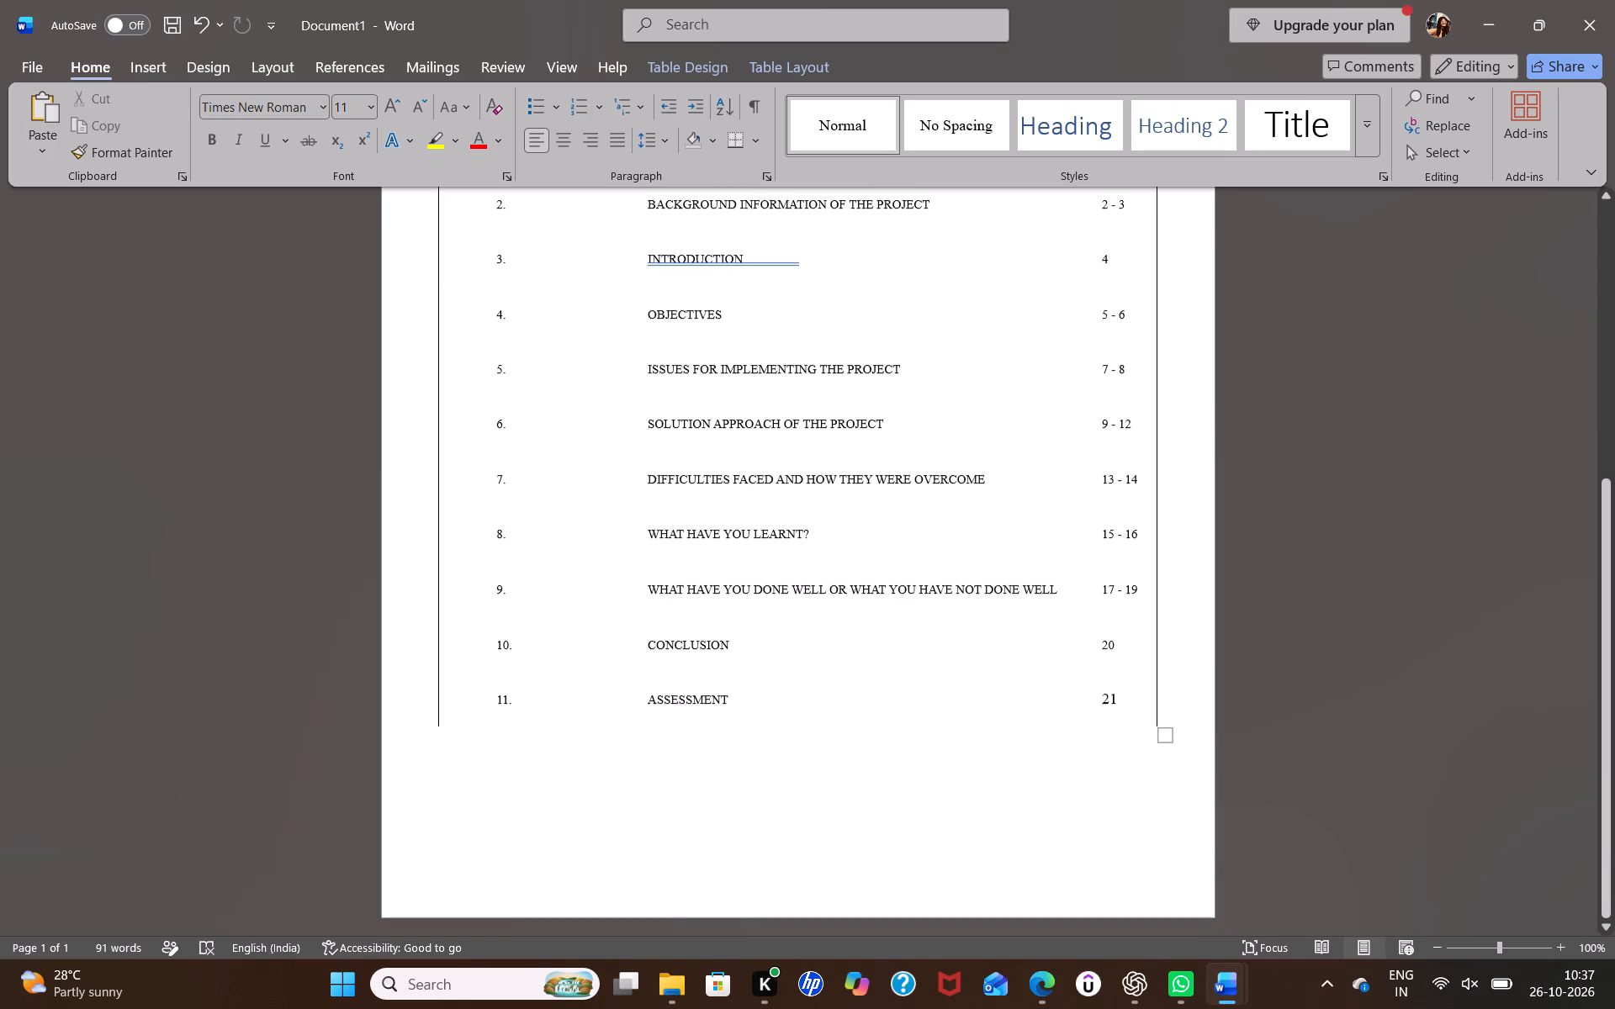
{"action": "left_click", "coordinate": [442, 721]}
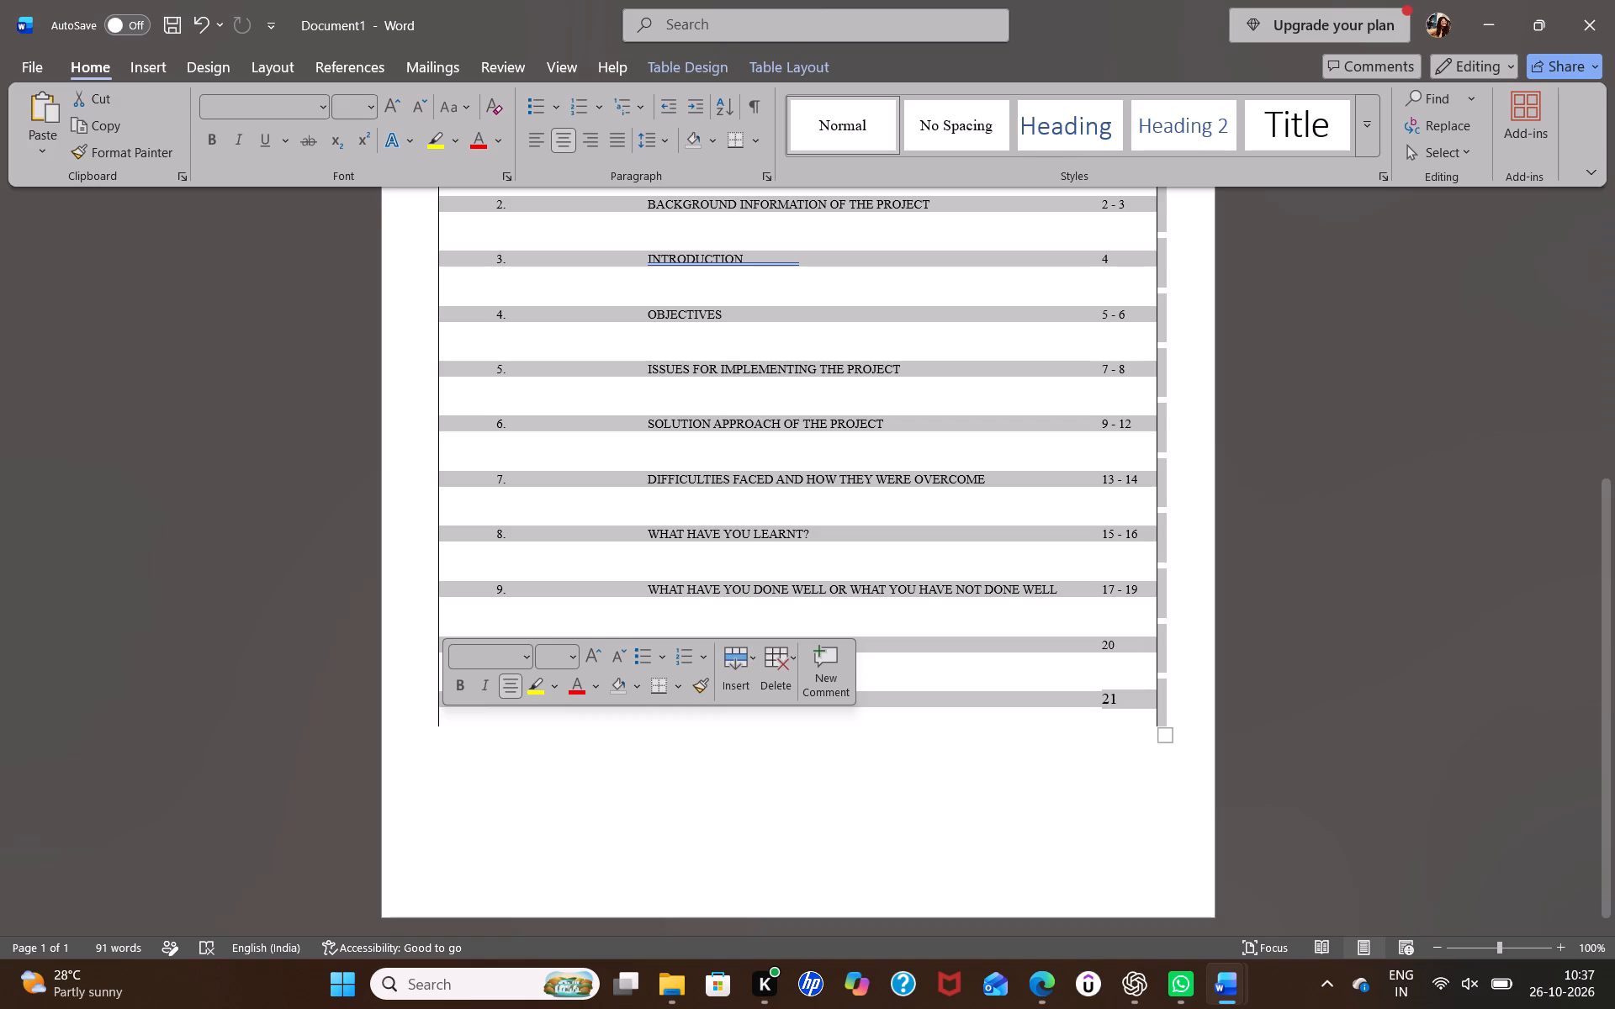
{"action": "left_click", "coordinate": [749, 145]}
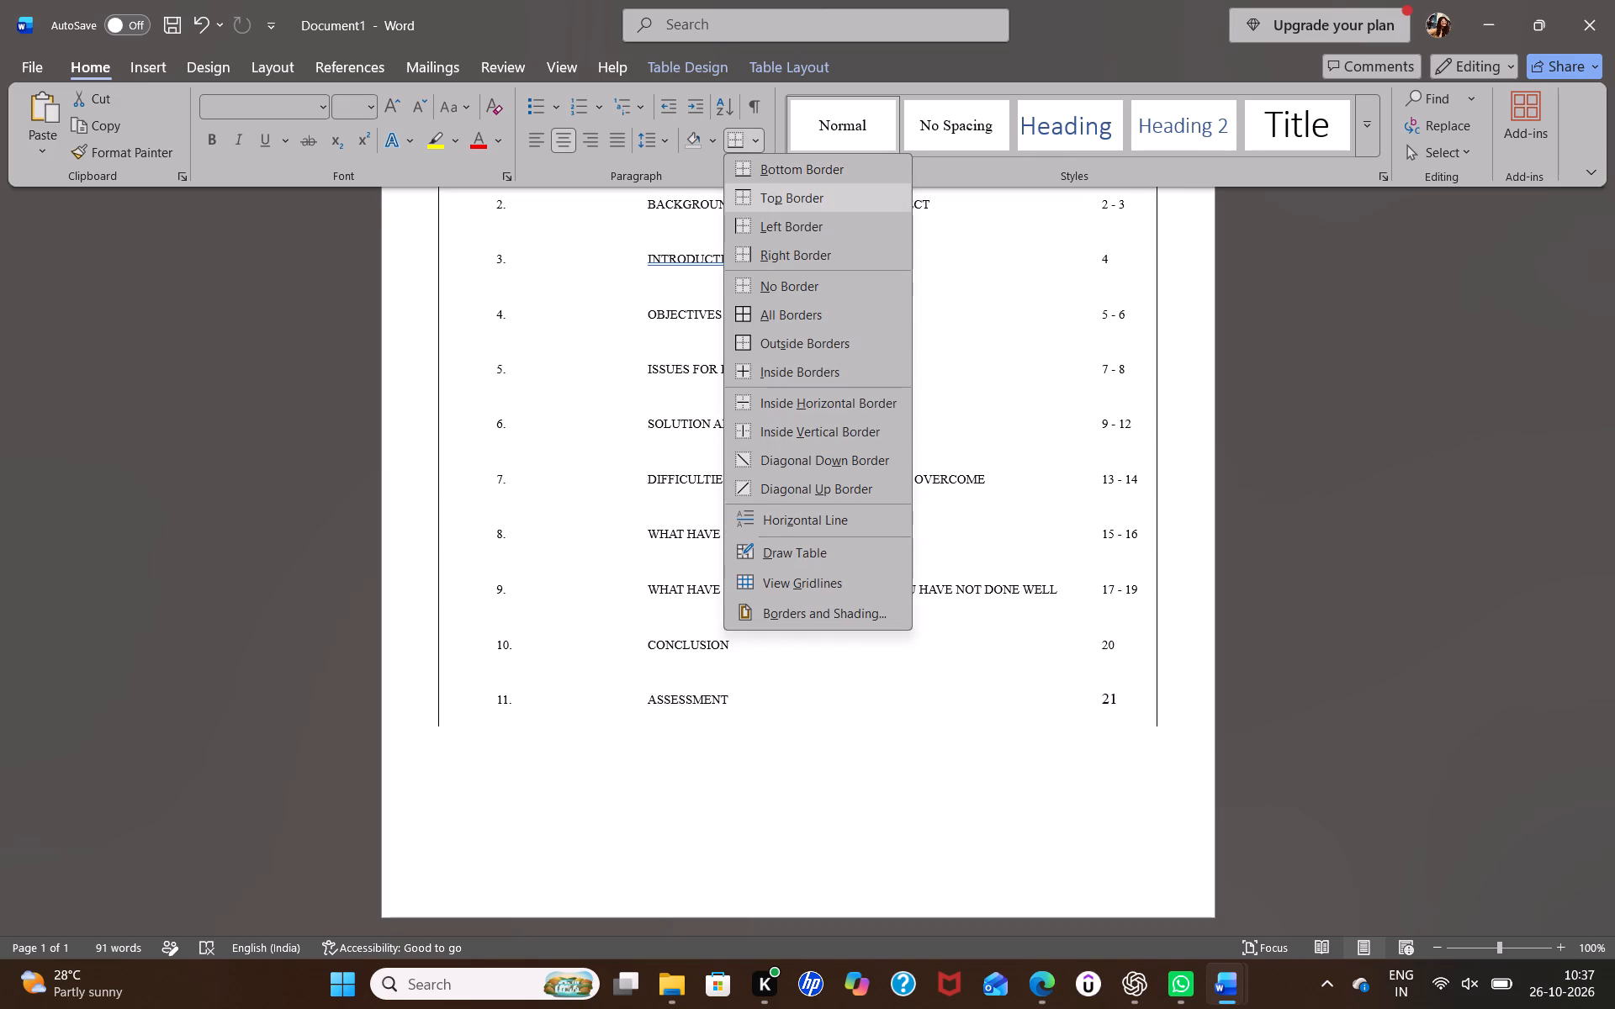
{"action": "left_click", "coordinate": [899, 787]}
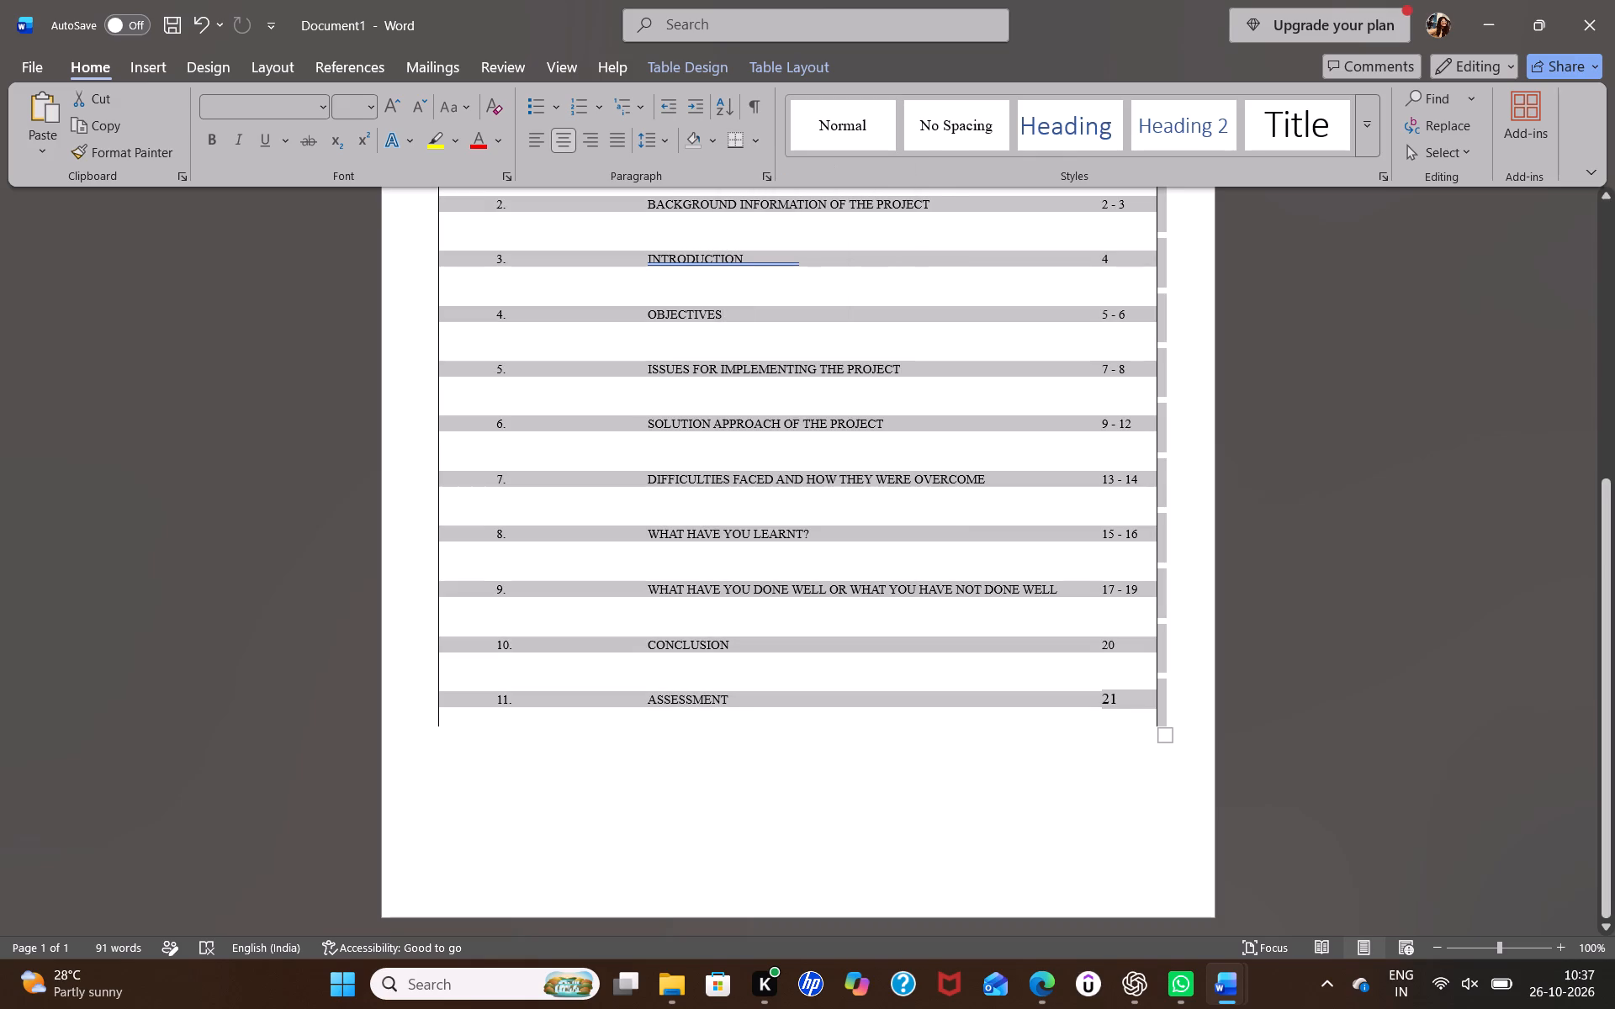
{"action": "key", "text": "ctrl+a"}
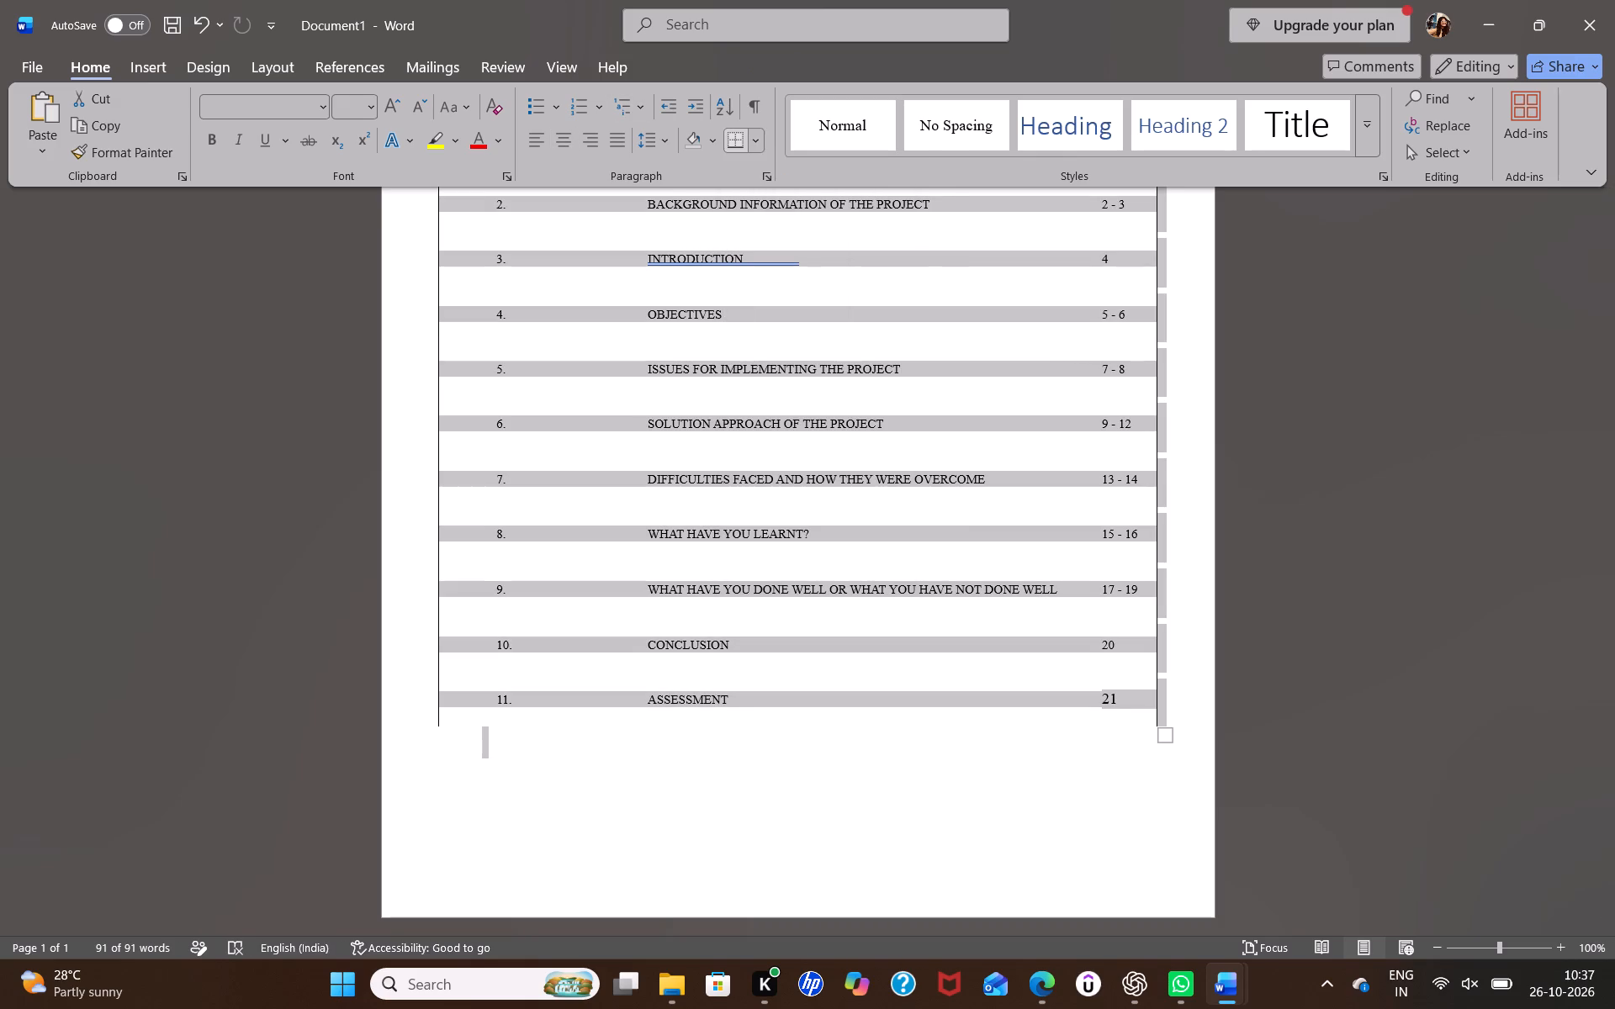
{"action": "left_click", "coordinate": [739, 145]}
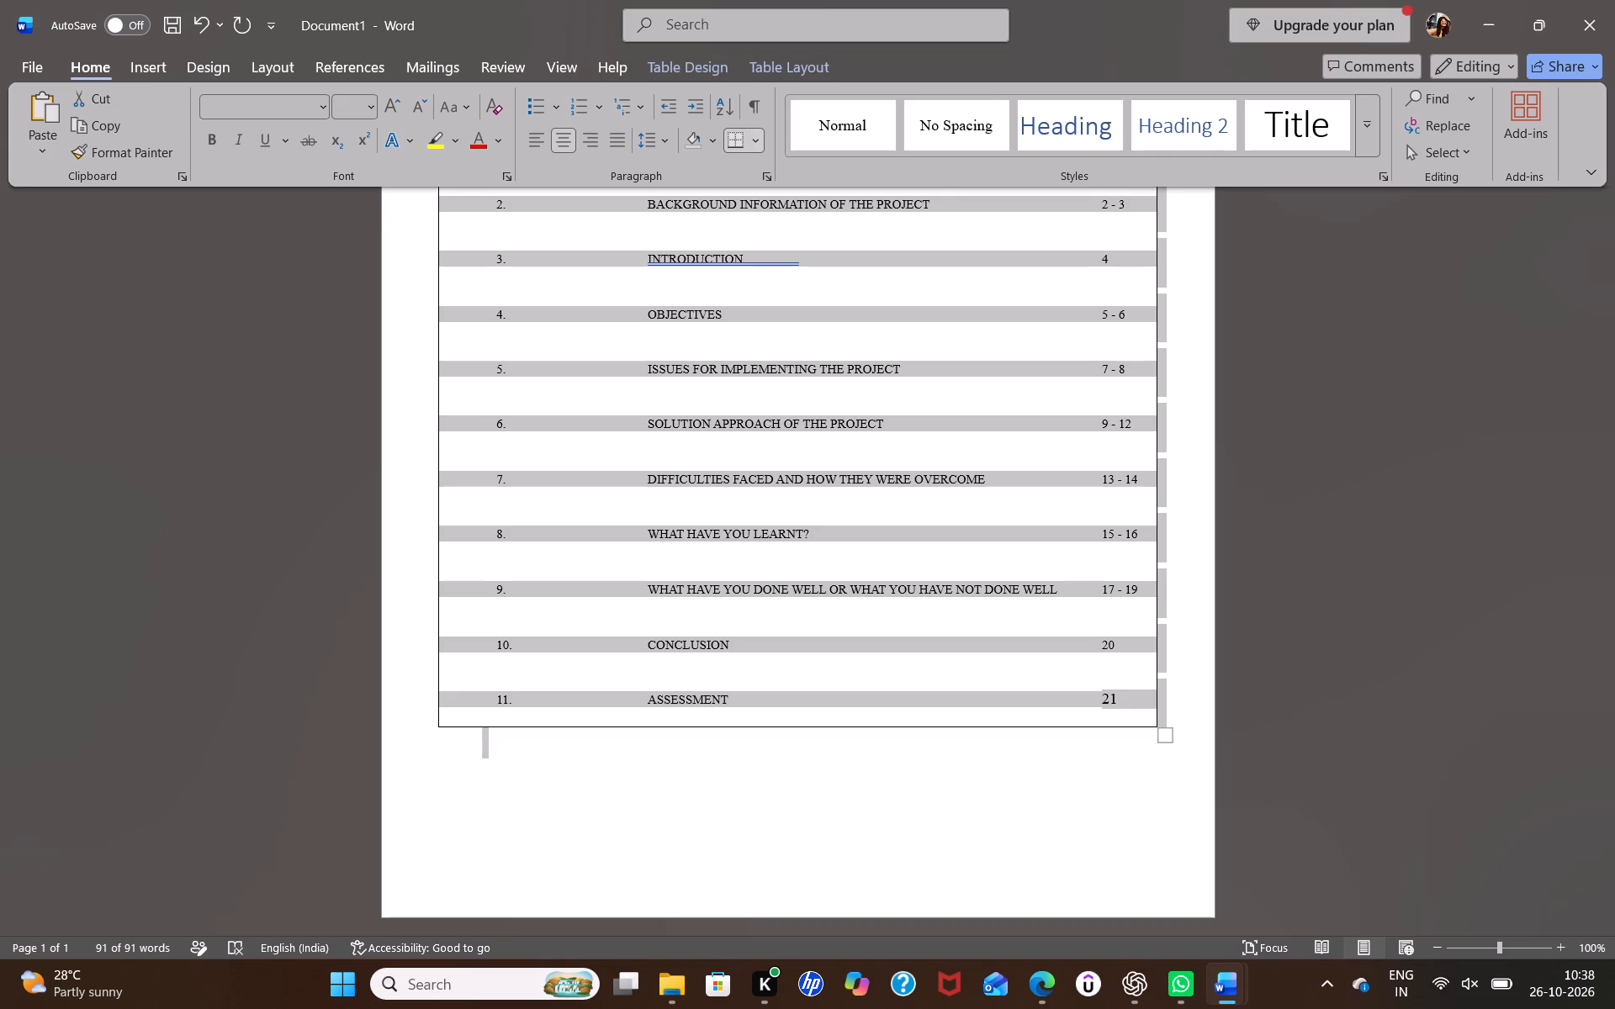
{"action": "left_click", "coordinate": [841, 762]}
{"action": "scroll", "coordinate": [841, 762], "scroll_direction": "up", "scroll_amount": 4}
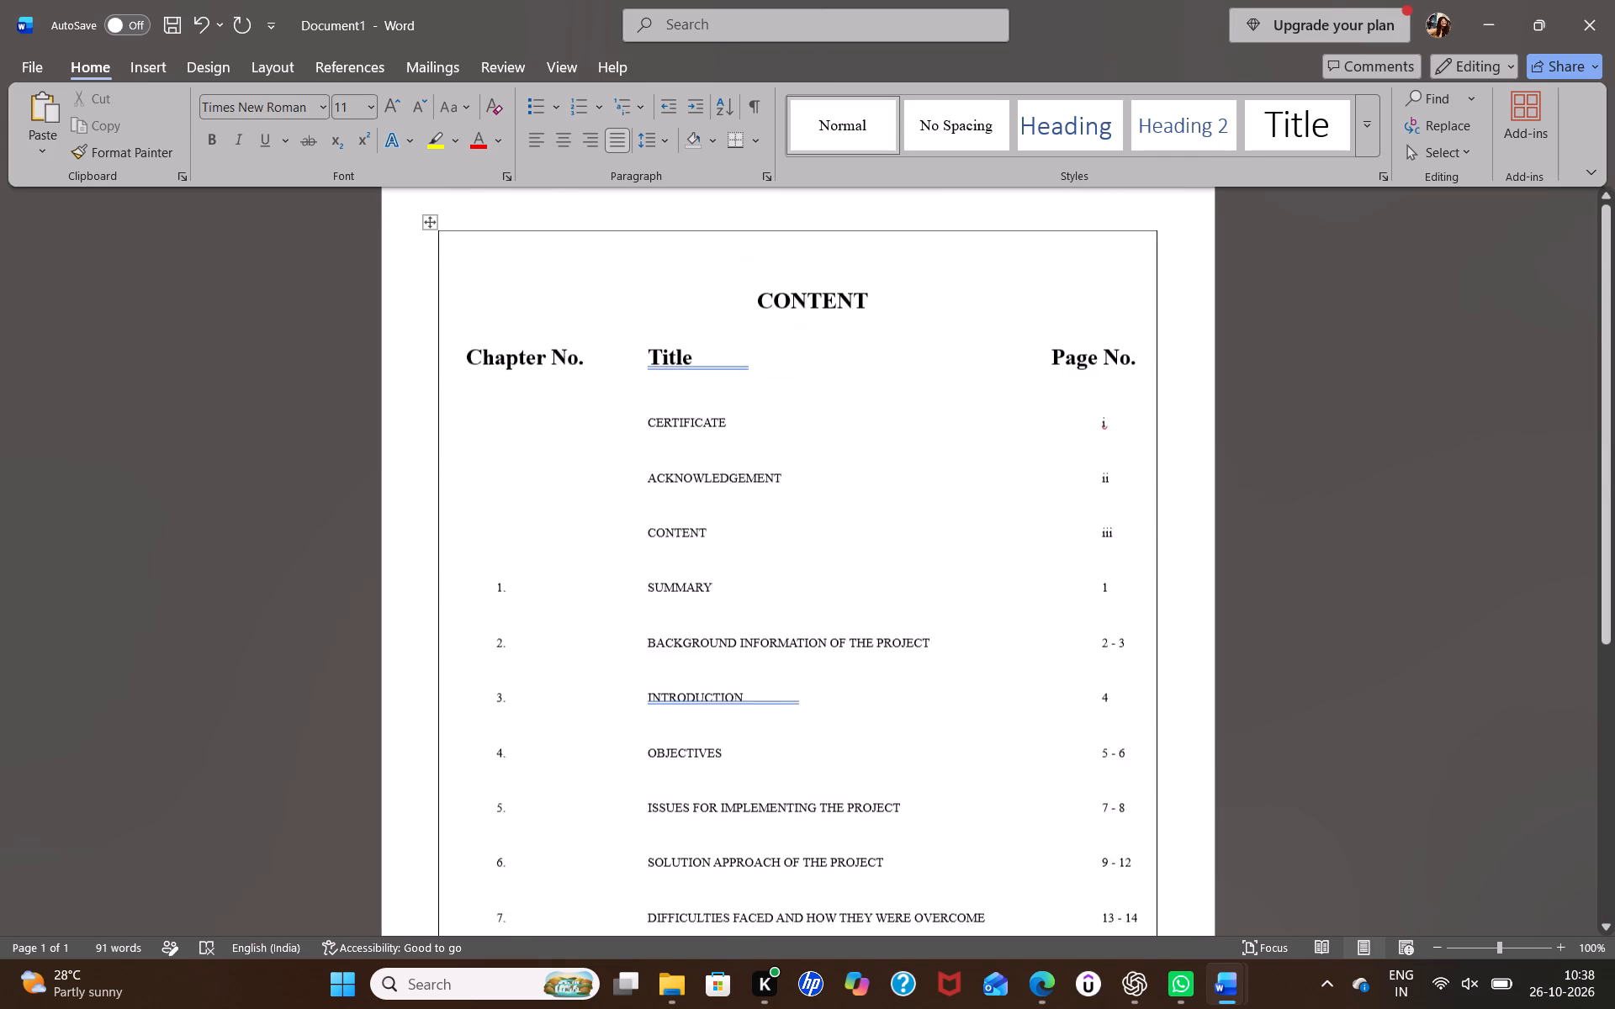
{"action": "scroll", "coordinate": [841, 762], "scroll_direction": "down", "scroll_amount": 4}
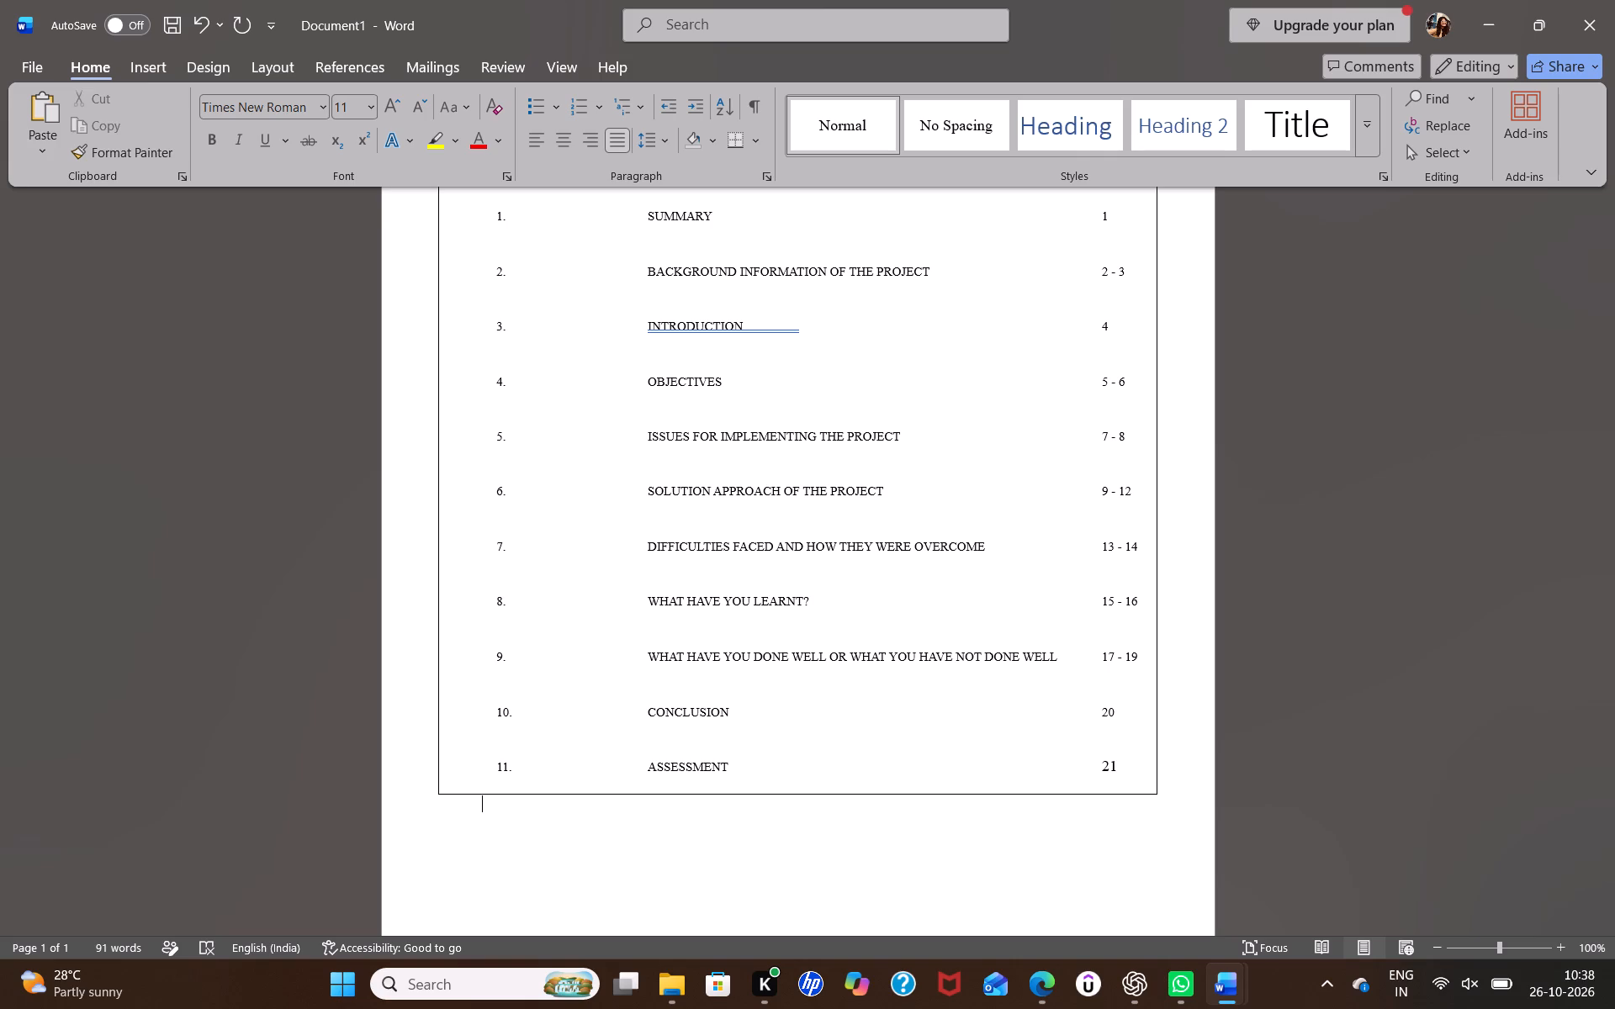
Switch back to the internship report, select the whole contents table, and add a bottom border to it.
{"action": "left_click", "coordinate": [871, 298]}
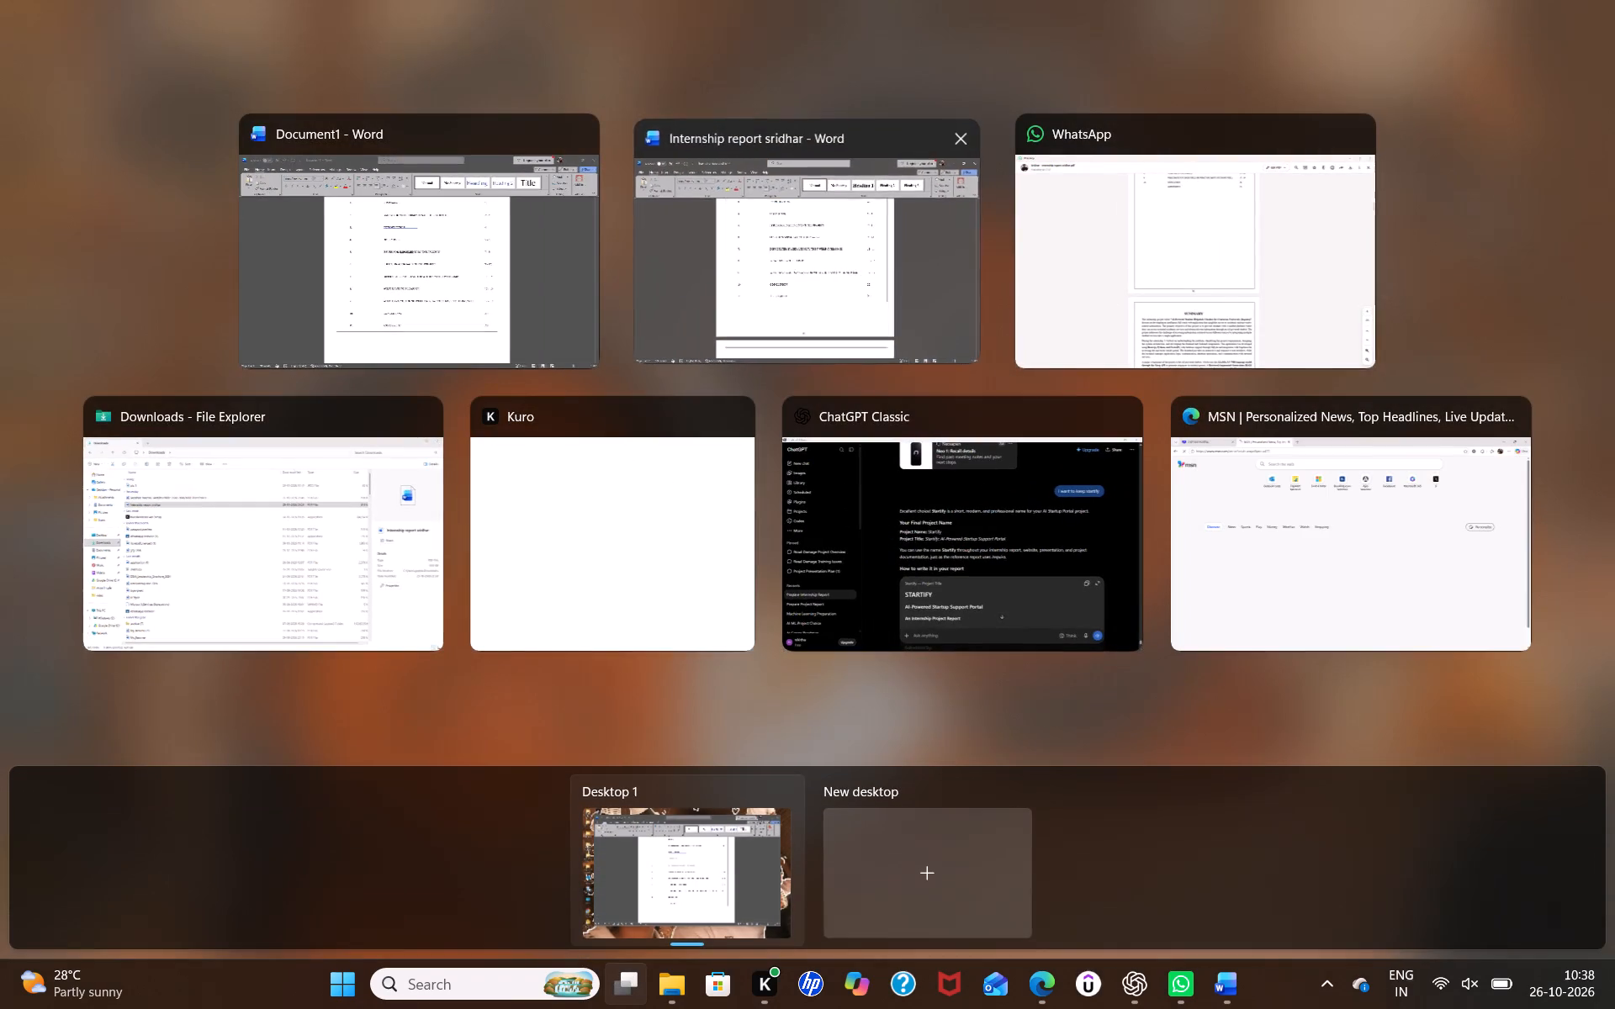
{"action": "left_click_drag", "start_coordinate": [1171, 742], "coordinate": [637, 105]}
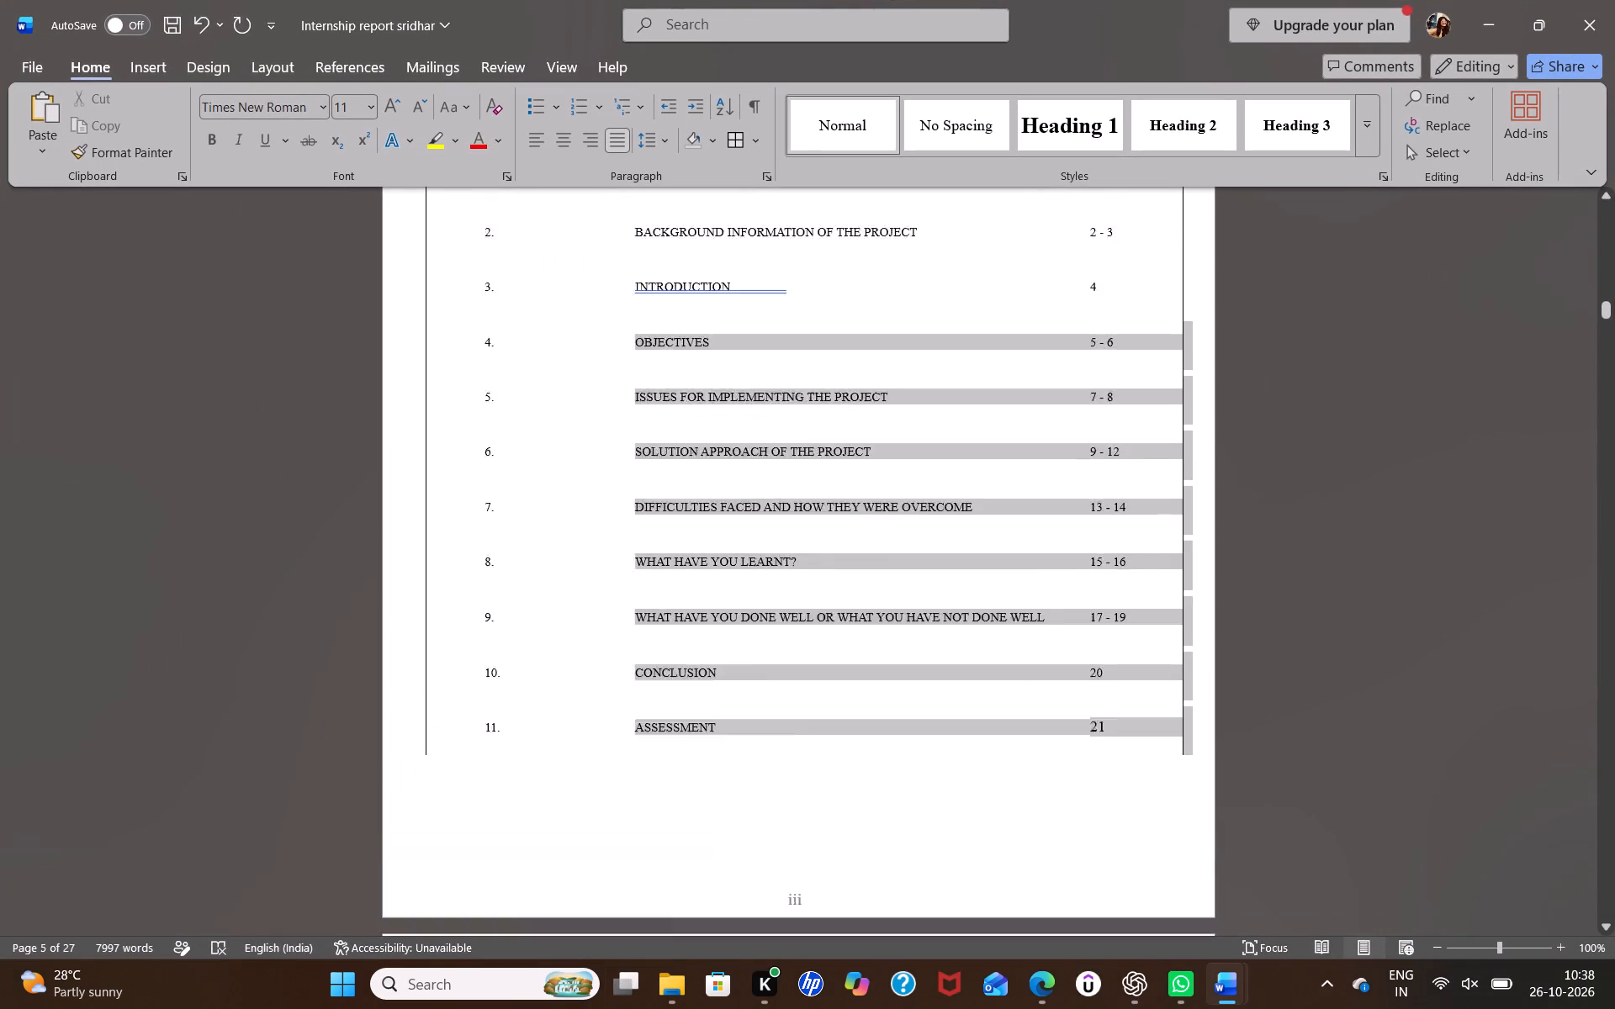
{"action": "left_click_drag", "start_coordinate": [637, 105], "coordinate": [440, 689]}
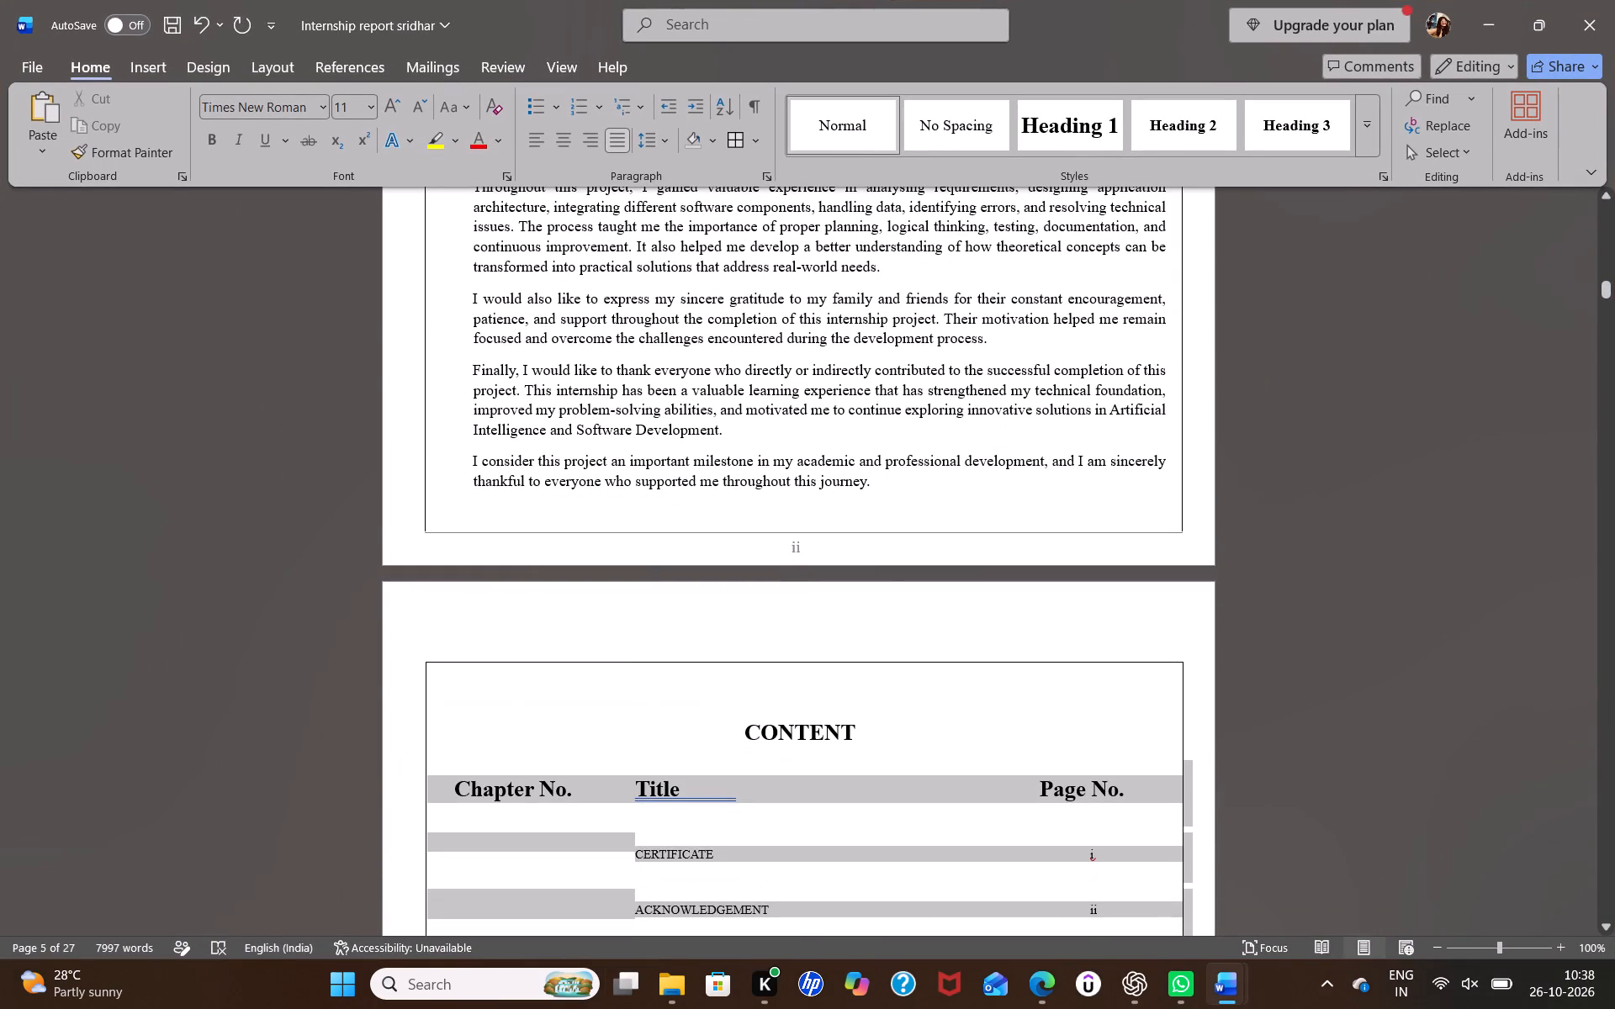
{"action": "left_click_drag", "start_coordinate": [440, 689], "coordinate": [442, 684]}
{"action": "left_click", "coordinate": [752, 135]}
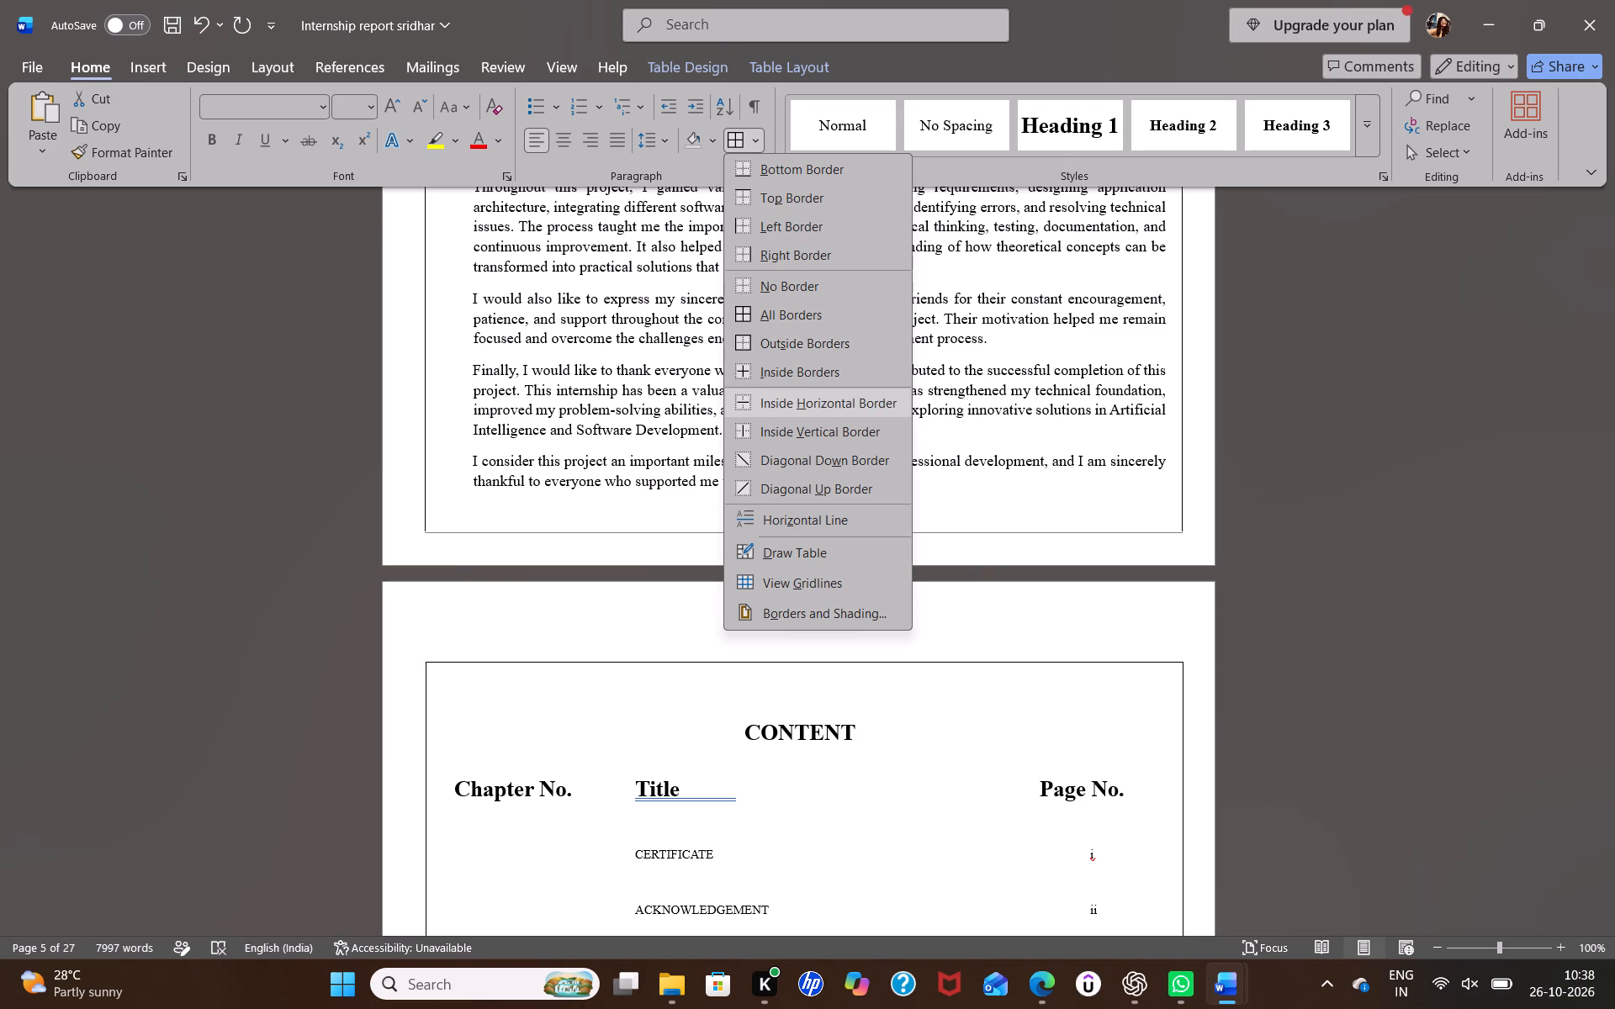
{"action": "scroll", "coordinate": [779, 364], "scroll_direction": "down", "scroll_amount": 1}
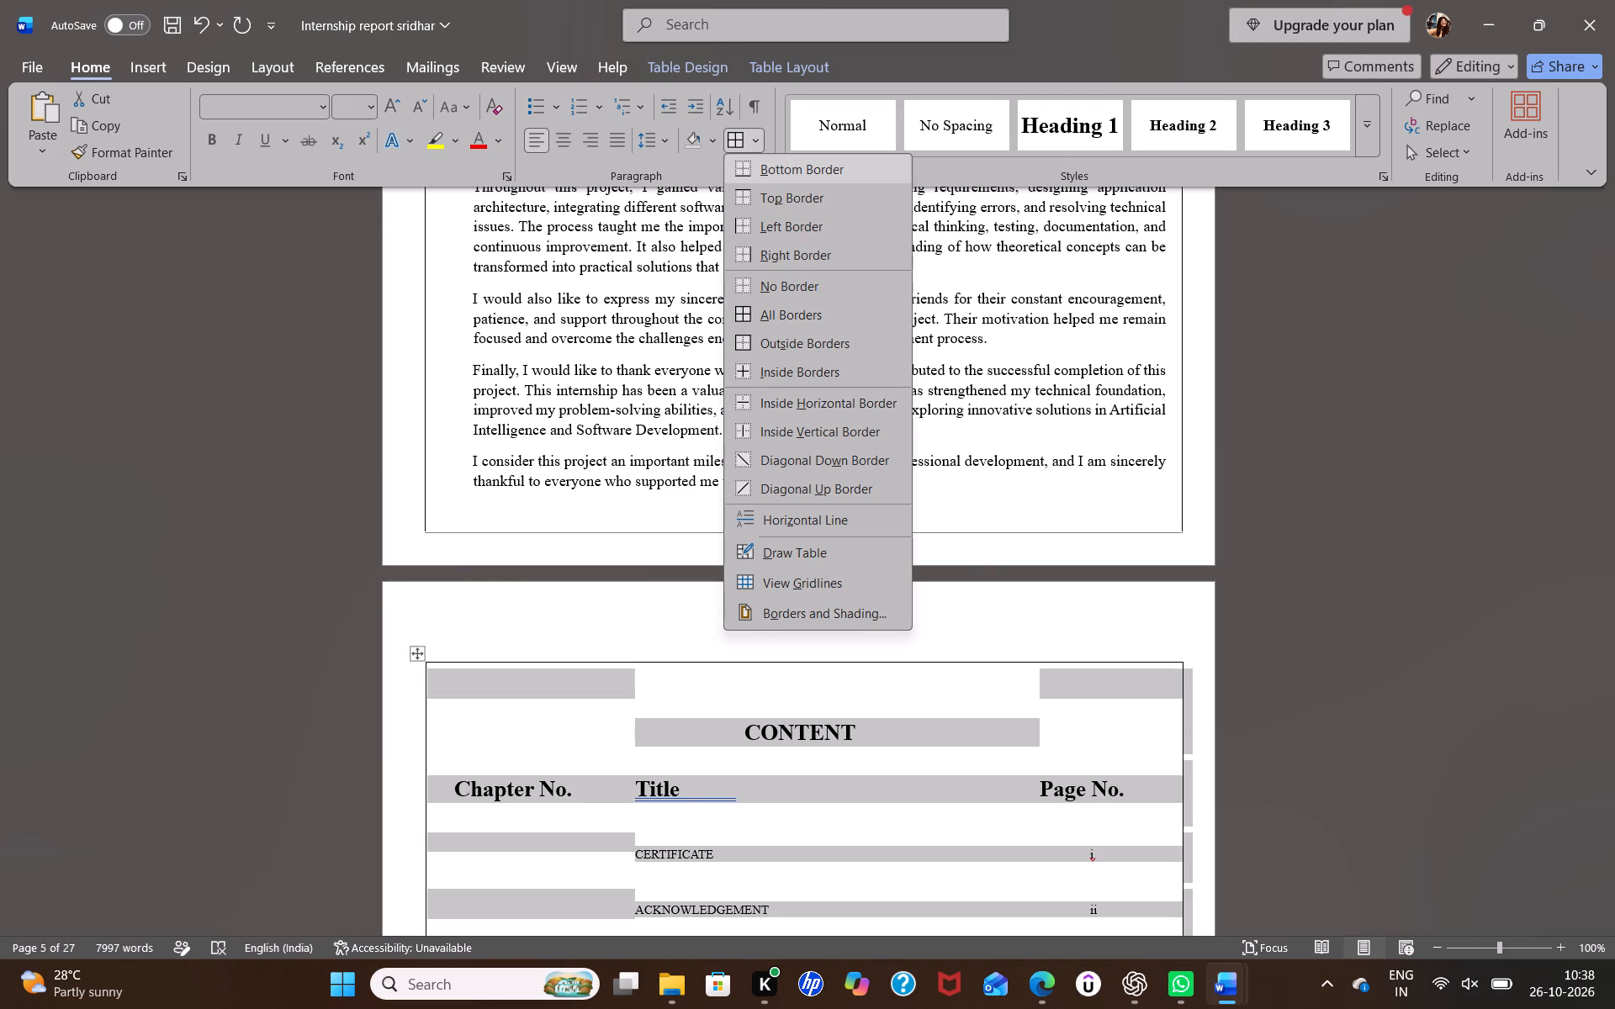
{"action": "left_click", "coordinate": [808, 169]}
{"action": "scroll", "coordinate": [872, 659], "scroll_direction": "down", "scroll_amount": 6}
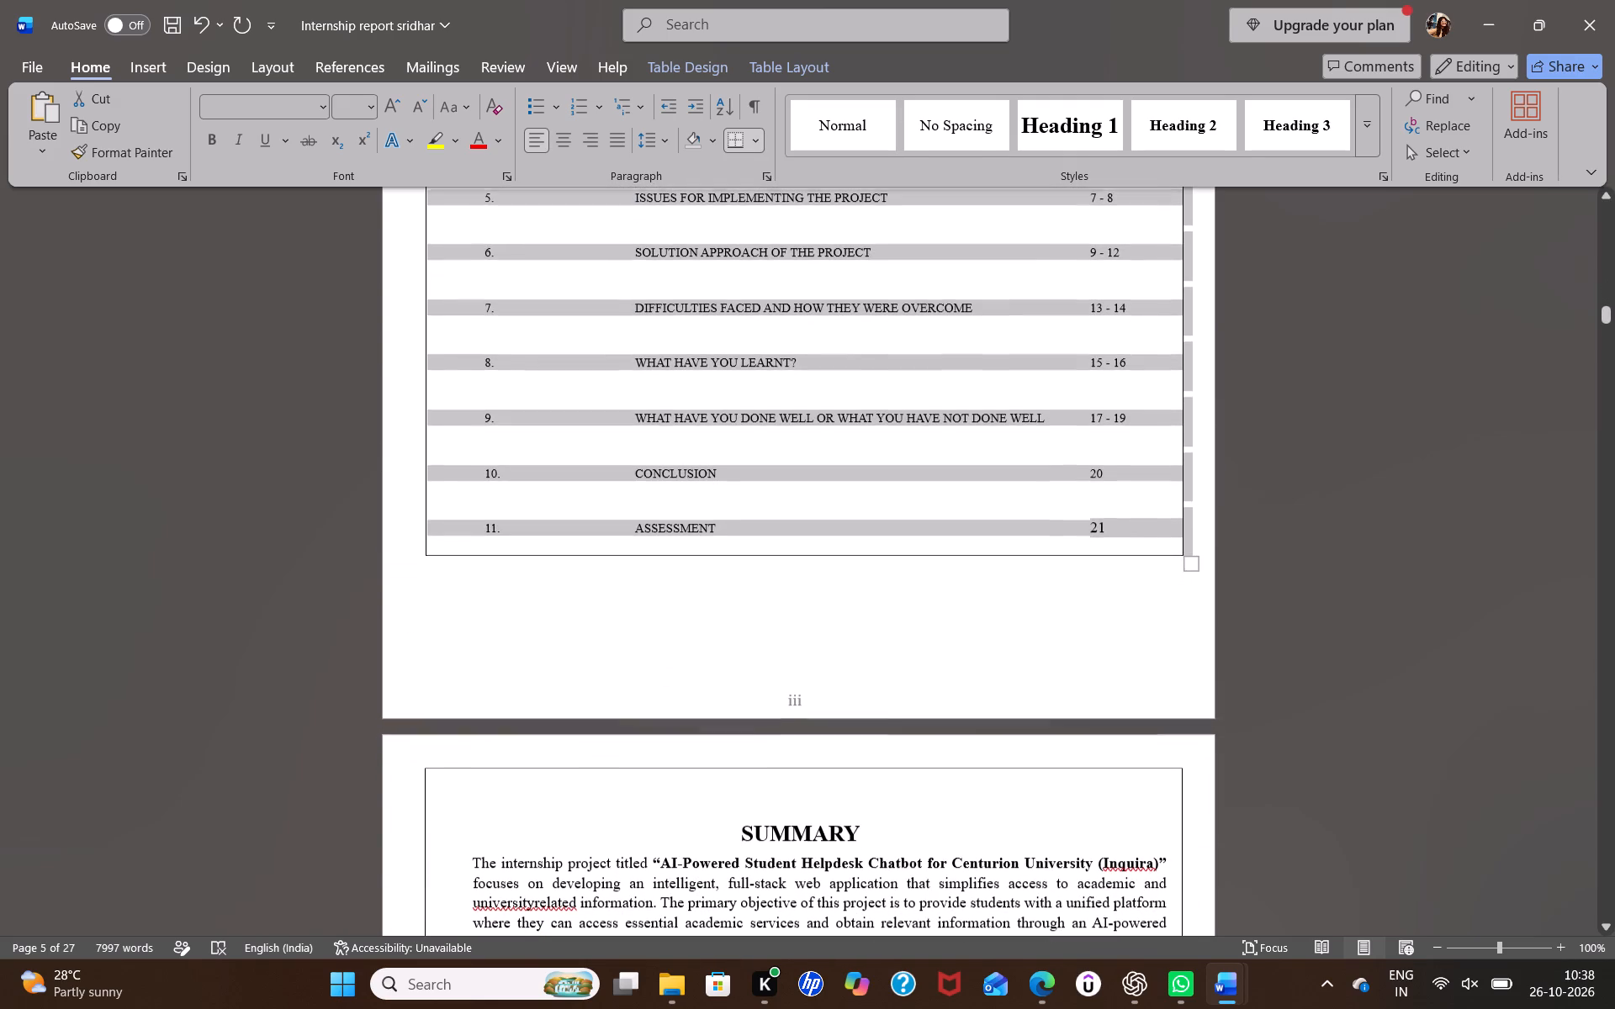
{"action": "left_click", "coordinate": [872, 659]}
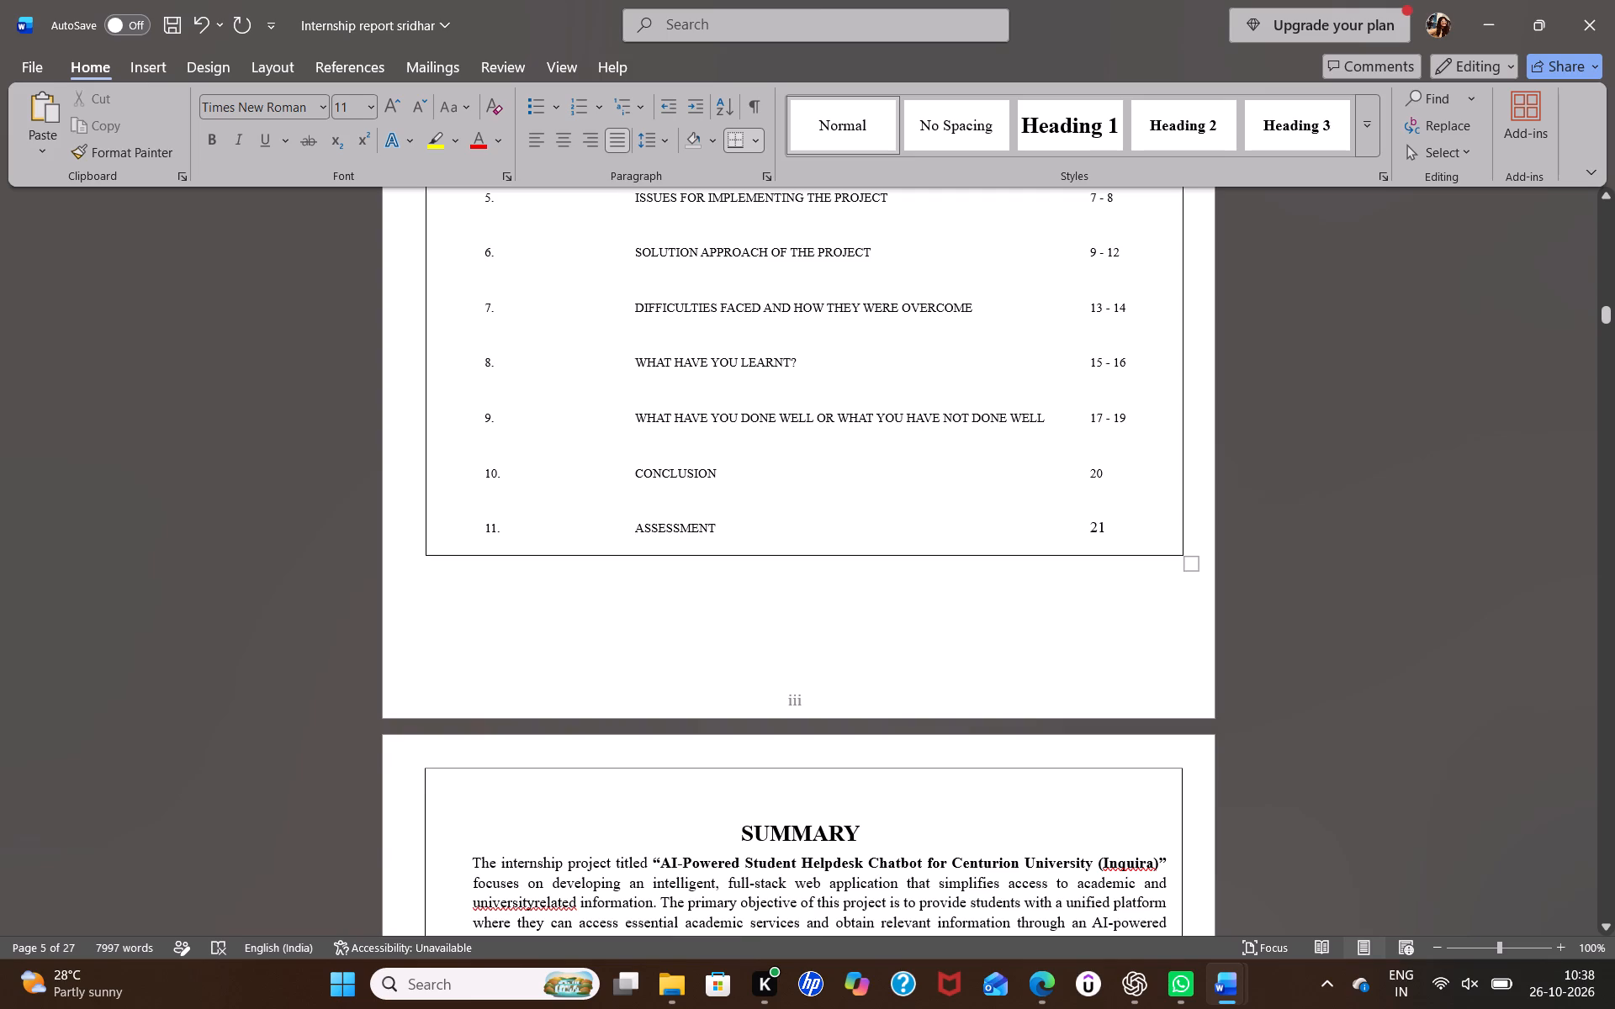
{"action": "scroll", "coordinate": [819, 527], "scroll_direction": "up", "scroll_amount": 2}
{"action": "scroll", "coordinate": [819, 527], "scroll_direction": "down", "scroll_amount": 1}
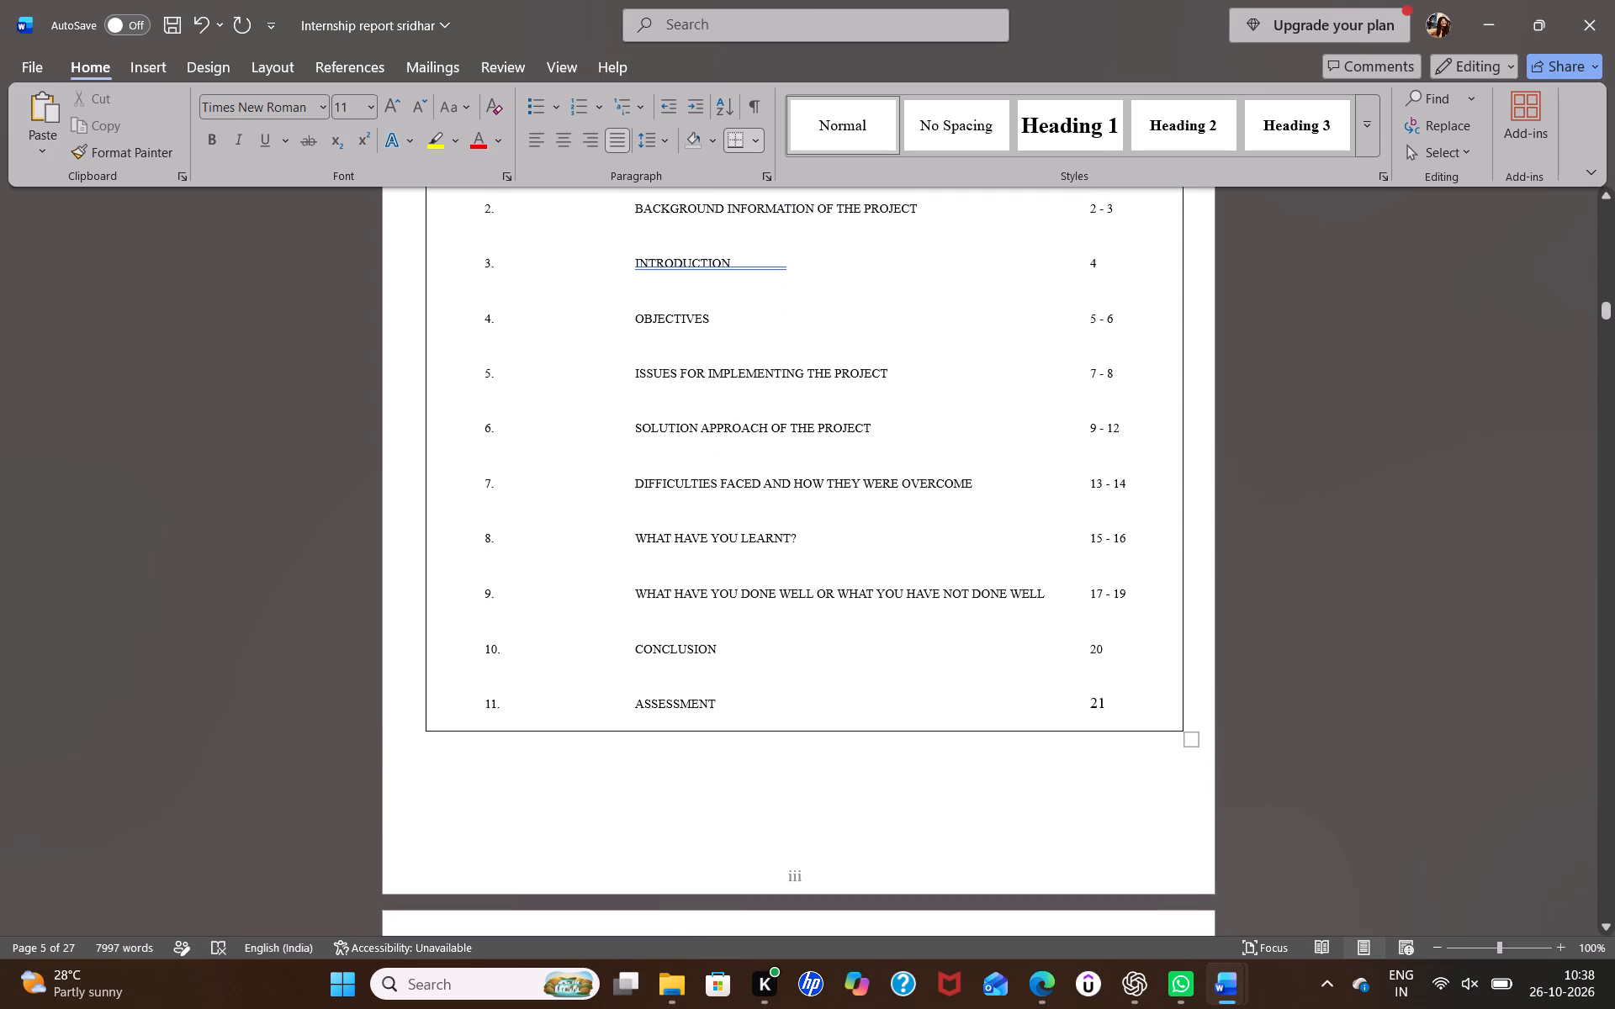
Delete a trailing space after the INTRODUCTION entry and another after the Title heading in the contents table.
{"action": "left_click", "coordinate": [750, 260]}
{"action": "key", "text": "BackSpace"}
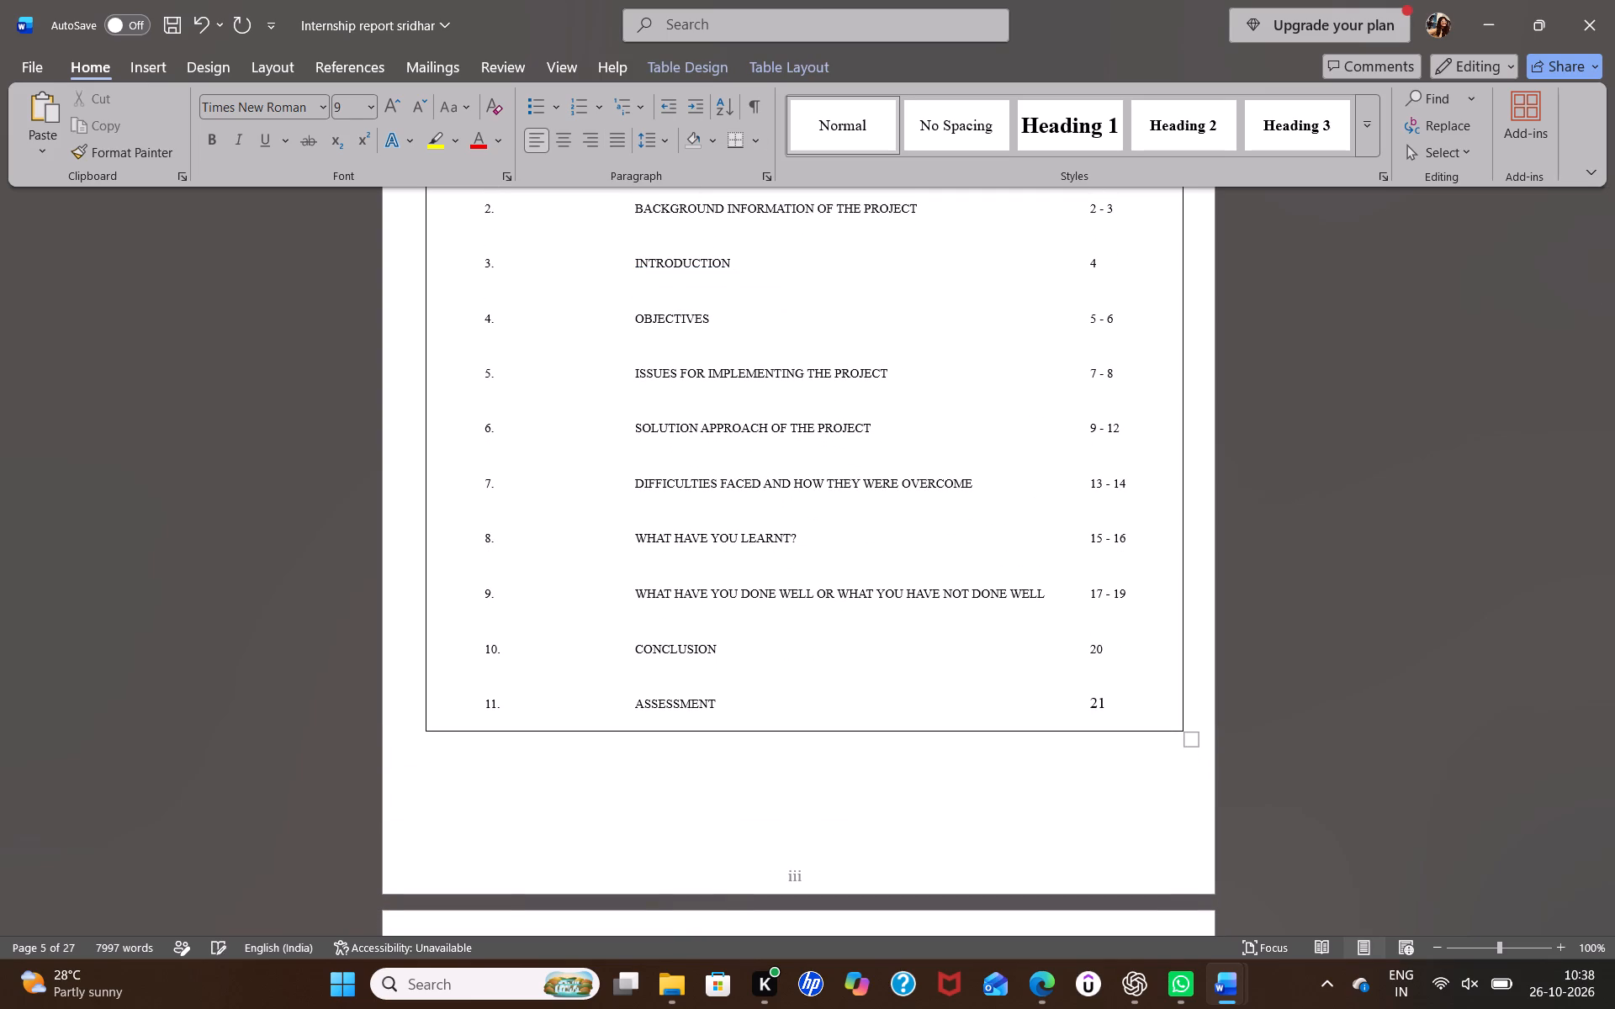
{"action": "scroll", "coordinate": [757, 456], "scroll_direction": "up", "scroll_amount": 5}
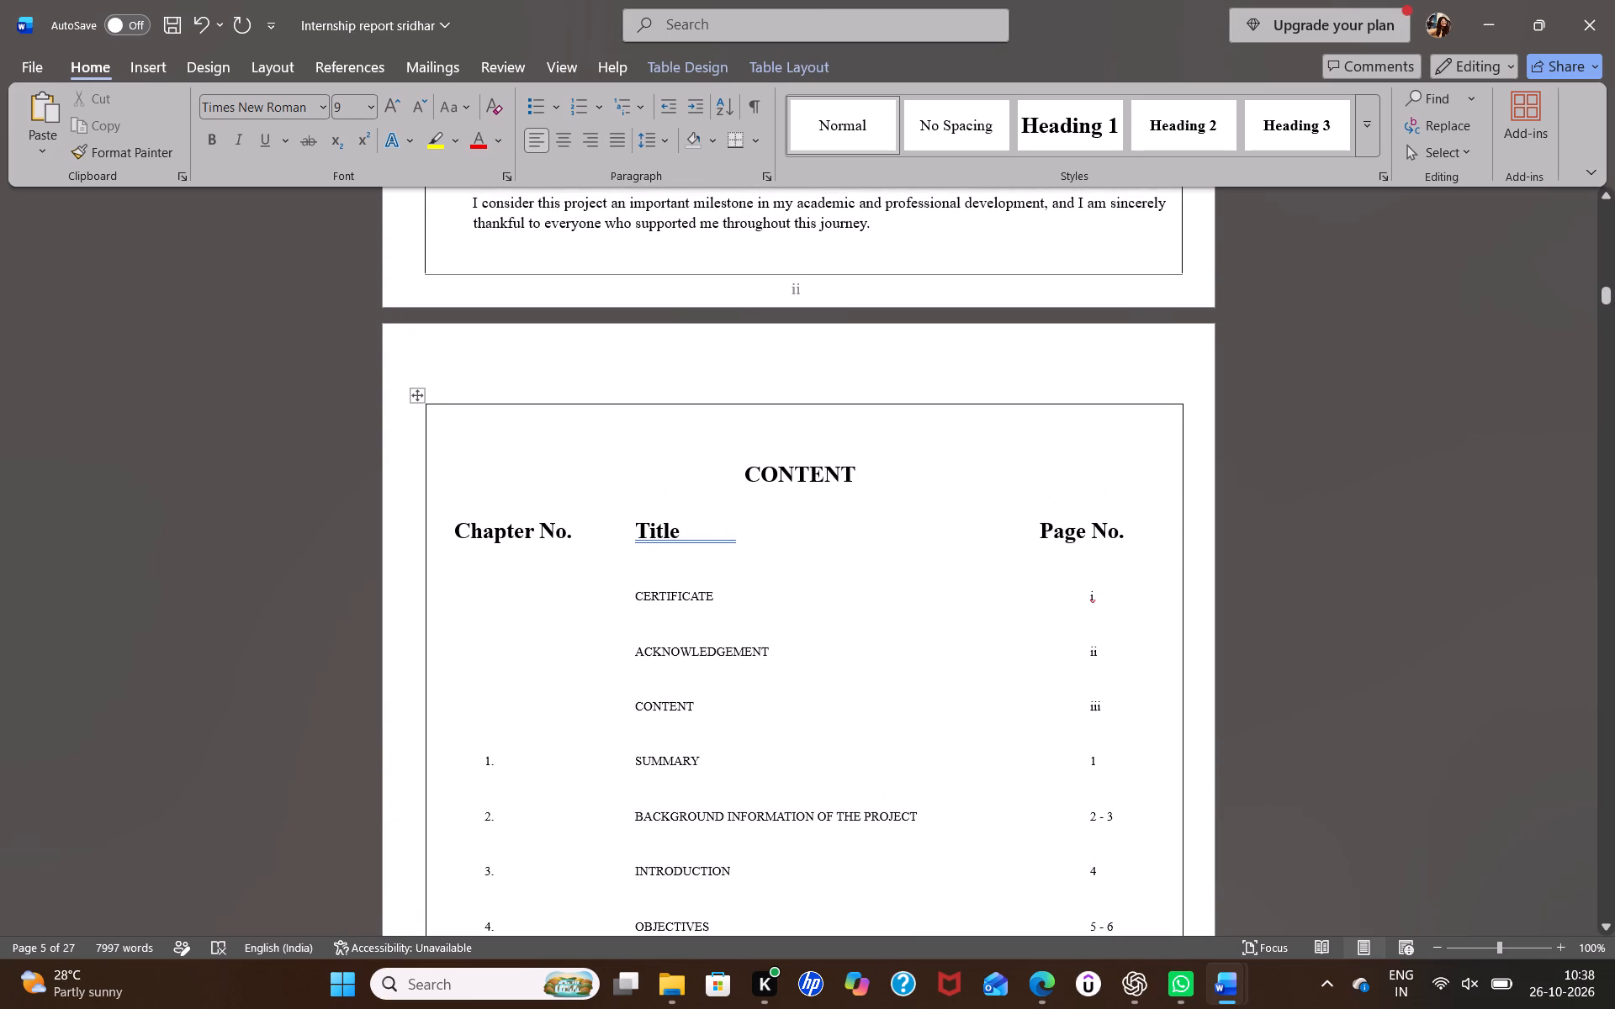
{"action": "left_click", "coordinate": [741, 529]}
{"action": "key", "text": "BackSpace"}
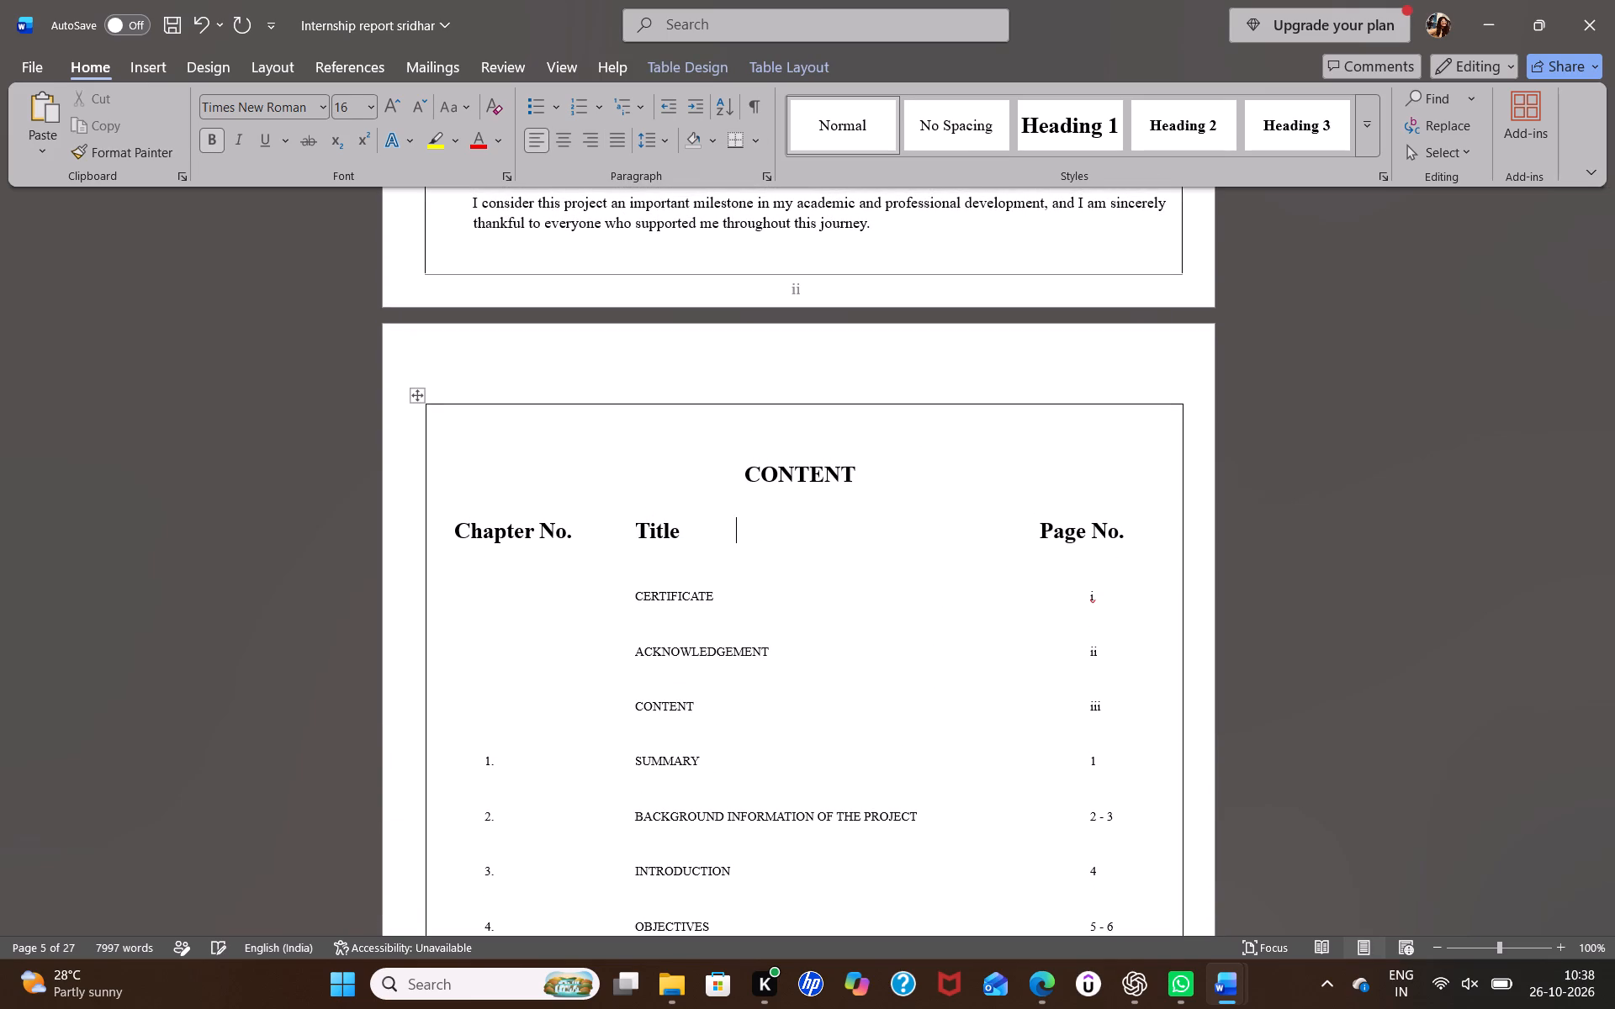
Zoom out to 60% and stretch the ASSESSMENT row downward until the contents table's bottom border lines up with neighbouring page borders.
{"action": "scroll", "coordinate": [741, 529], "scroll_direction": "down", "scroll_amount": 5}
{"action": "scroll", "coordinate": [741, 529], "scroll_direction": "down", "scroll_amount": 3, "text": "ctrl"}
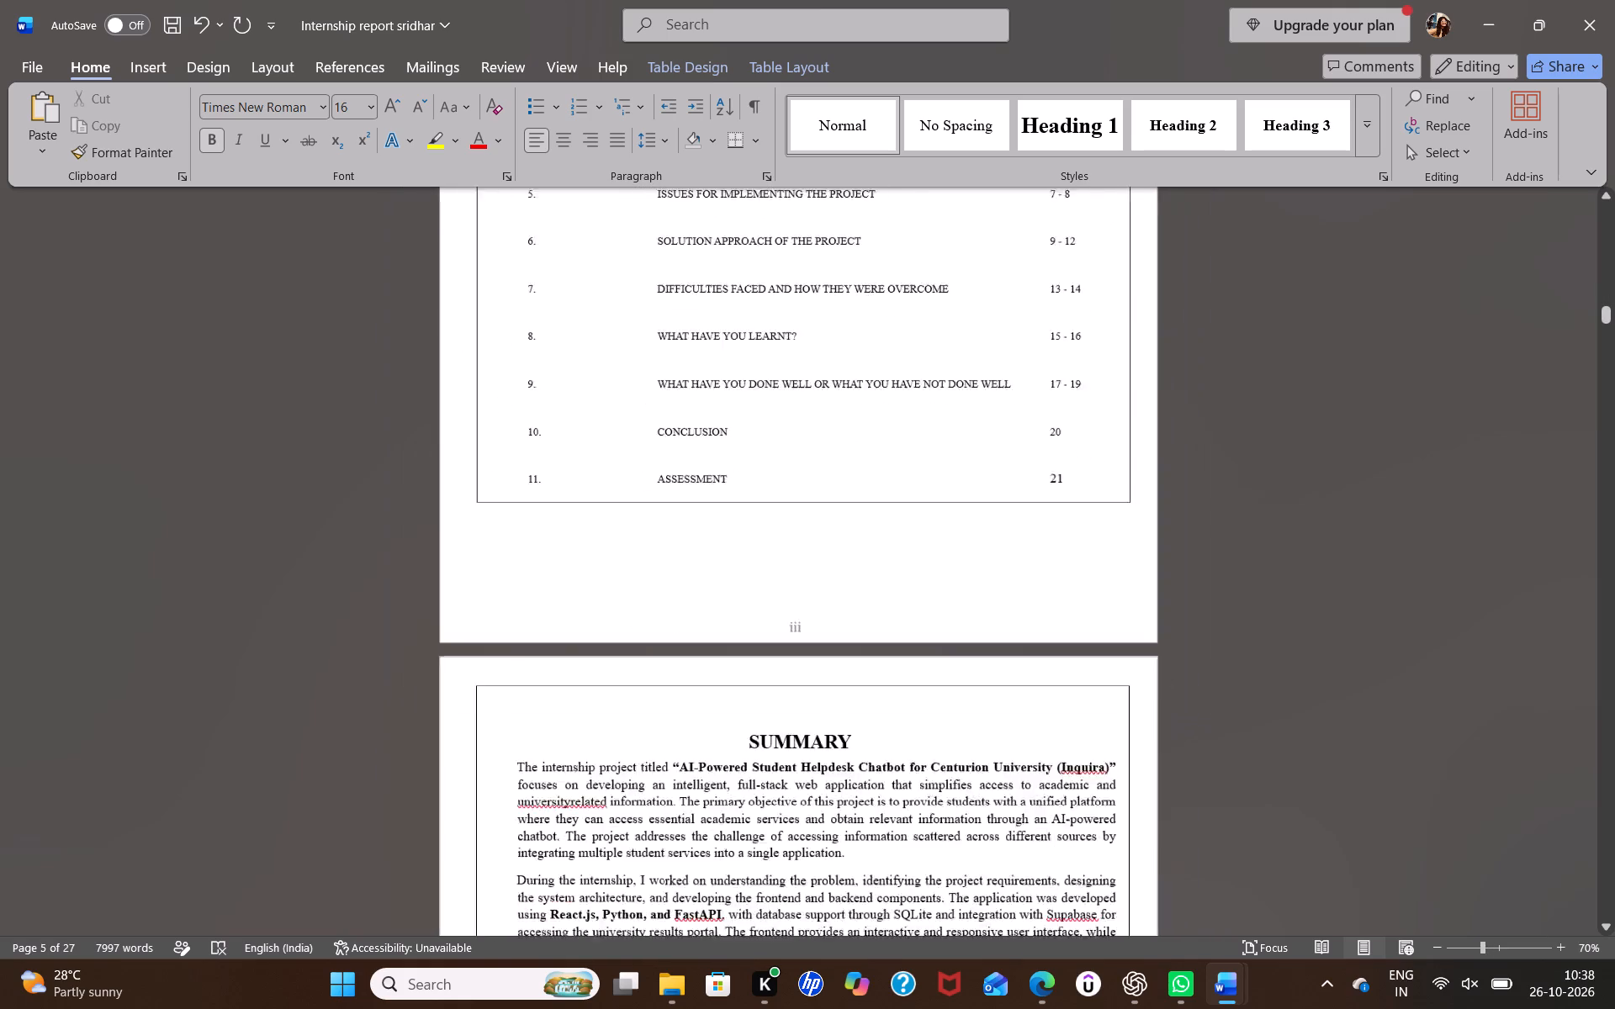
{"action": "scroll", "coordinate": [741, 529], "scroll_direction": "down", "scroll_amount": 1, "text": "ctrl"}
{"action": "scroll", "coordinate": [741, 529], "scroll_direction": "up", "scroll_amount": 6}
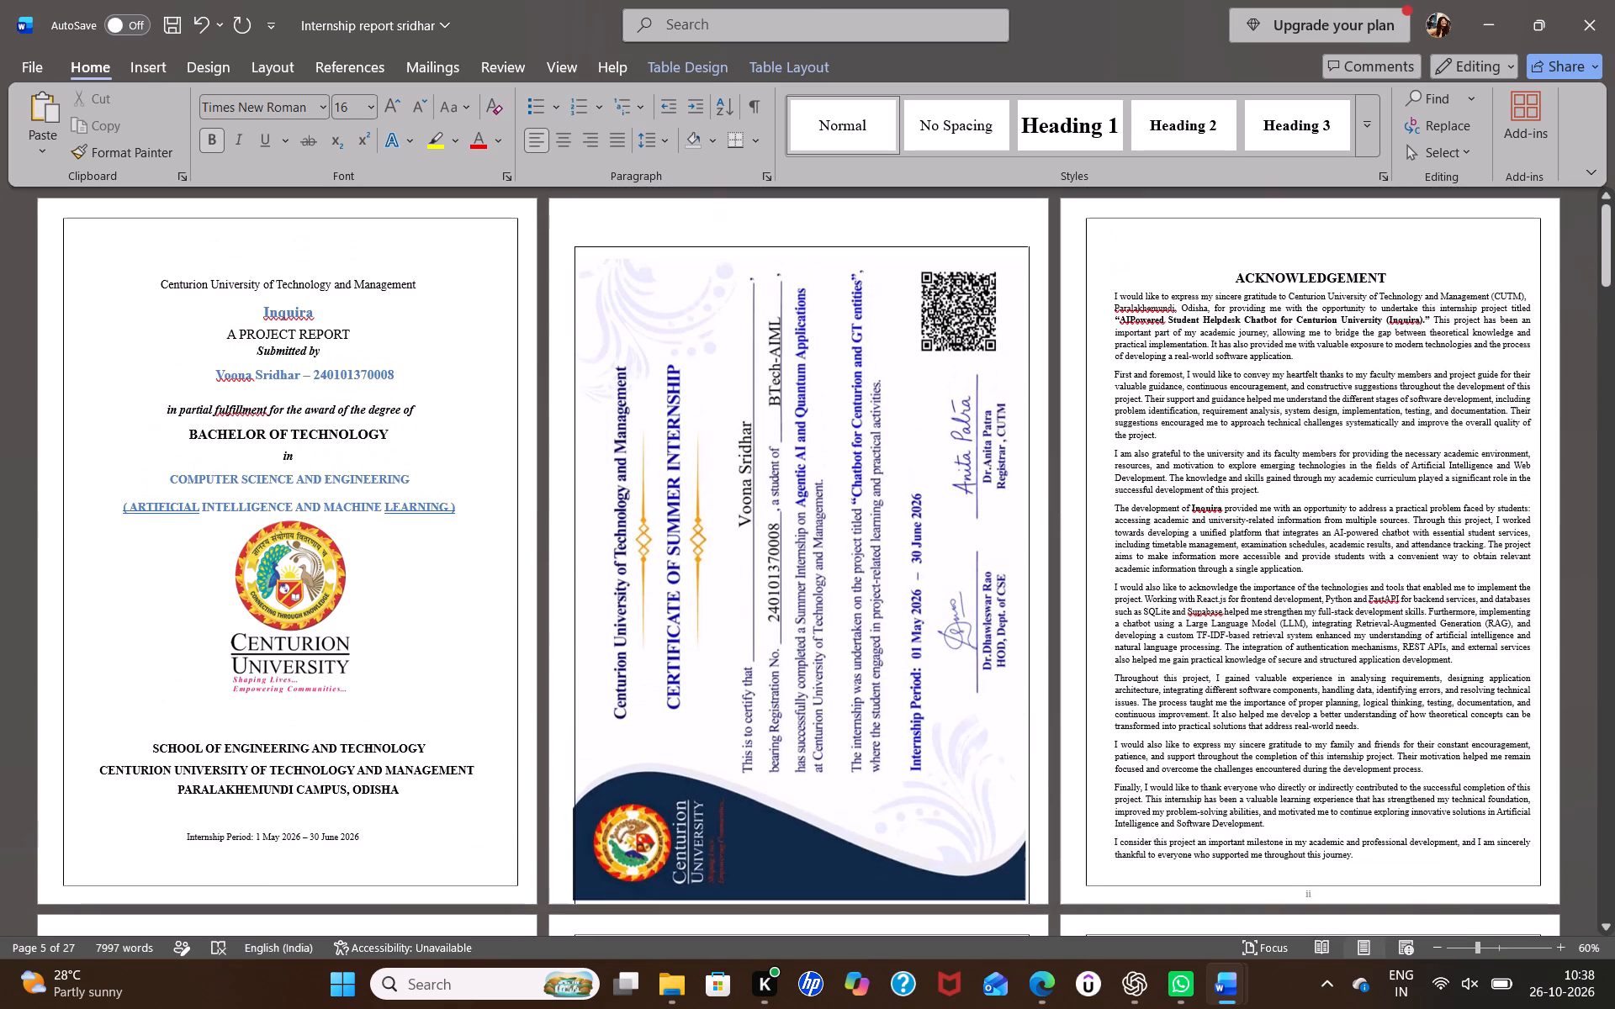
{"action": "scroll", "coordinate": [741, 529], "scroll_direction": "down", "scroll_amount": 4}
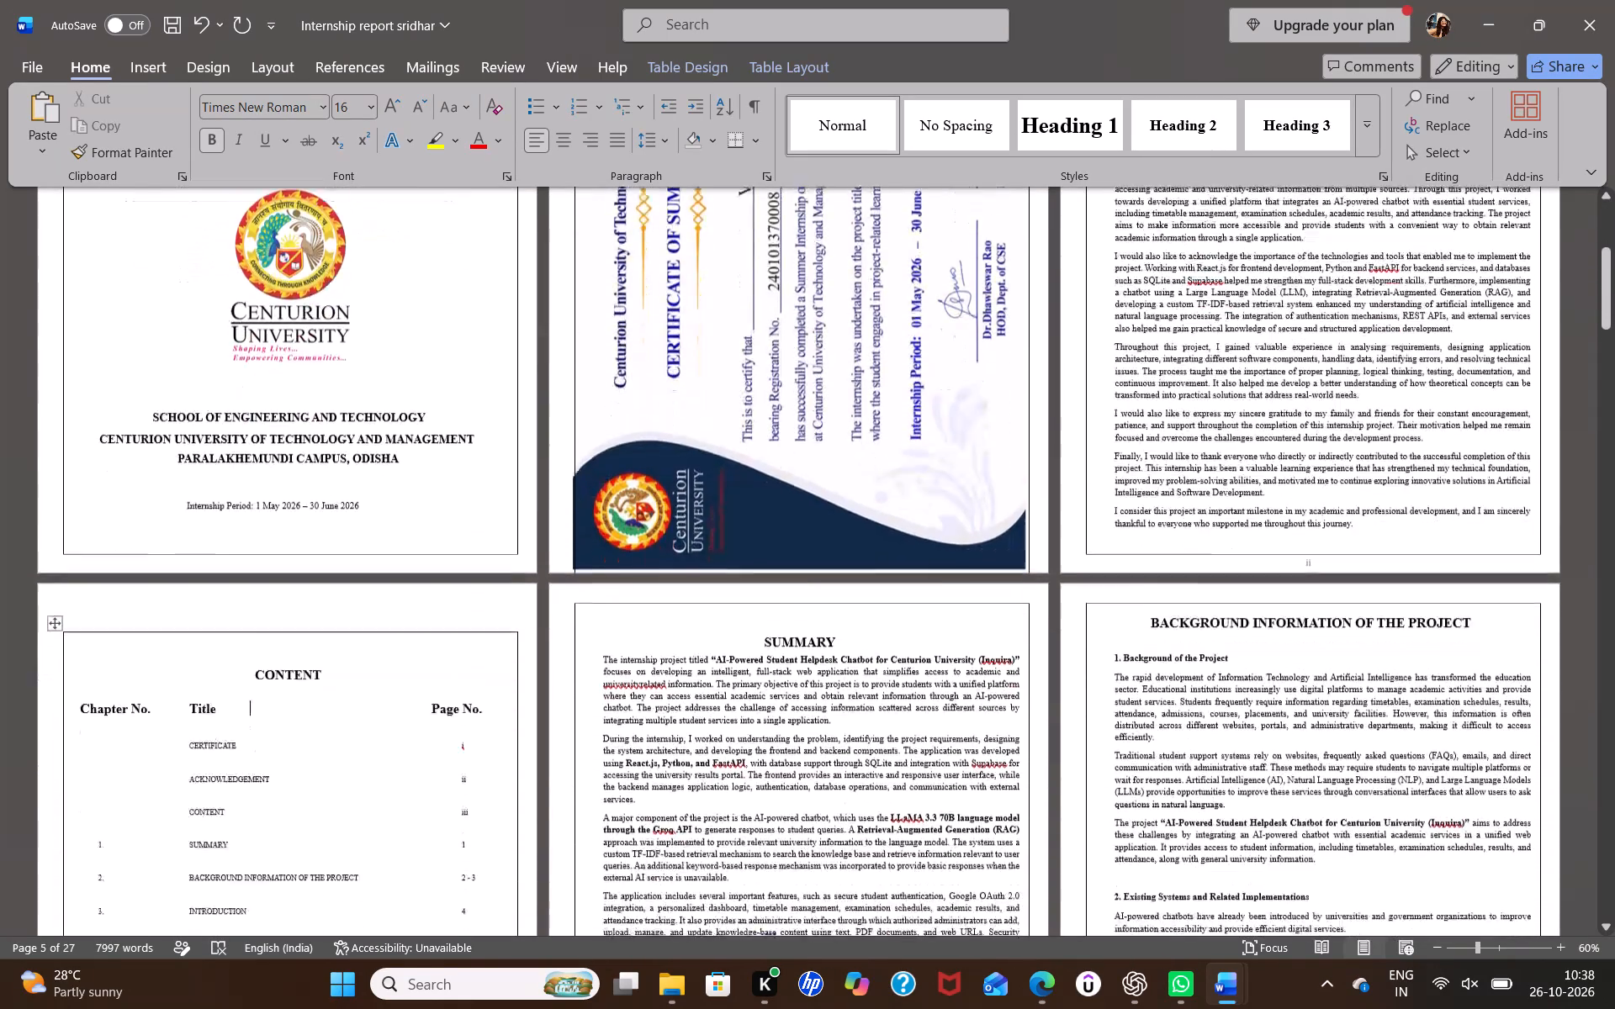
{"action": "scroll", "coordinate": [741, 529], "scroll_direction": "down", "scroll_amount": 6}
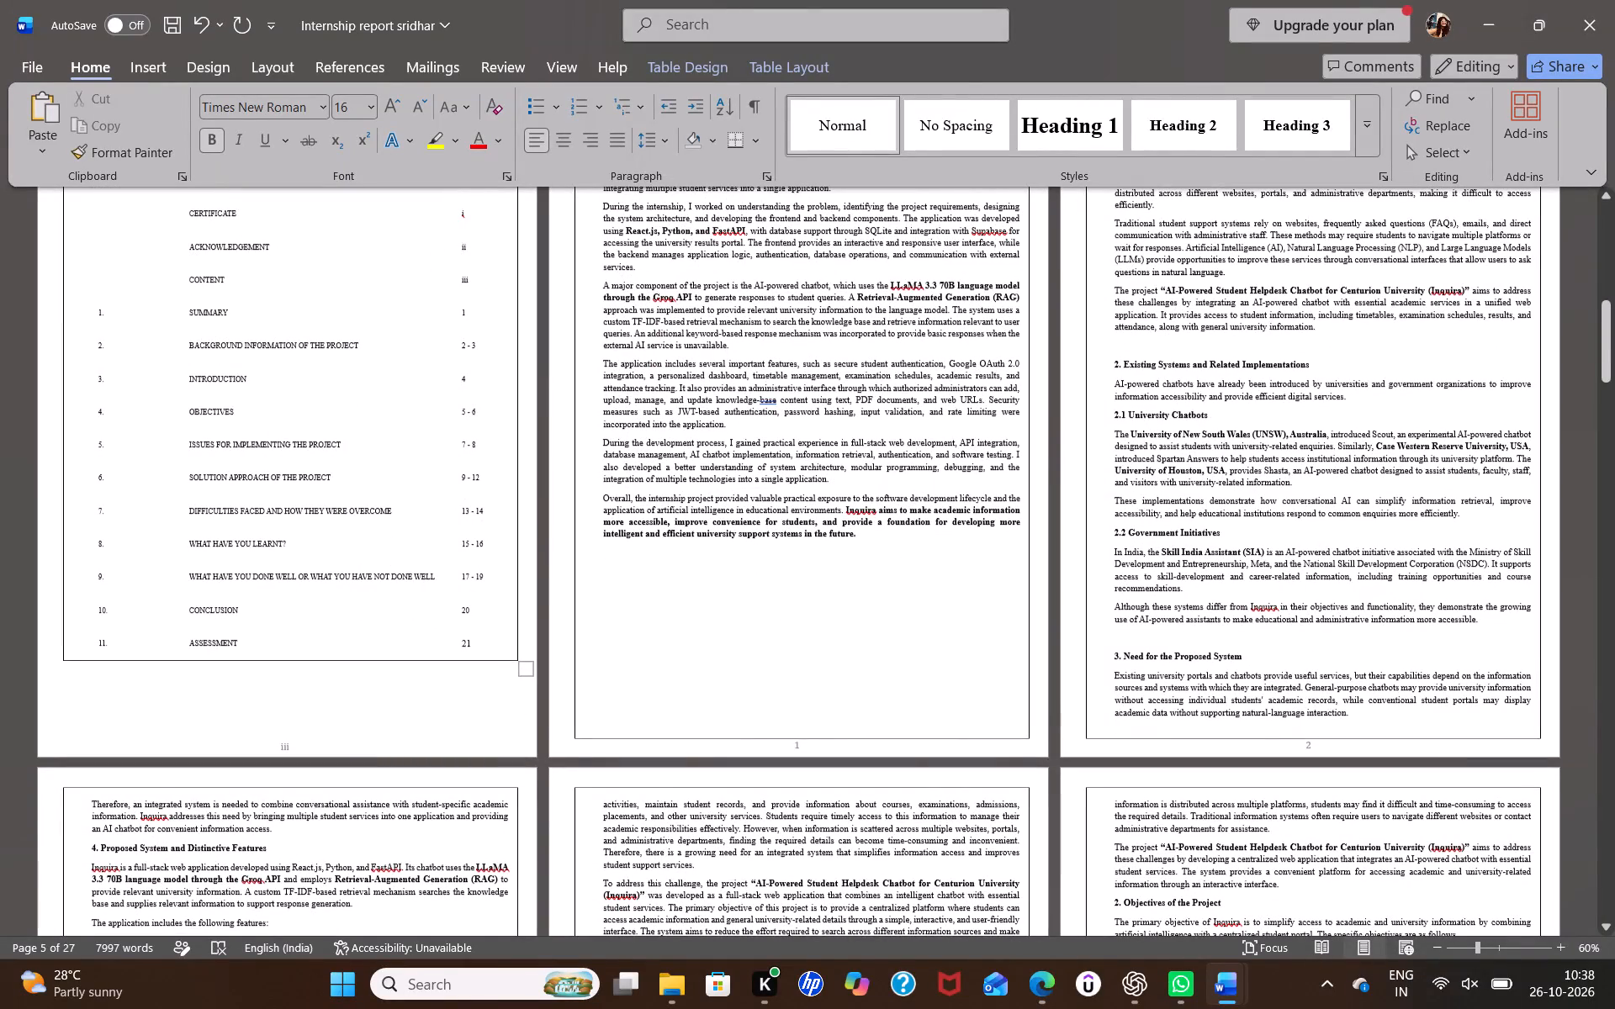
{"action": "right_click_drag", "start_coordinate": [515, 659], "coordinate": [522, 711]}
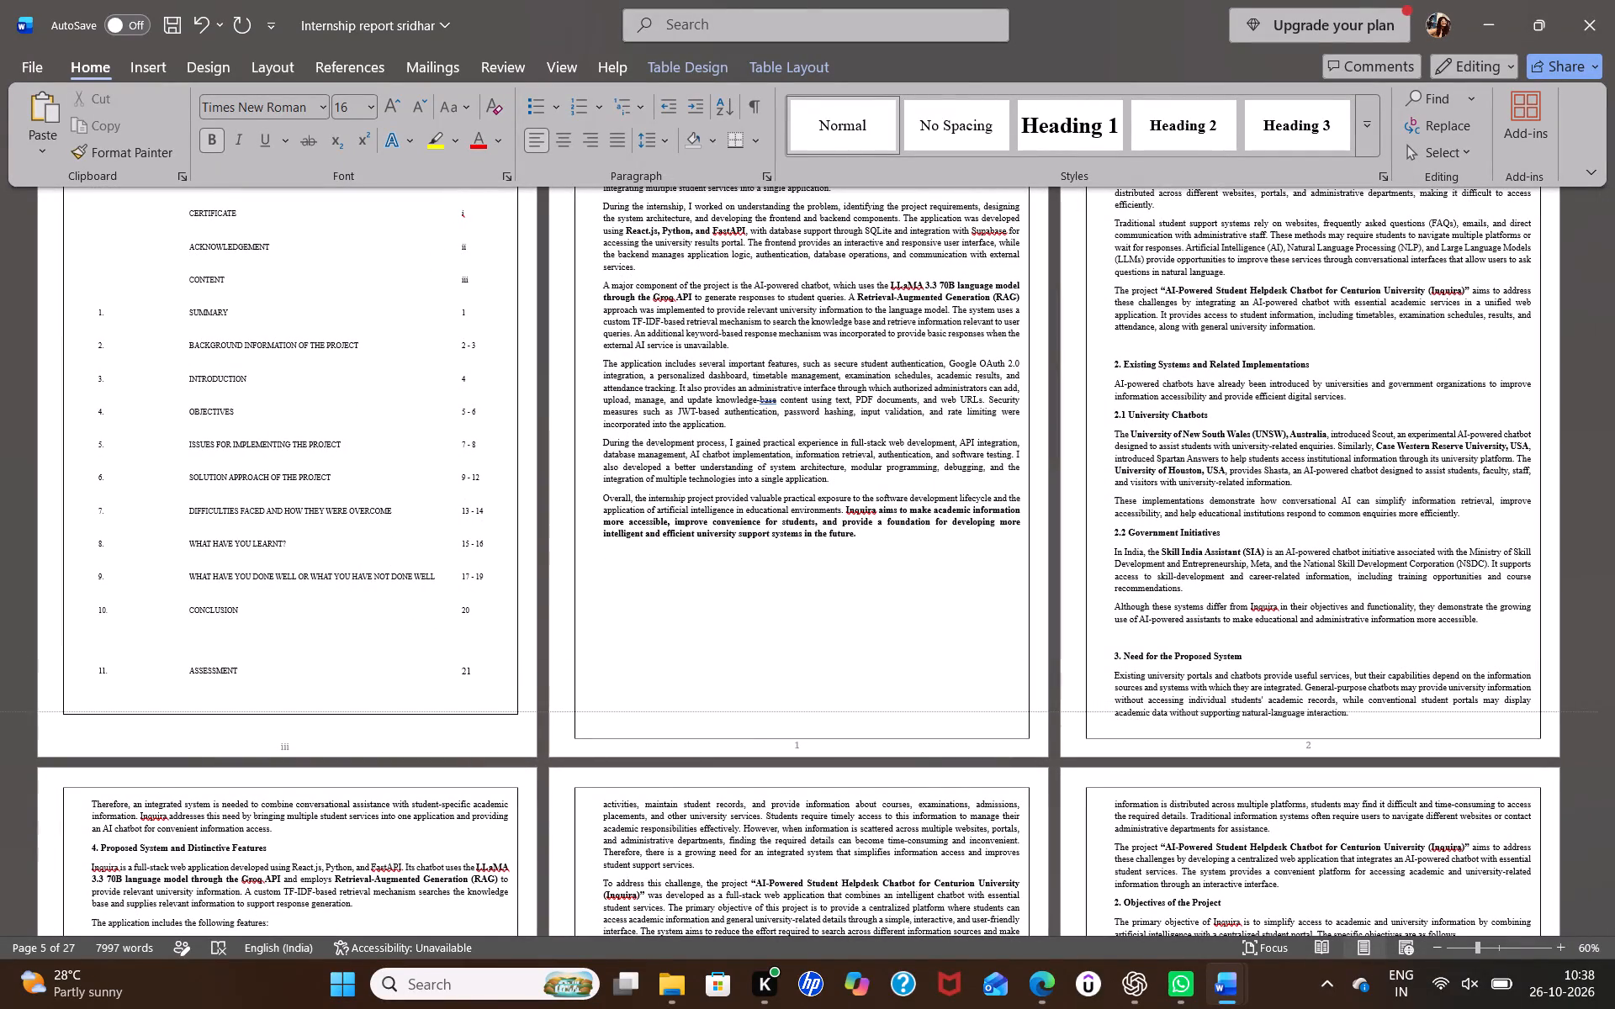
{"action": "right_click_drag", "start_coordinate": [522, 711], "coordinate": [523, 731]}
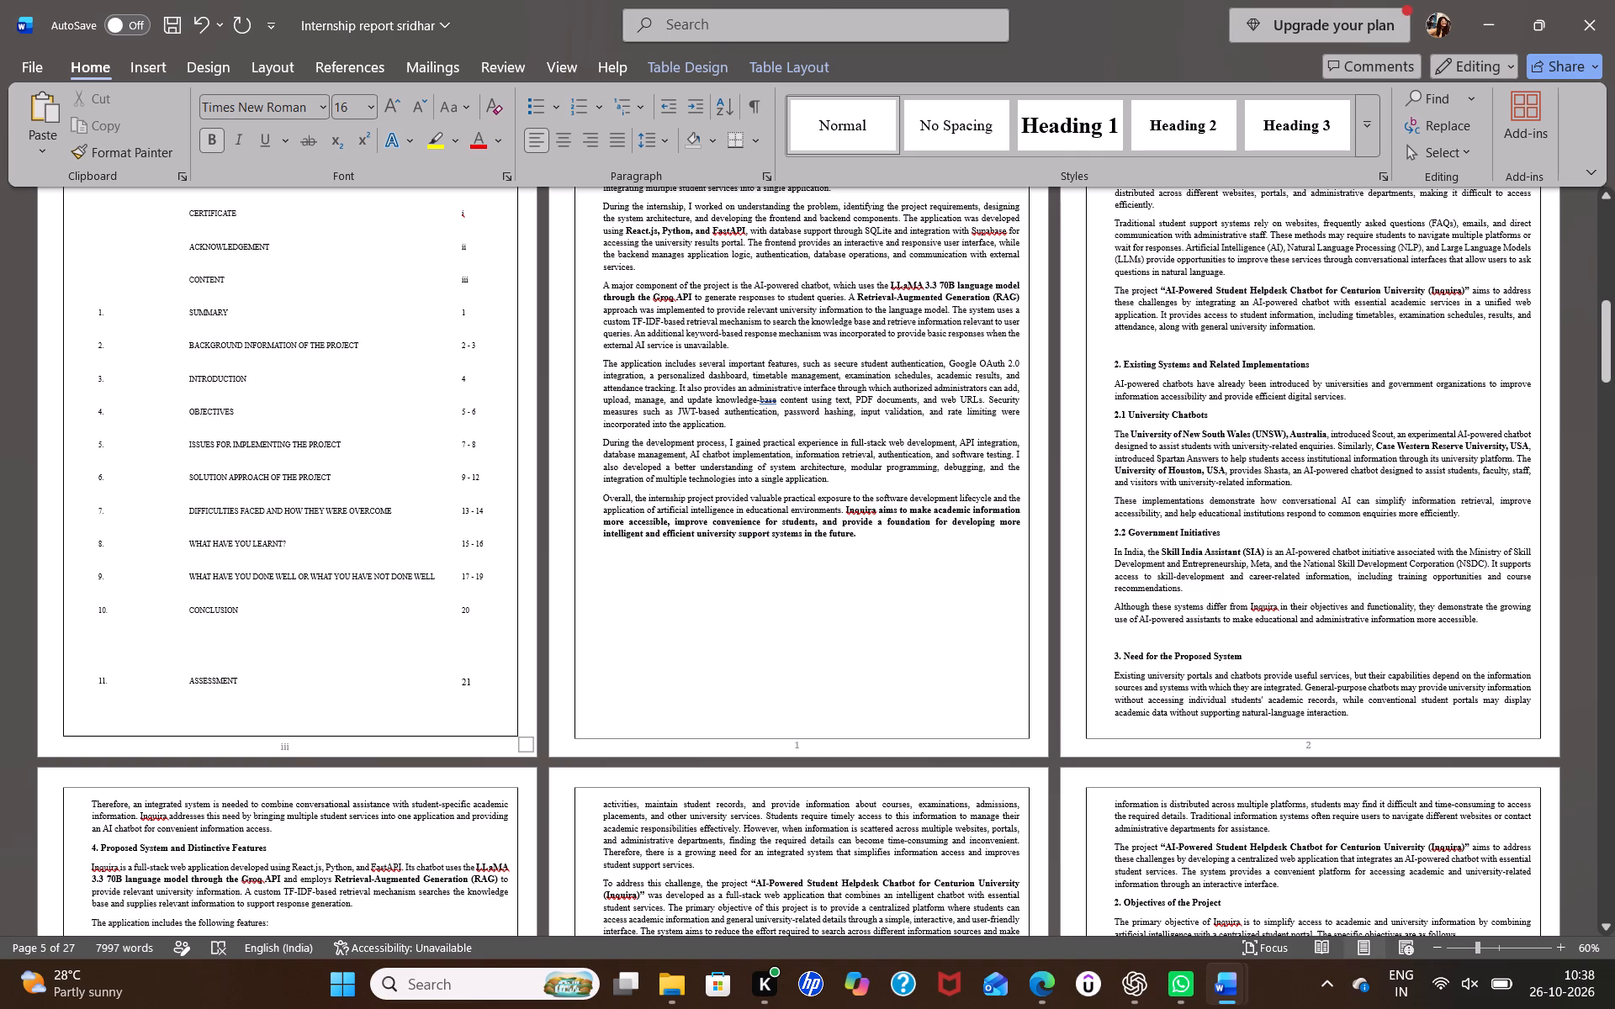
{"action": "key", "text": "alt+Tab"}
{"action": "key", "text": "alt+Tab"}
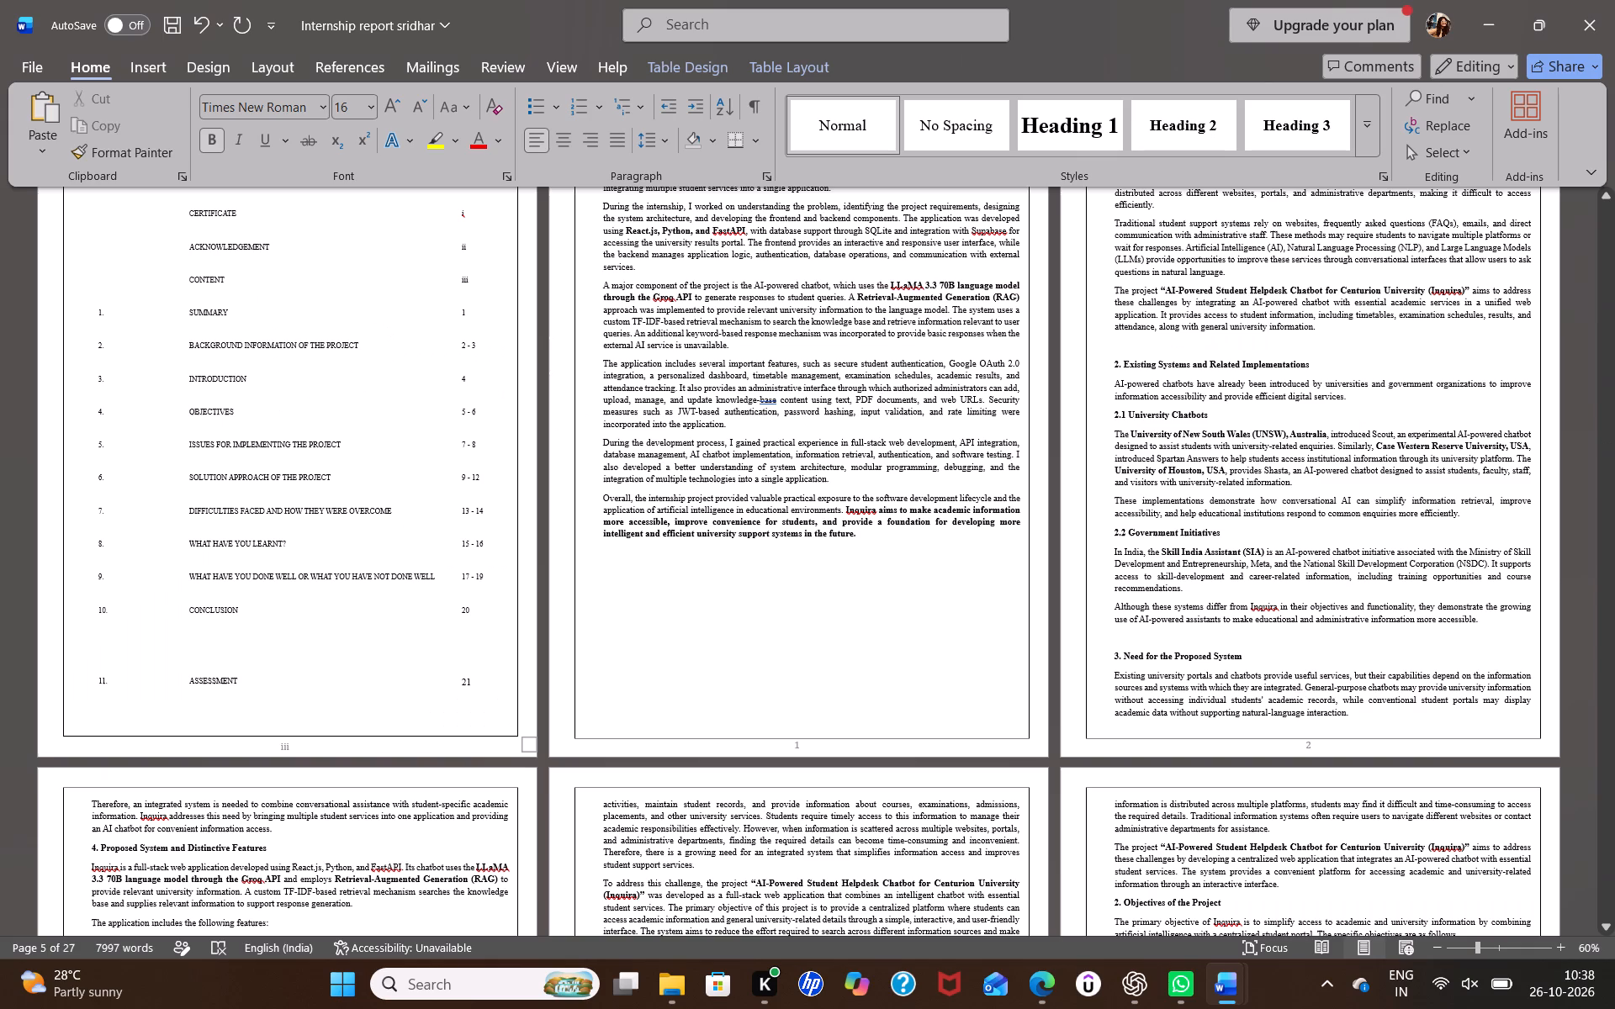
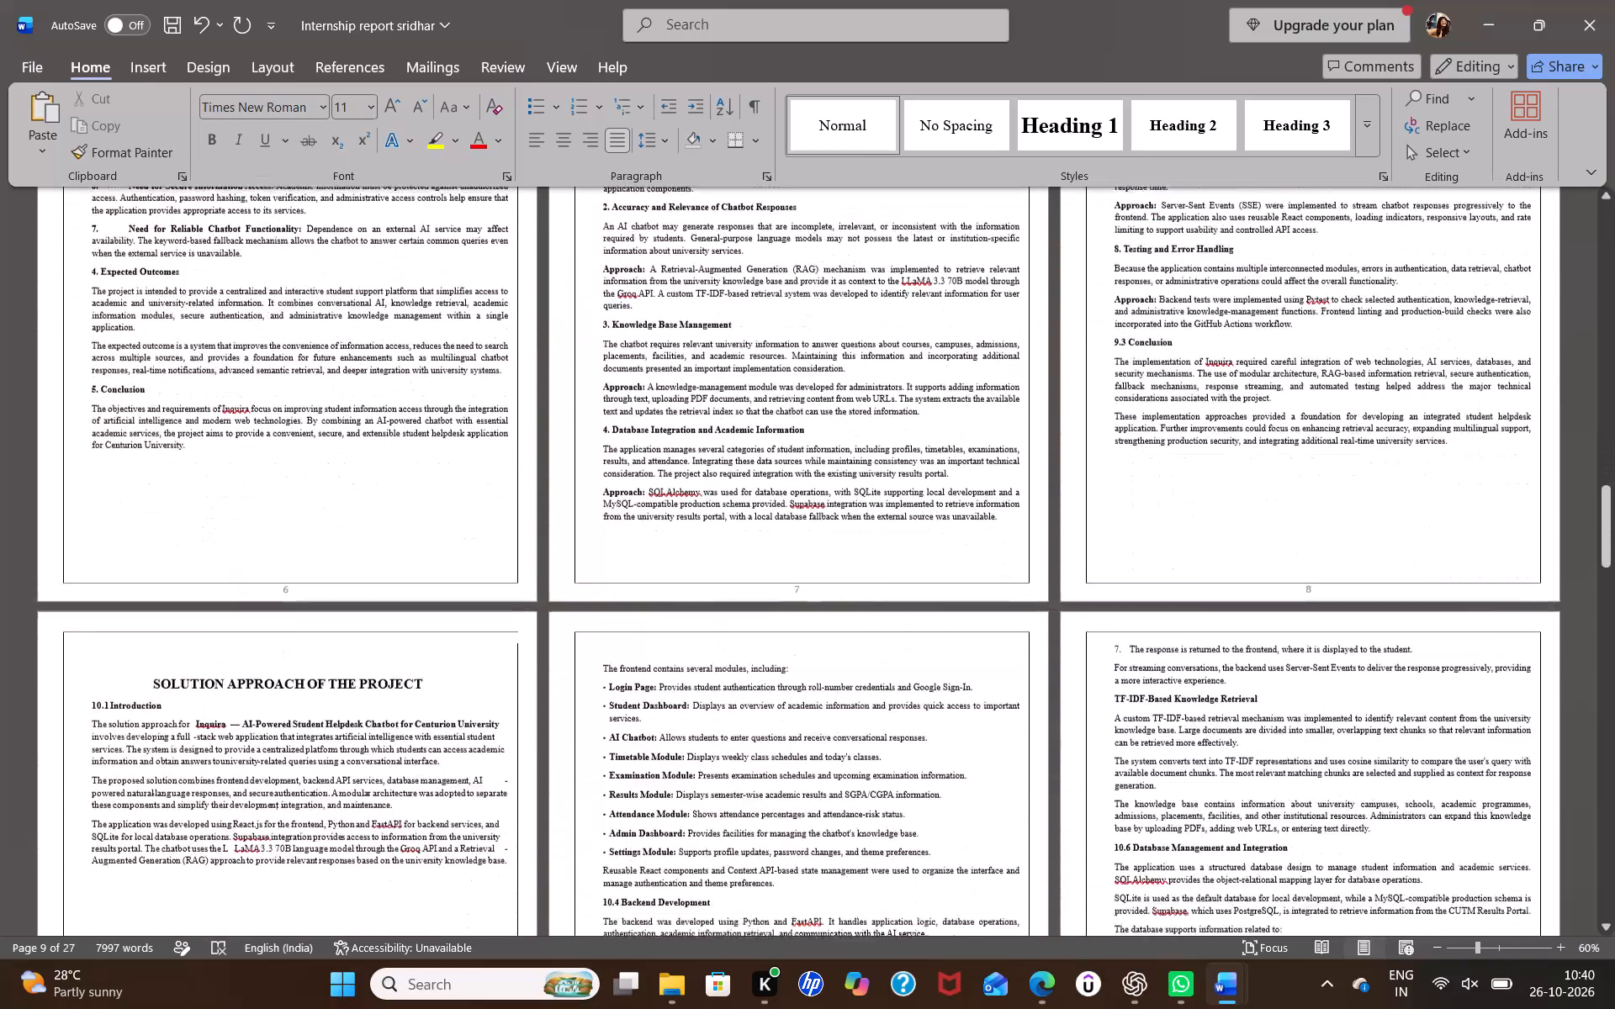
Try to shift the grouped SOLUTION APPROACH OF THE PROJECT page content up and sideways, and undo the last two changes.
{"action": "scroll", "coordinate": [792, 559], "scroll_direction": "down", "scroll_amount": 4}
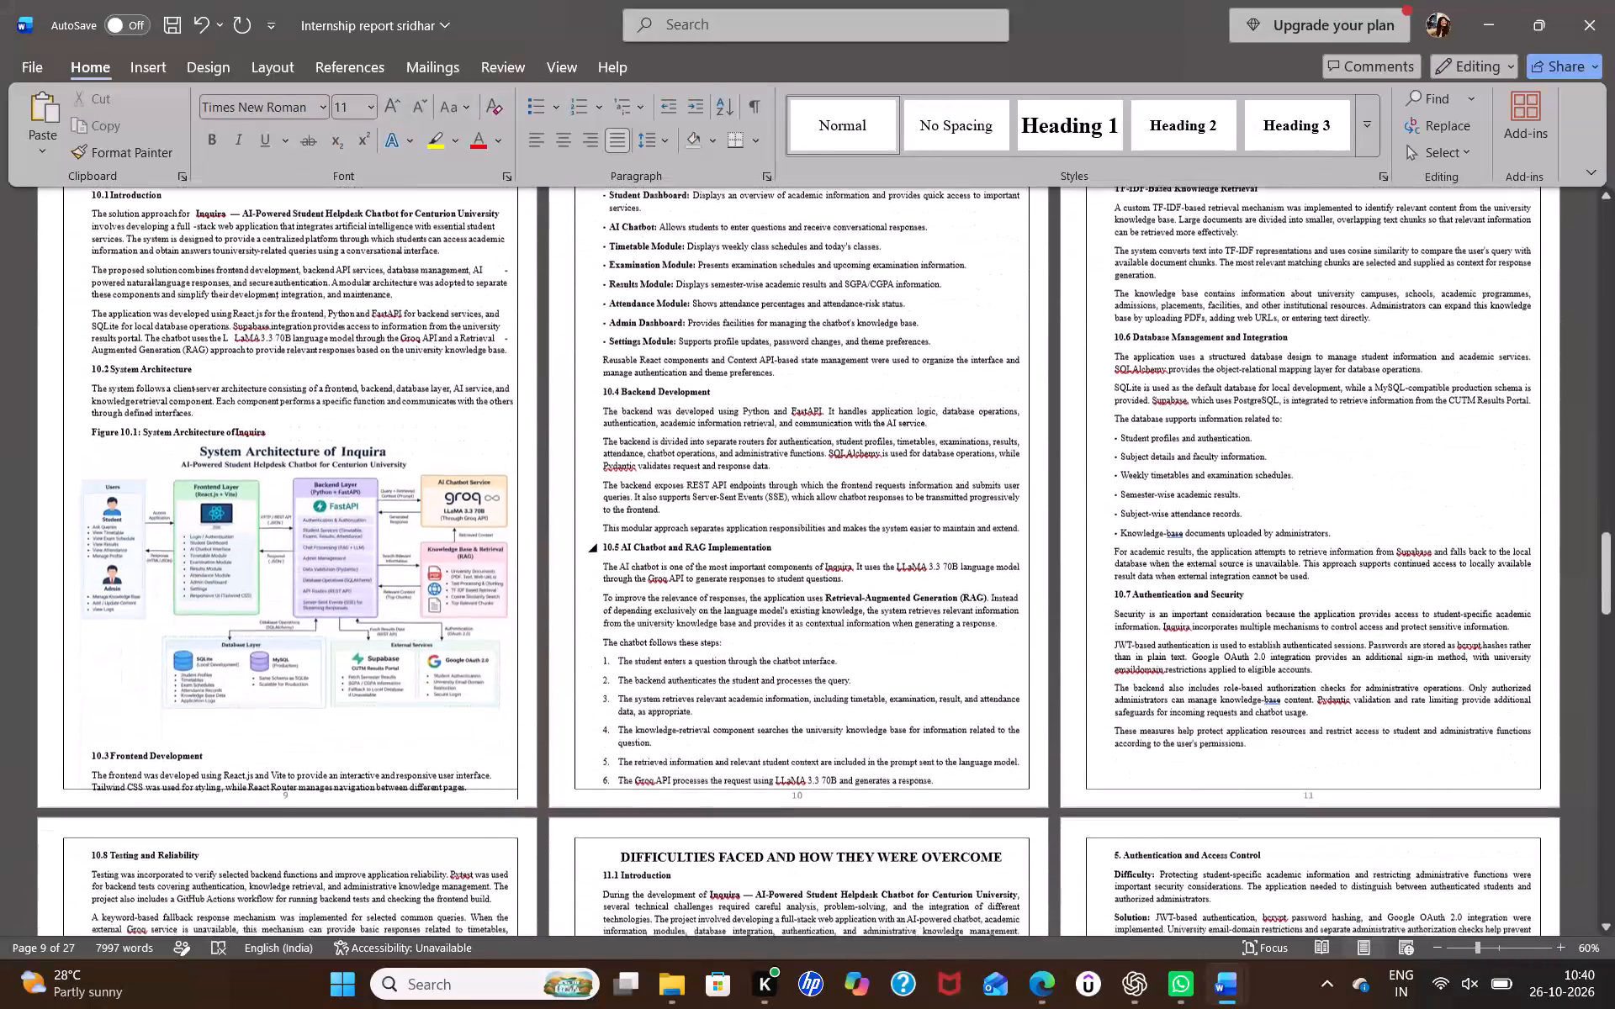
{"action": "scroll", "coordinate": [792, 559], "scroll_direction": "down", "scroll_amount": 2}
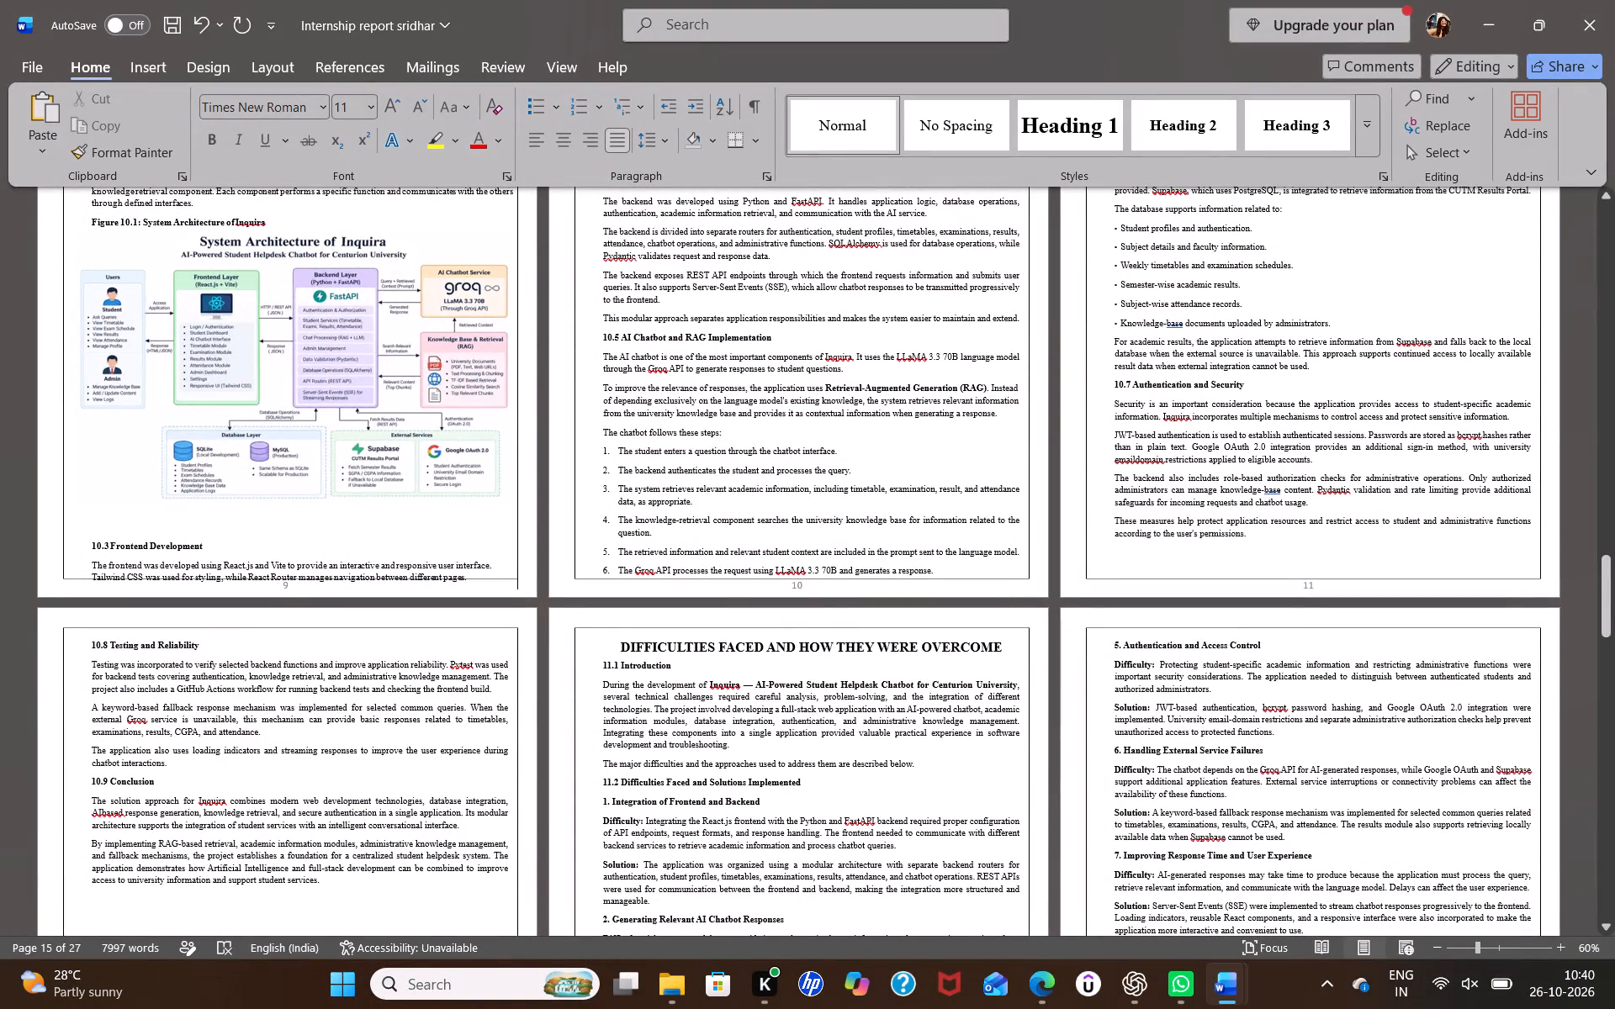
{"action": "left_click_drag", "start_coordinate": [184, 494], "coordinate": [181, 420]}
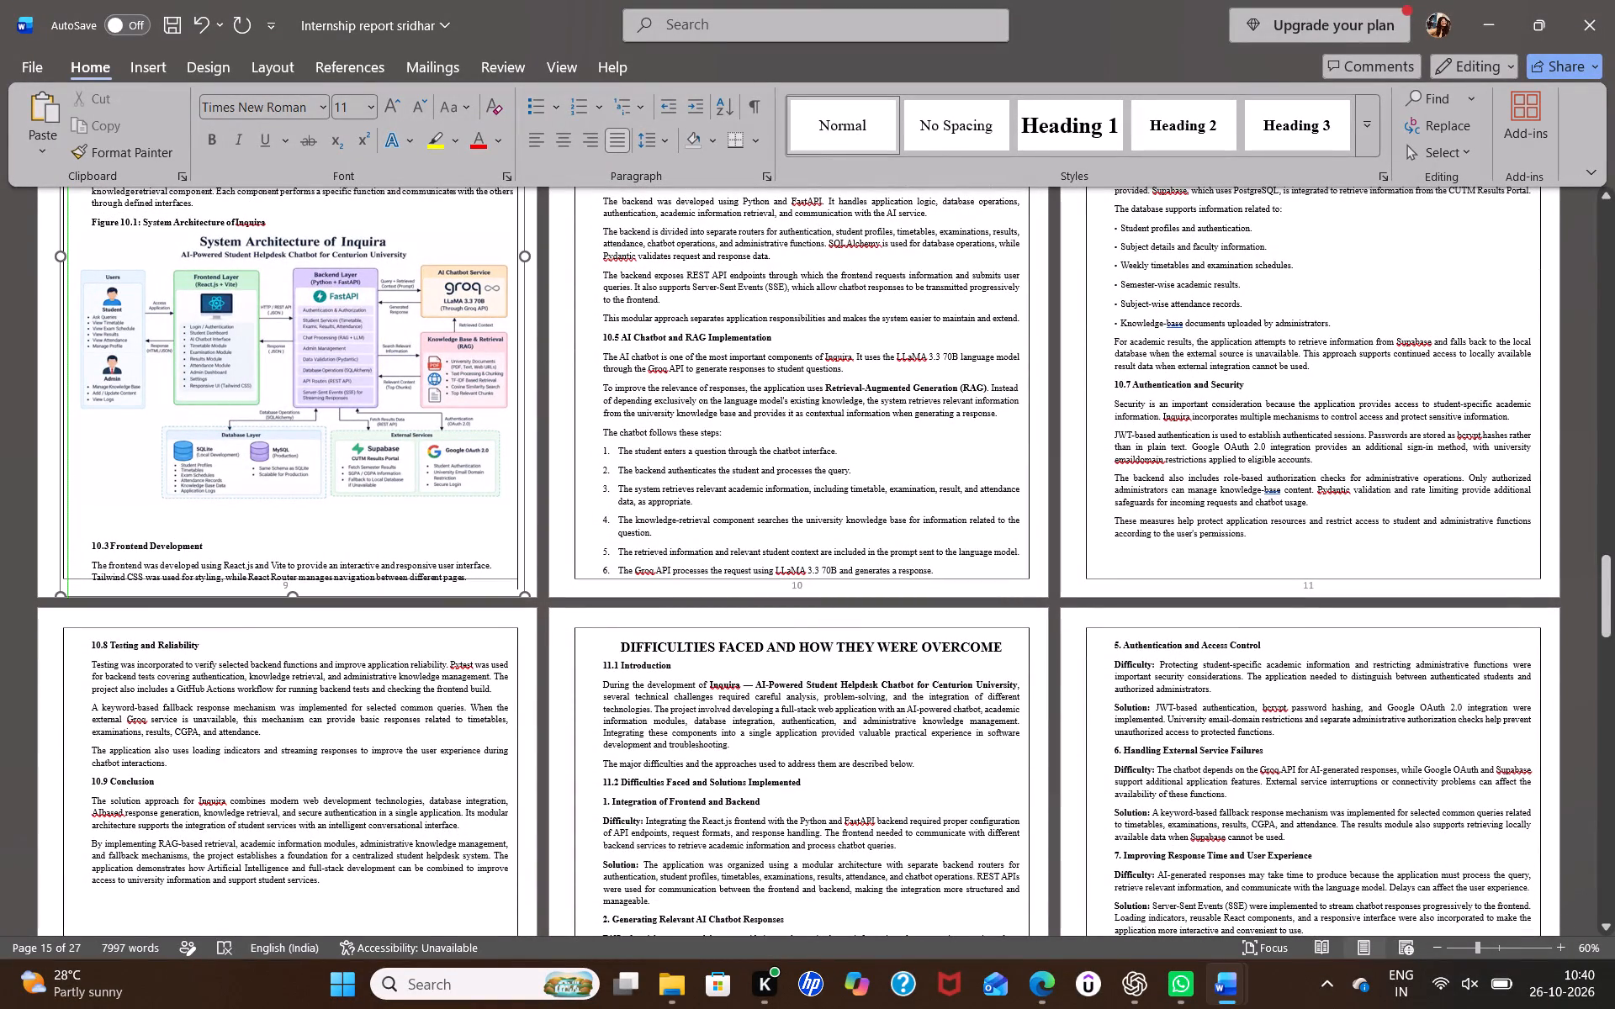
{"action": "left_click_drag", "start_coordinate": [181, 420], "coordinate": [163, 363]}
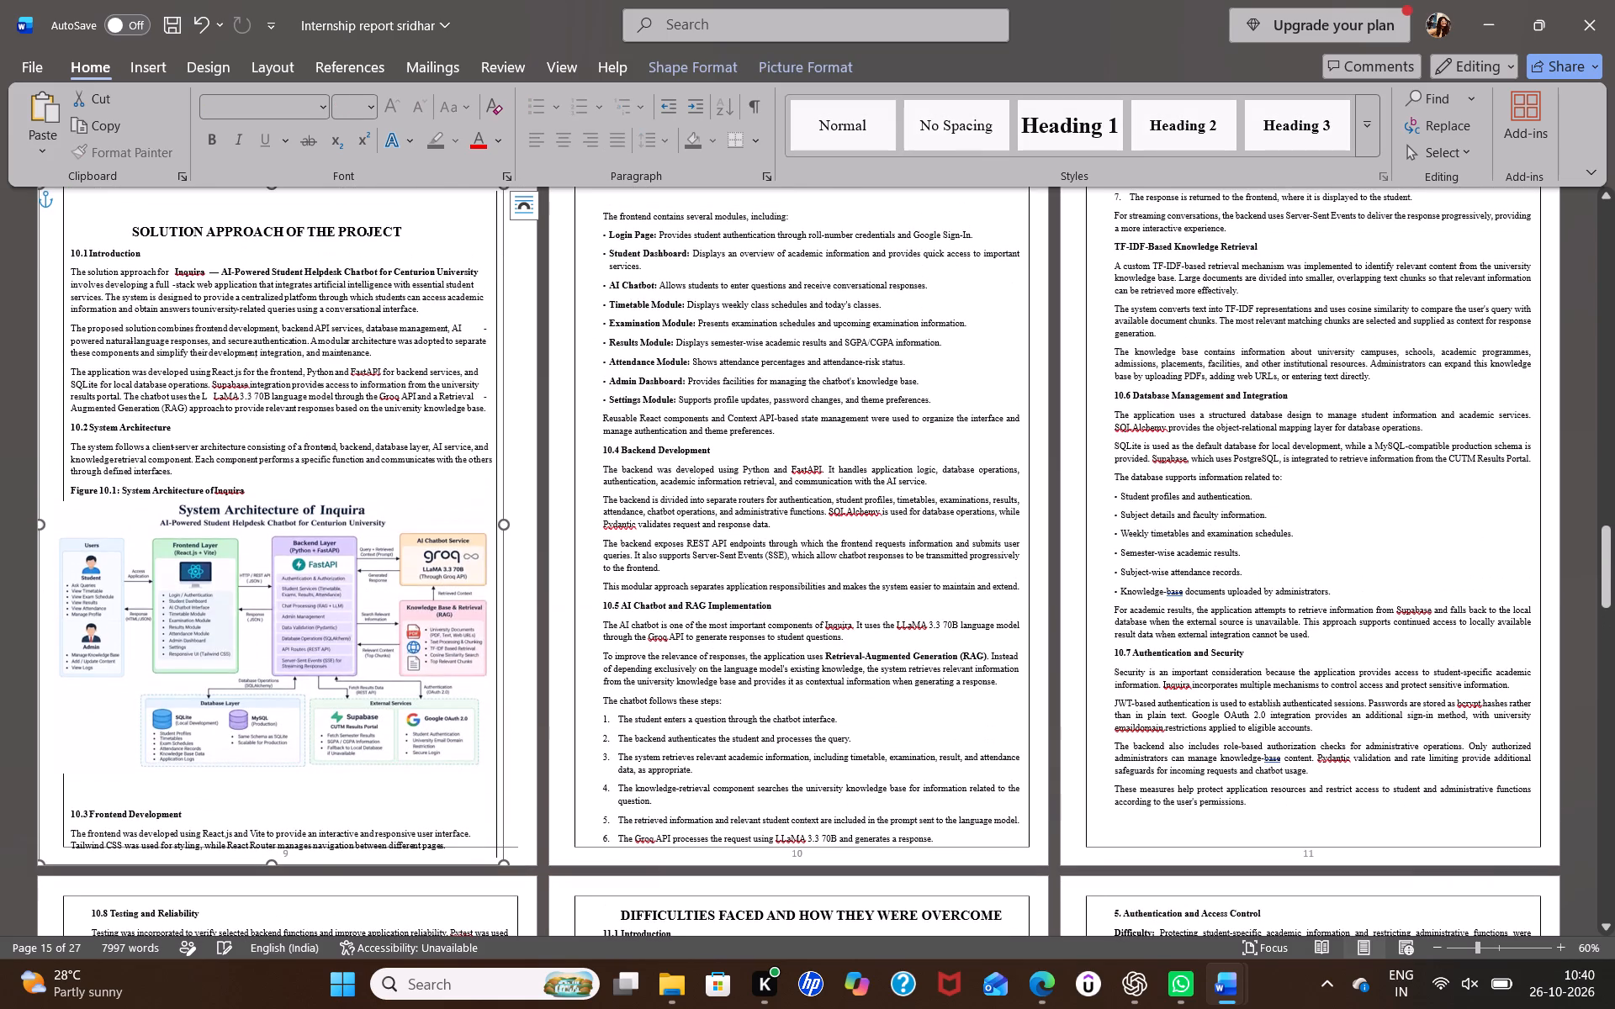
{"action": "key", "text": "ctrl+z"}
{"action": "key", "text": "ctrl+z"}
Rework the blank lines above the INTRODUCTION heading on page 3 to push the heading onto the following page.
{"action": "scroll", "coordinate": [103, 532], "scroll_direction": "down", "scroll_amount": 1}
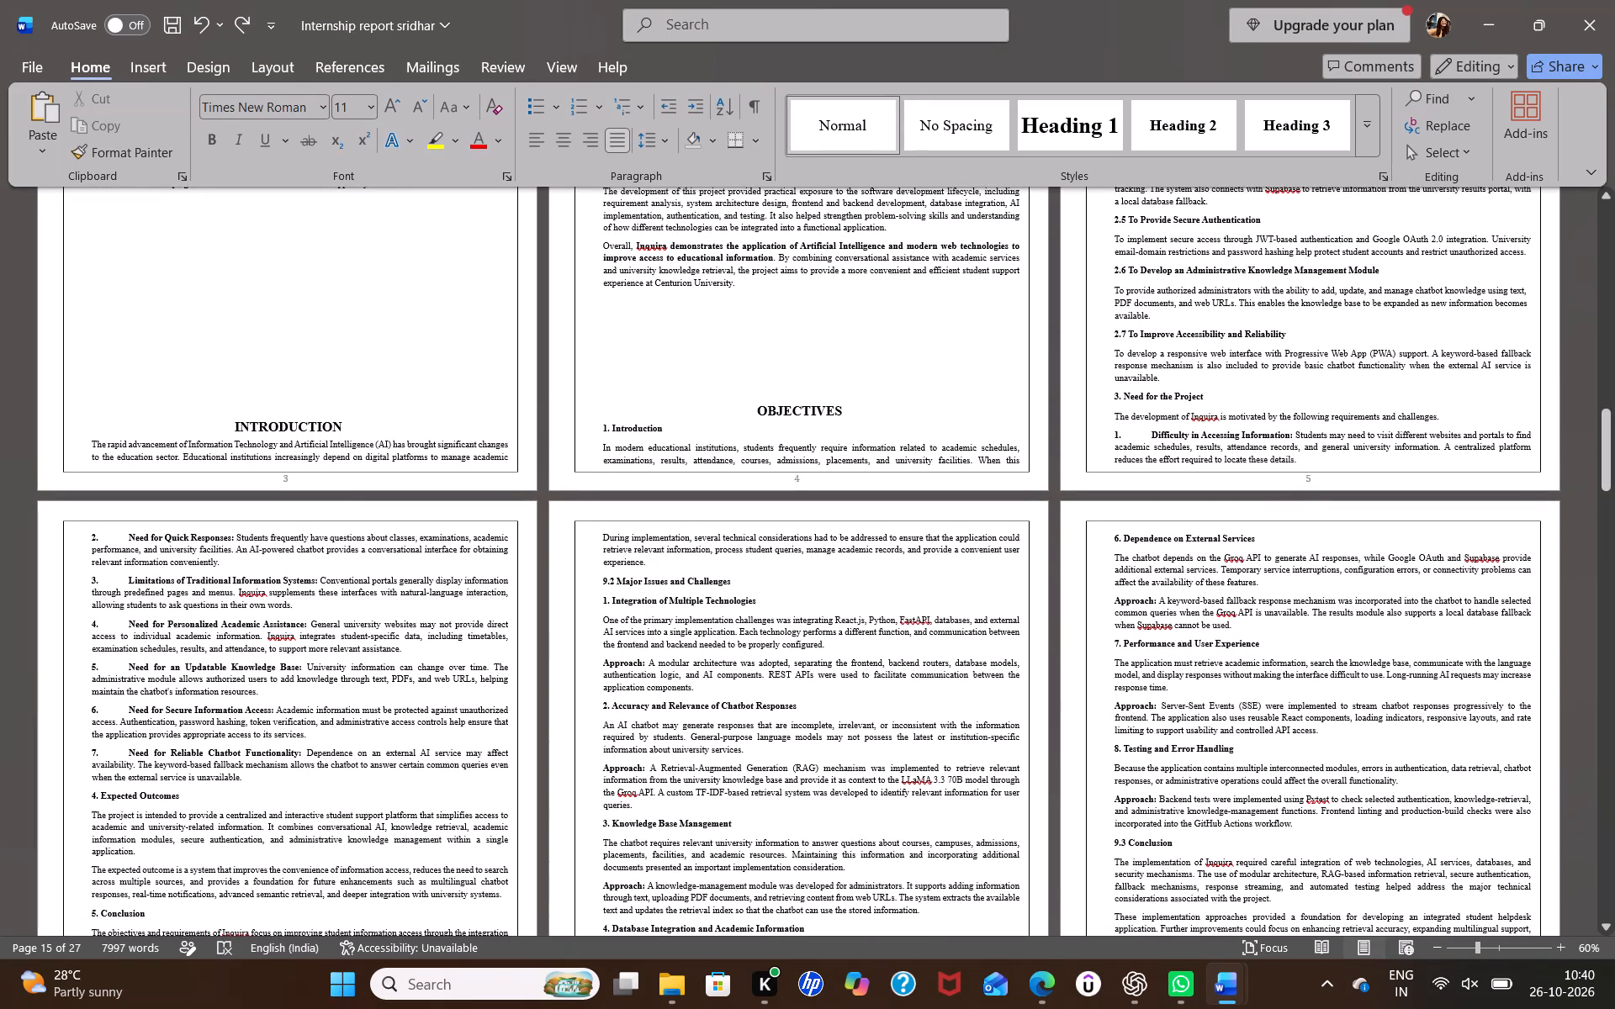
{"action": "left_click", "coordinate": [147, 407]}
{"action": "key", "text": "BackSpace"}
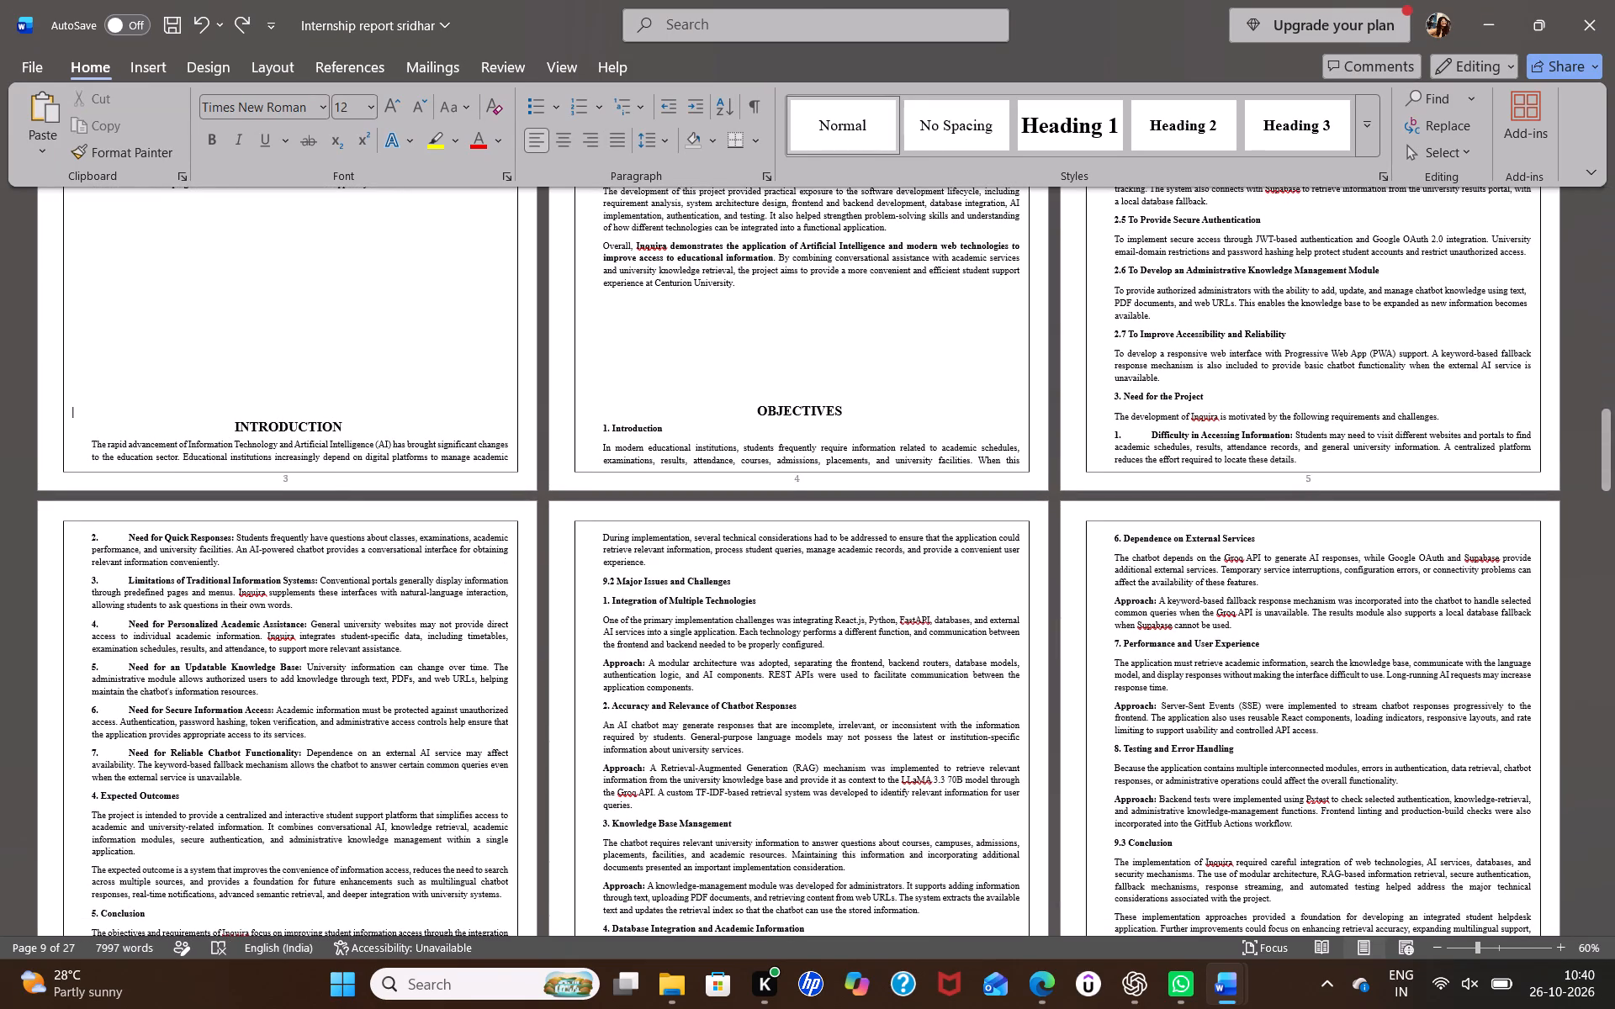
{"action": "key", "text": "BackSpace"}
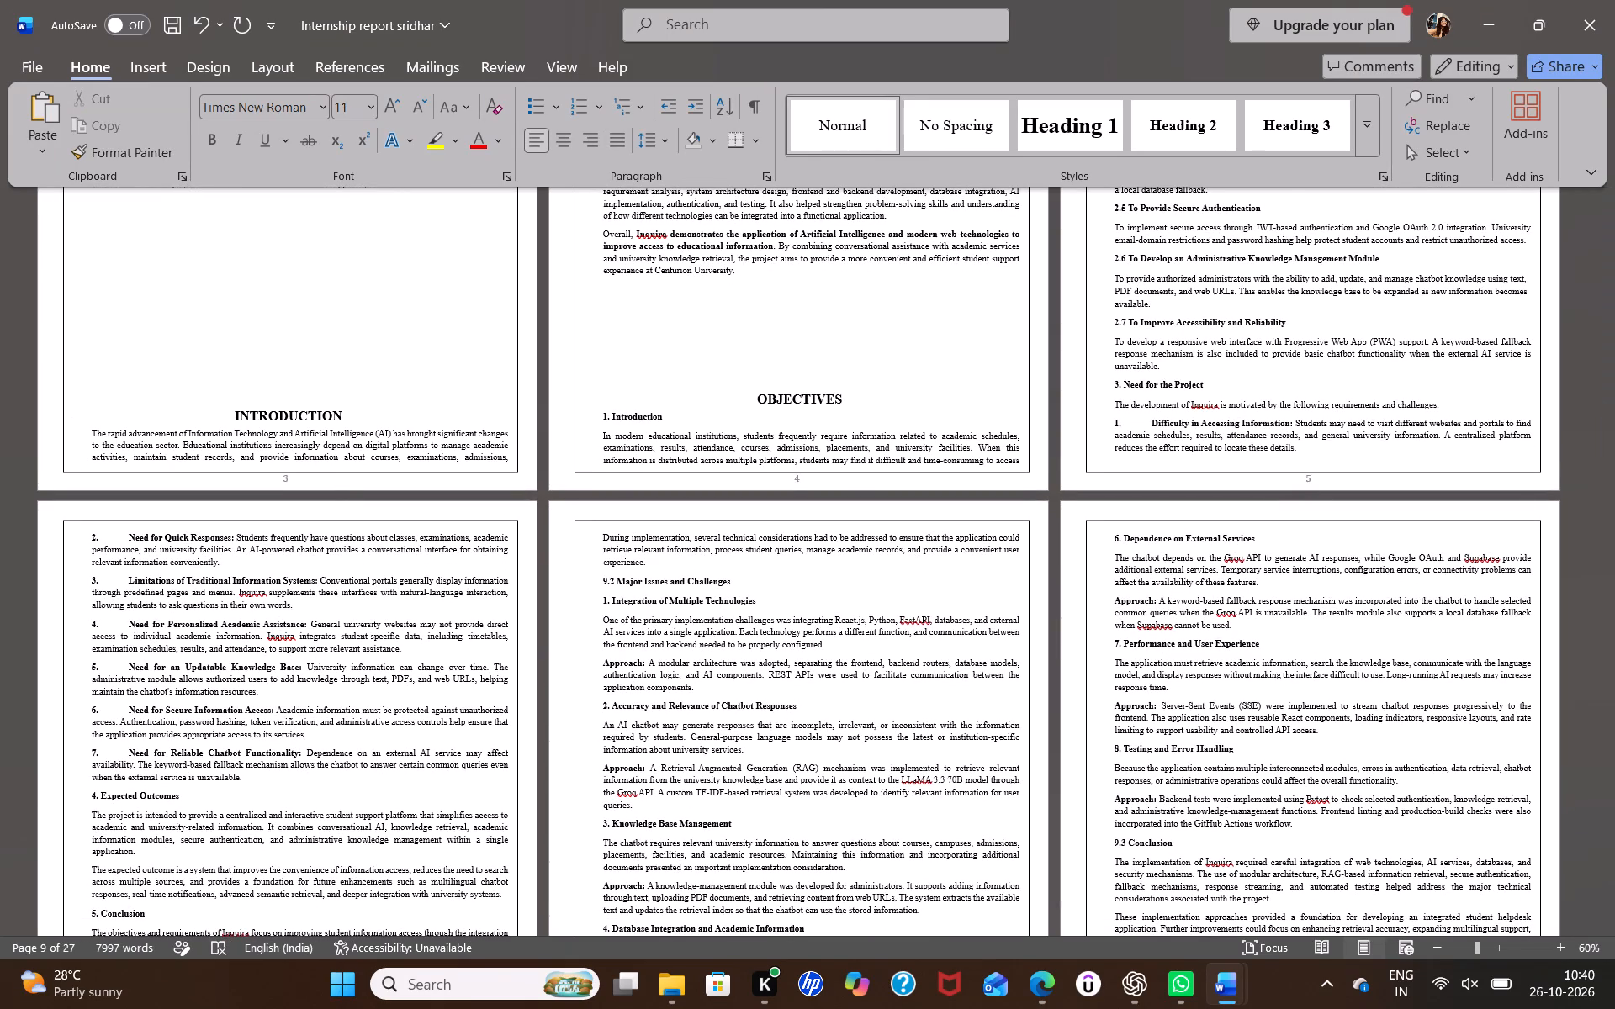
{"action": "key", "text": "Return"}
{"action": "key", "text": "Return"}
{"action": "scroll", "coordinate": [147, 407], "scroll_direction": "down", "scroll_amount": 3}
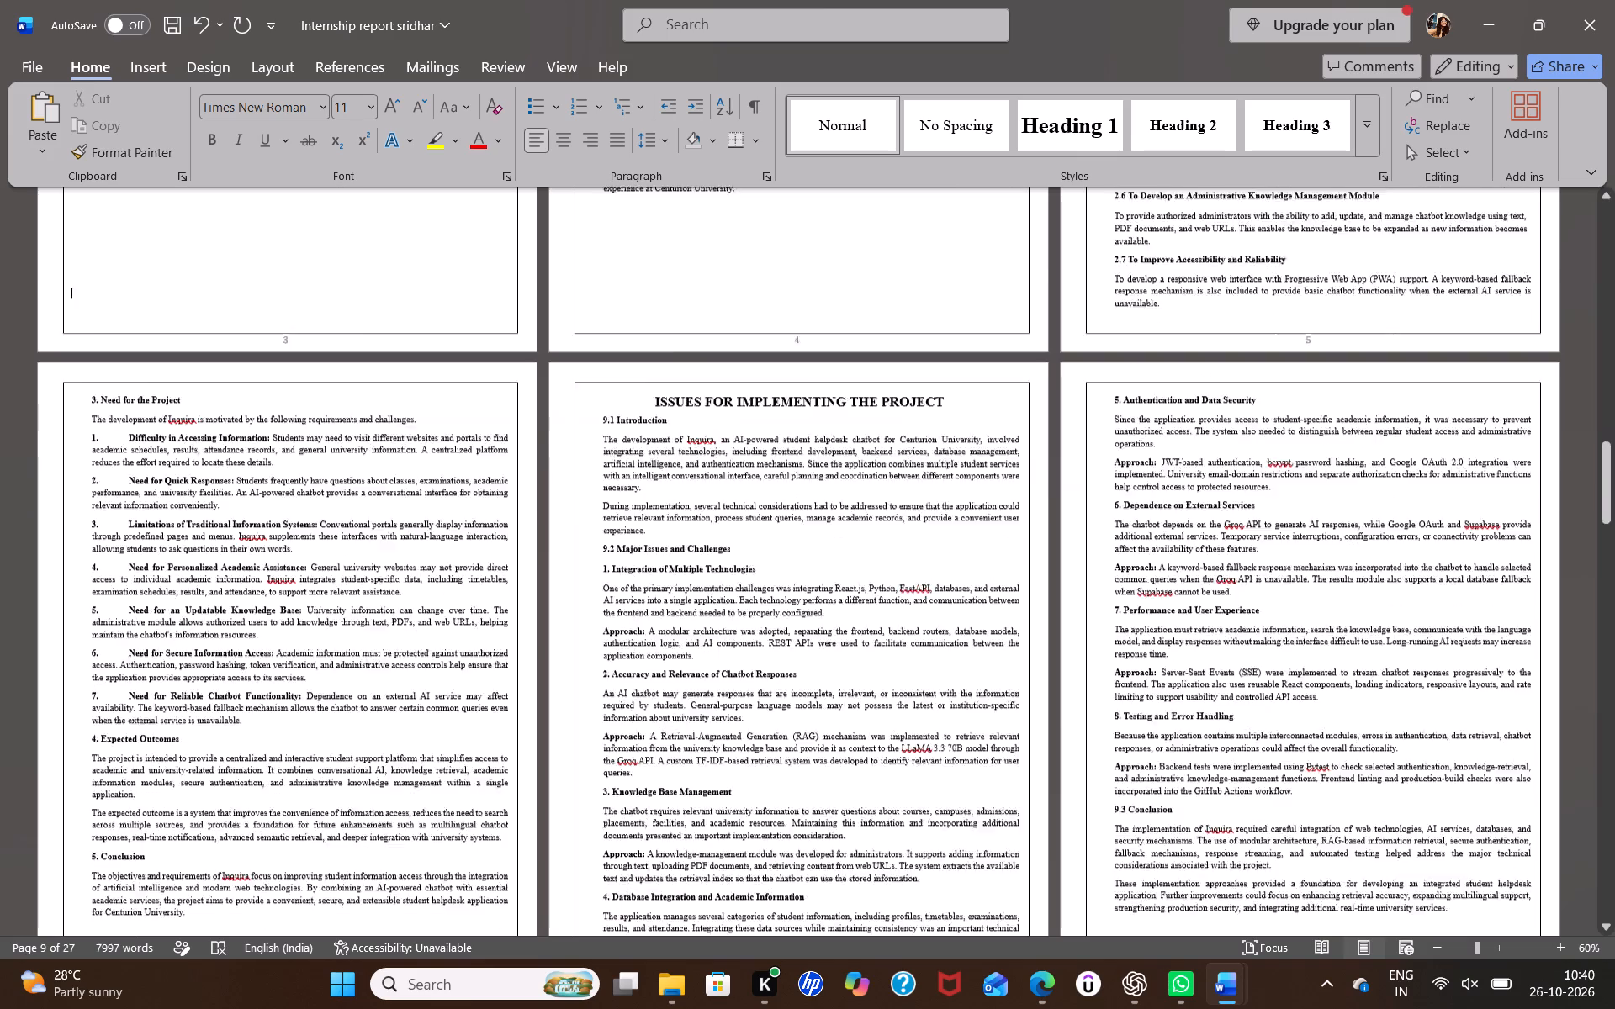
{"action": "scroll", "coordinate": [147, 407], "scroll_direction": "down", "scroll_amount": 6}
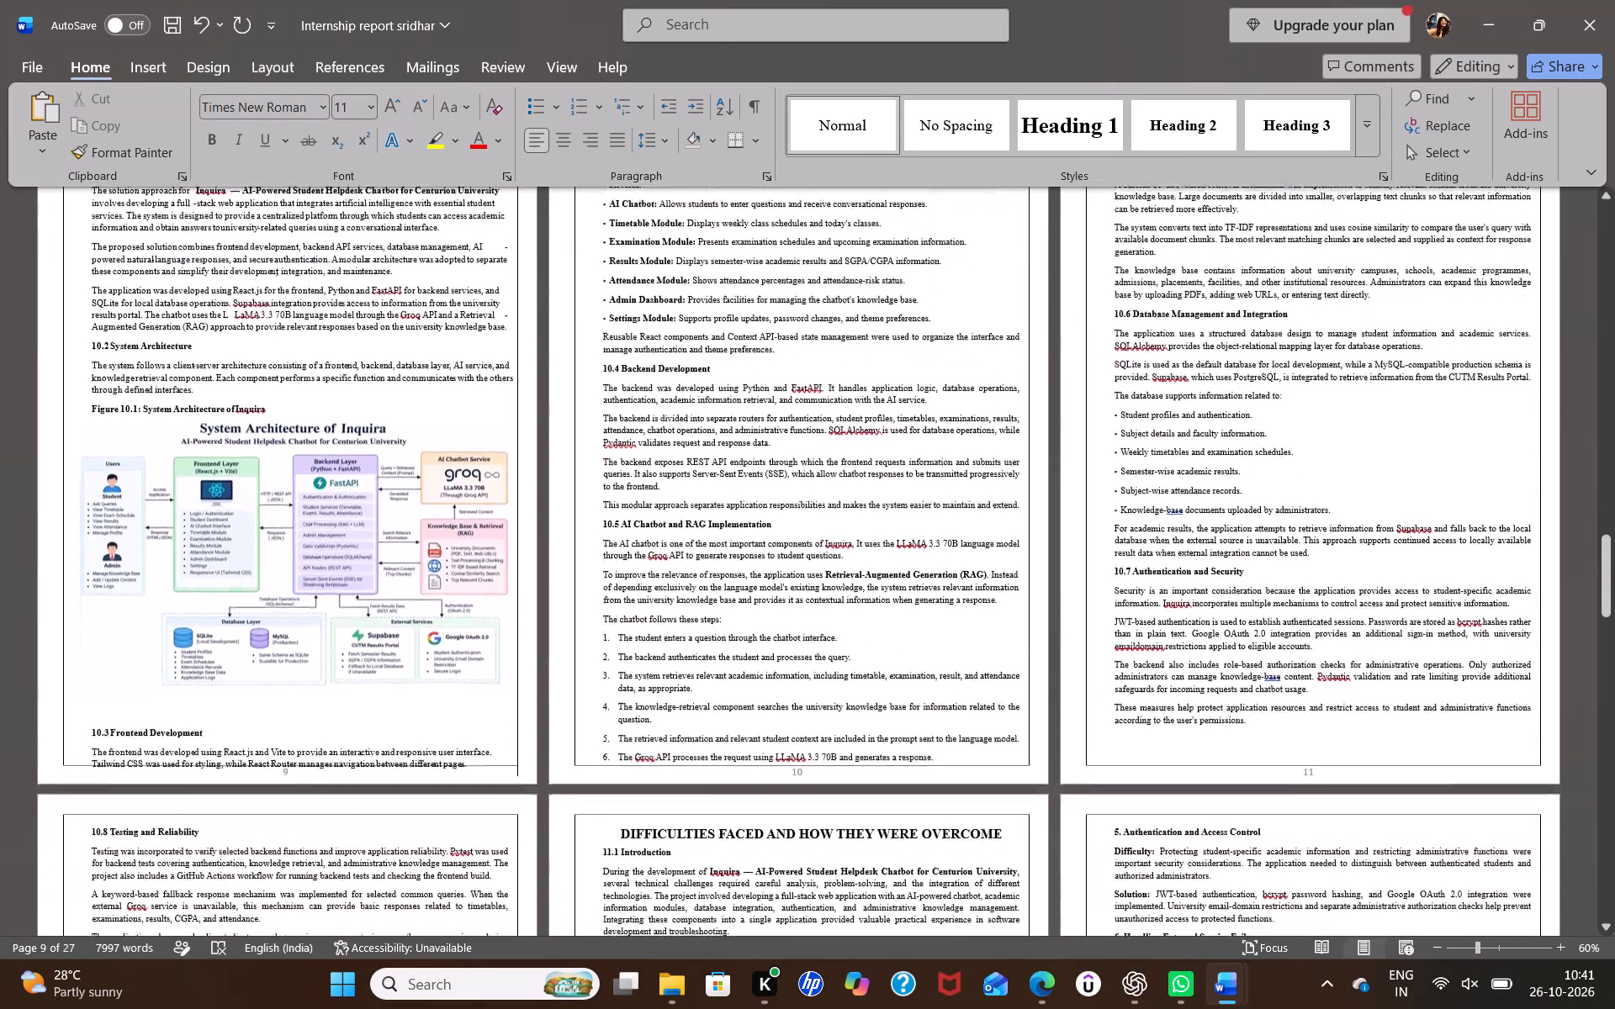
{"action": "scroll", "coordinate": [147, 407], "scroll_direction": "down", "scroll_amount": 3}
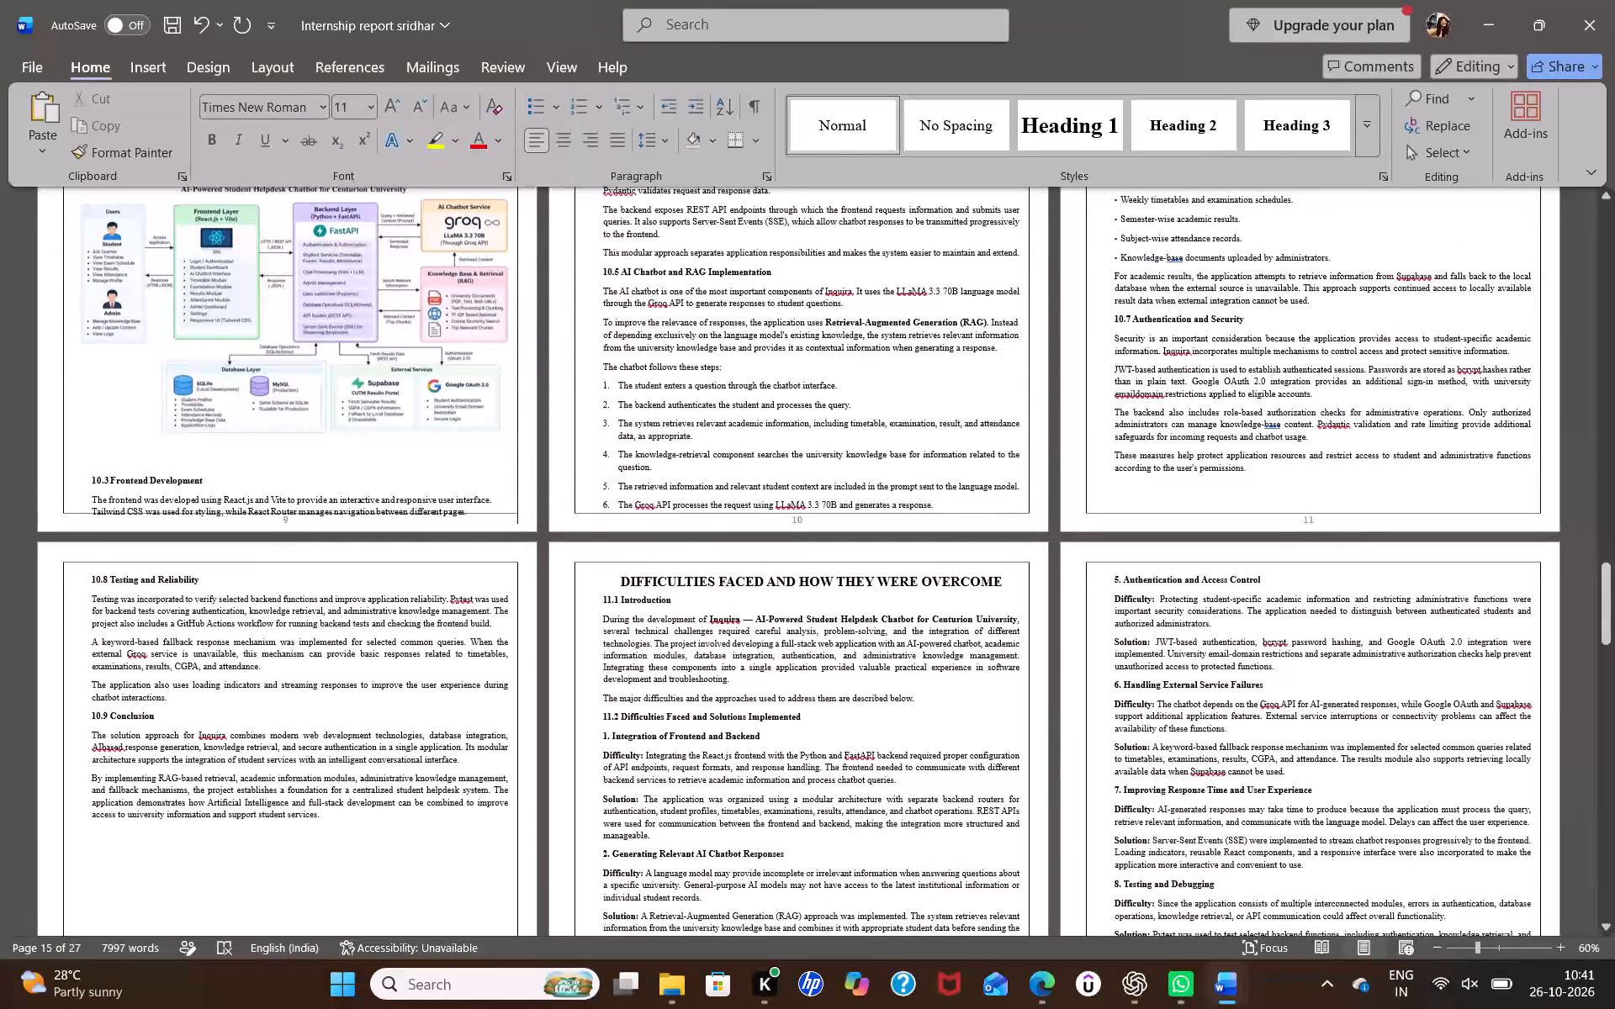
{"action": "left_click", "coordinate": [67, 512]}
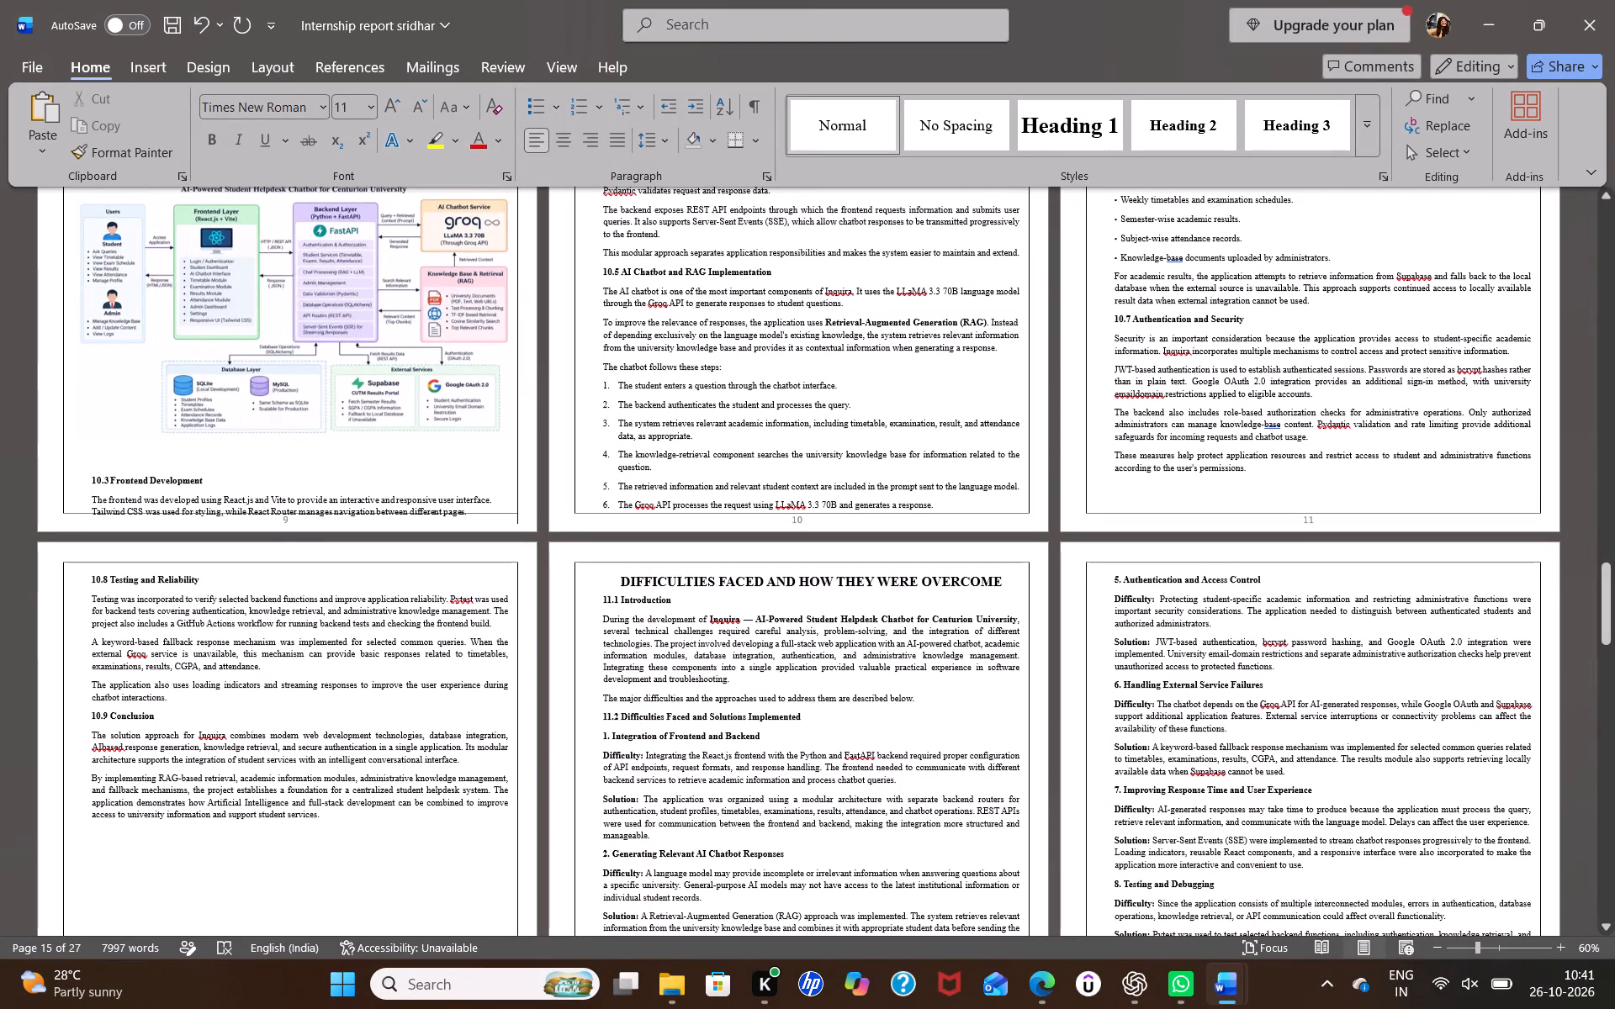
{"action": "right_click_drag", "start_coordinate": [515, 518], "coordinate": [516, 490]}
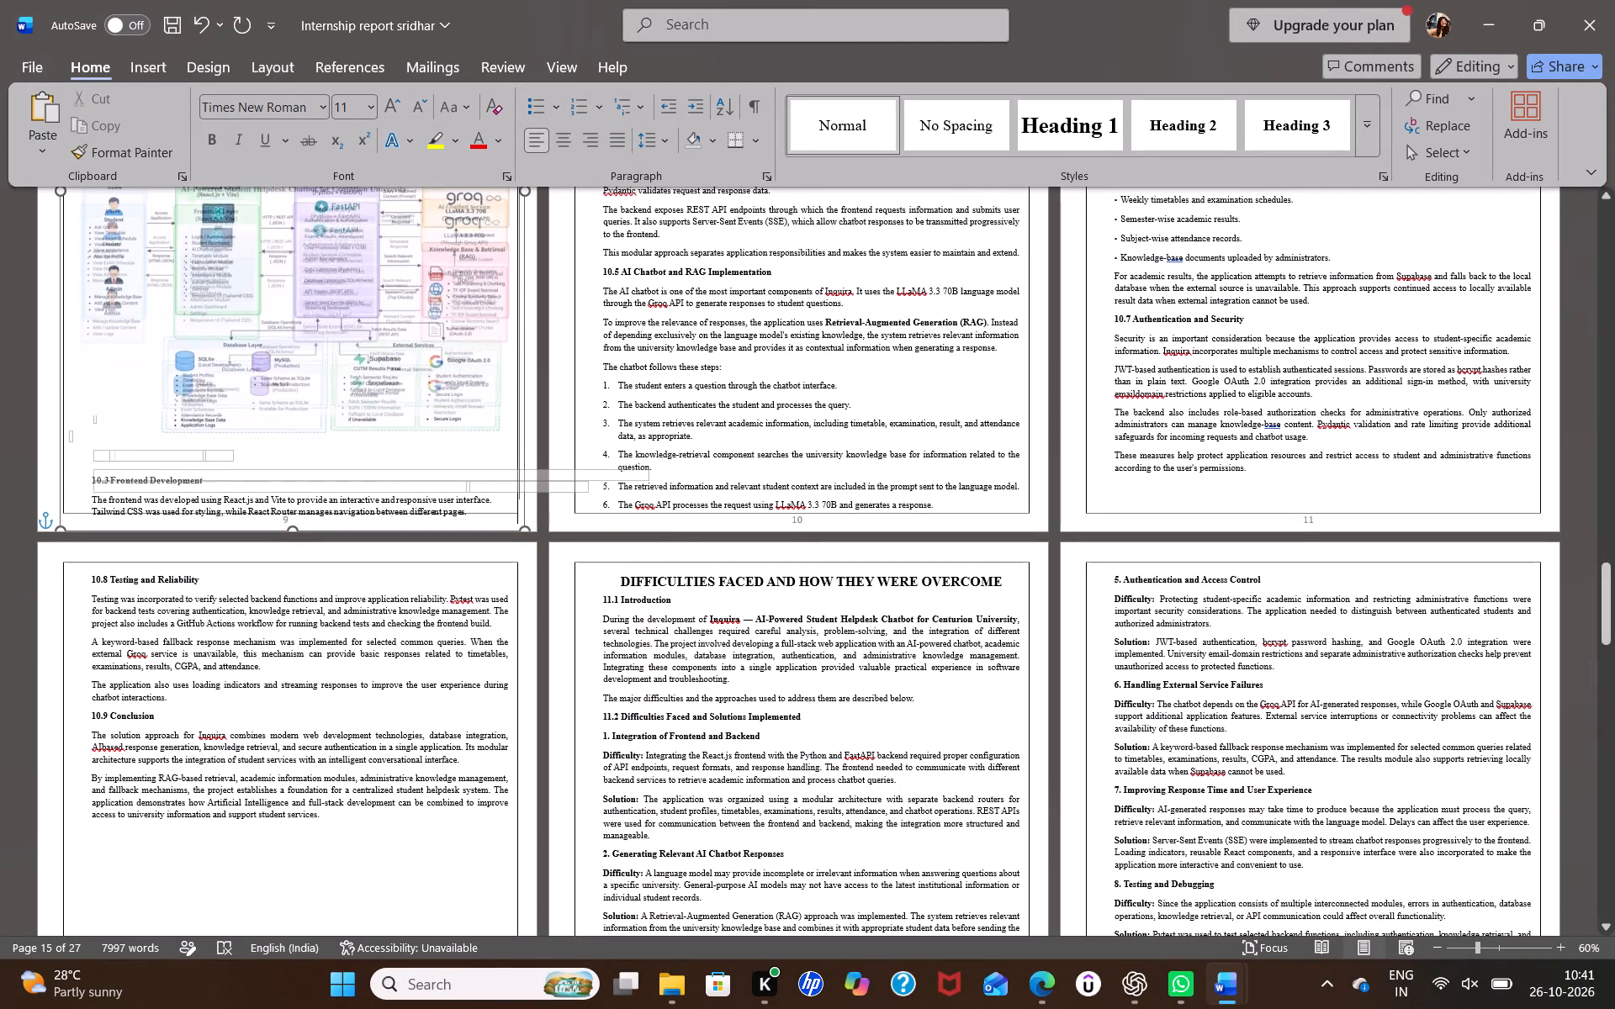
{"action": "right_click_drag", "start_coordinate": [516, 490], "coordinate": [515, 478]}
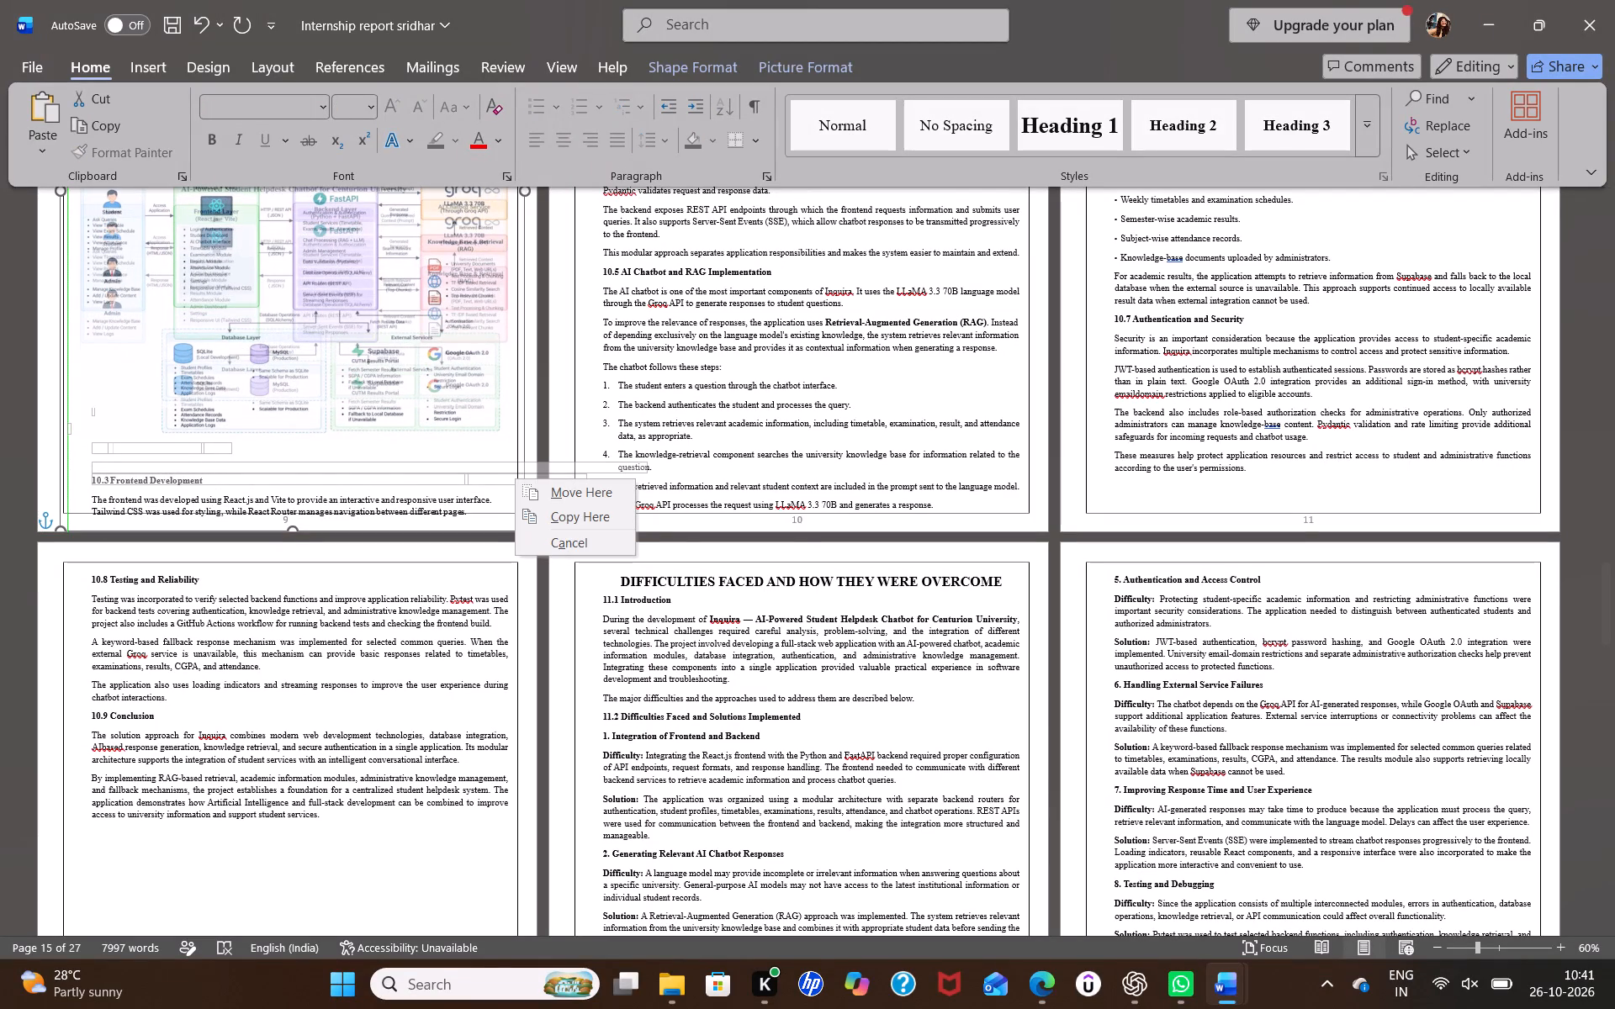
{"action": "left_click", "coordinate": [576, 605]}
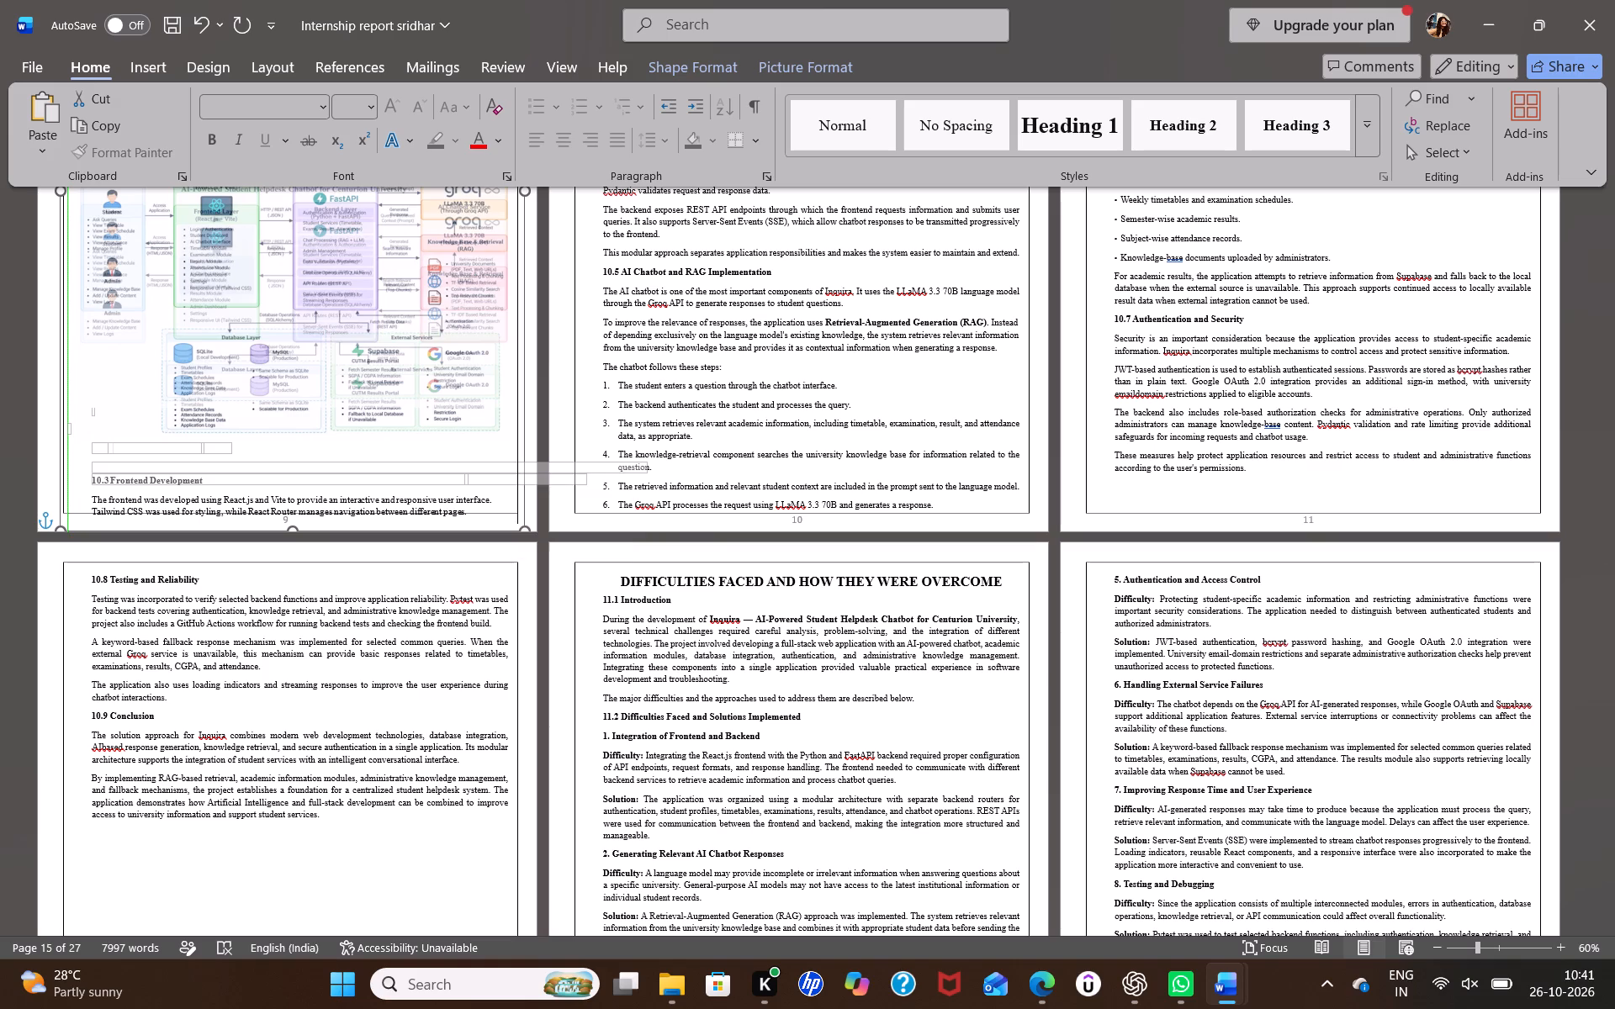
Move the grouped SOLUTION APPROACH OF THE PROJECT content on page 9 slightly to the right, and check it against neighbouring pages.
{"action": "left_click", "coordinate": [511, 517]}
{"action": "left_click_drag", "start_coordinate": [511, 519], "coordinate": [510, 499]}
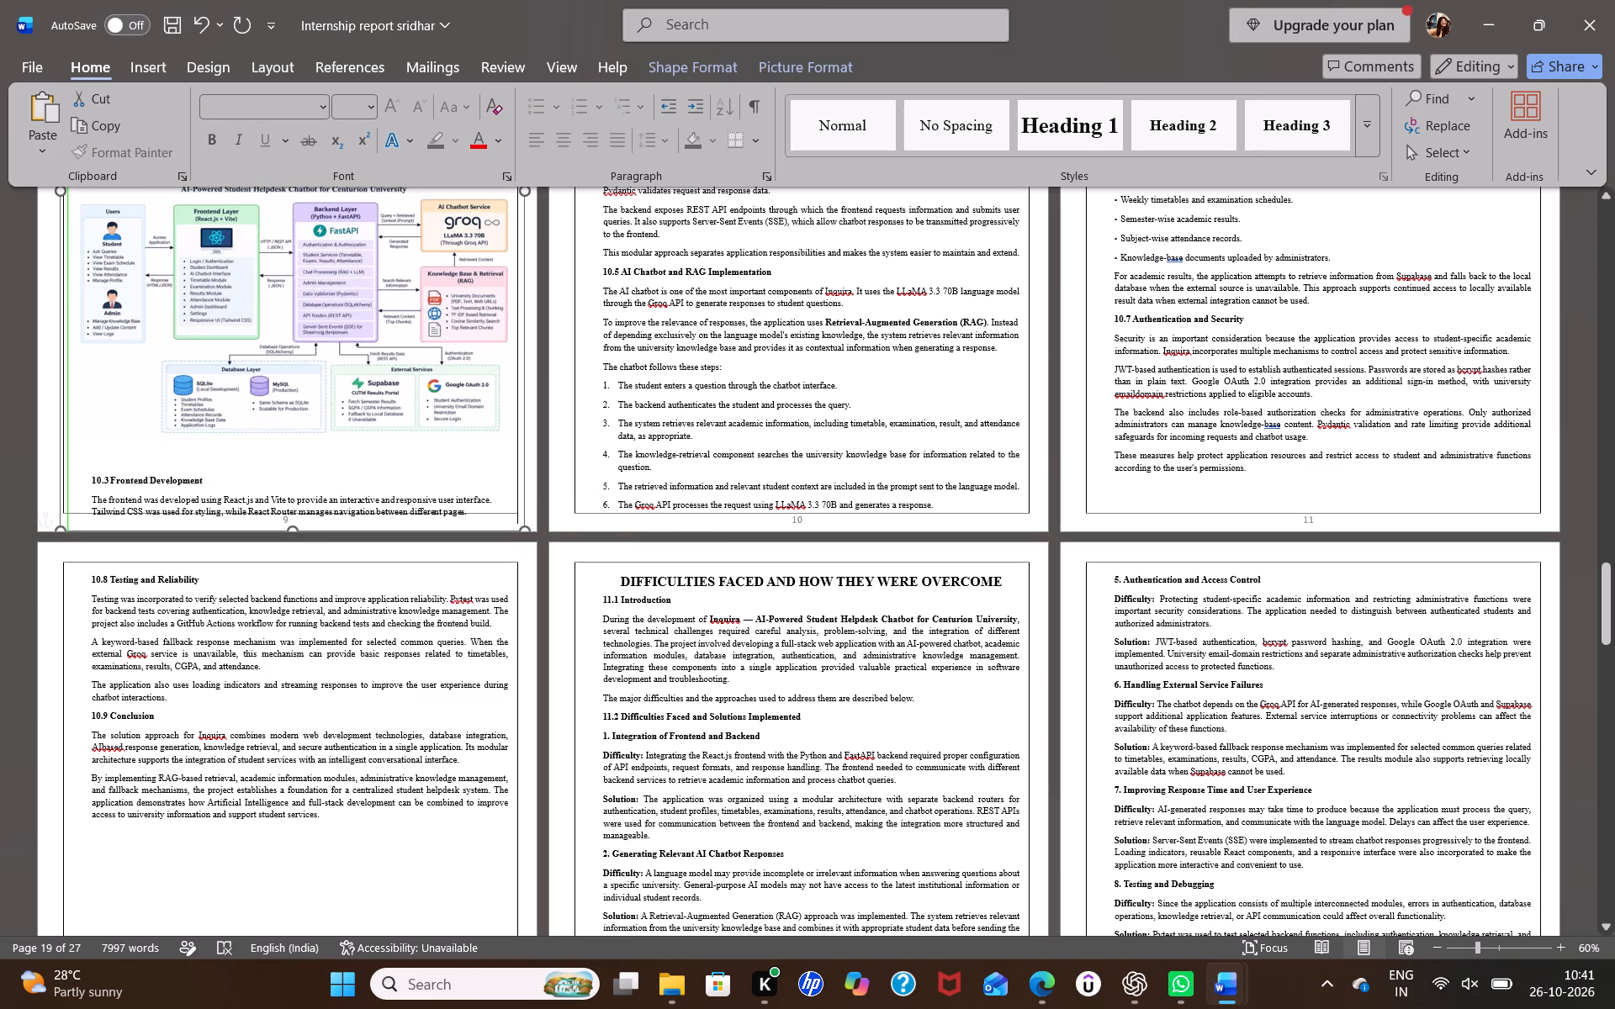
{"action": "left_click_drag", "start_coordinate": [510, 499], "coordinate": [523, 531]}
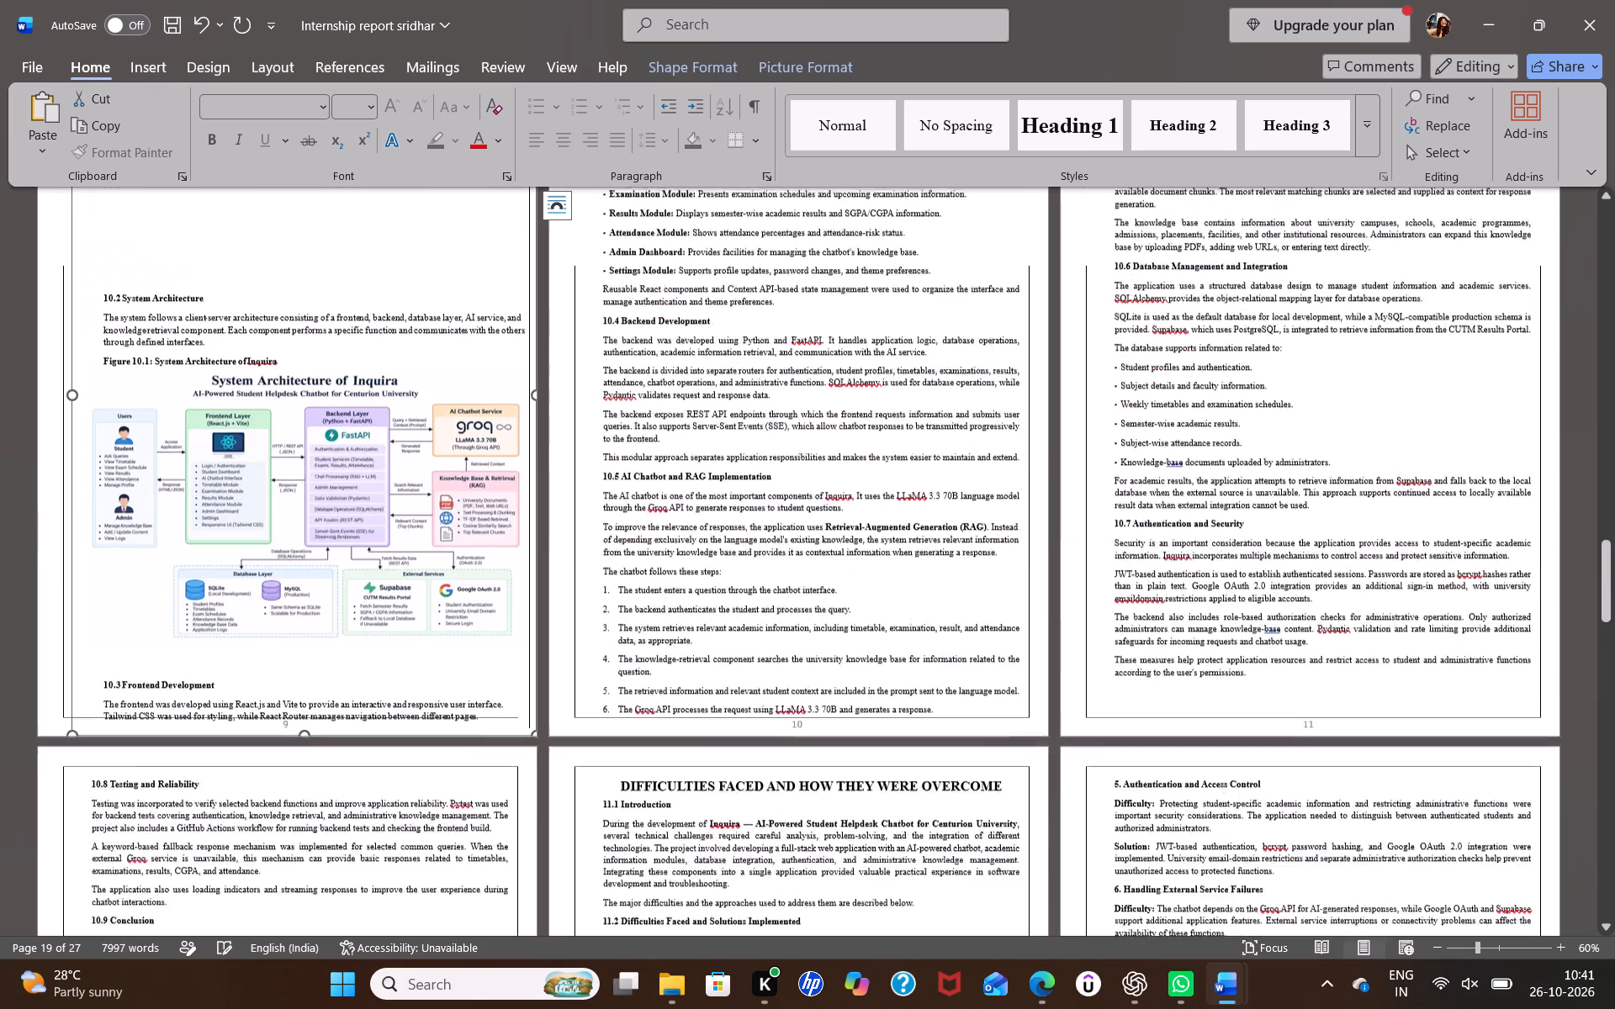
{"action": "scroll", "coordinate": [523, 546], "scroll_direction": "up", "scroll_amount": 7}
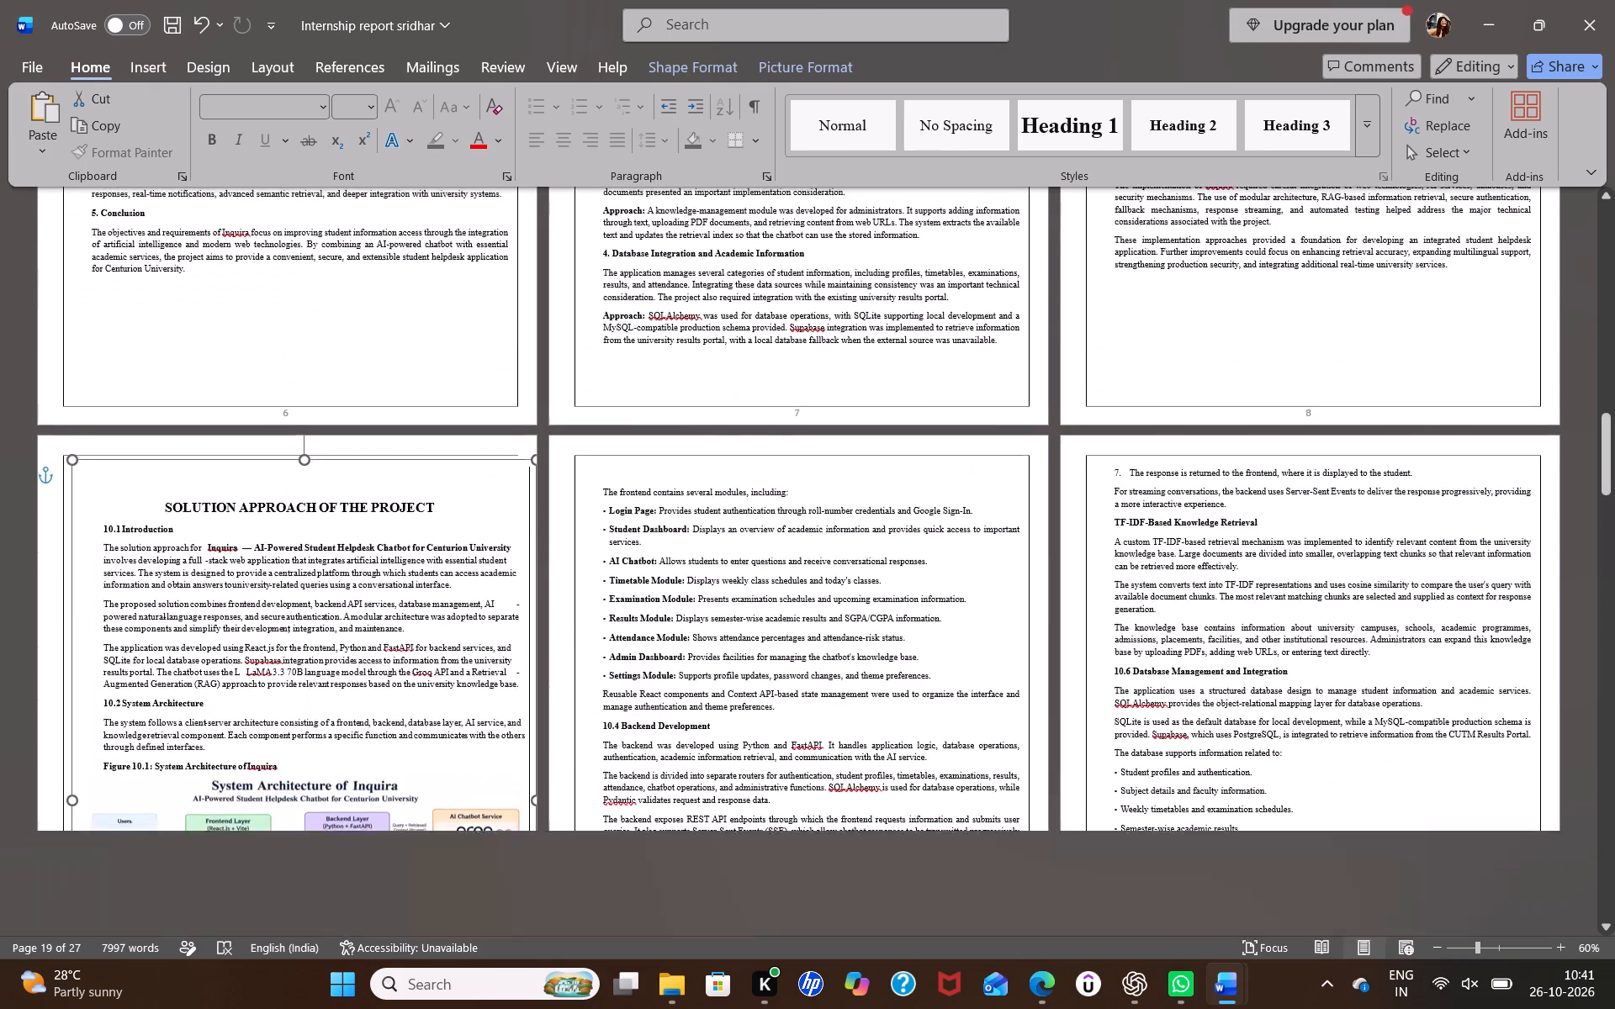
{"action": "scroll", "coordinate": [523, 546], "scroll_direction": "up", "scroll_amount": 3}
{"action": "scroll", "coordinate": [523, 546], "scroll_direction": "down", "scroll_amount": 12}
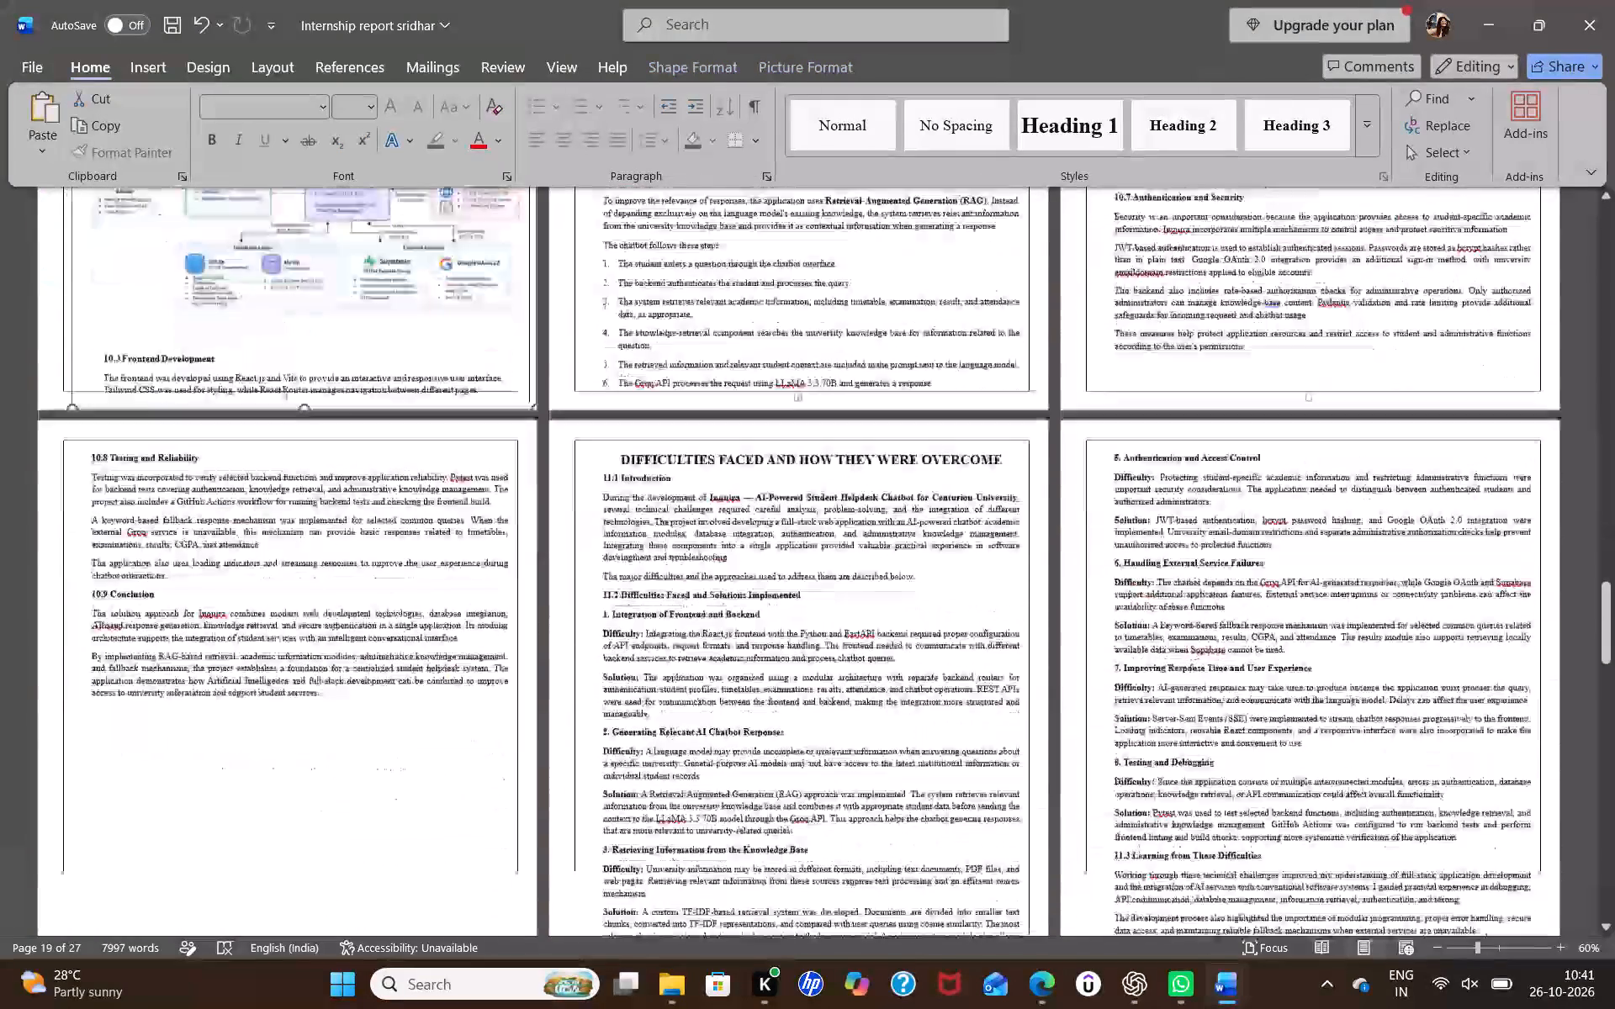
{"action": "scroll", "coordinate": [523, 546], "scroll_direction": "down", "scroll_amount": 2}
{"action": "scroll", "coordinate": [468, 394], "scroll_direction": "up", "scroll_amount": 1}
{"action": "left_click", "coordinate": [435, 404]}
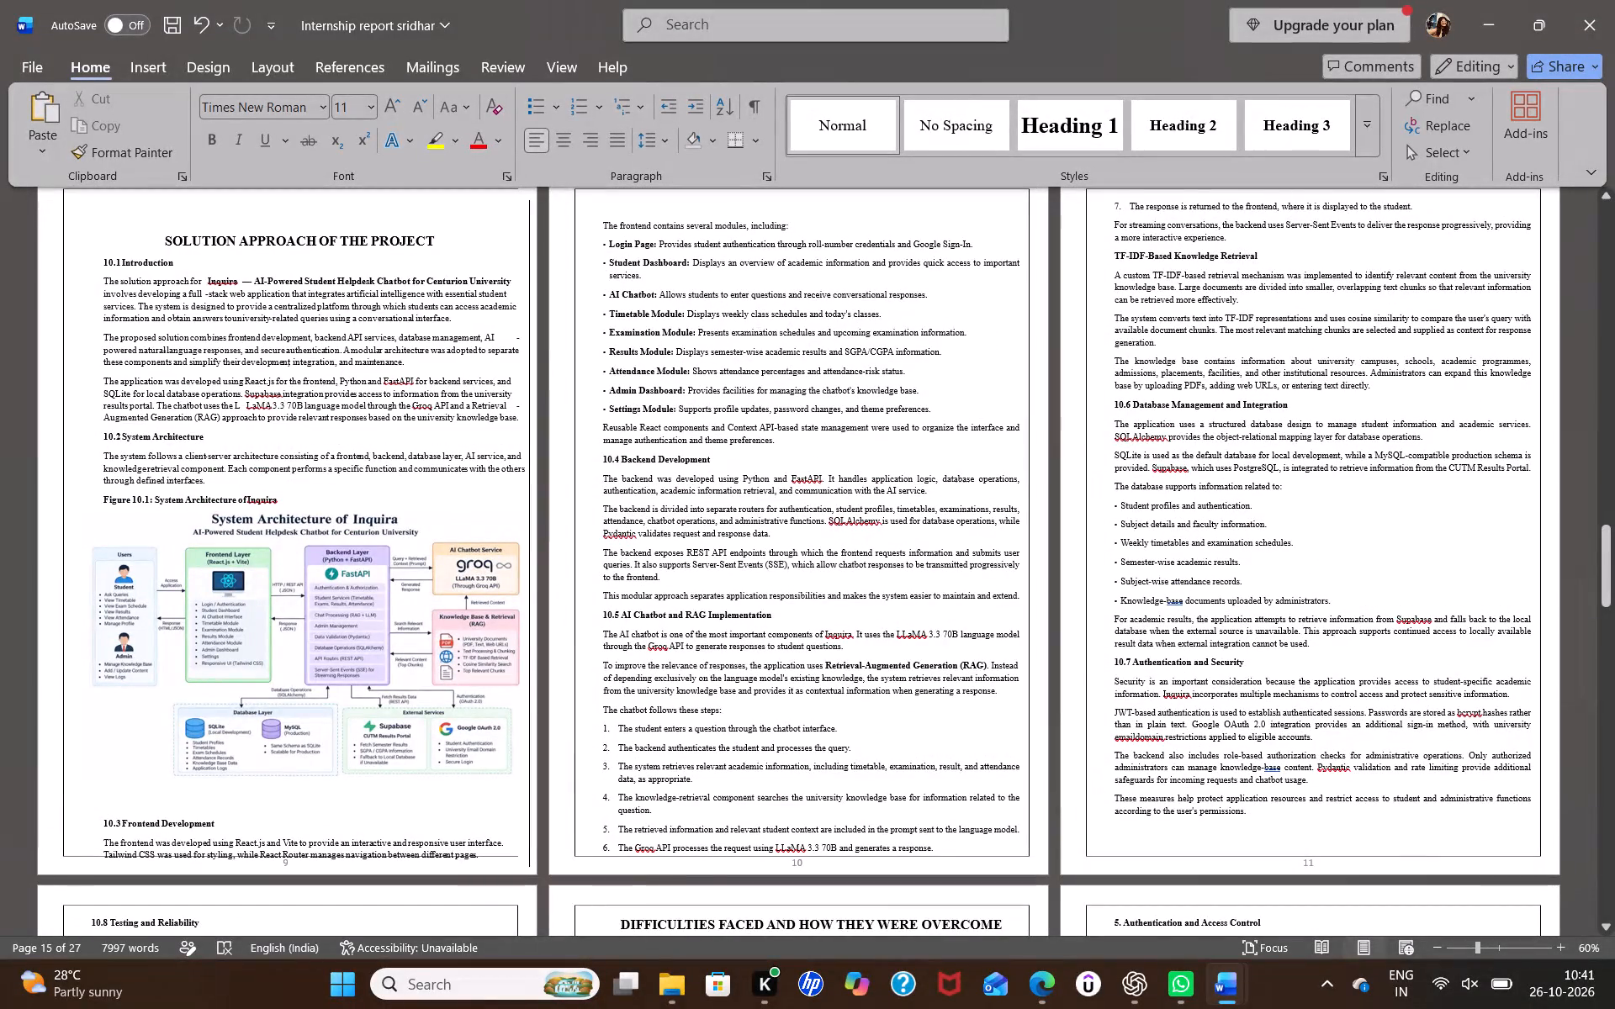
Reposition the grouped SOLUTION APPROACH OF THE PROJECT content sideways to line its side border up with page 9's frame.
{"action": "left_click", "coordinate": [426, 814]}
{"action": "left_click", "coordinate": [434, 720]}
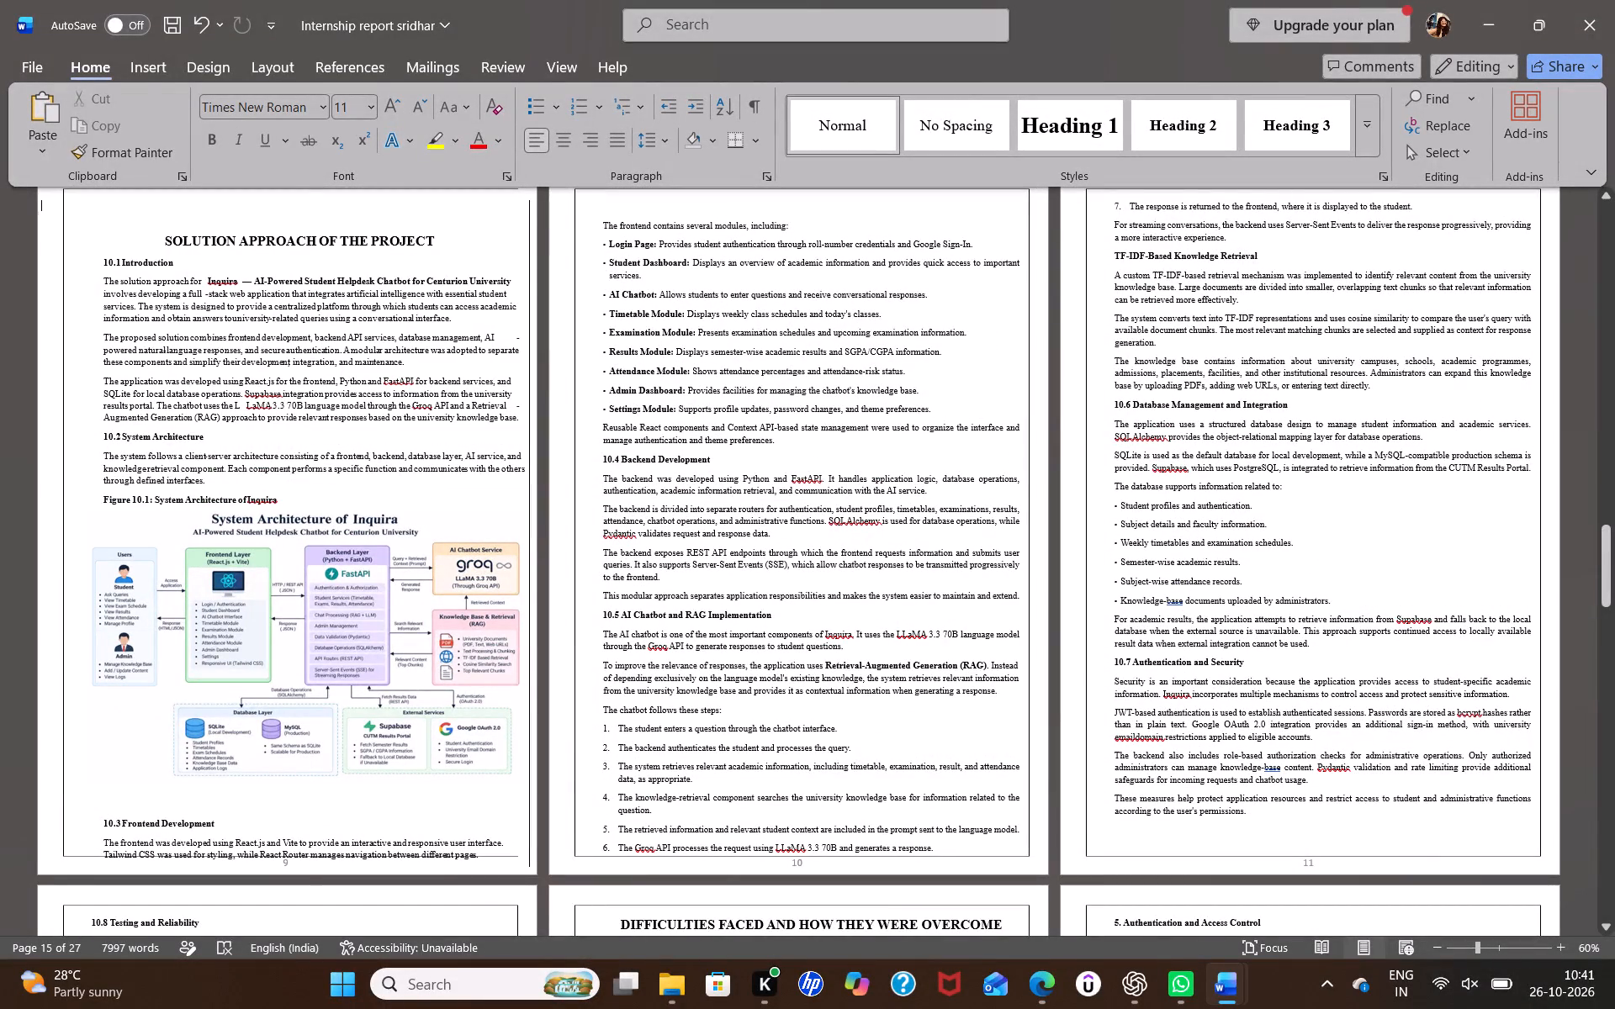
{"action": "left_click_drag", "start_coordinate": [434, 720], "coordinate": [407, 677]}
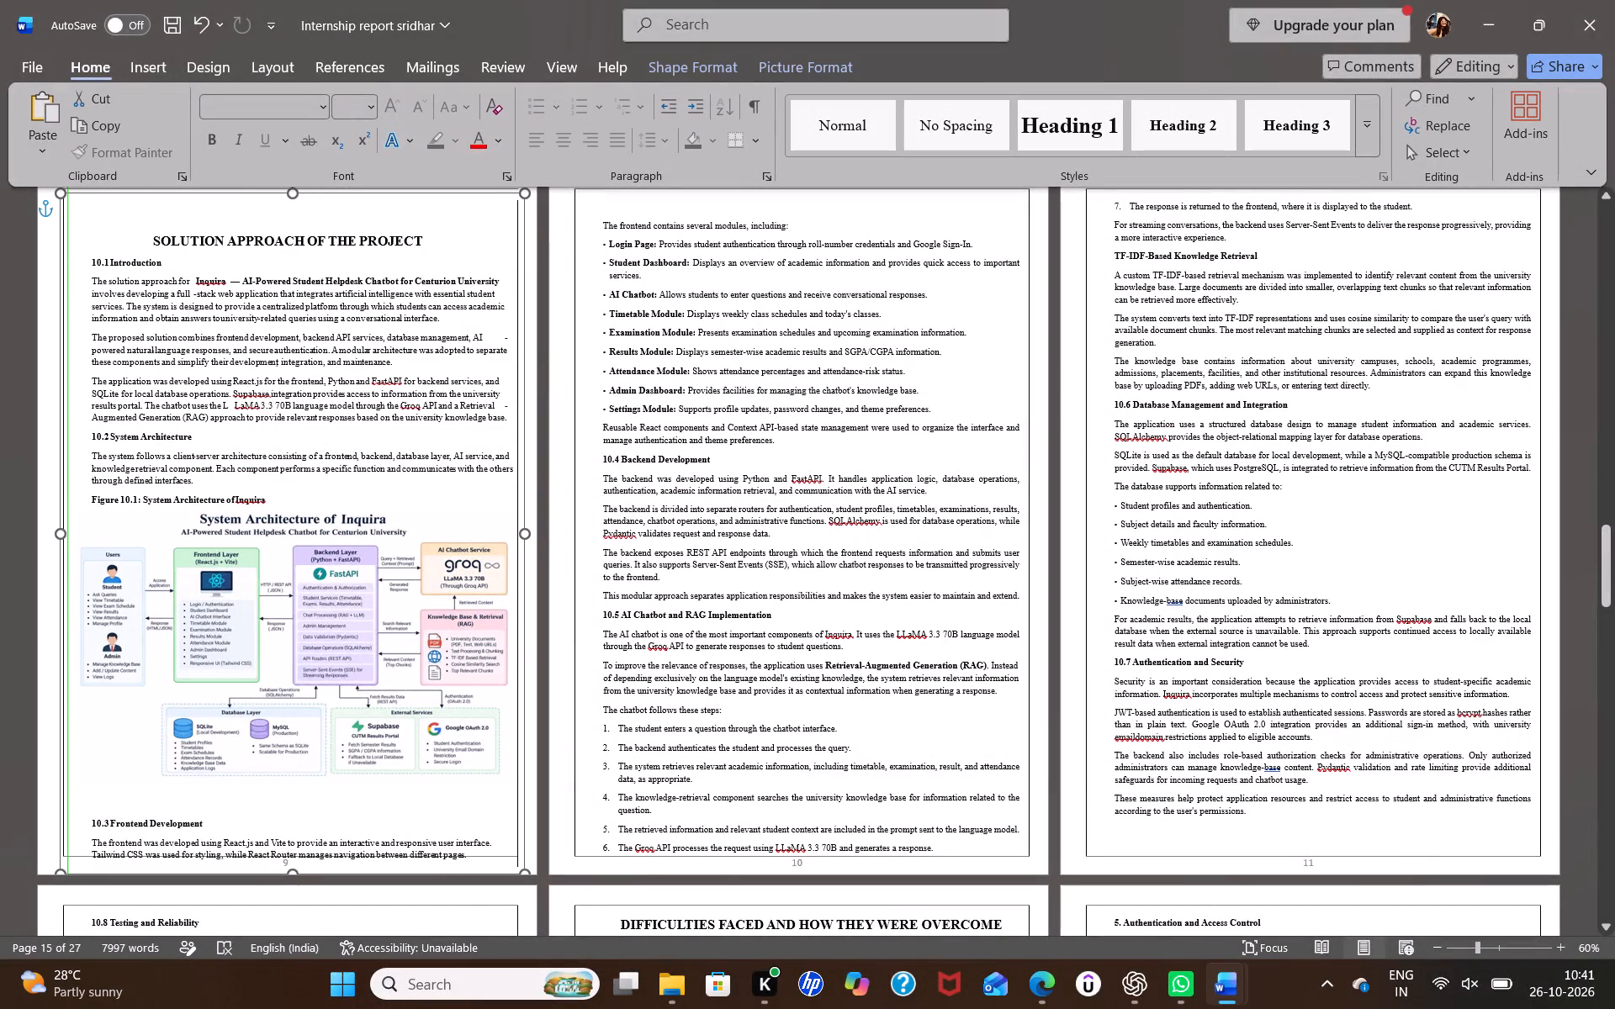
{"action": "left_click_drag", "start_coordinate": [407, 677], "coordinate": [432, 669]}
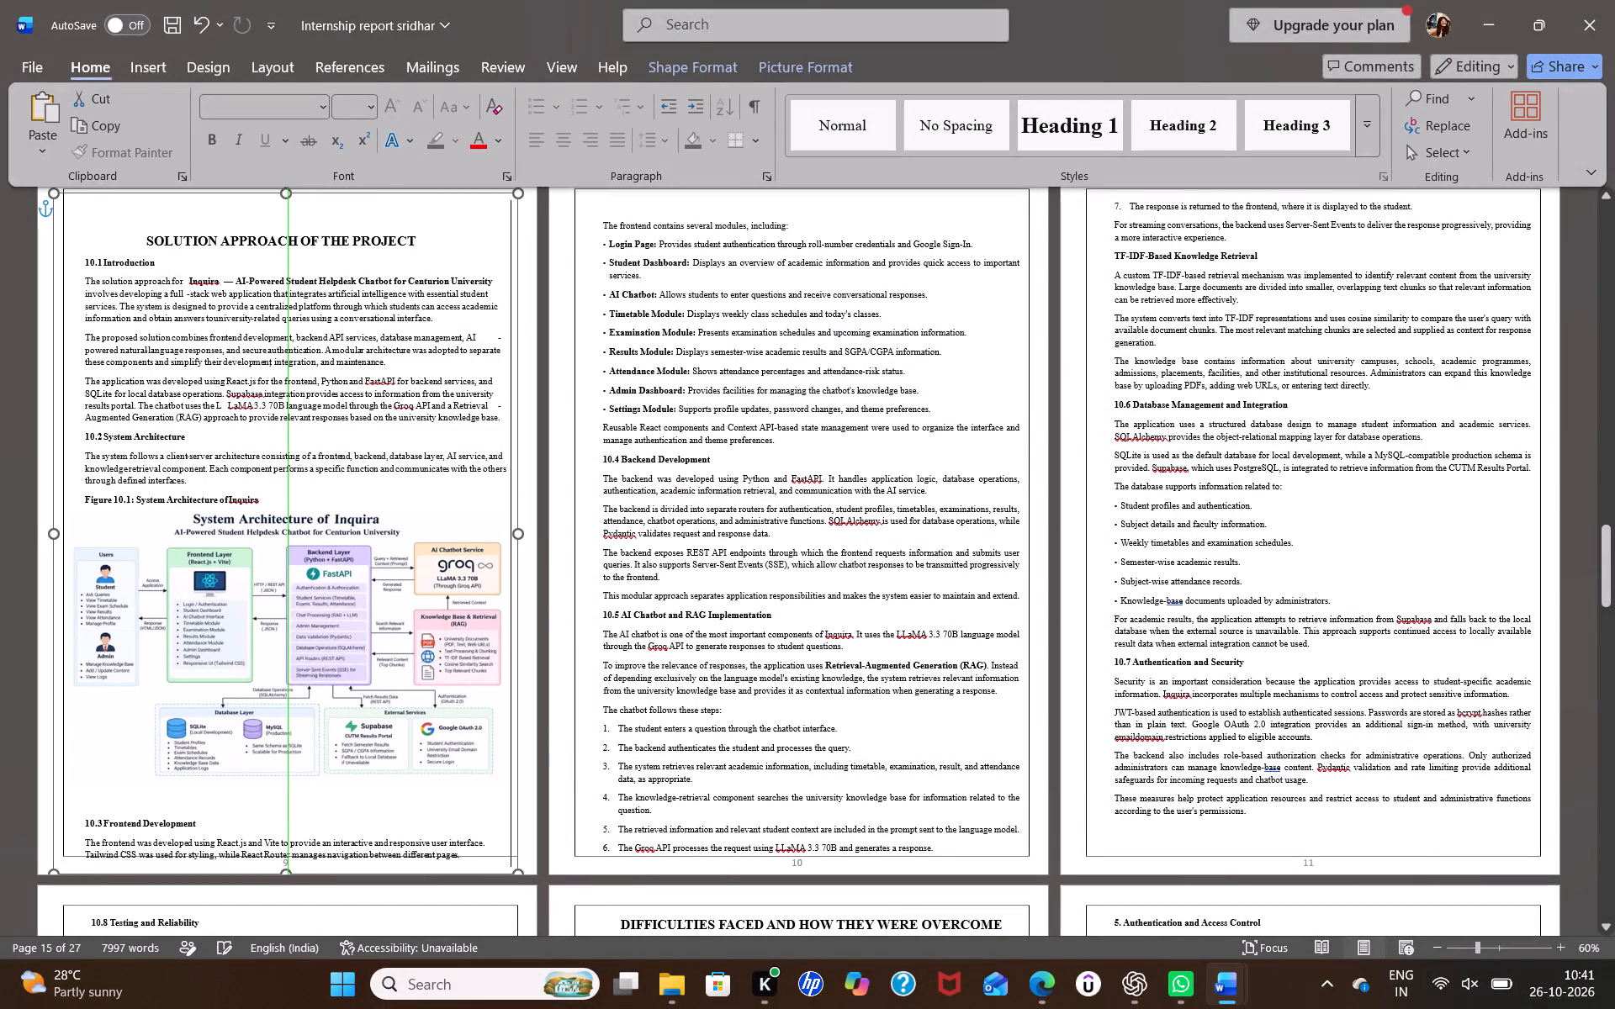
{"action": "left_click_drag", "start_coordinate": [432, 669], "coordinate": [442, 672]}
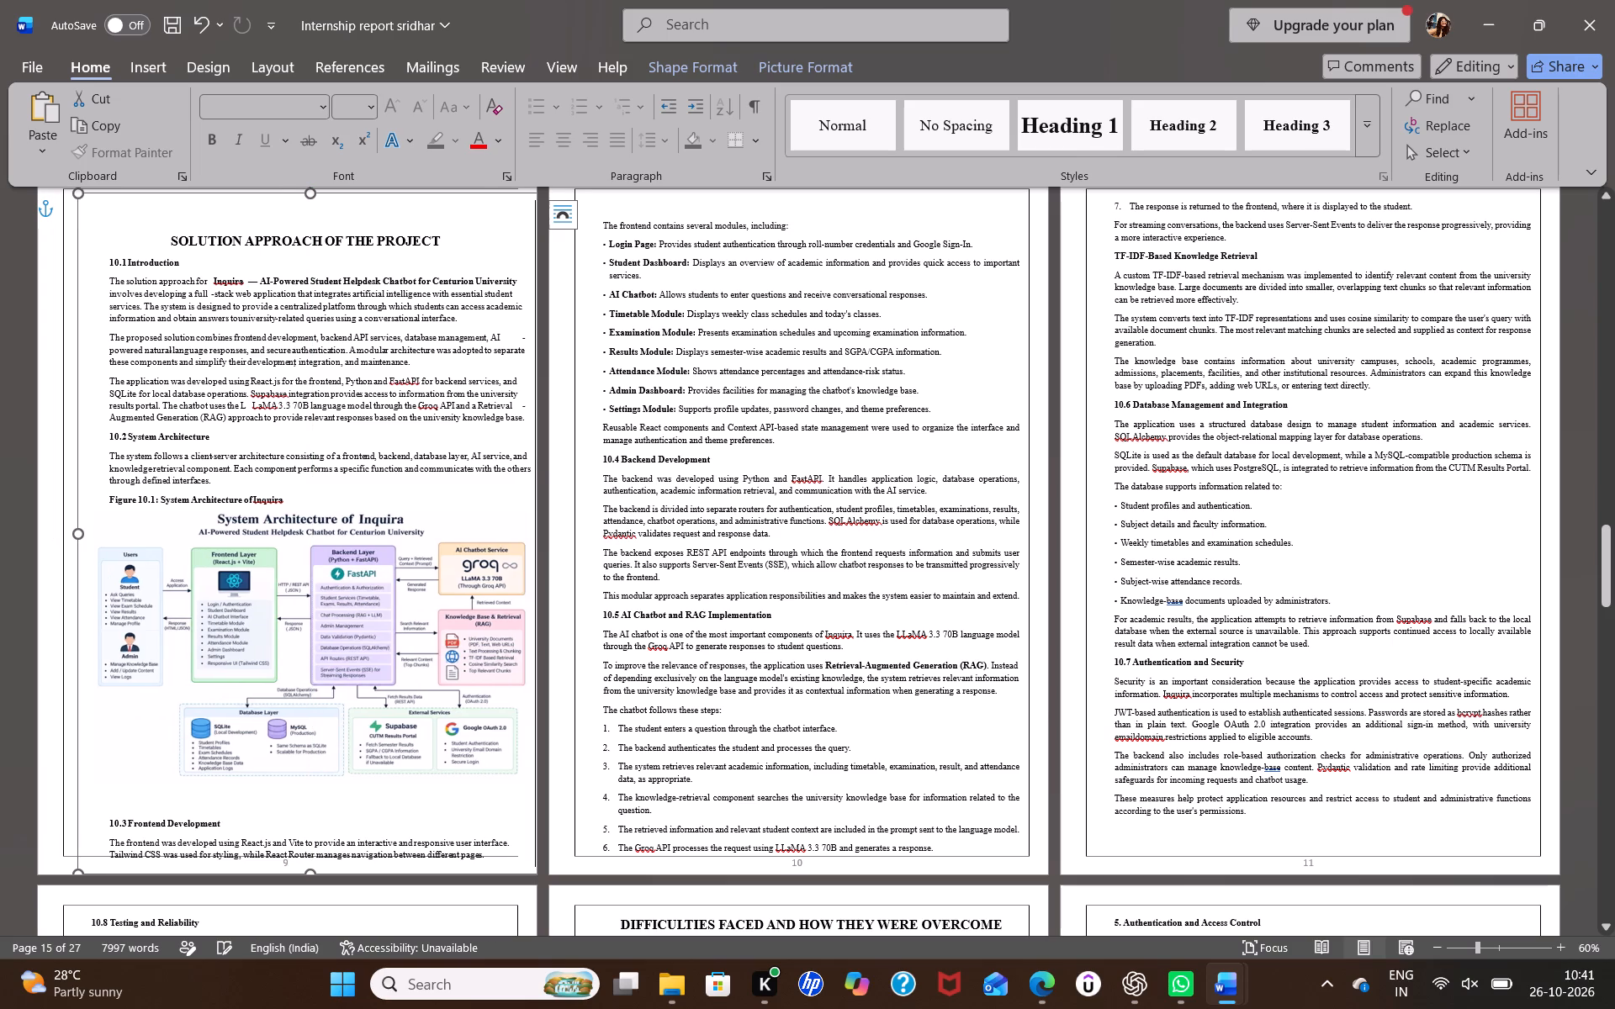
{"action": "left_click_drag", "start_coordinate": [442, 672], "coordinate": [372, 665]}
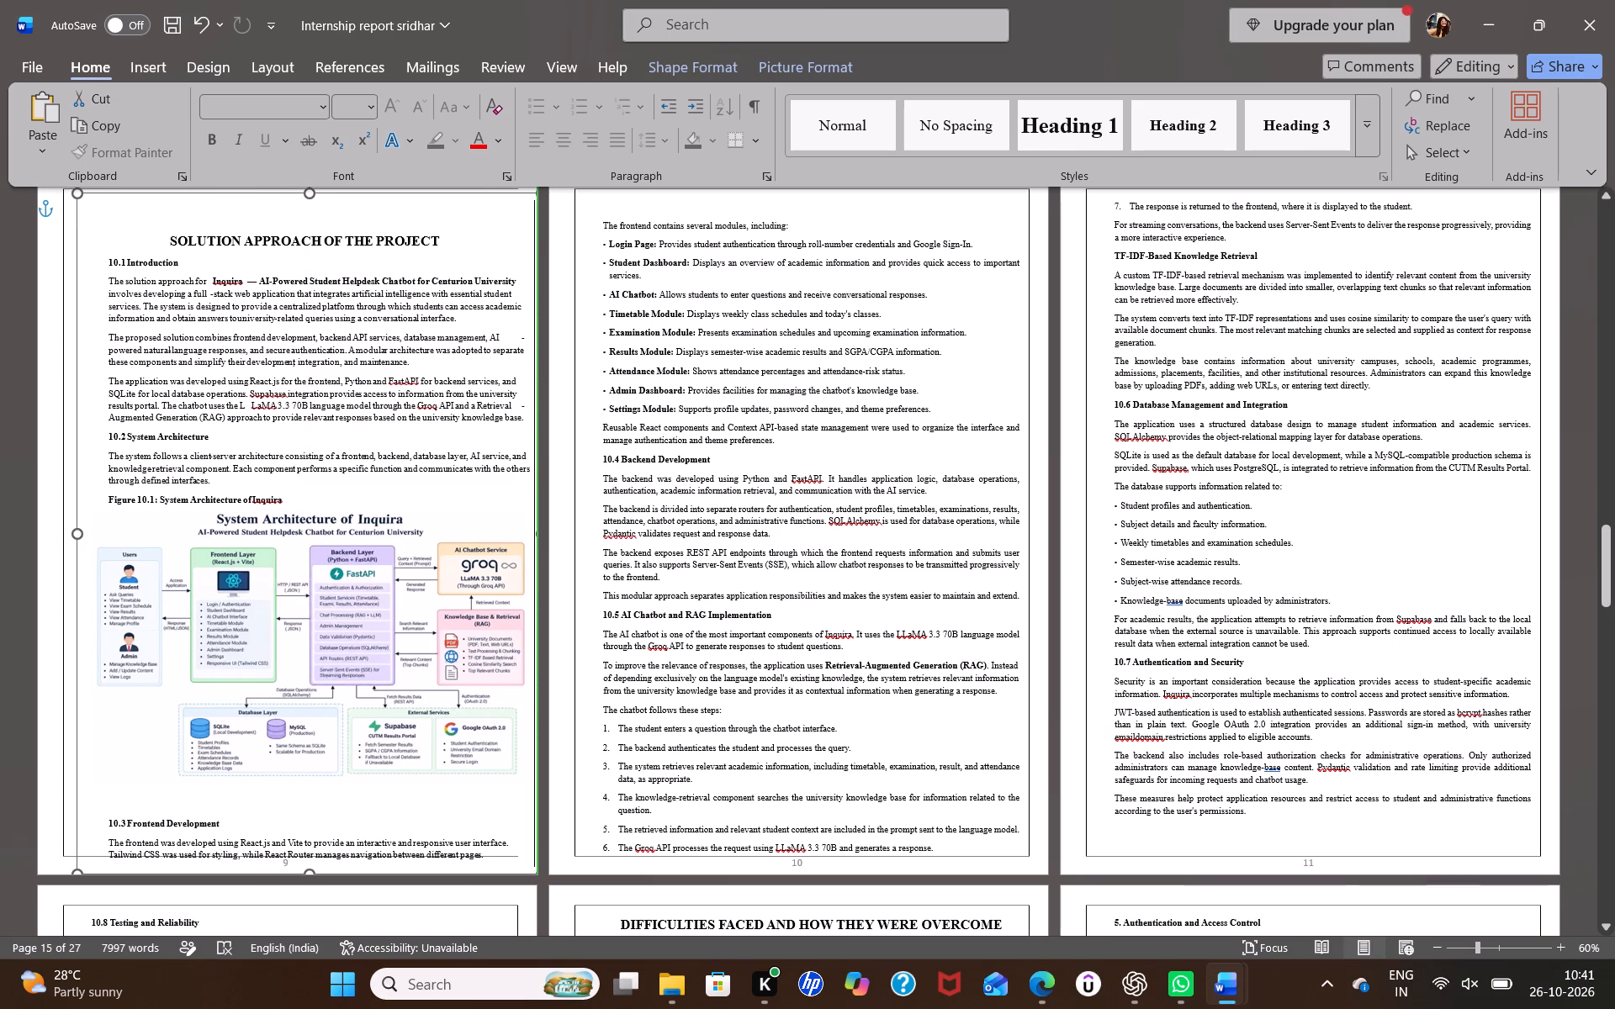
{"action": "left_click_drag", "start_coordinate": [372, 665], "coordinate": [402, 661]}
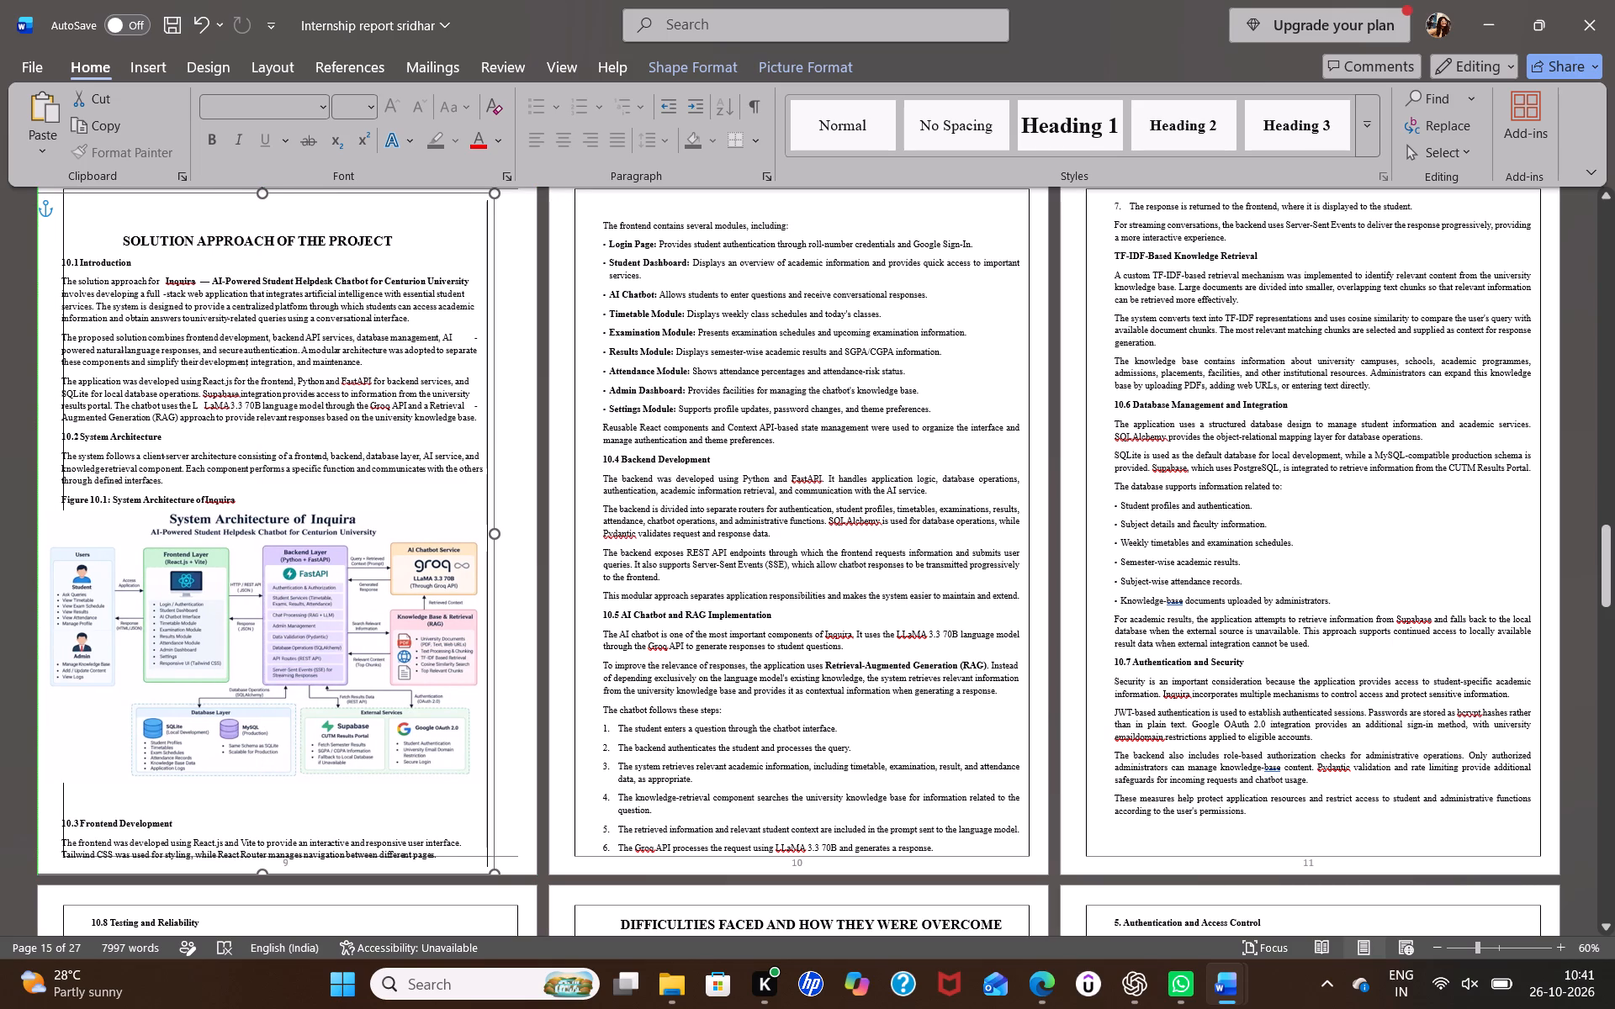
{"action": "left_click_drag", "start_coordinate": [402, 661], "coordinate": [473, 658]}
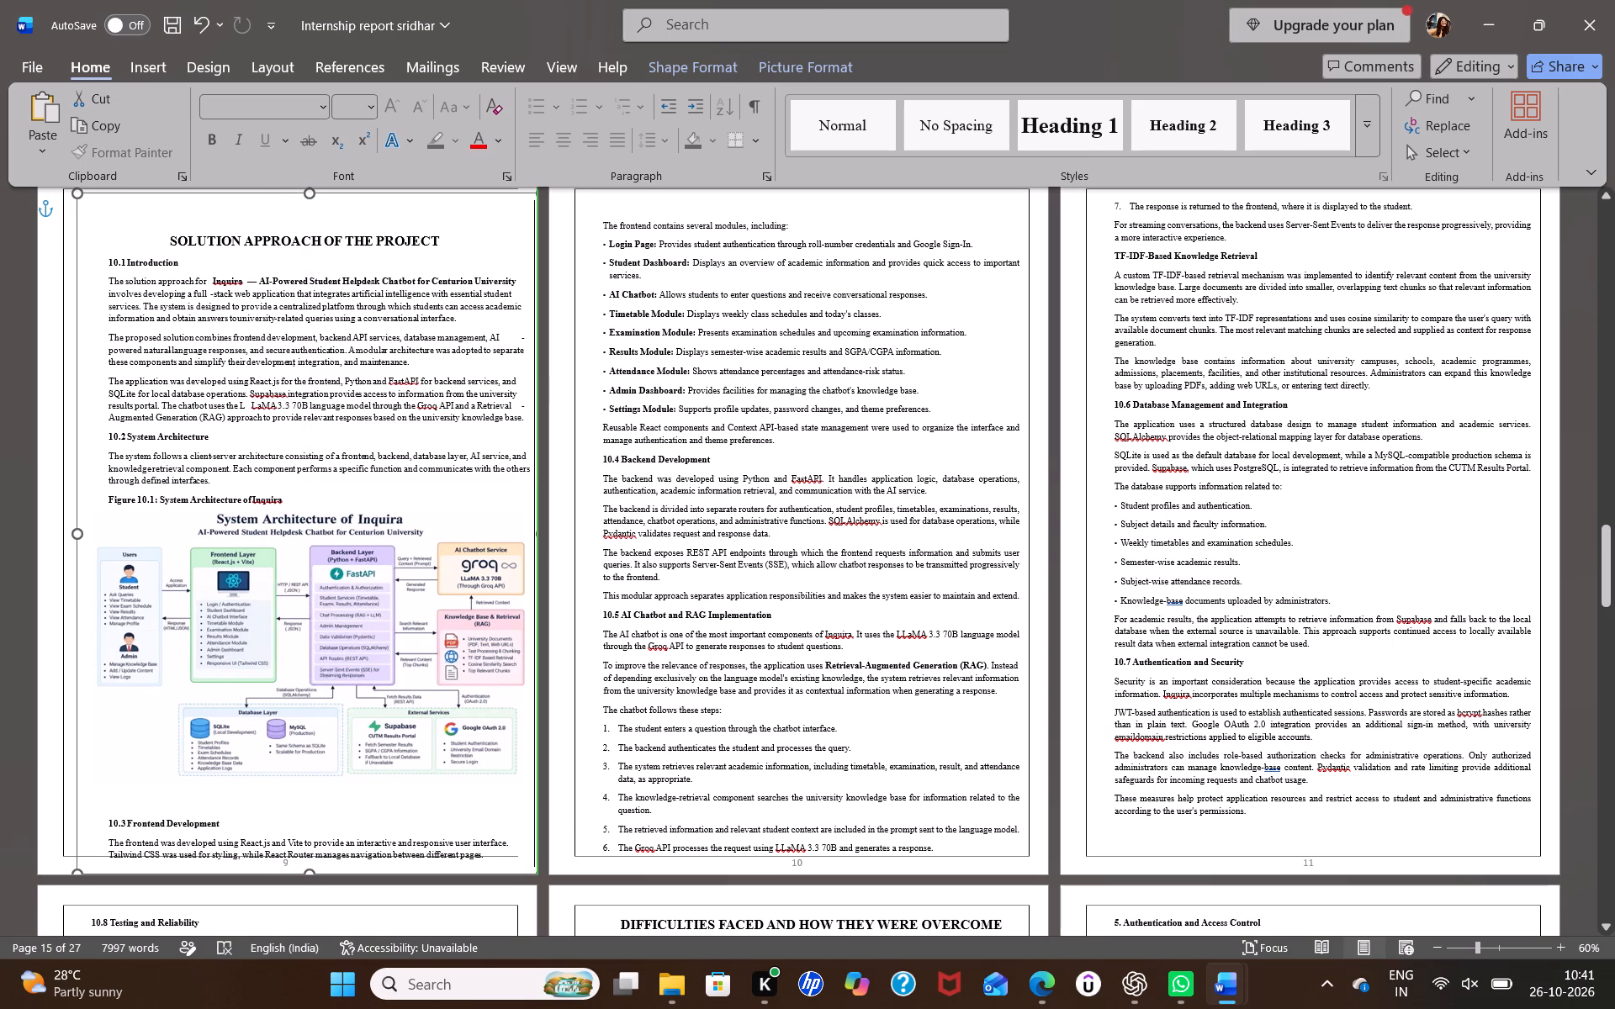
{"action": "left_click_drag", "start_coordinate": [473, 658], "coordinate": [418, 660]}
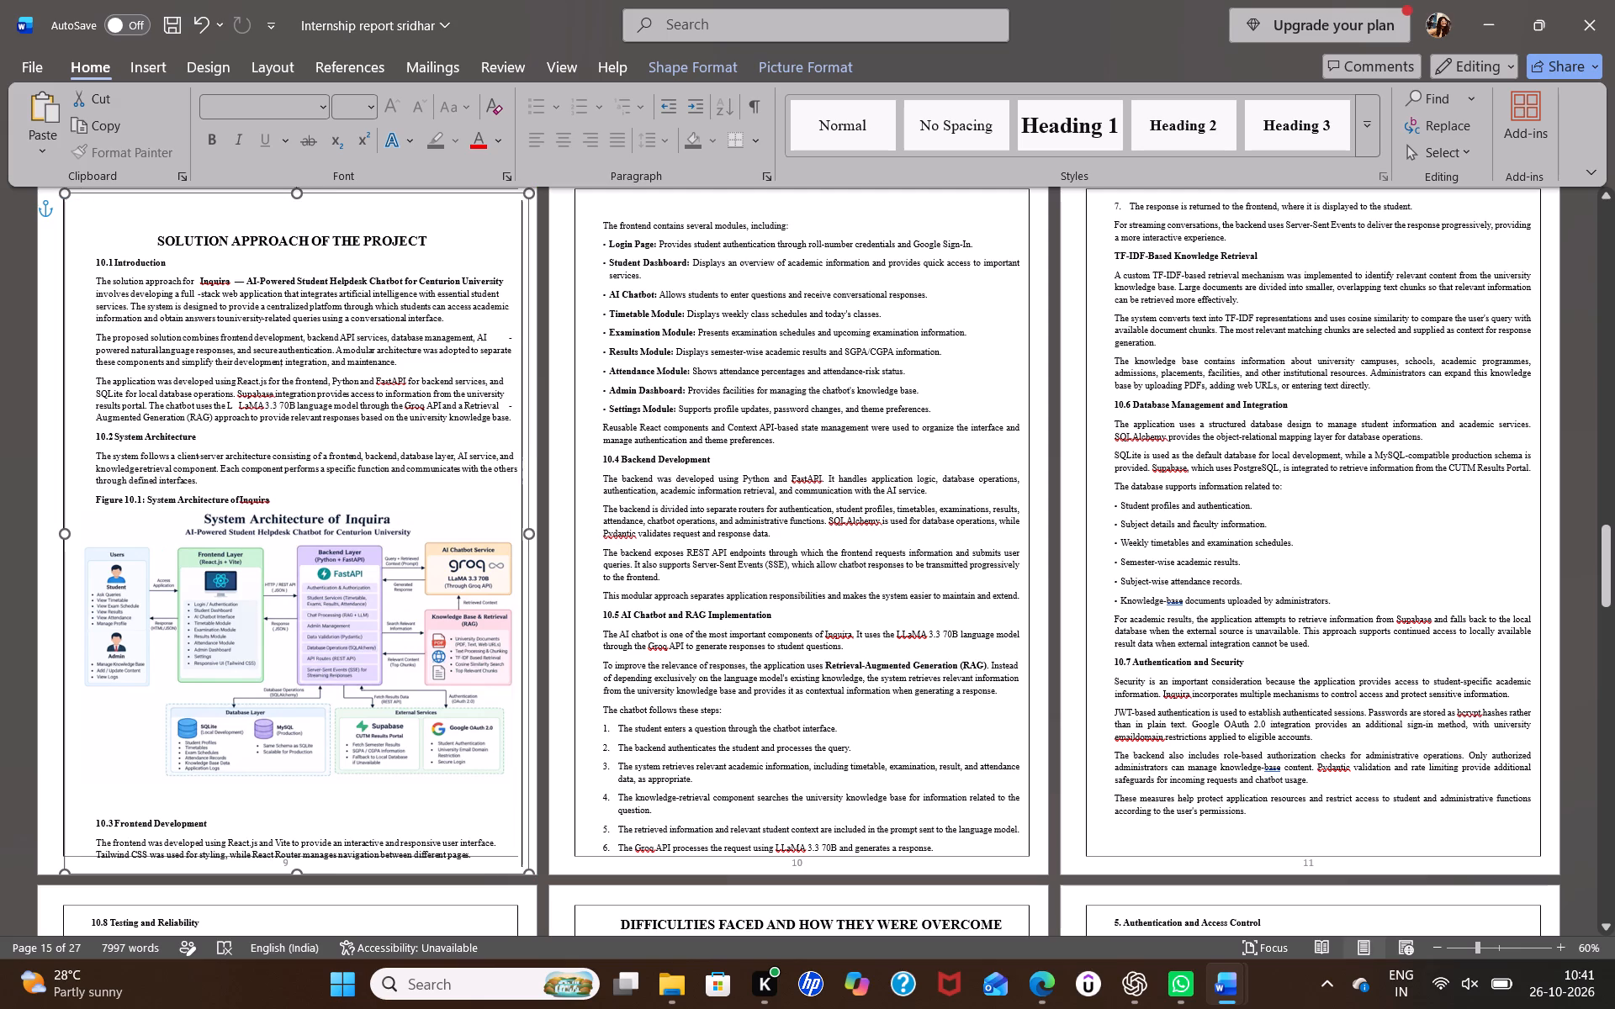
{"action": "left_click_drag", "start_coordinate": [418, 660], "coordinate": [408, 660]}
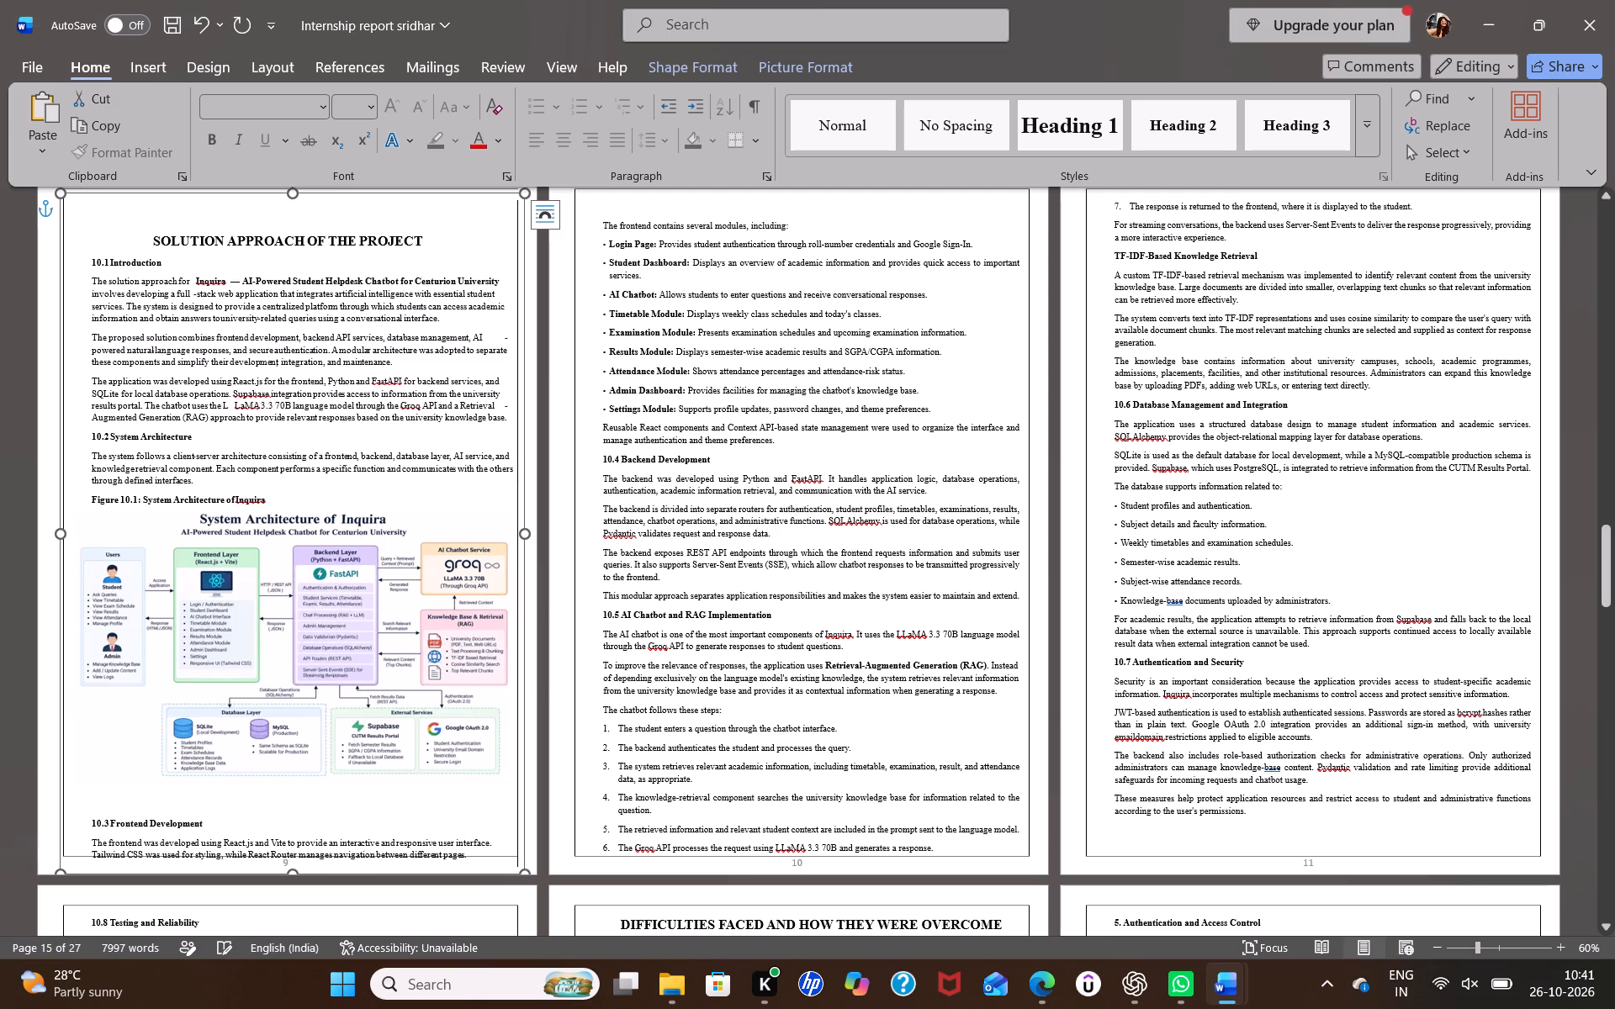
Shrink the grouped SOLUTION APPROACH OF THE PROJECT content on page 9 very slightly from its lower corner, and deselect it.
{"action": "left_click", "coordinate": [490, 921]}
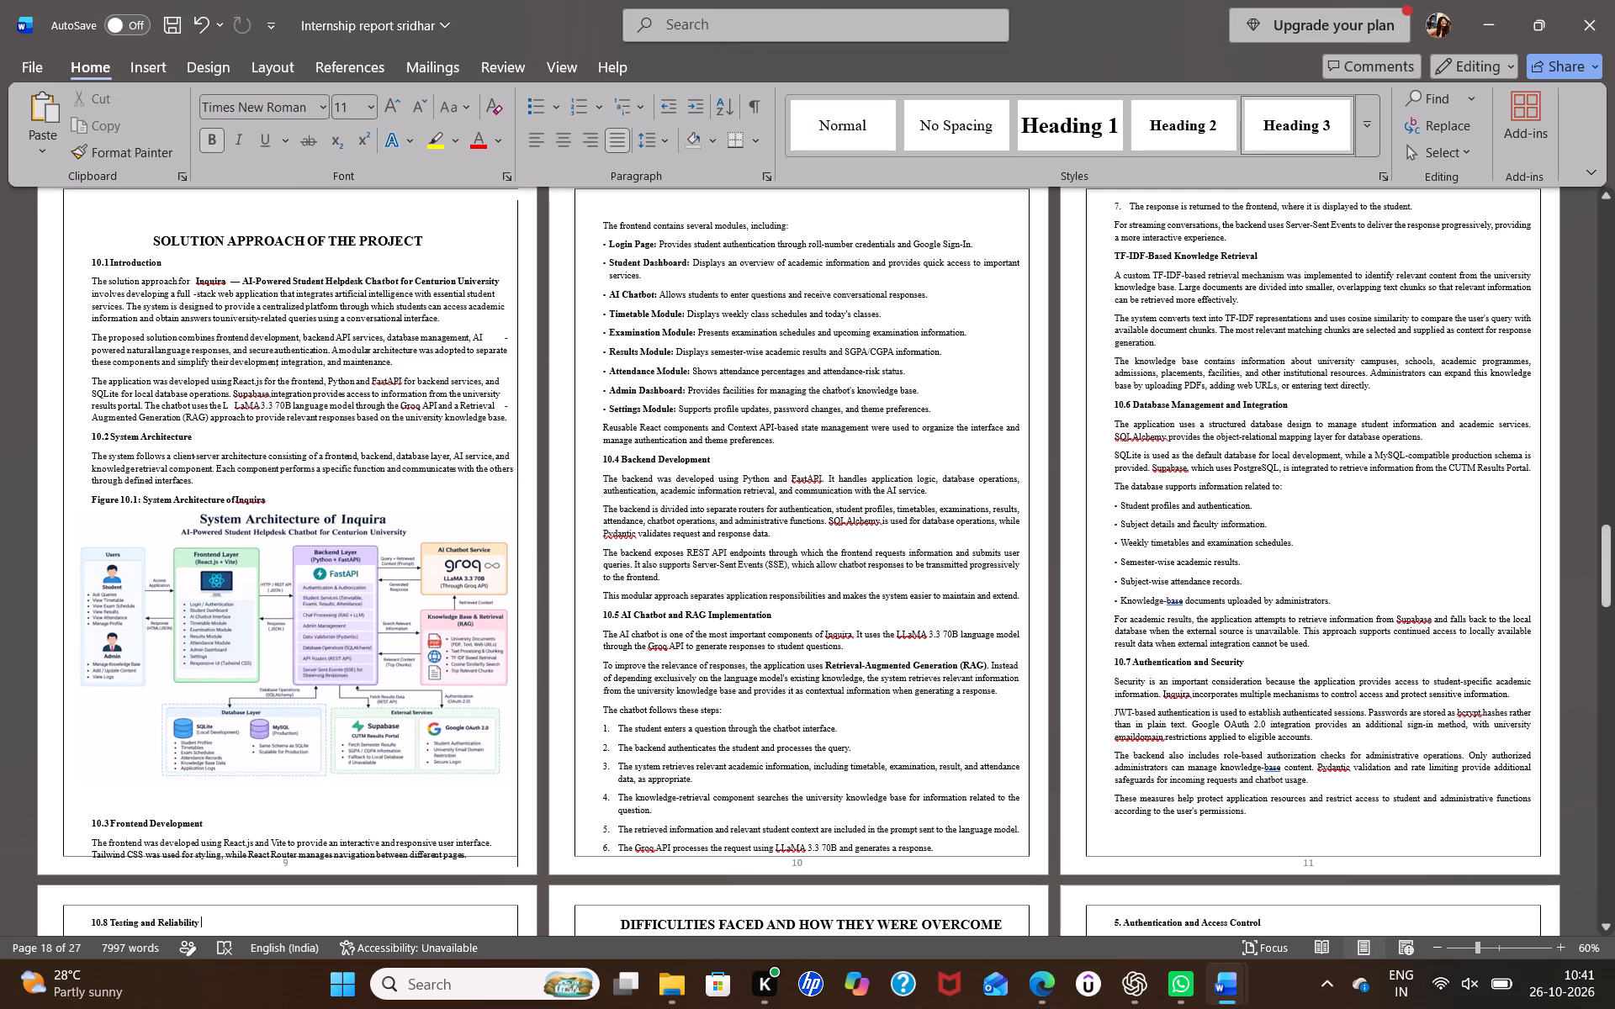
{"action": "left_click", "coordinate": [367, 817]}
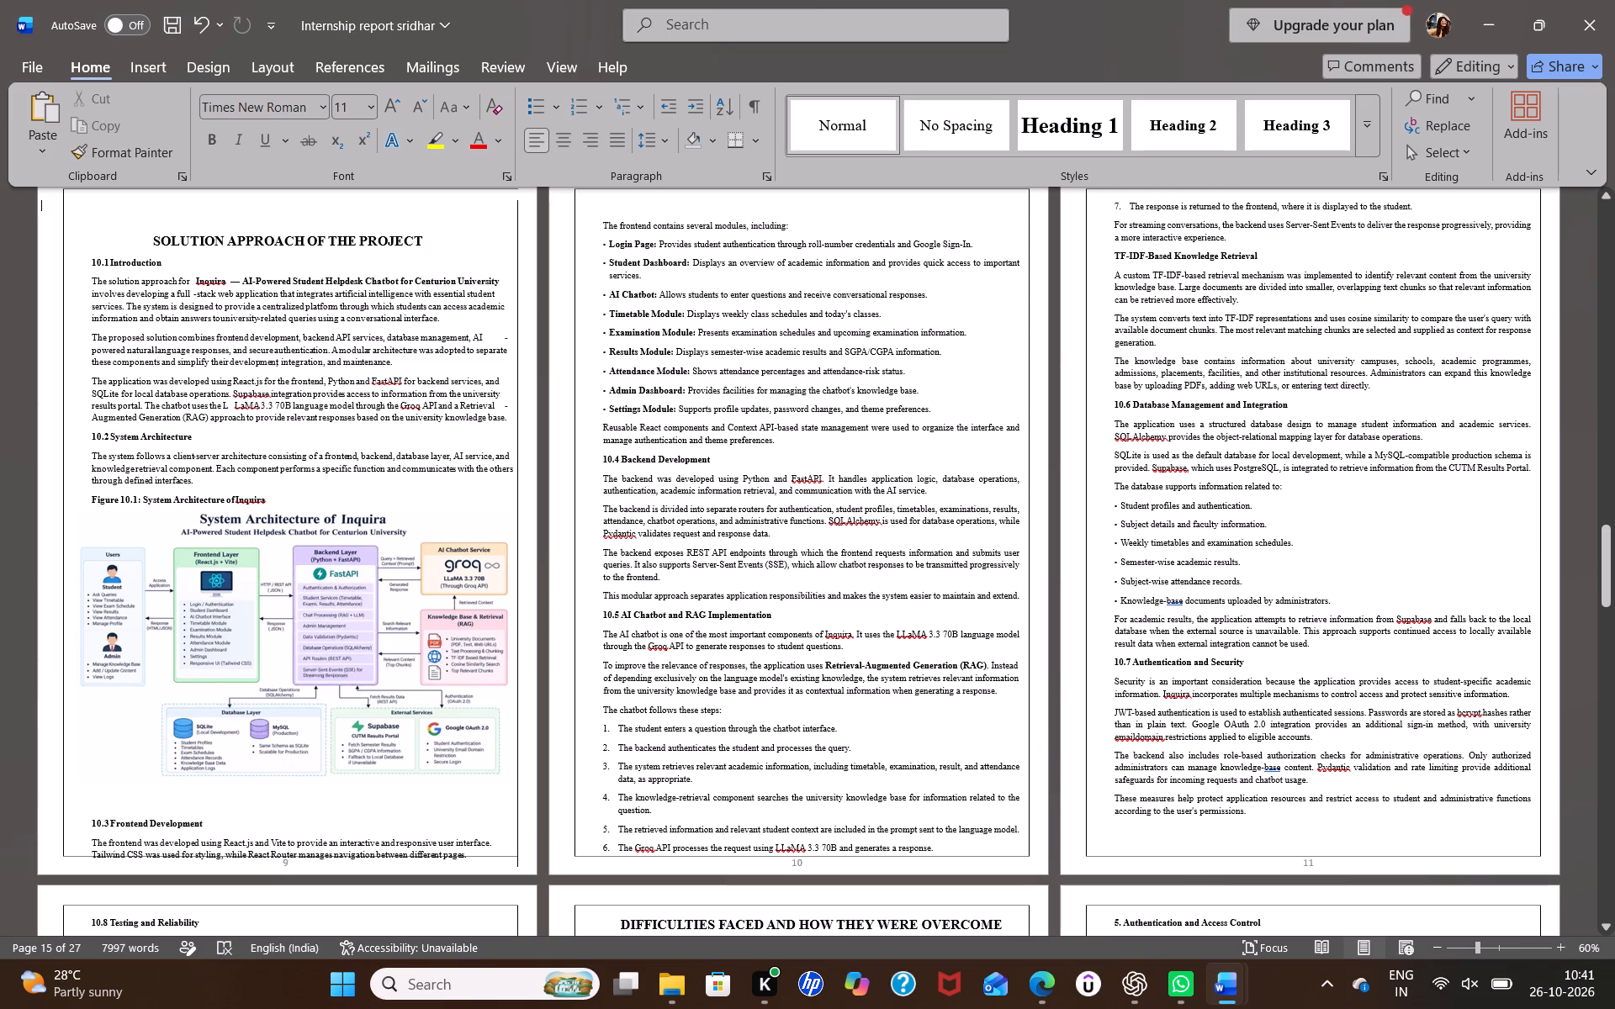
{"action": "left_click", "coordinate": [474, 850]}
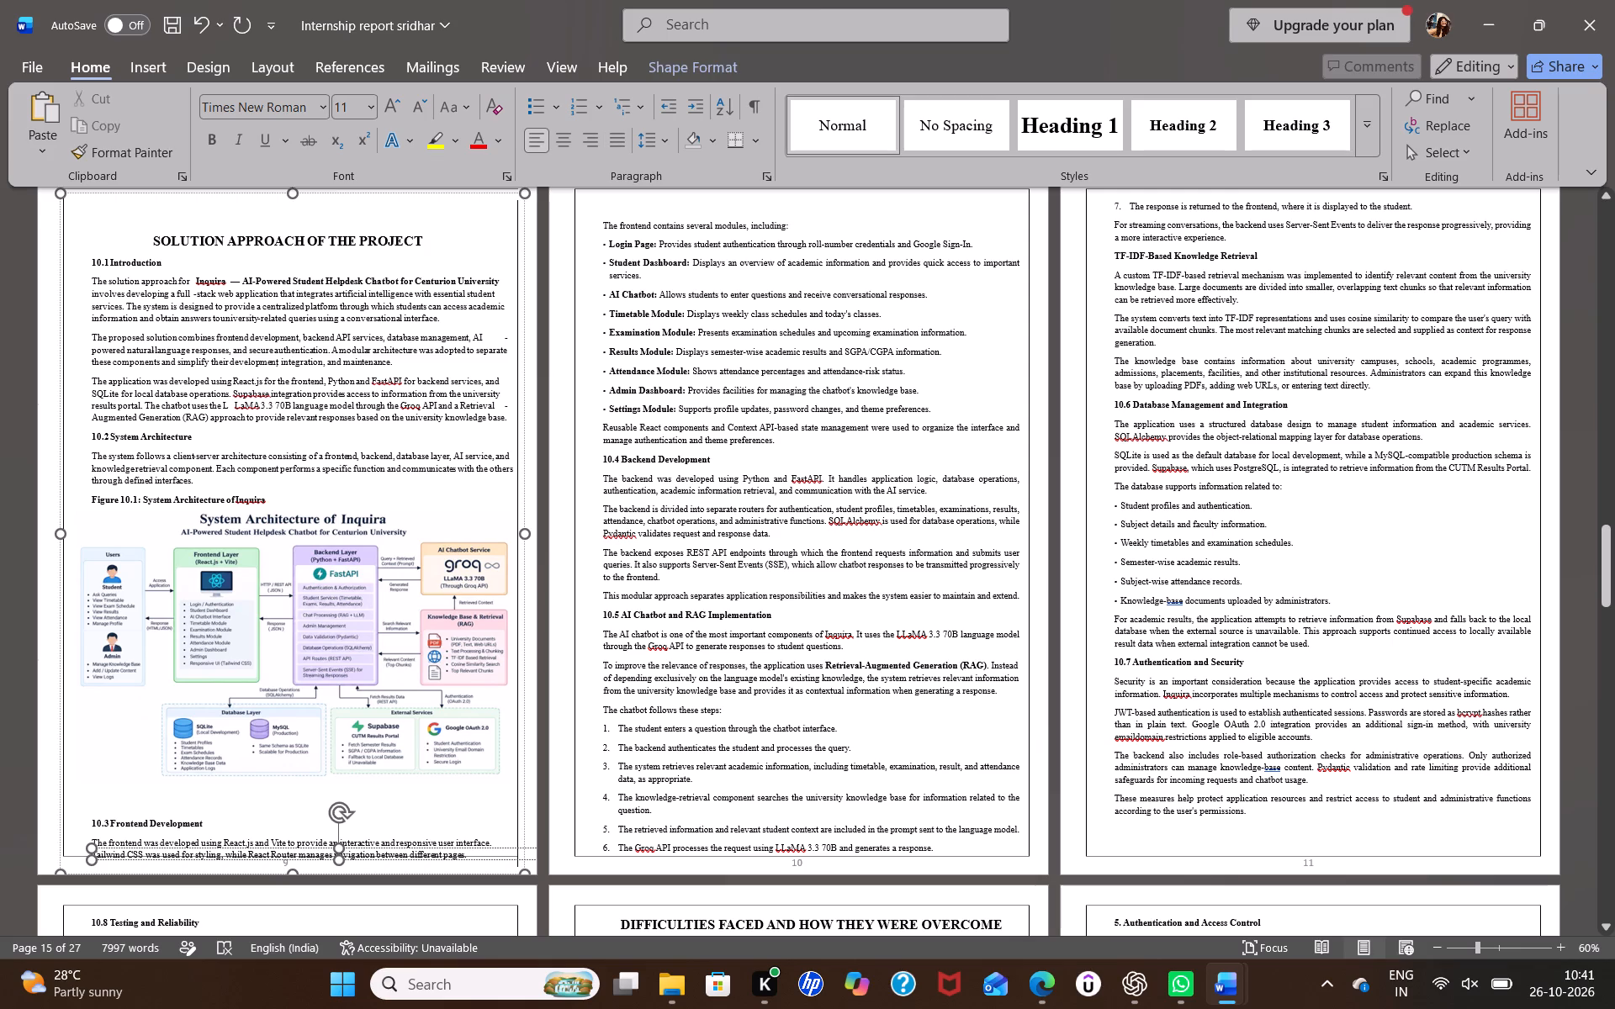
{"action": "left_click", "coordinate": [492, 807]}
{"action": "left_click", "coordinate": [488, 759]}
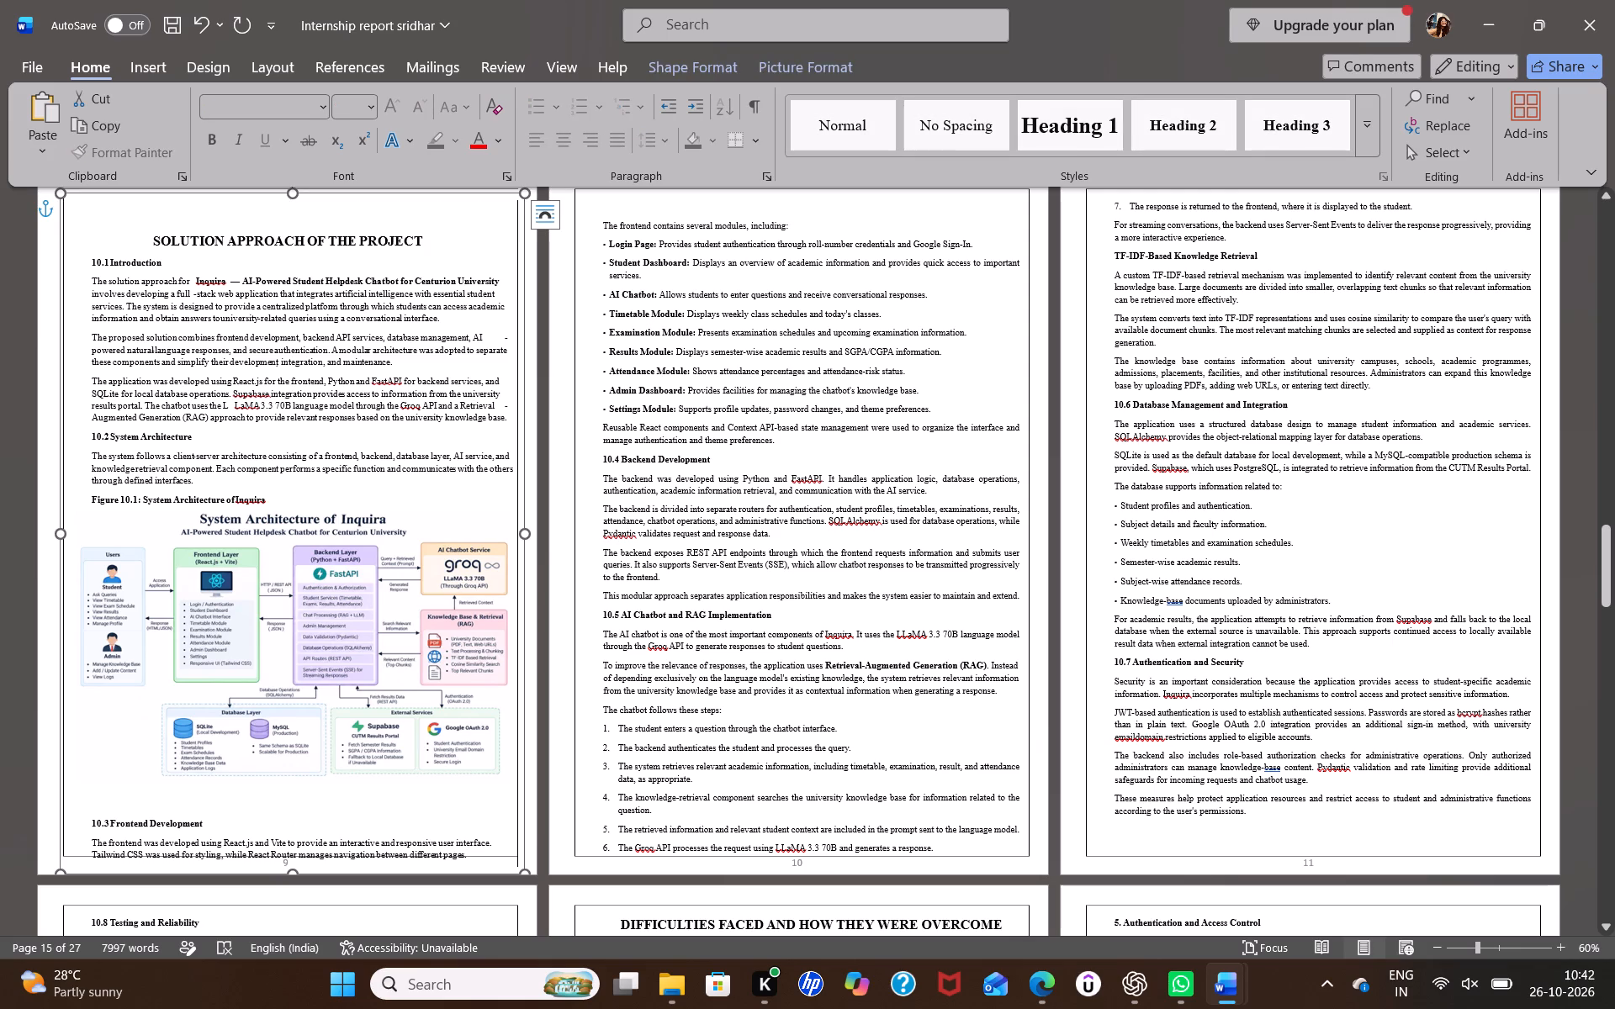
{"action": "left_click_drag", "start_coordinate": [521, 868], "coordinate": [495, 785]}
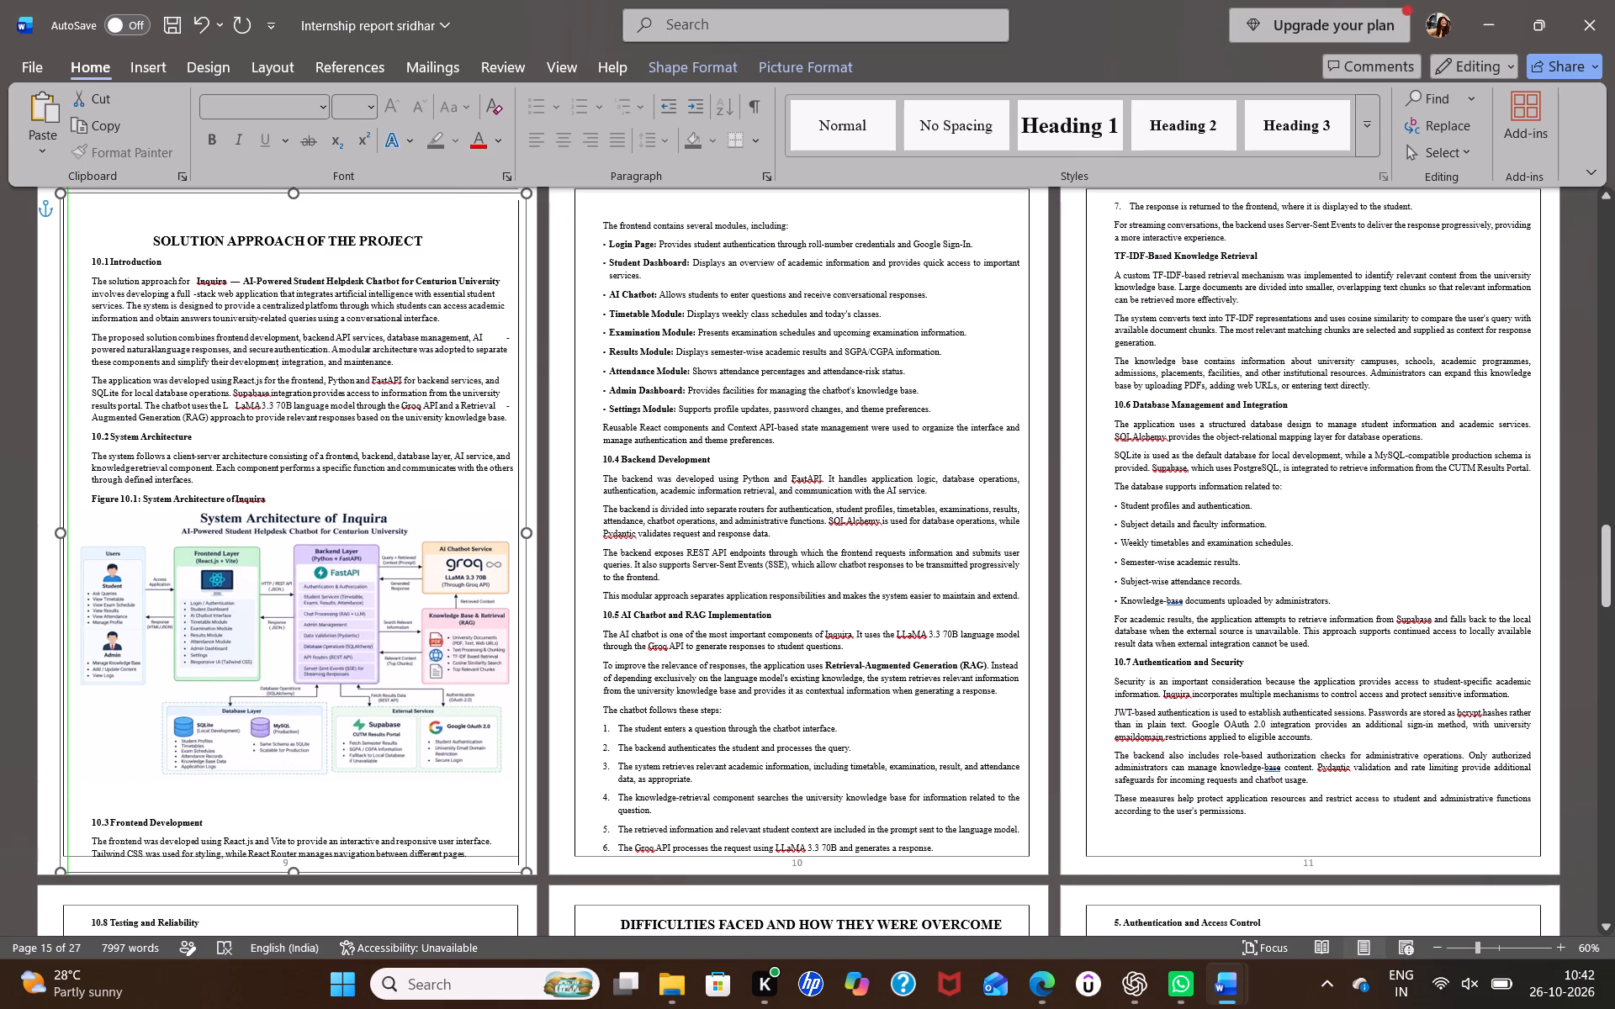
{"action": "left_click", "coordinate": [505, 811]}
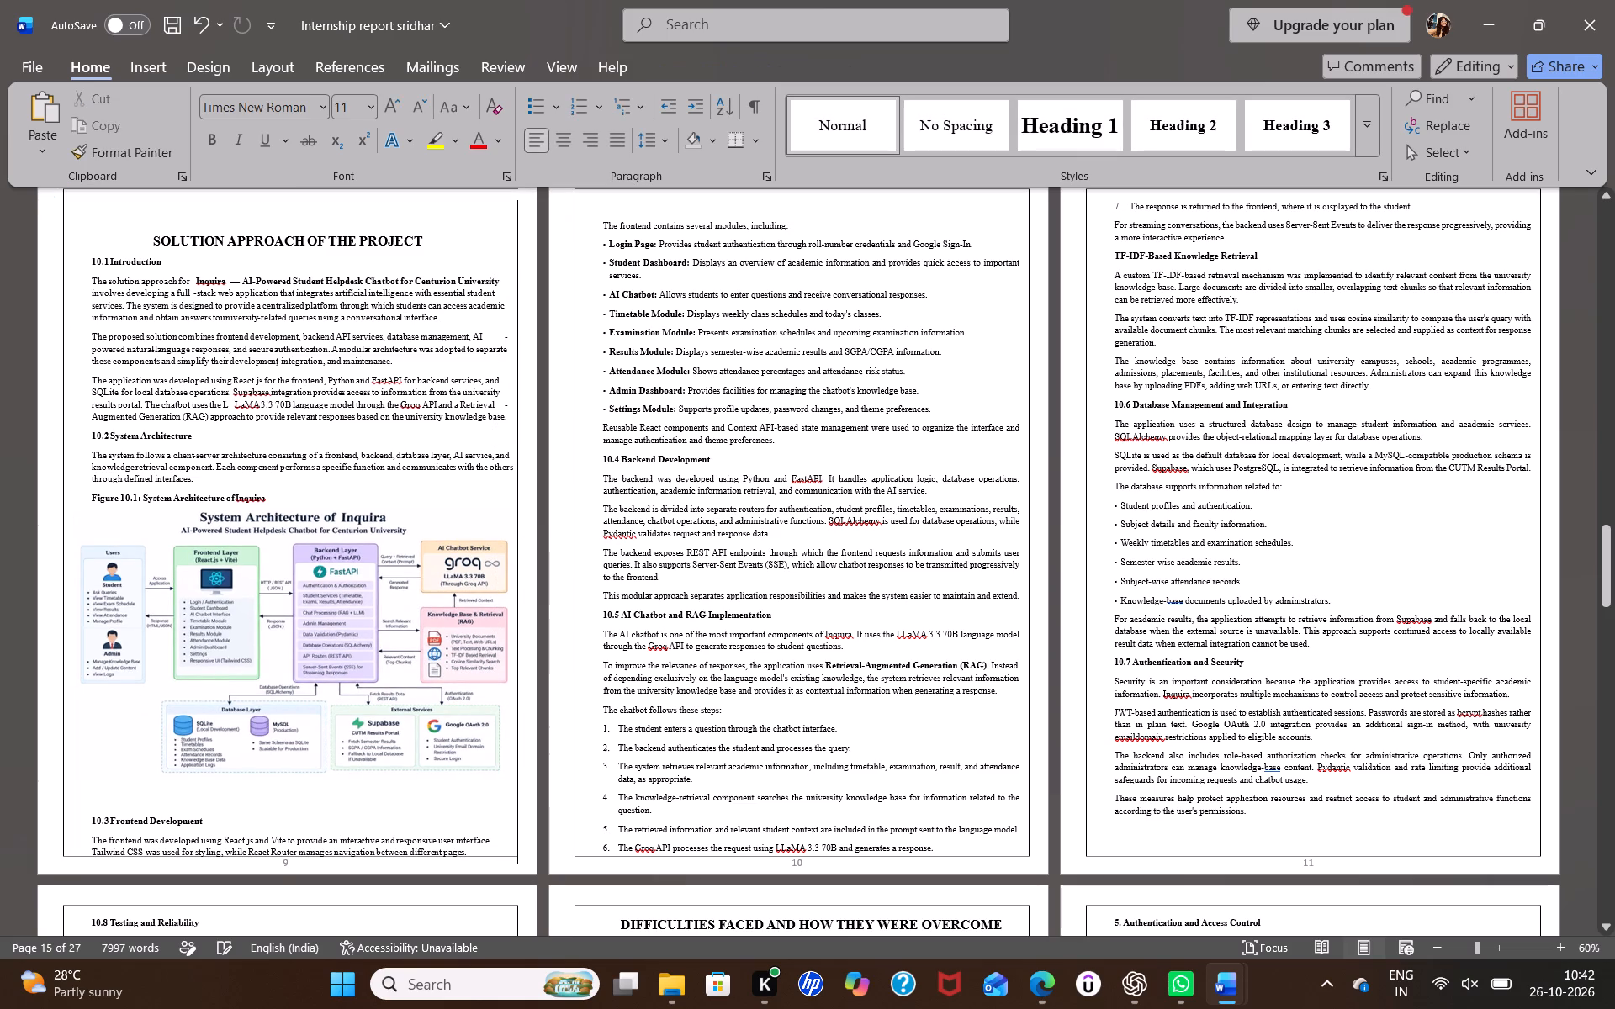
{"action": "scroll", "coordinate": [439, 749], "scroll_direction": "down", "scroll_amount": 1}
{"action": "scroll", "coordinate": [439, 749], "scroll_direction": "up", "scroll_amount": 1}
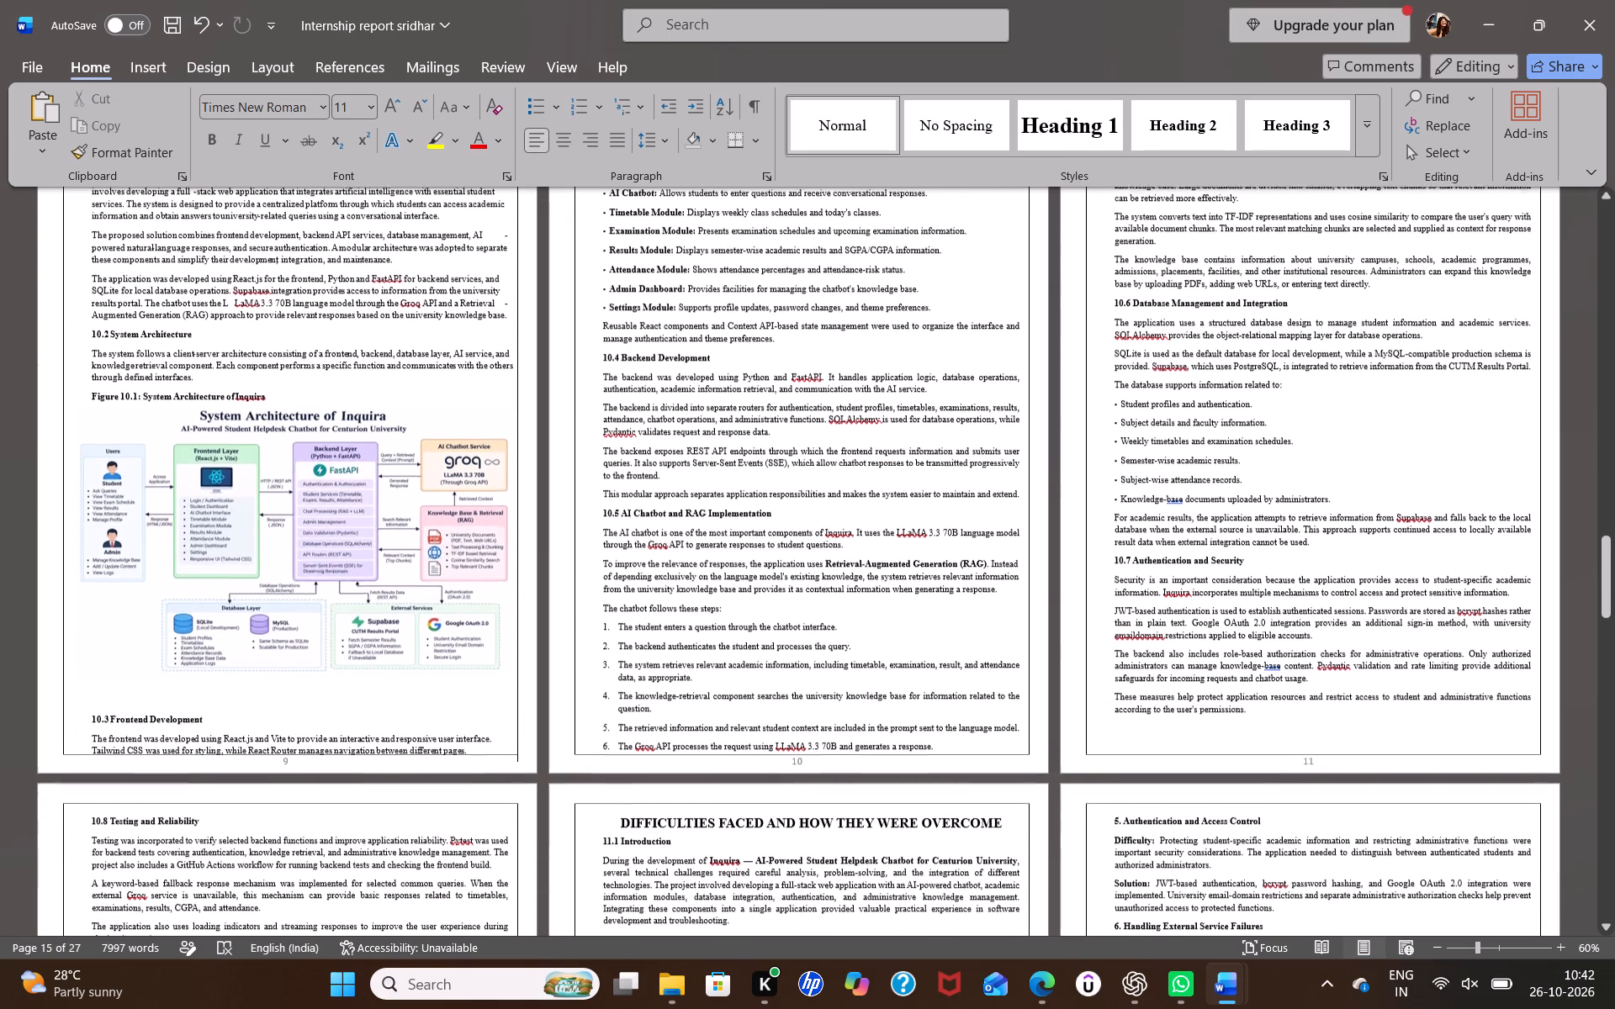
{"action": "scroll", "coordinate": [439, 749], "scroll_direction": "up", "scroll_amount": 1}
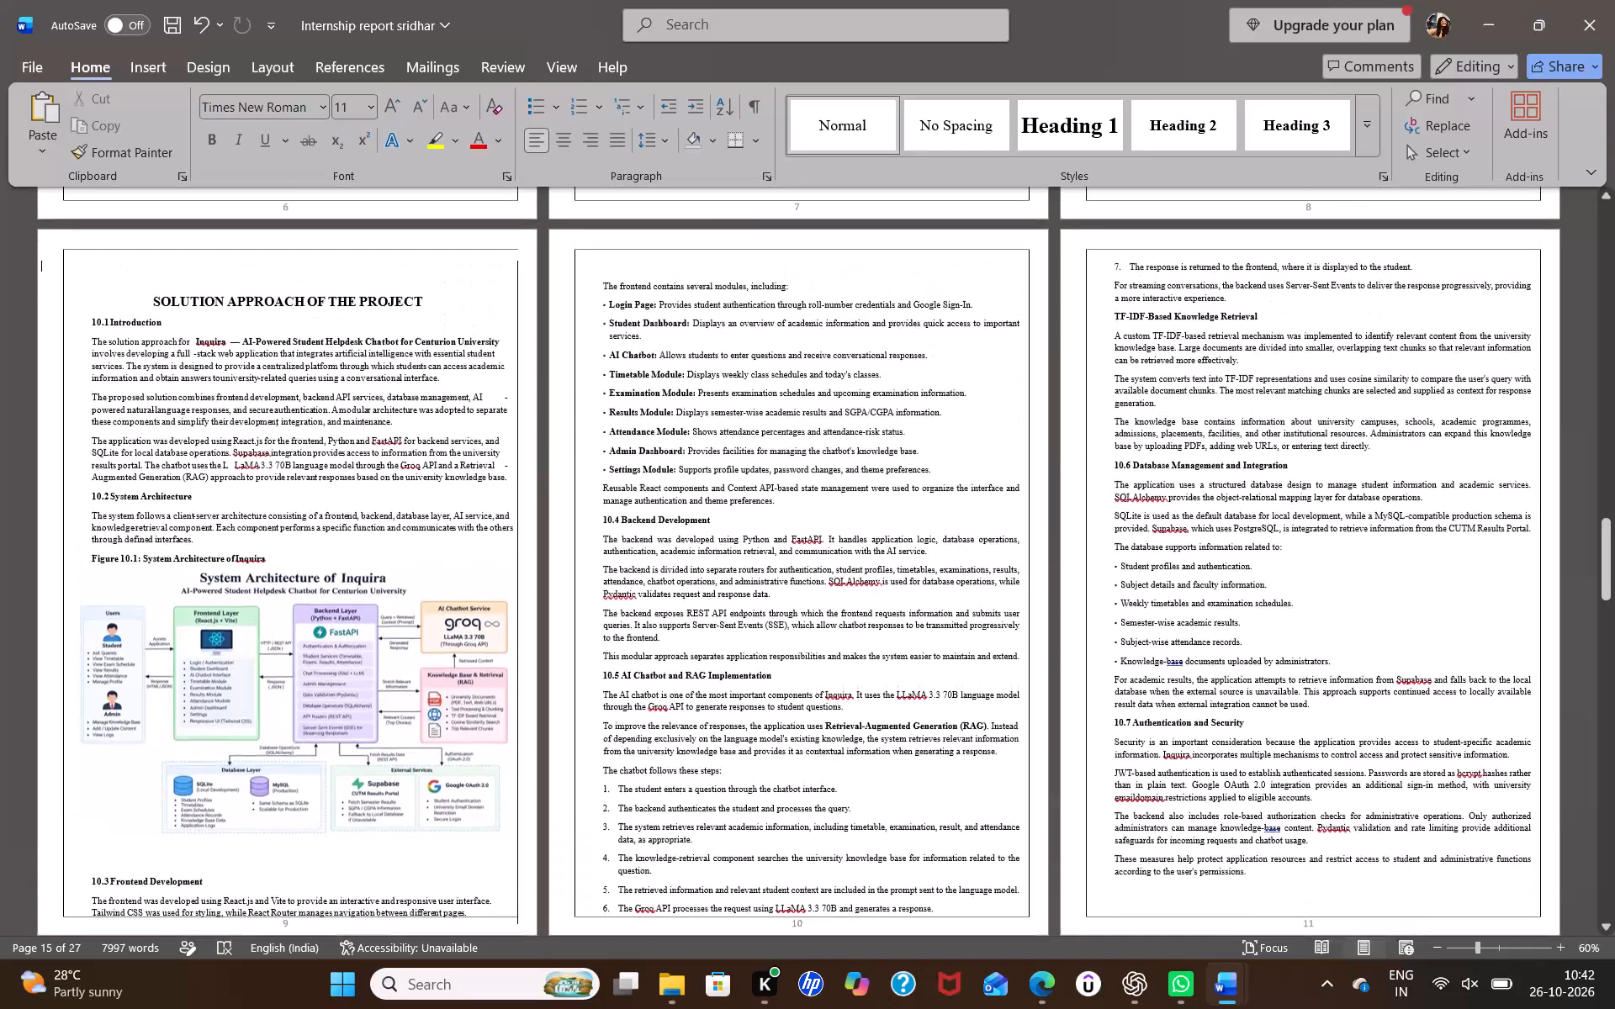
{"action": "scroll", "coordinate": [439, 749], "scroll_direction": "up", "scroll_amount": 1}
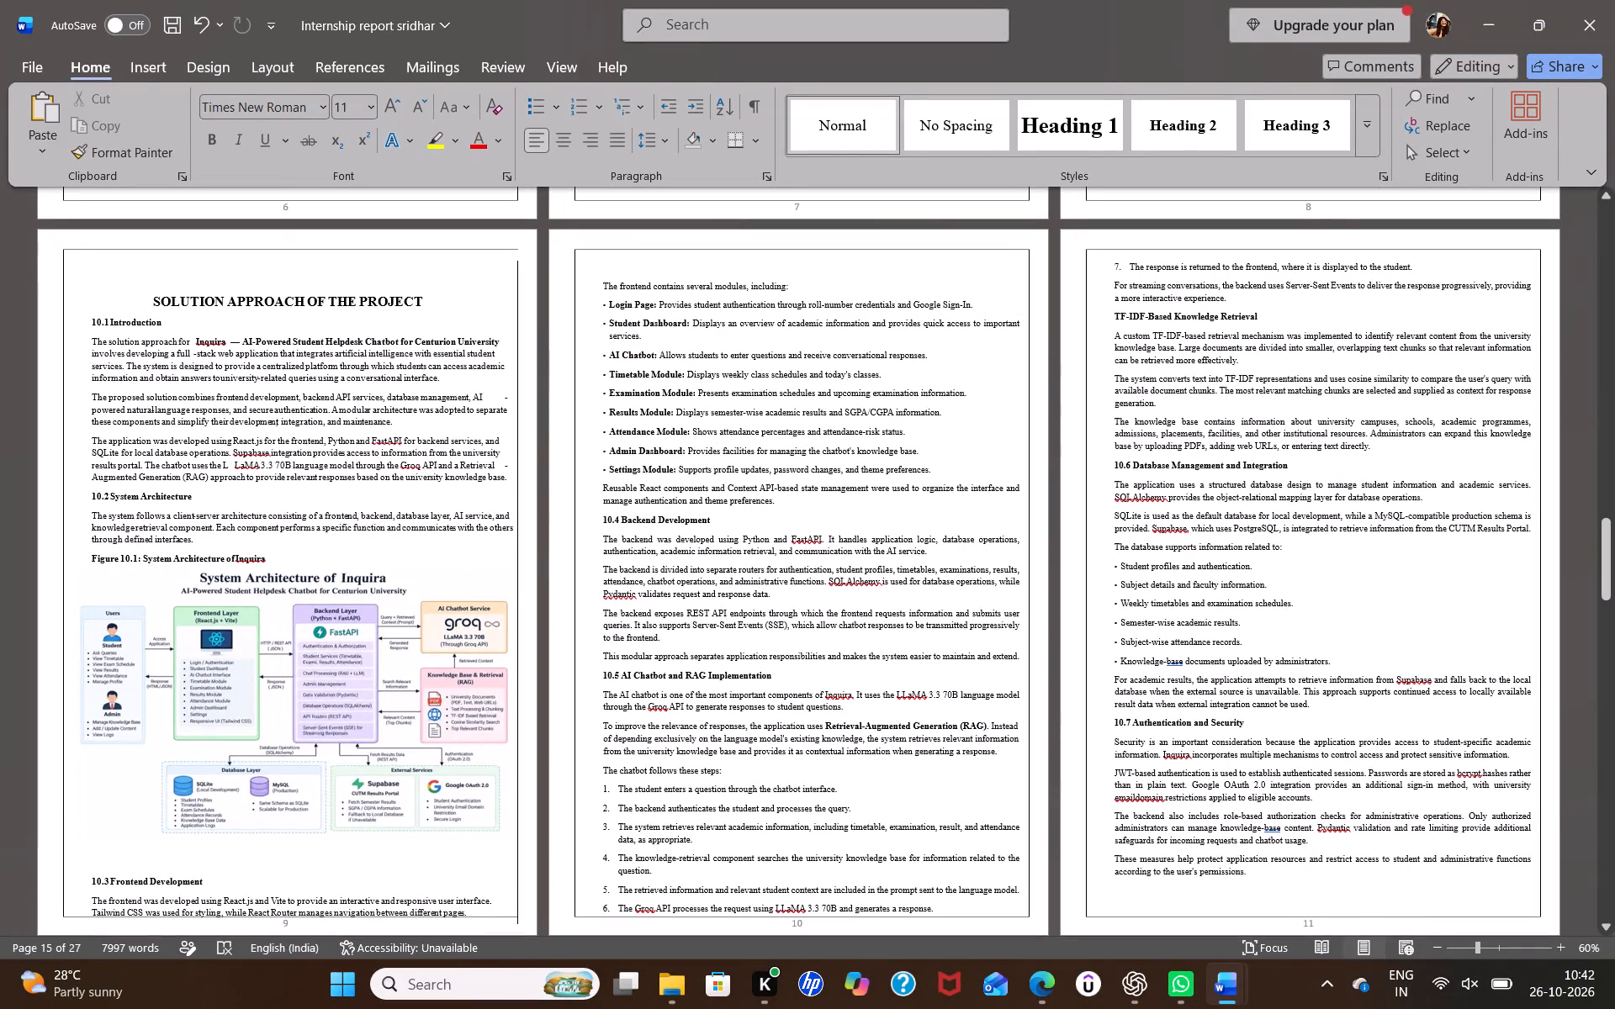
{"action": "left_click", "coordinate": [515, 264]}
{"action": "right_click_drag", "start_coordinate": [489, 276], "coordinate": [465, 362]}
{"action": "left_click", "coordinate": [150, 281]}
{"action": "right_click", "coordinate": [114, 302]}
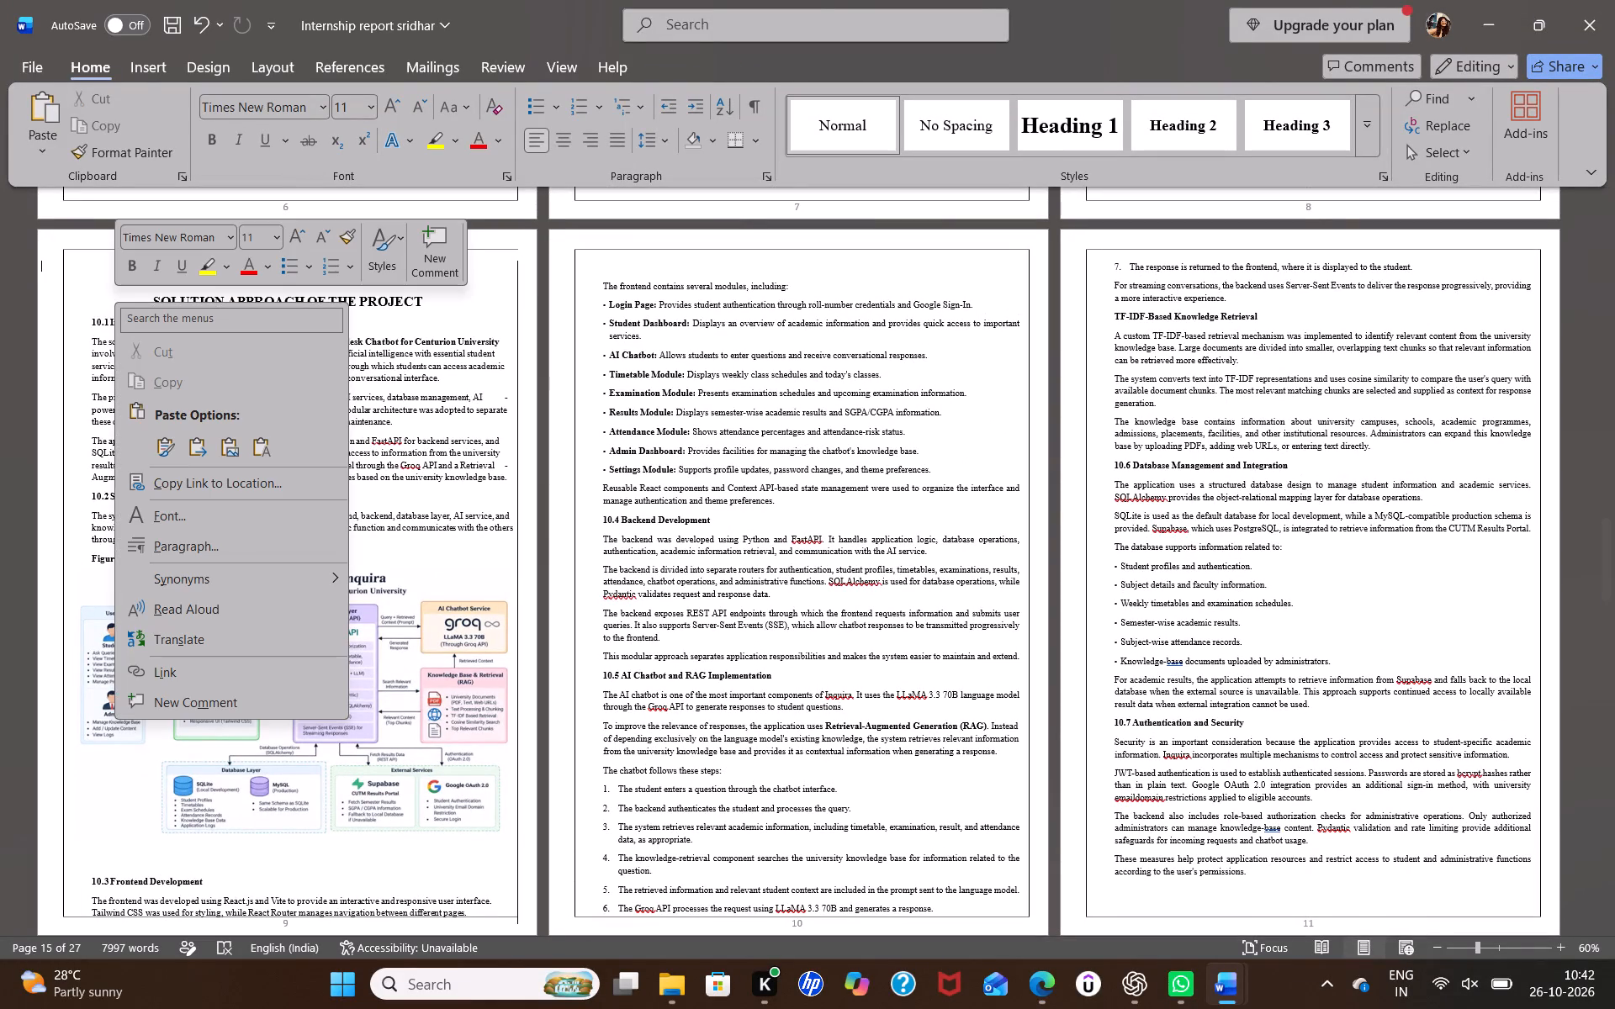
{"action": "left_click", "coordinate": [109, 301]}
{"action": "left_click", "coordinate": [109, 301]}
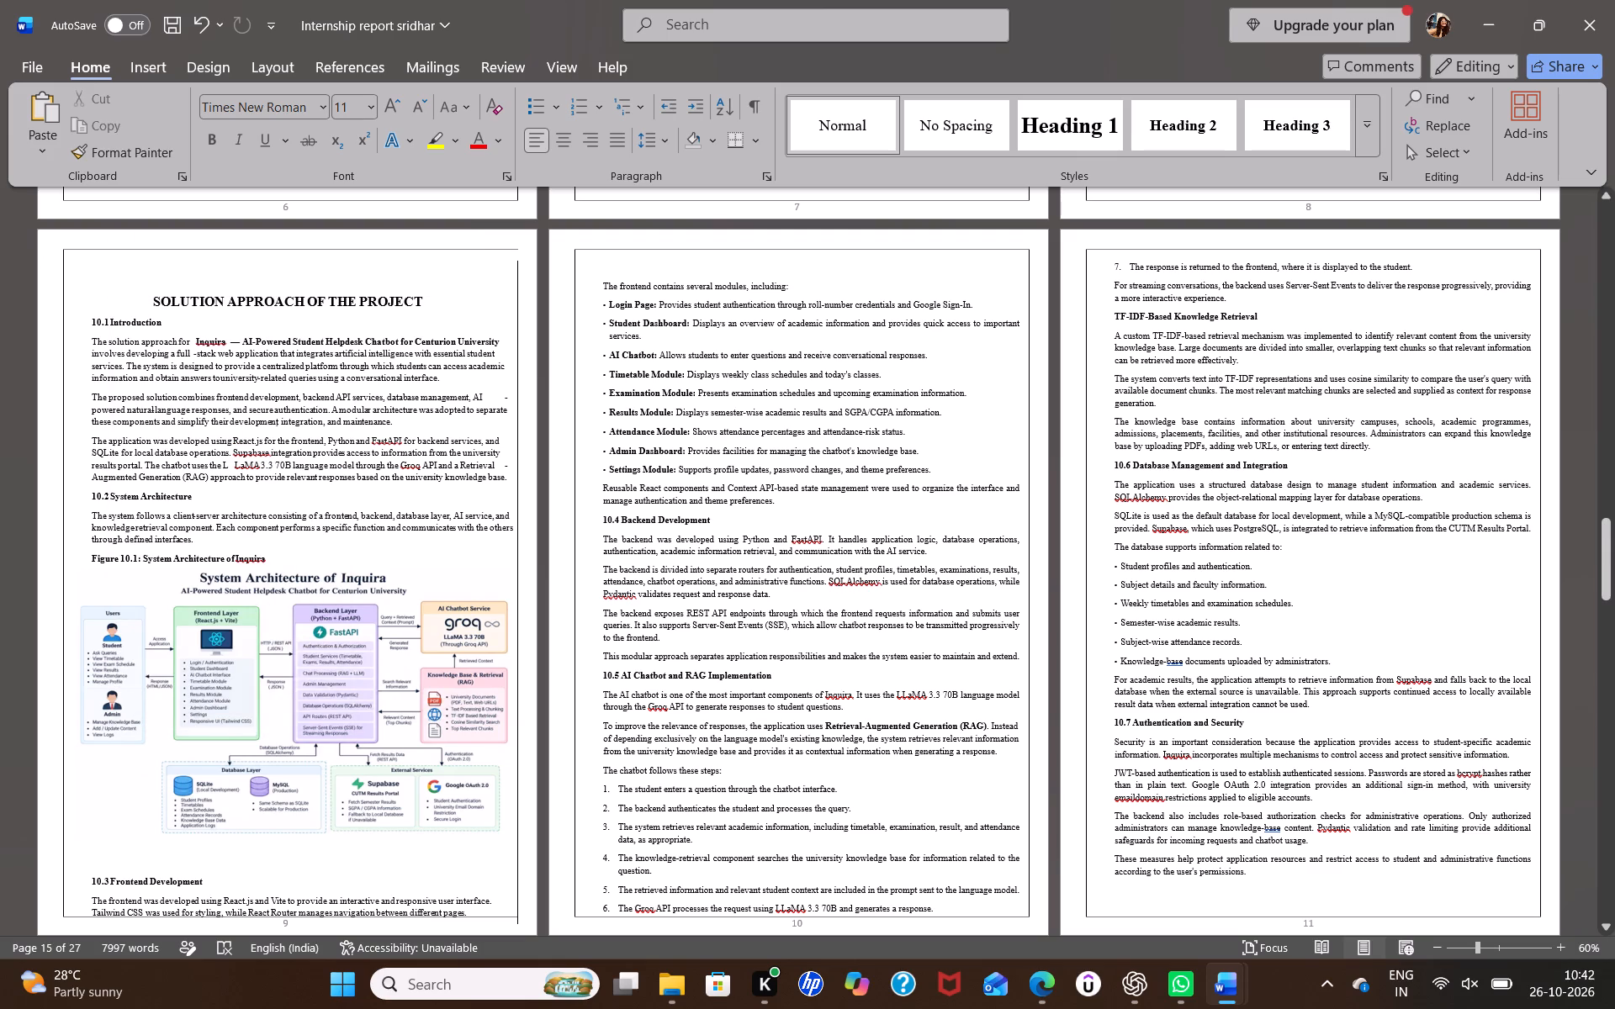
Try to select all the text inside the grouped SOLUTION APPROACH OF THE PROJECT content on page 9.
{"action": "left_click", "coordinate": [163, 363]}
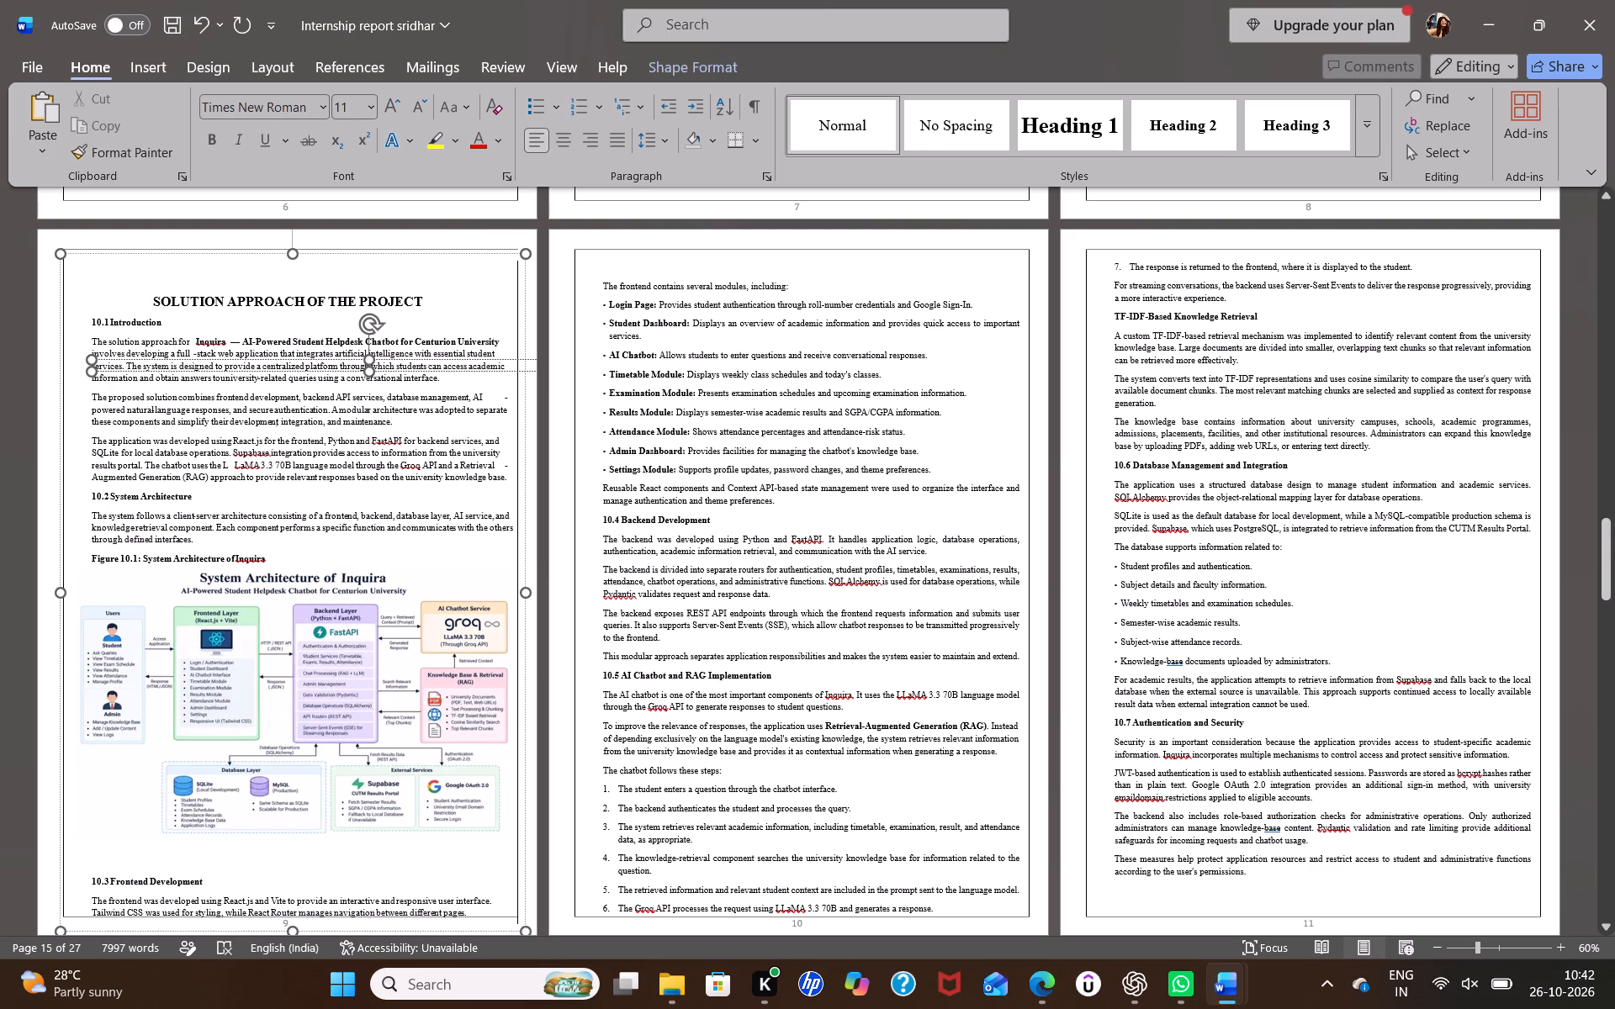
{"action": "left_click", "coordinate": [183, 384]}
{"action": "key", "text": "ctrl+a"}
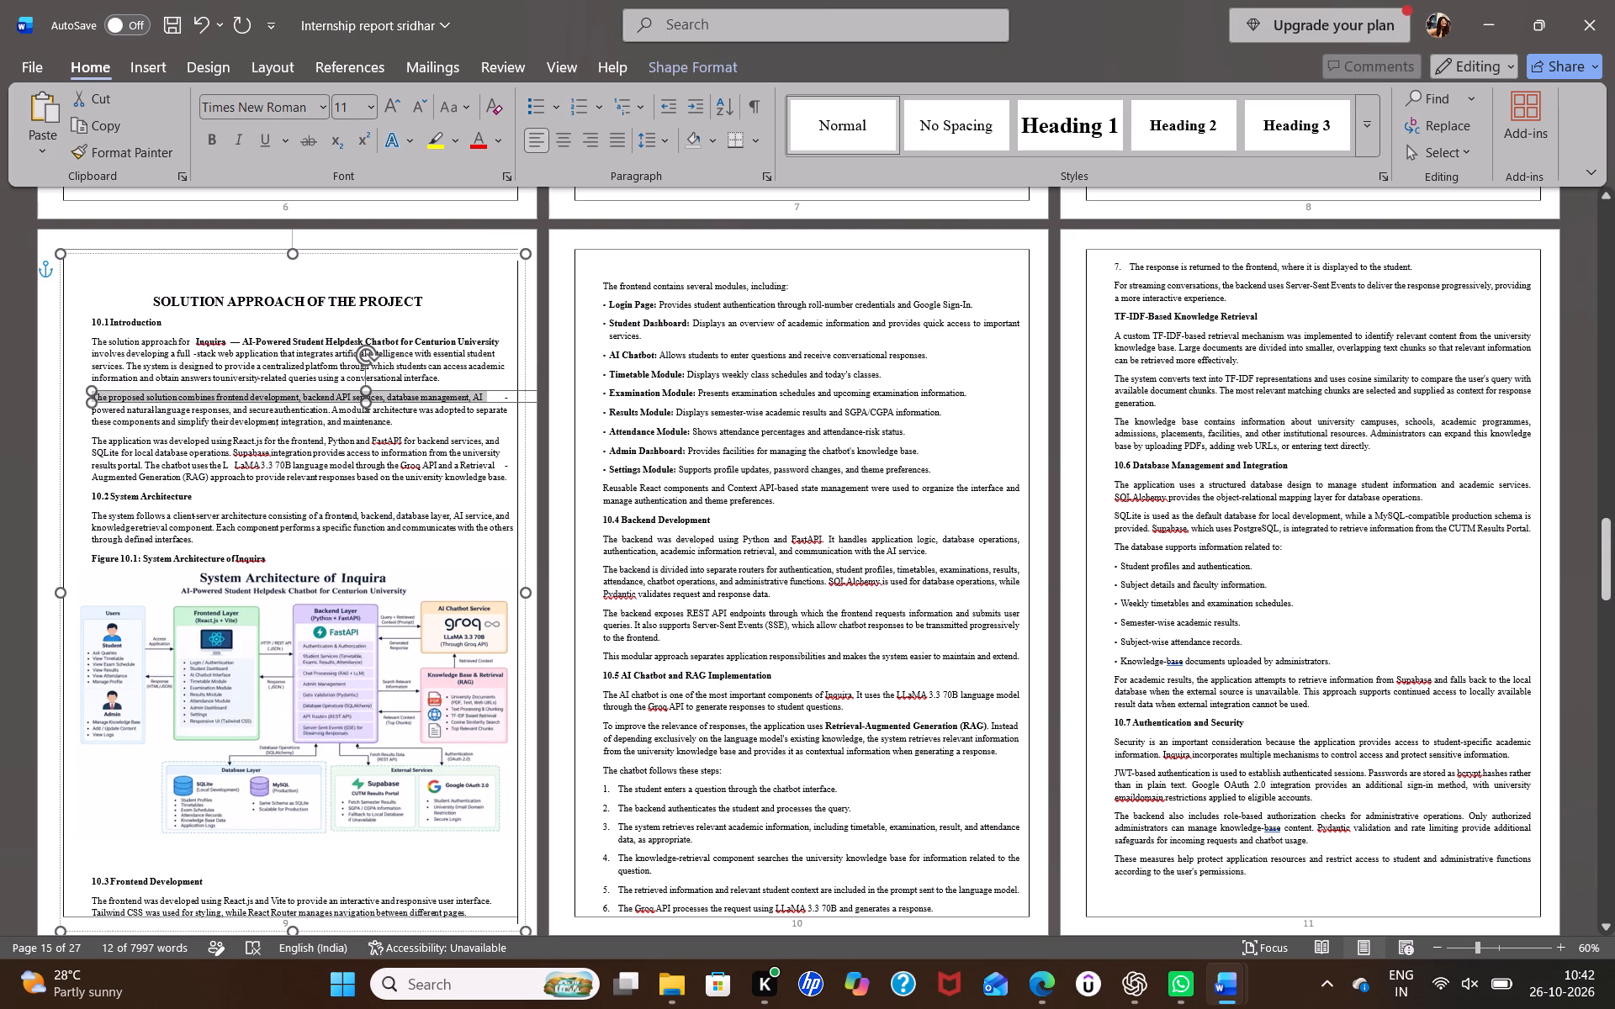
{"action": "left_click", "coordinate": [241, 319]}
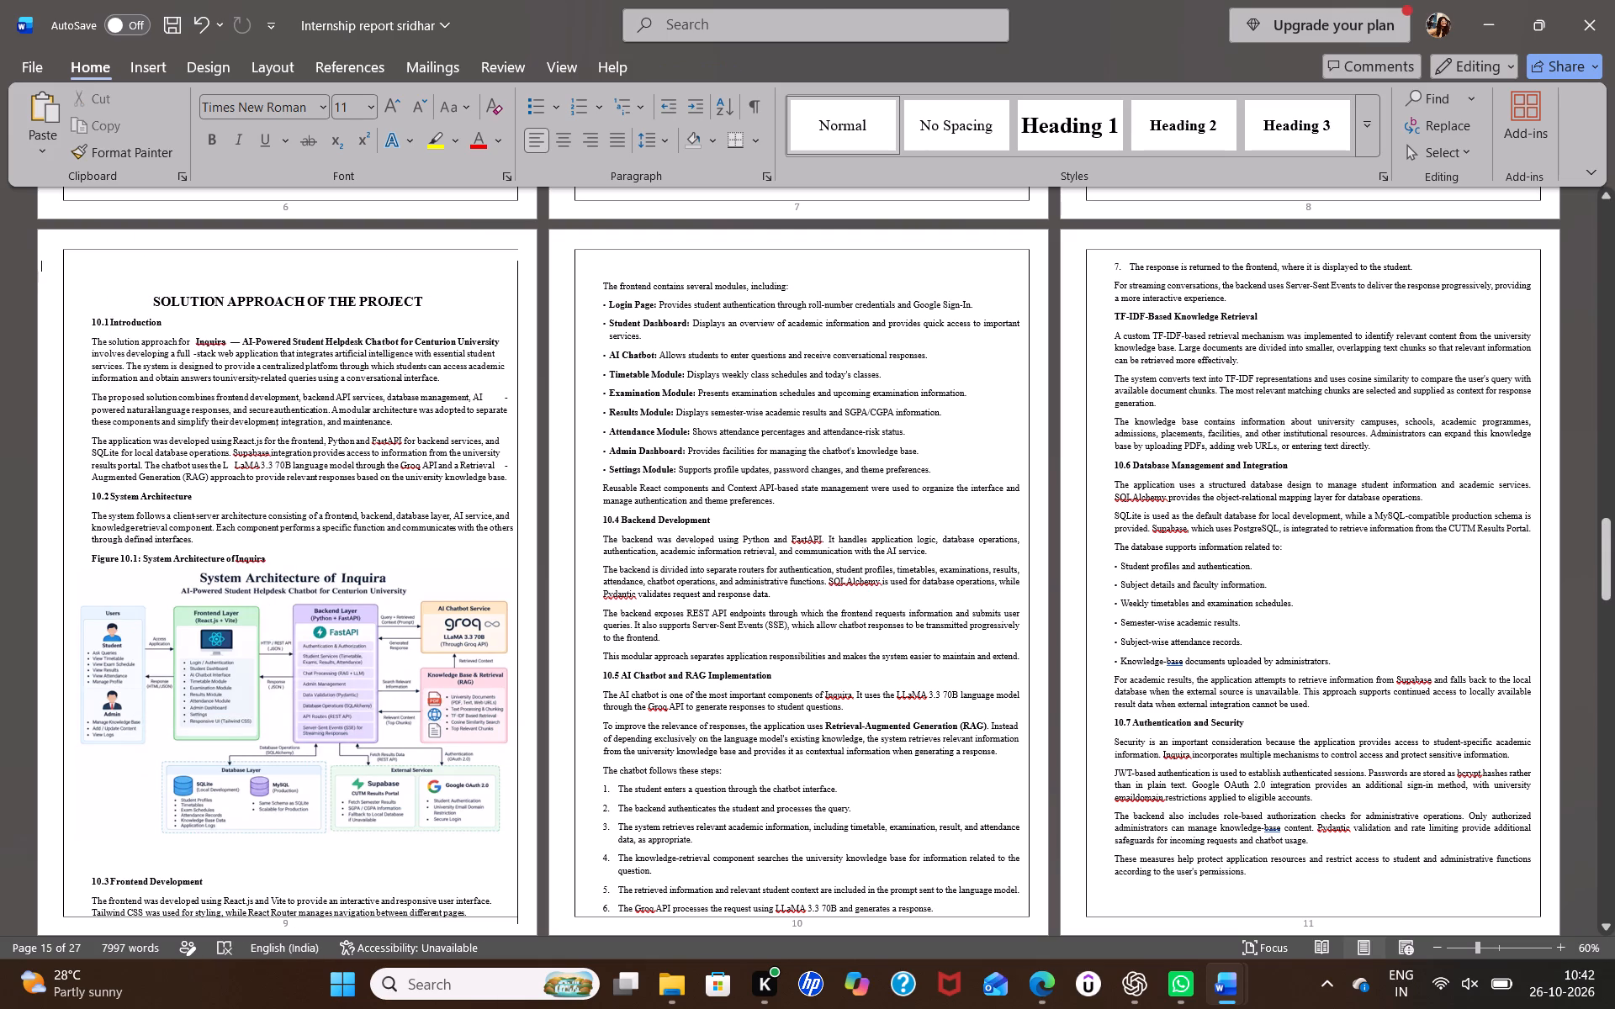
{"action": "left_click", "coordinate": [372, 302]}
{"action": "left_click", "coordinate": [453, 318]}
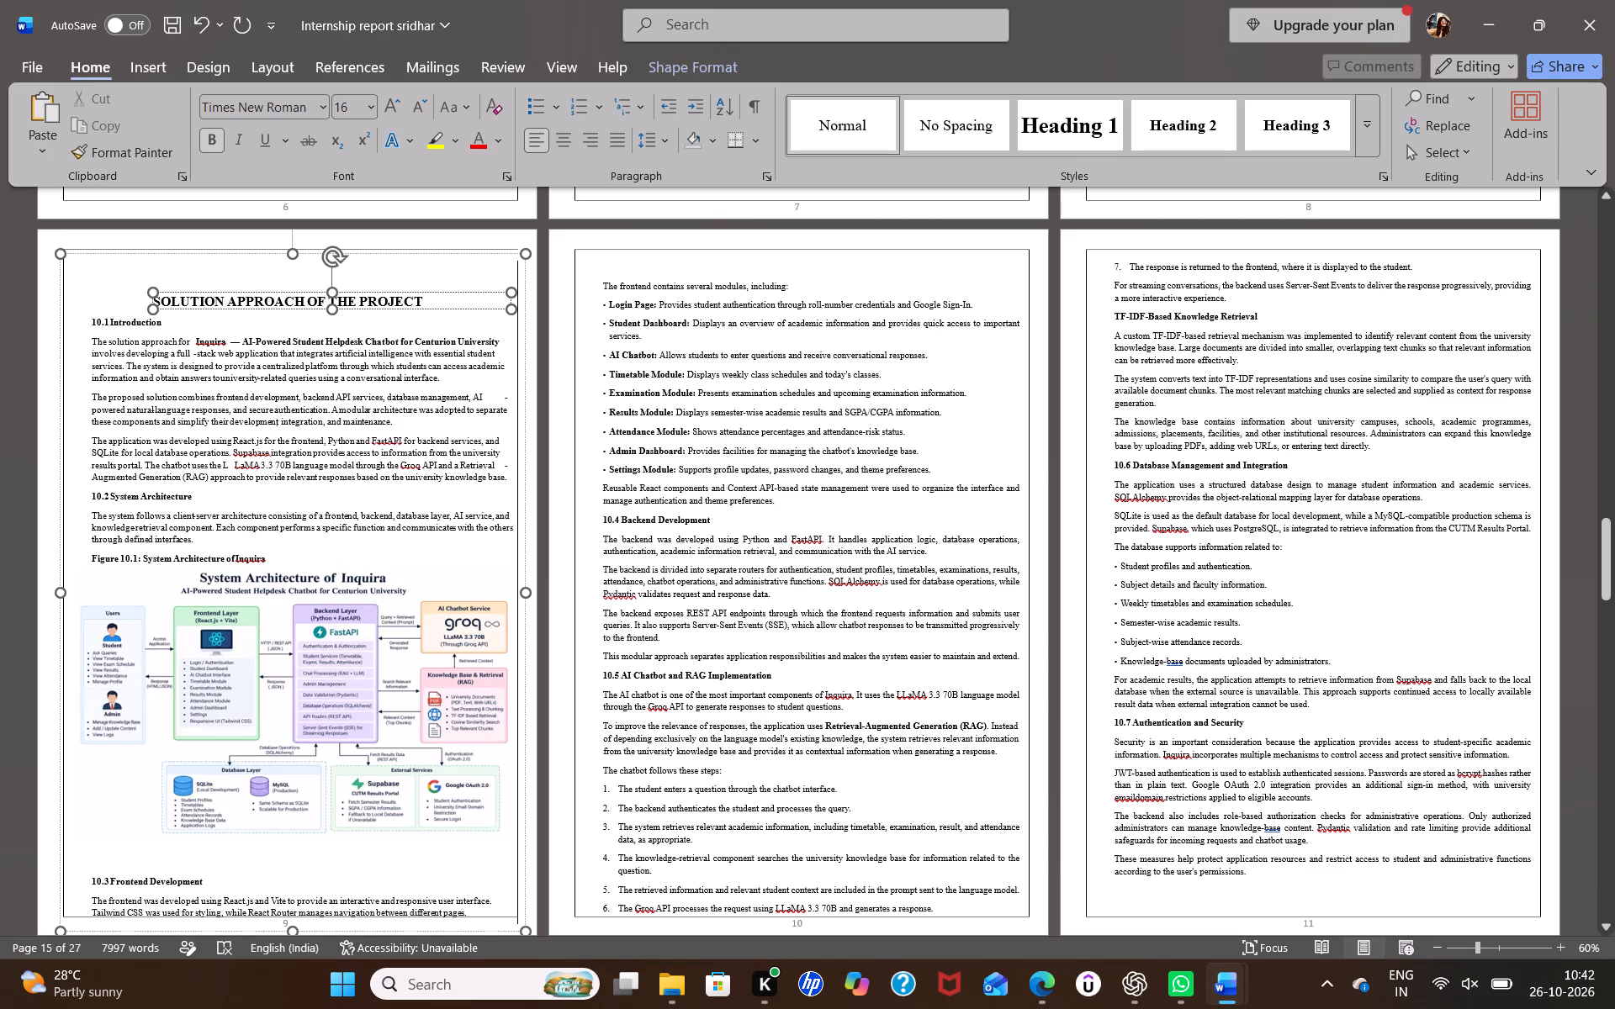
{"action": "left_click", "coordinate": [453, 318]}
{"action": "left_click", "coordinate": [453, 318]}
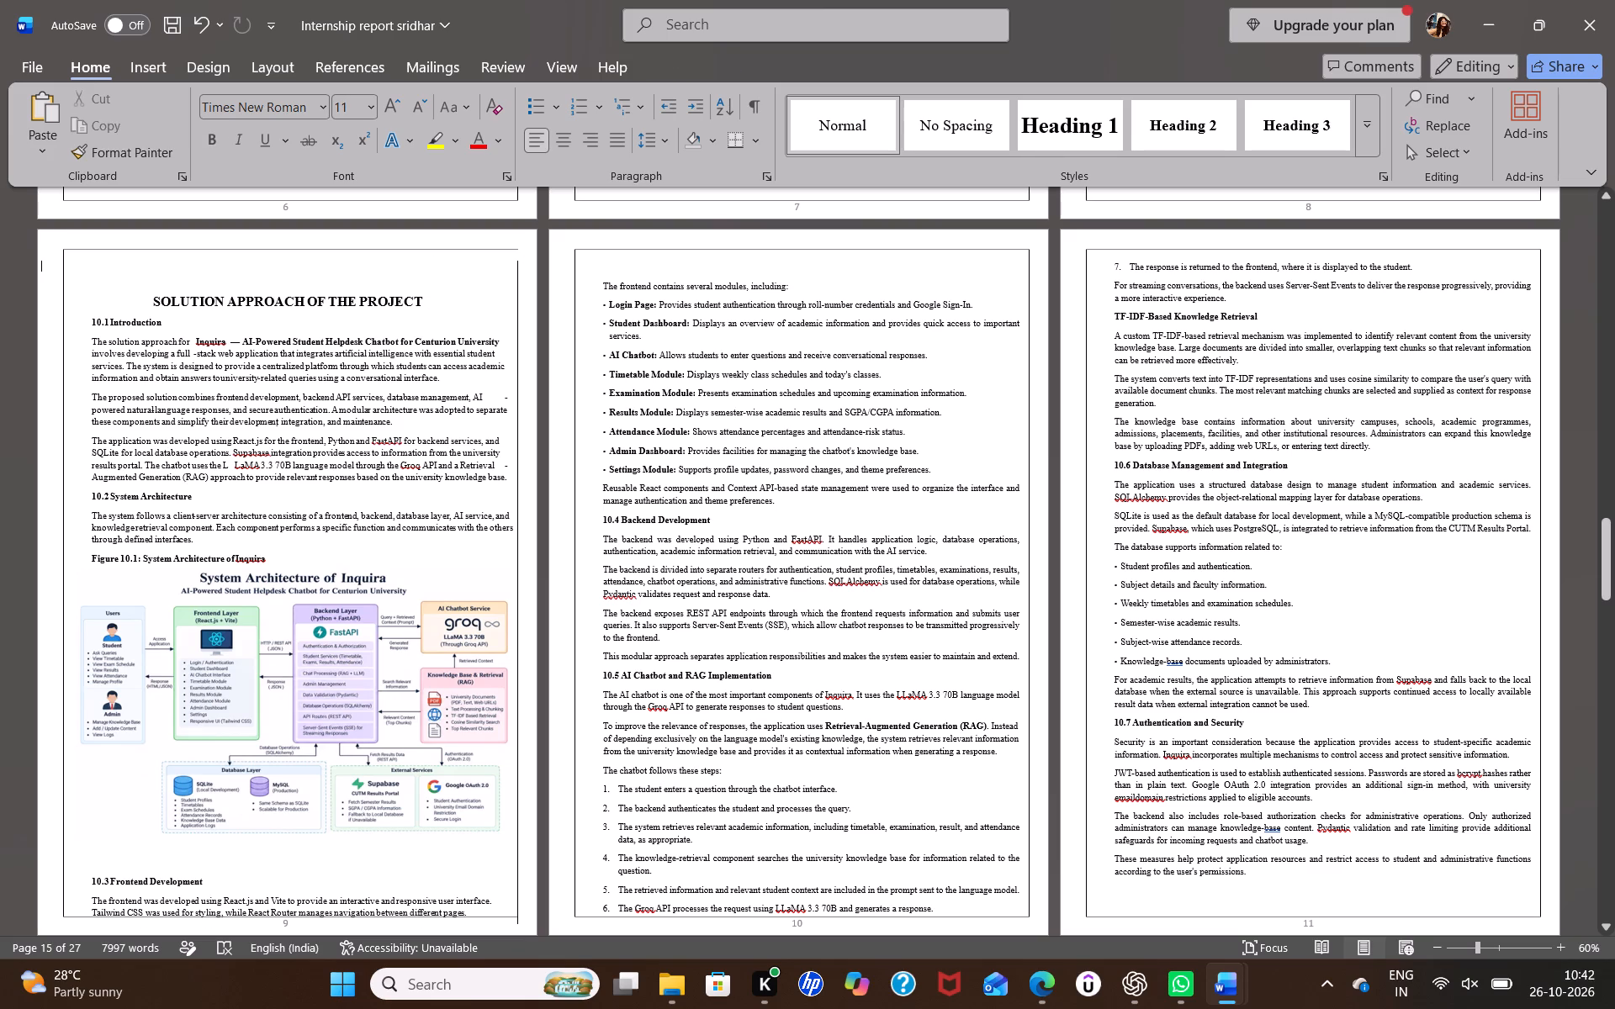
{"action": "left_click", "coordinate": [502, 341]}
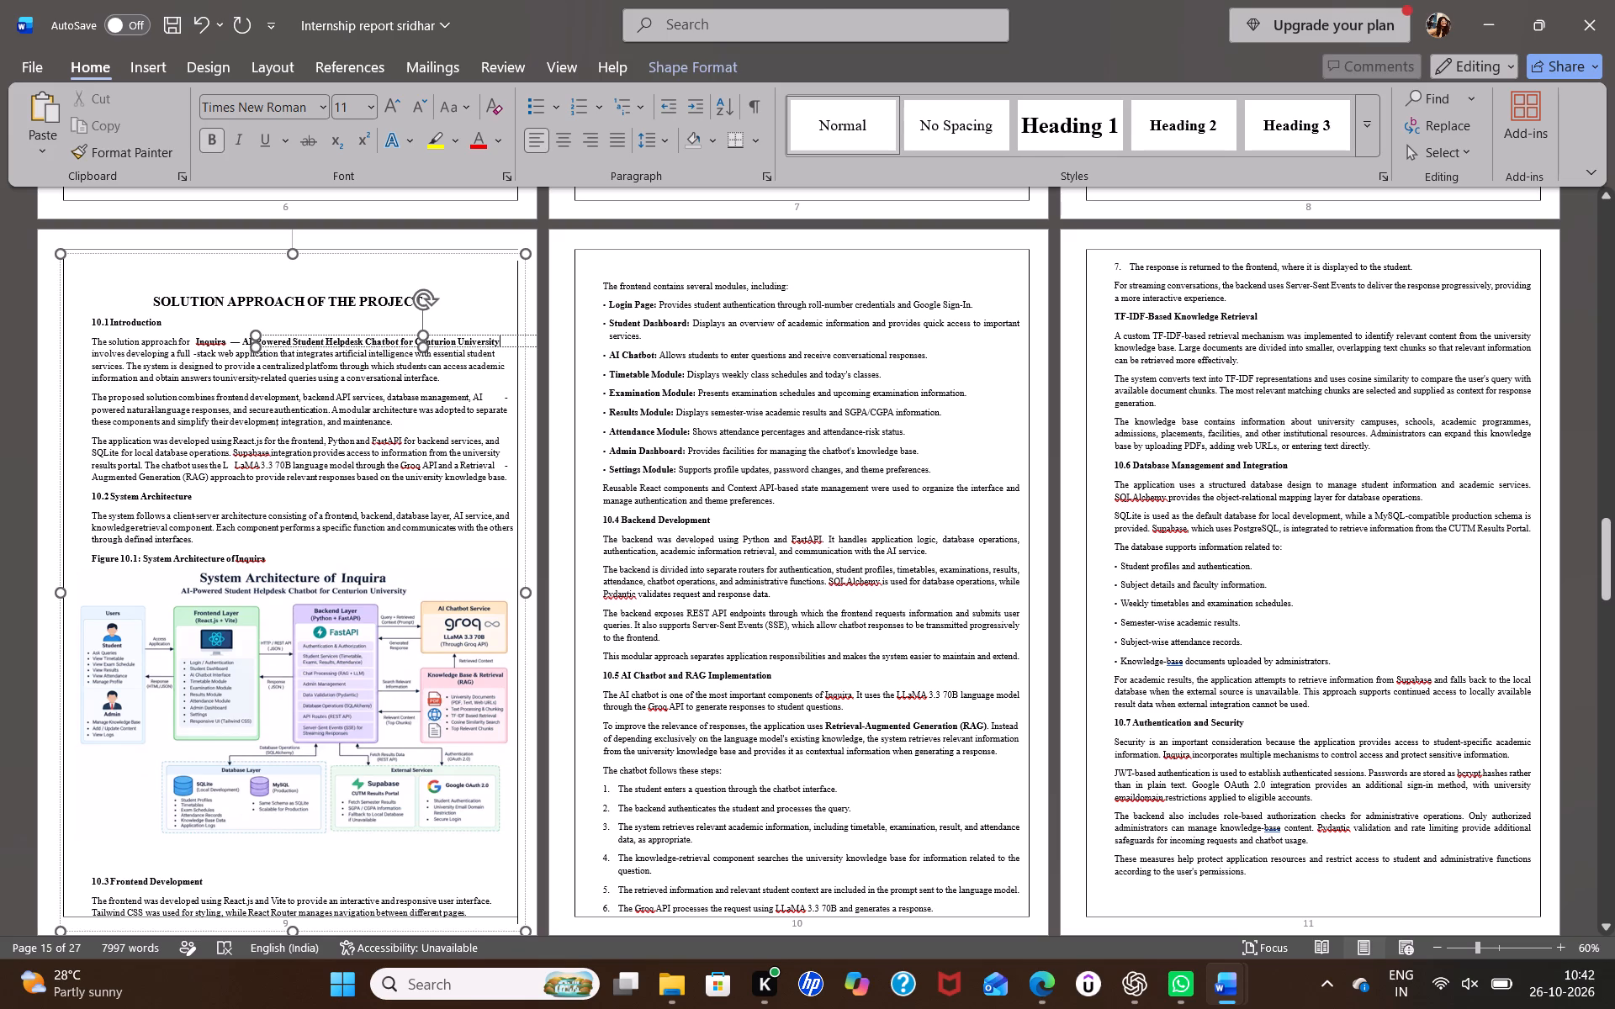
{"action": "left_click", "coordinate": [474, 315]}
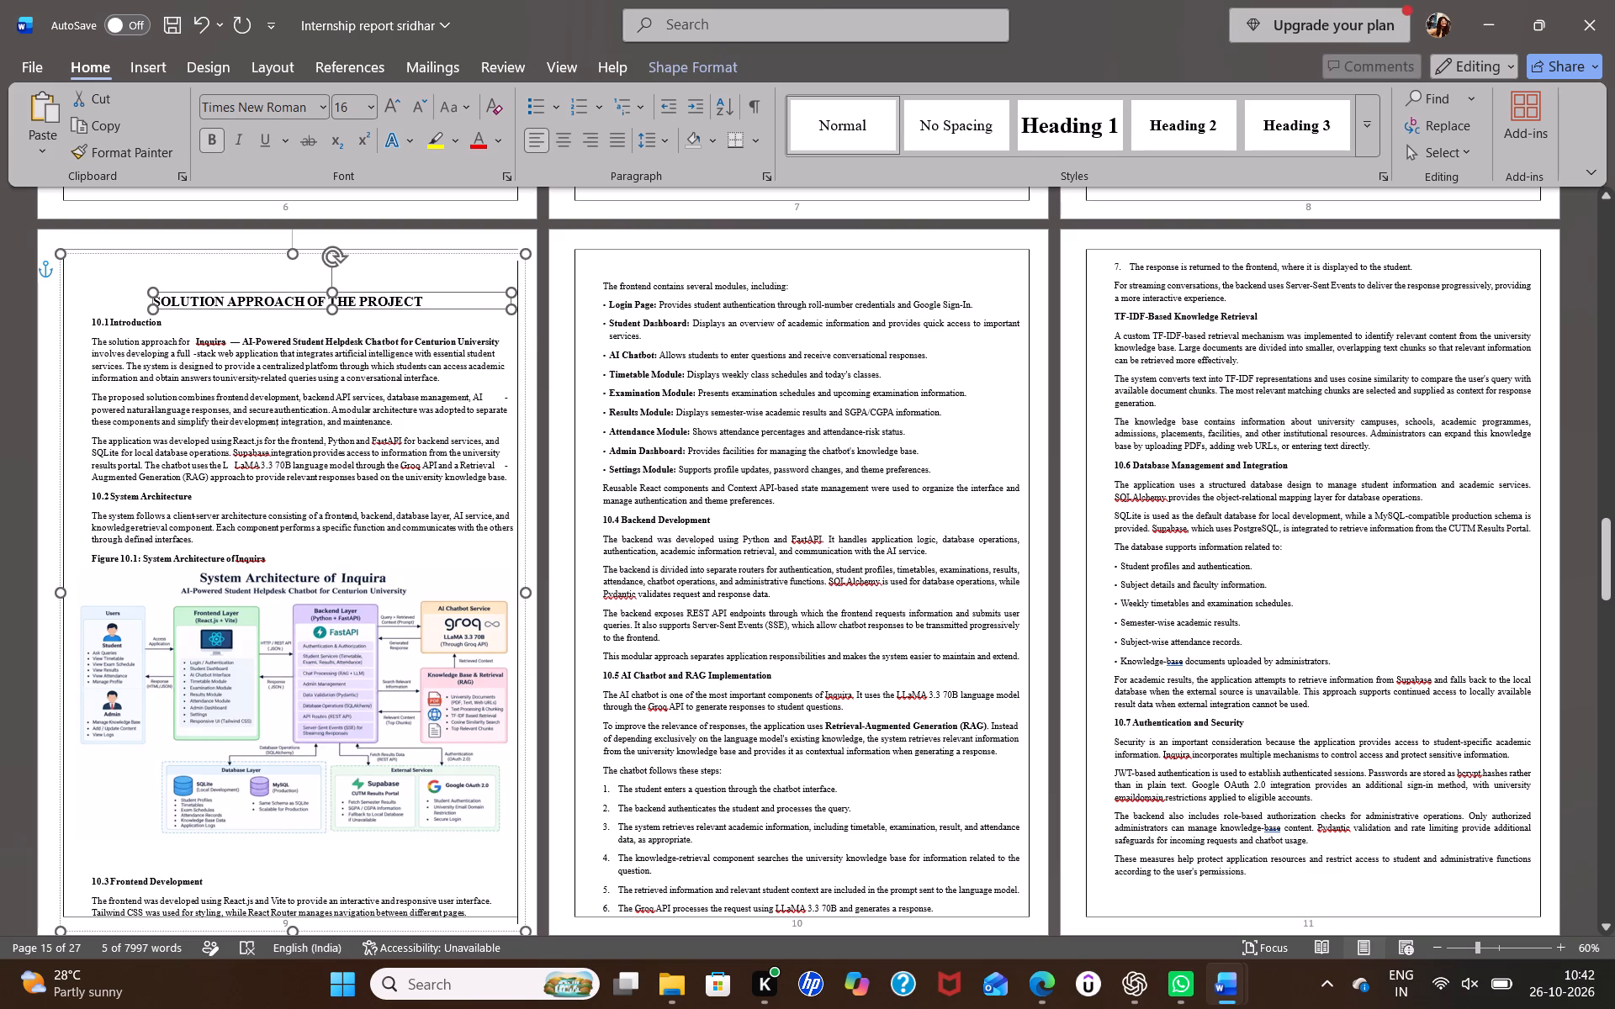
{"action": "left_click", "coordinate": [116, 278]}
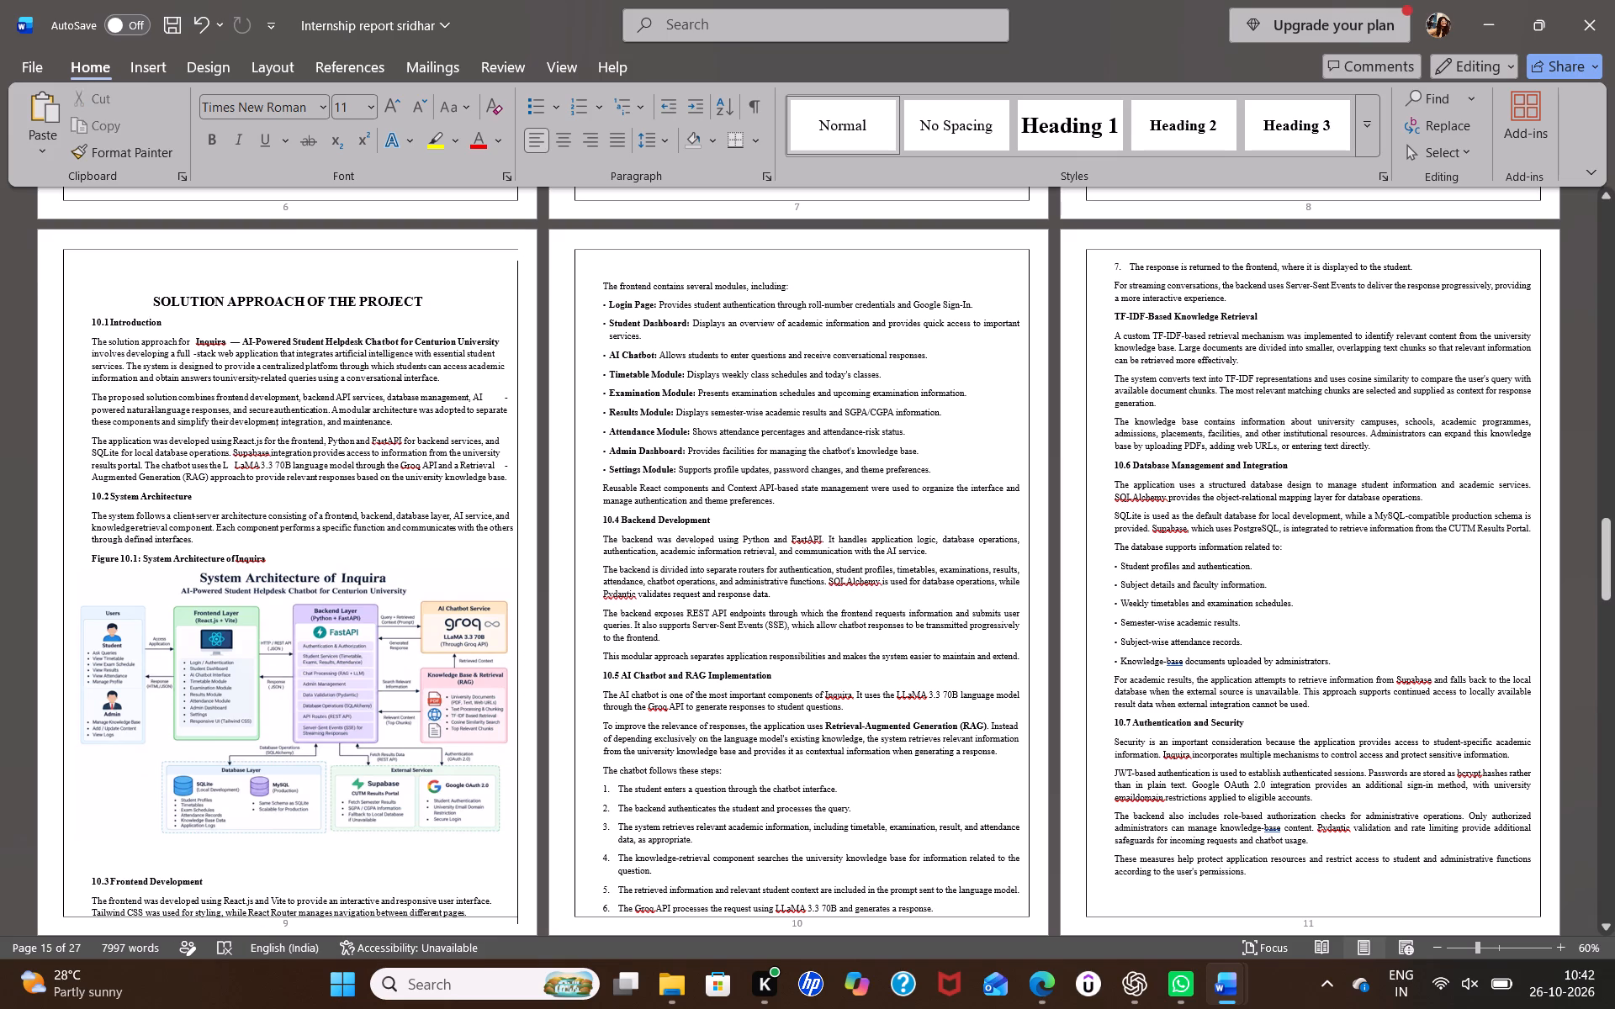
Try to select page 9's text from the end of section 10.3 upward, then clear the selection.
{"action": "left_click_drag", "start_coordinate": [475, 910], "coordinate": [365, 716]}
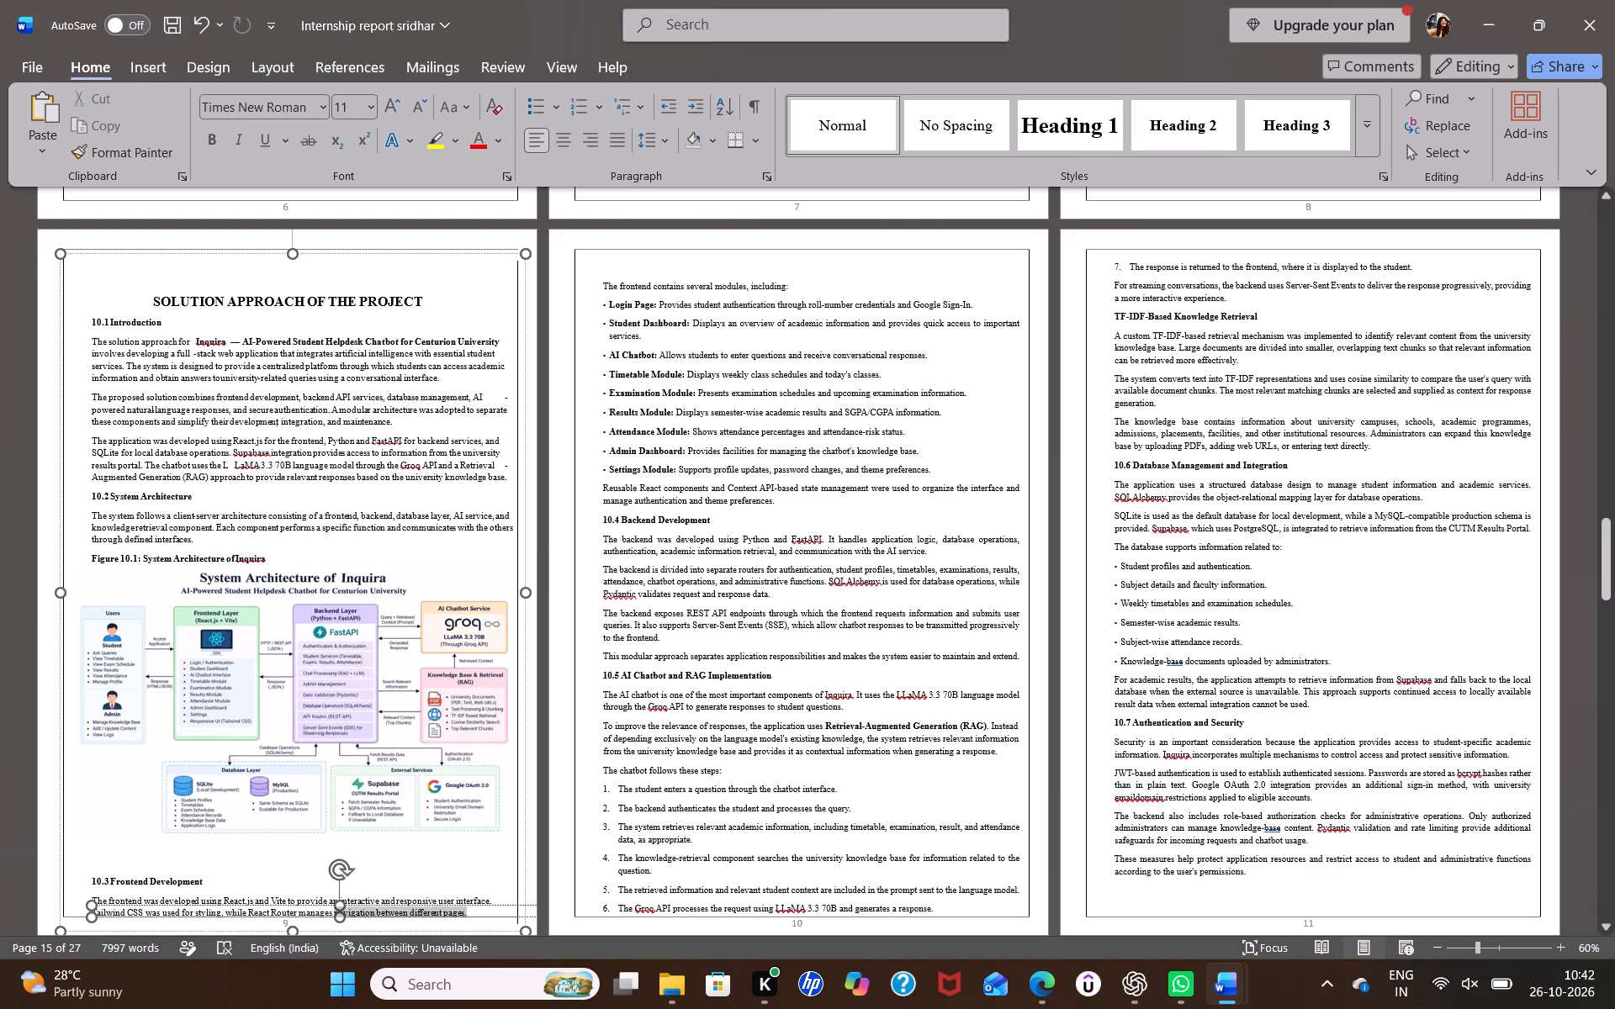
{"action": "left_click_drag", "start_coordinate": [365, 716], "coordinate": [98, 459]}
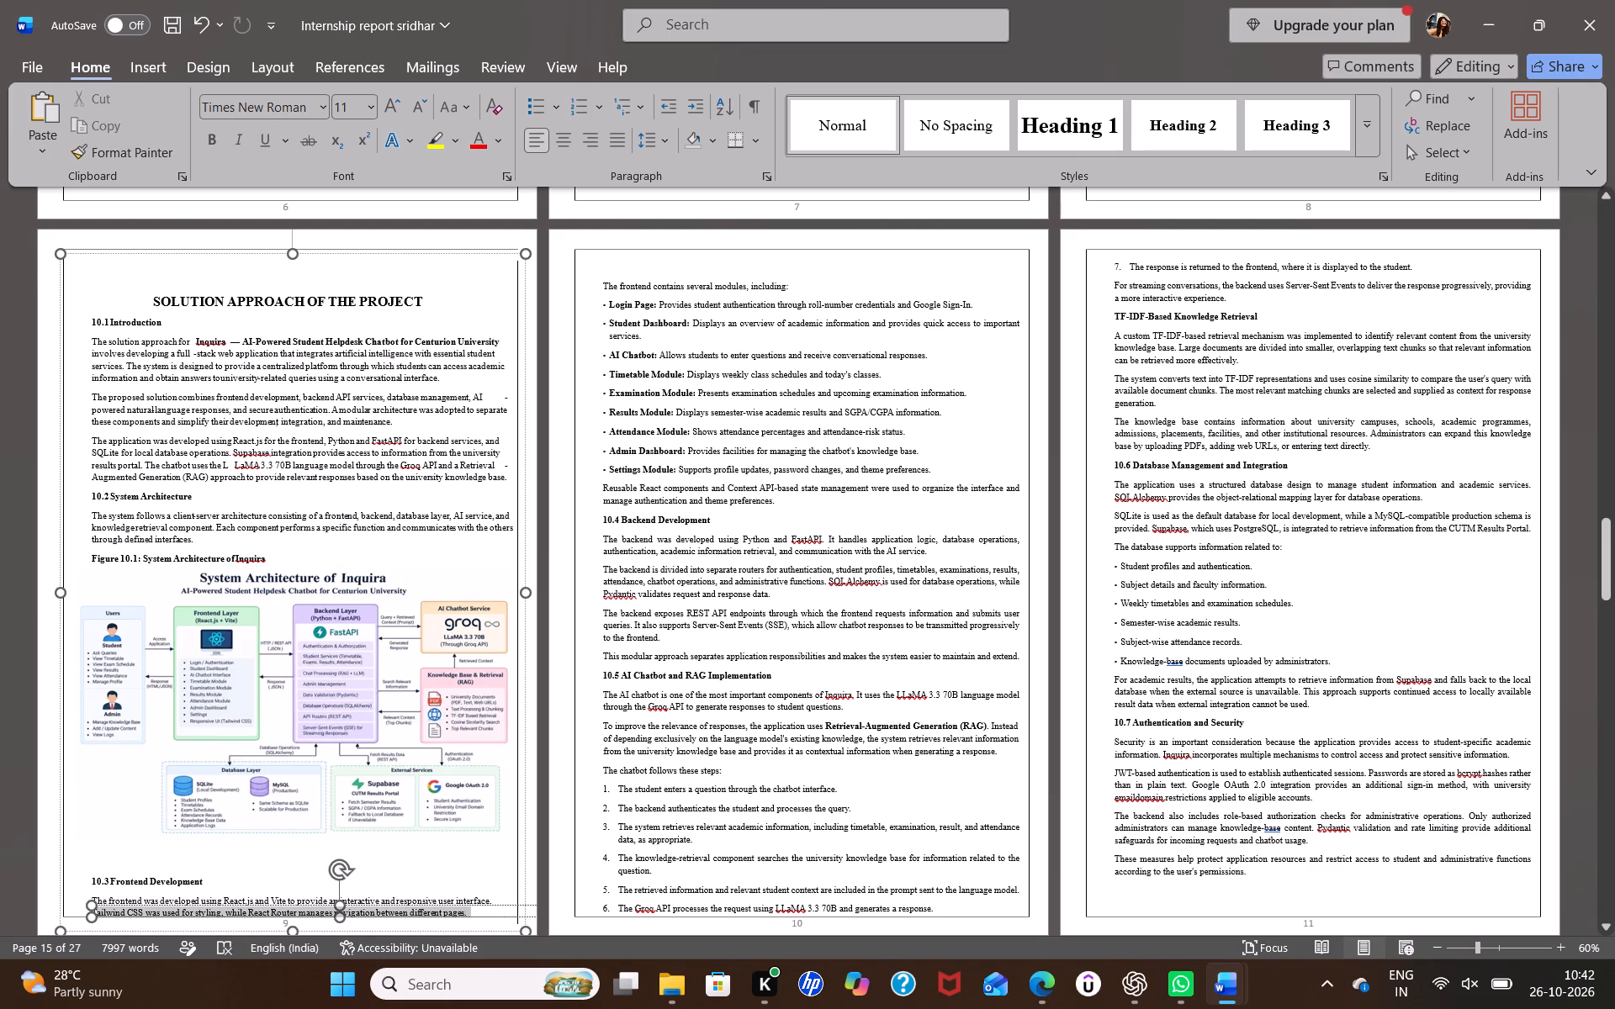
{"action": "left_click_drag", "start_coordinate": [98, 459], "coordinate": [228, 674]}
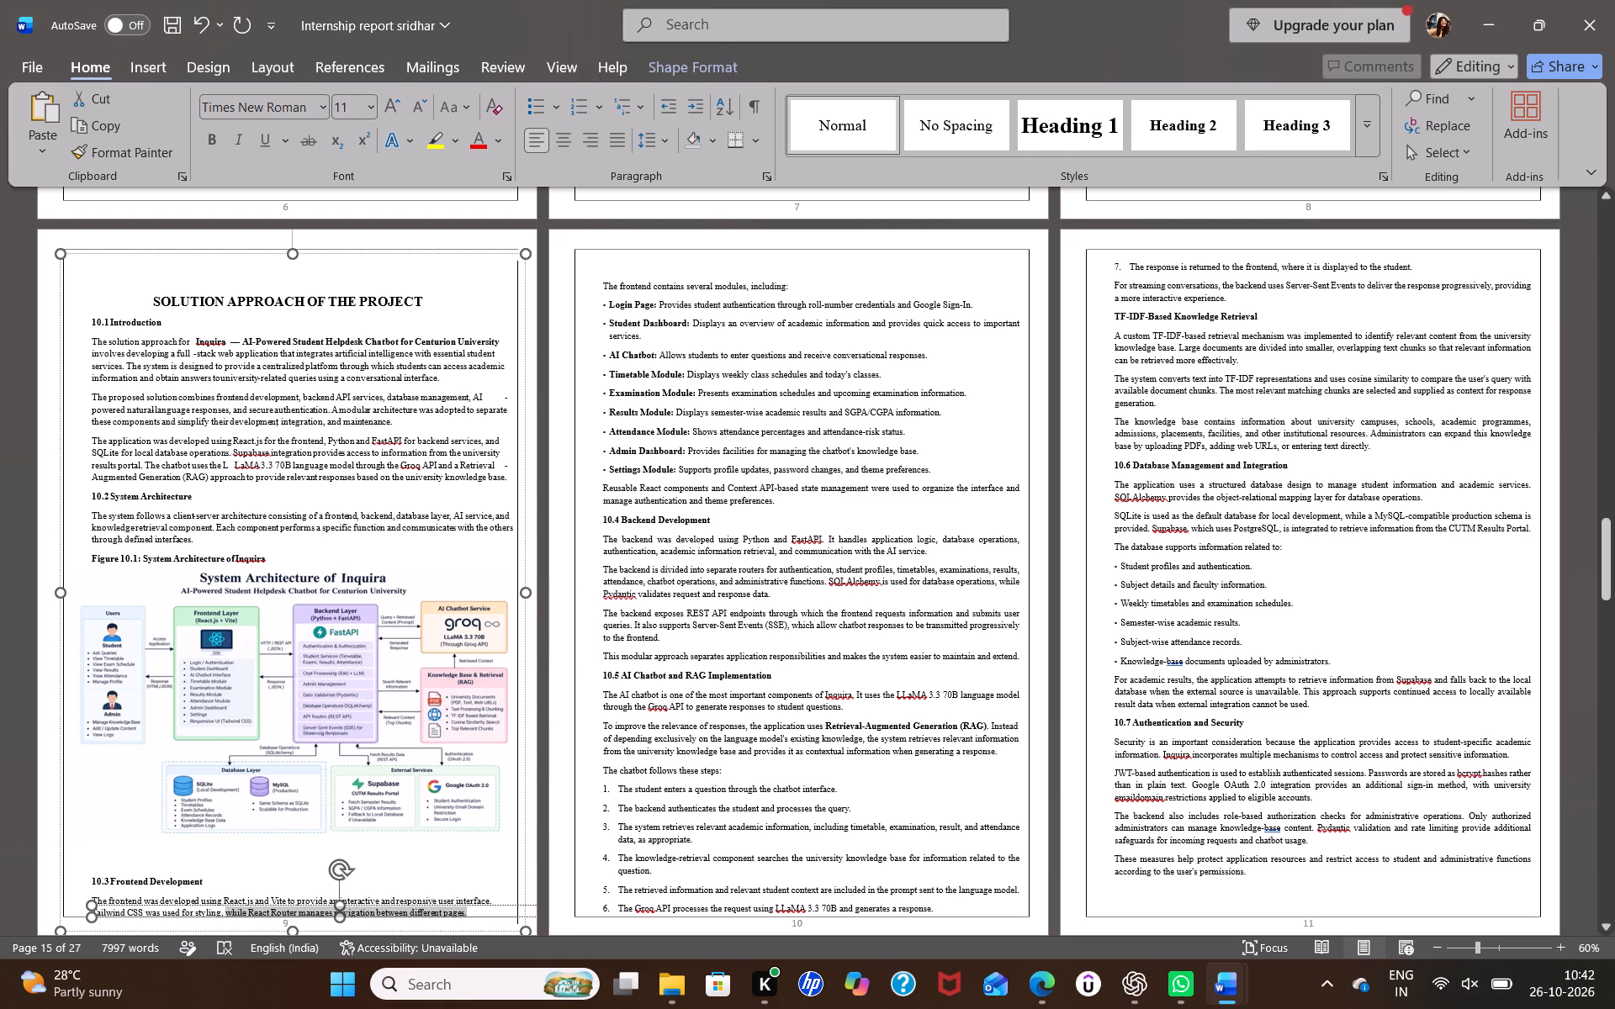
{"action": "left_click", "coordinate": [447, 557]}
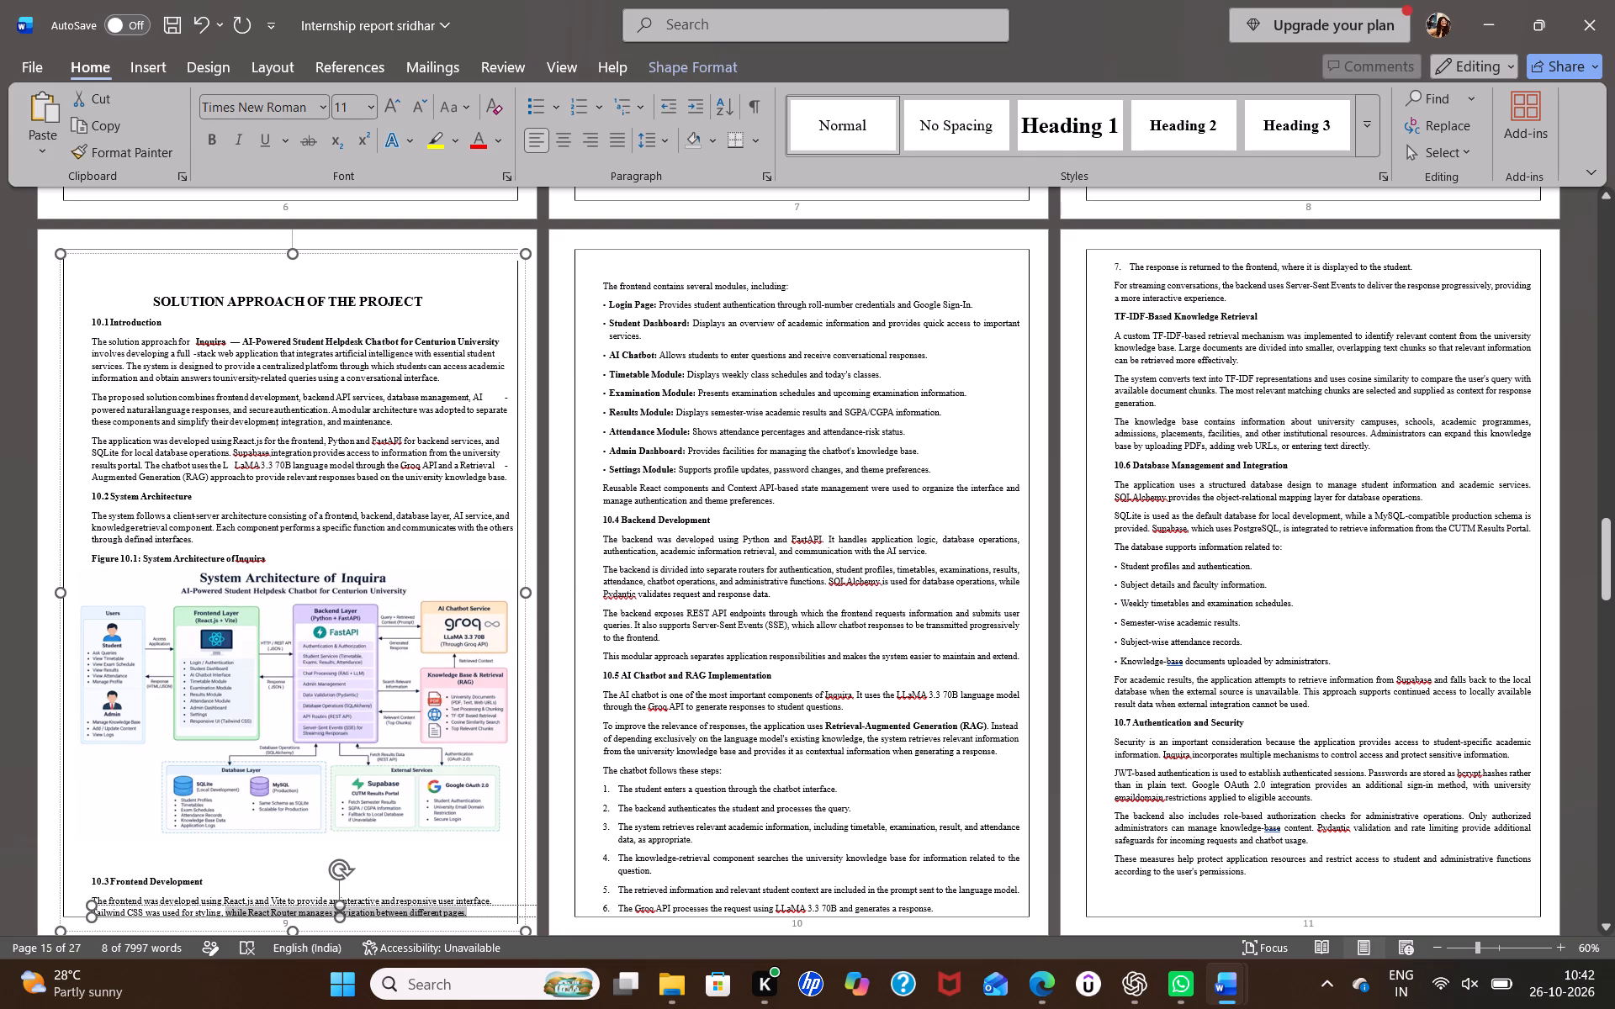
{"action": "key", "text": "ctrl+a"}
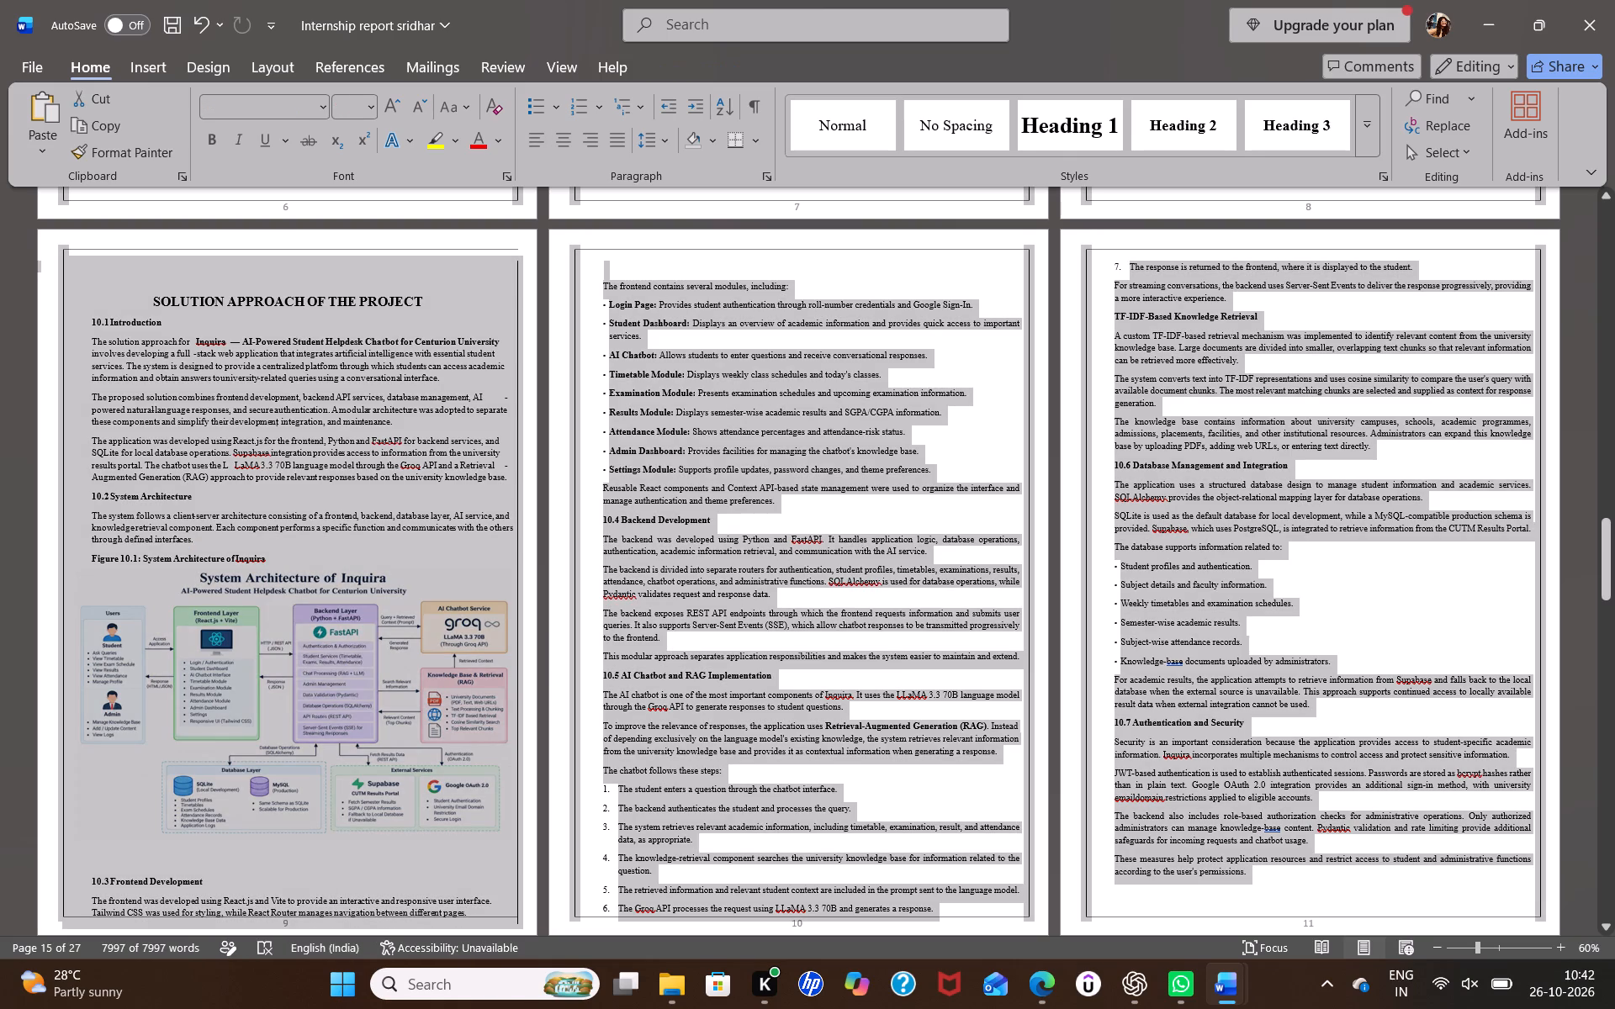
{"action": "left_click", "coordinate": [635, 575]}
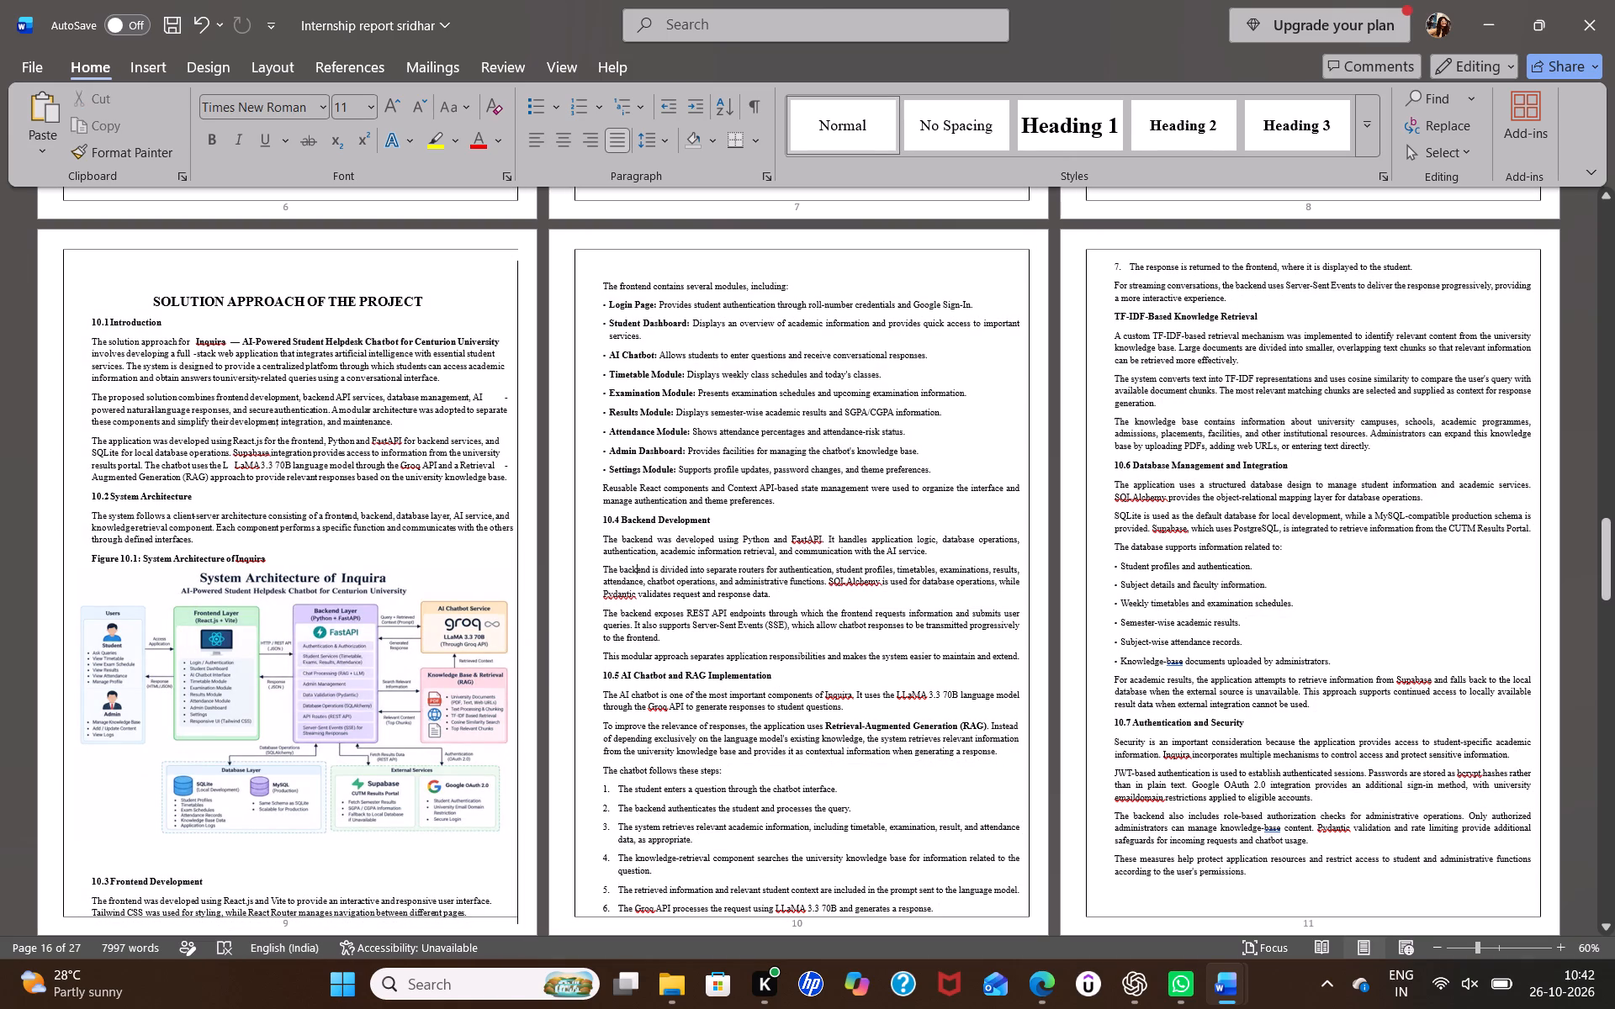
Undo the last resize of the grouped SOLUTION APPROACH OF THE PROJECT content on page 9, and deselect it.
{"action": "left_click", "coordinate": [451, 307]}
{"action": "key", "text": "ctrl+z"}
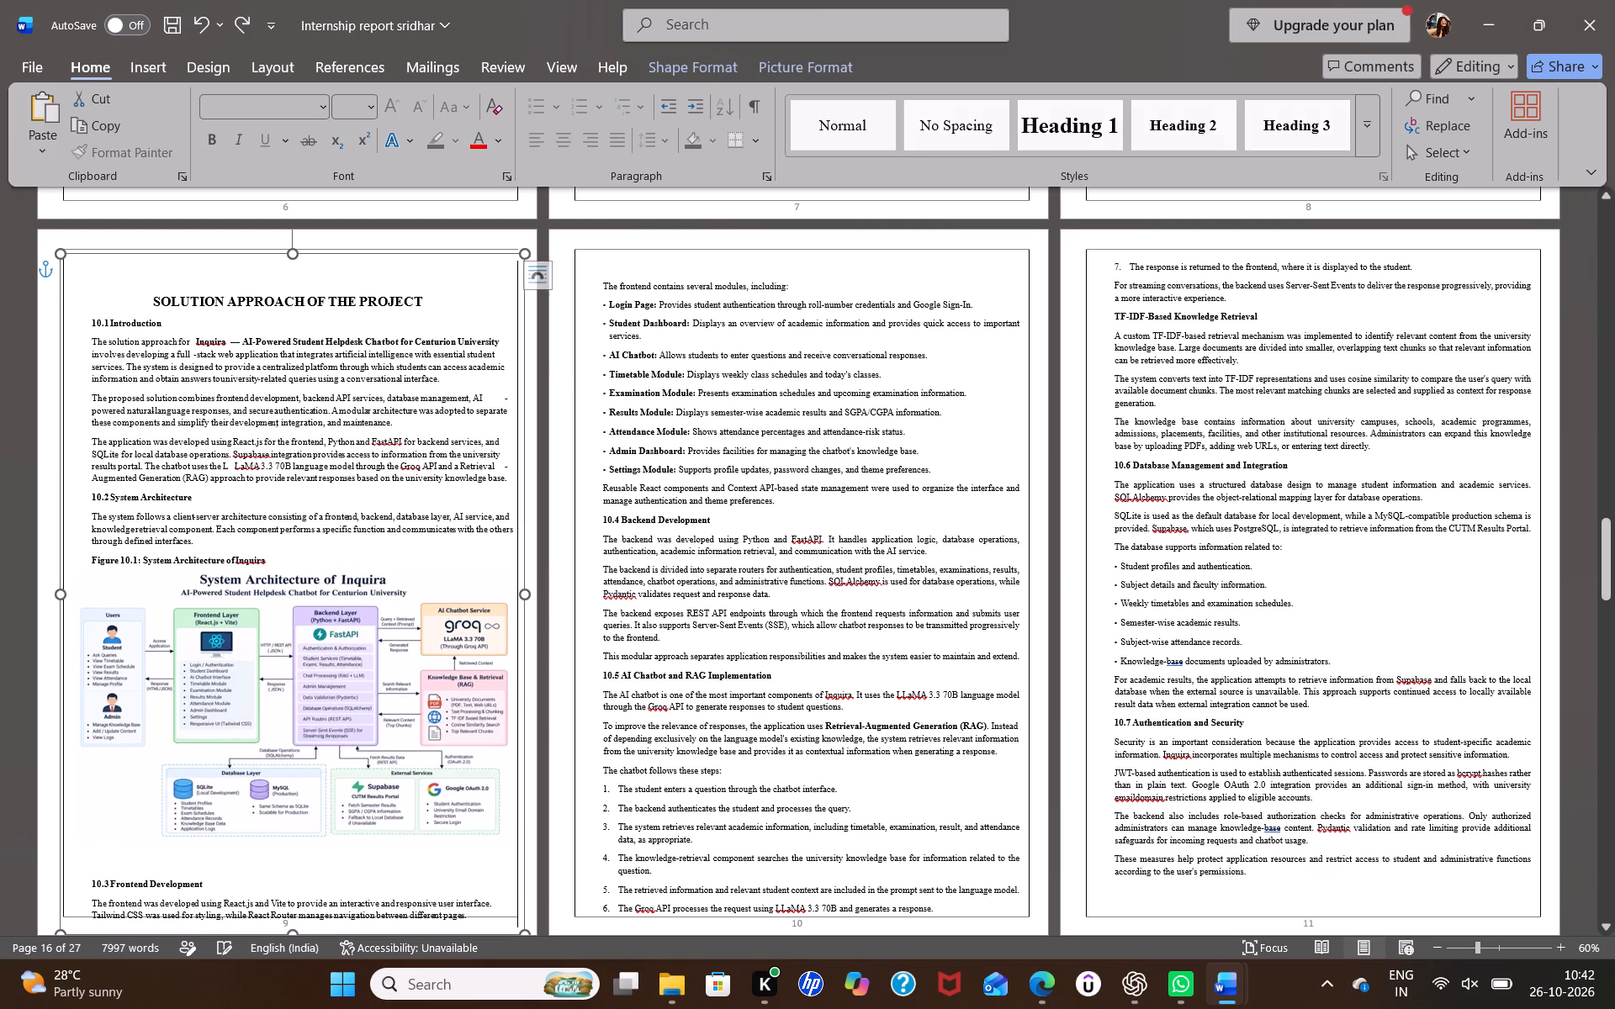
{"action": "left_click", "coordinate": [428, 324]}
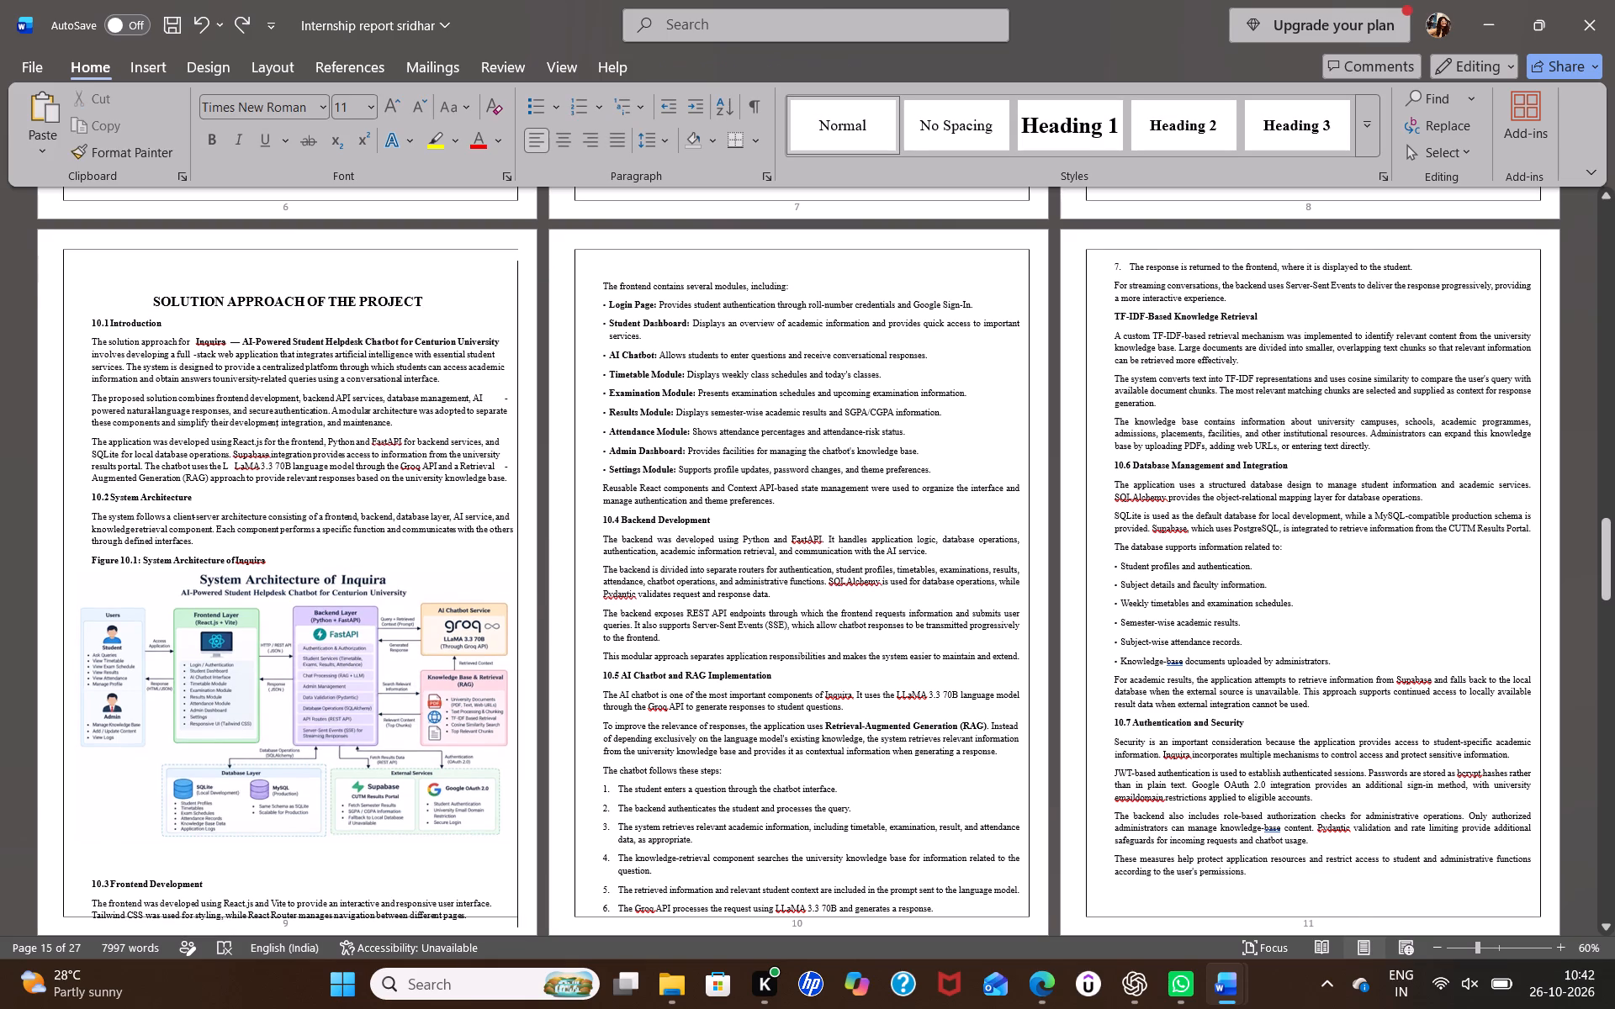
Examine the bottom edge of page 9 and the frames and layout of the pages after it.
{"action": "scroll", "coordinate": [431, 531], "scroll_direction": "down", "scroll_amount": 1}
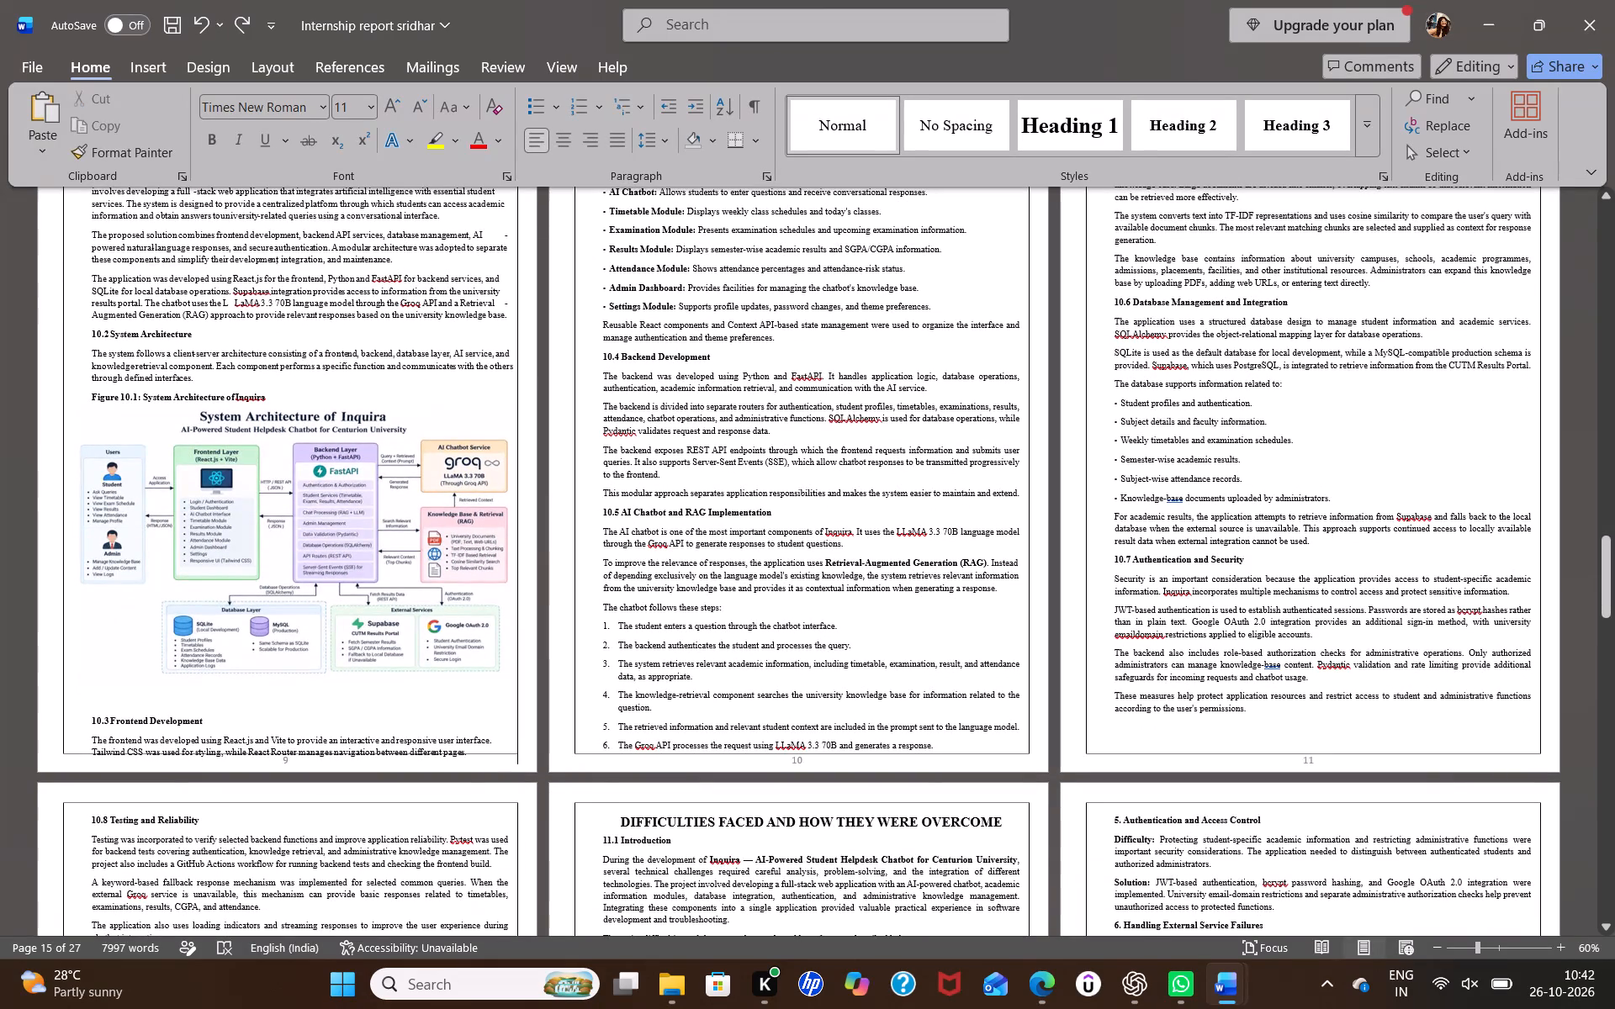
{"action": "left_click", "coordinate": [468, 746]}
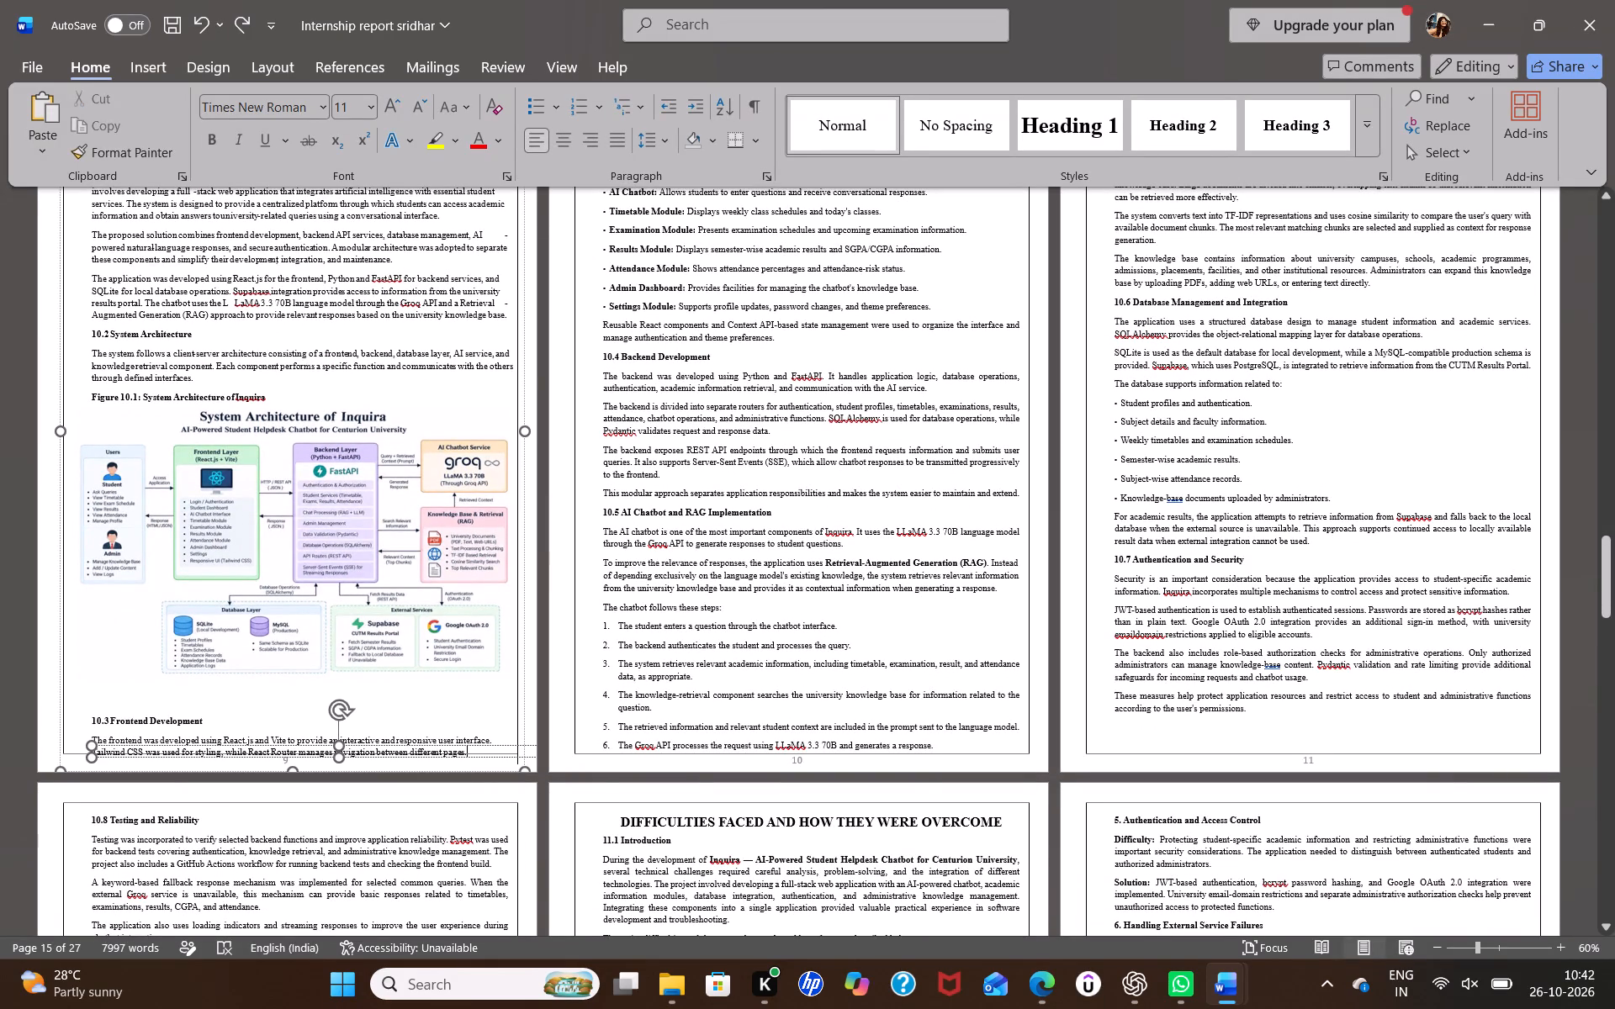
{"action": "scroll", "coordinate": [463, 661], "scroll_direction": "down", "scroll_amount": 2}
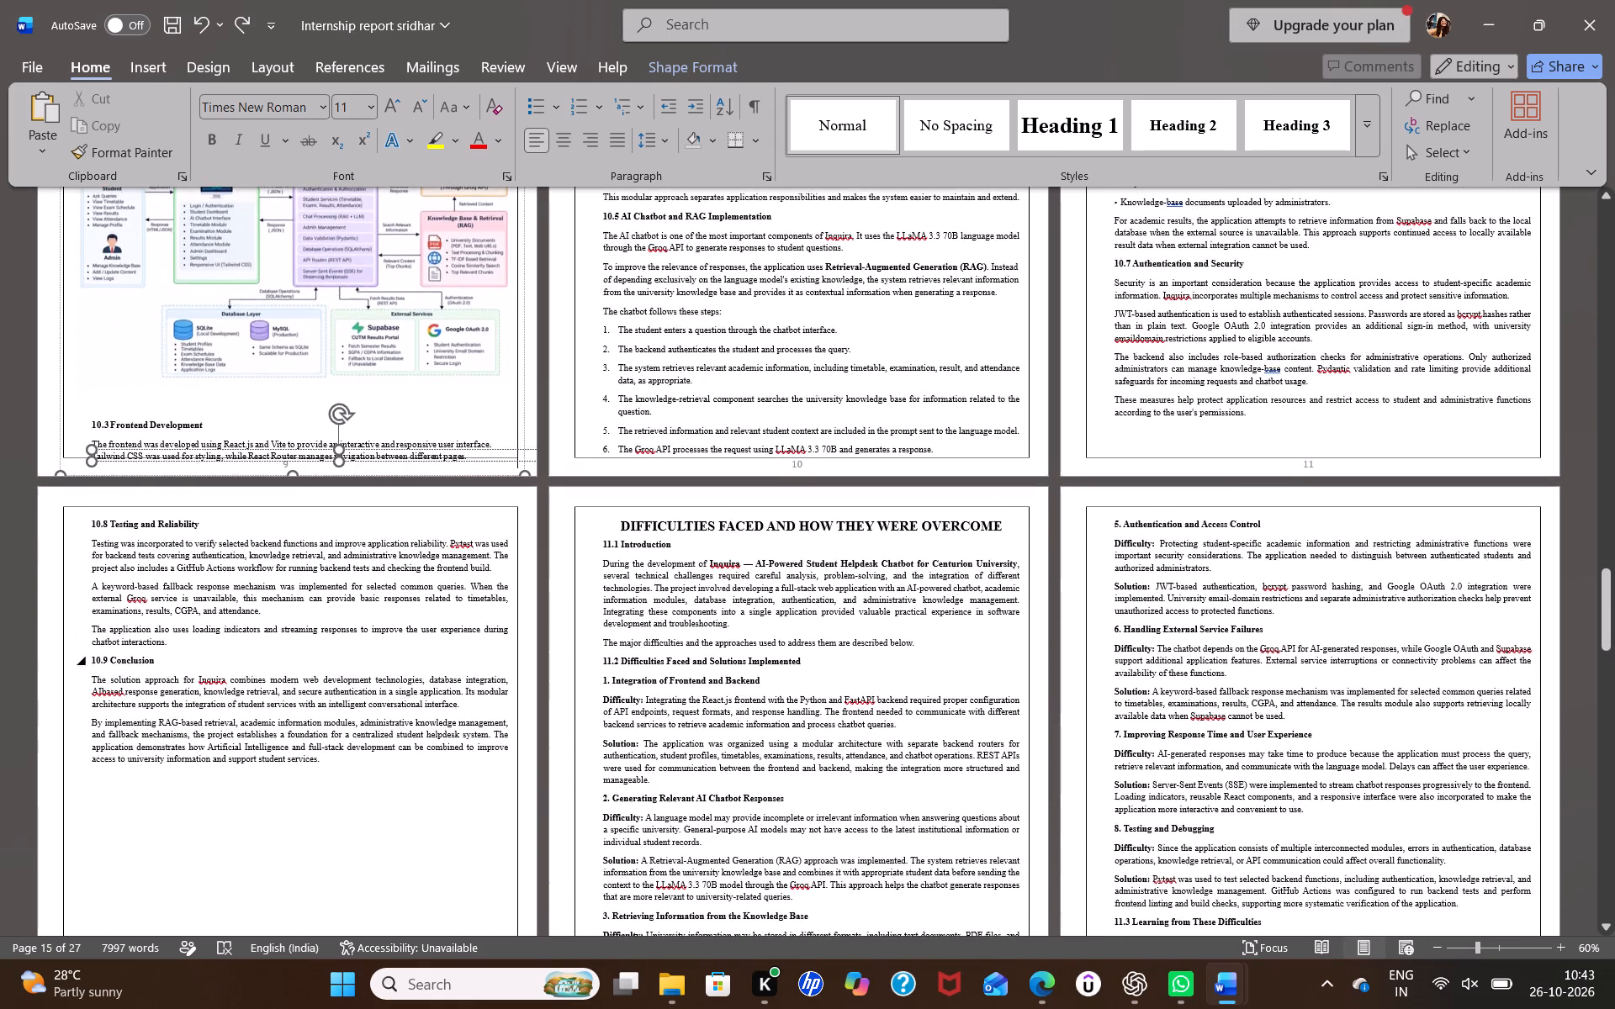
{"action": "scroll", "coordinate": [463, 661], "scroll_direction": "down", "scroll_amount": 5}
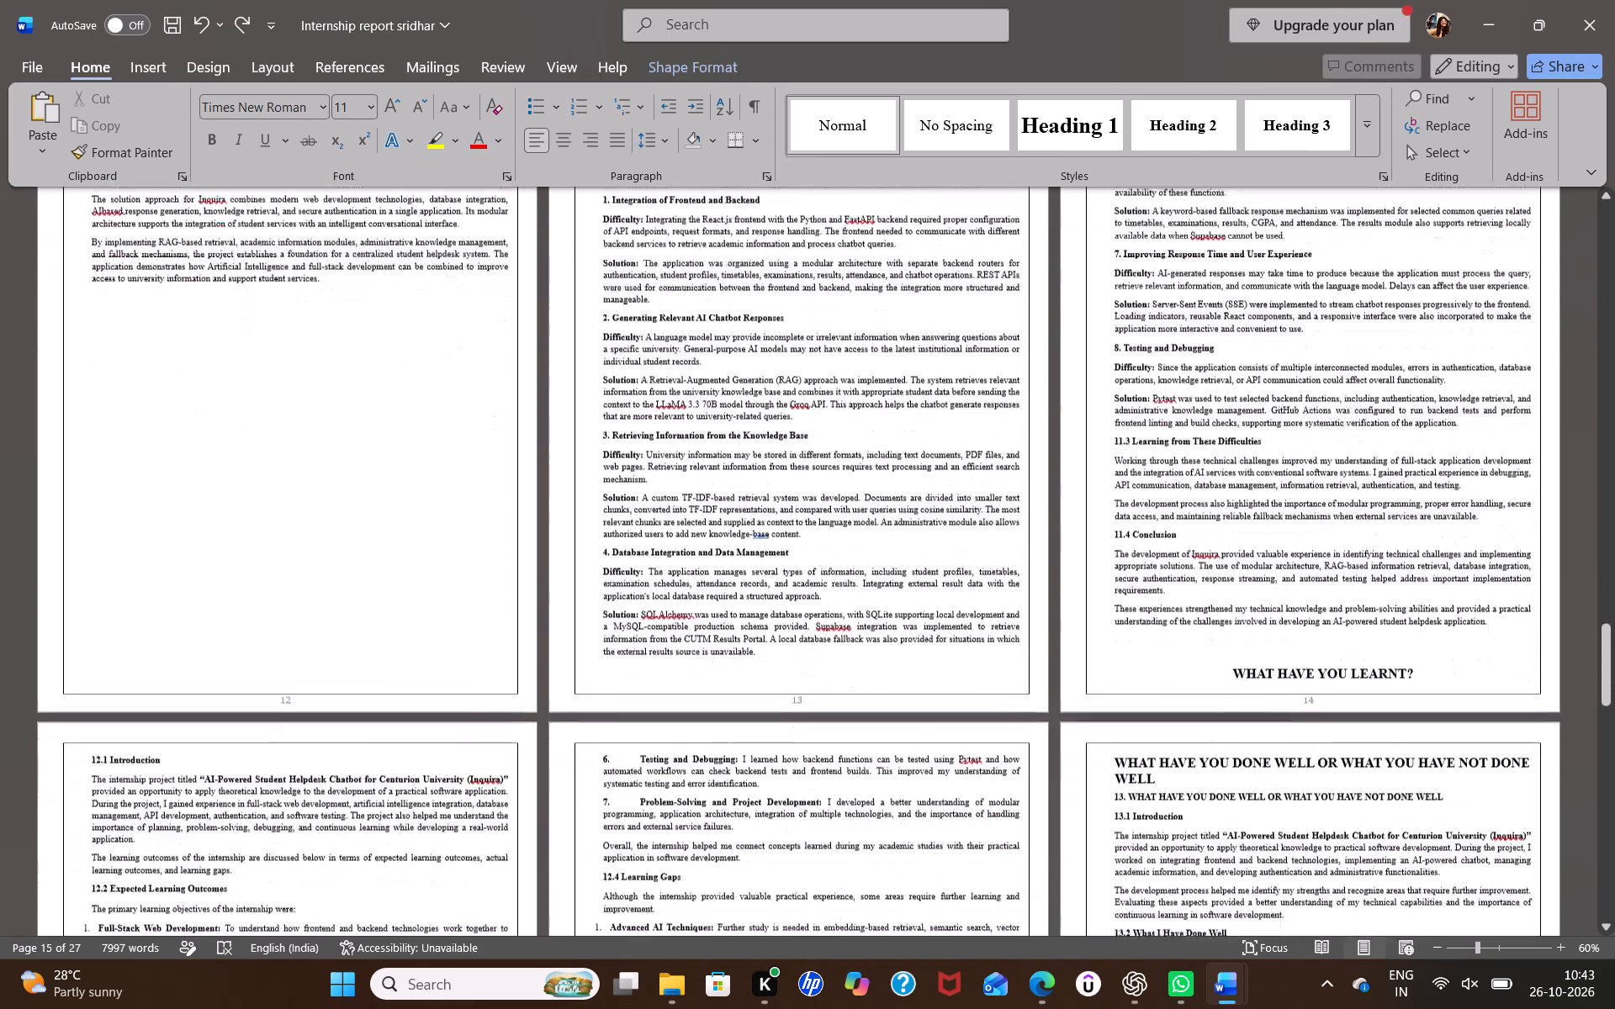
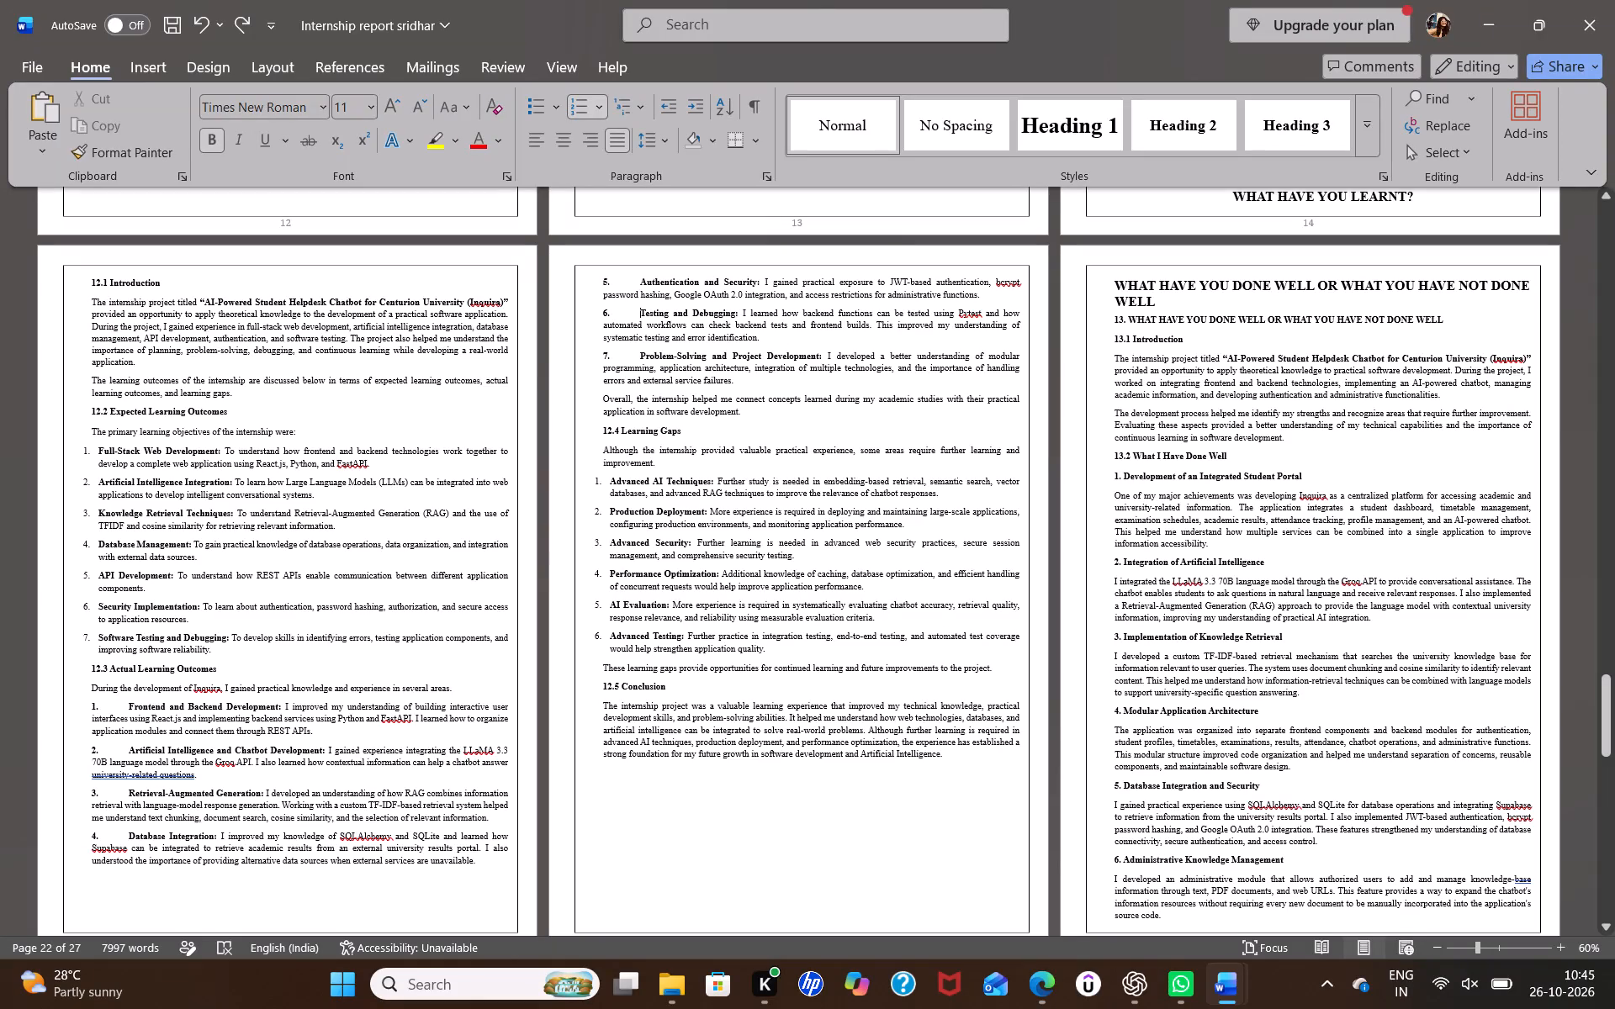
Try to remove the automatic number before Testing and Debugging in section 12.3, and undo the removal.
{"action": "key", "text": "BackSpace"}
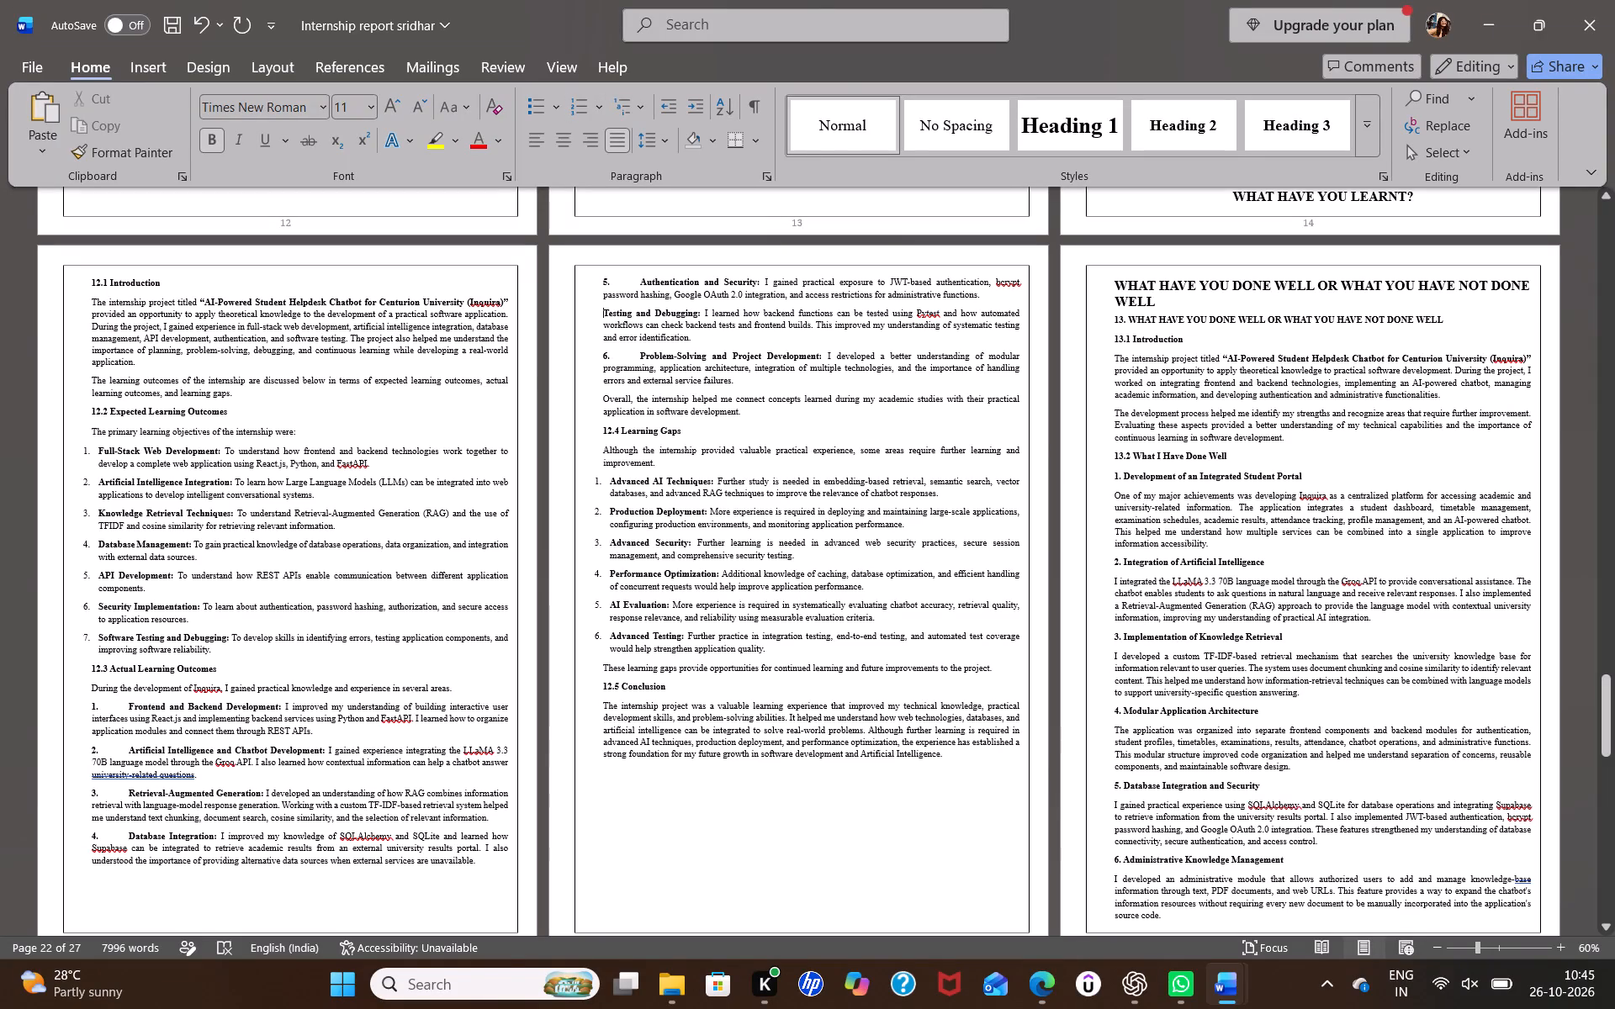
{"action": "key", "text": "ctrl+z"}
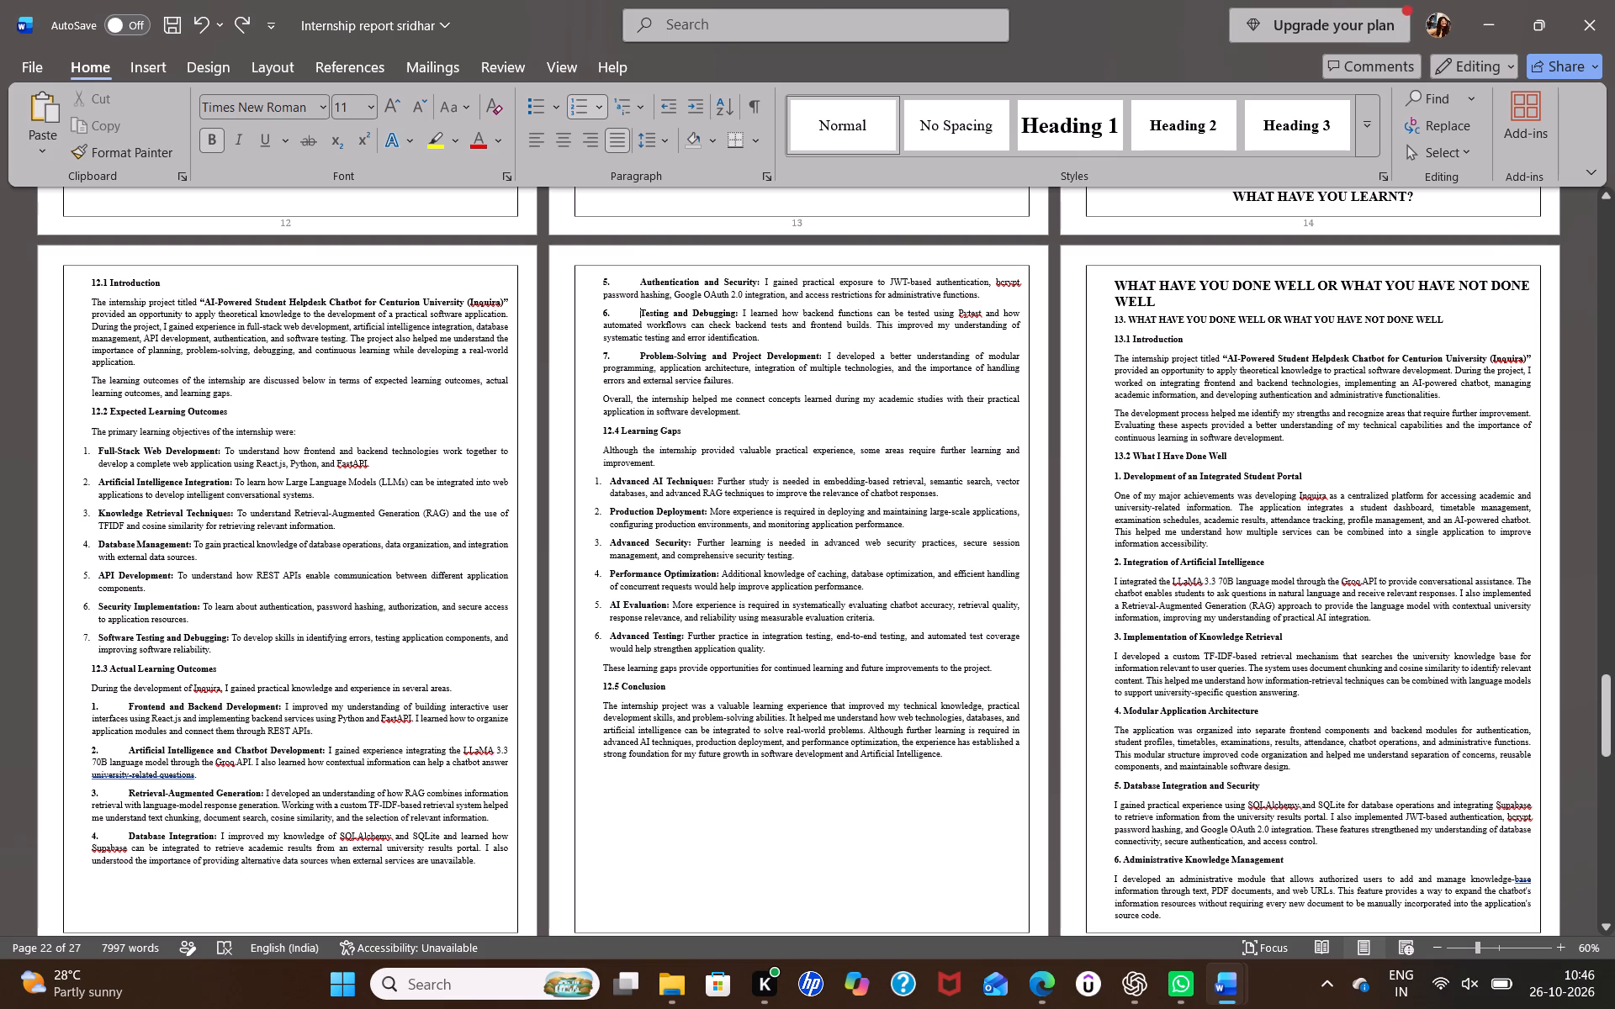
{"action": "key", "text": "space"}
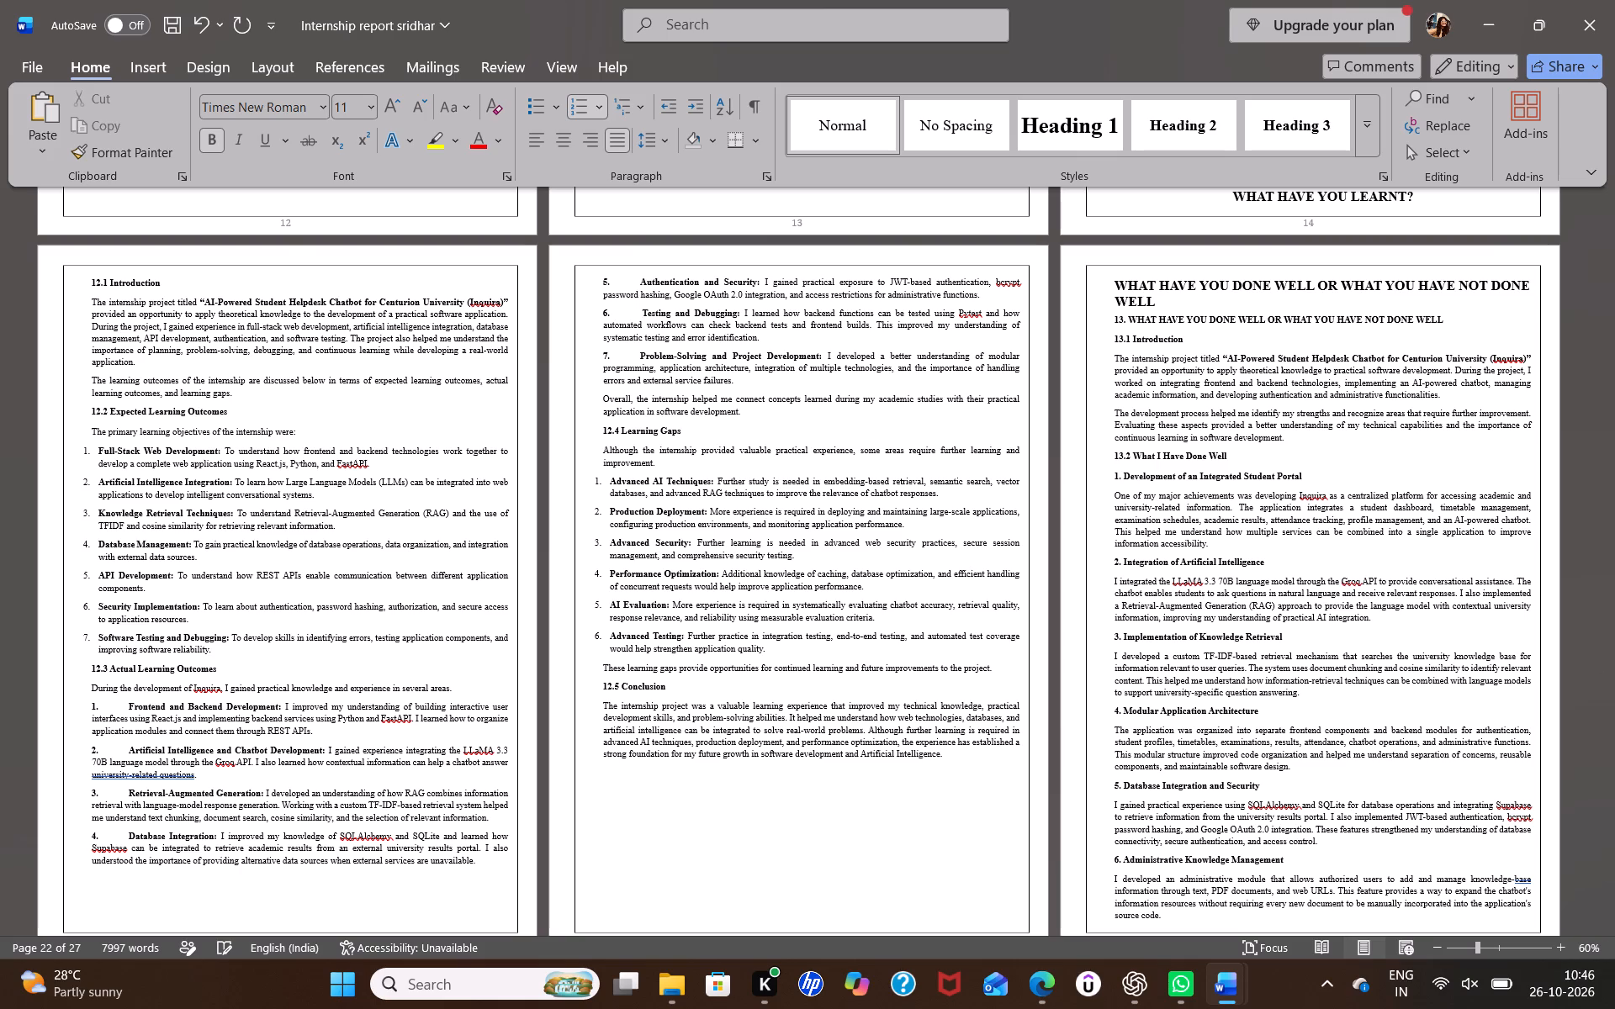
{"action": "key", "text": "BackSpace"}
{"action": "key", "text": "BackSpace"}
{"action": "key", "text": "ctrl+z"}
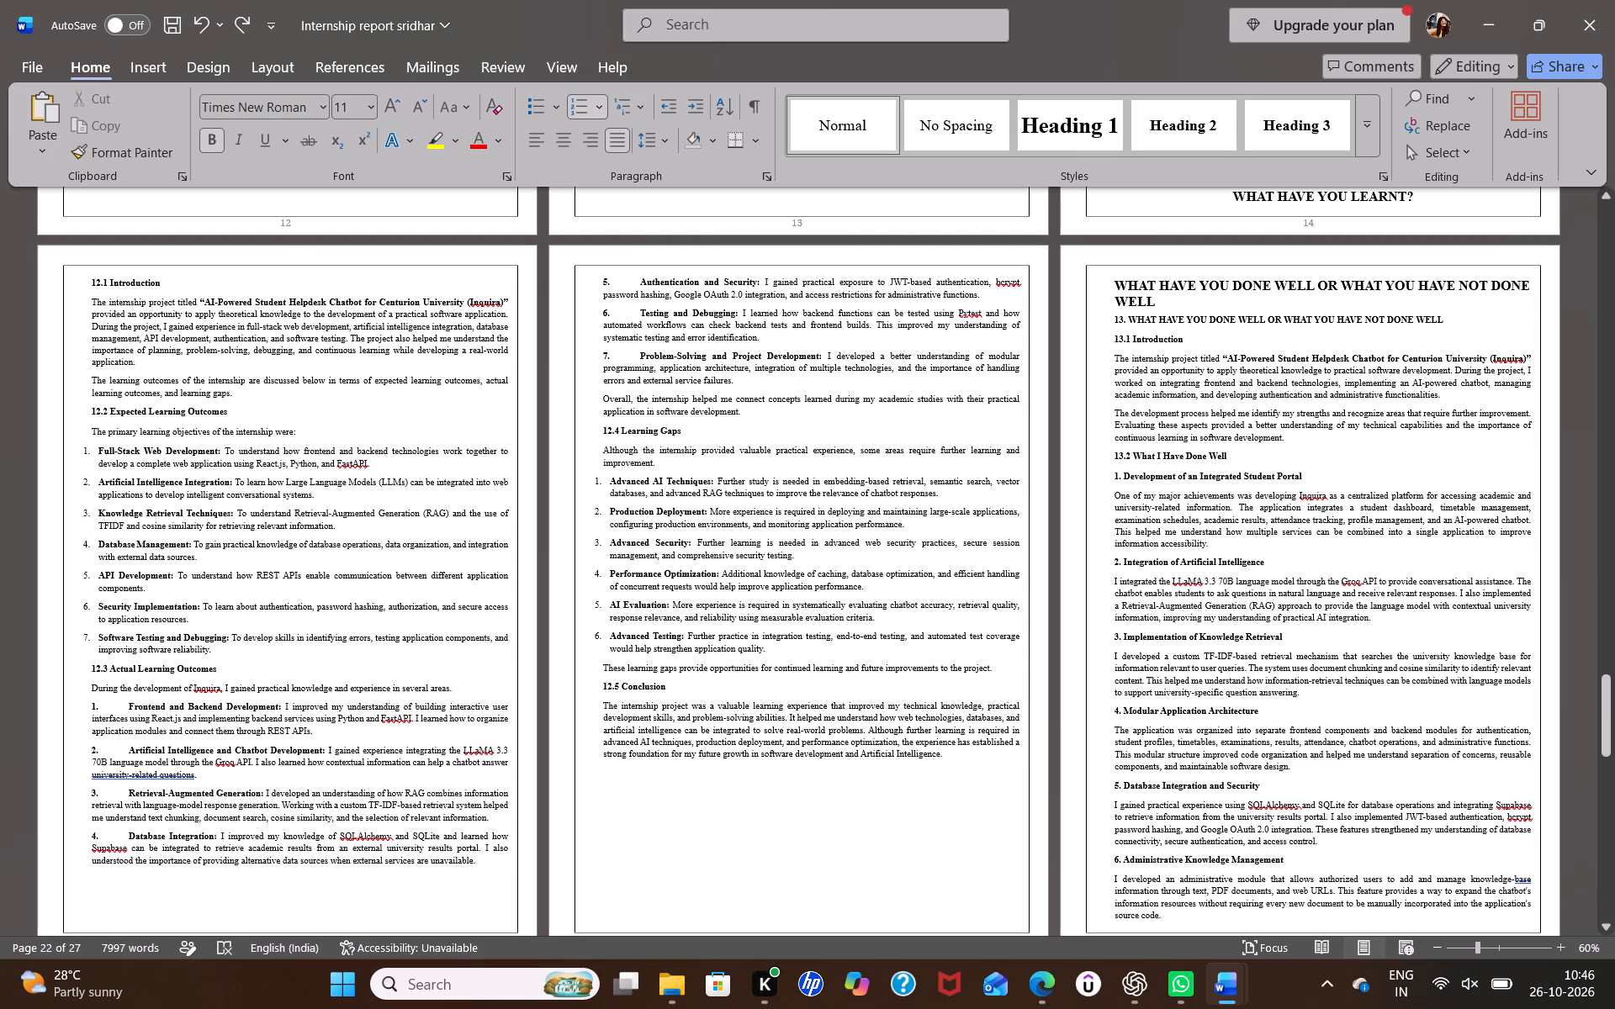
In section 12.3, replace the automatic numbers before Frontend and Backend Development and Artificial Intelligence and Chatbot Development with plain-text "1." and "2.".
{"action": "left_click", "coordinate": [130, 702]}
{"action": "double_click", "coordinate": [130, 702]}
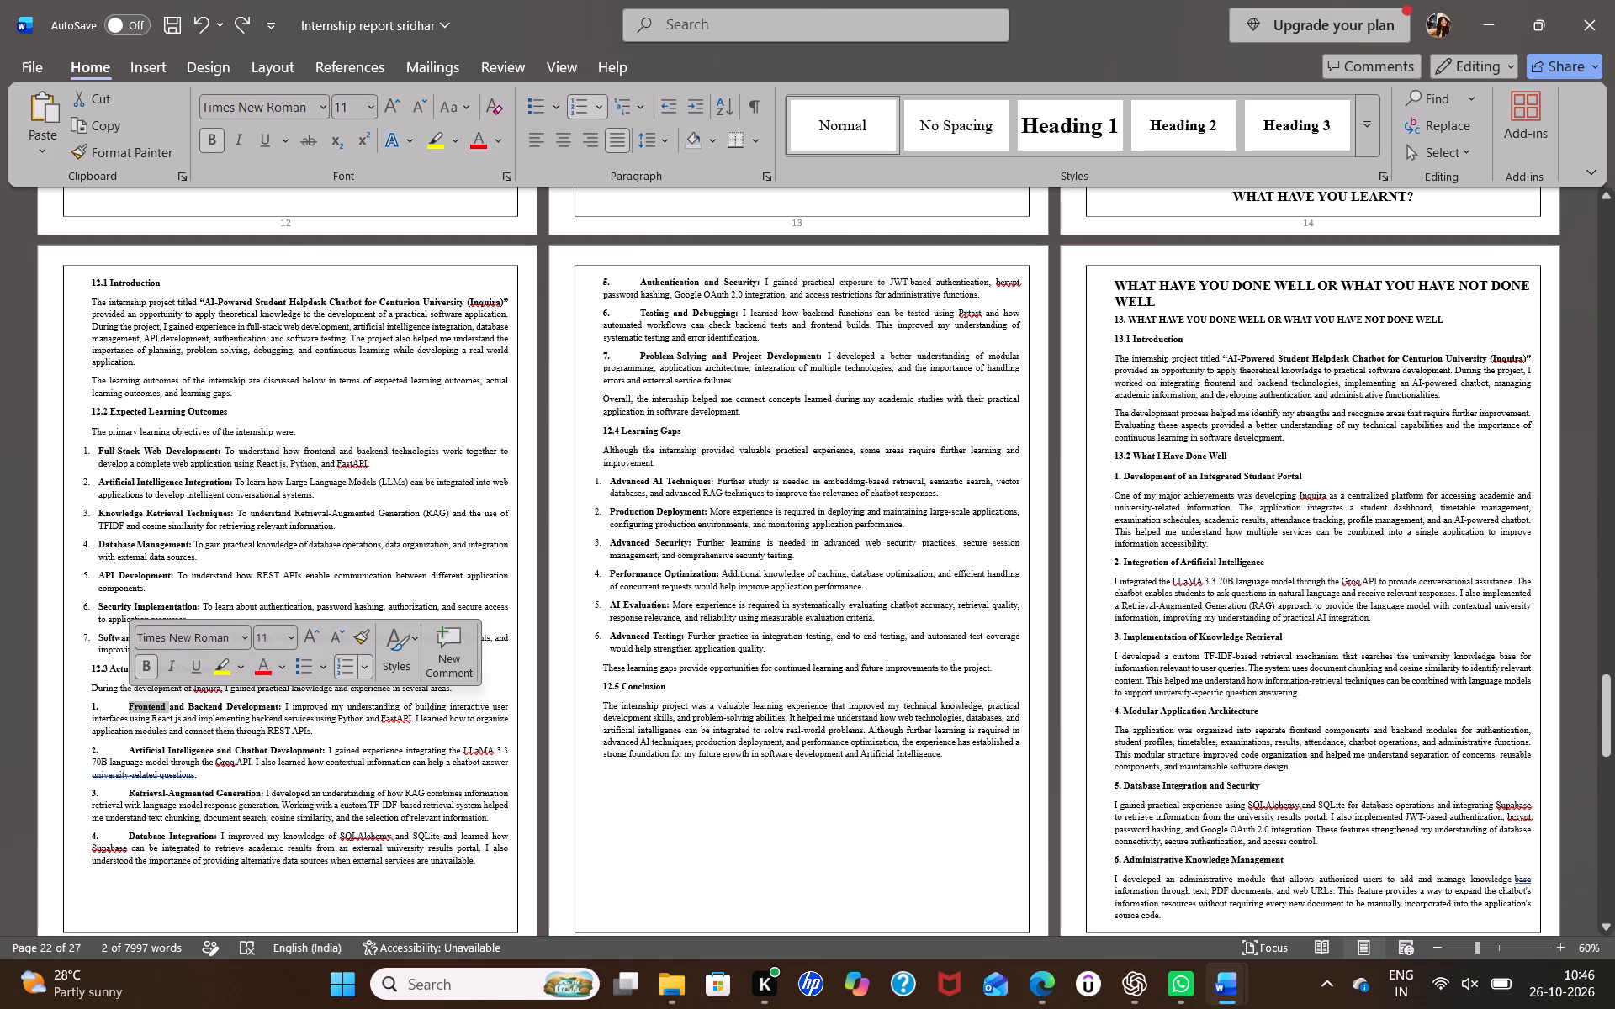
{"action": "left_click", "coordinate": [116, 706]}
{"action": "key", "text": "BackSpace"}
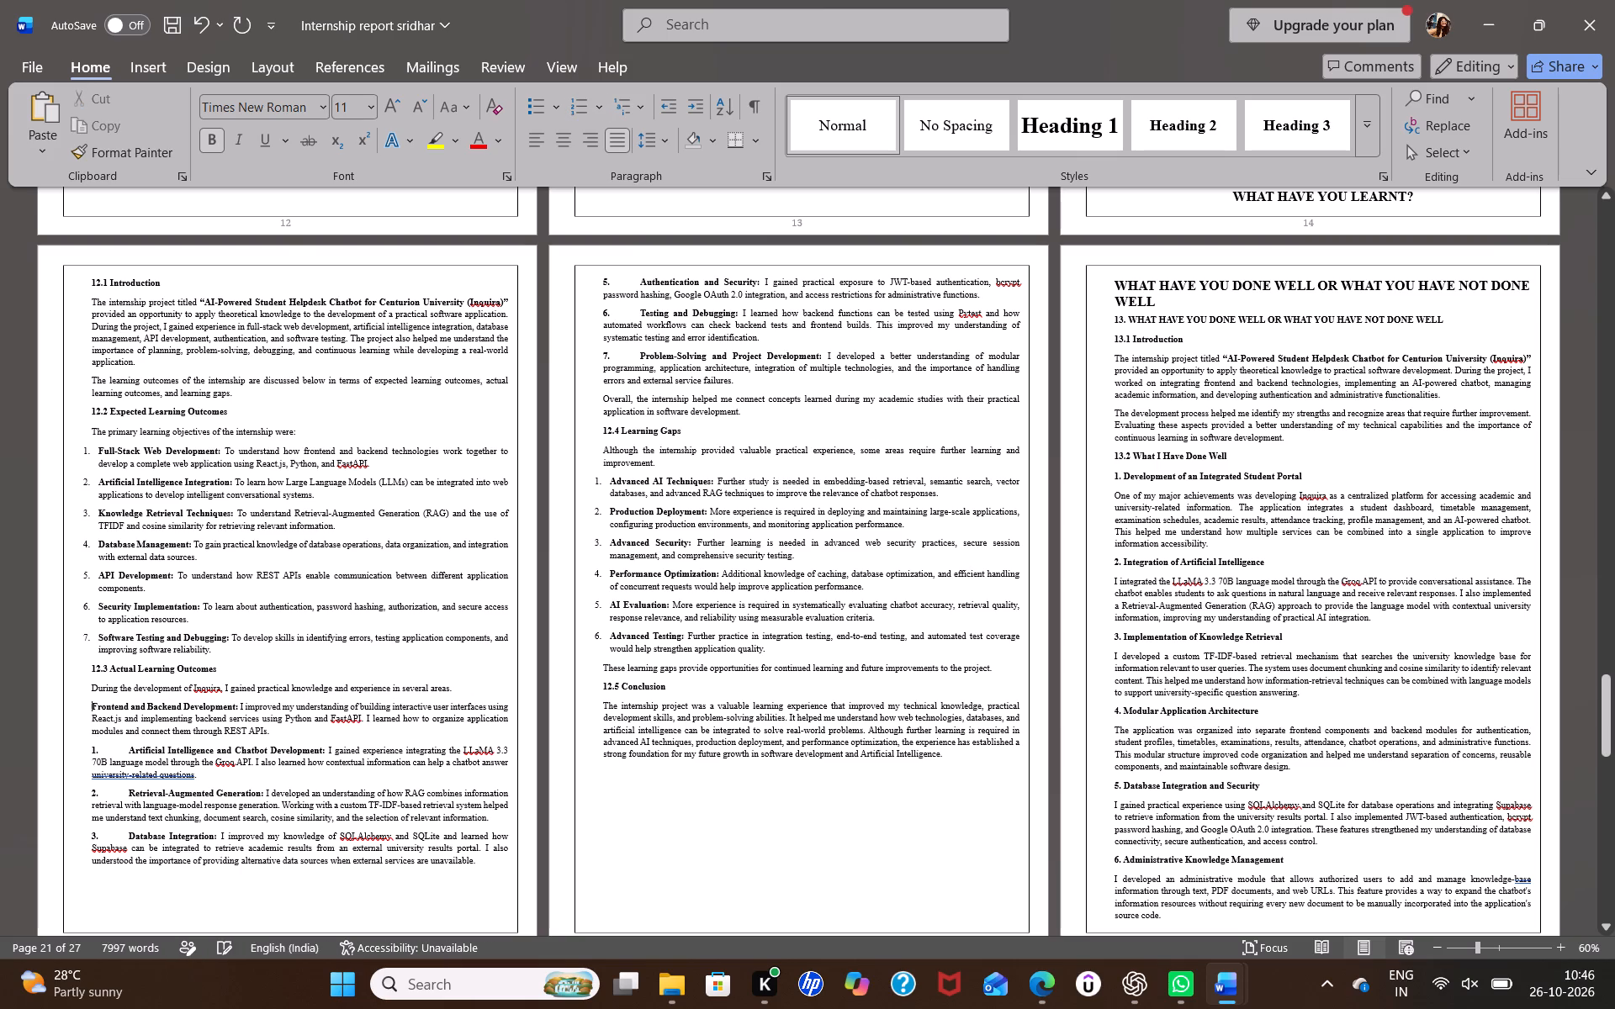
{"action": "key", "text": "1"}
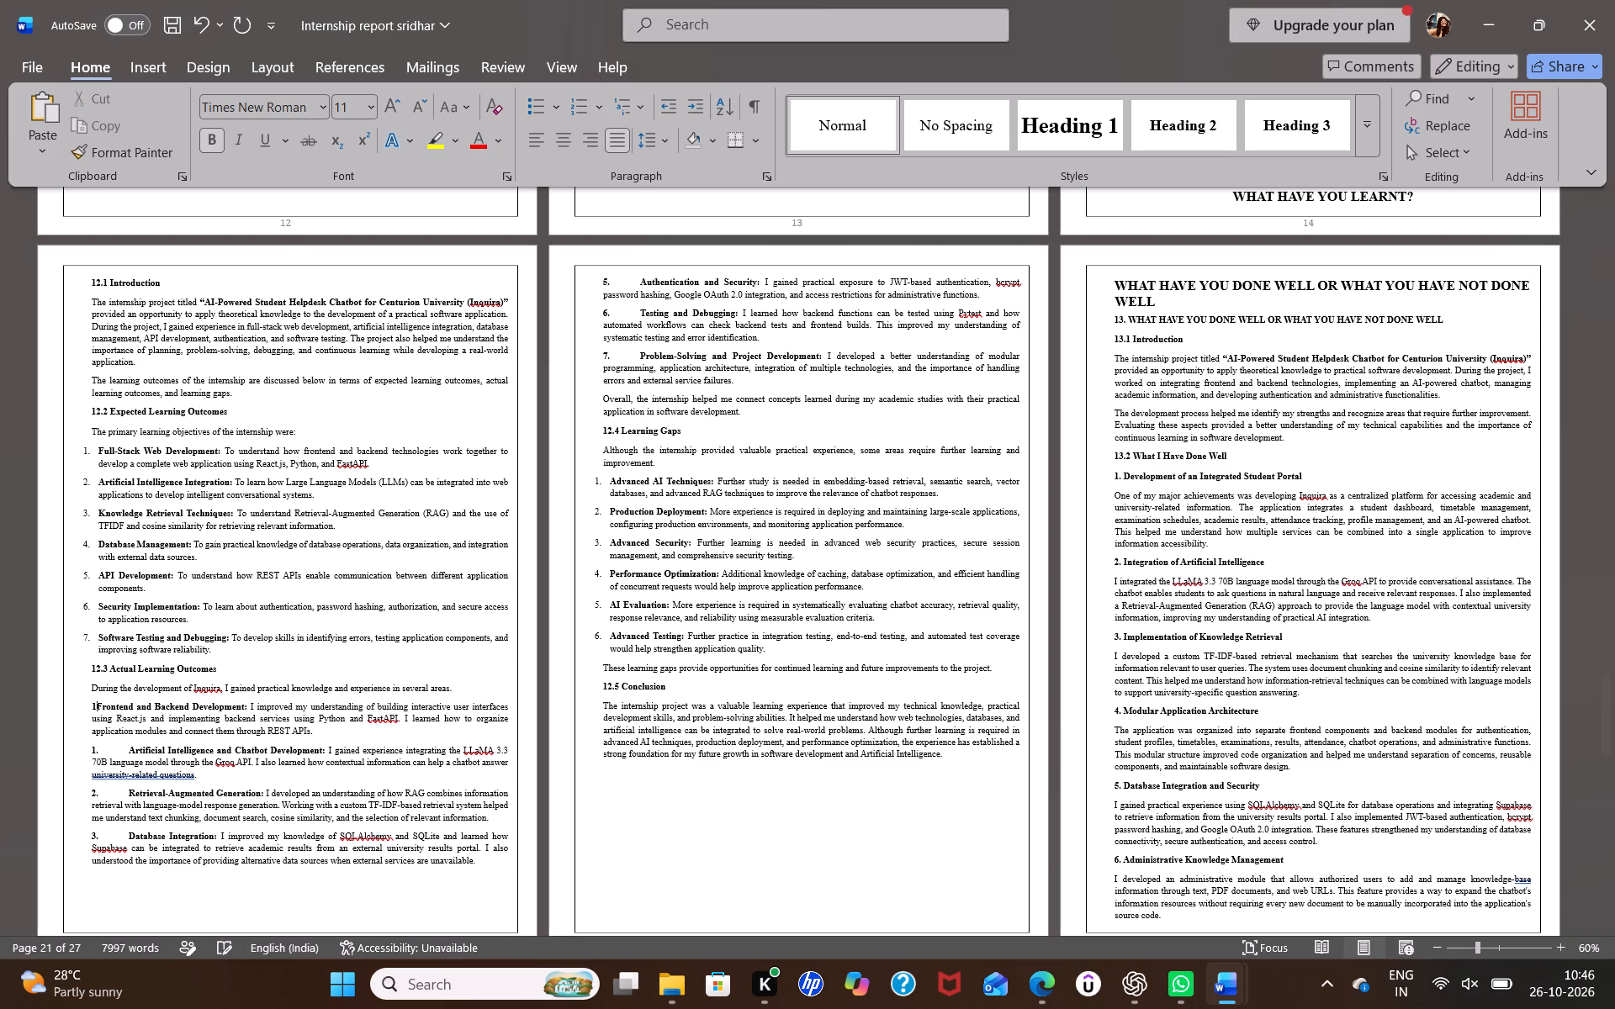
{"action": "key", "text": "period"}
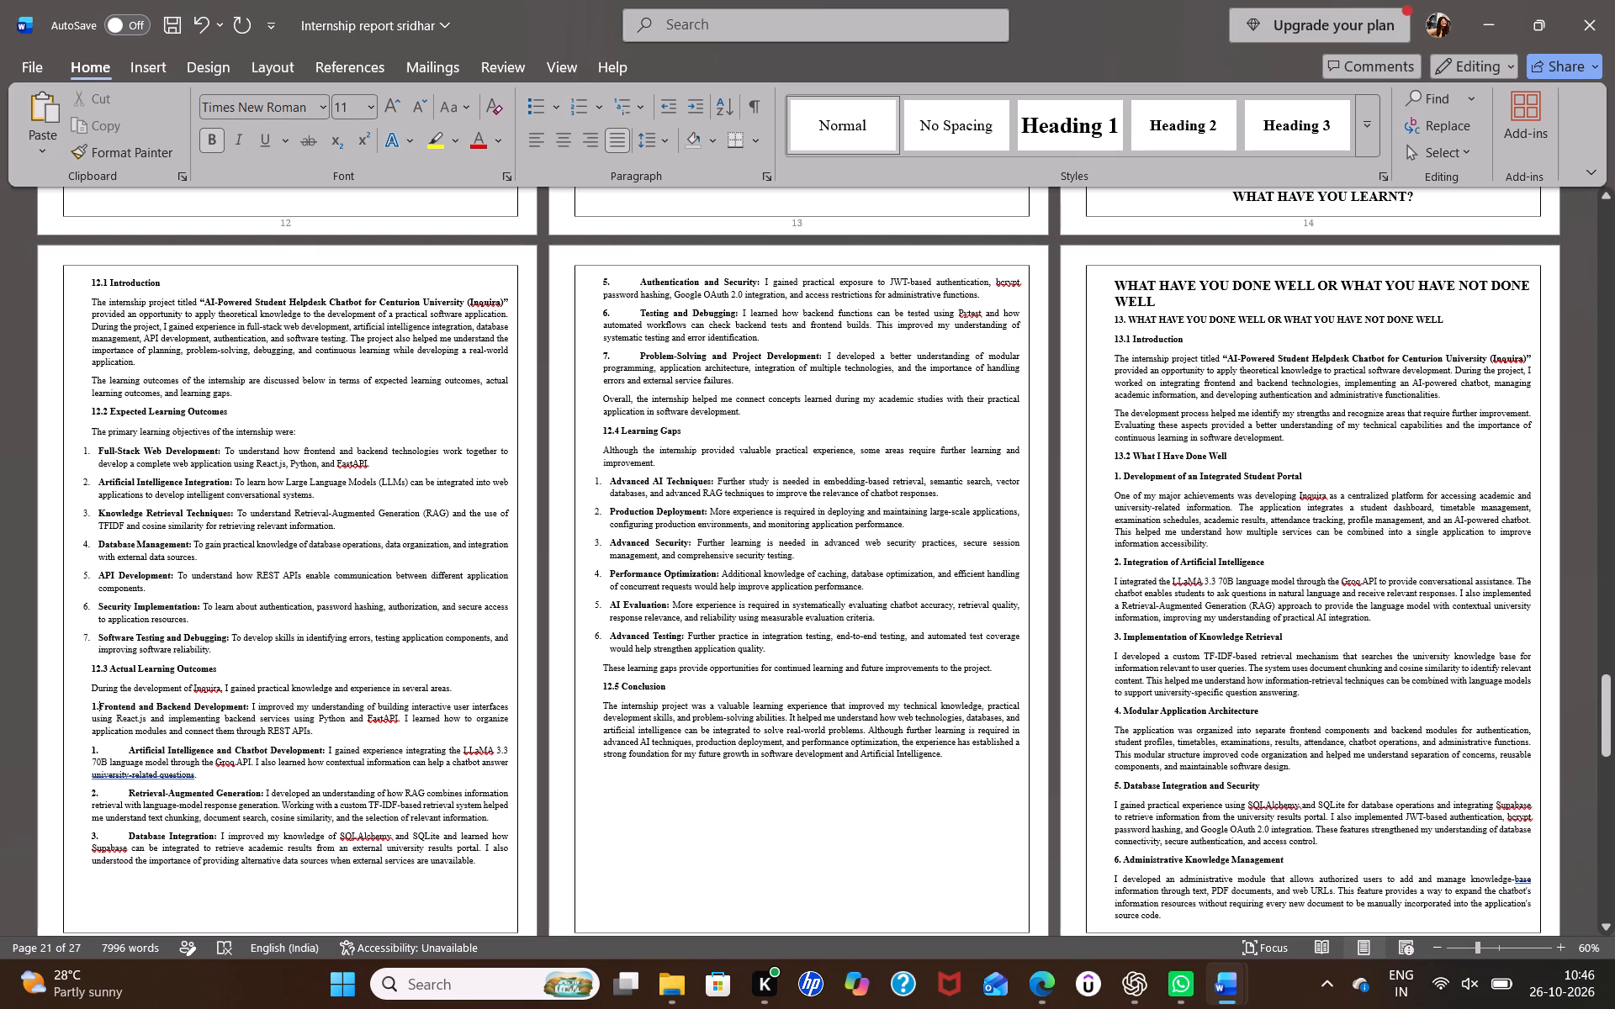
{"action": "left_click", "coordinate": [102, 748]}
{"action": "key", "text": "BackSpace"}
{"action": "type", "text": "2."}
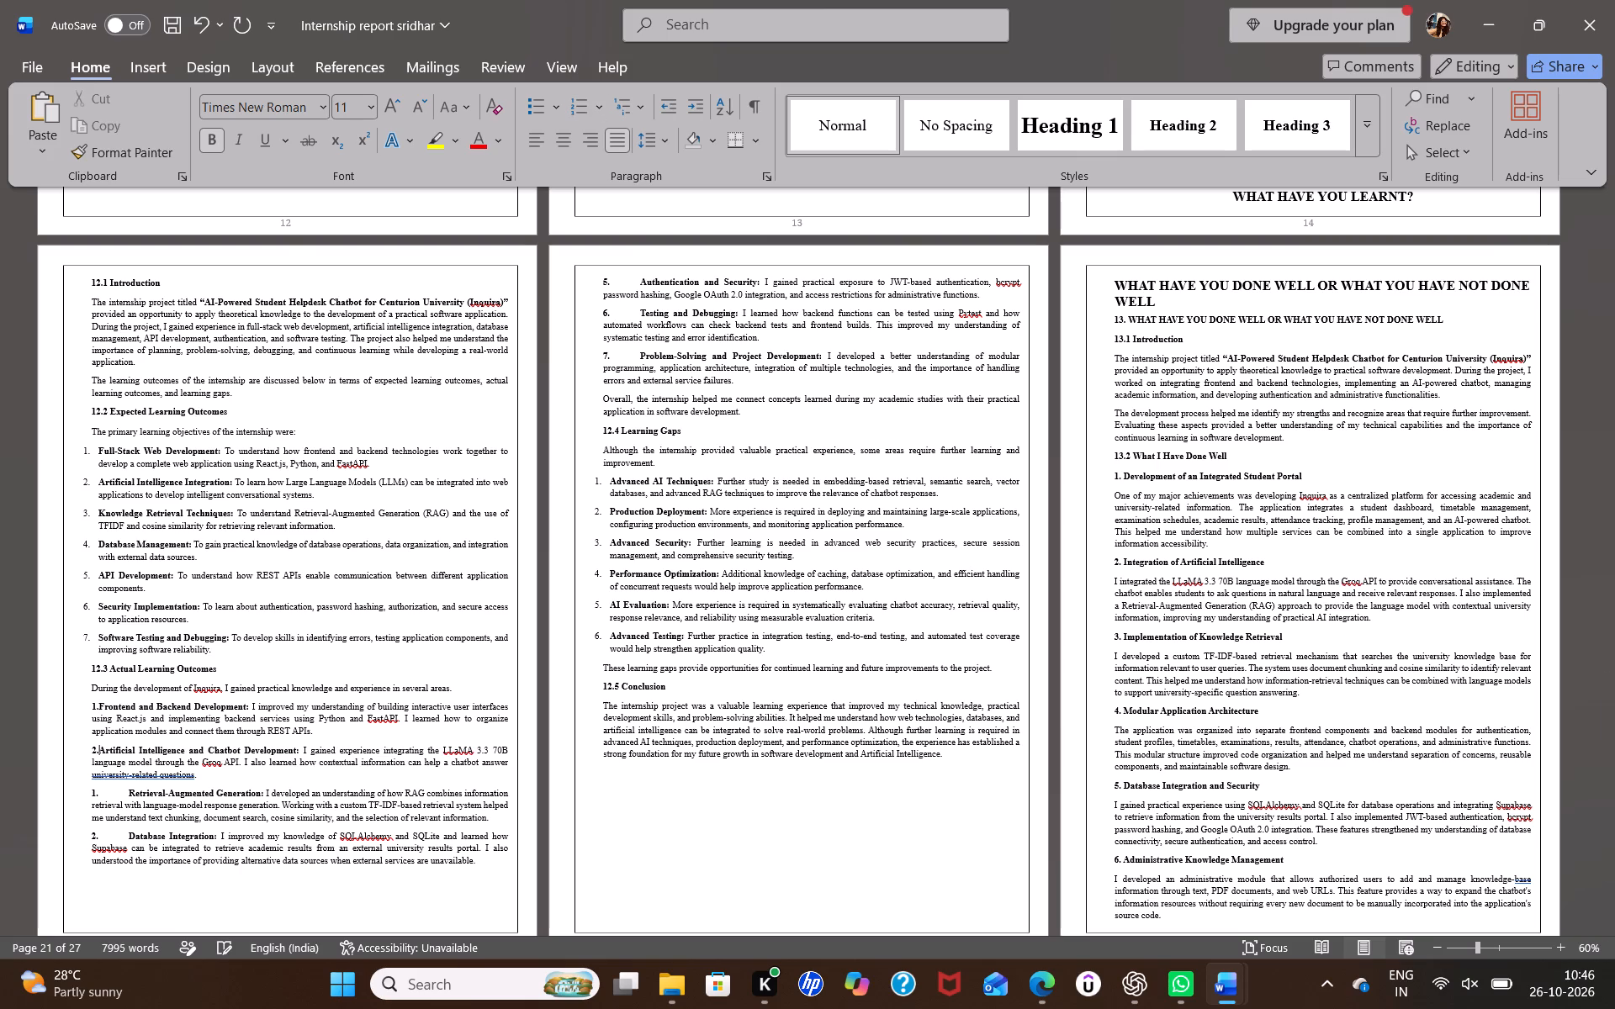
Place the text cursor at the start of the Retrieval-Augmented Generation item in section 12.3.
{"action": "left_click", "coordinate": [110, 793]}
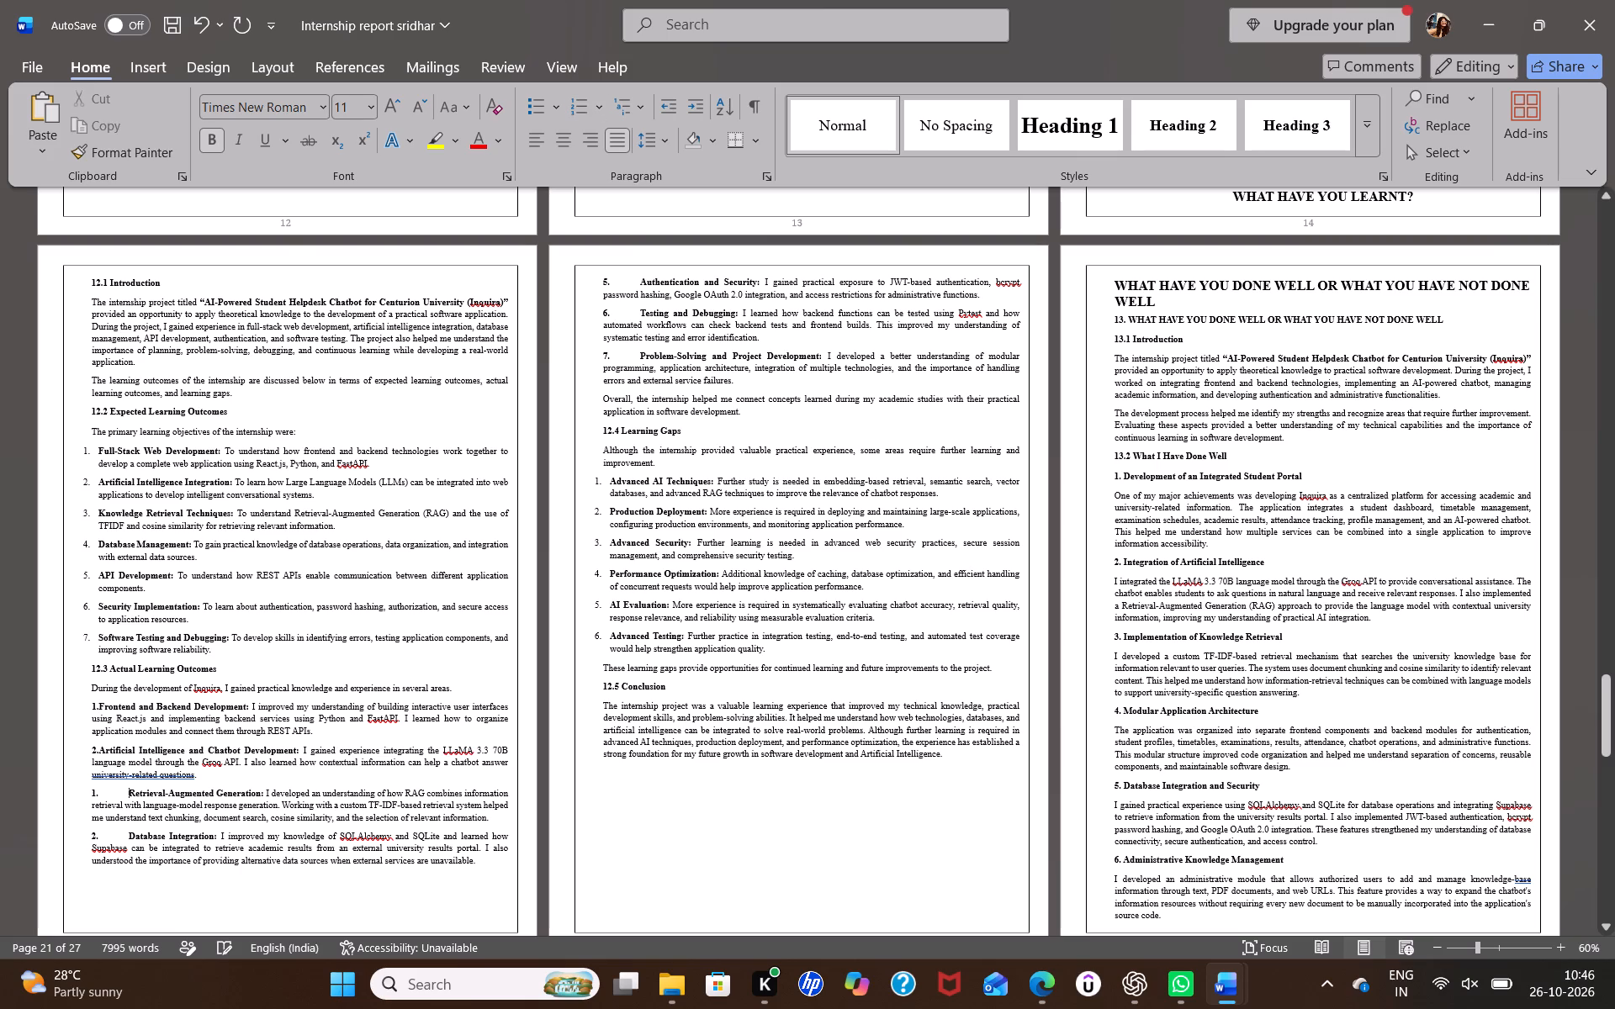
In section 12.3, replace the automatic numbers before Retrieval-Augmented Generation and Database Integration with plain-text "3." and "4.".
{"action": "key", "text": "BackSpace"}
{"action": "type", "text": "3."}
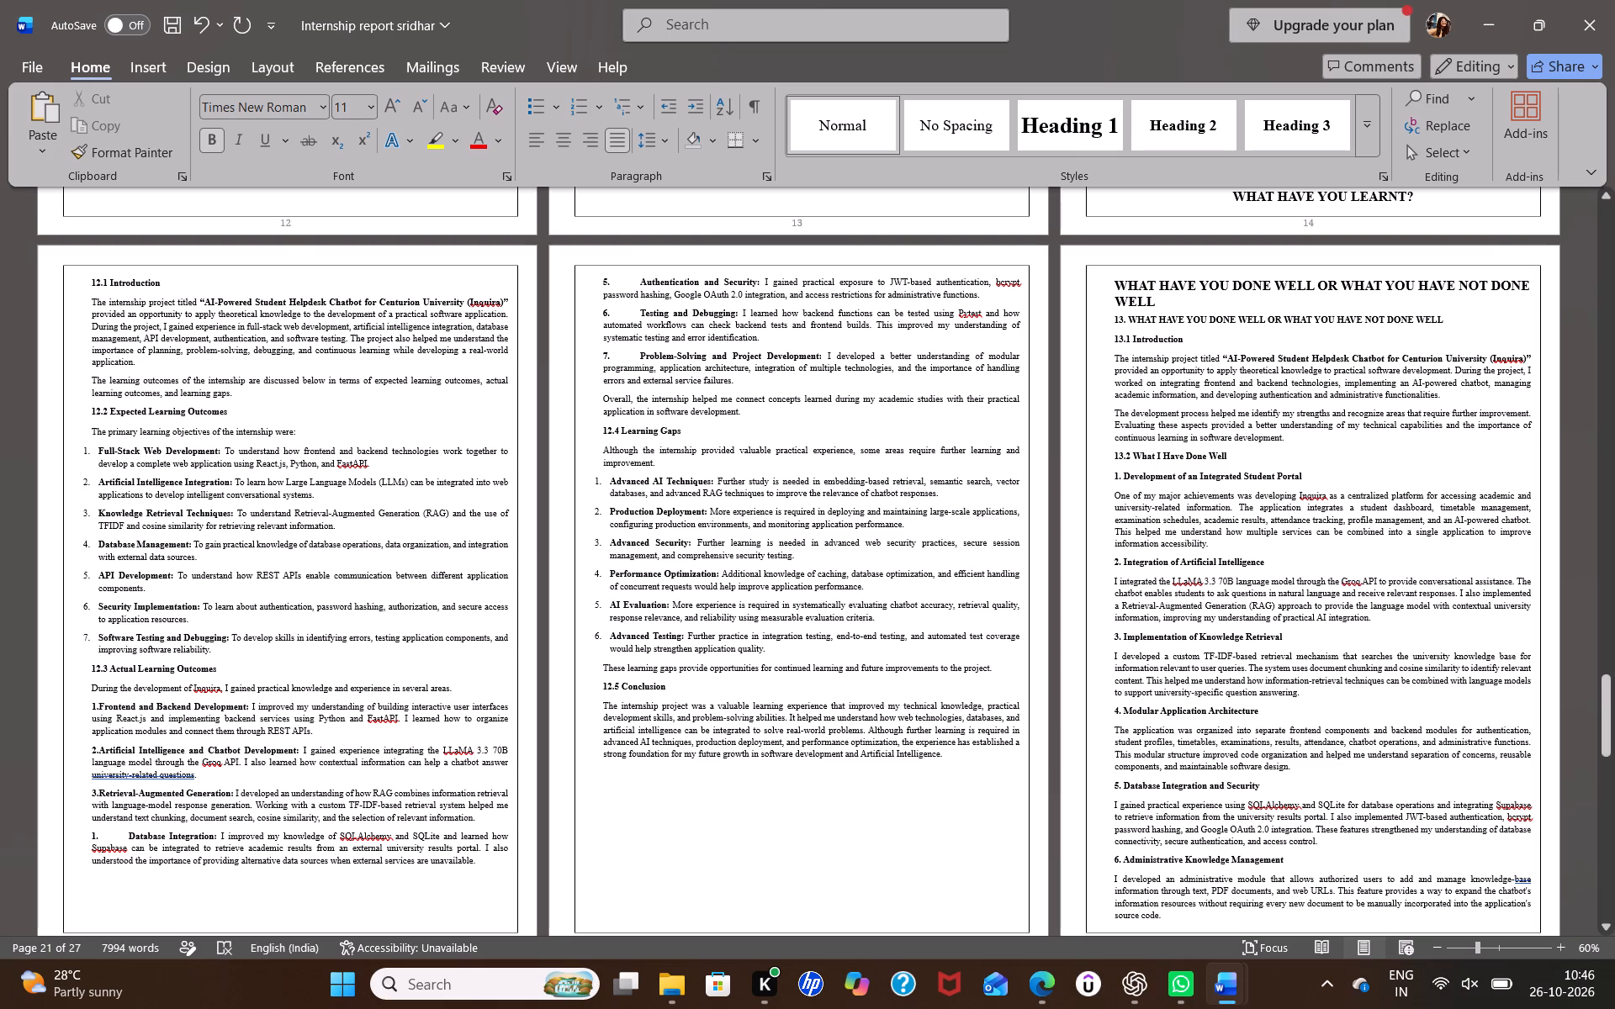
{"action": "left_click", "coordinate": [101, 837]}
{"action": "key", "text": "BackSpace"}
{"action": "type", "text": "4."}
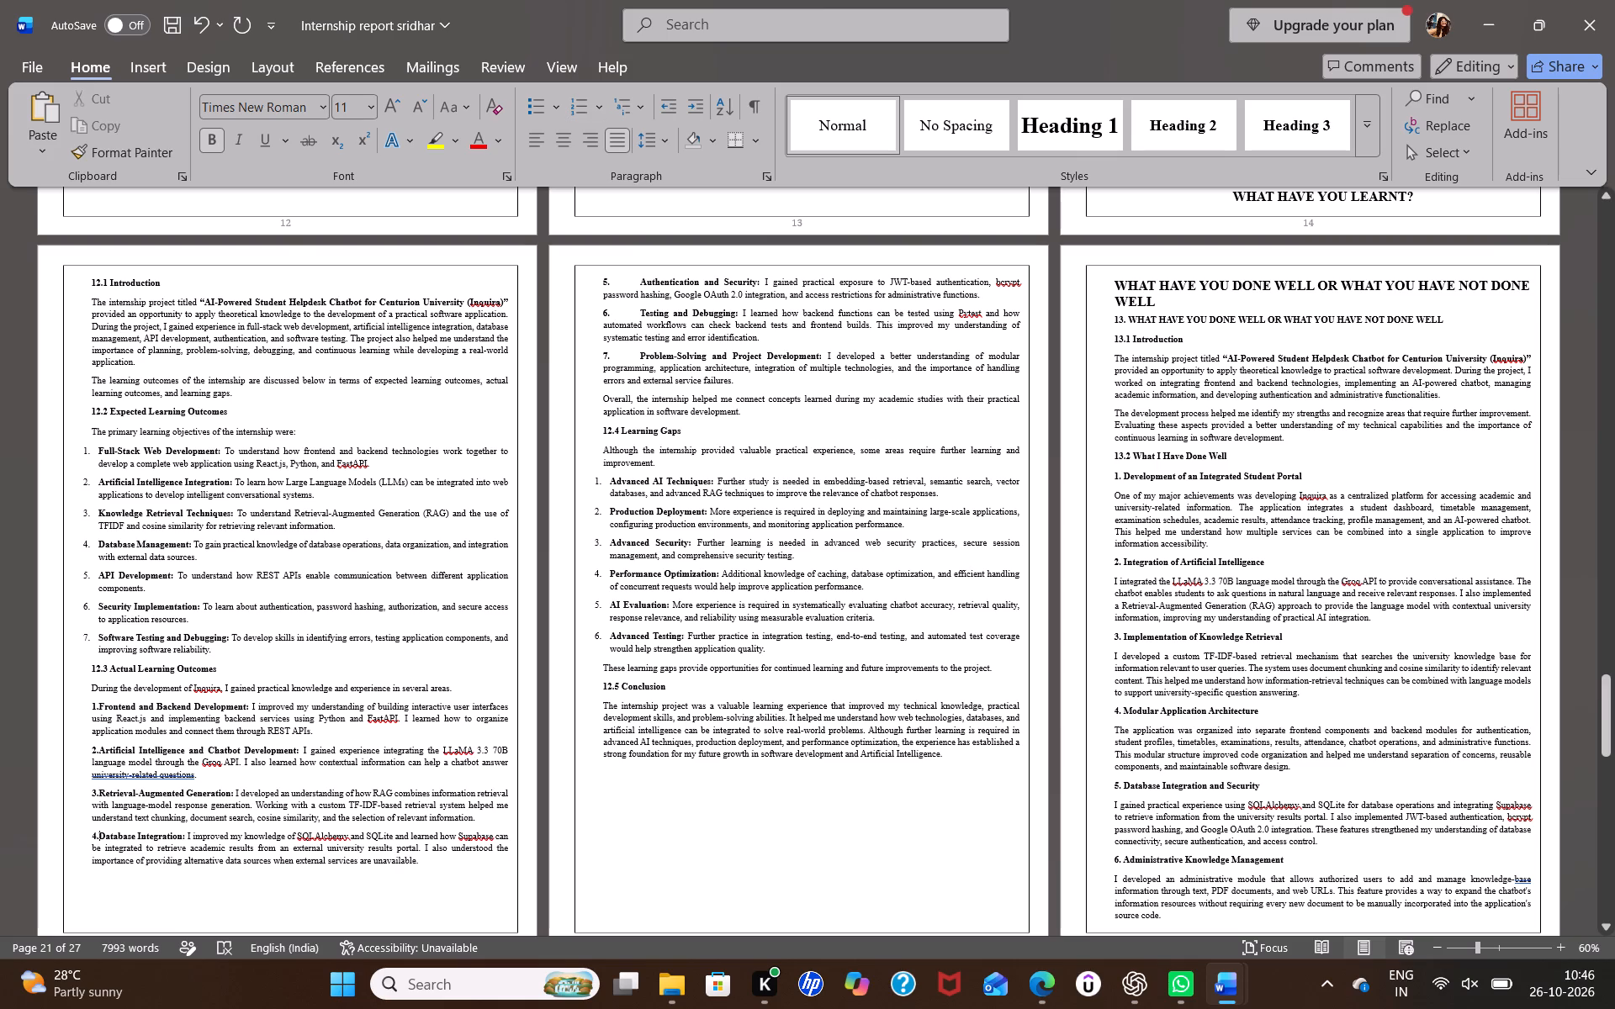